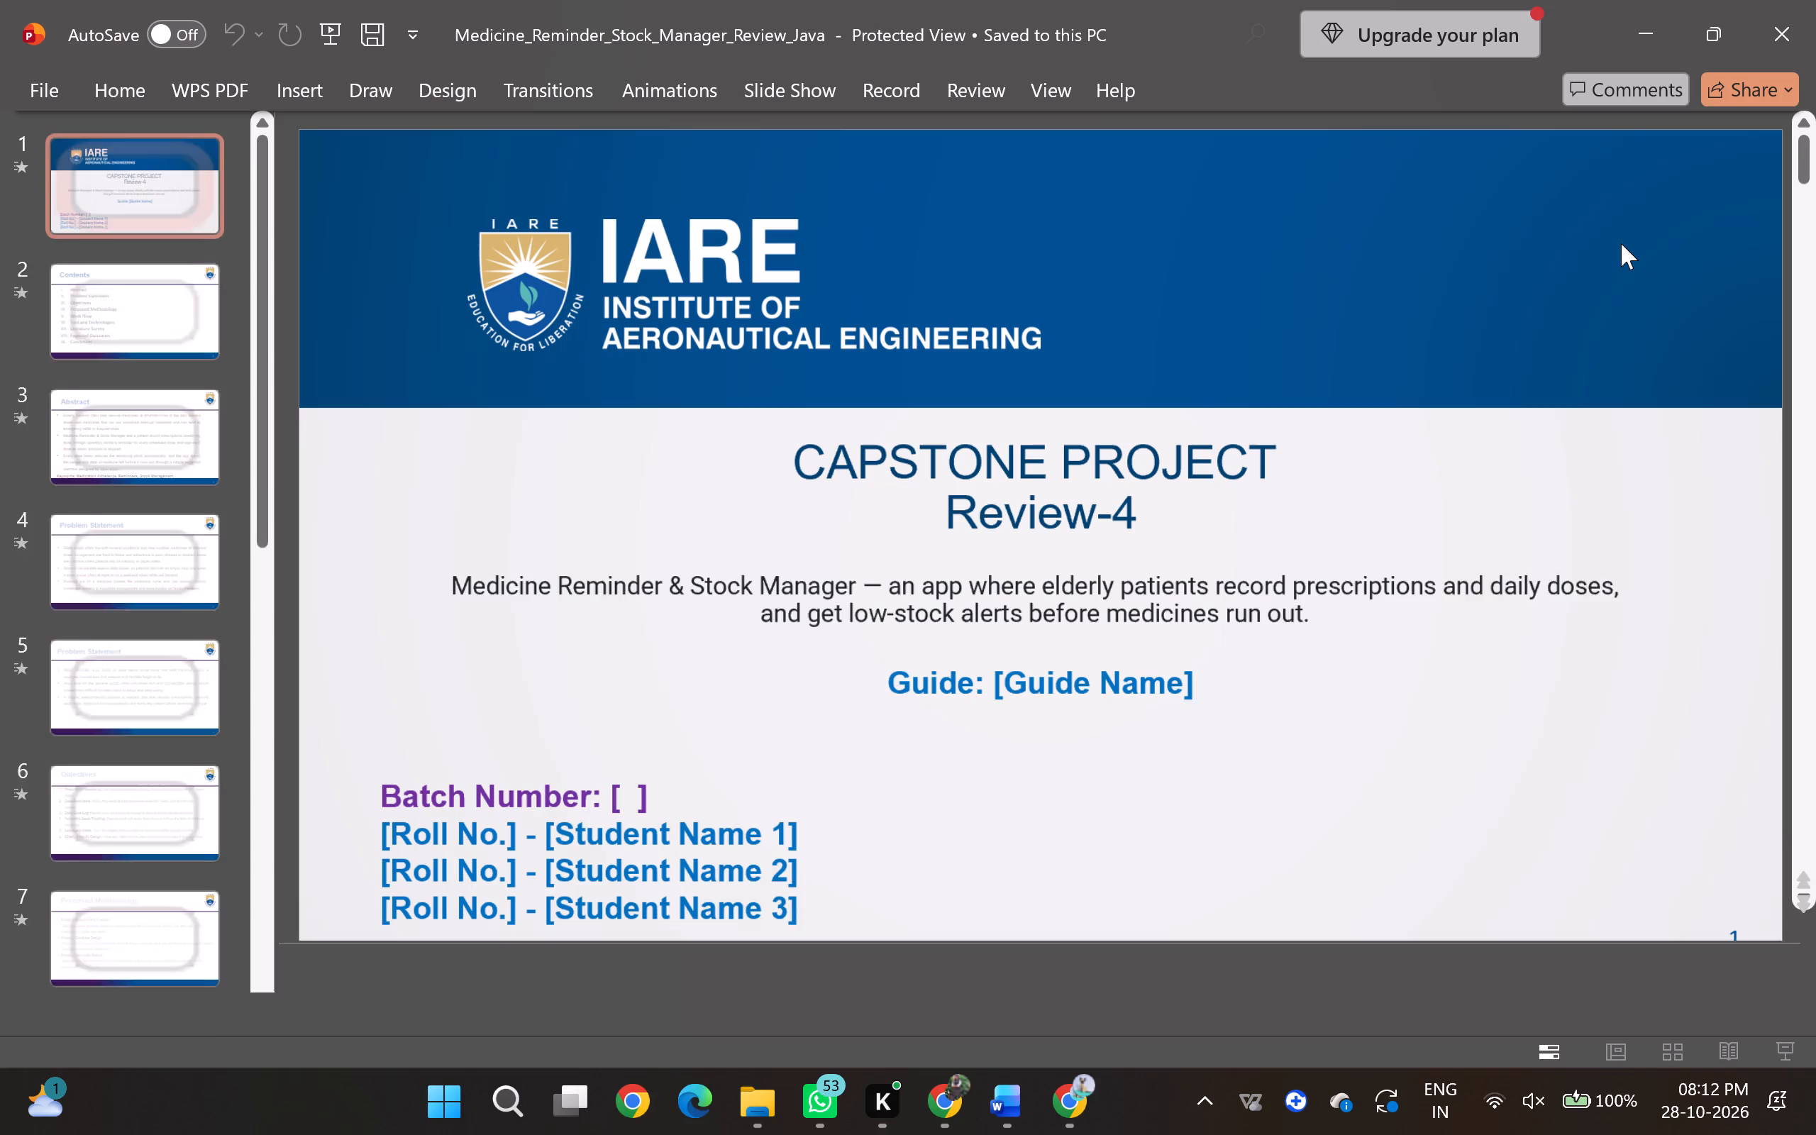
click(1162, 129)
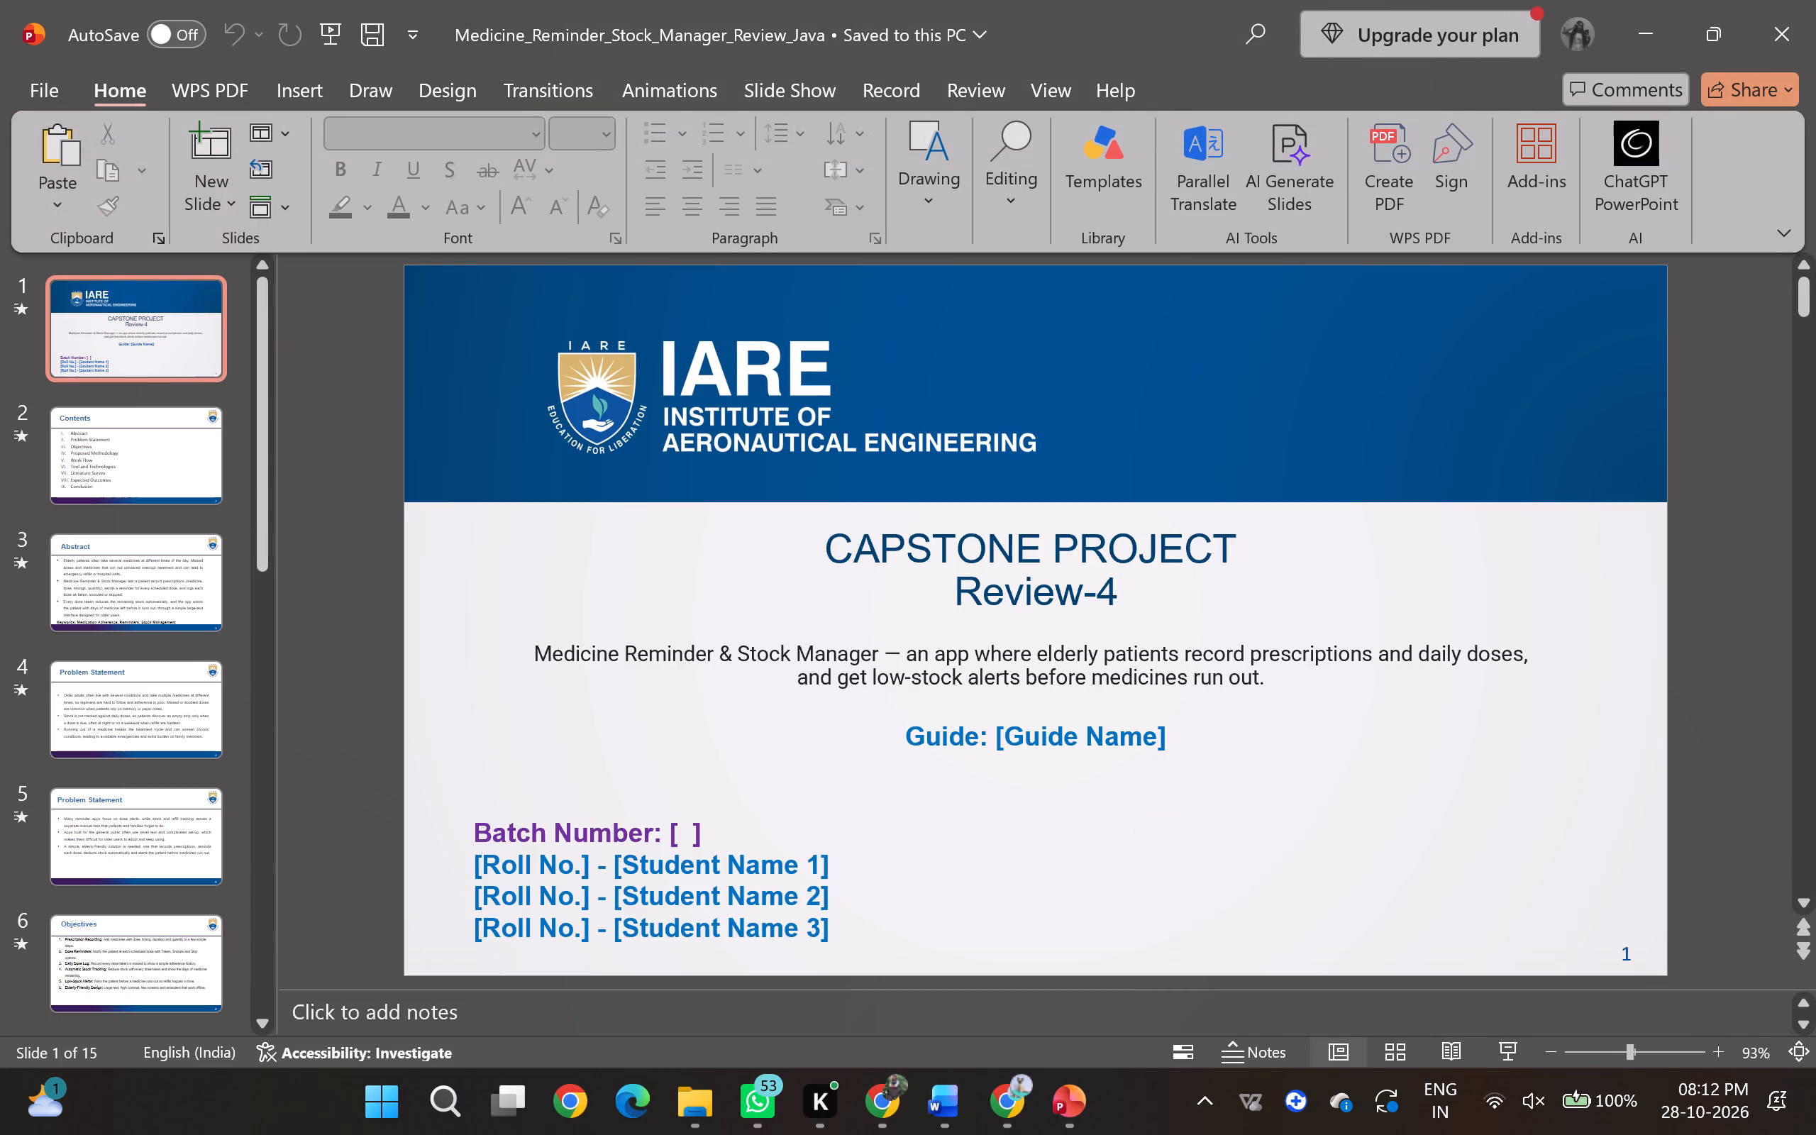
Look through the deck's slides, from Contents to both Literature Review slides, checking their content.
click(158, 487)
scroll(138, 538, down, 1)
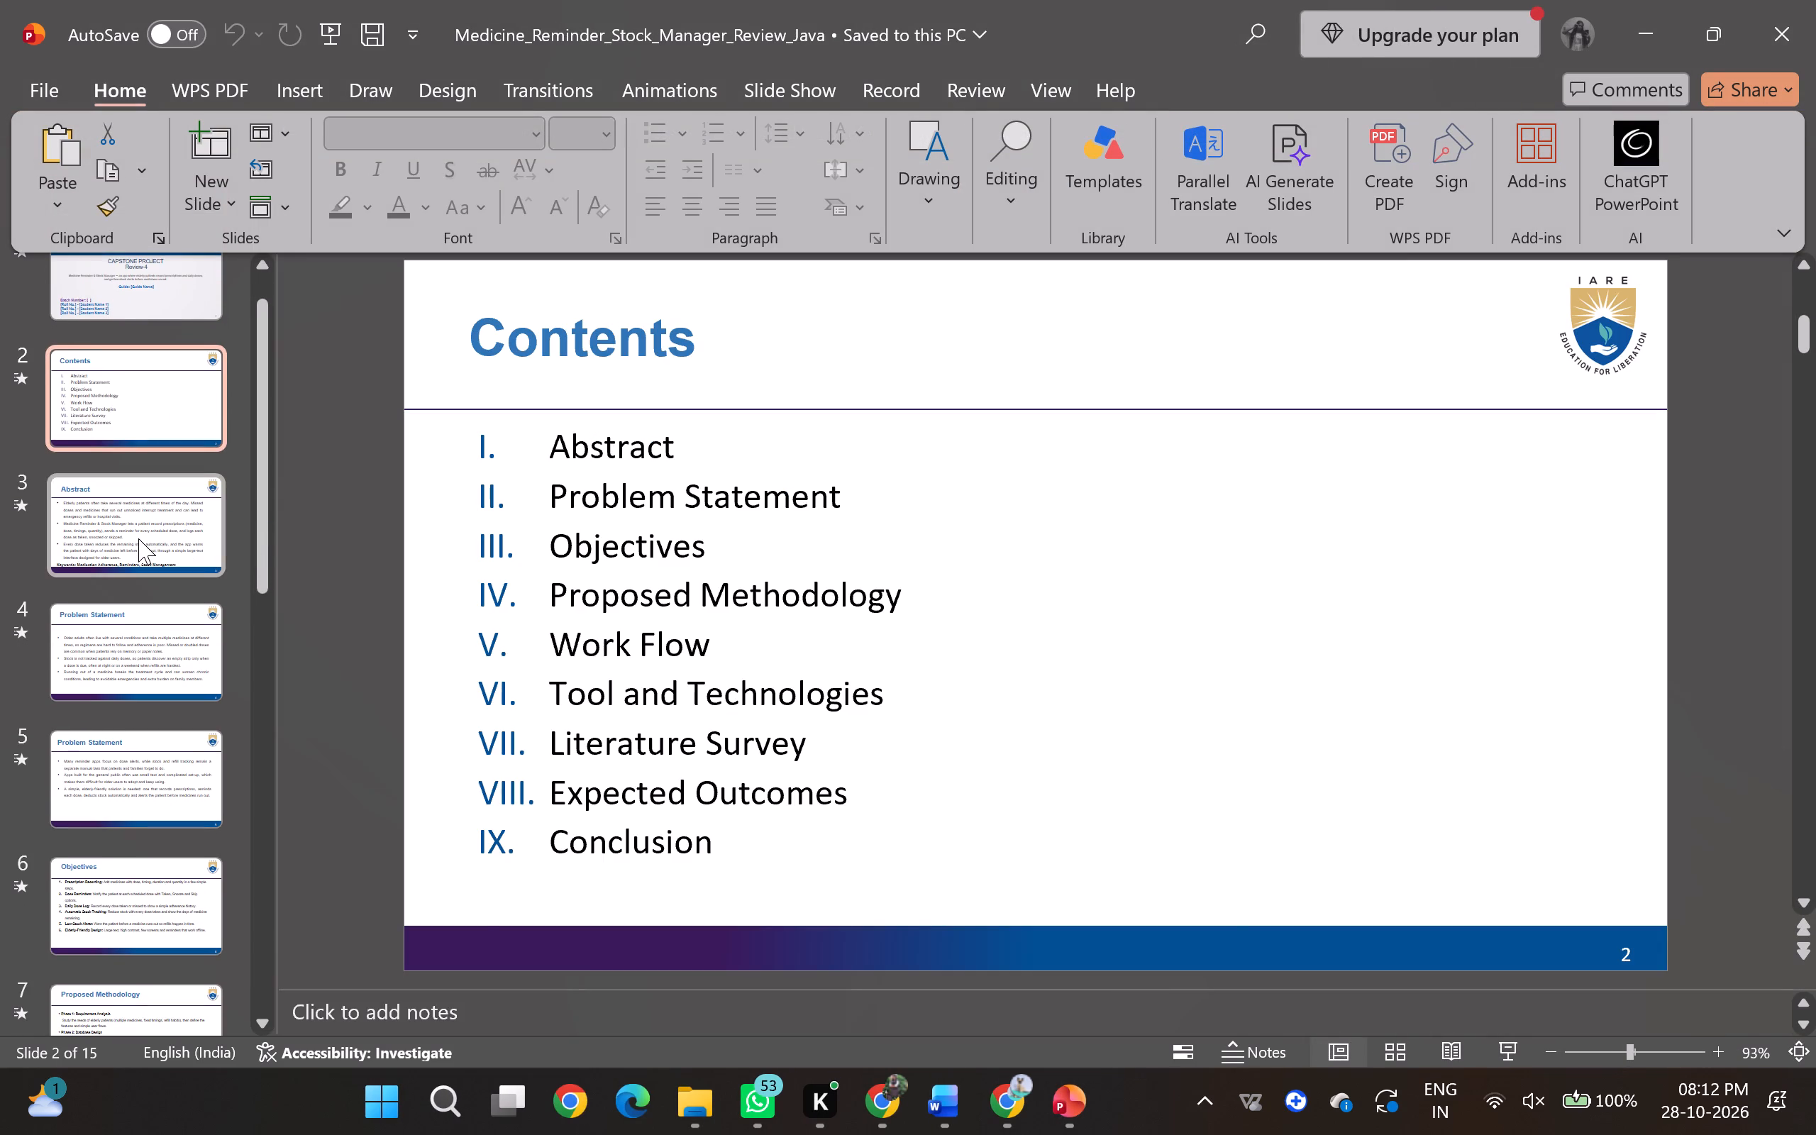
click(138, 538)
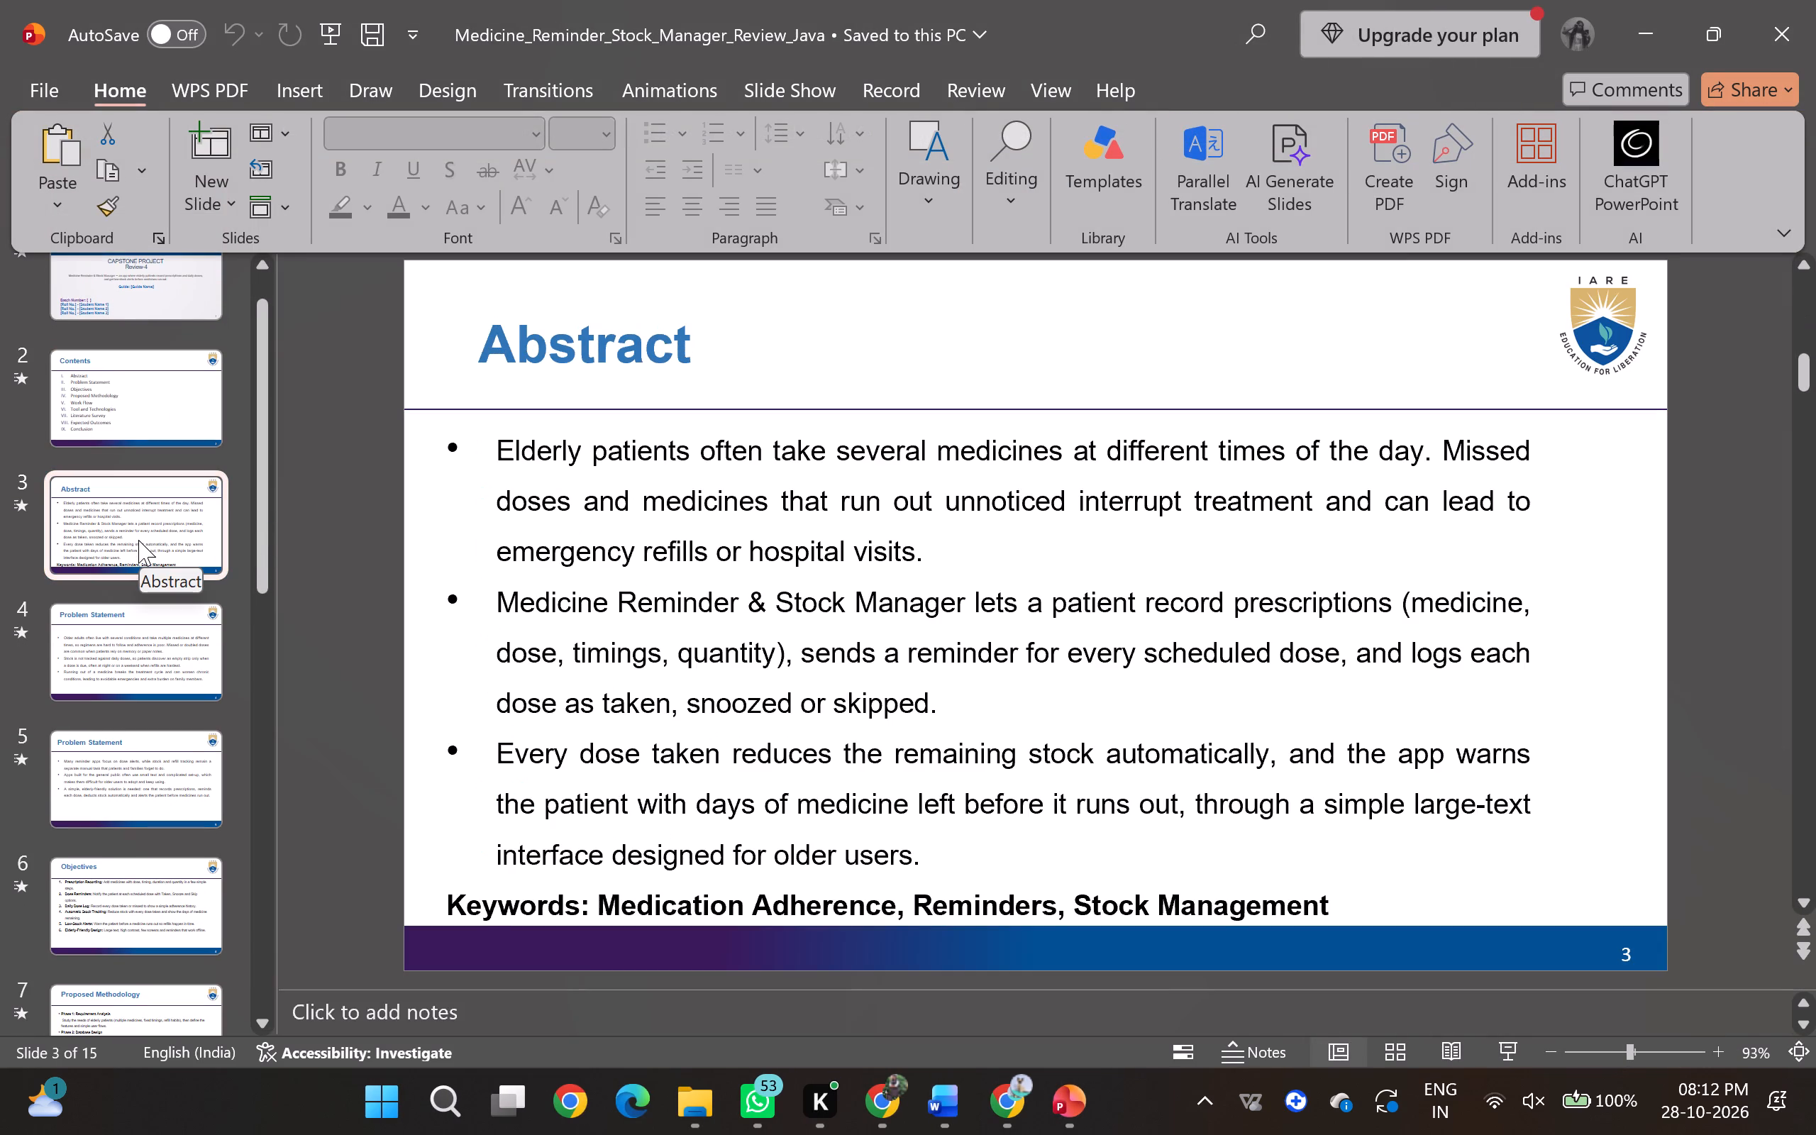
scroll(141, 531, down, 1)
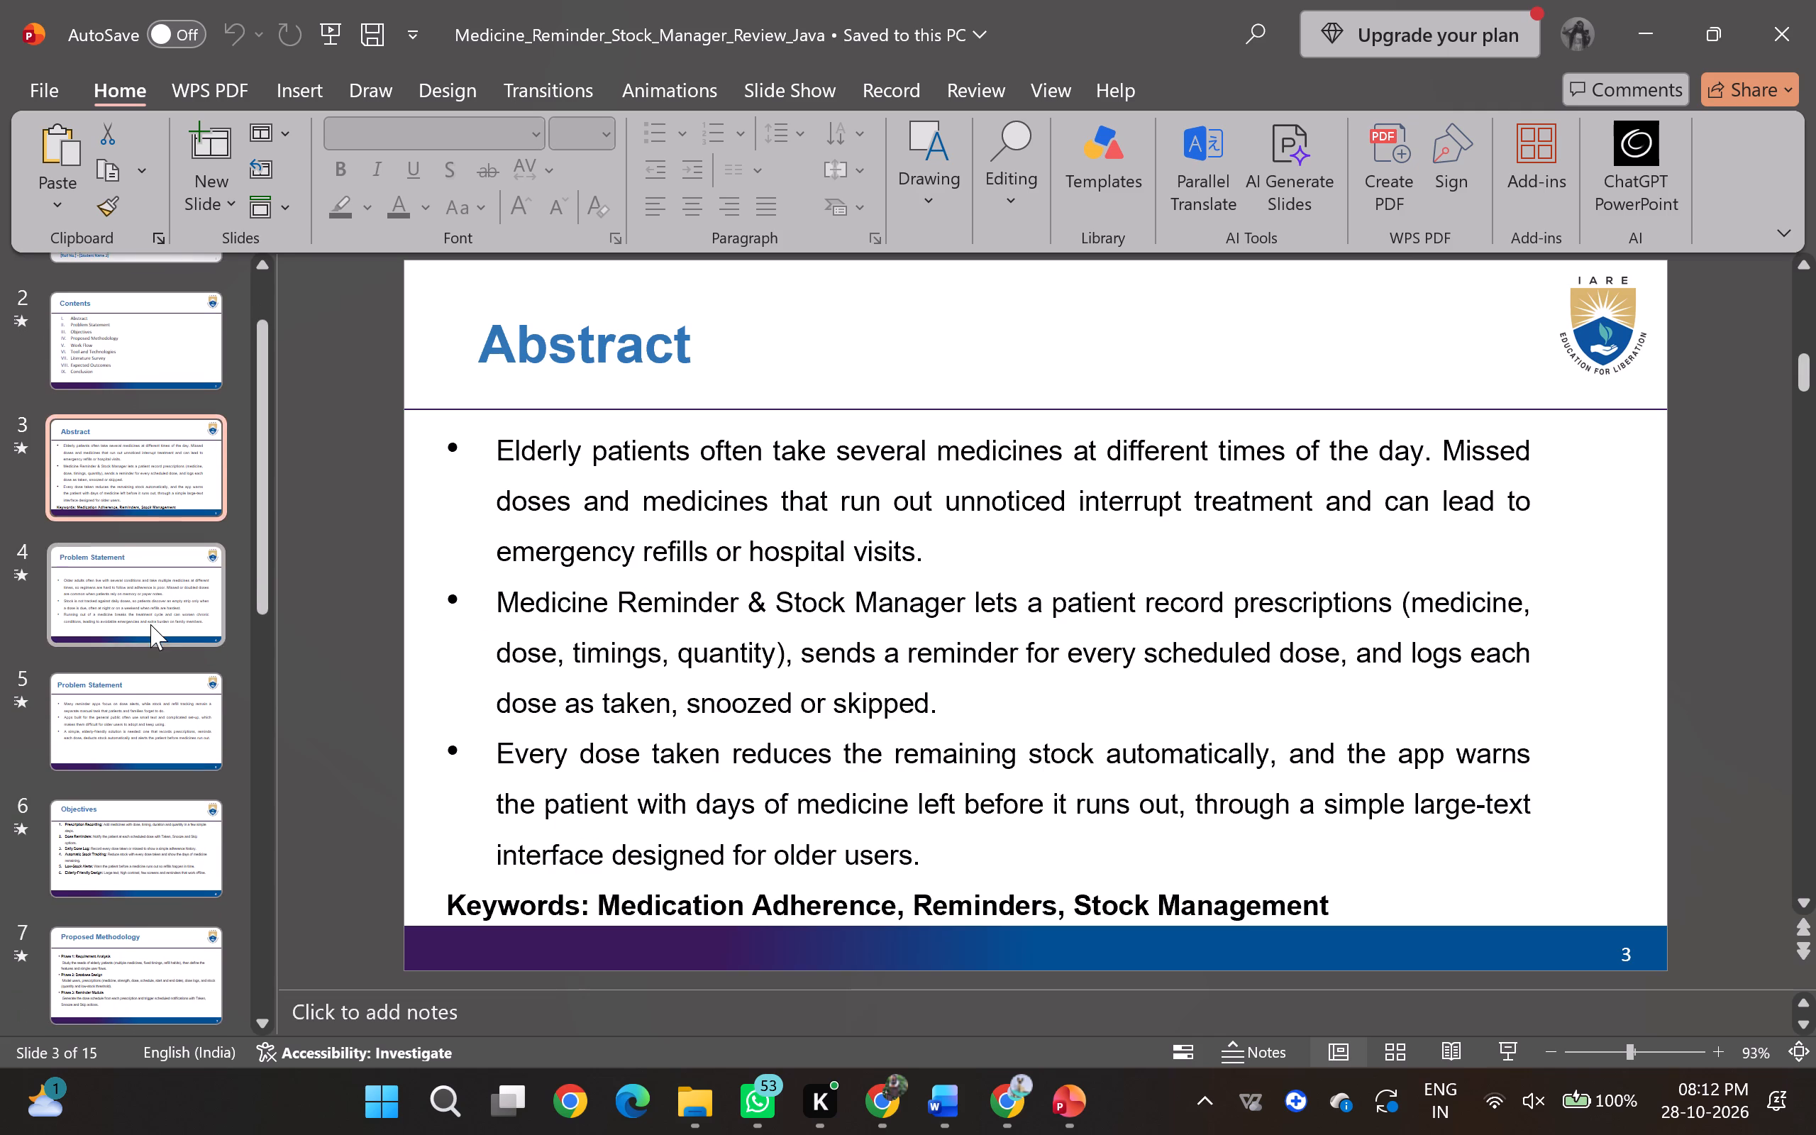
click(150, 624)
click(141, 724)
scroll(141, 725, down, 1)
click(130, 782)
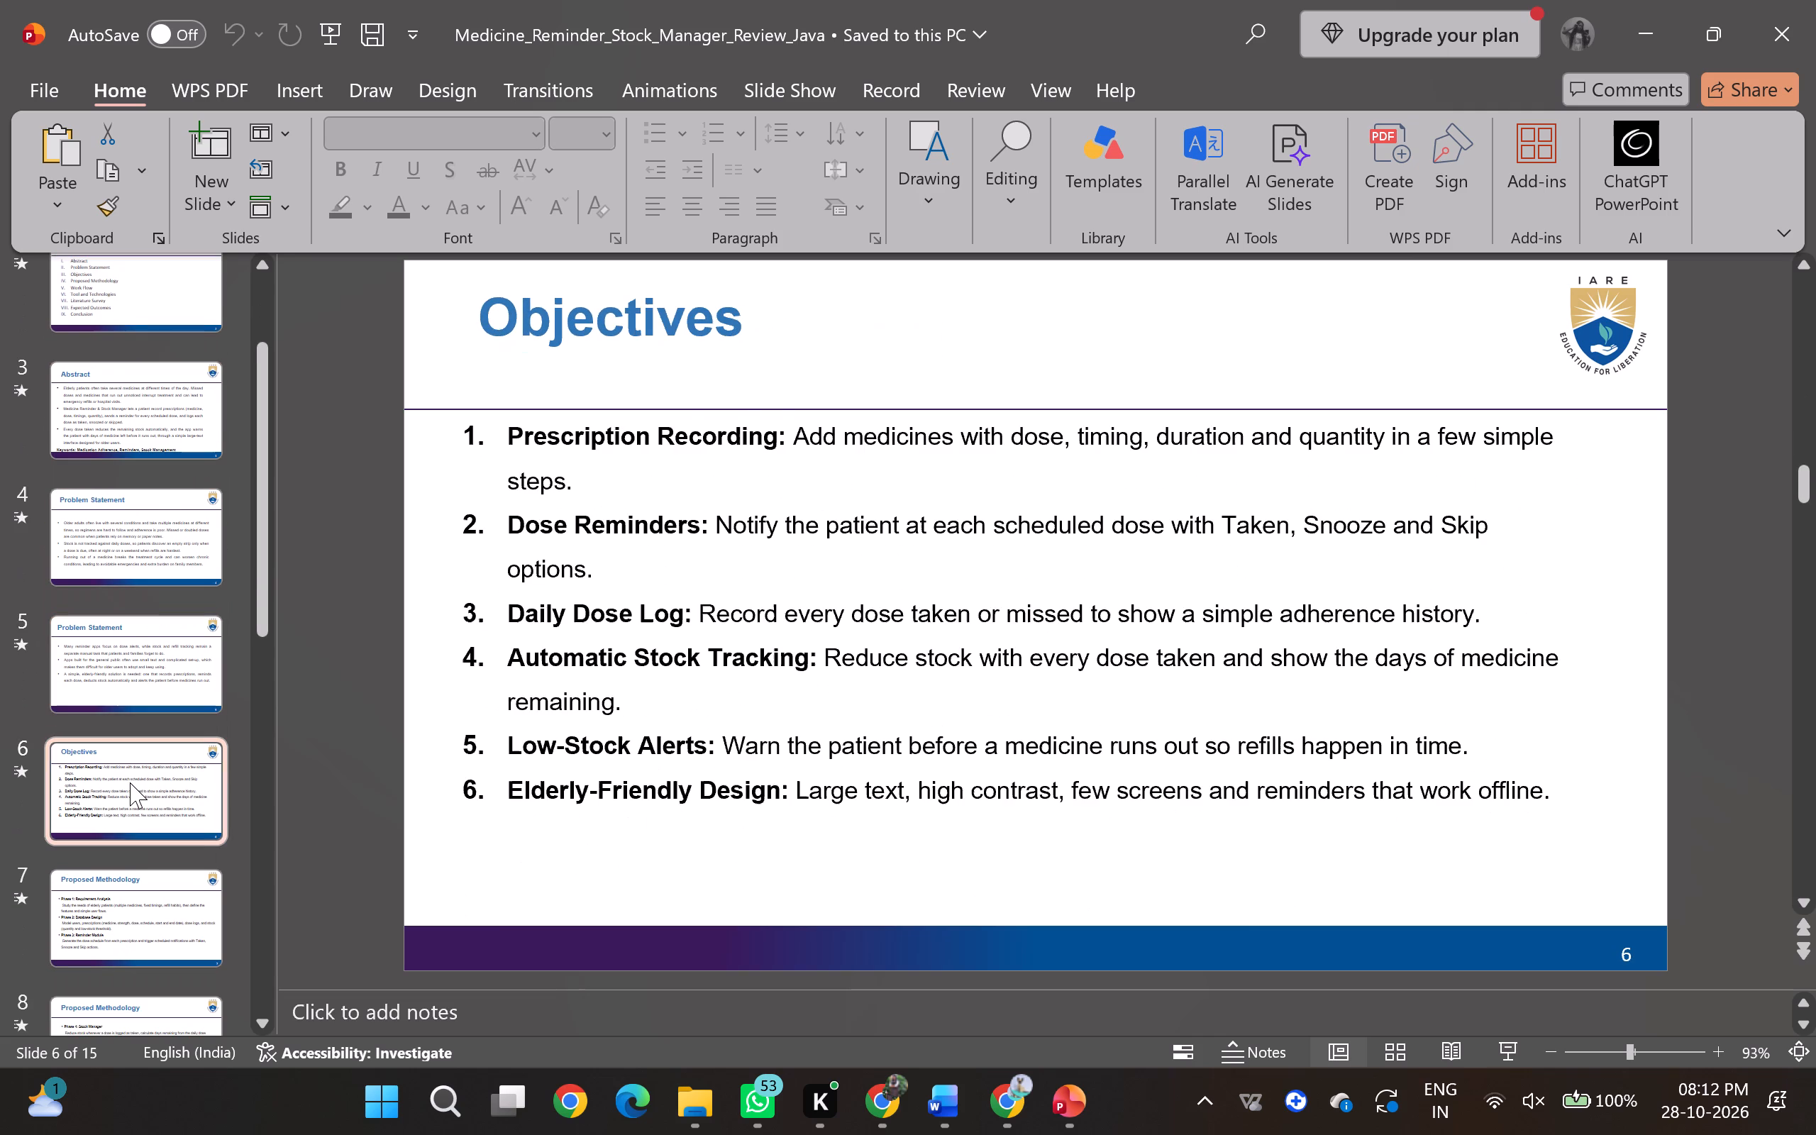
scroll(130, 782, down, 1)
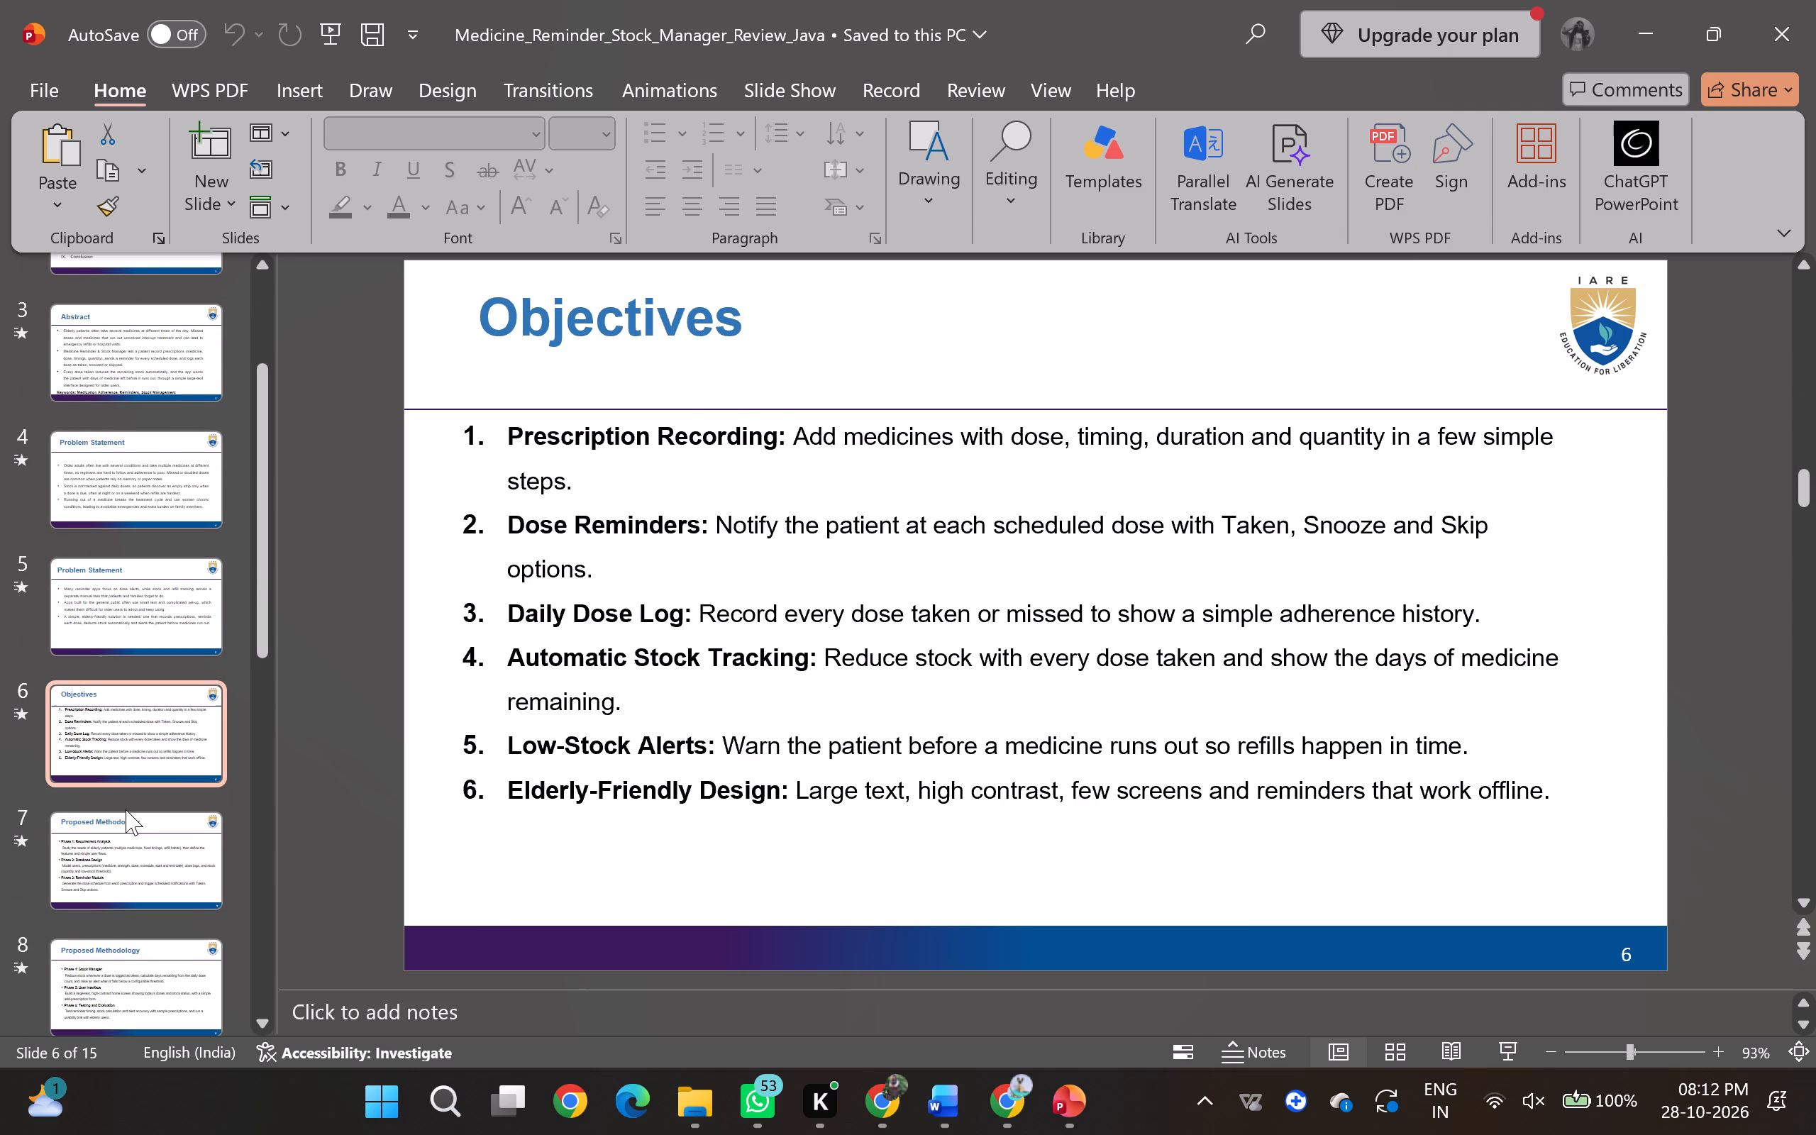
scroll(111, 855, down, 10)
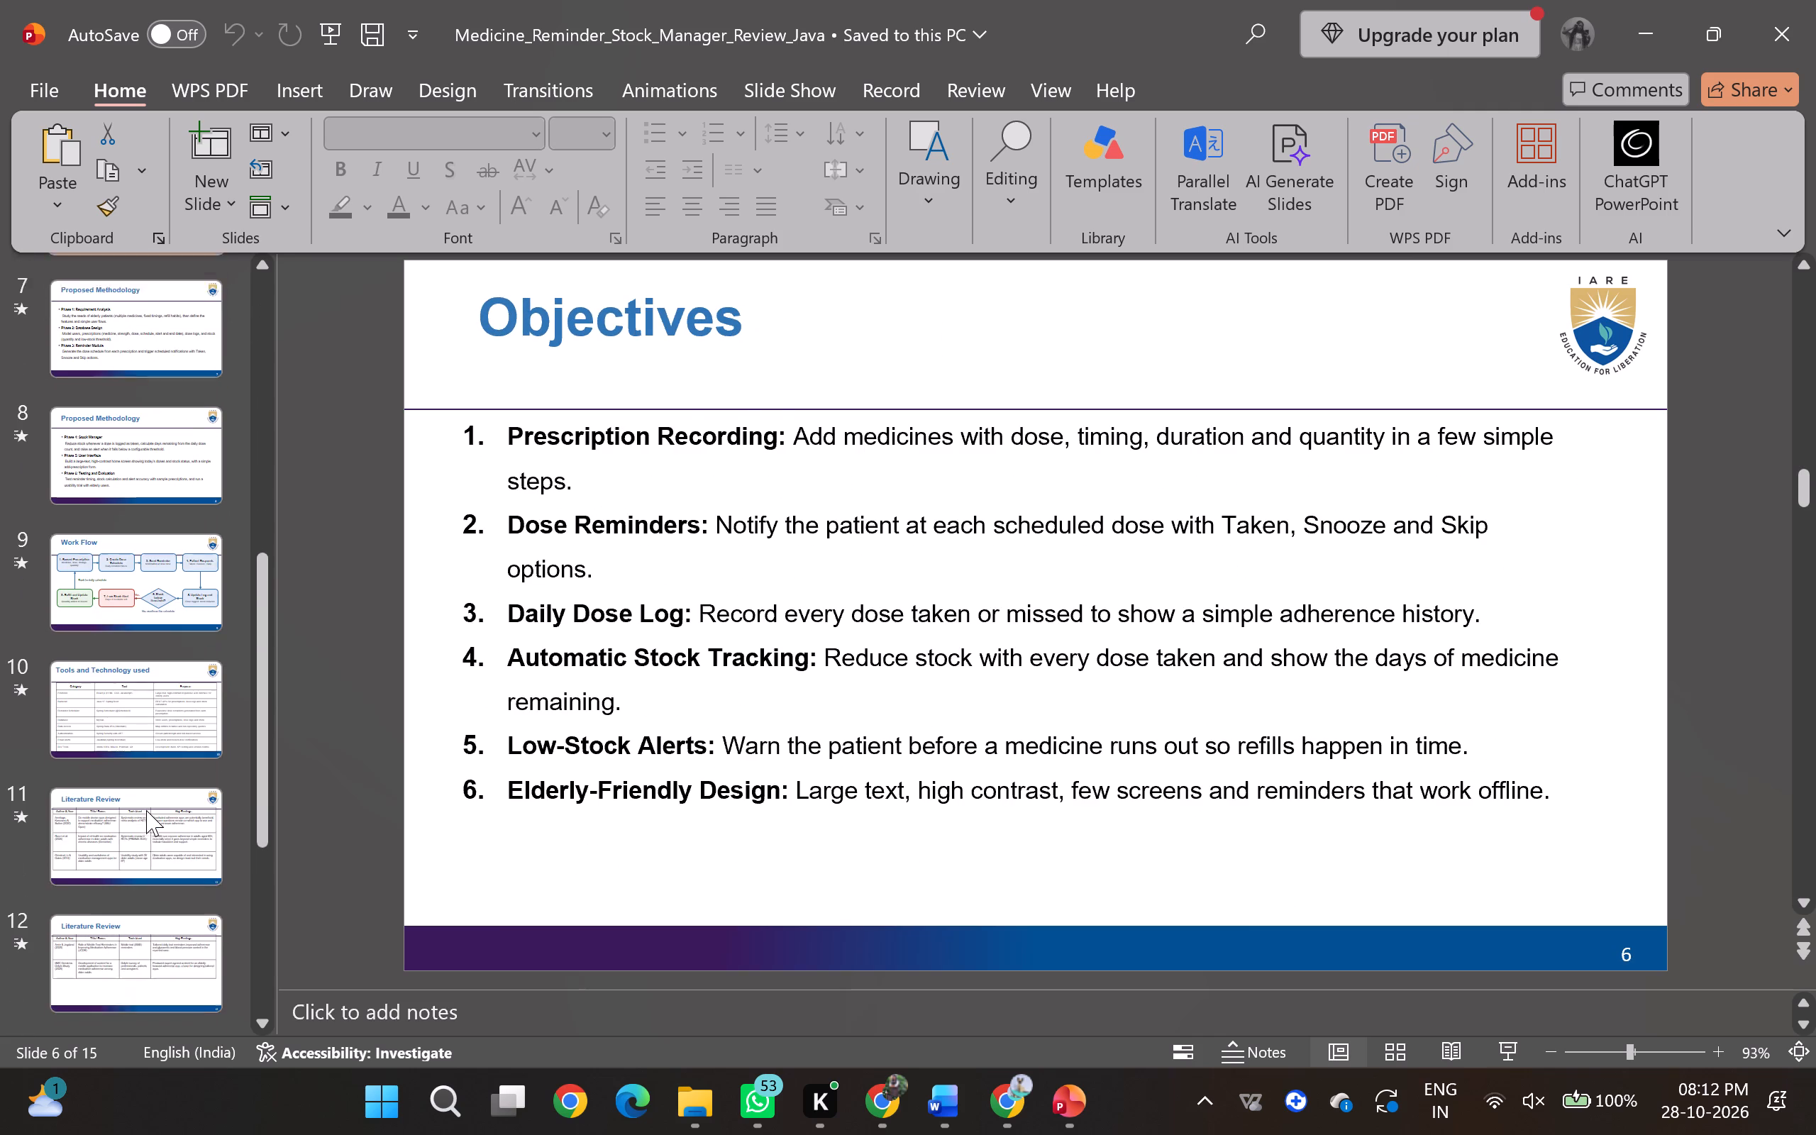
click(146, 810)
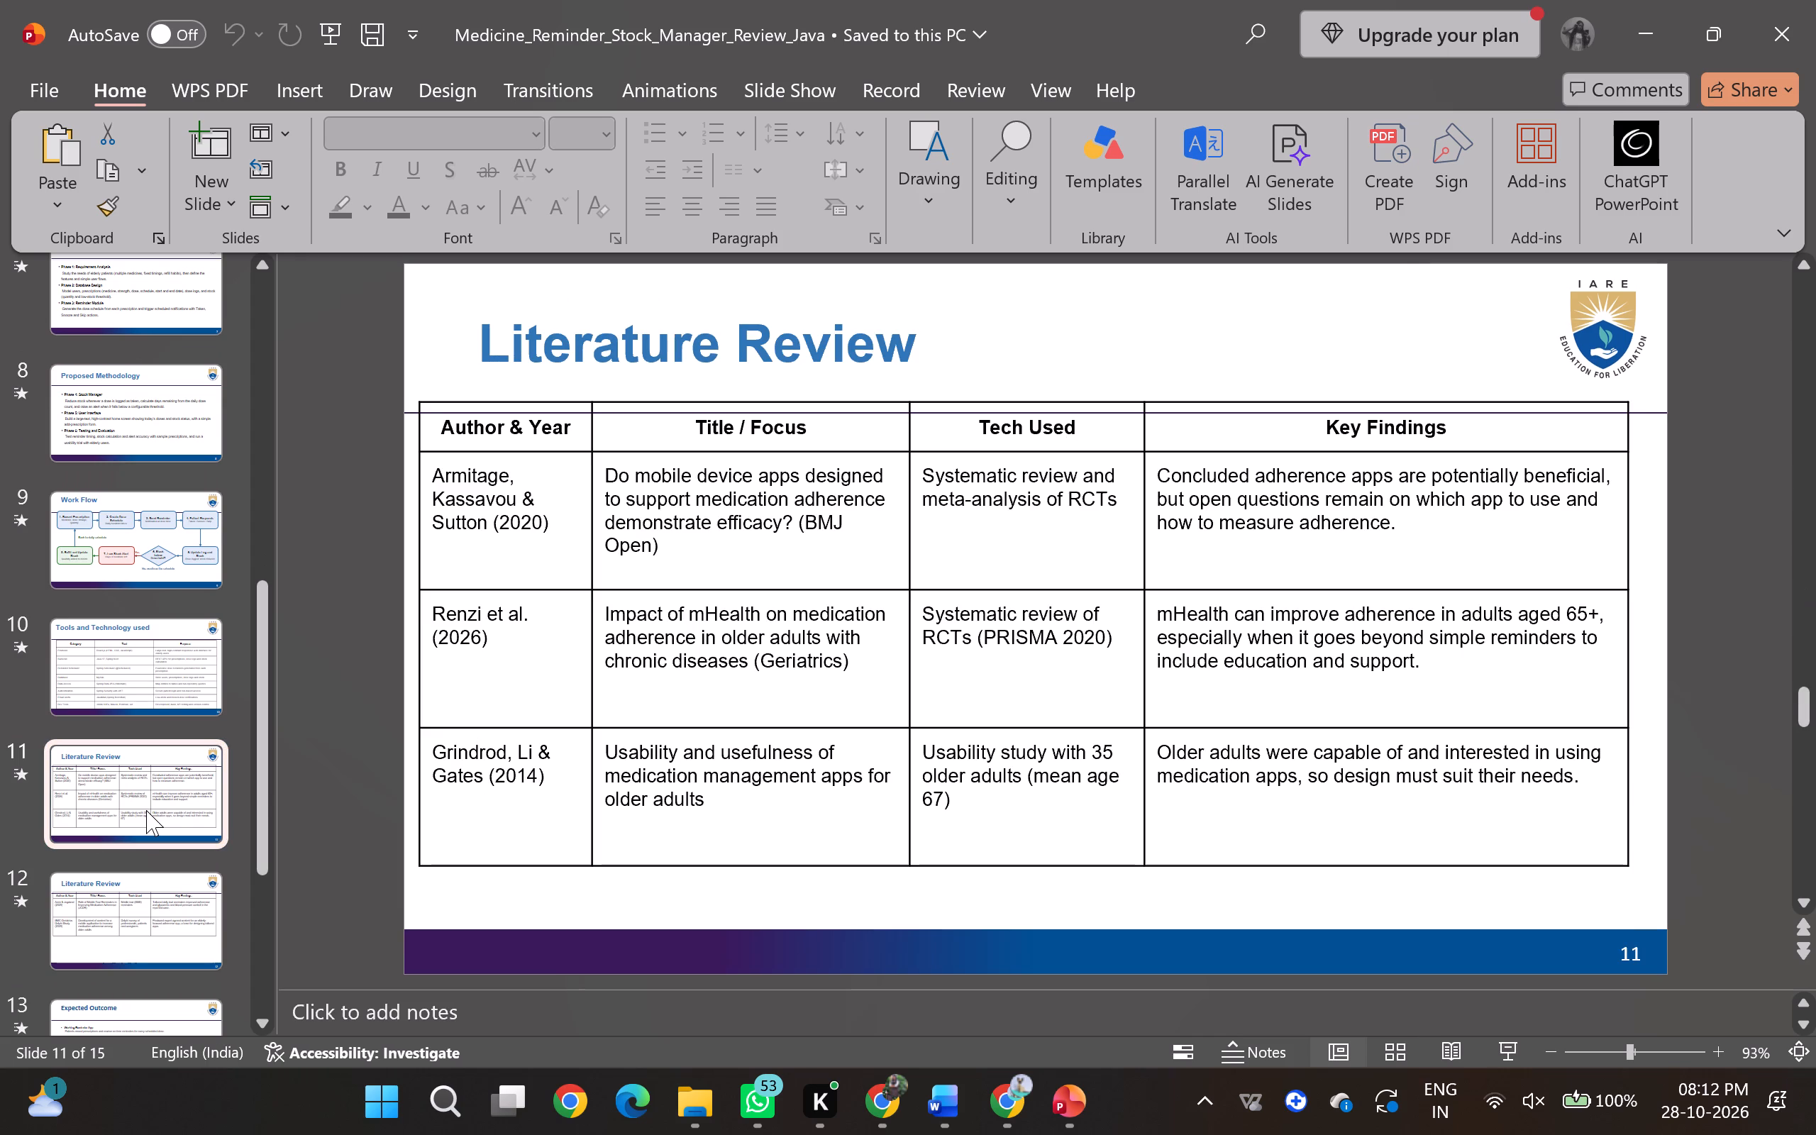
scroll(146, 810, down, 1)
click(140, 826)
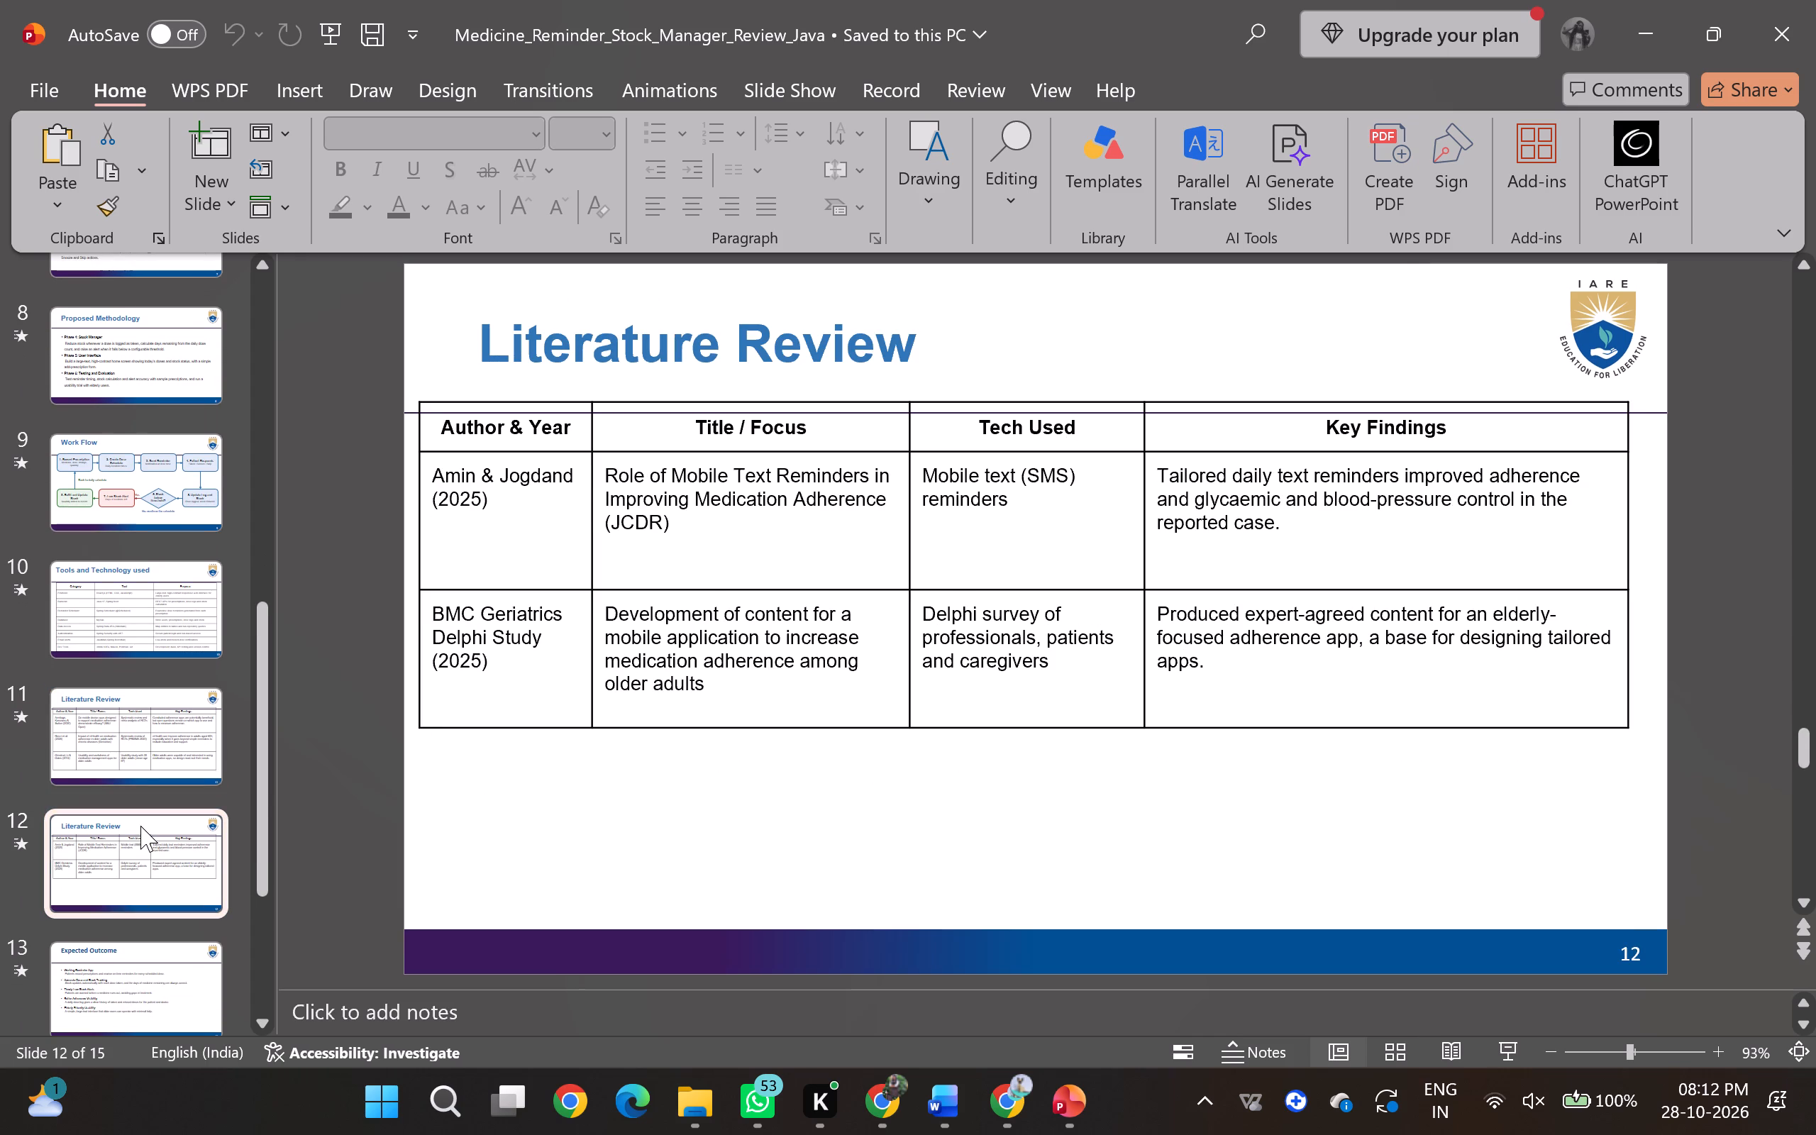
click(165, 778)
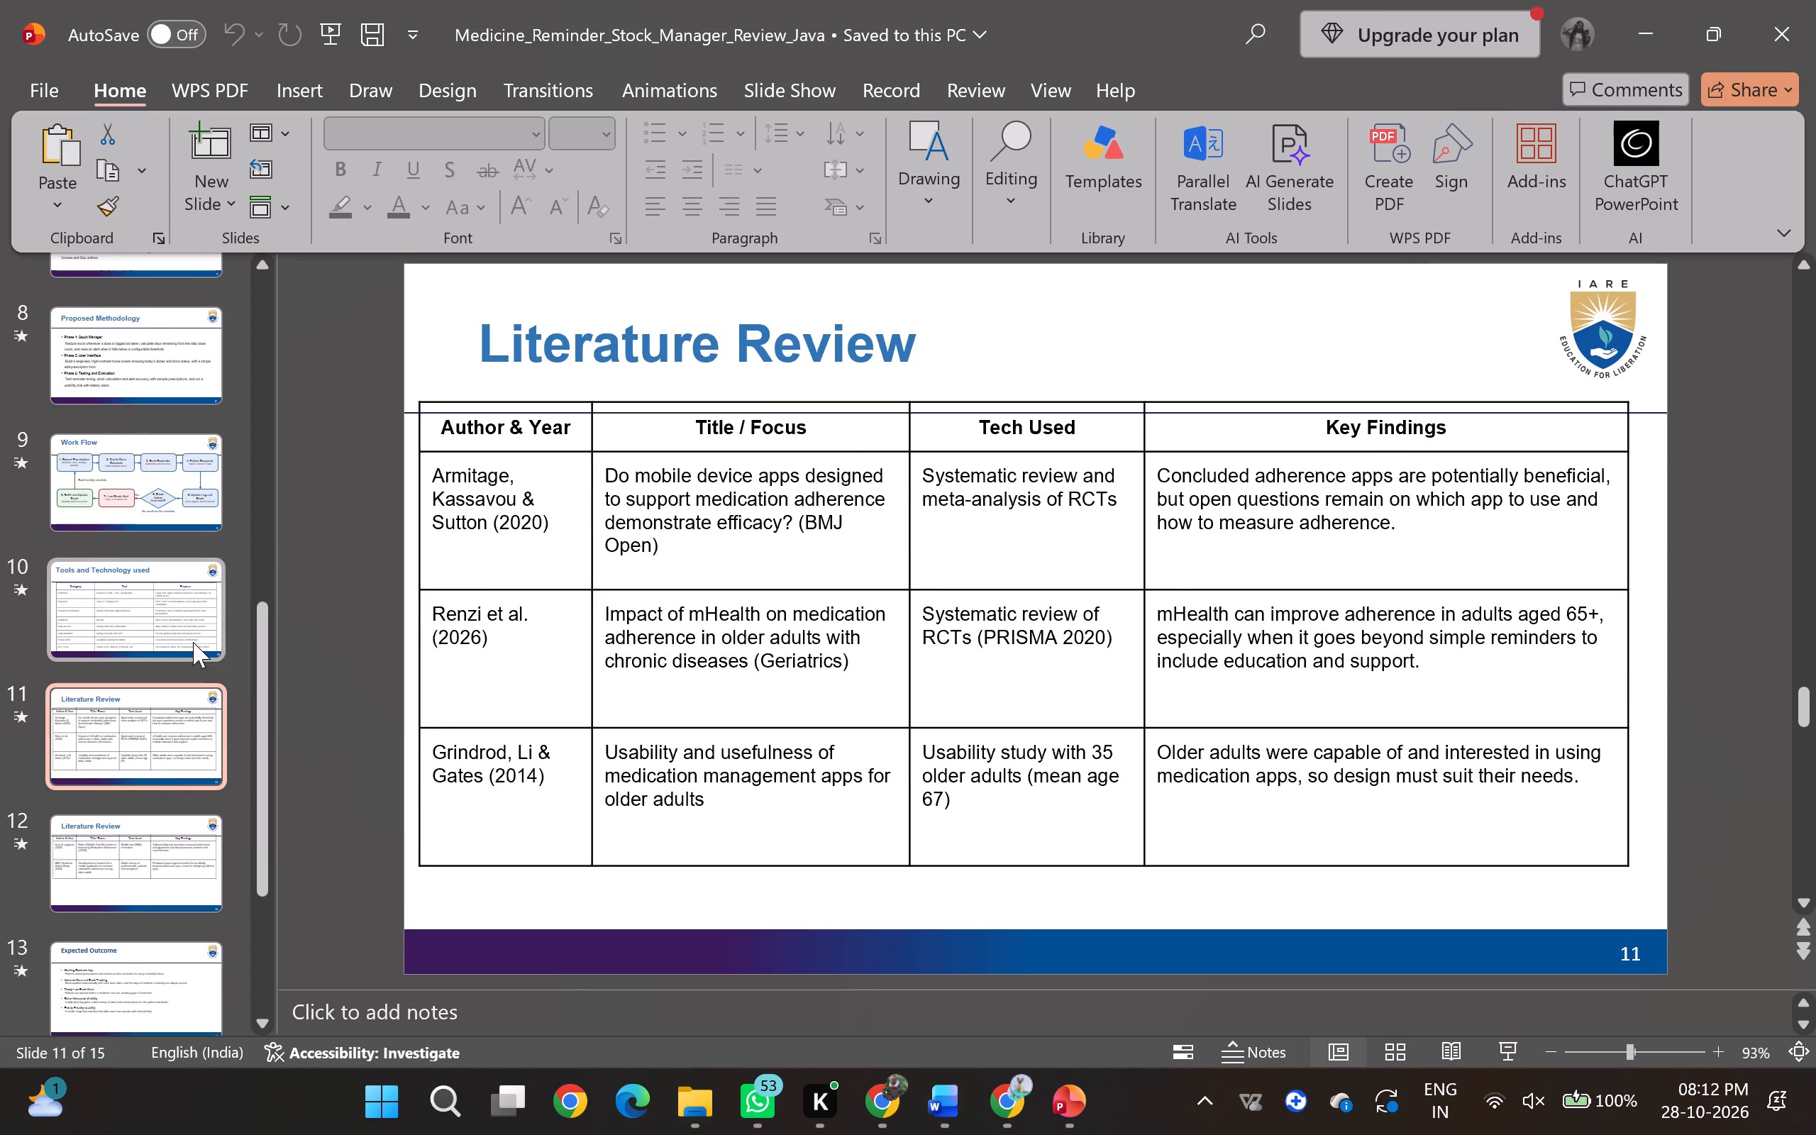
Add Eclipse at the start of the Dev Tools entry in the Tools and Technology used table.
click(193, 642)
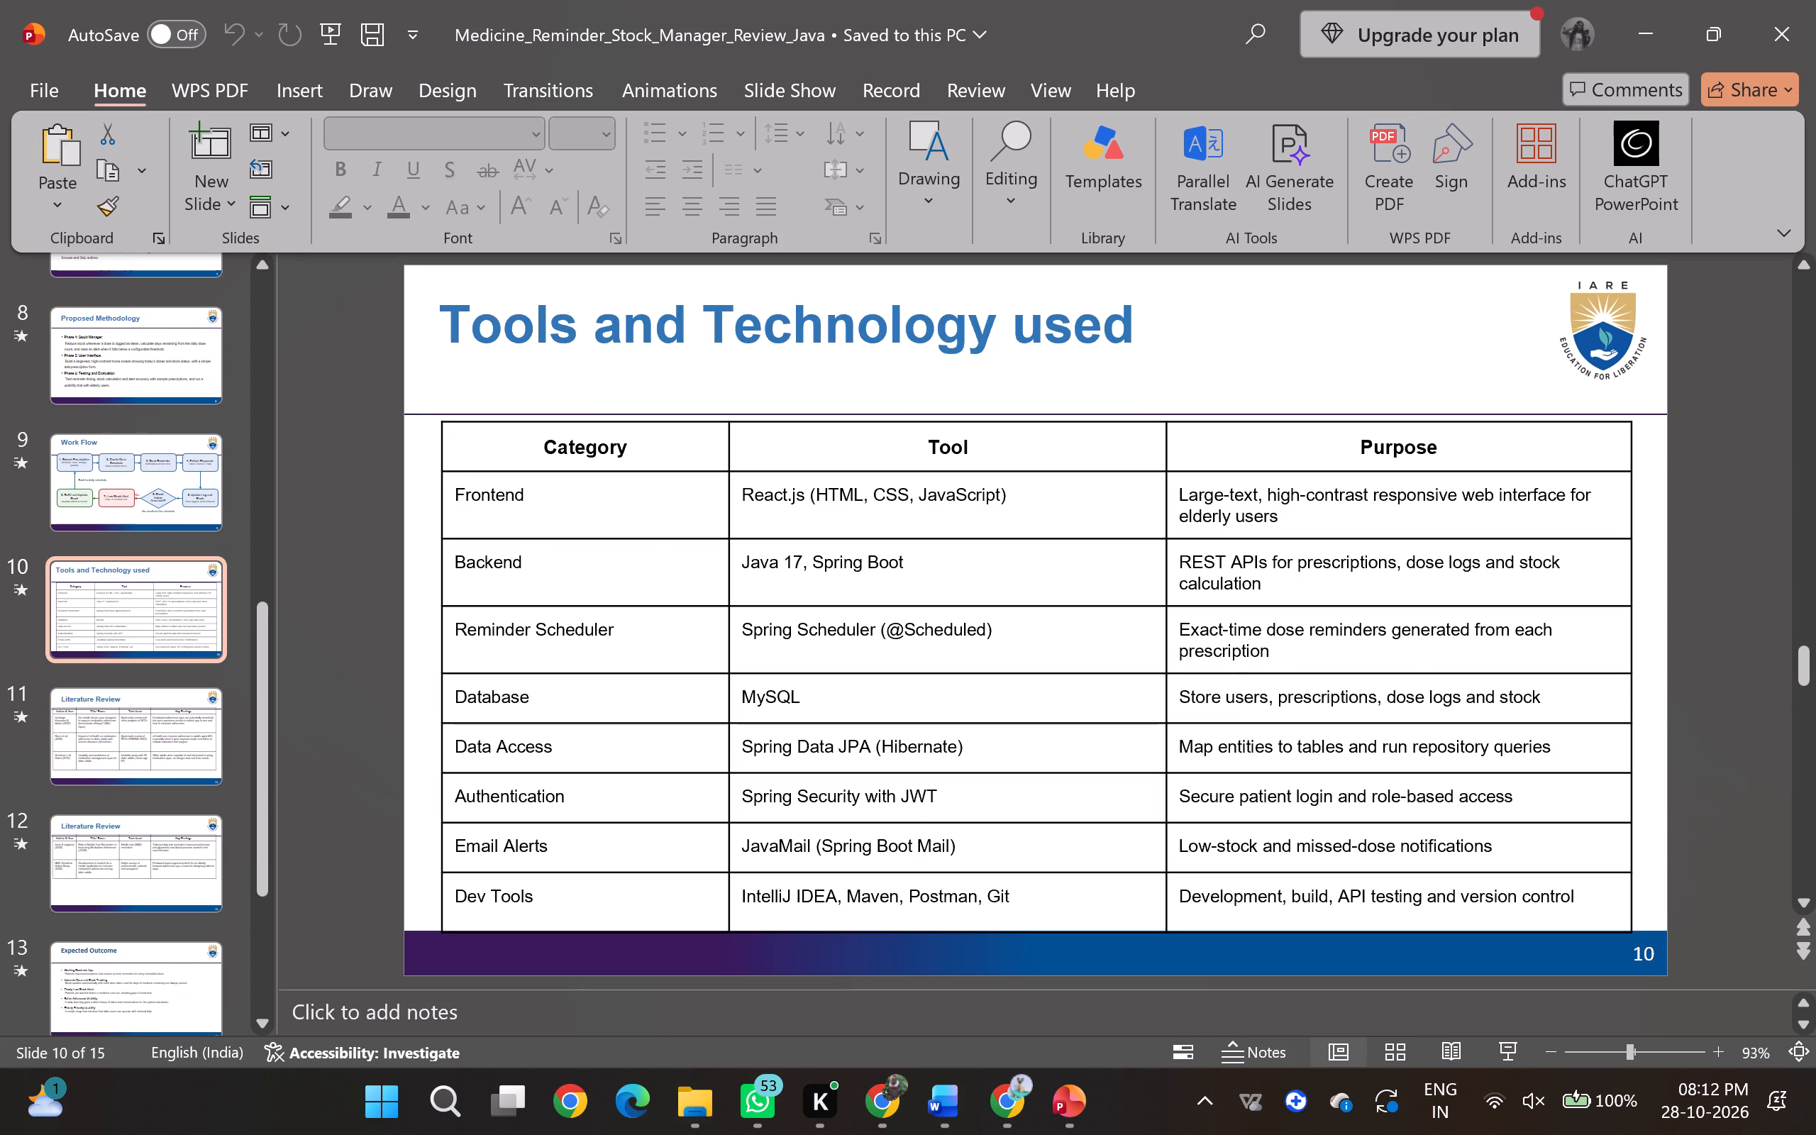
click(743, 897)
click(763, 892)
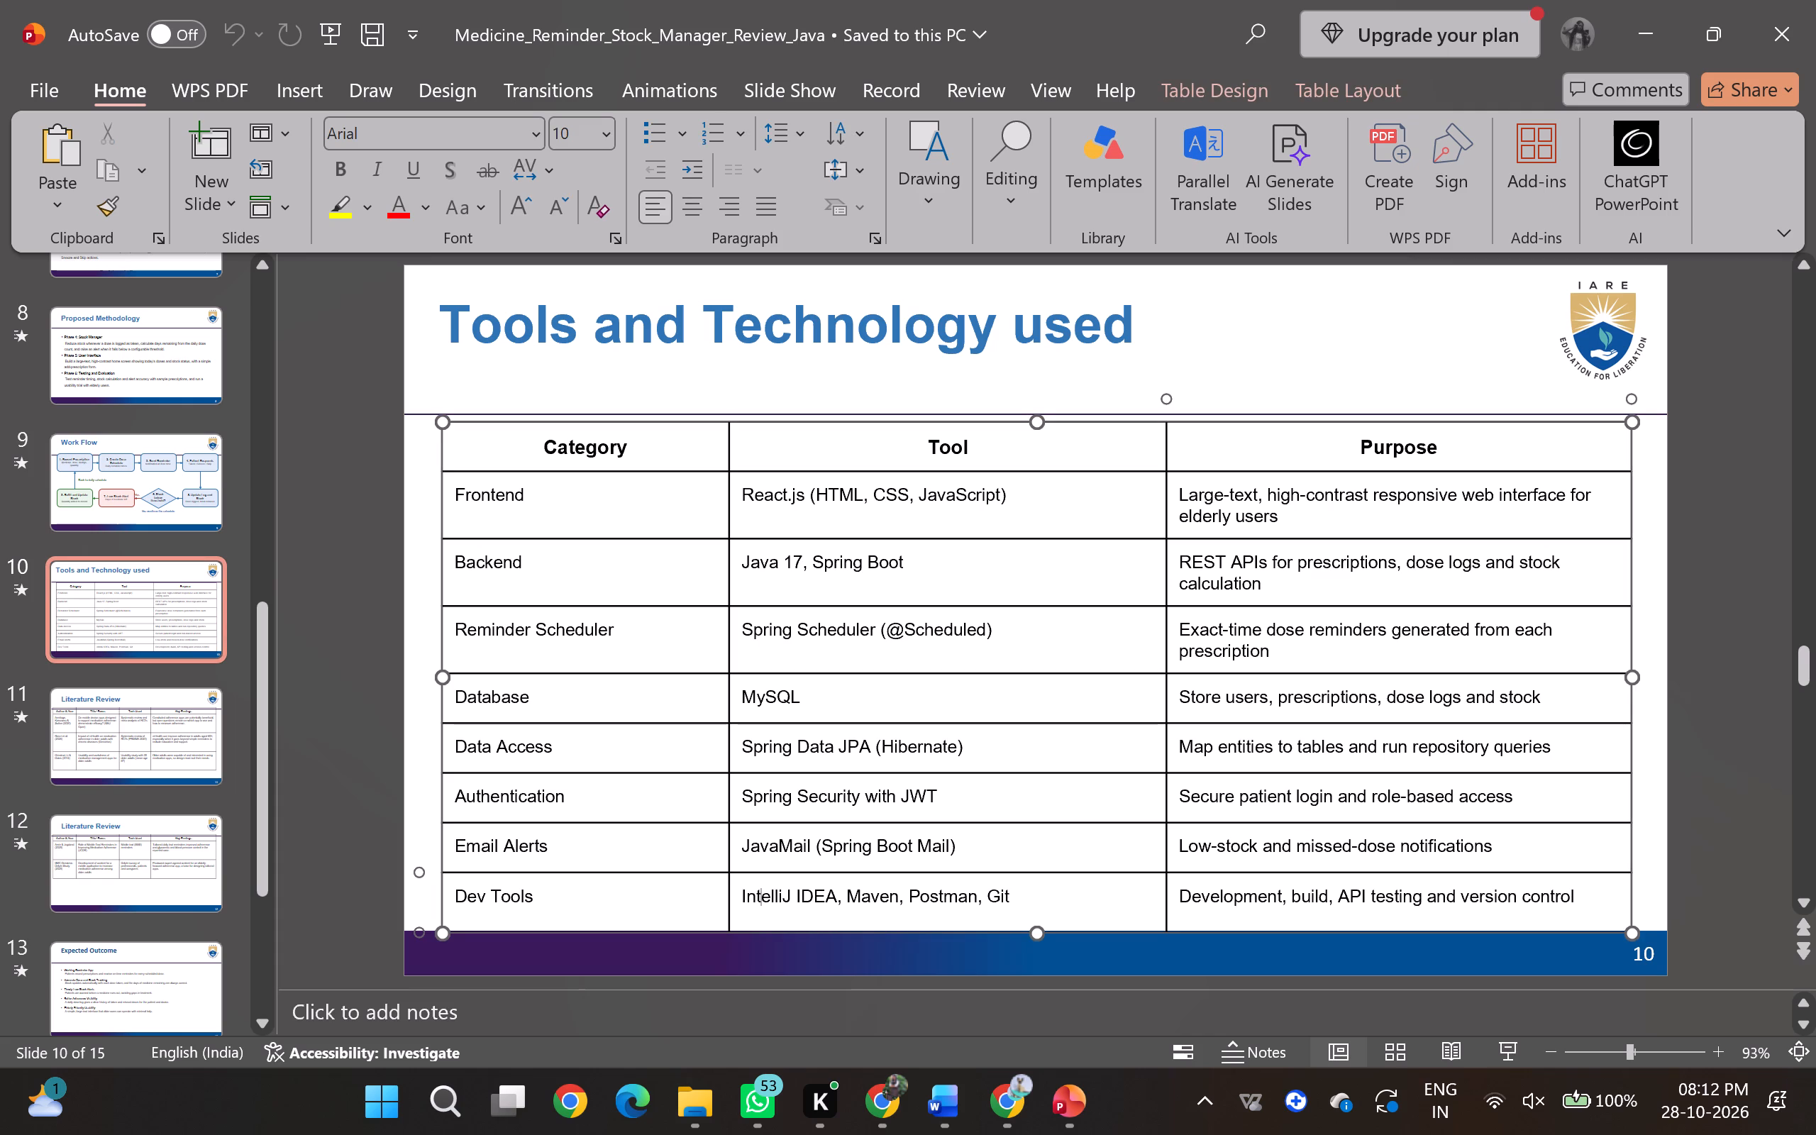
key(Left)
key(Left)
key(Left)
key(Left)
key(Right)
text(clipse)
key(space)
Remove IntelliJ IDEA, Maven and Postman from the Dev Tools entry, leaving it as "Eclipse, Git".
key(Right)
key(Right)
key(Right)
key(Right)
key(Right)
key(Right)
key(Right)
key(Right)
key(Right)
key(Right)
key(Right)
key(Right)
key(Right)
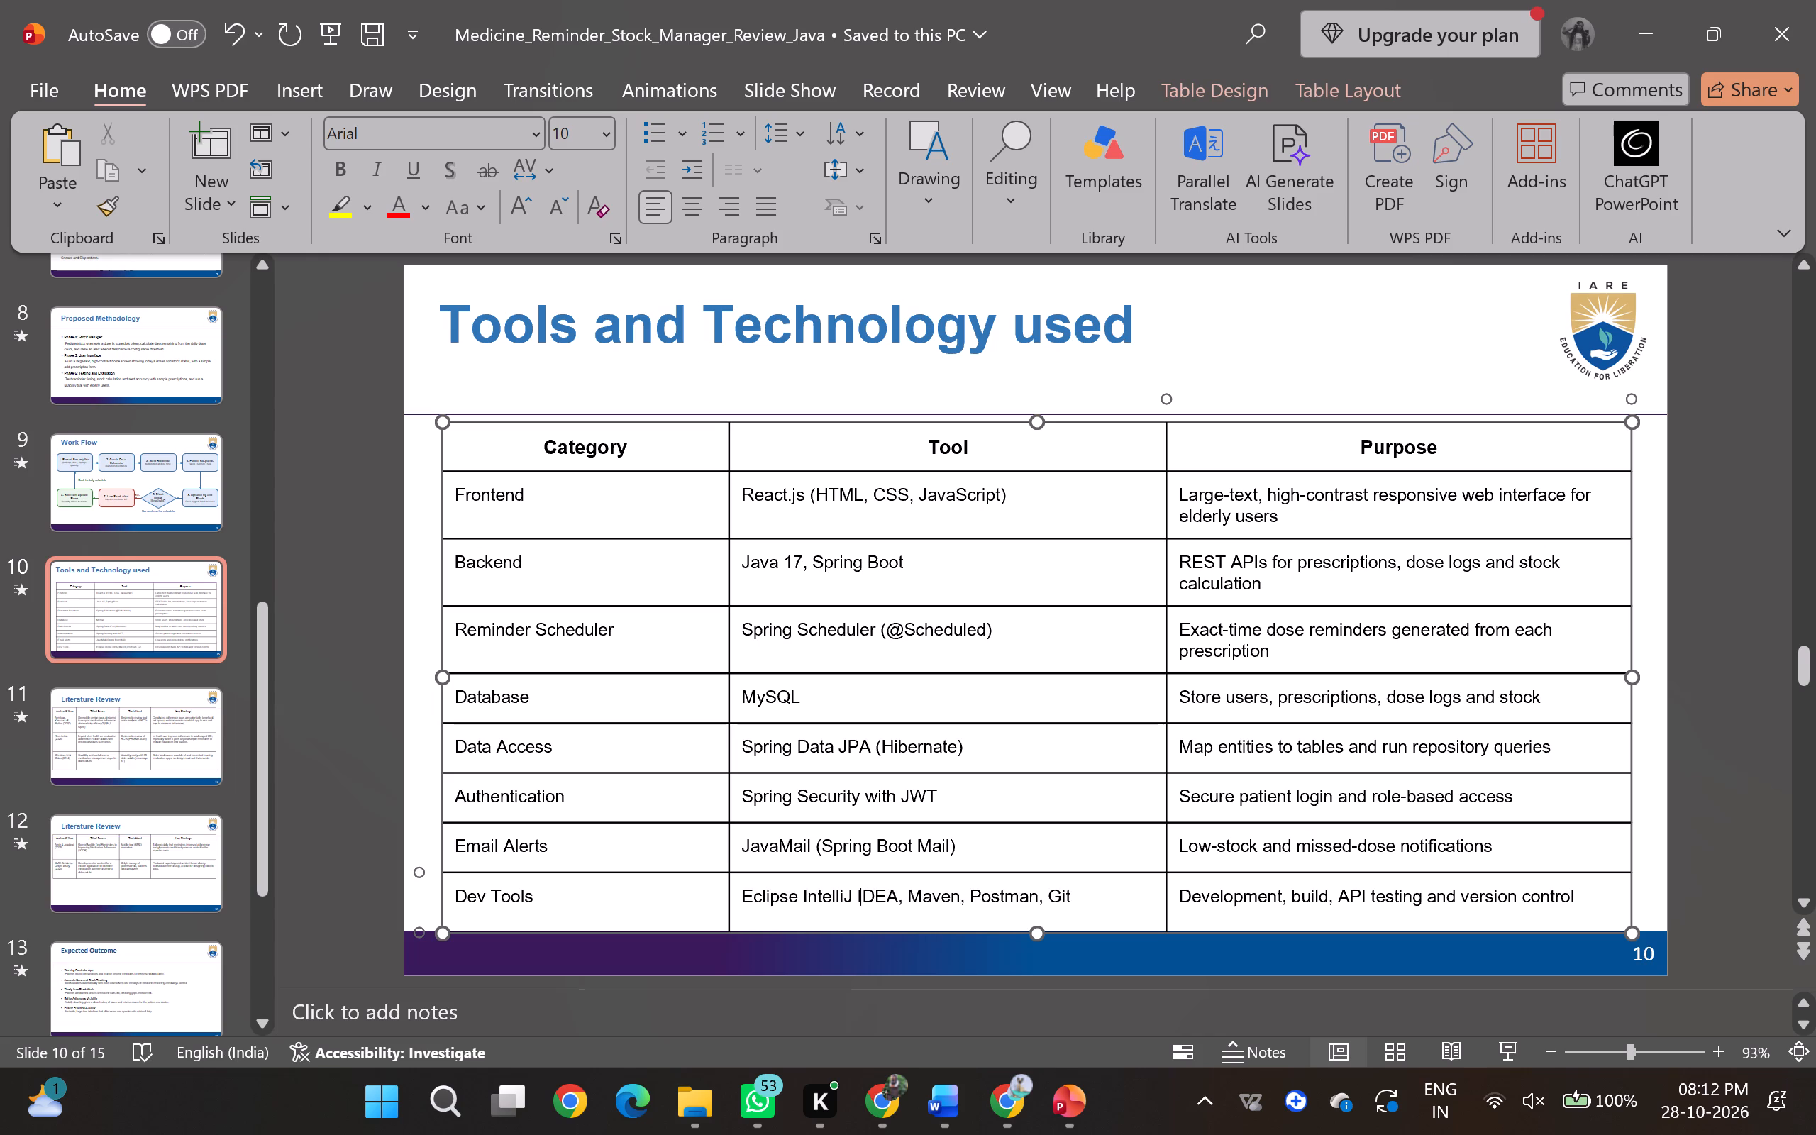
key(Right)
key(Left)
key(Right)
key(Right)
key(Right)
key(Right)
key(Right)
key(Right)
key(Right)
key(Right)
key(Right)
key(Right)
key(Right)
key(Right)
key(Right)
key(Right)
key(Right)
key(Right)
key(Right)
key(Right)
key(BackSpace)
key(BackSpace)
key(BackSpace)
key(BackSpace)
key(BackSpace)
key(BackSpace)
key(BackSpace)
key(BackSpace)
key(BackSpace)
key(BackSpace)
key(BackSpace)
key(BackSpace)
key(BackSpace)
key(BackSpace)
key(BackSpace)
key(BackSpace)
key(BackSpace)
key(BackSpace)
key(BackSpace)
key(BackSpace)
key(BackSpace)
key(BackSpace)
key(BackSpace)
key(BackSpace)
key(BackSpace)
key(BackSpace)
key(BackSpace)
key(BackSpace)
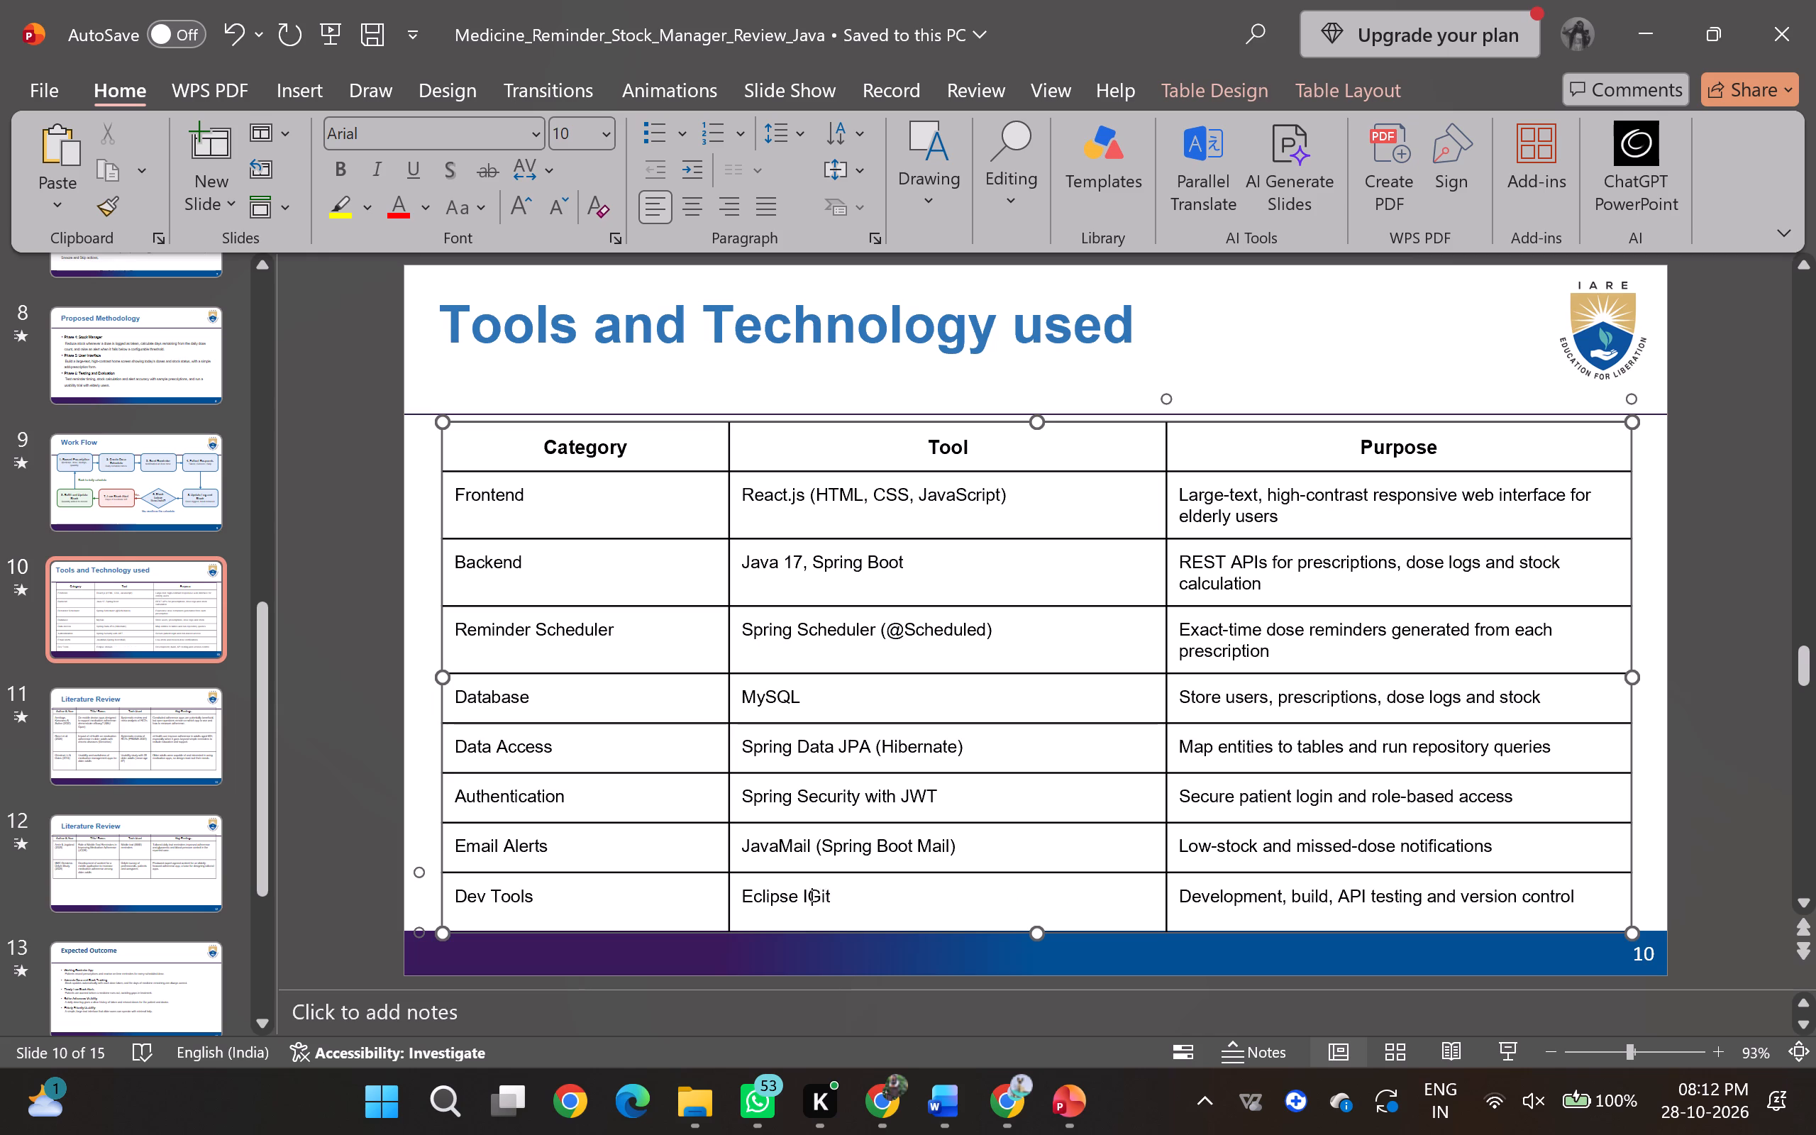
text(,)
key(space)
Shrink the Tools and Technology used table slightly in height so its bottom edge clears the footer band.
drag(1037, 934, 1037, 917)
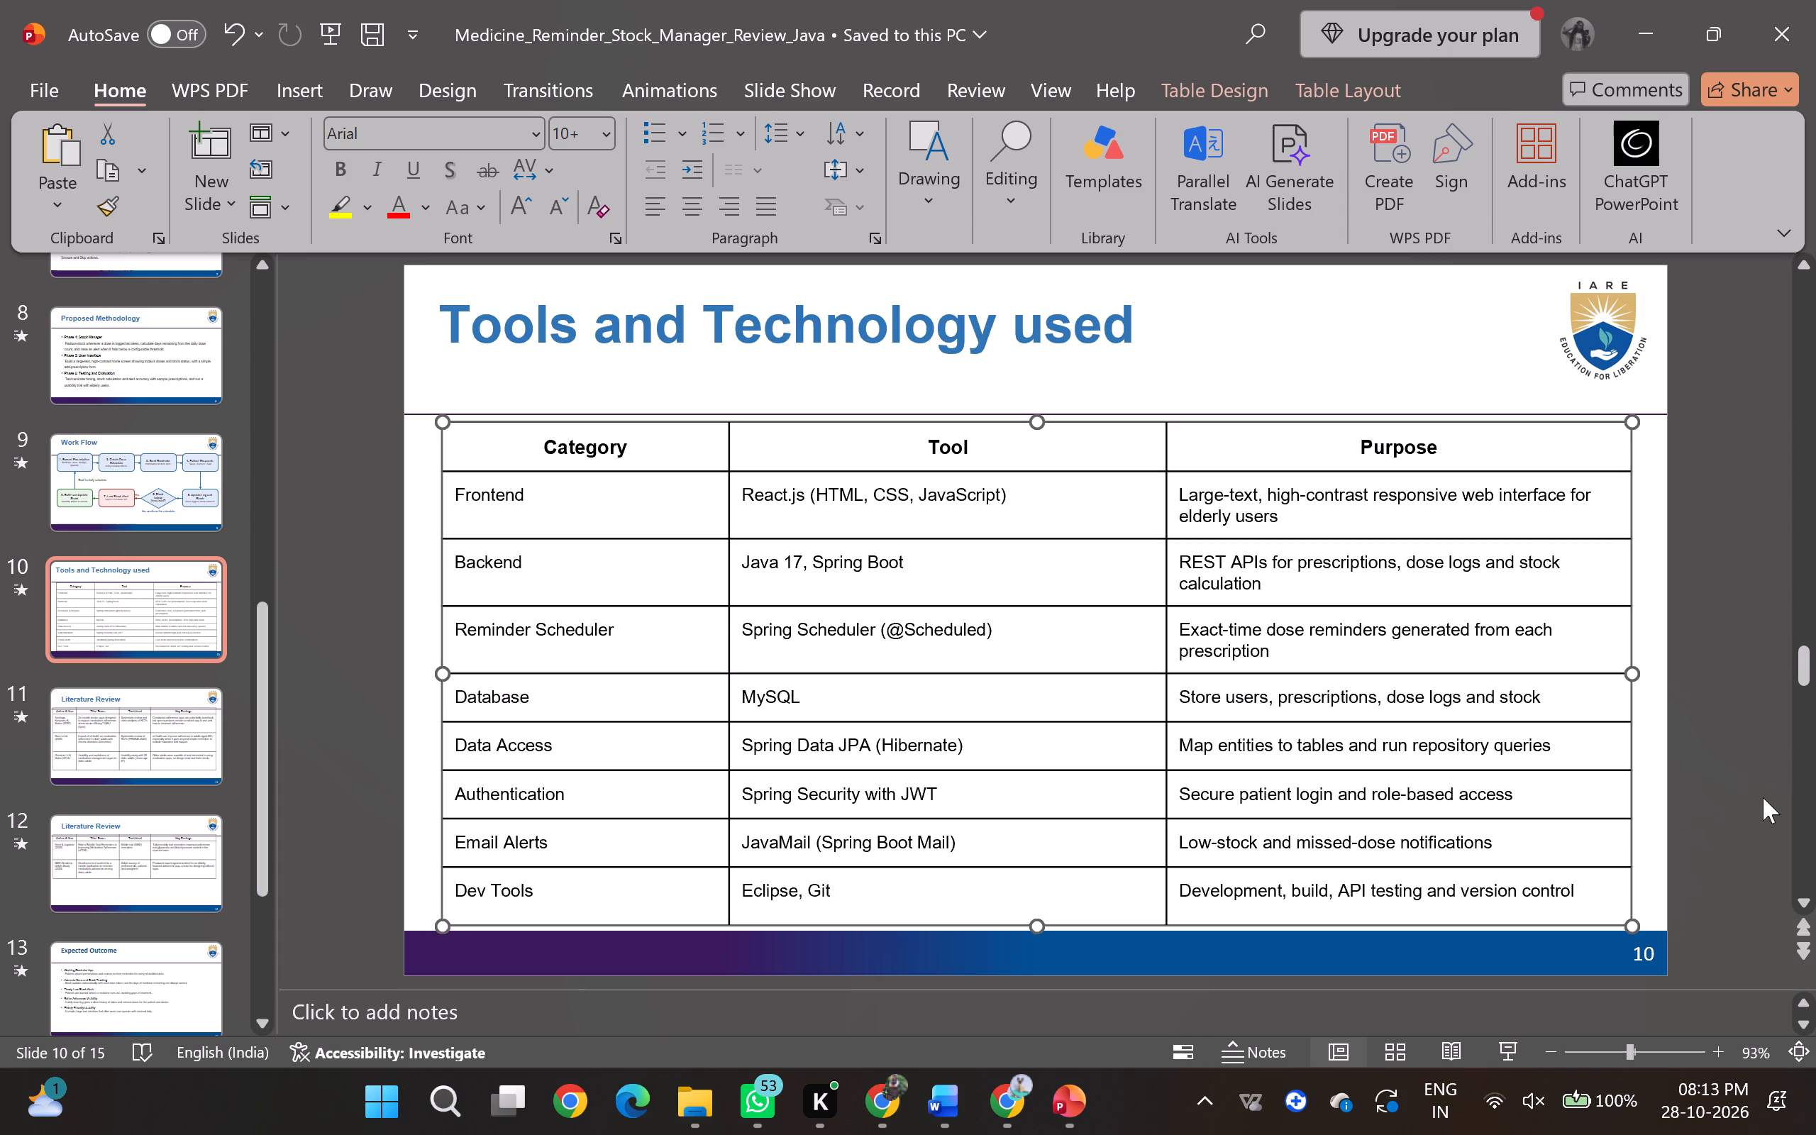
click(1754, 789)
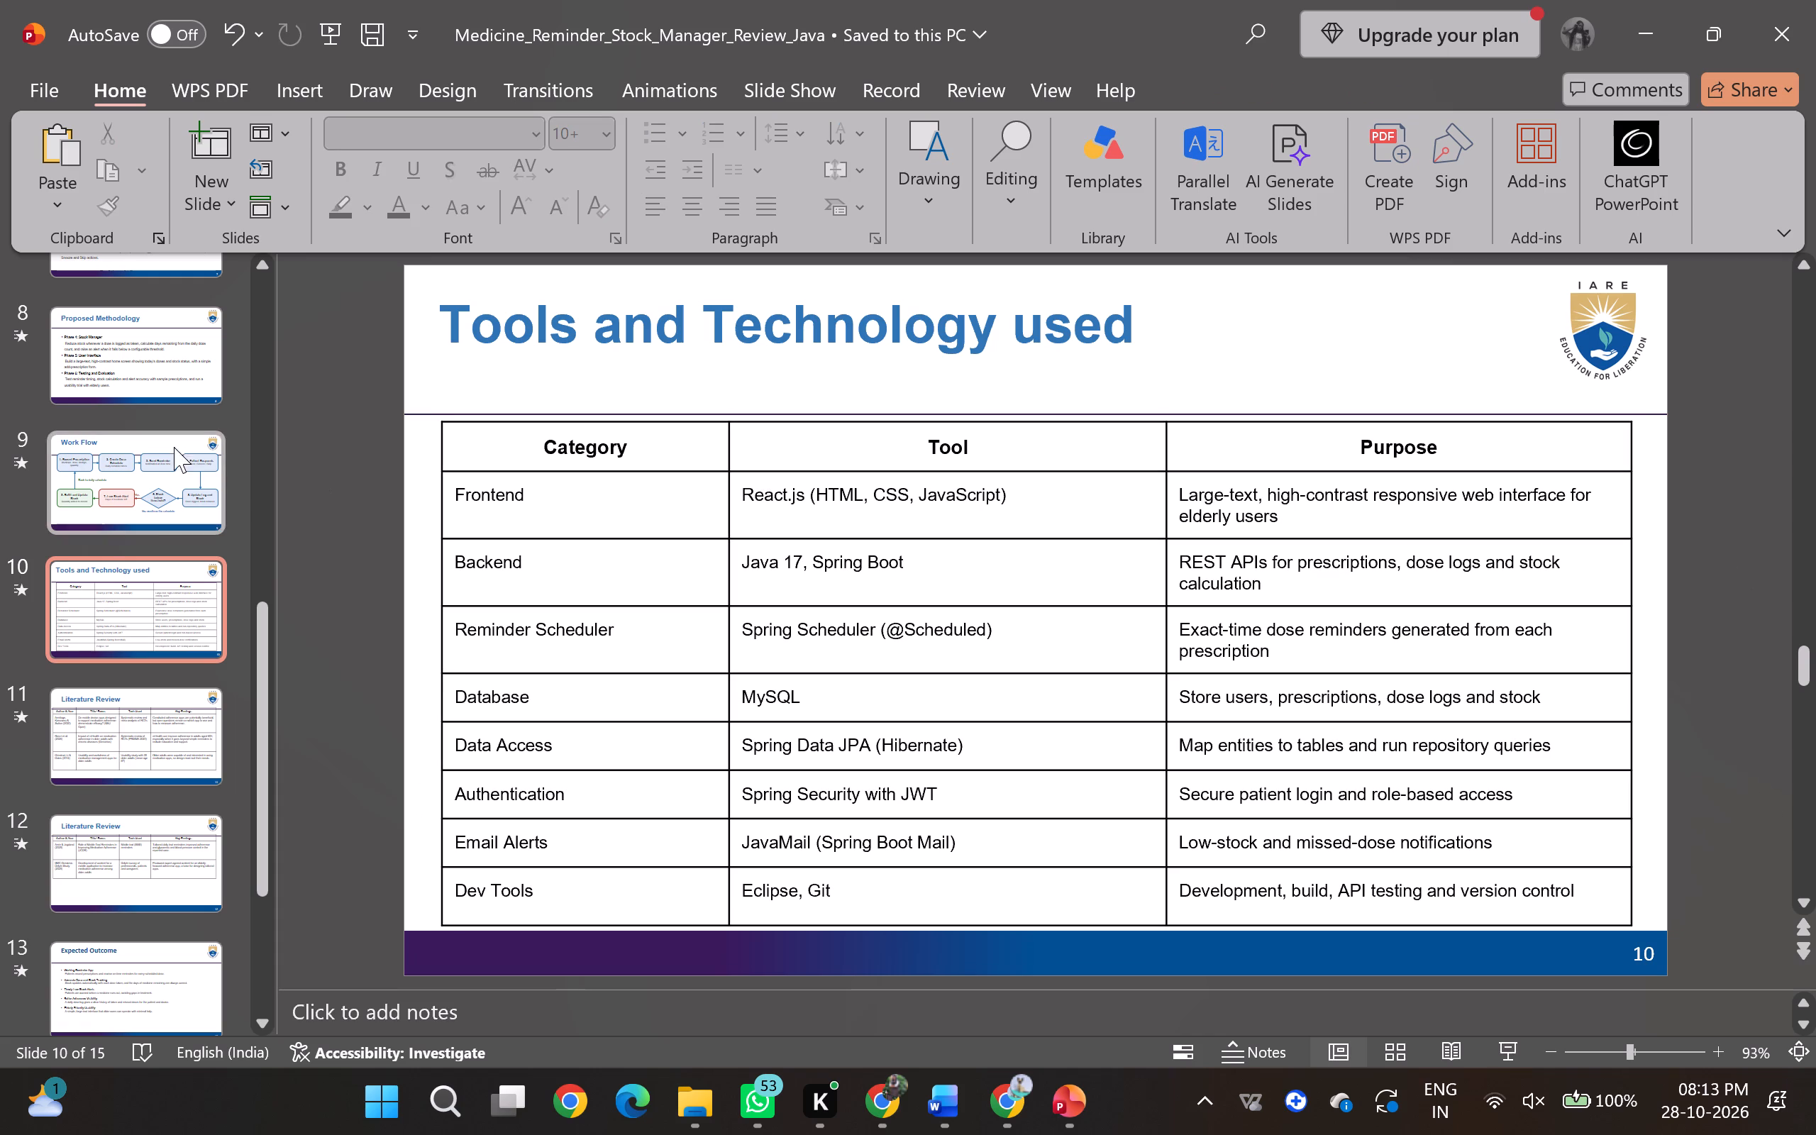
Move the table on the first Literature Review slide down so it sits between the title line and the footer band.
click(155, 746)
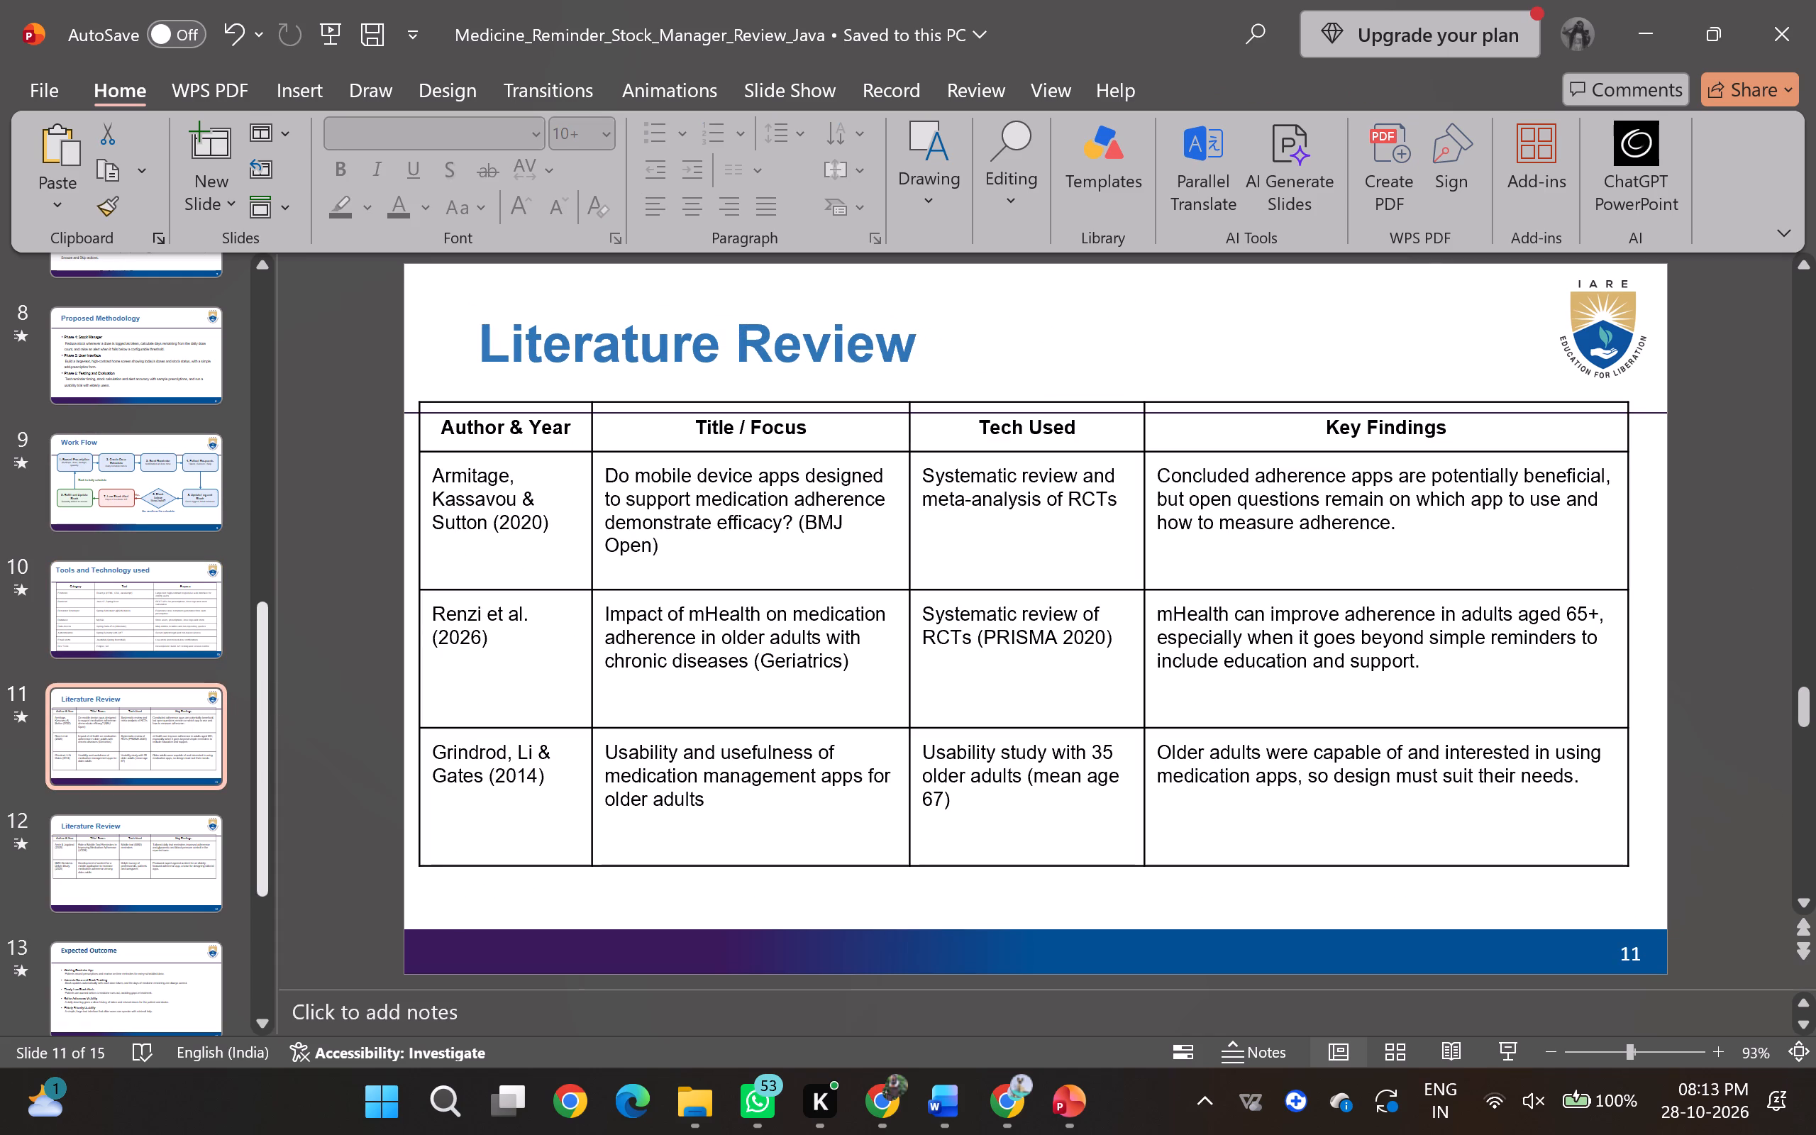
click(636, 861)
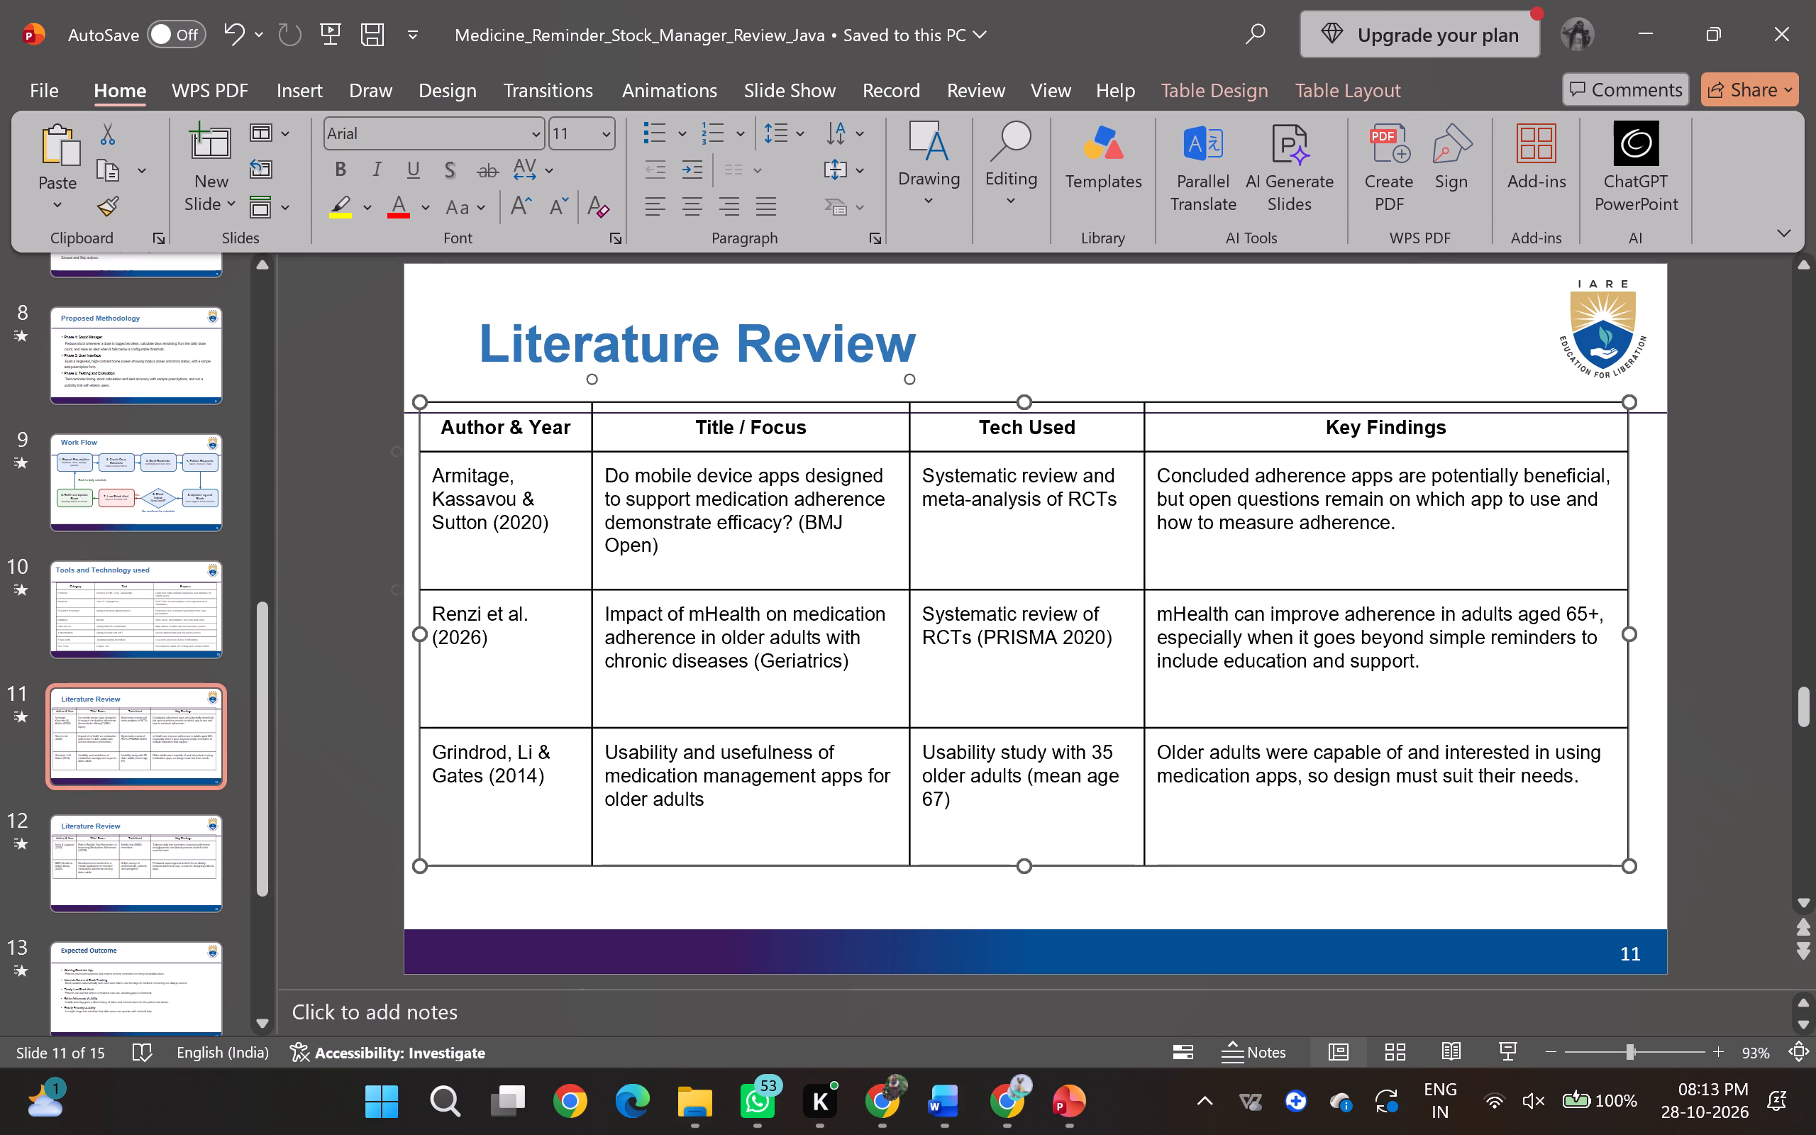
drag(653, 402, 651, 420)
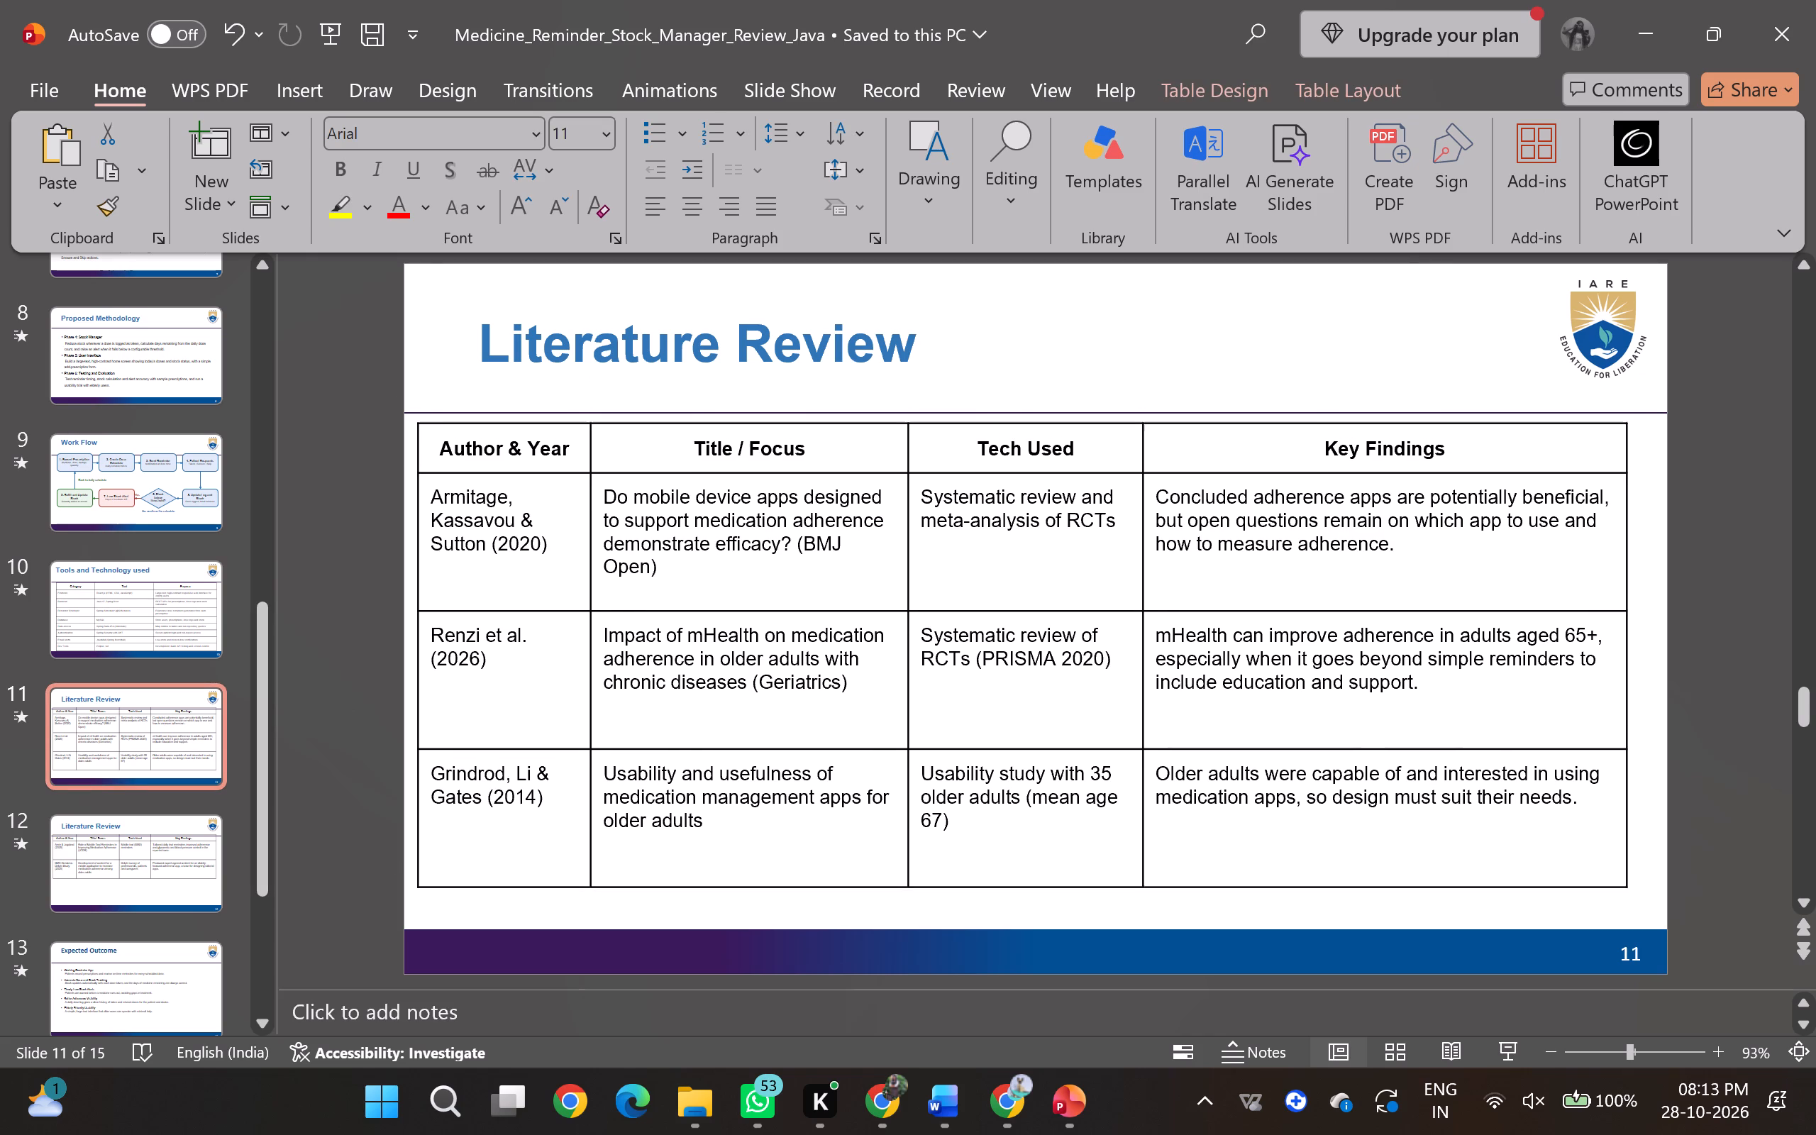
drag(651, 420, 658, 445)
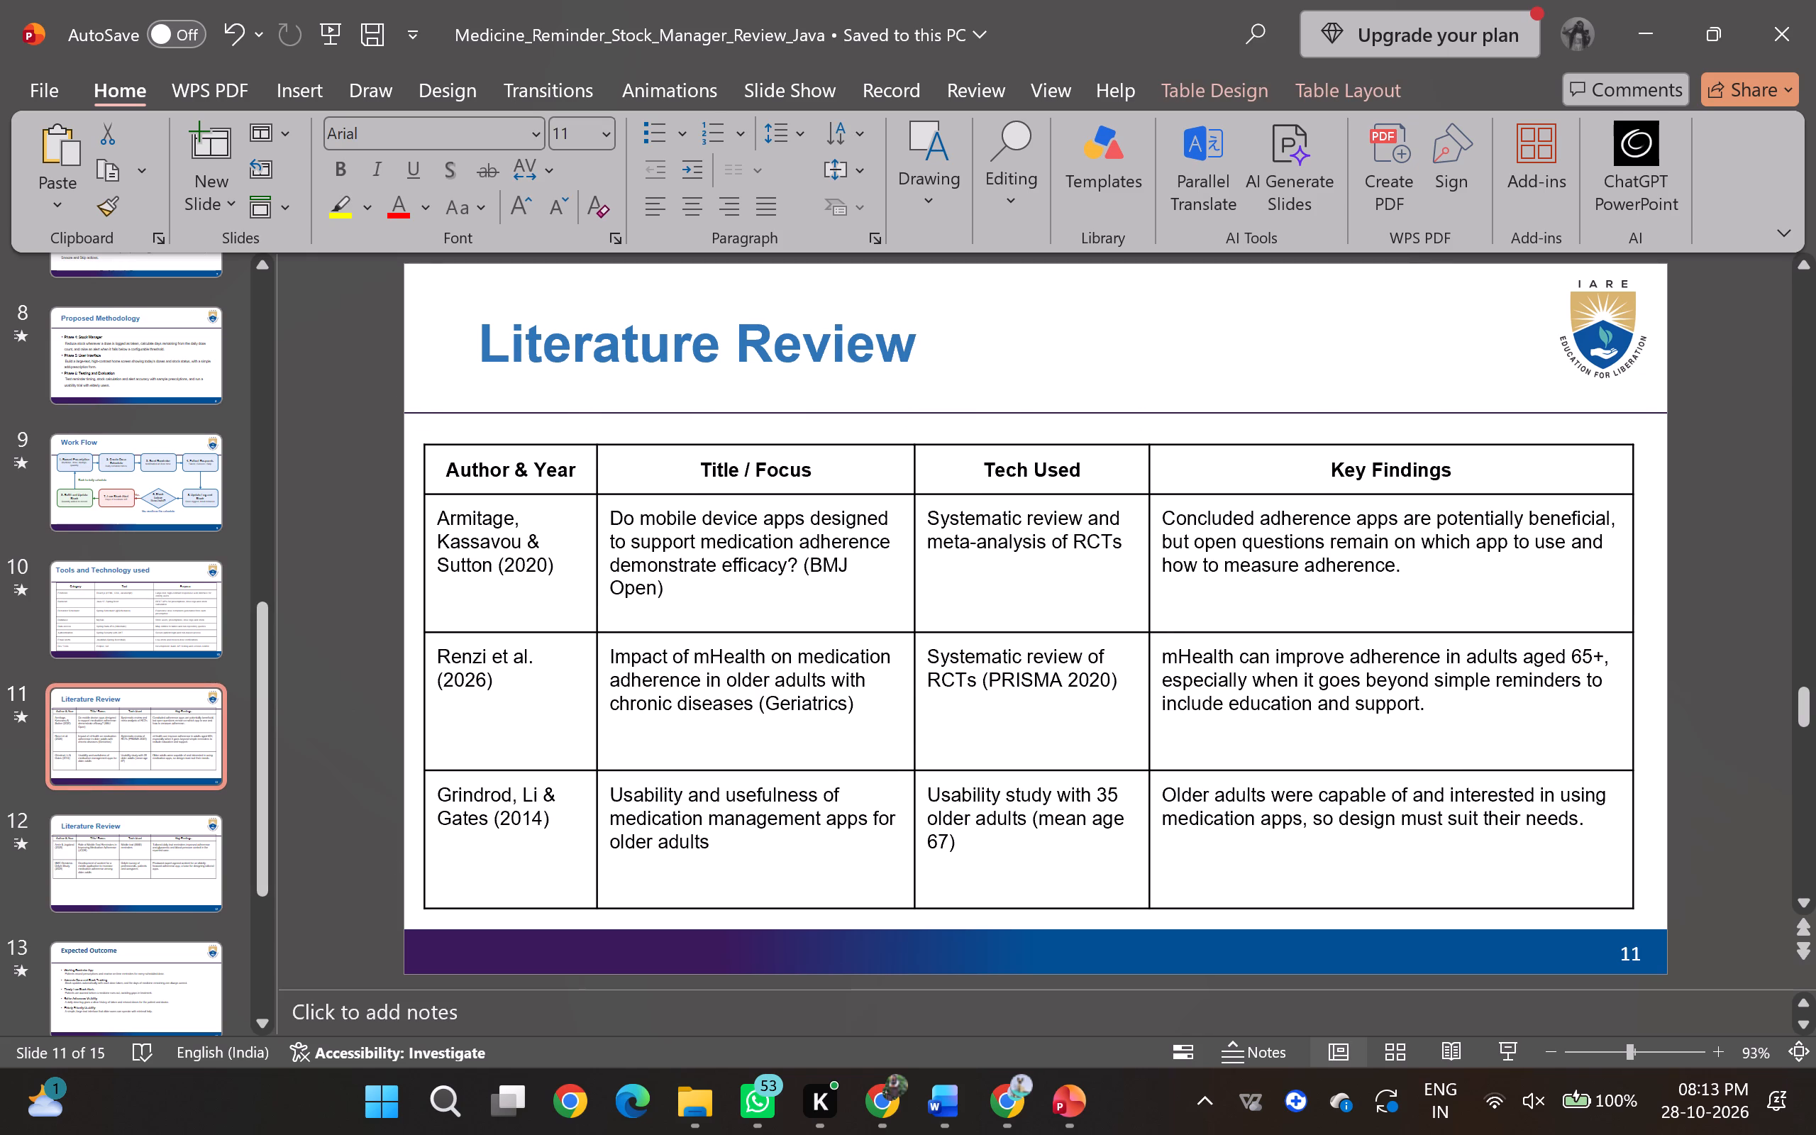
drag(658, 445, 659, 445)
click(354, 512)
Move the table on the second Literature Review slide down so it sits clear below the title line.
scroll(570, 555, down, 1)
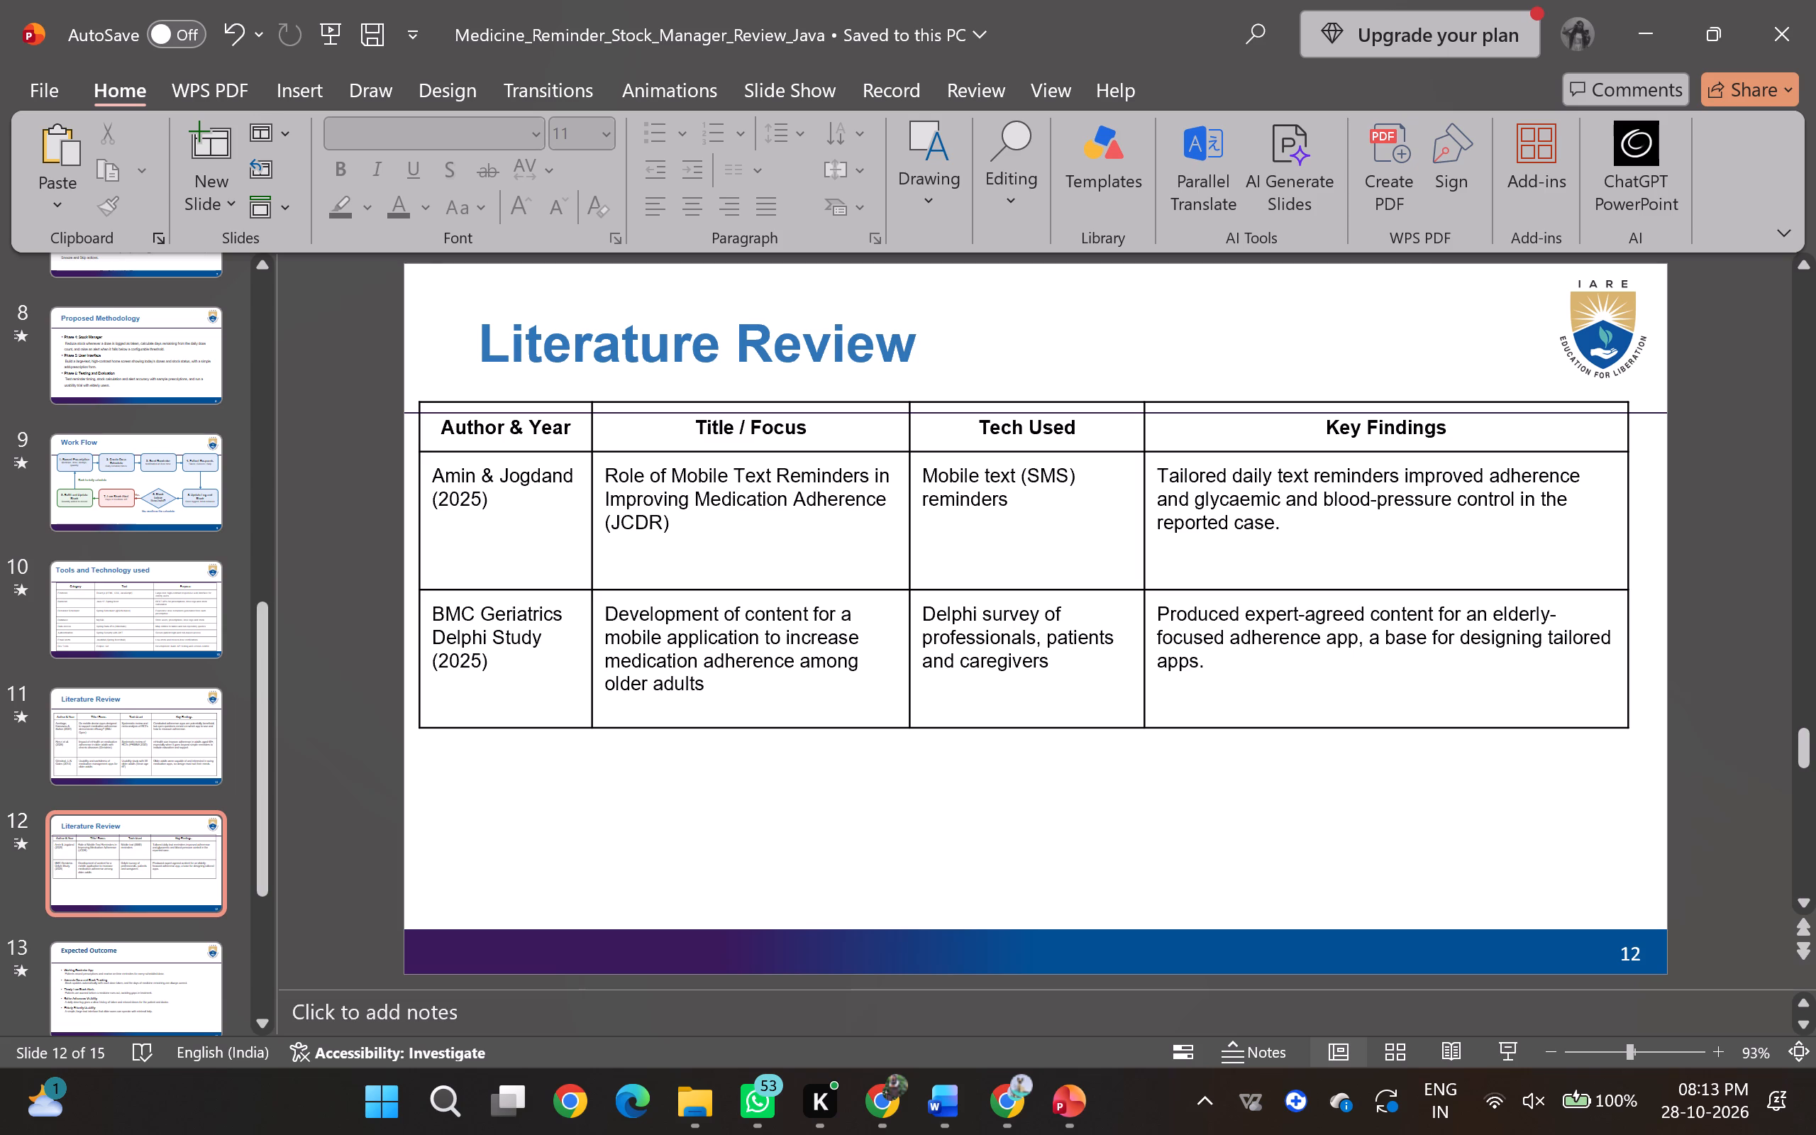
click(640, 452)
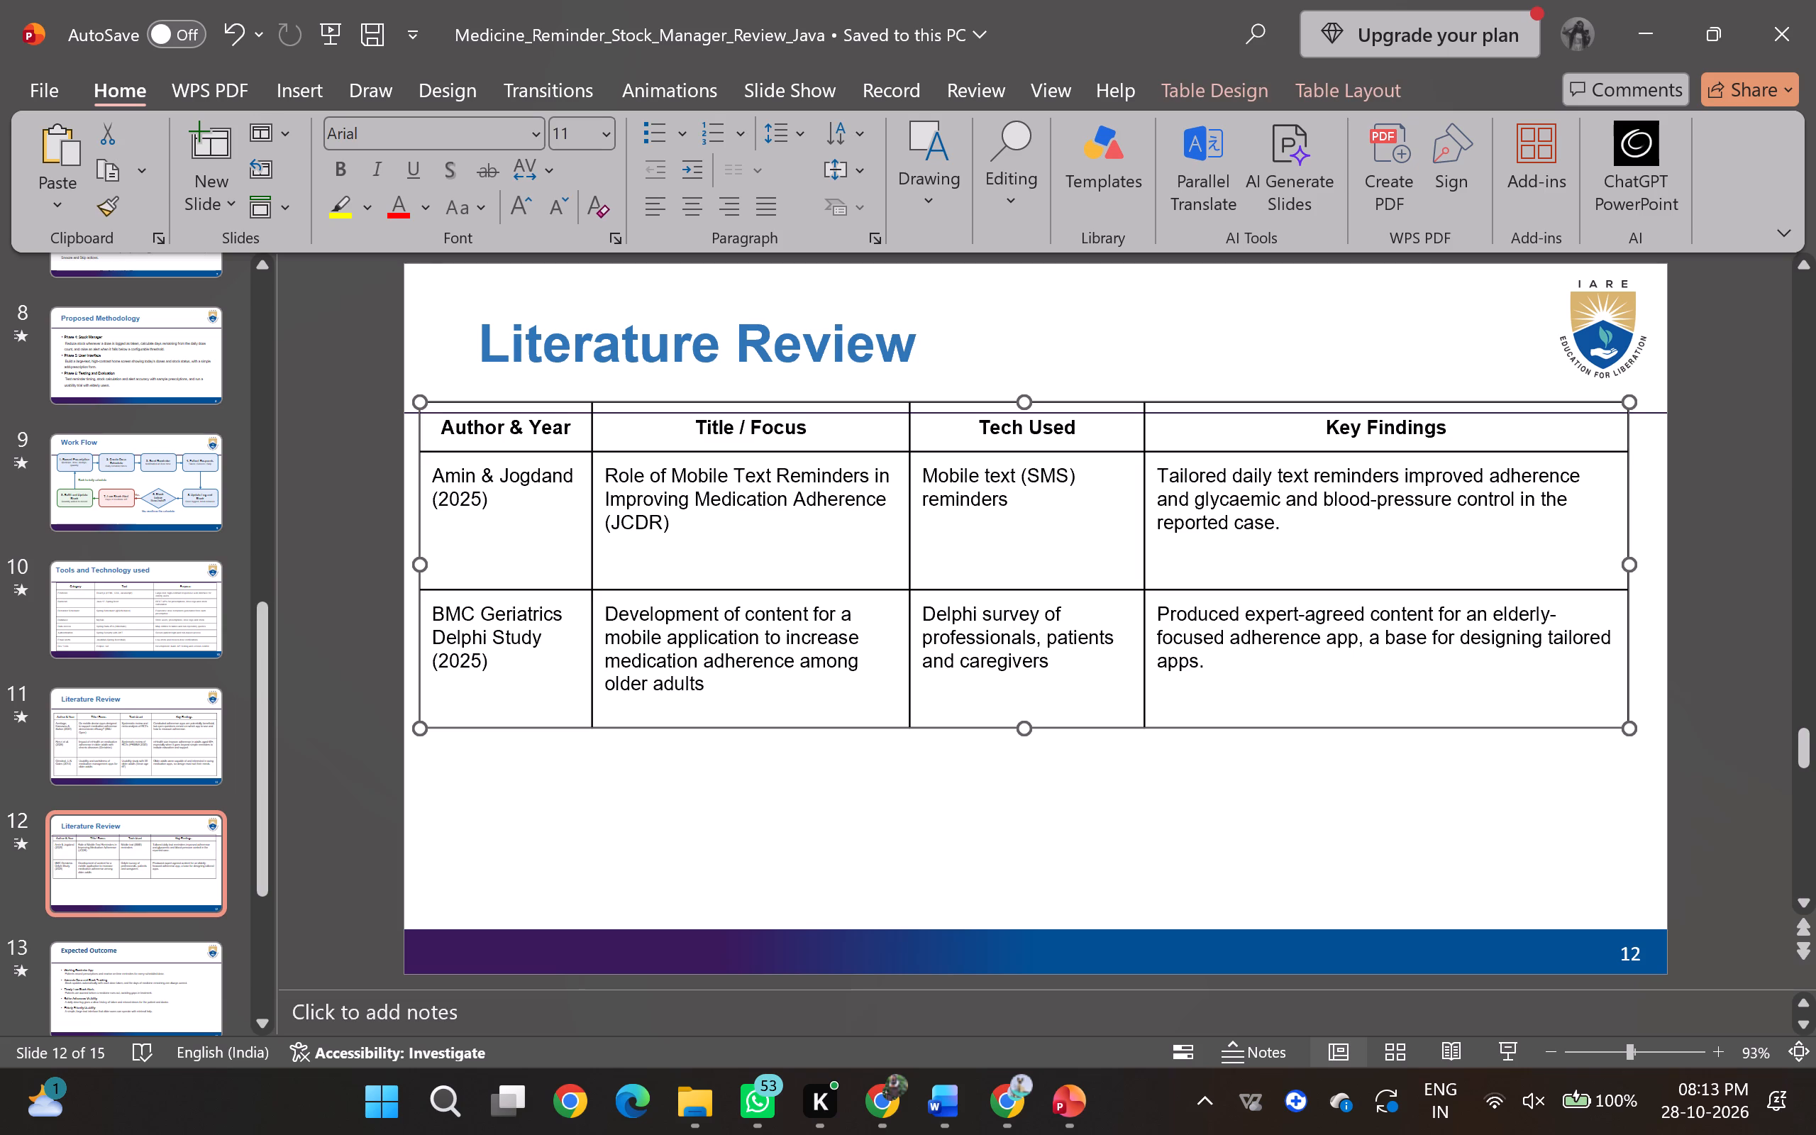
drag(661, 402, 661, 452)
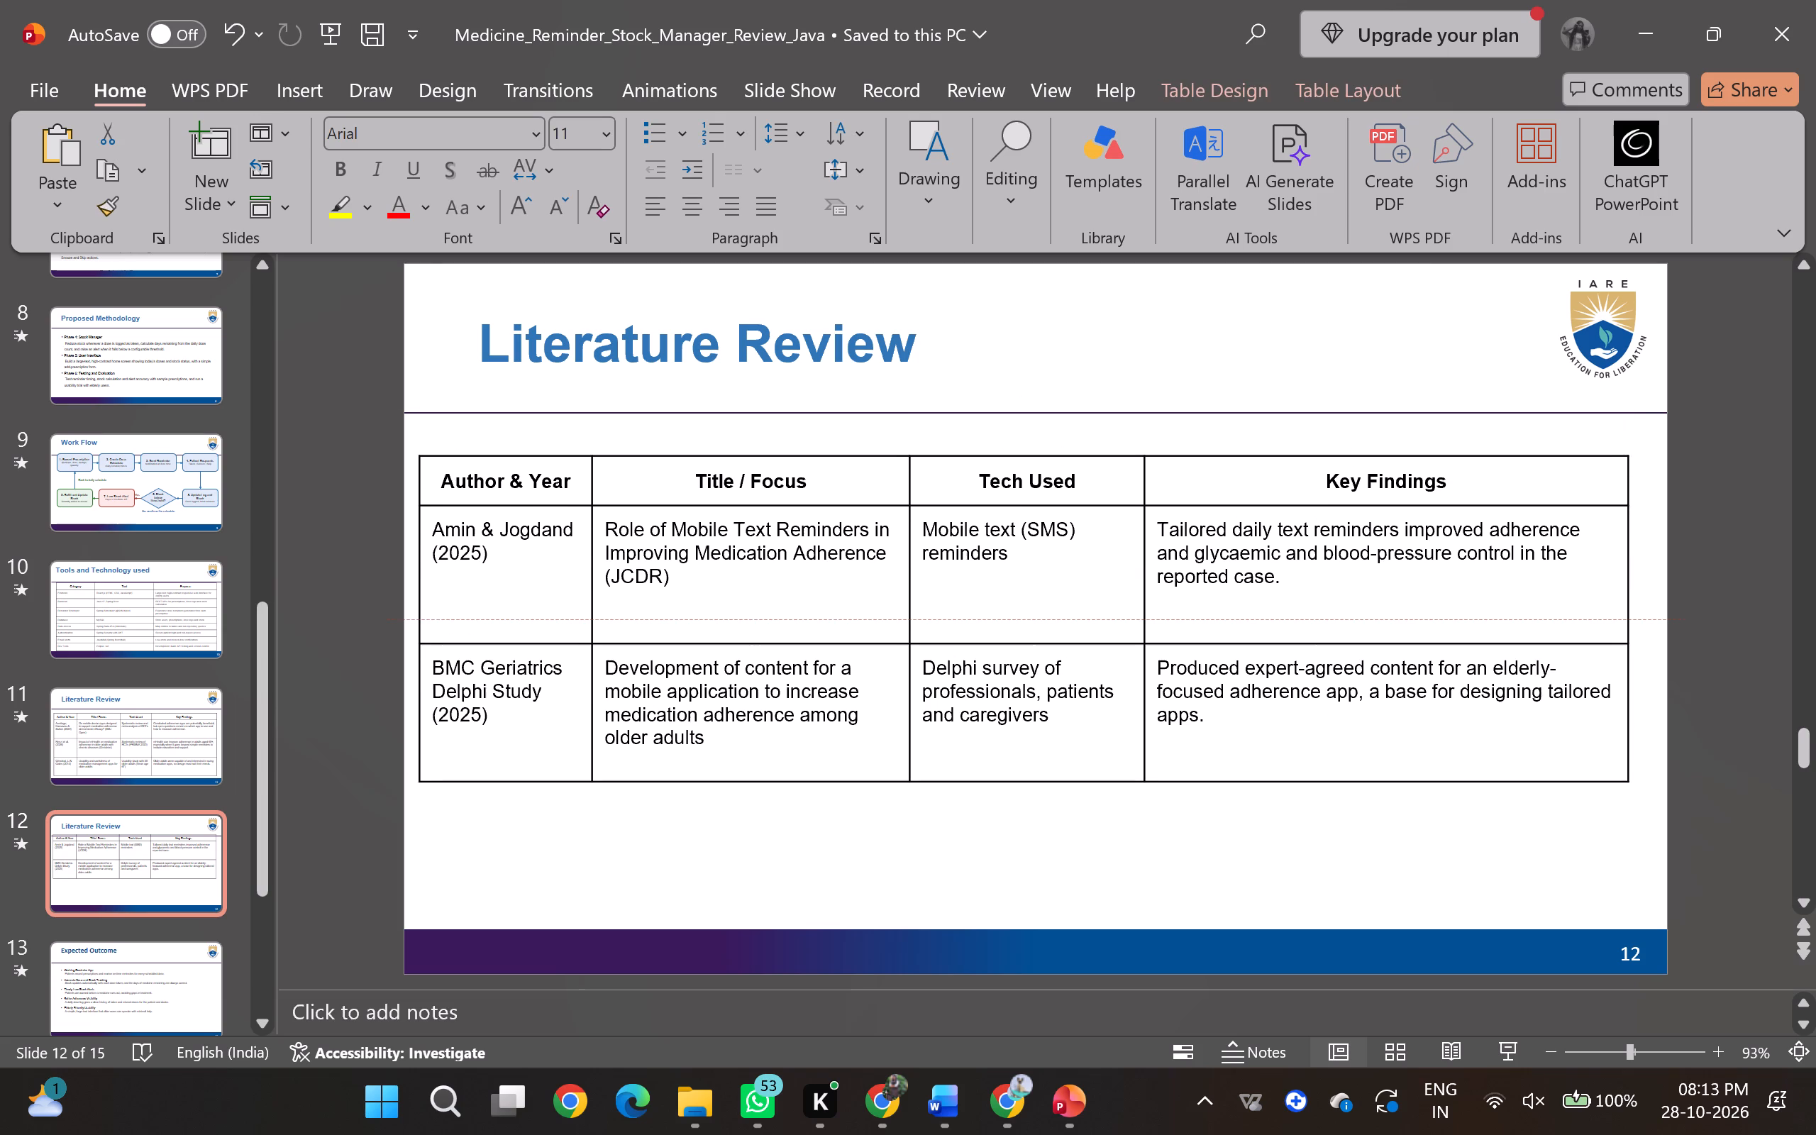
drag(661, 452, 668, 453)
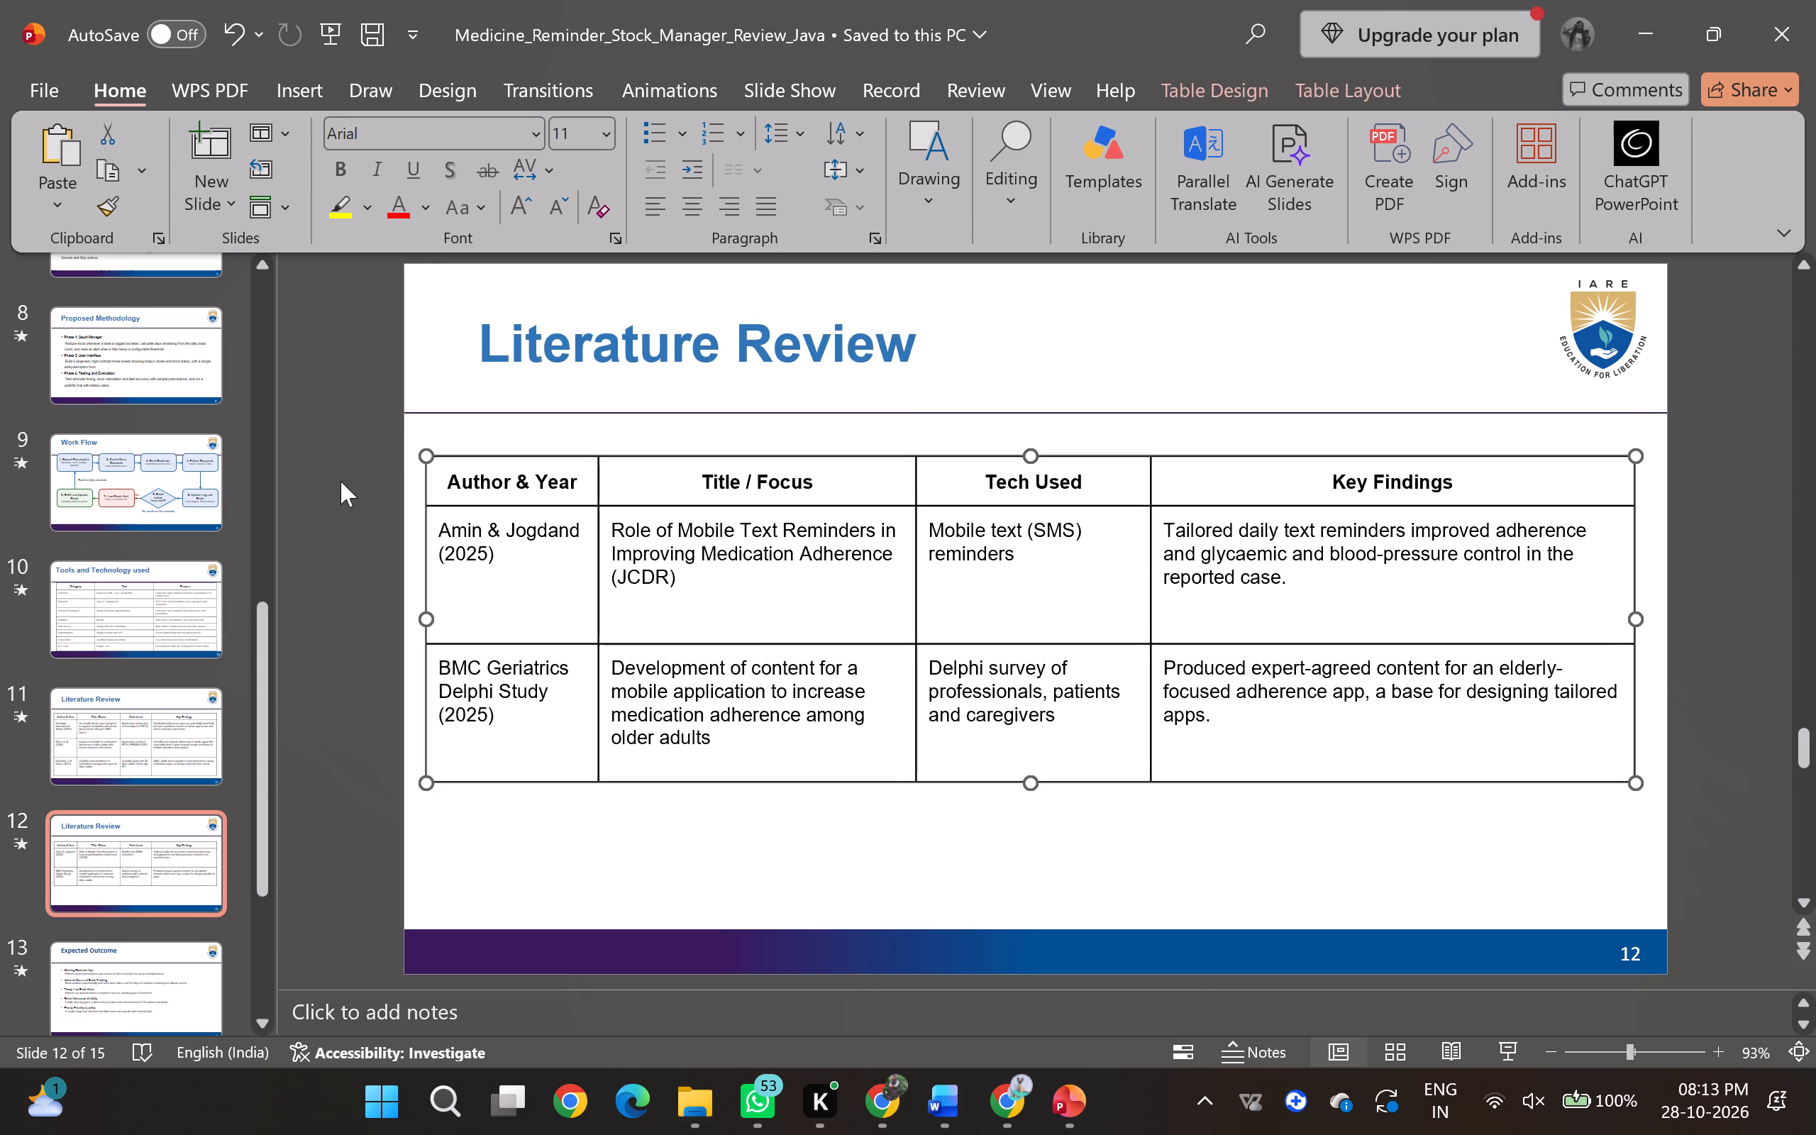
click(340, 481)
Move the entire Work Flow diagram, including its arrows and labels, down together so it sits clear below the title line.
scroll(182, 751, down, 4)
click(188, 776)
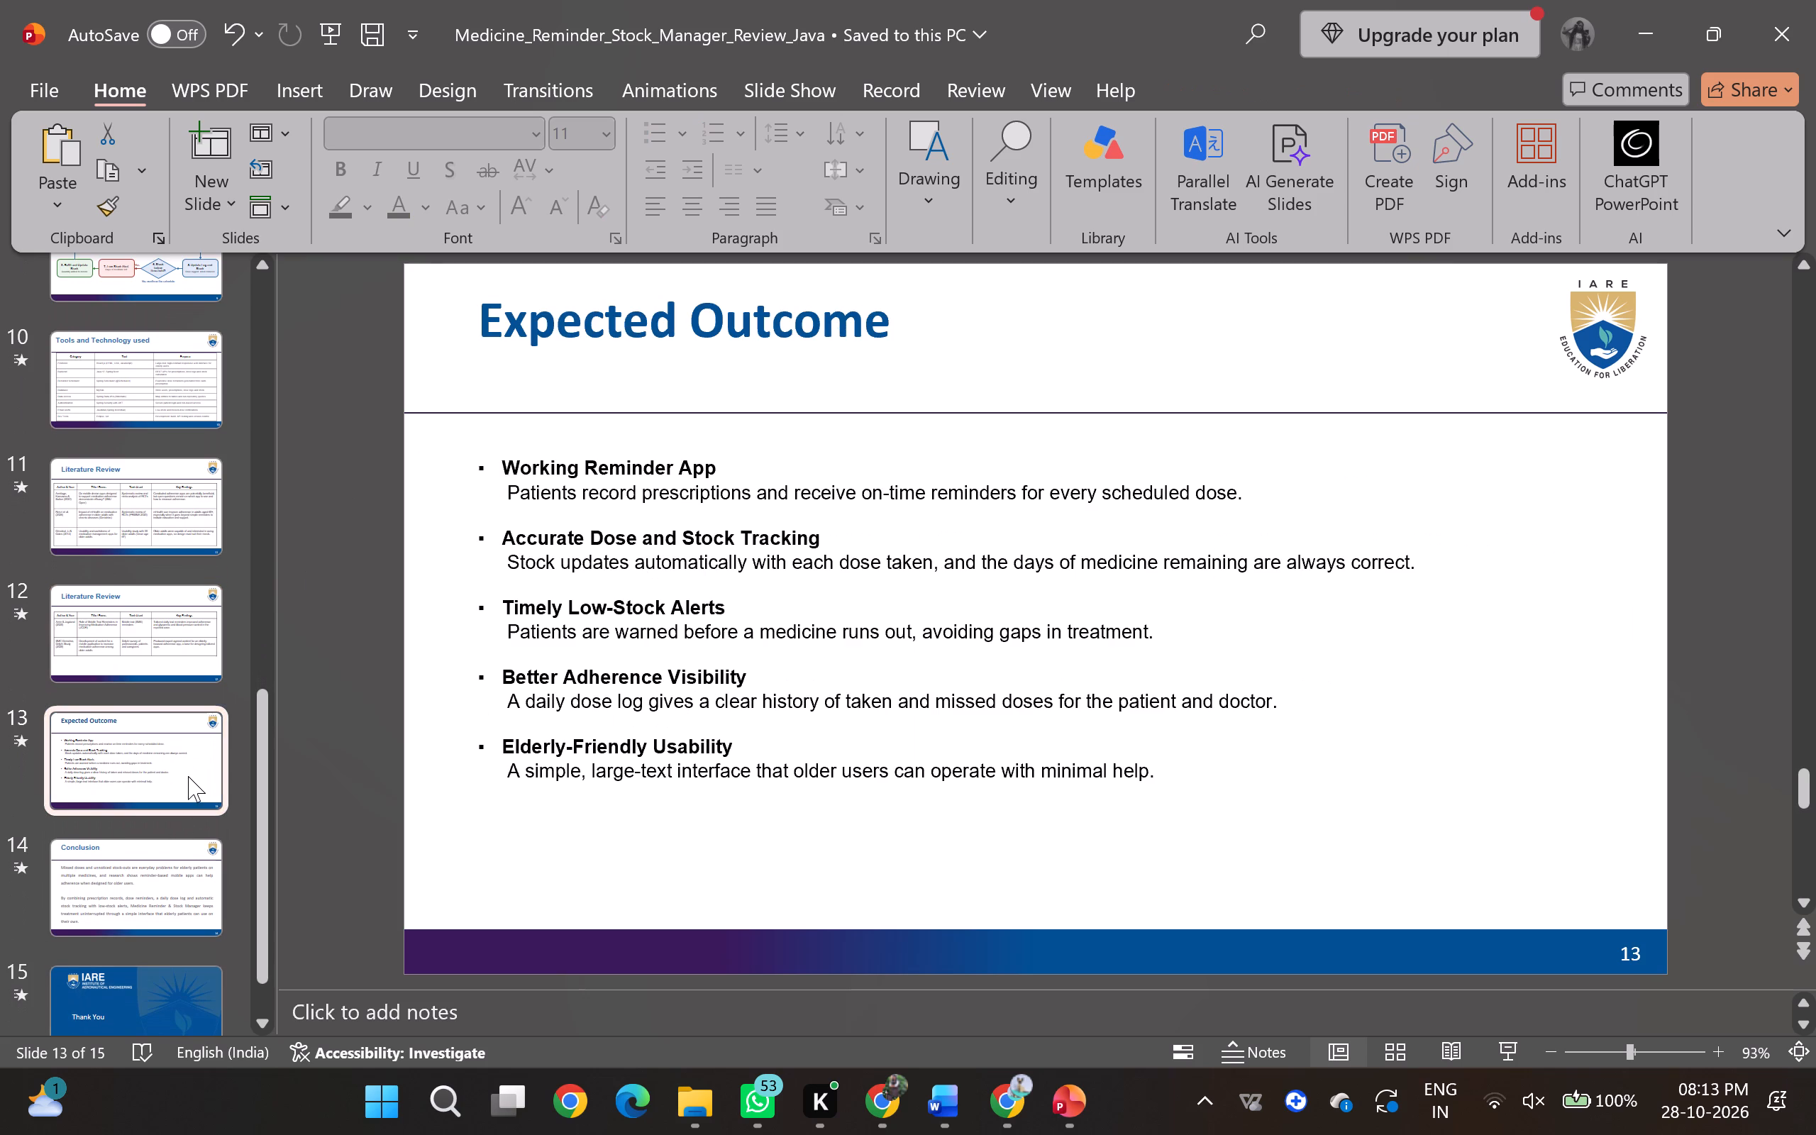
scroll(188, 776, down, 1)
click(183, 778)
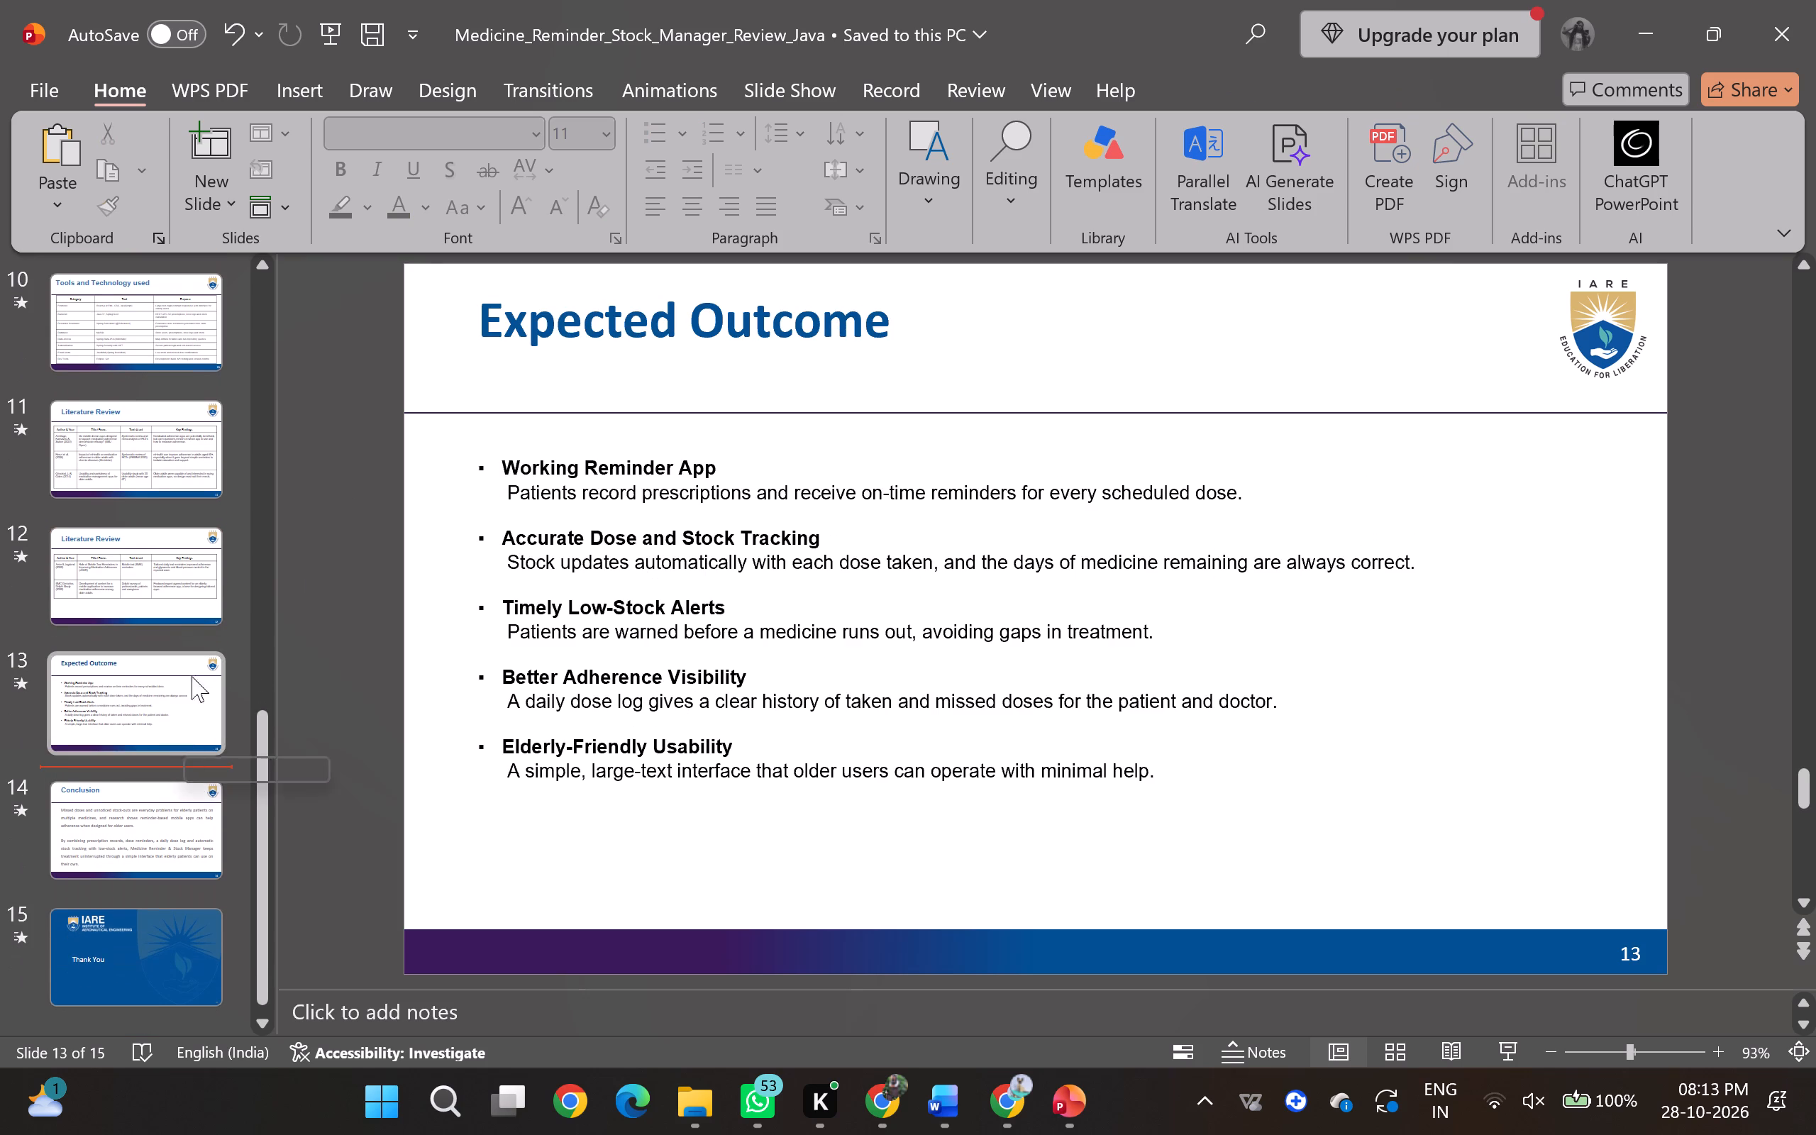
scroll(158, 654, up, 11)
click(146, 814)
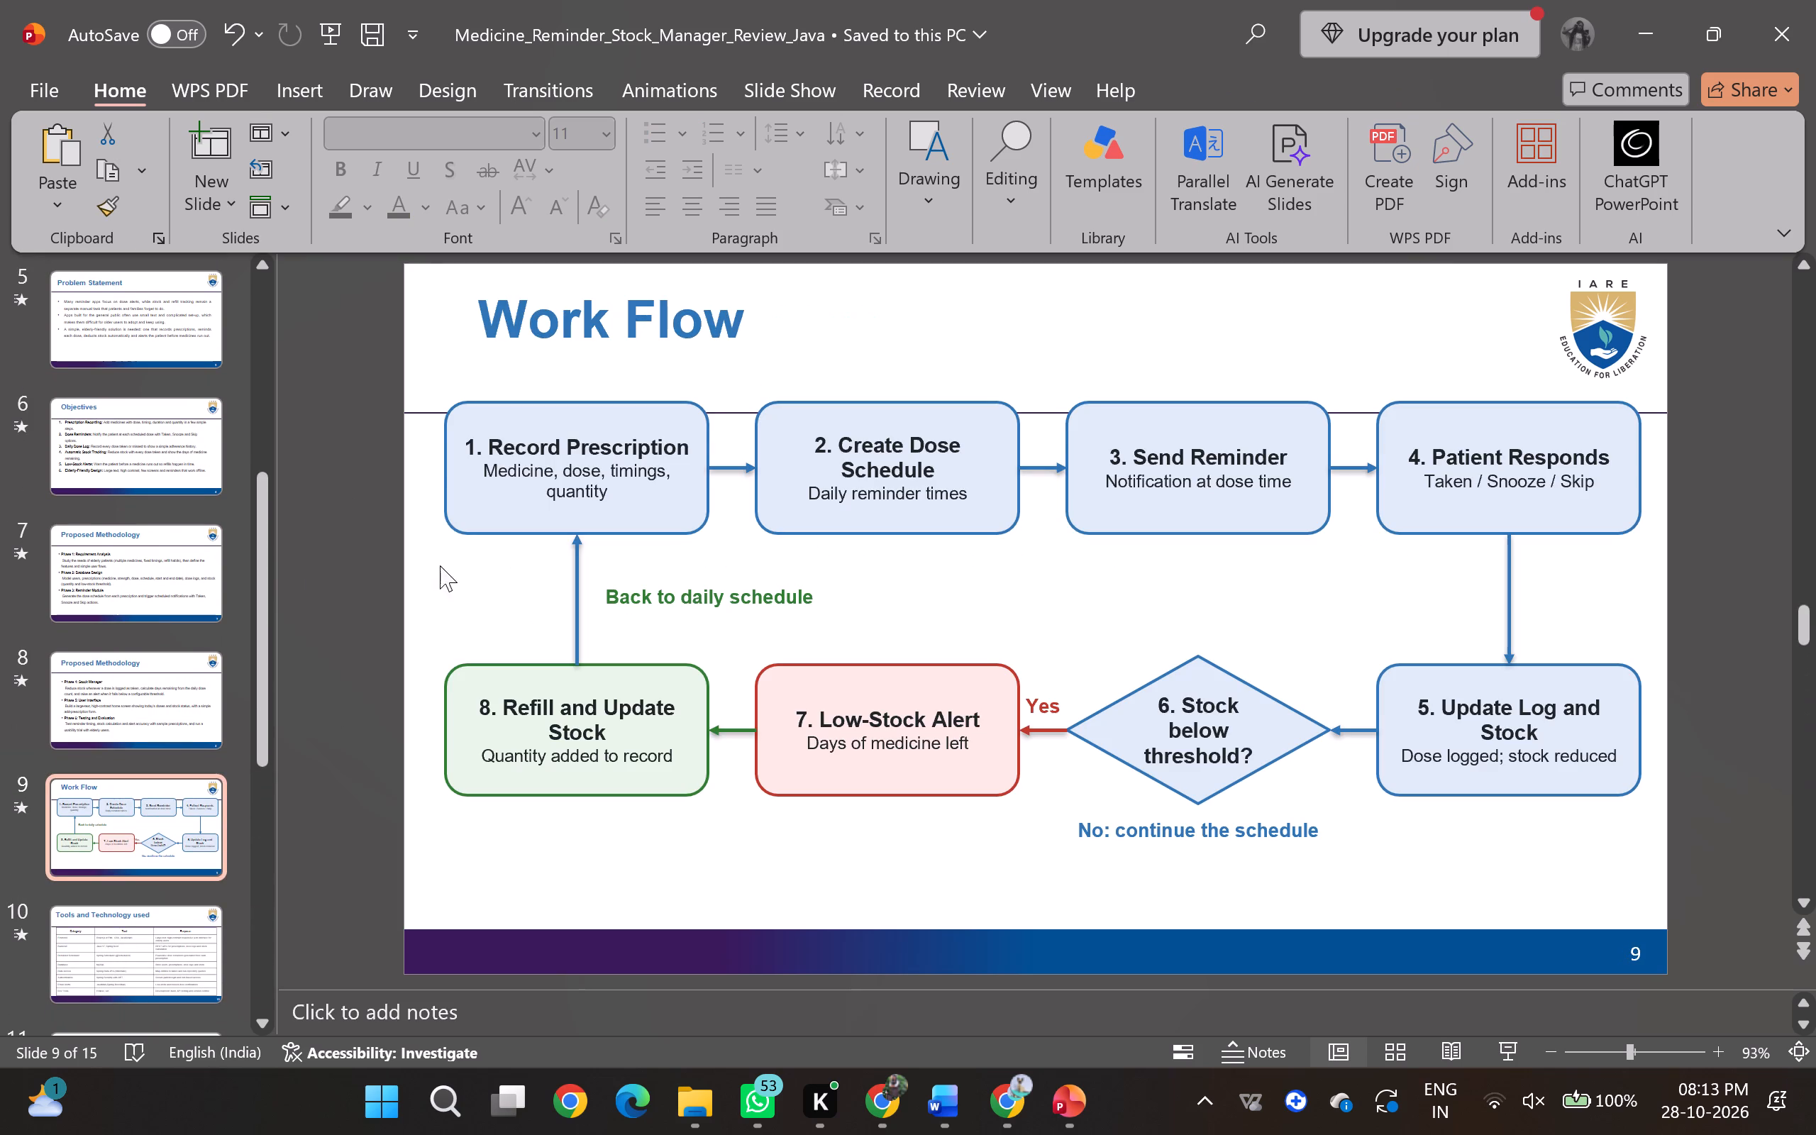
click(497, 523)
click(760, 584)
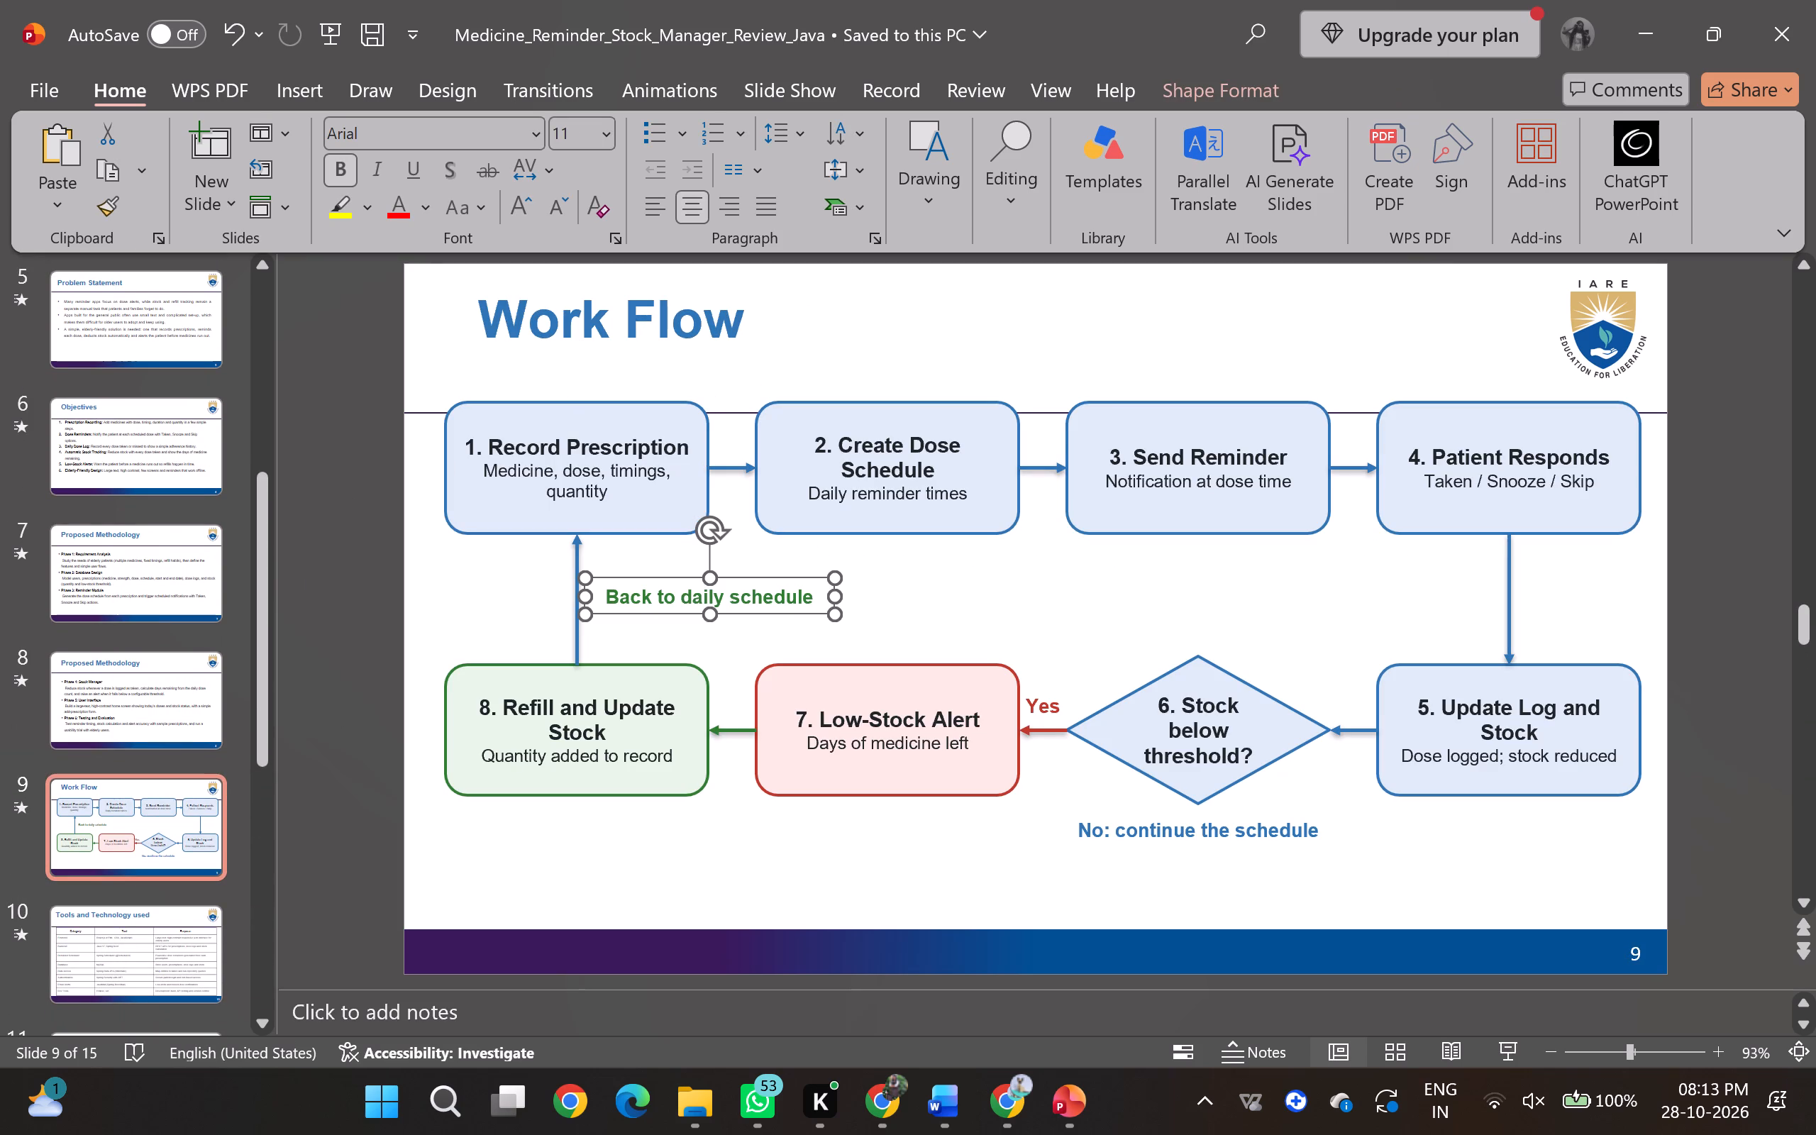
click(1067, 635)
drag(1700, 871, 426, 394)
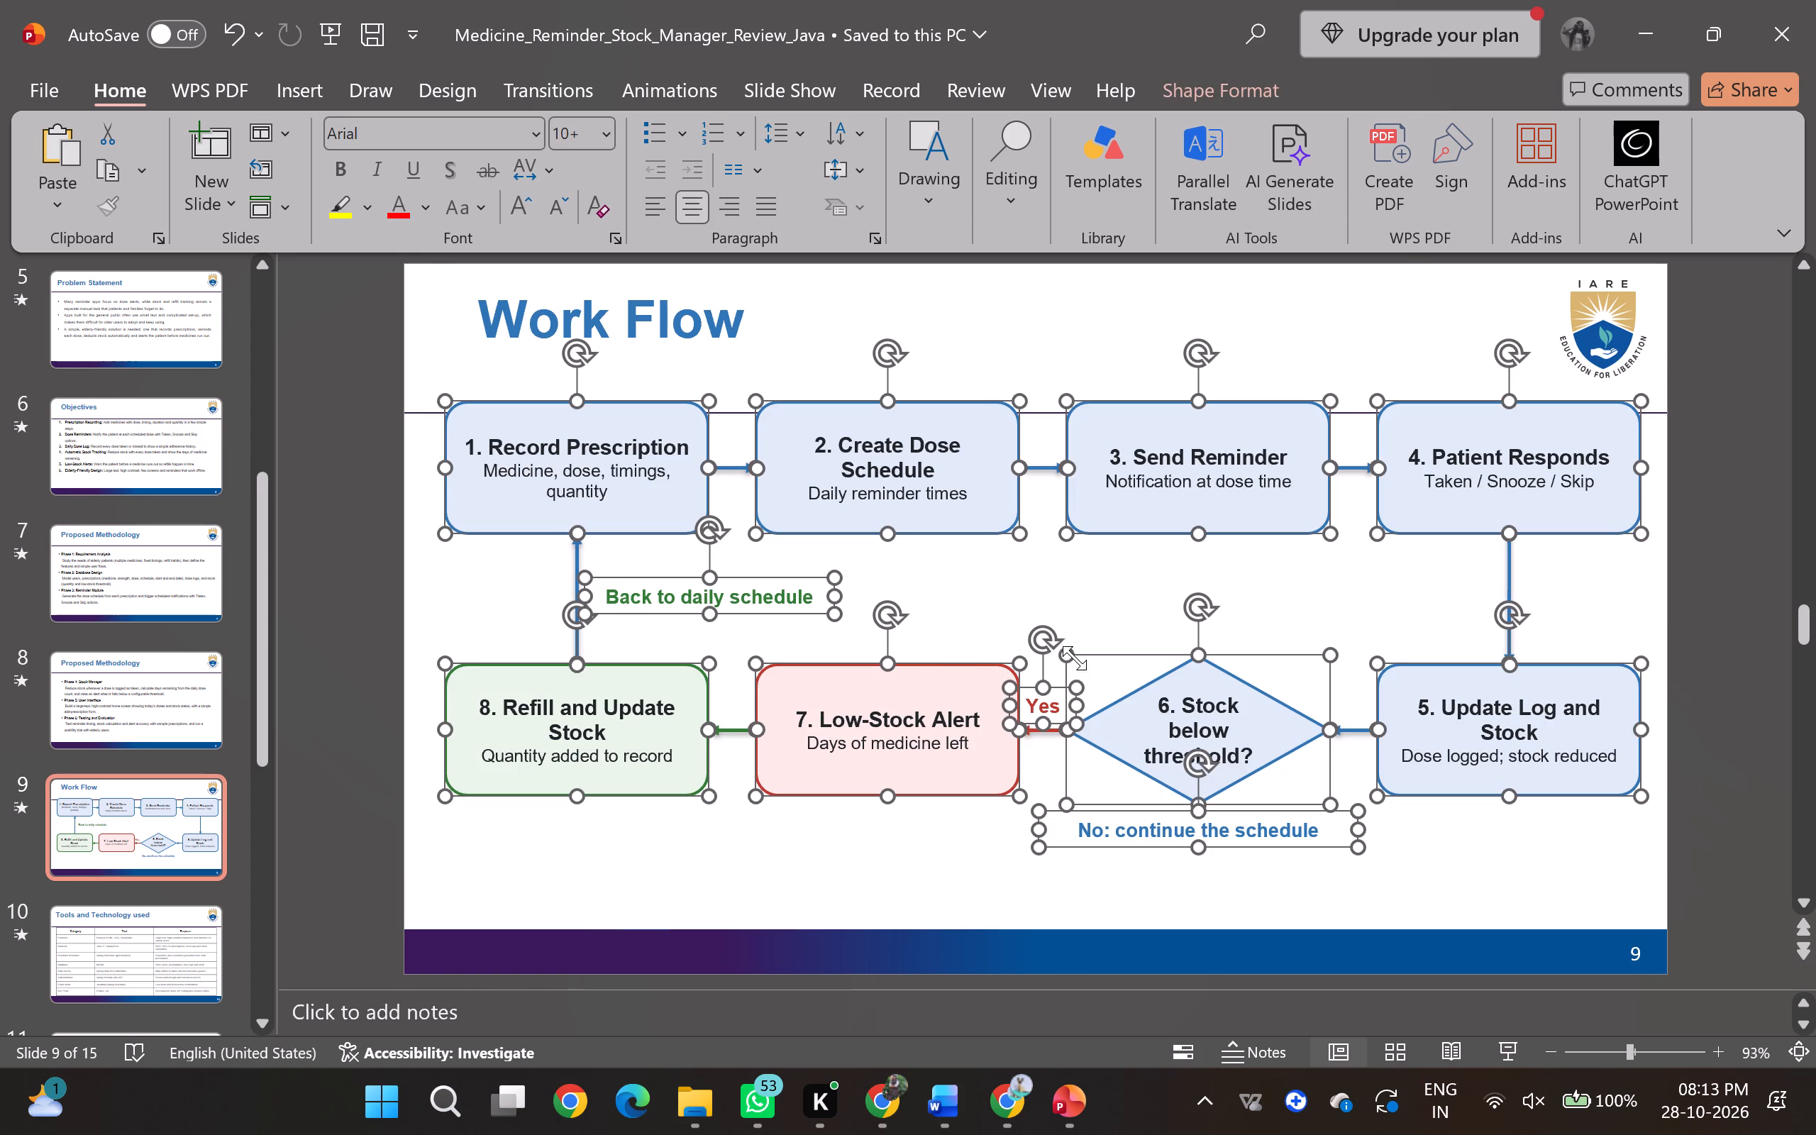
drag(1097, 656, 1096, 709)
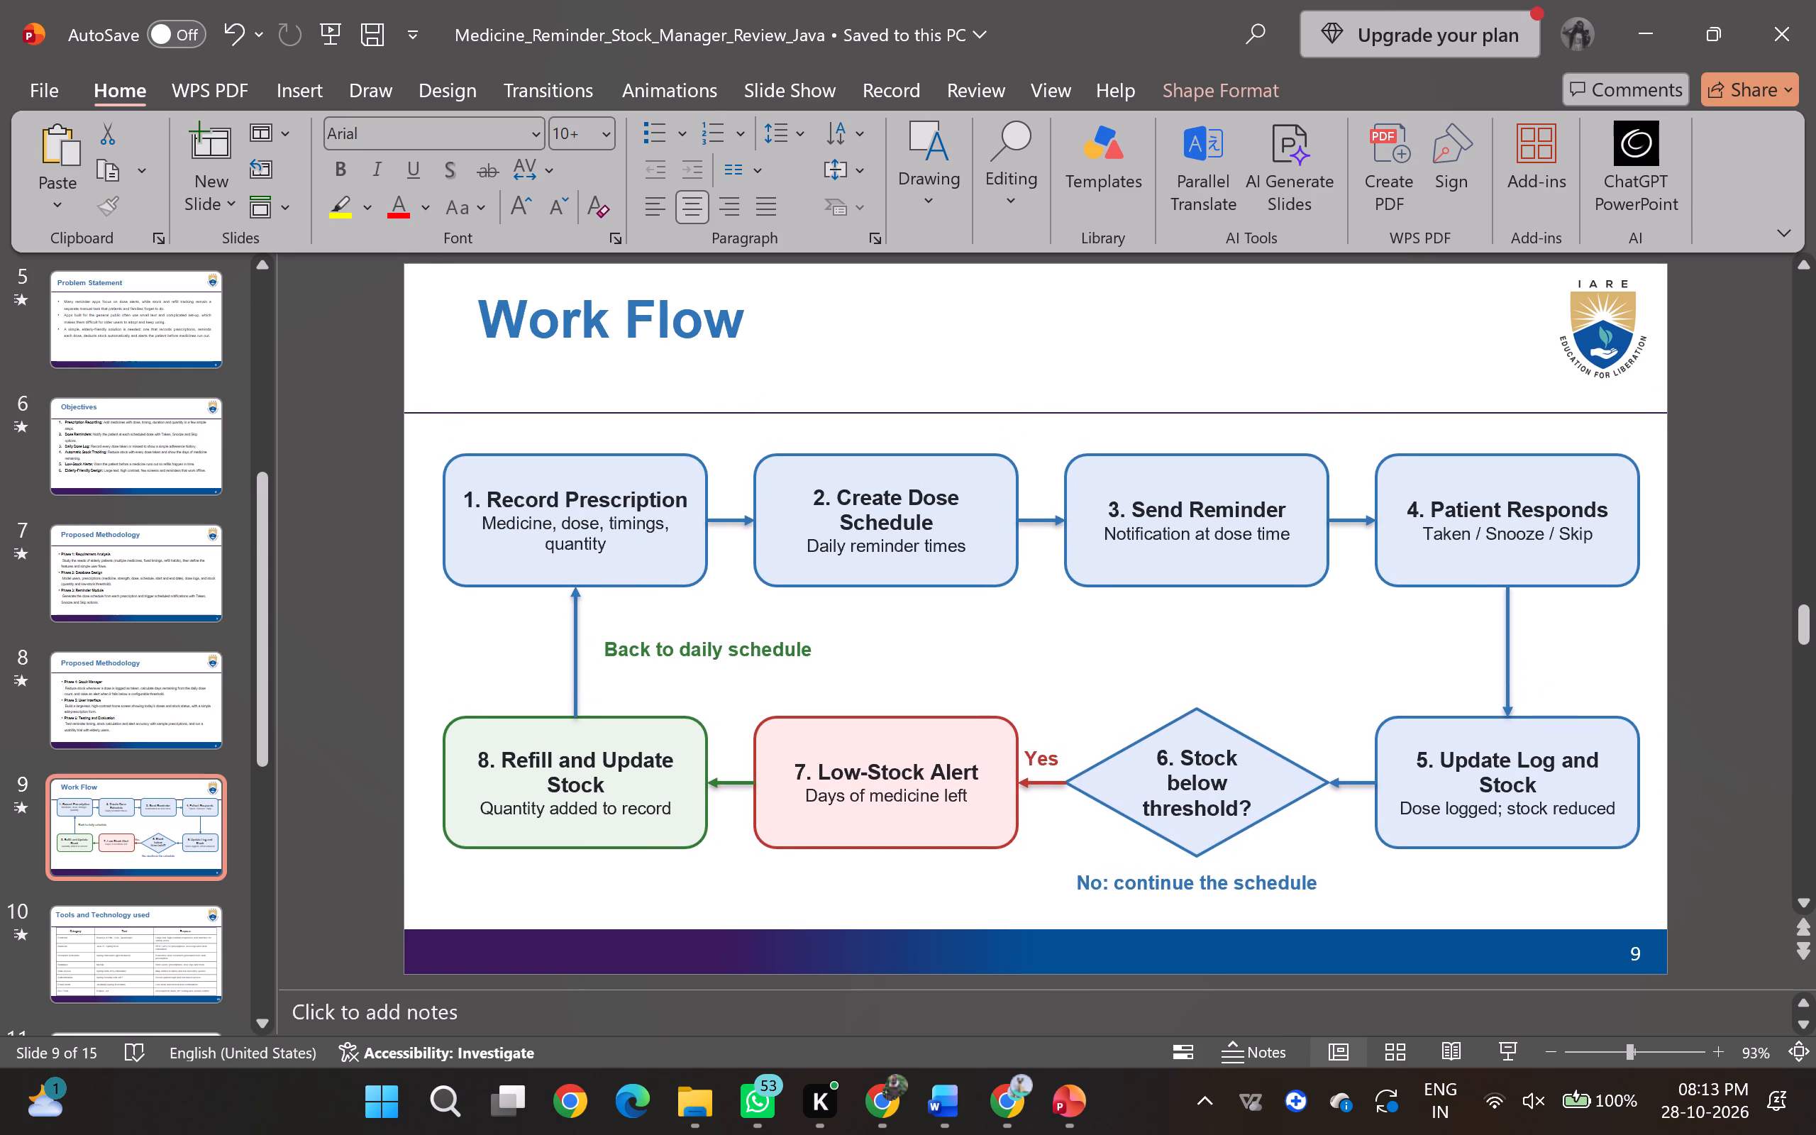
drag(1096, 709, 1092, 710)
click(1748, 646)
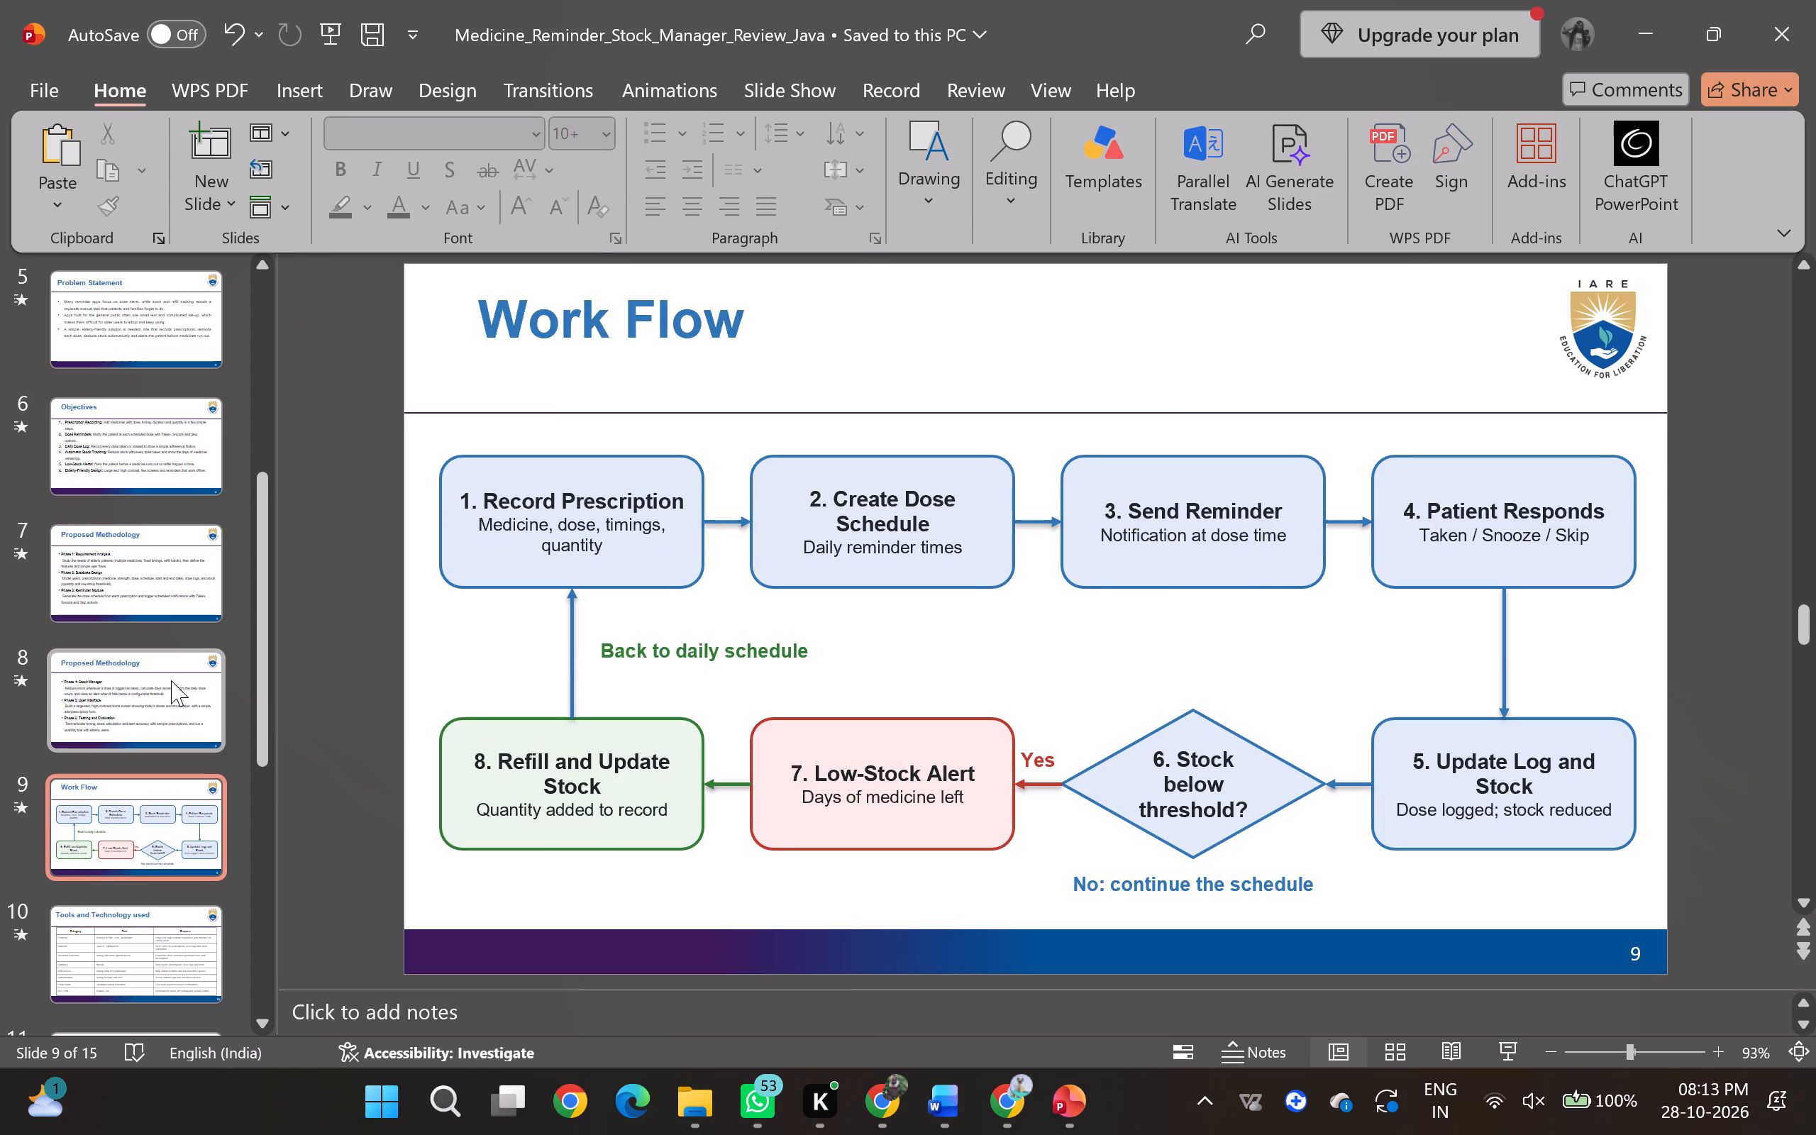
Look back through the slides from Proposed Methodology to the title slide, checking their layout and content.
click(199, 707)
scroll(160, 687, up, 2)
click(160, 687)
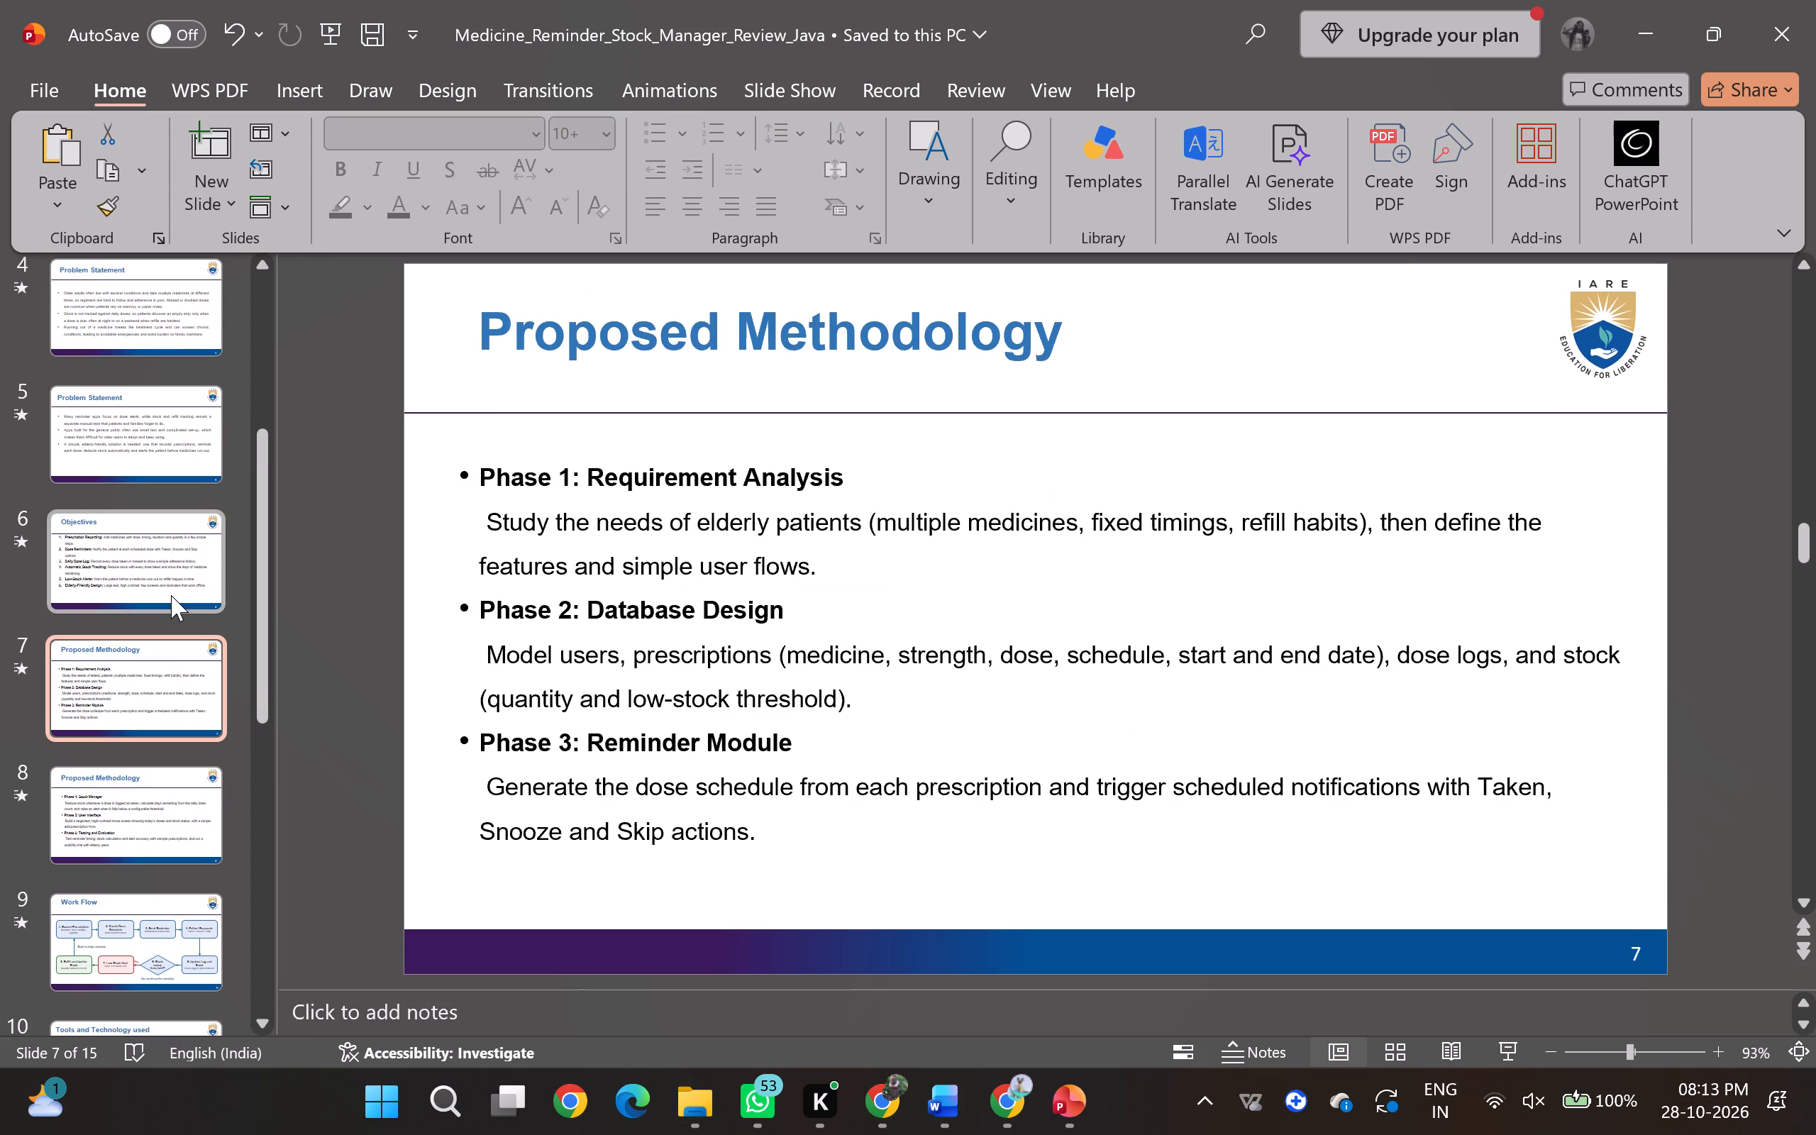
click(171, 595)
click(150, 929)
click(138, 828)
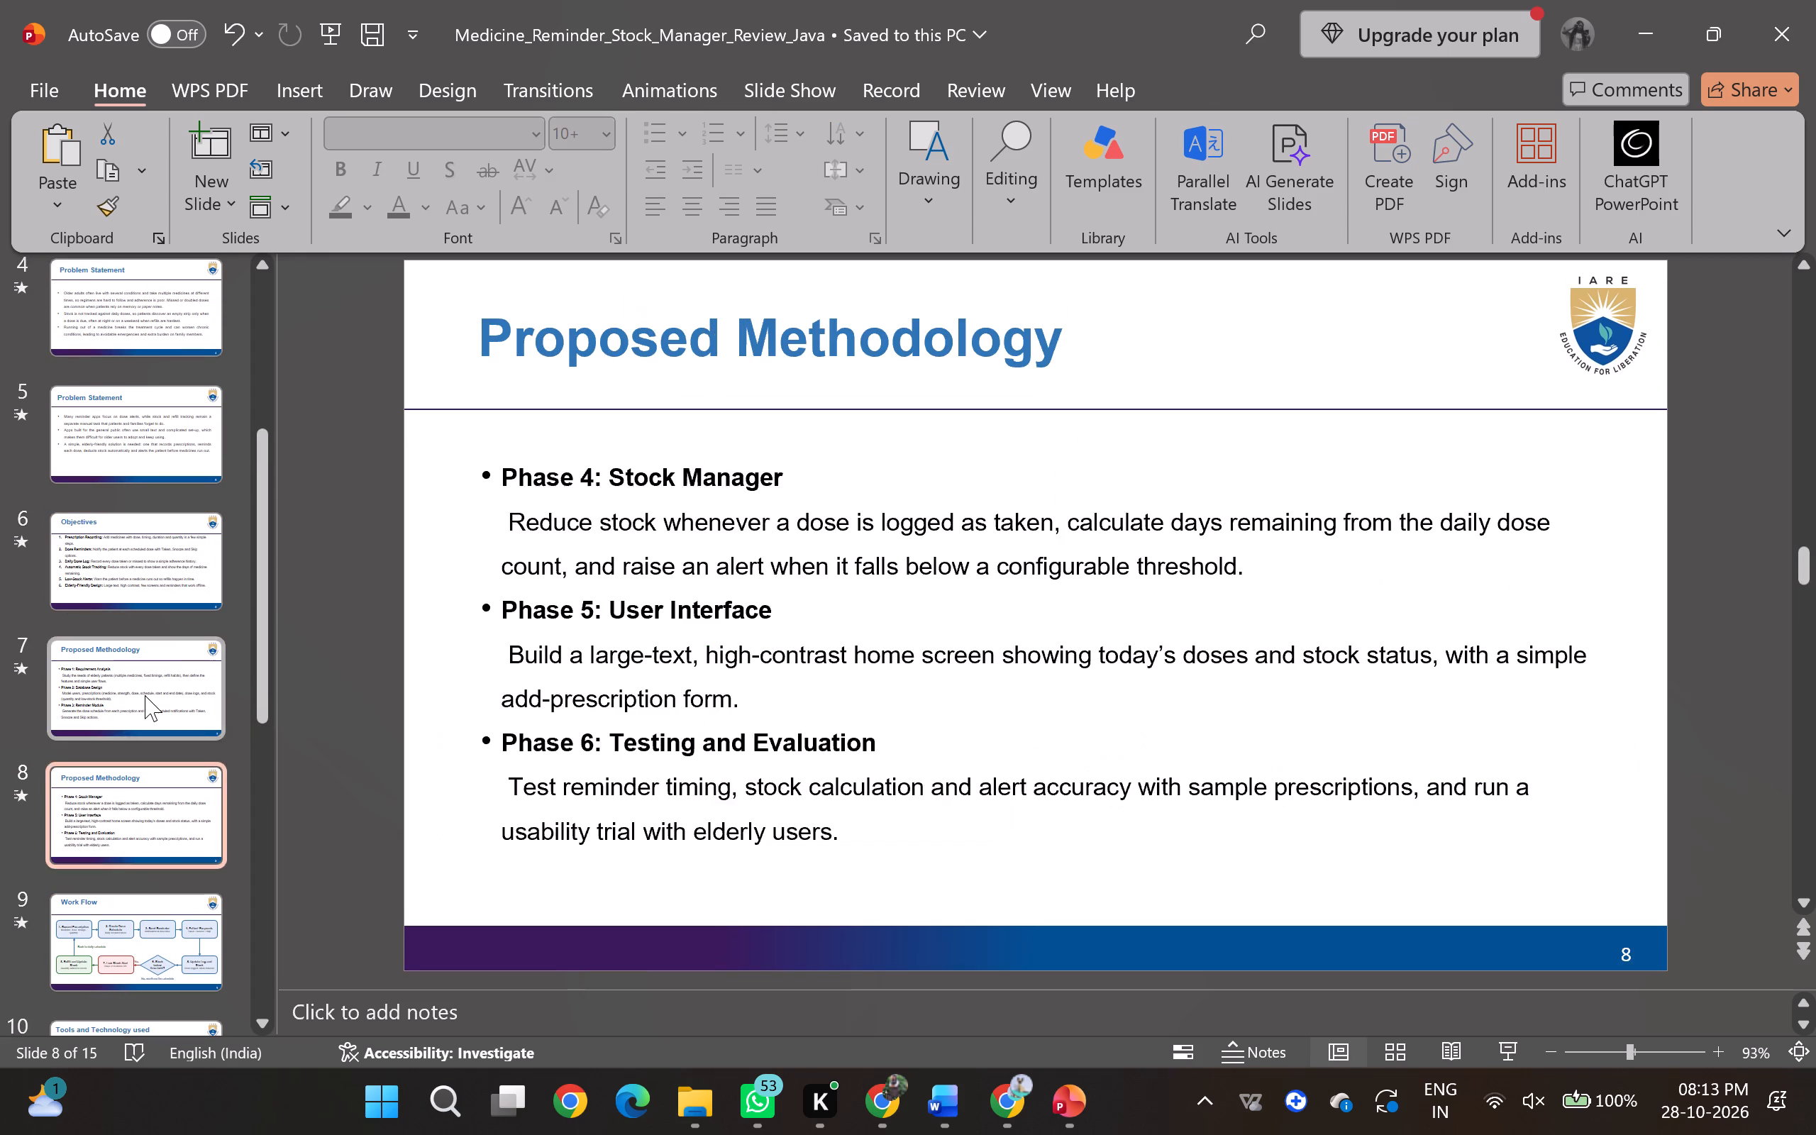
click(145, 695)
click(165, 587)
scroll(165, 587, up, 3)
click(165, 587)
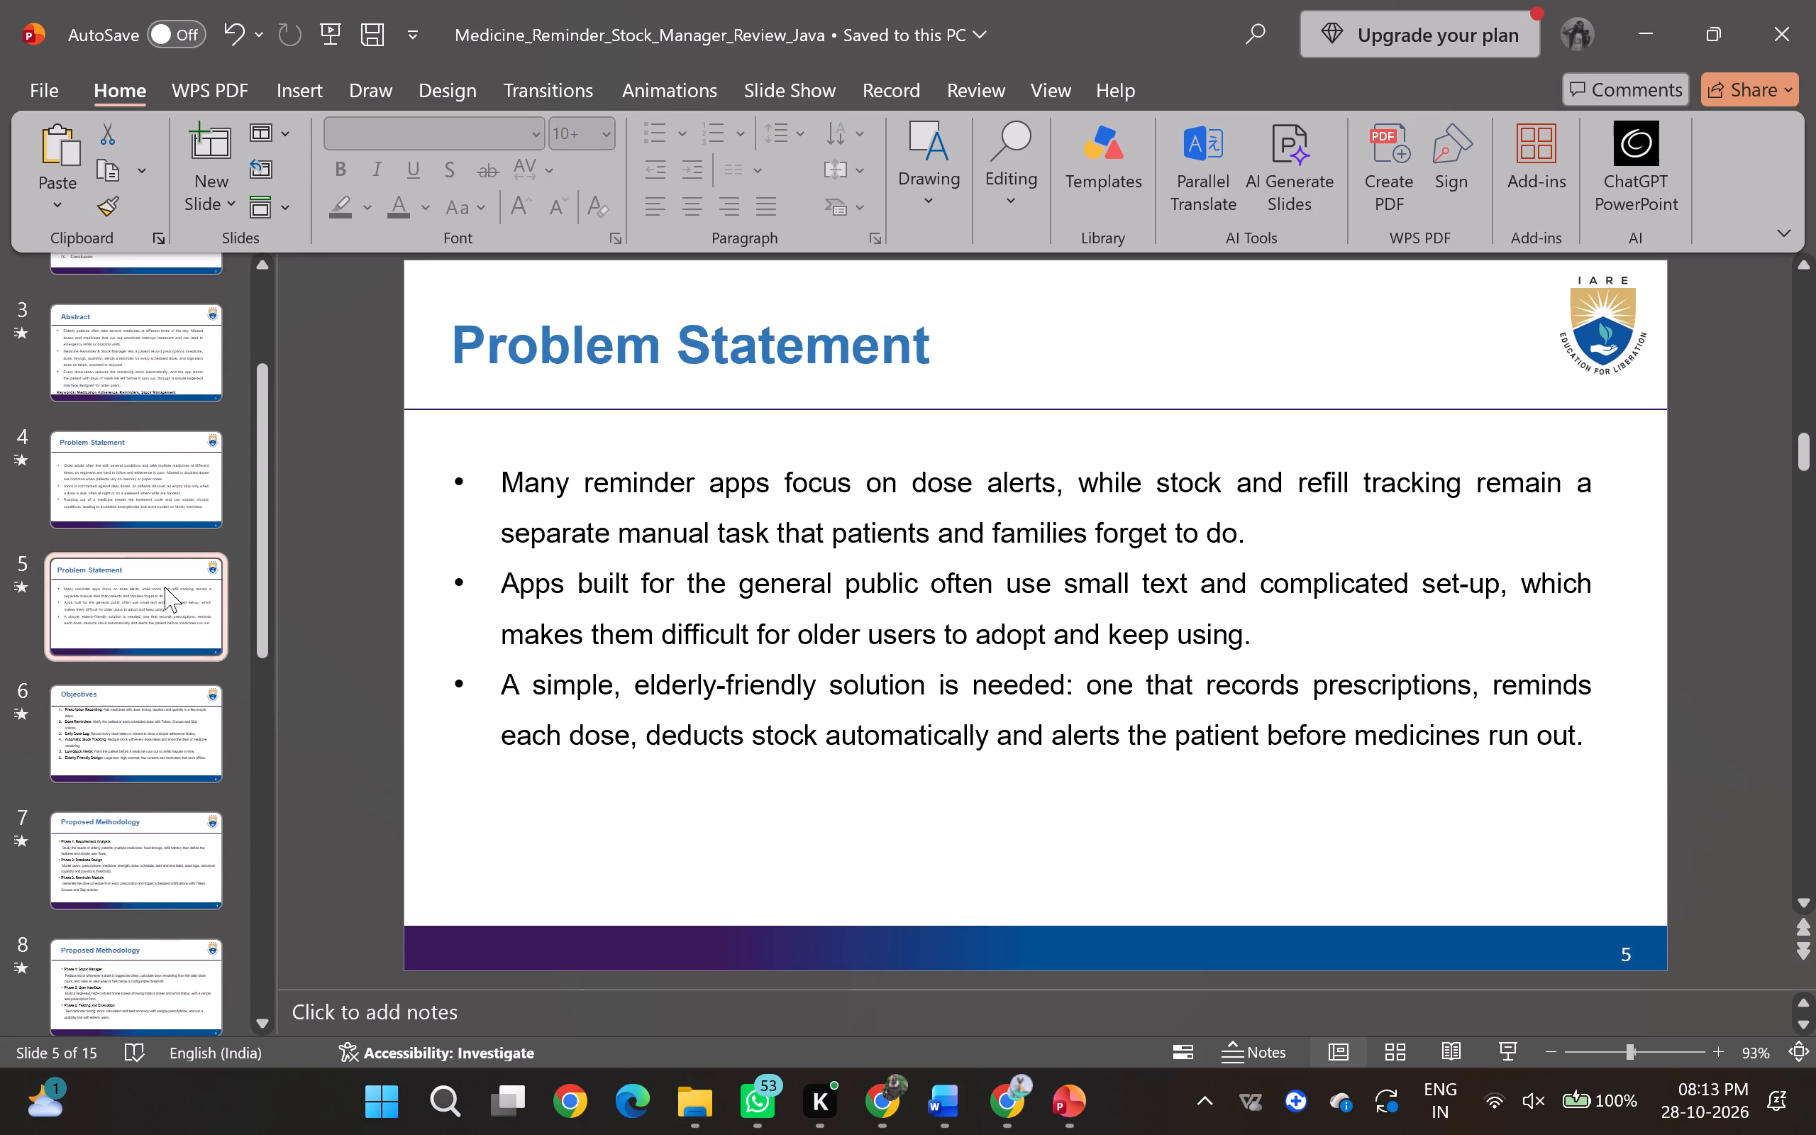
scroll(165, 587, up, 2)
click(165, 587)
click(167, 494)
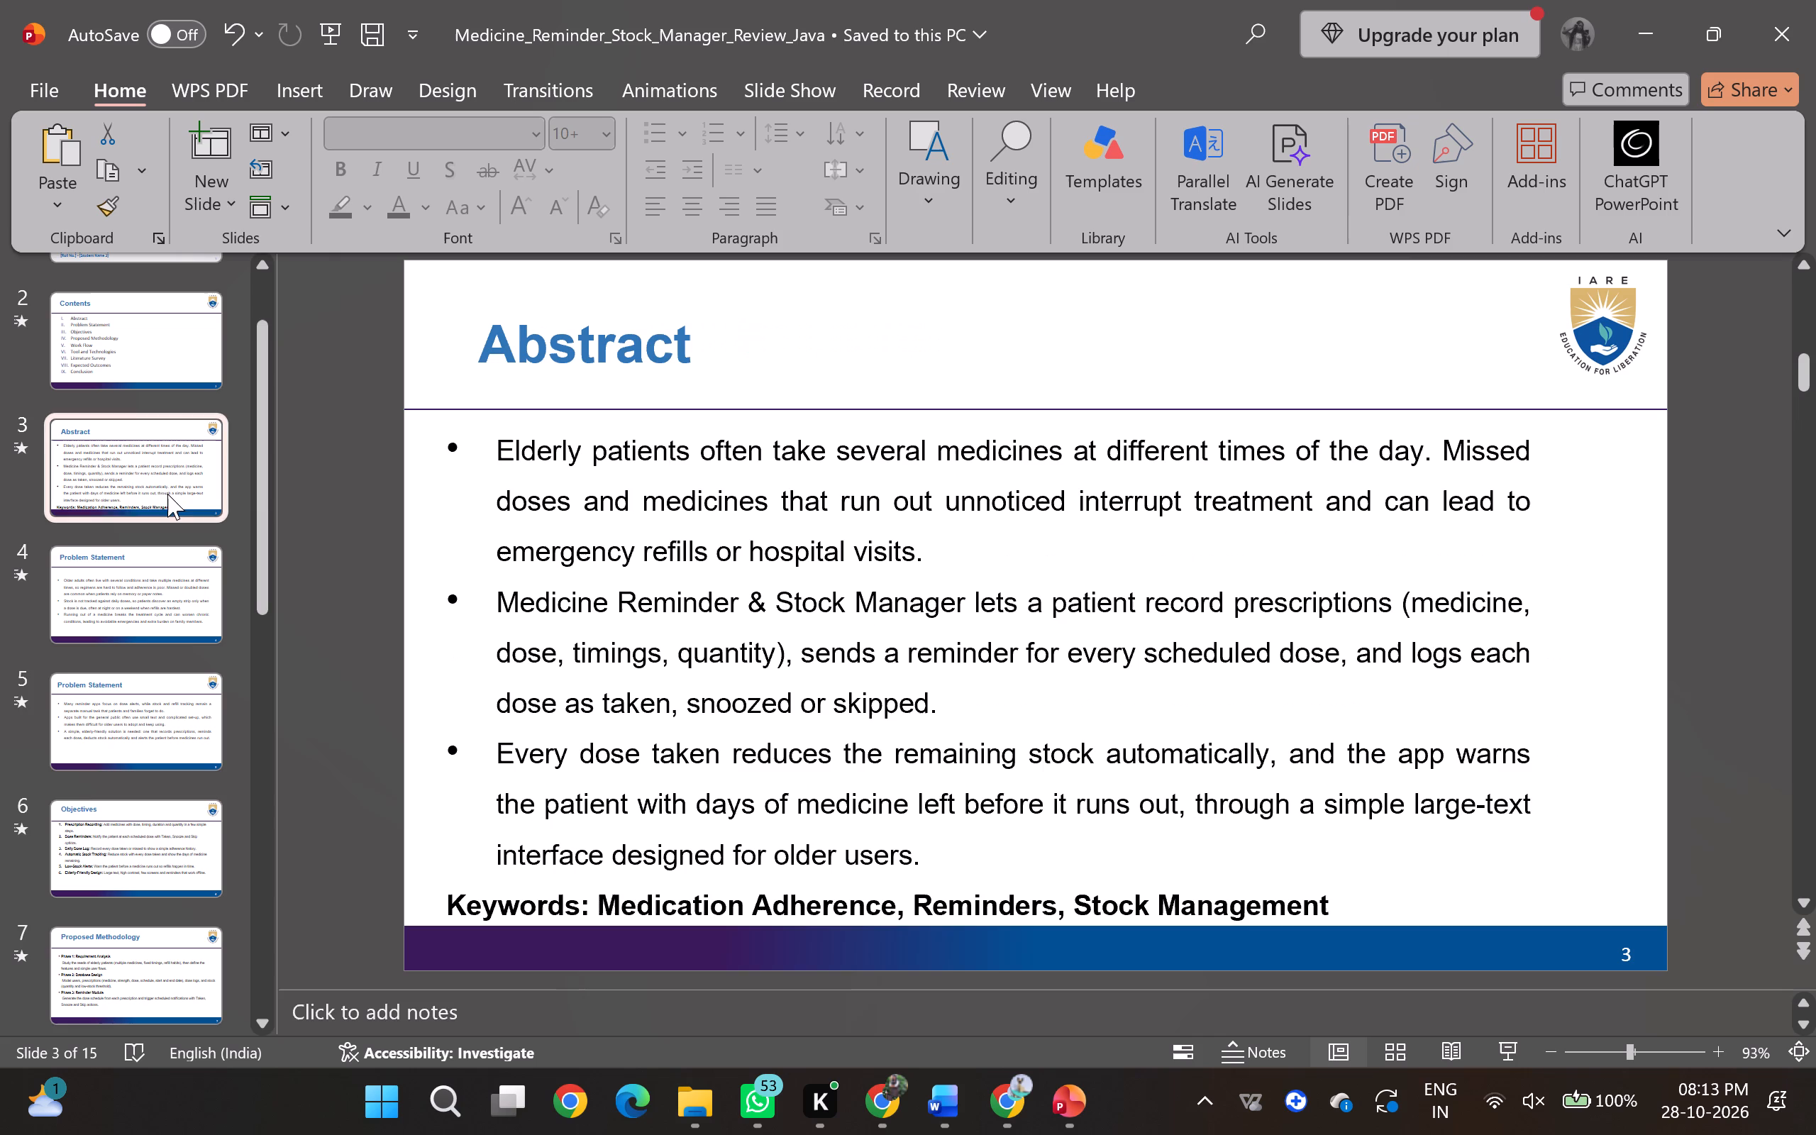
scroll(98, 517, up, 6)
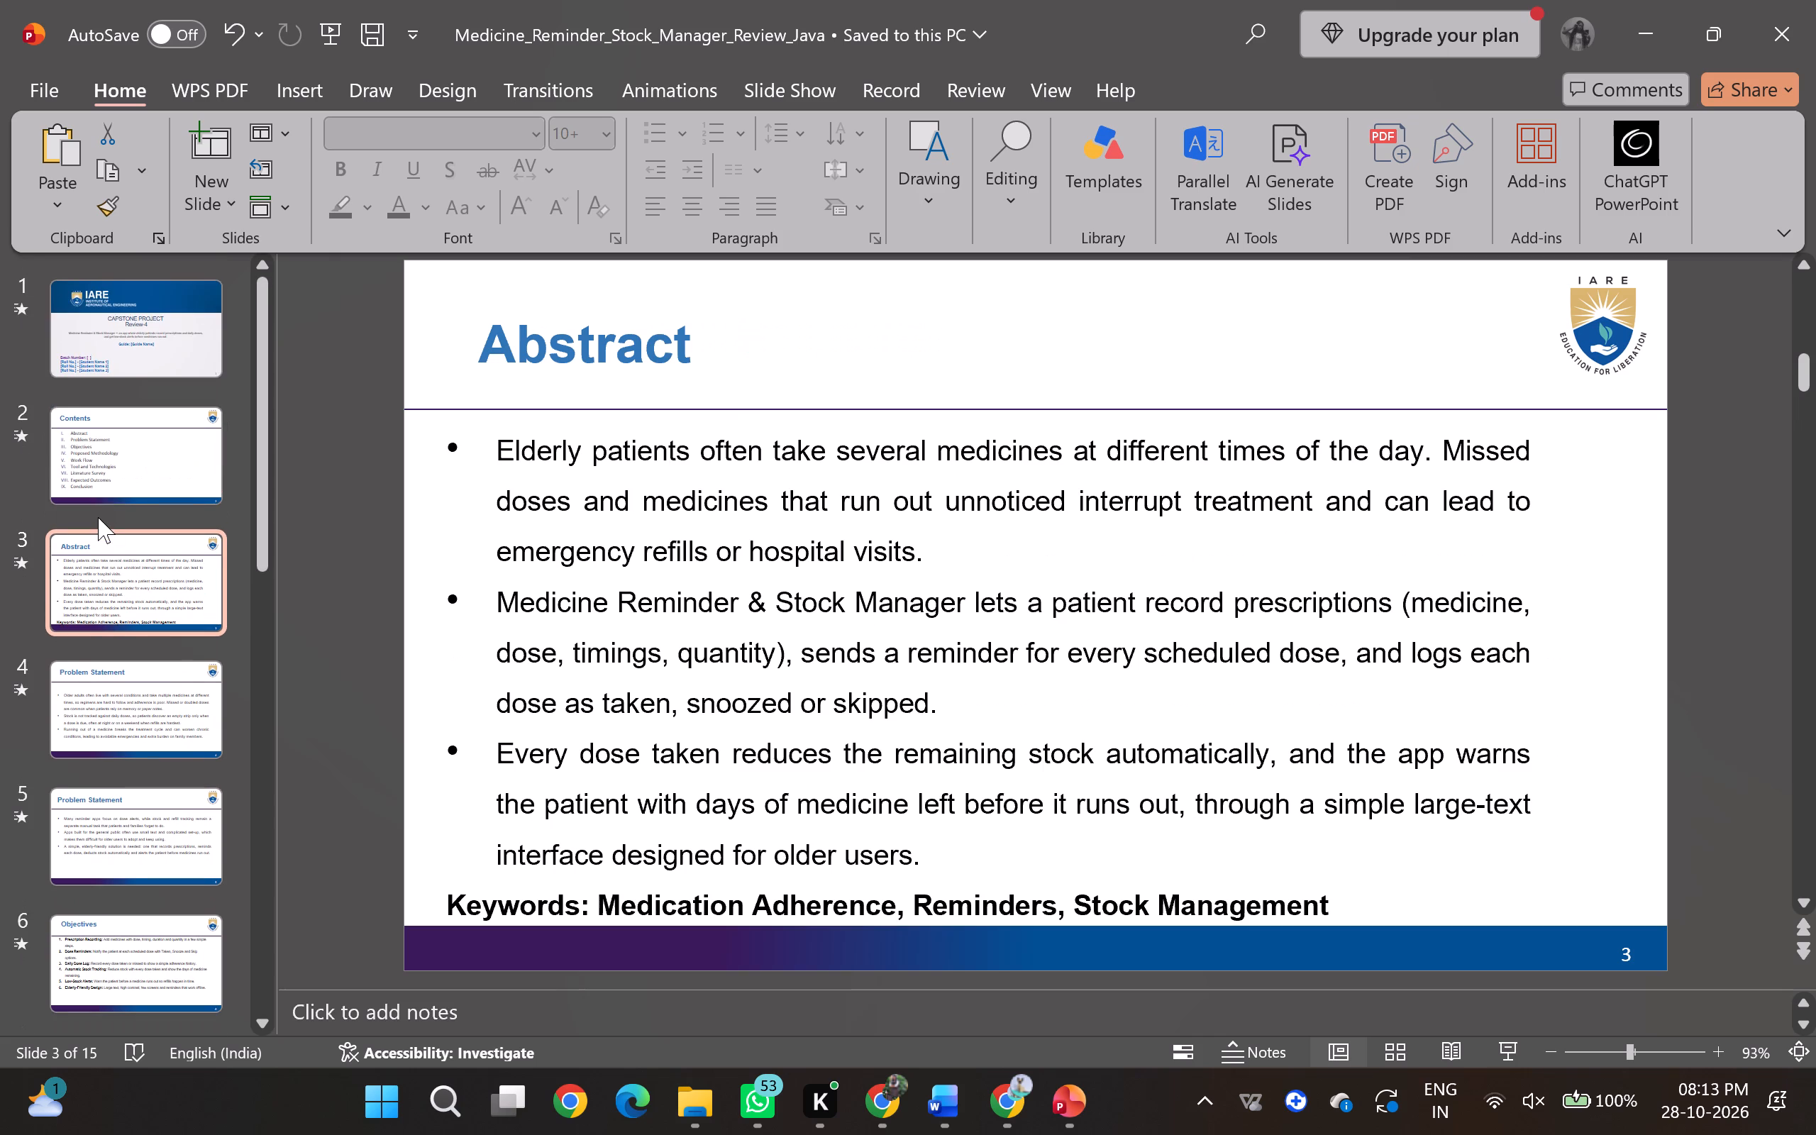
click(149, 331)
drag(264, 366, 240, 824)
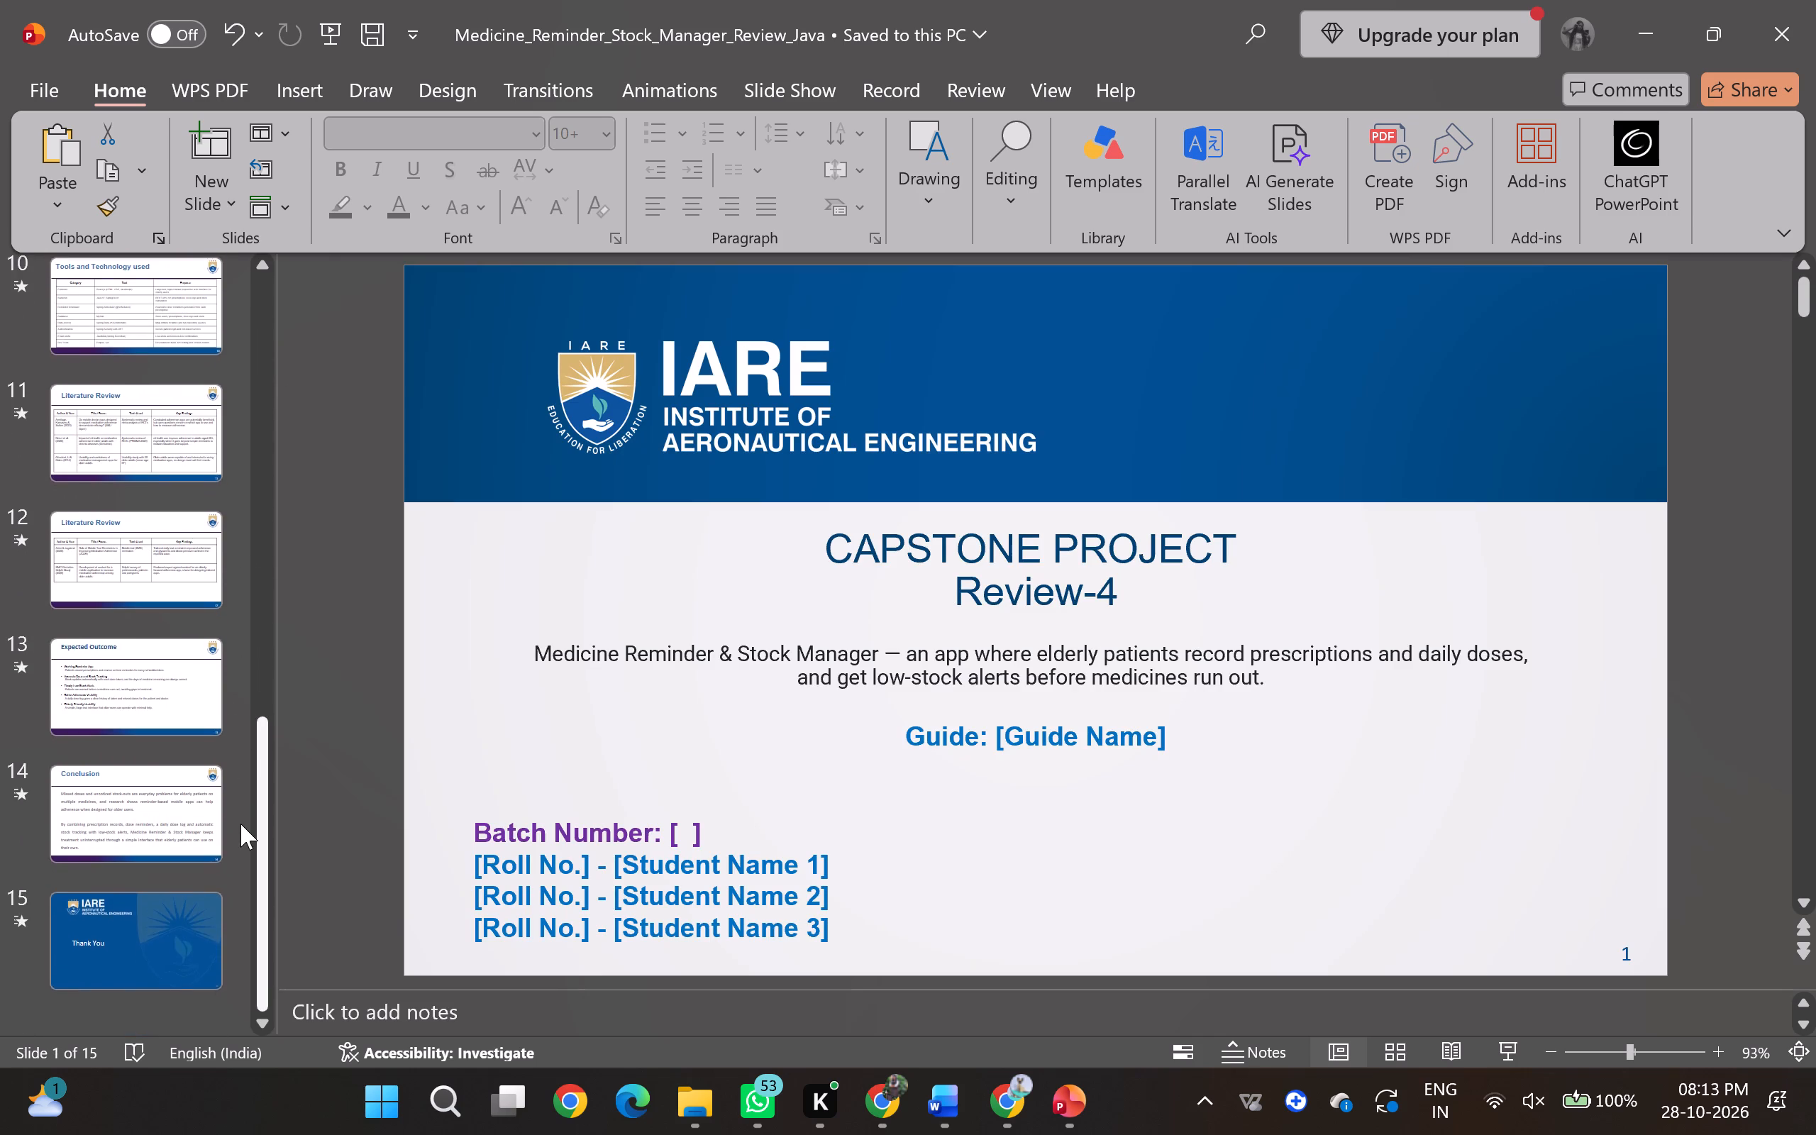
drag(240, 824, 265, 331)
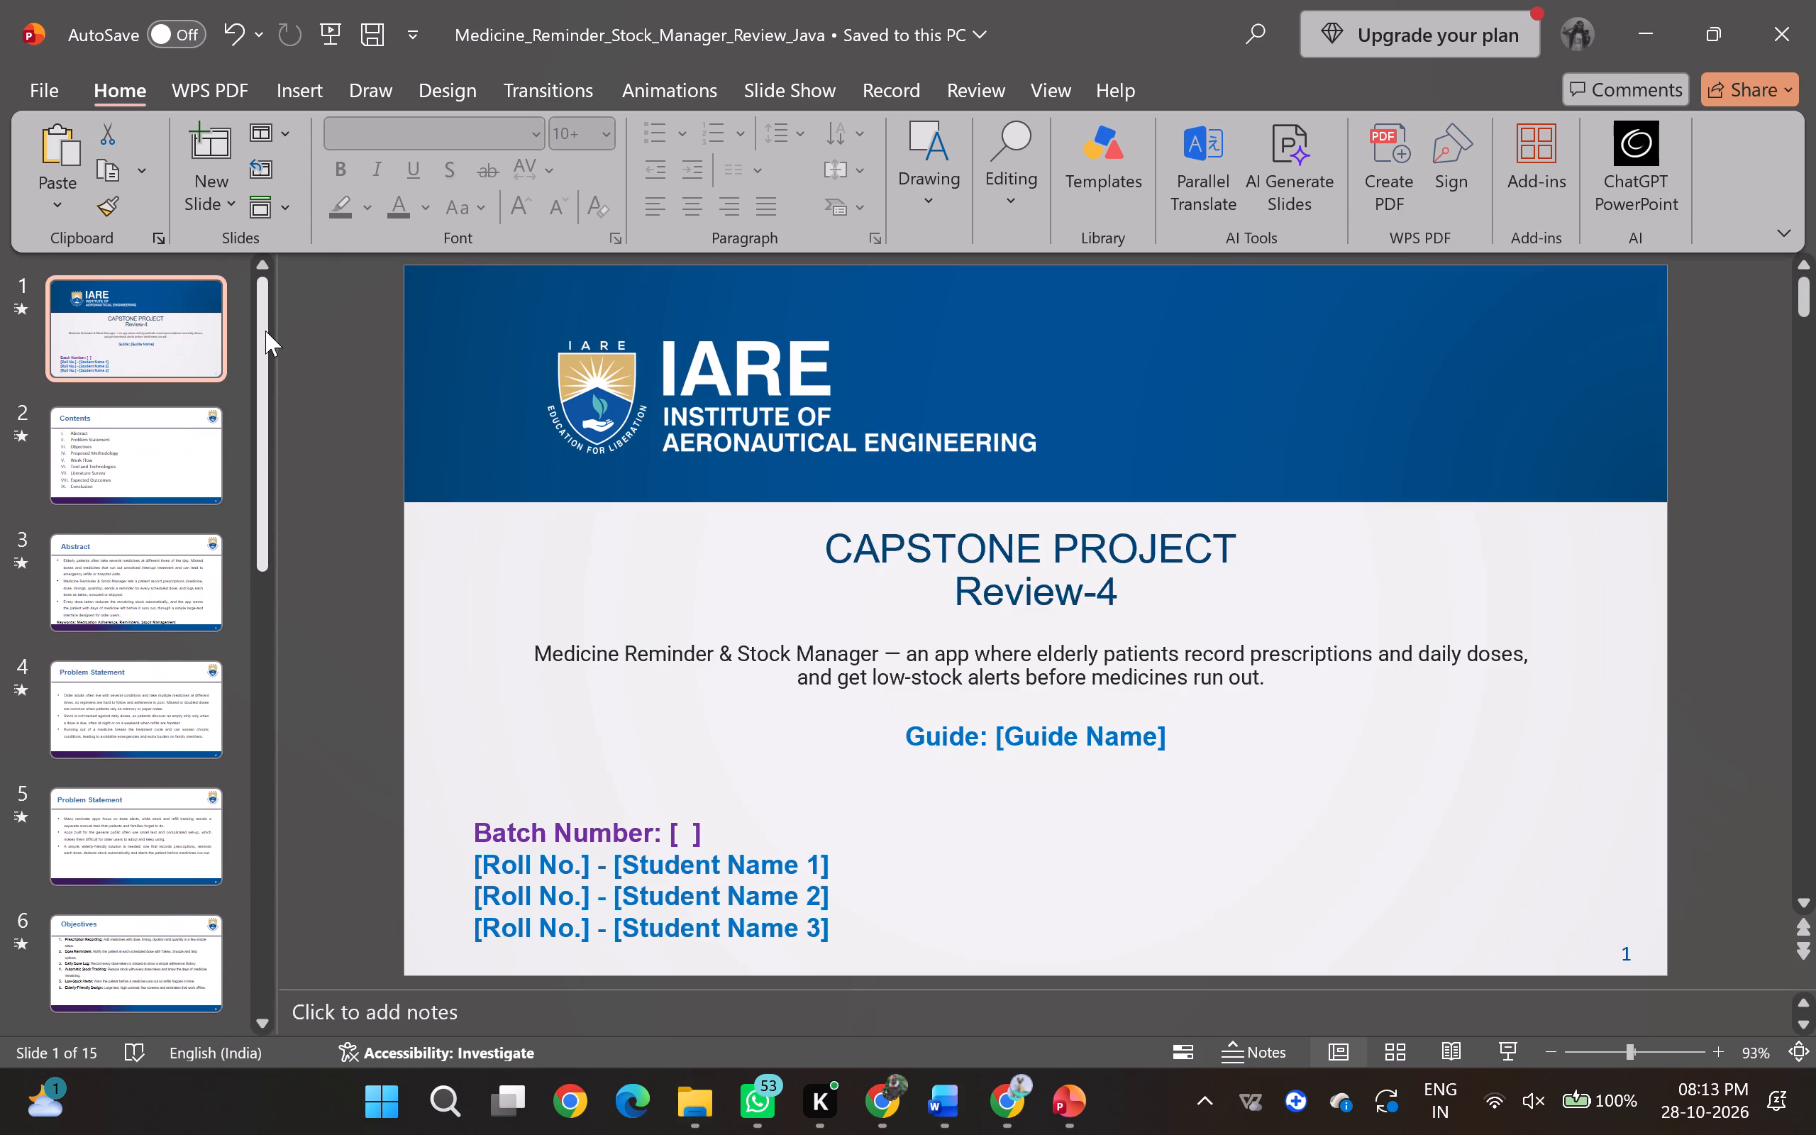
click(359, 601)
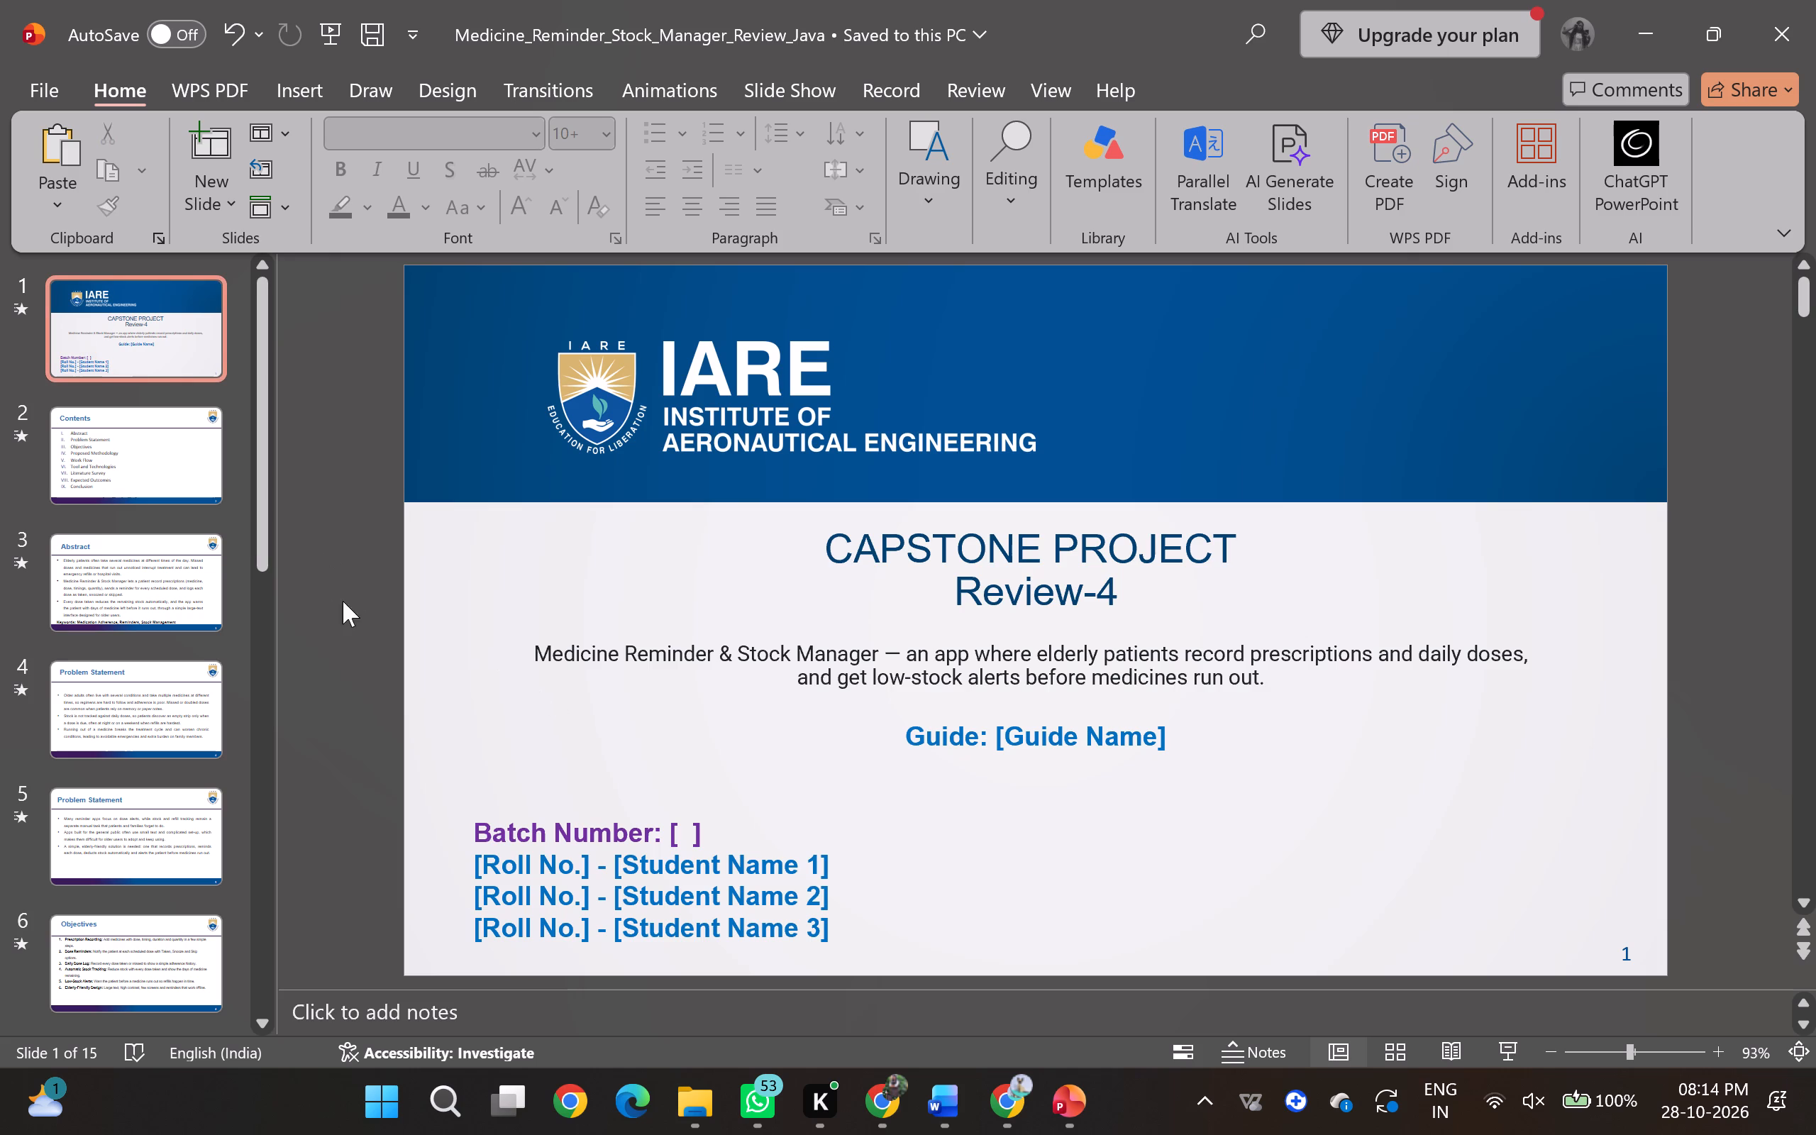
Remove the bullets from the three body paragraphs on the Abstract slide.
click(177, 453)
click(186, 550)
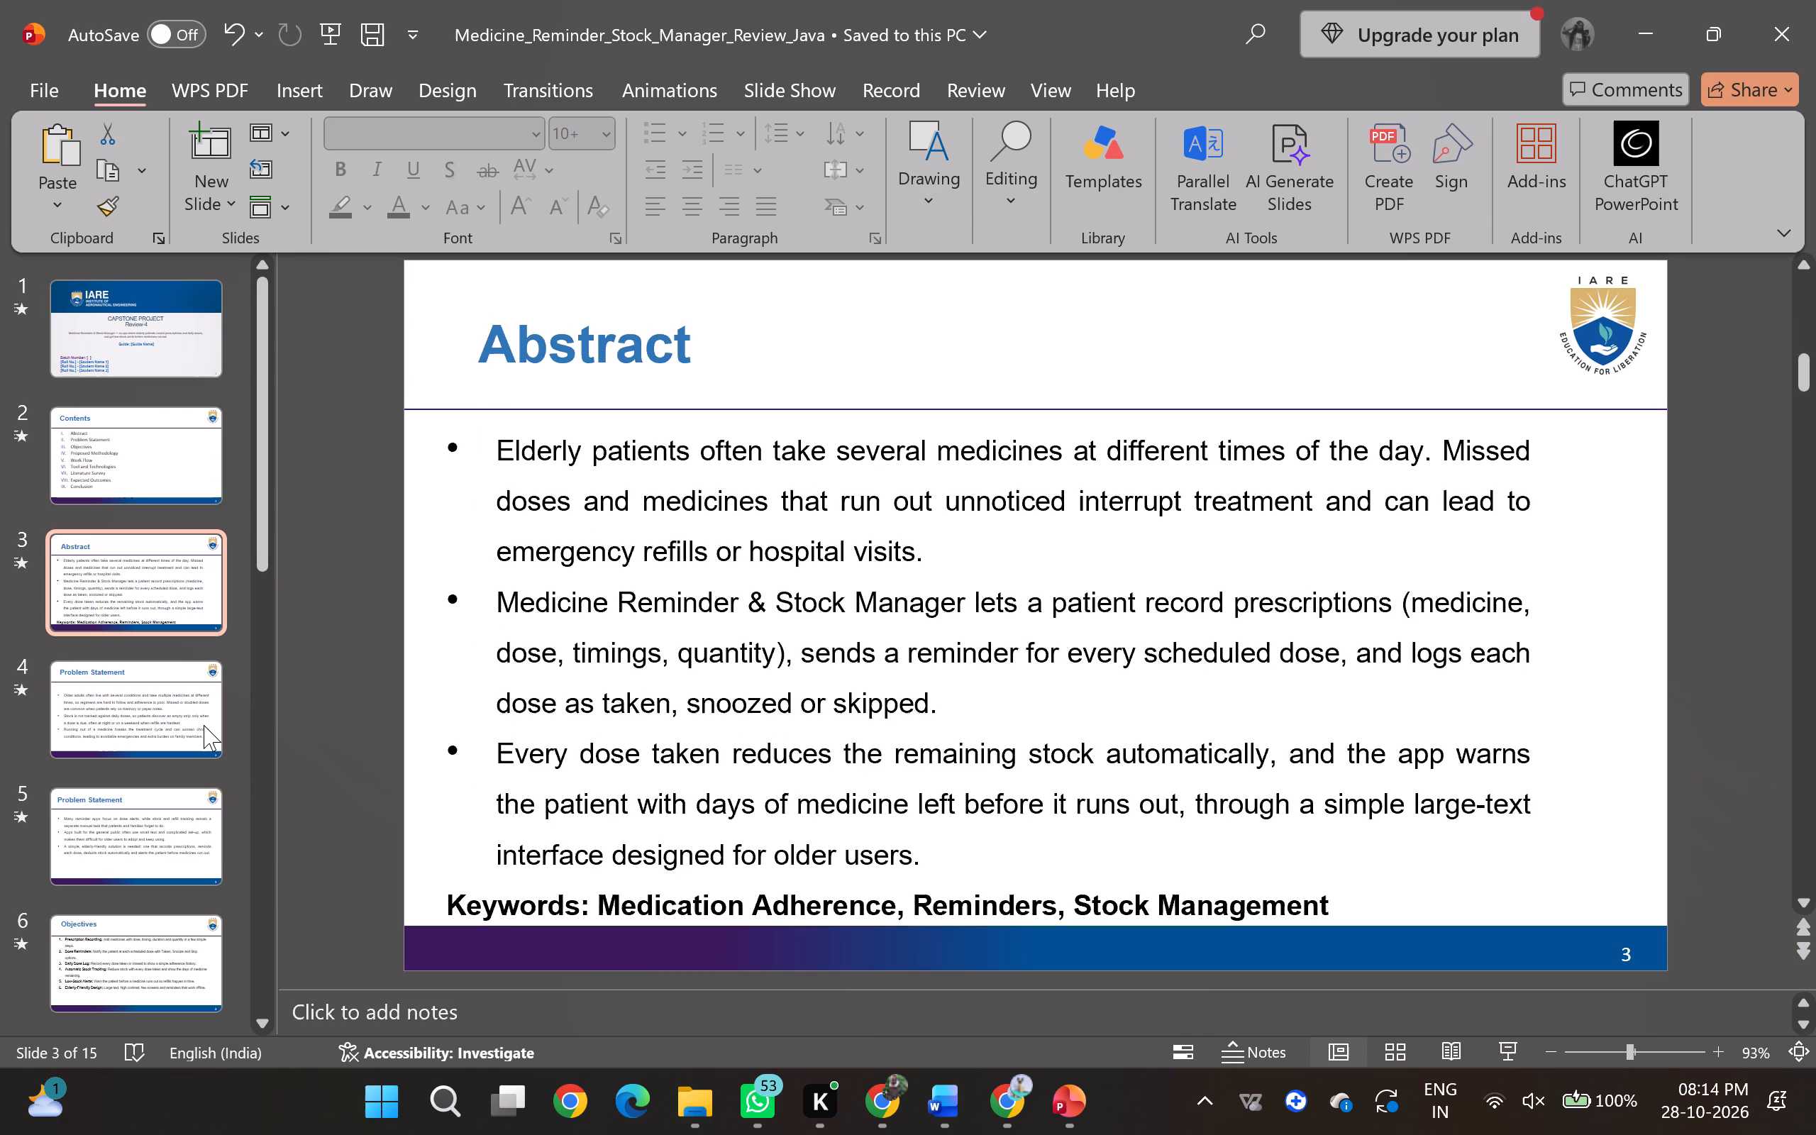
click(741, 715)
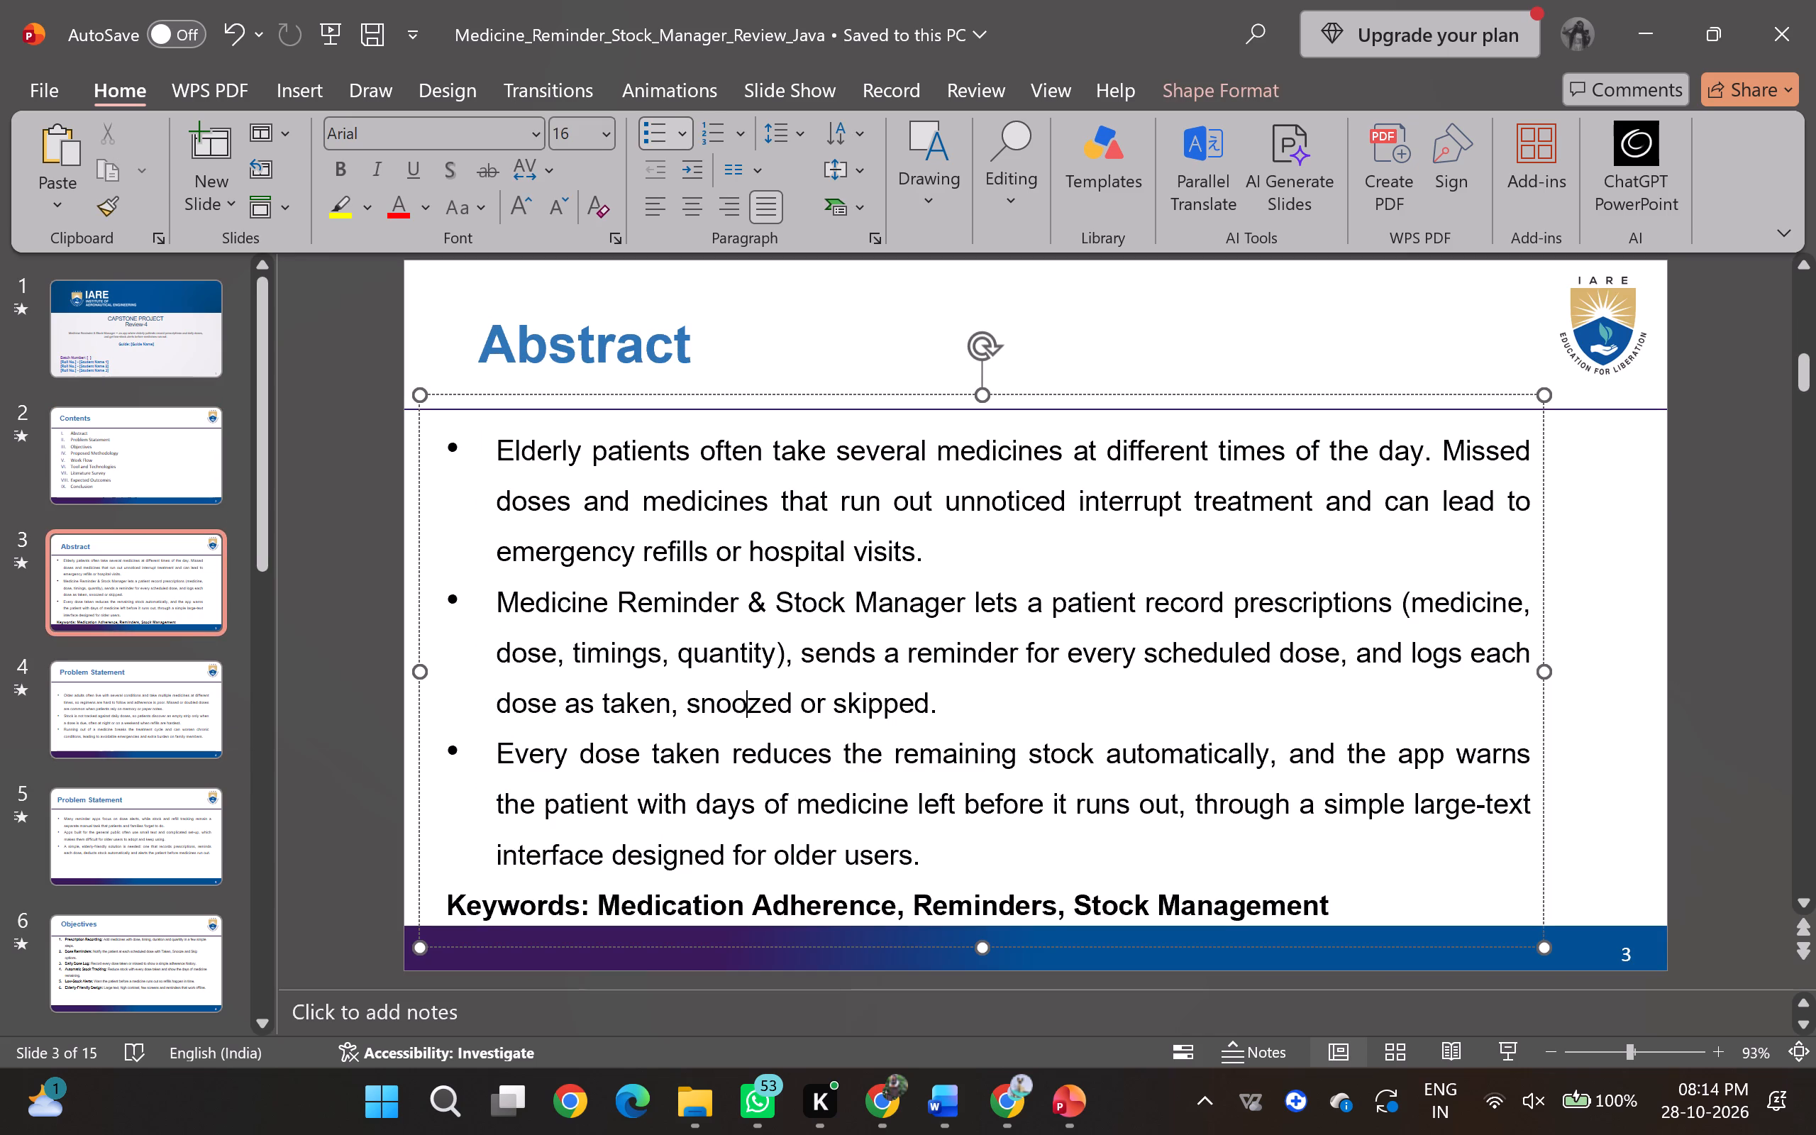
drag(929, 847, 430, 438)
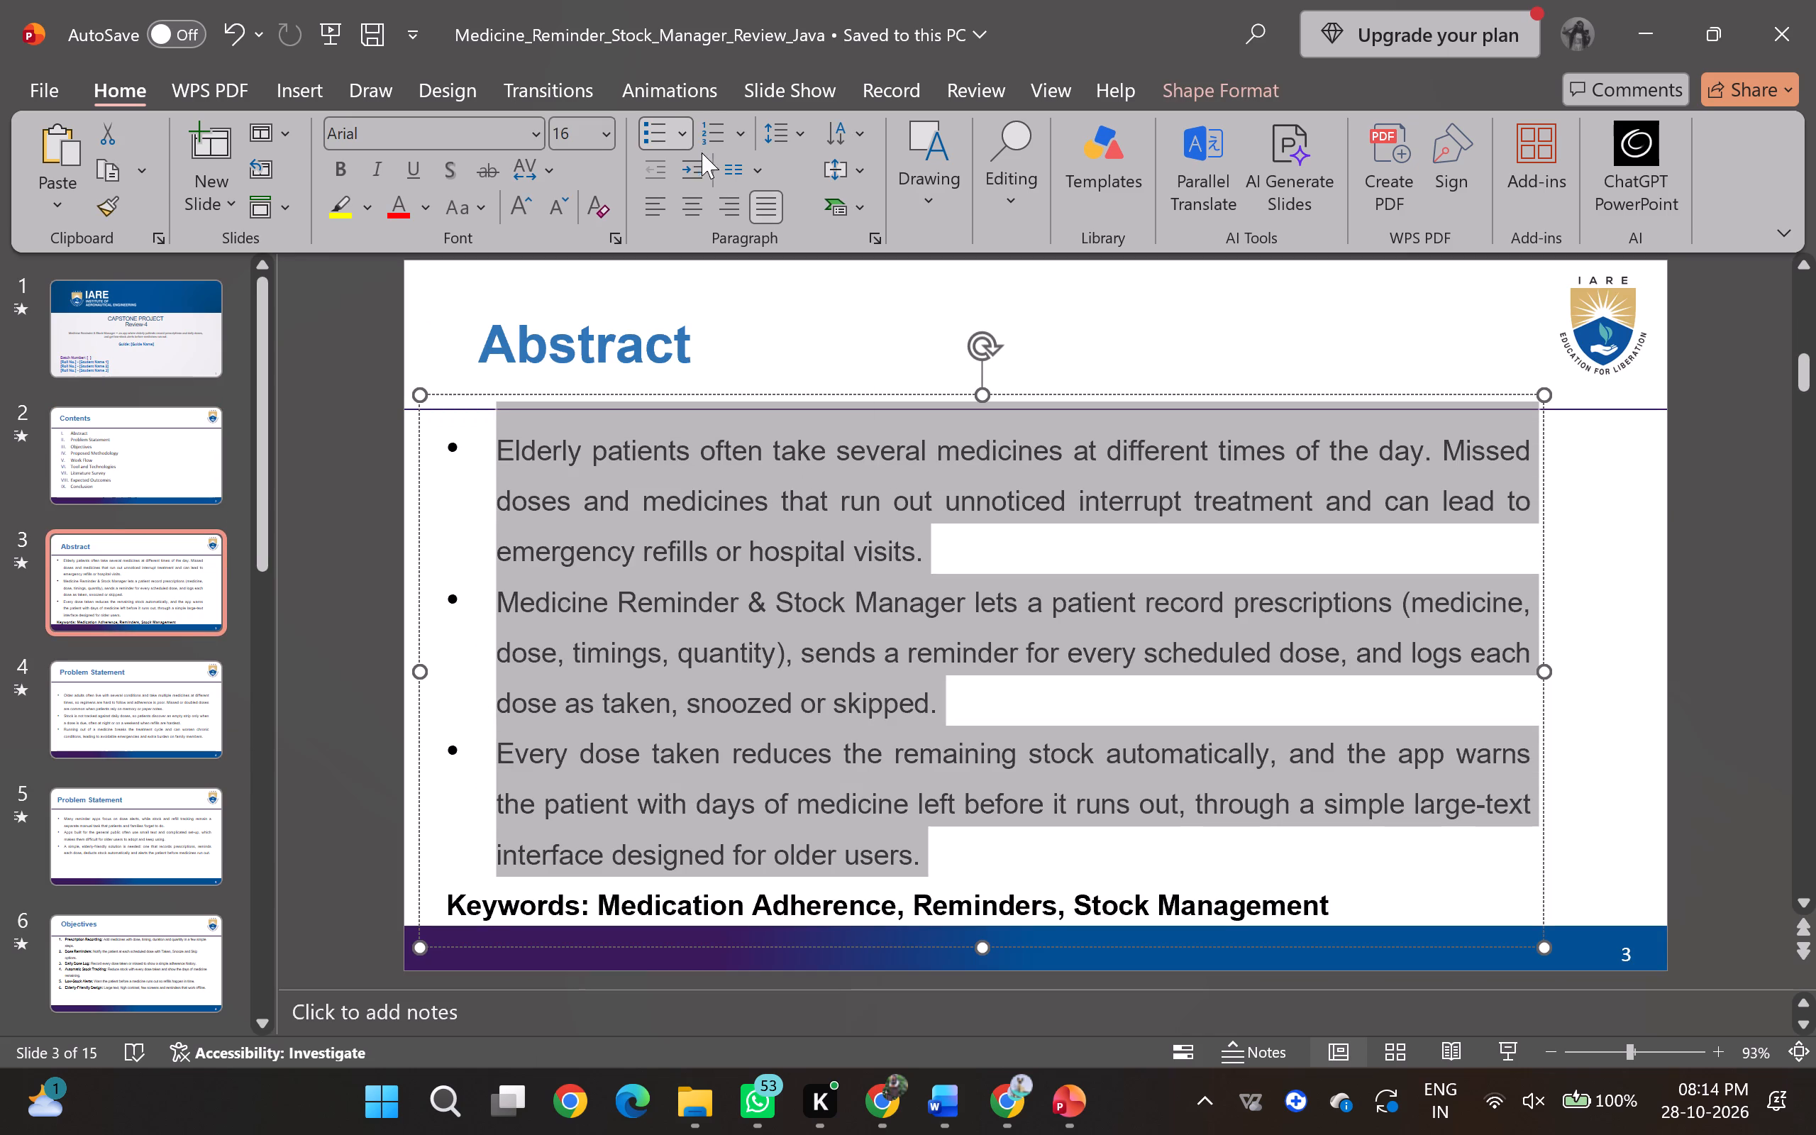
click(643, 131)
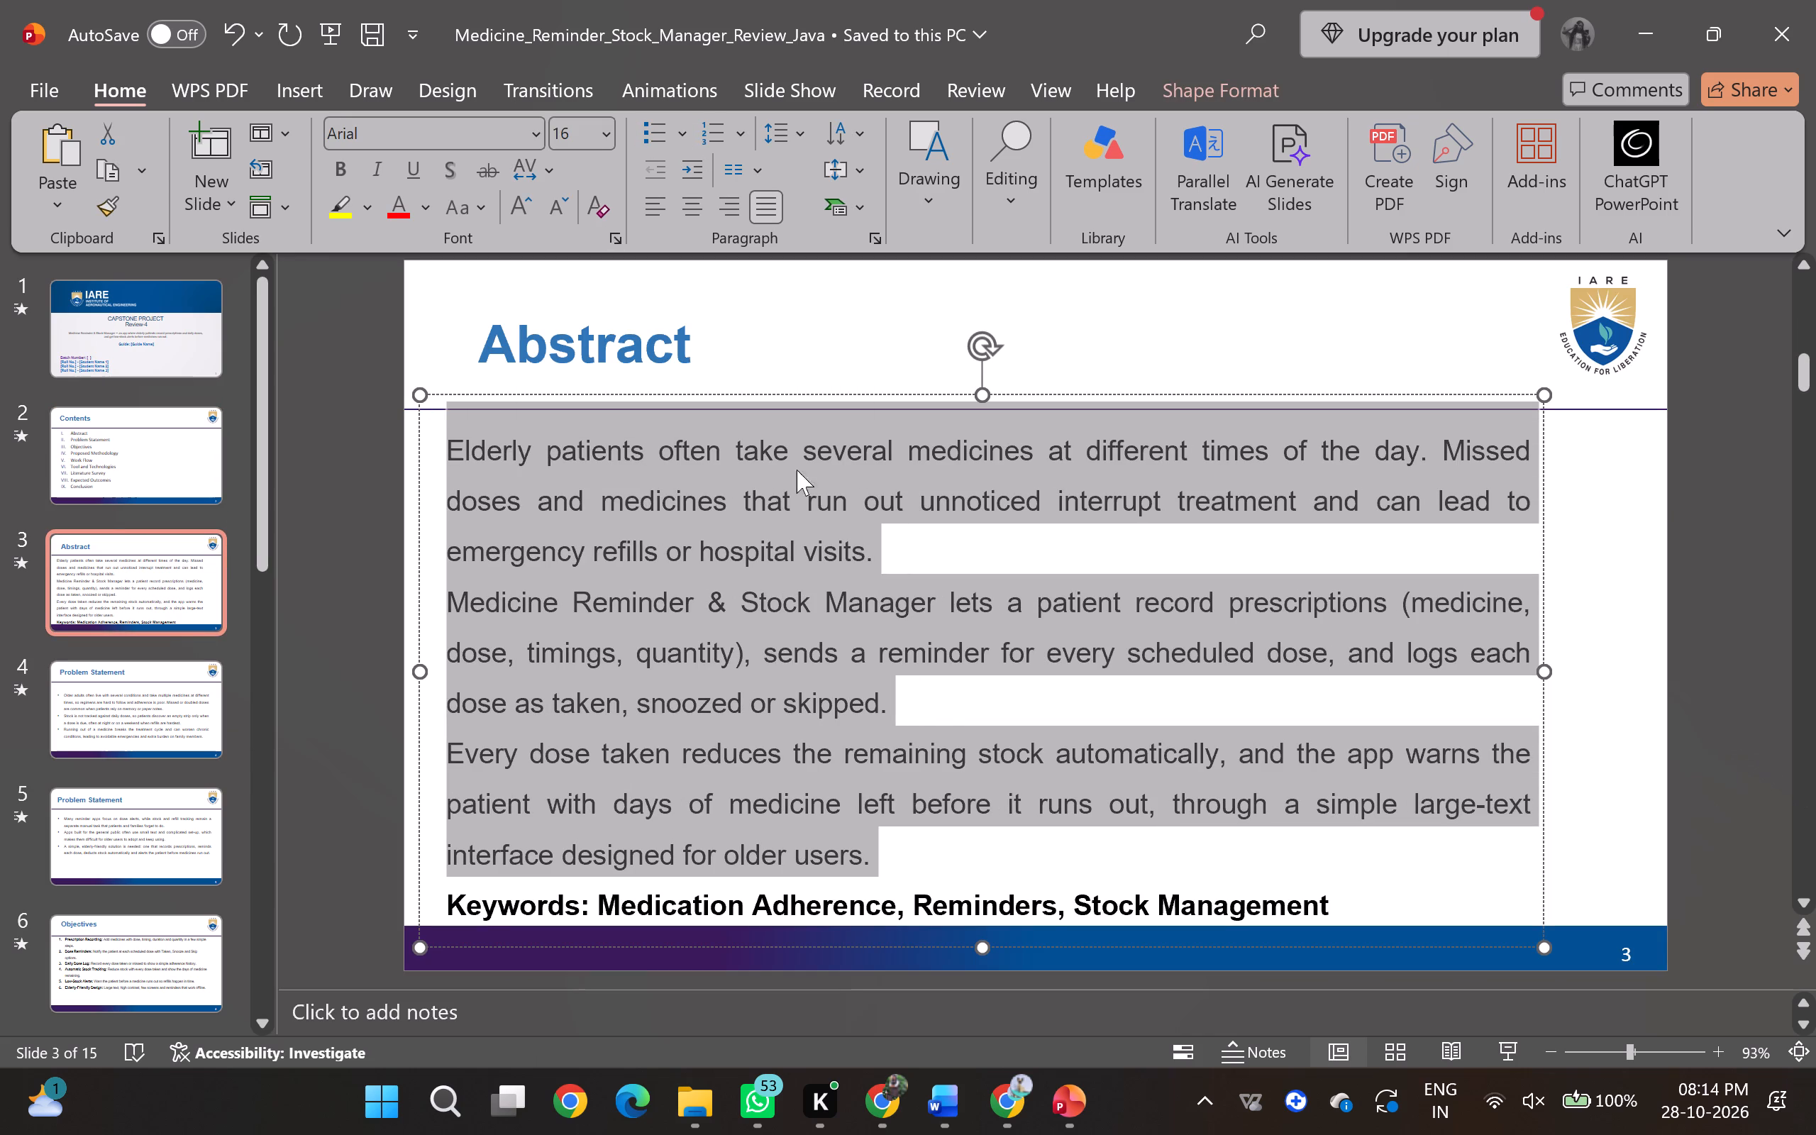
click(1595, 694)
Look through the slides from Problem Statement to Conclusion, checking the text size on Expected Outcome and the first Literature Review slide.
scroll(341, 575, down, 2)
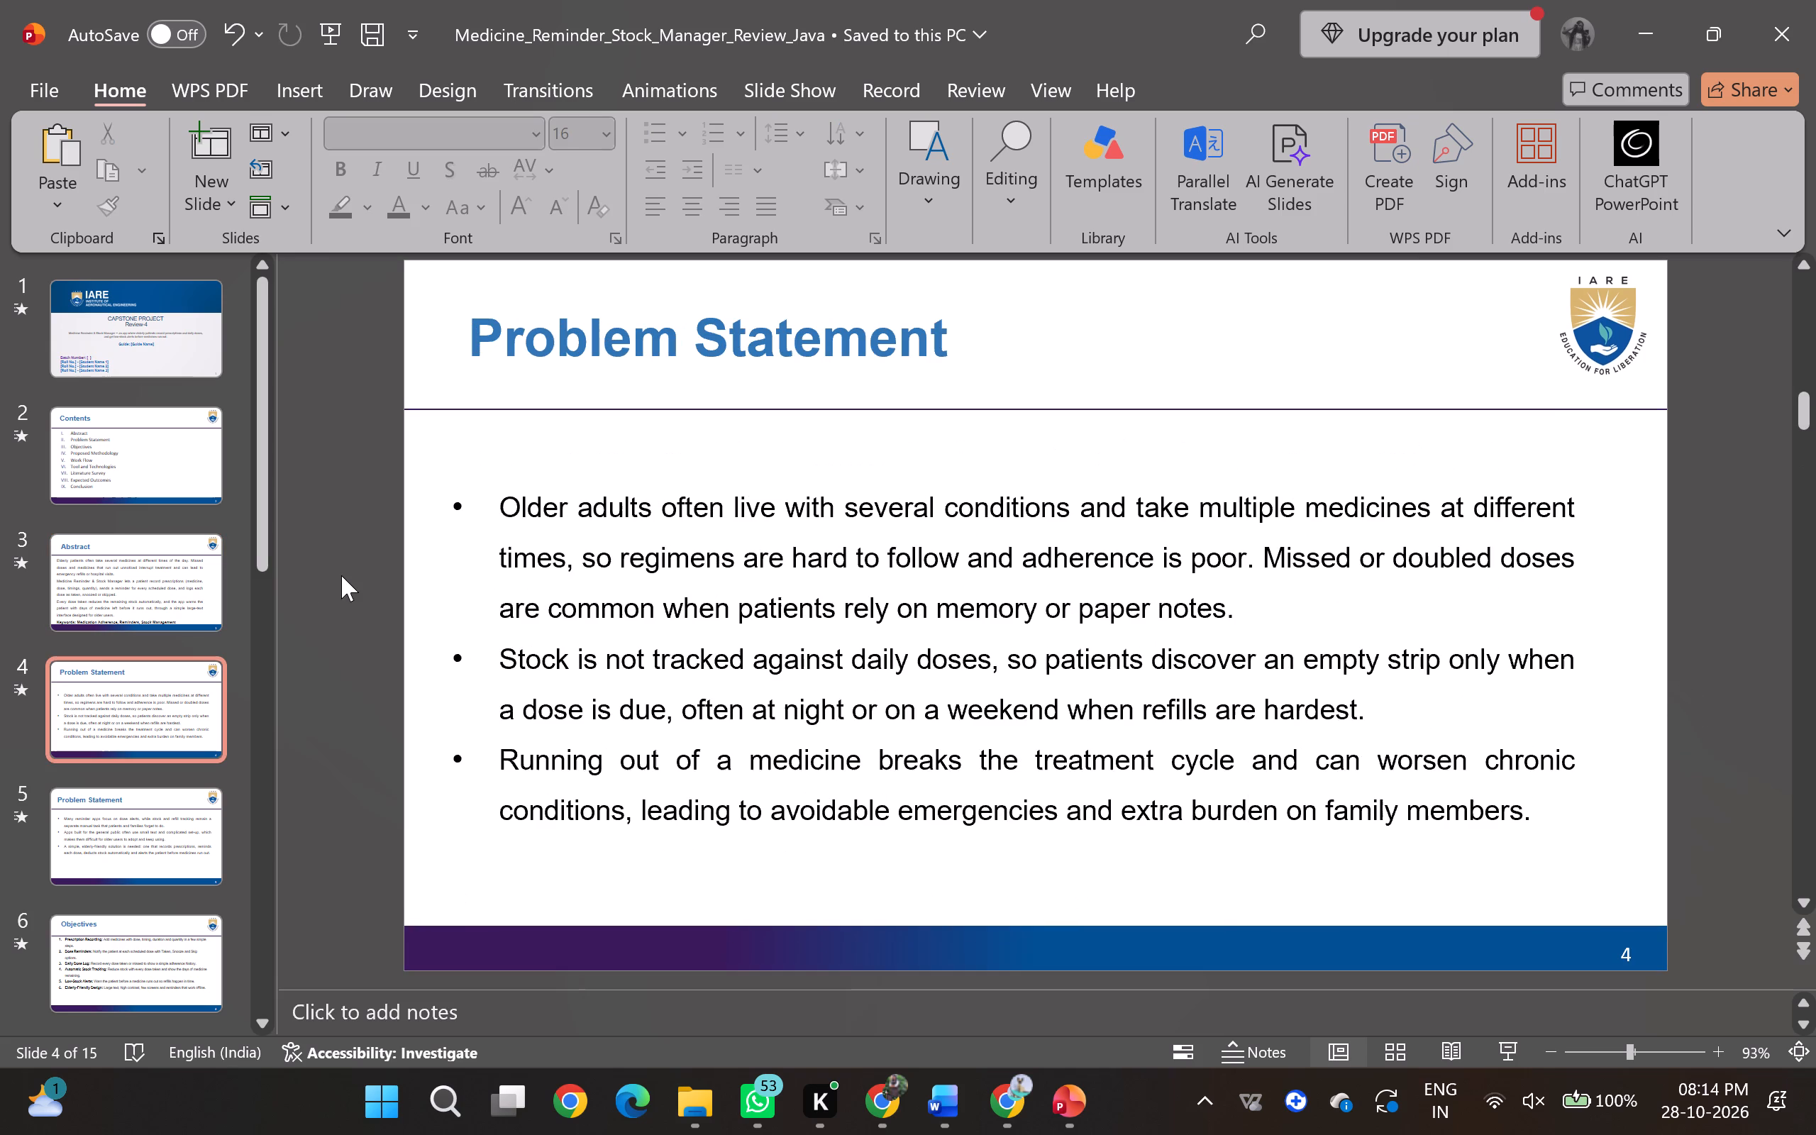
scroll(316, 578, down, 1)
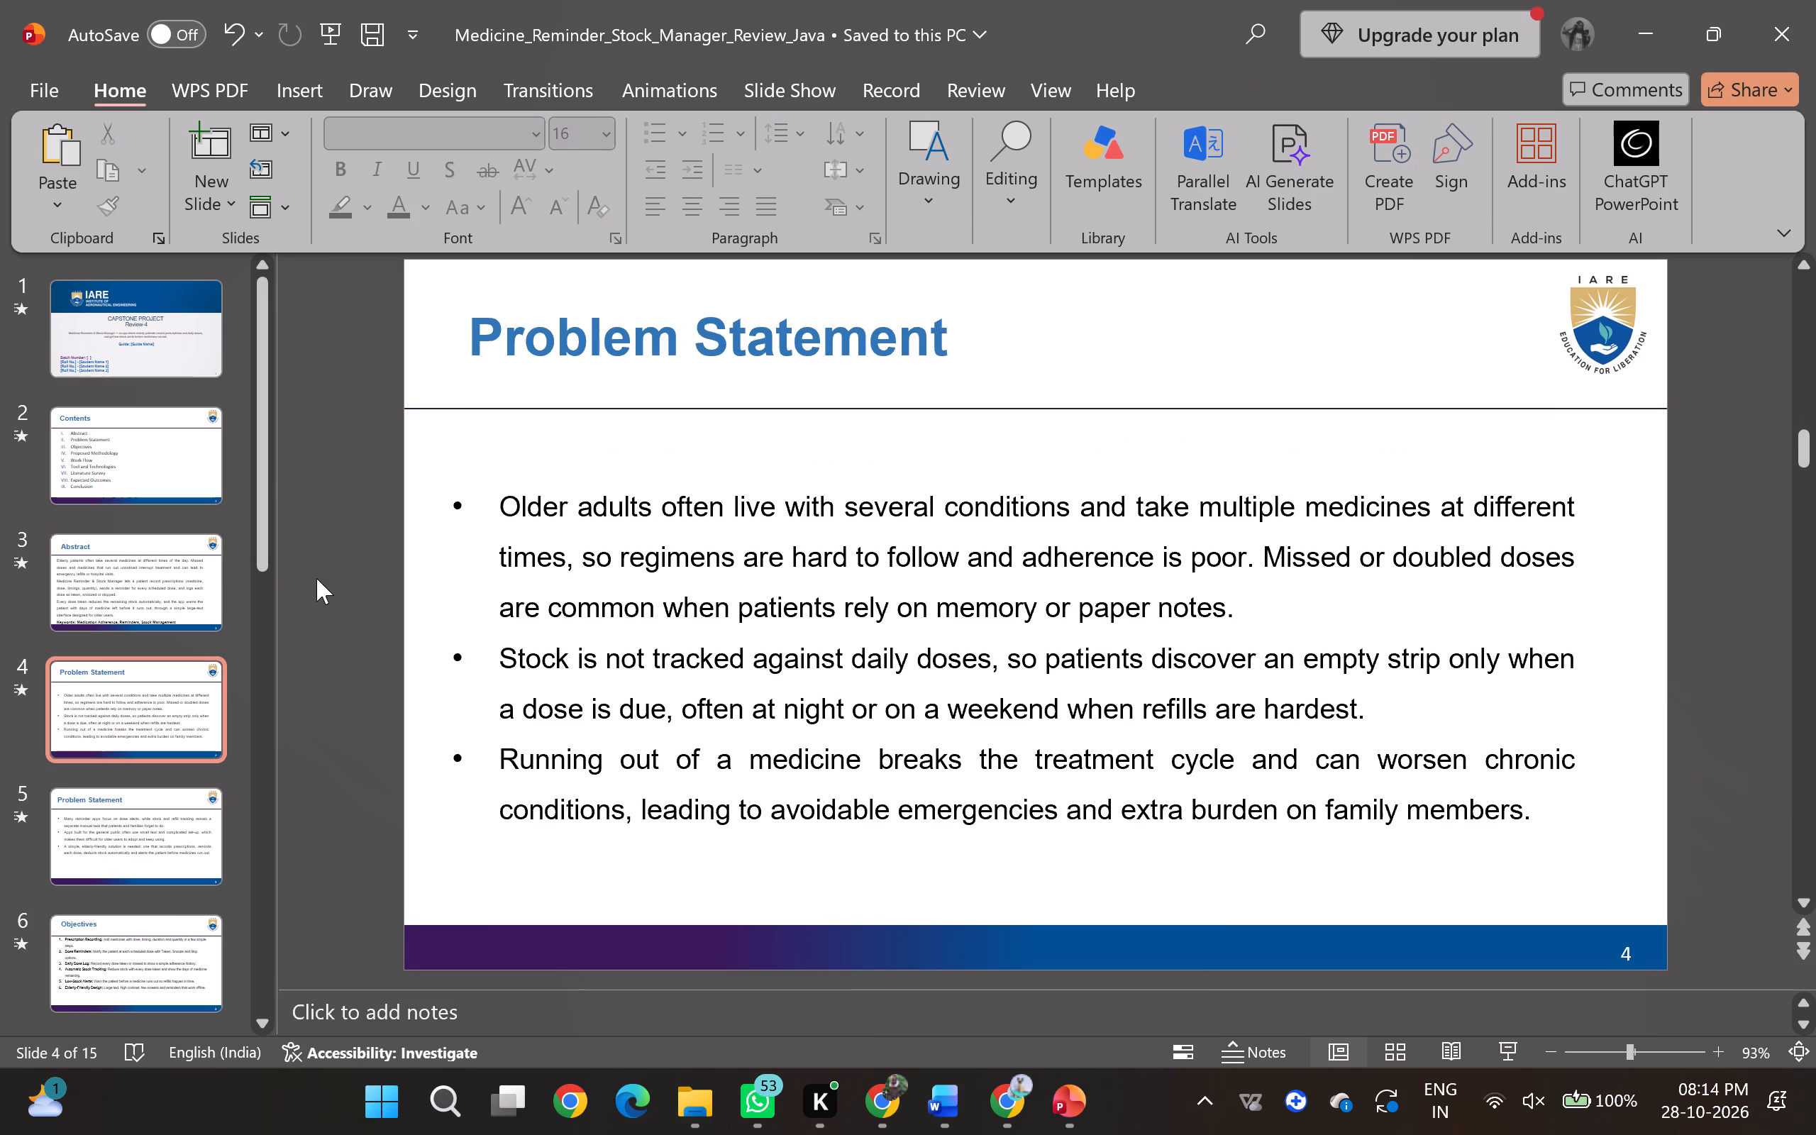
scroll(316, 578, down, 3)
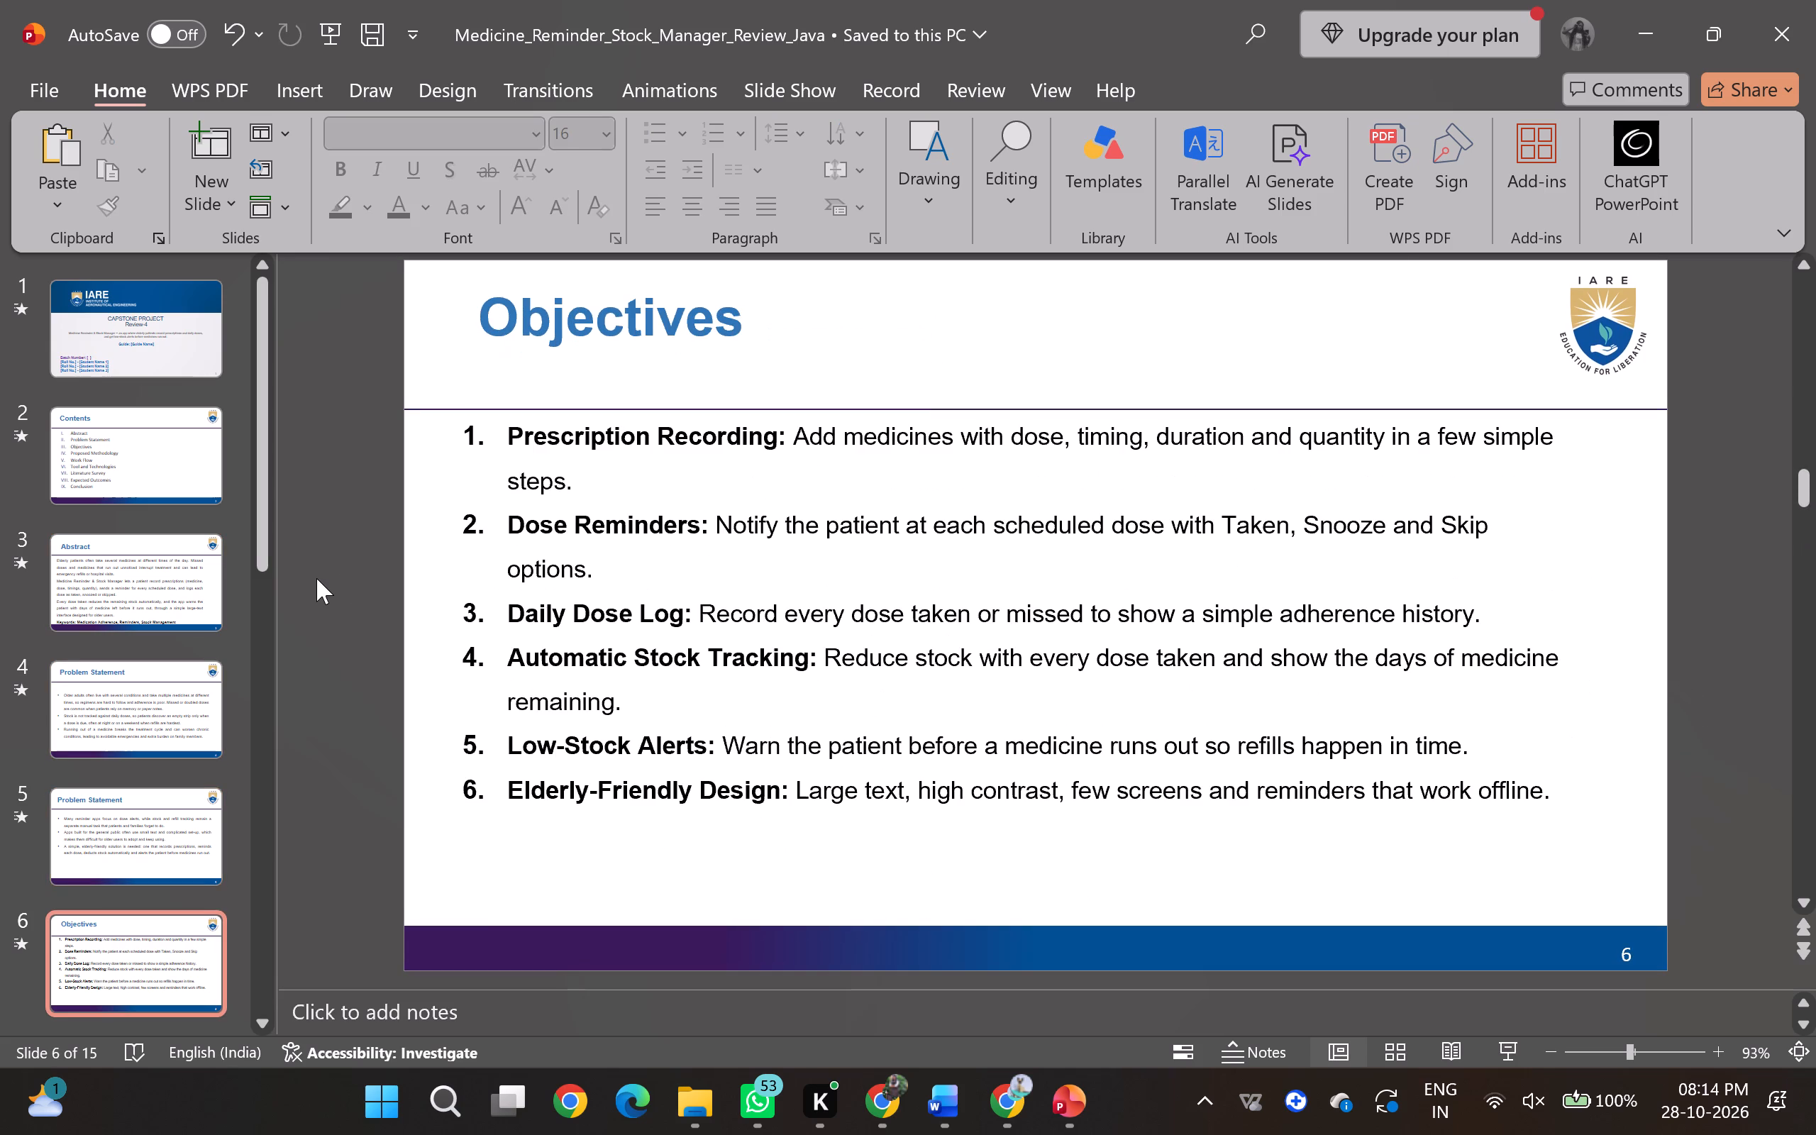
scroll(316, 578, down, 8)
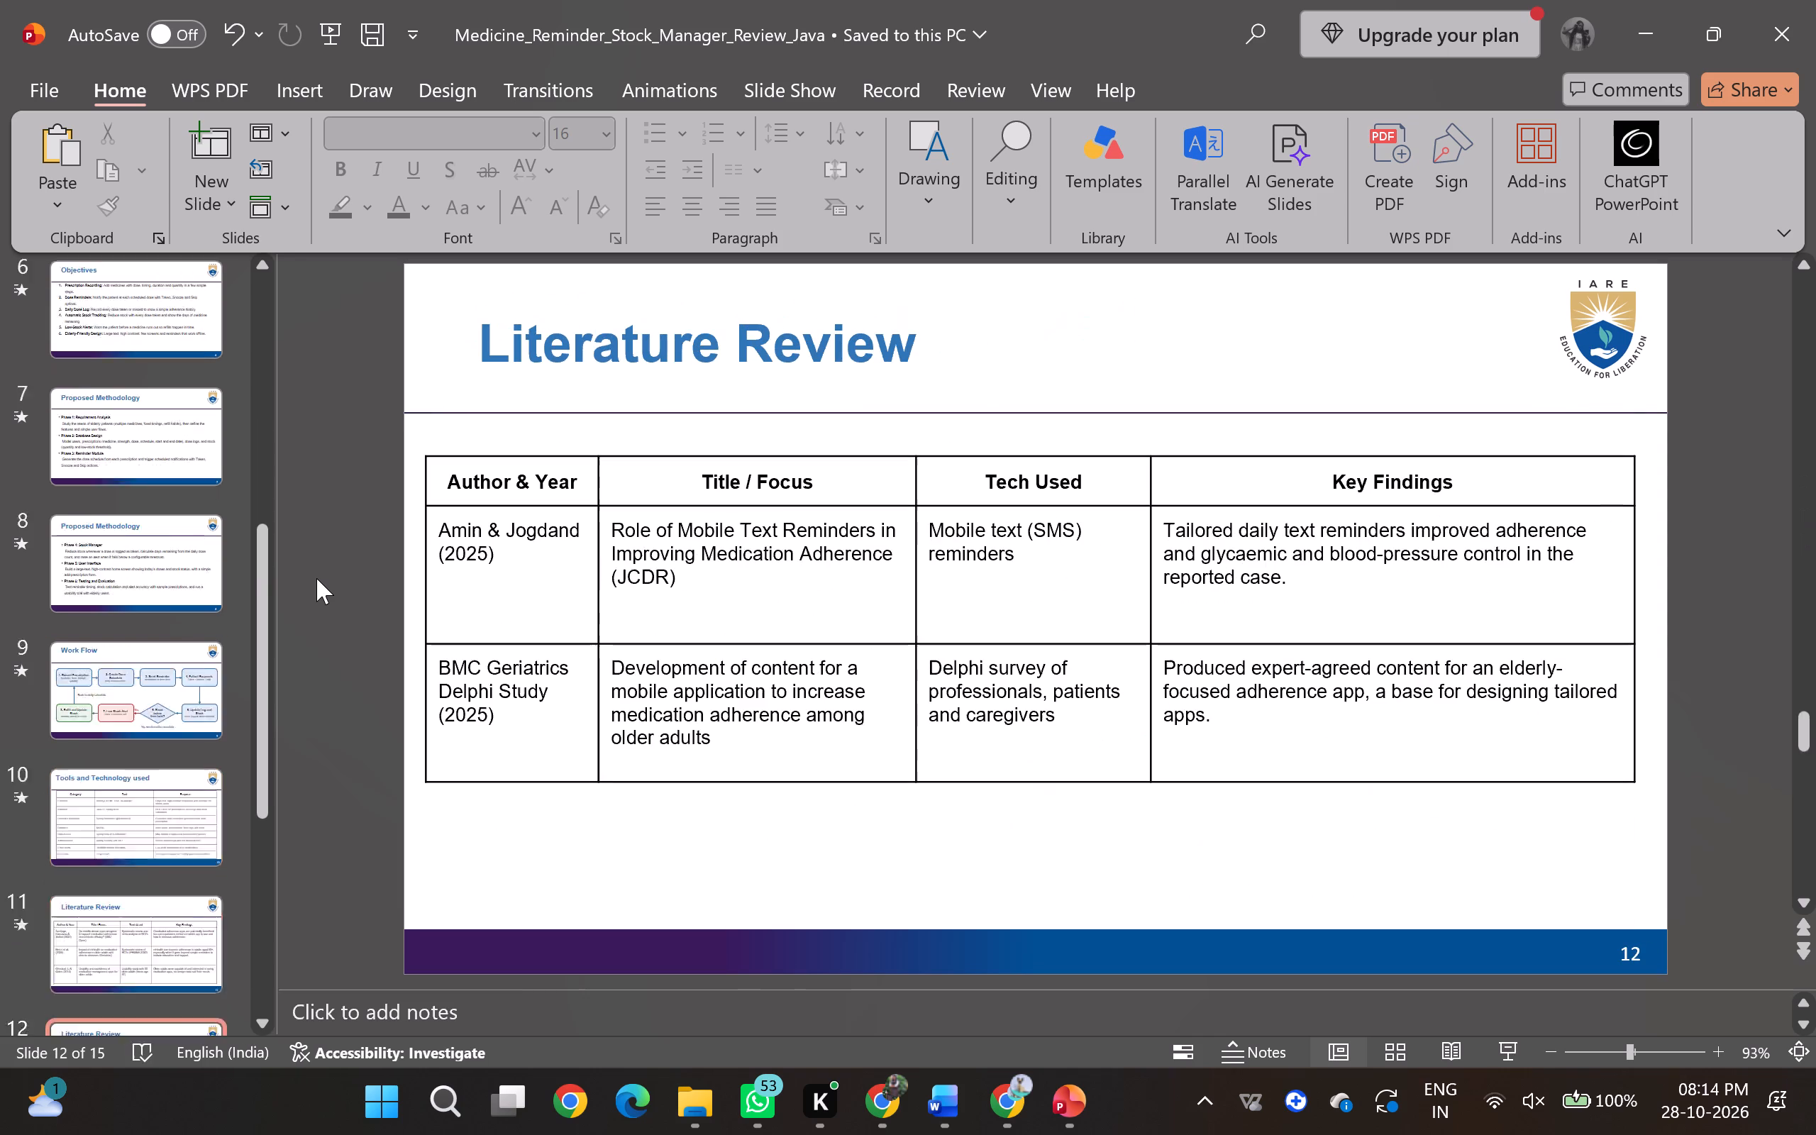
scroll(316, 578, down, 5)
scroll(316, 578, up, 3)
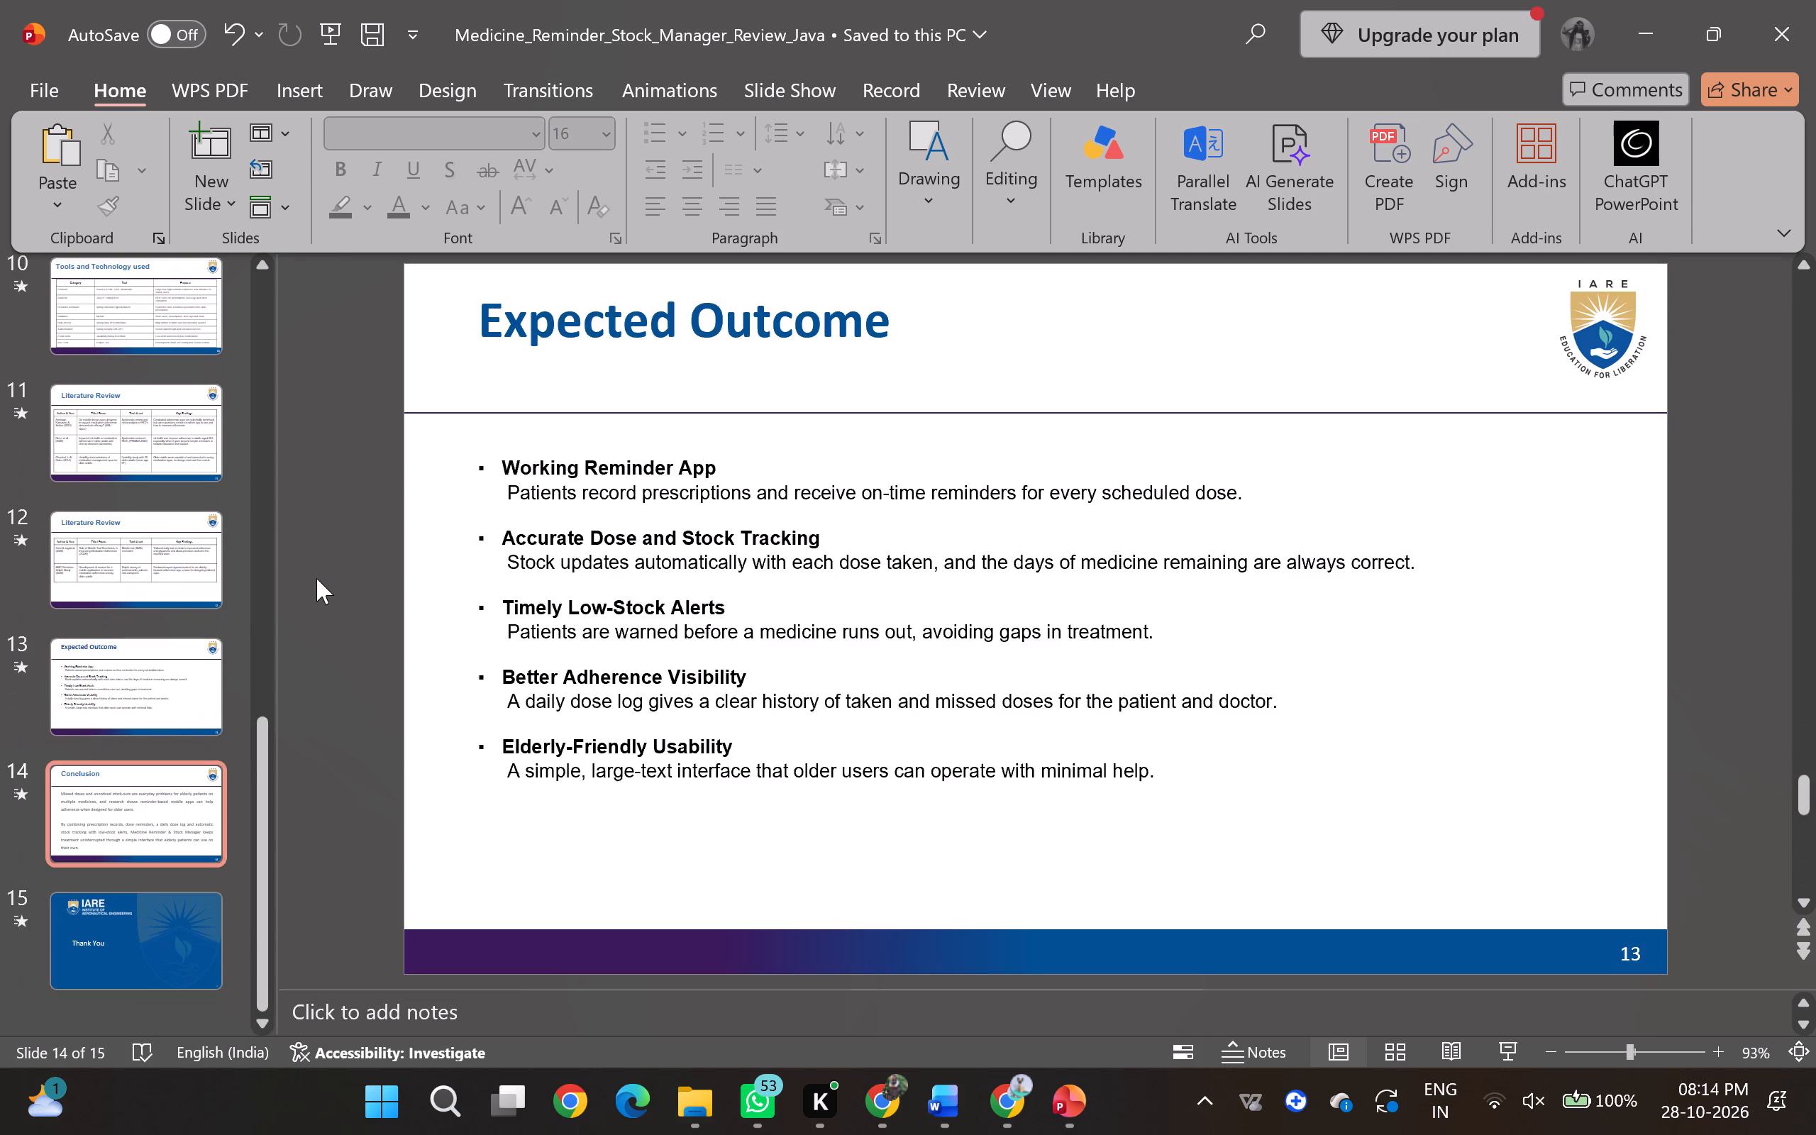
scroll(316, 578, up, 1)
scroll(316, 578, down, 1)
click(906, 656)
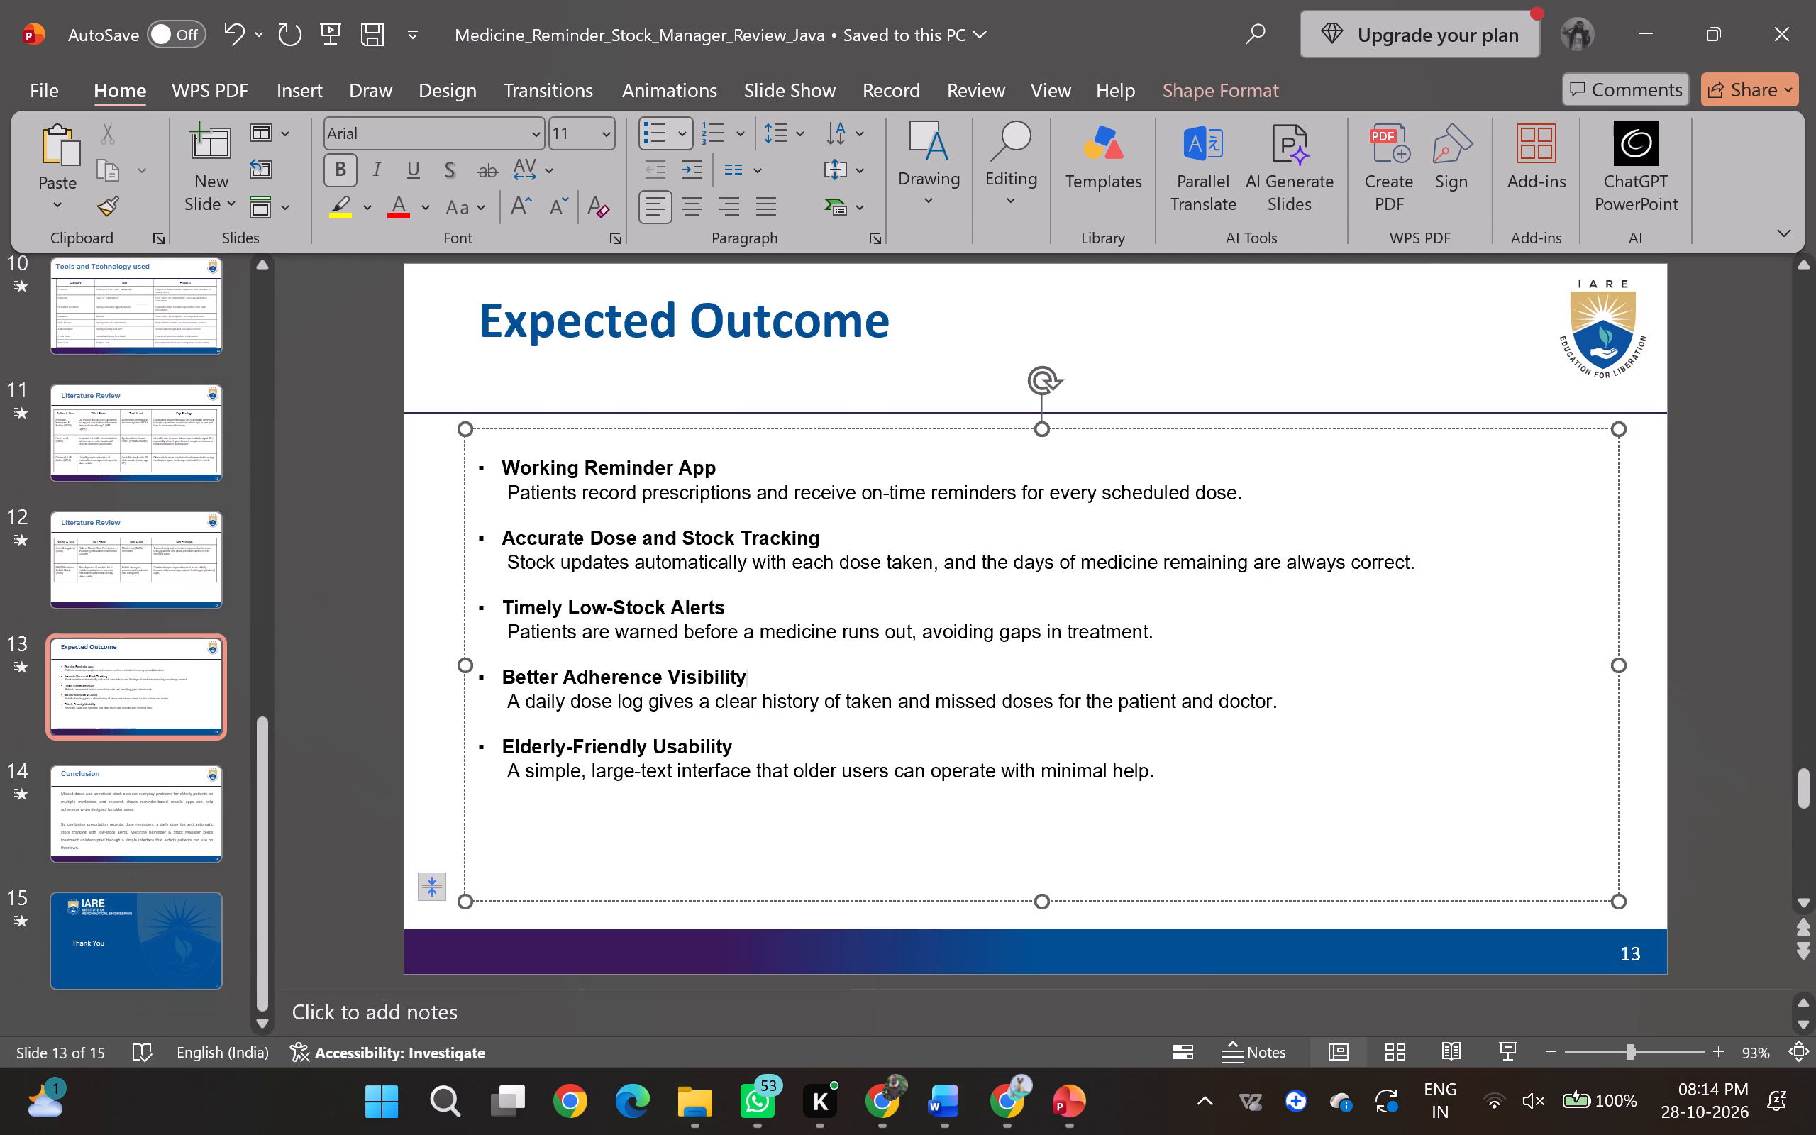
click(118, 411)
click(662, 656)
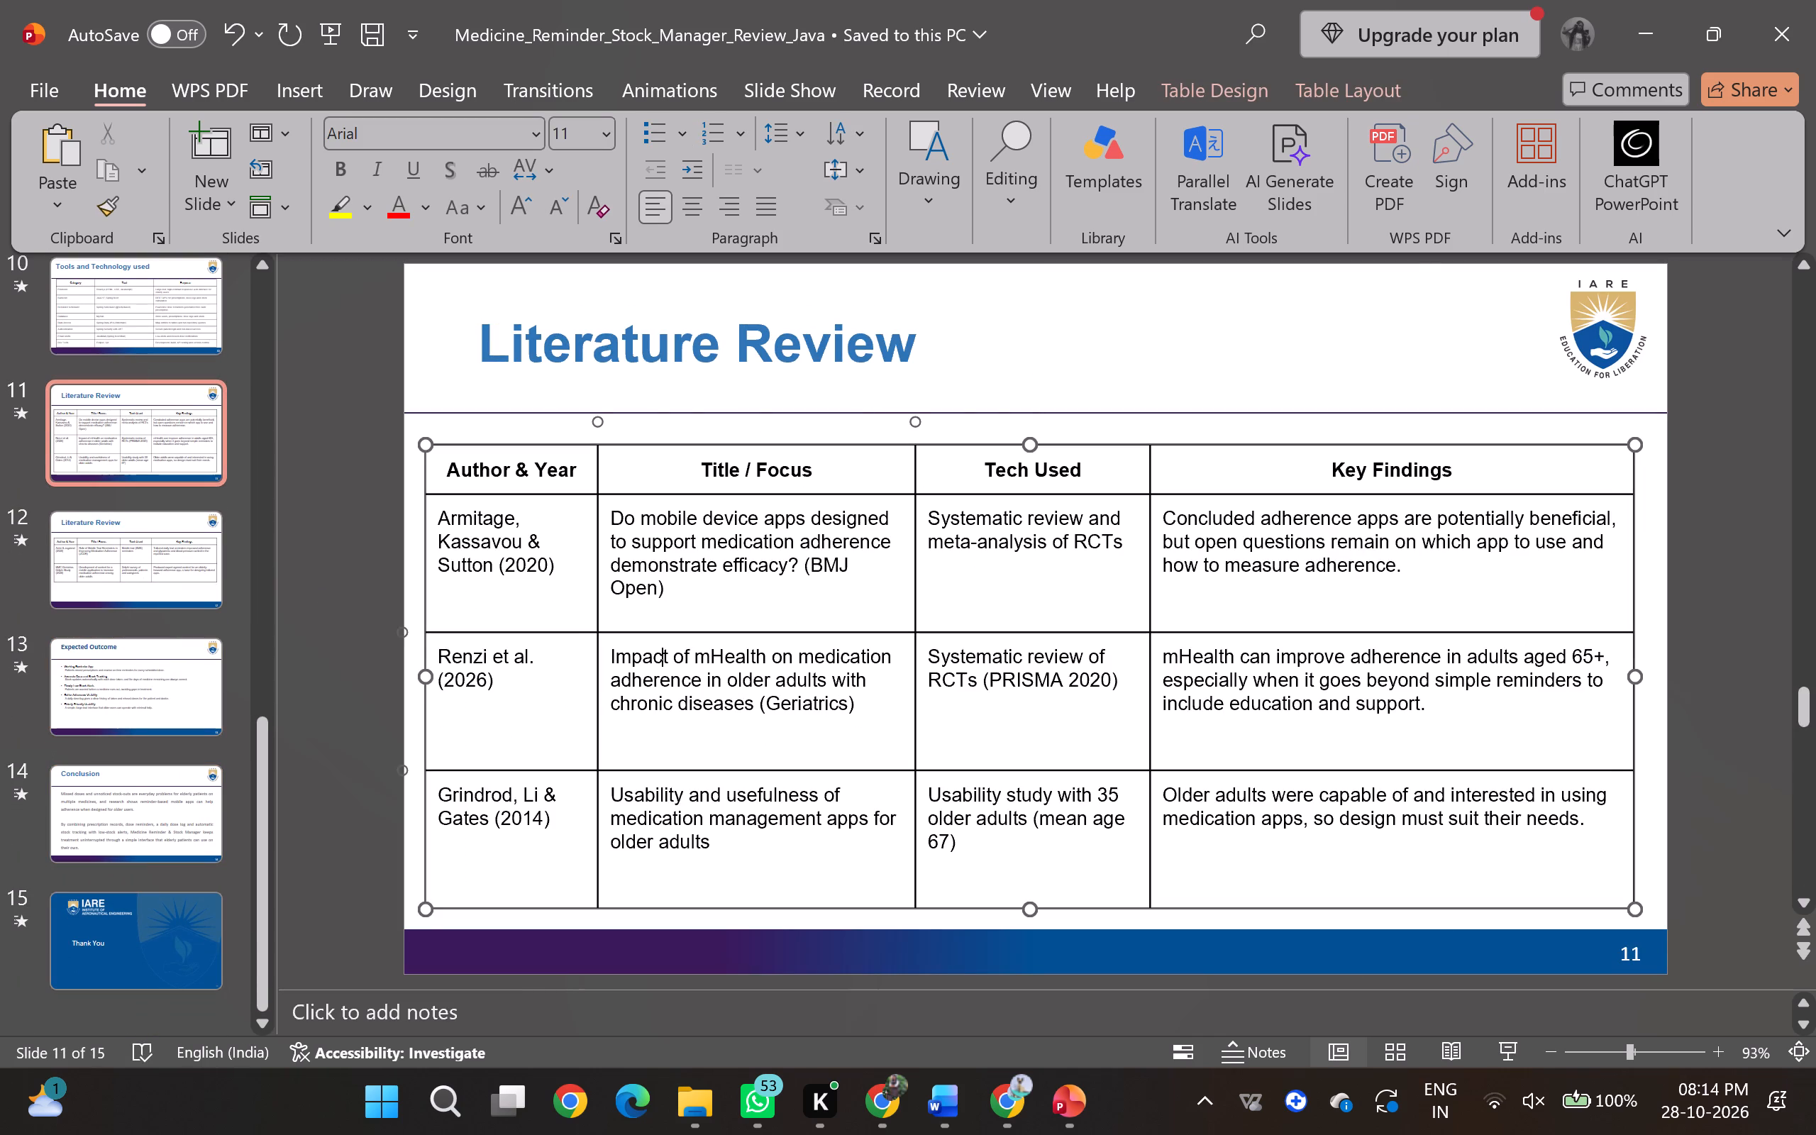
Enlarge all the body text on the Expected Outcome slide, headings and descriptions alike, to font size 13.
click(170, 692)
click(565, 638)
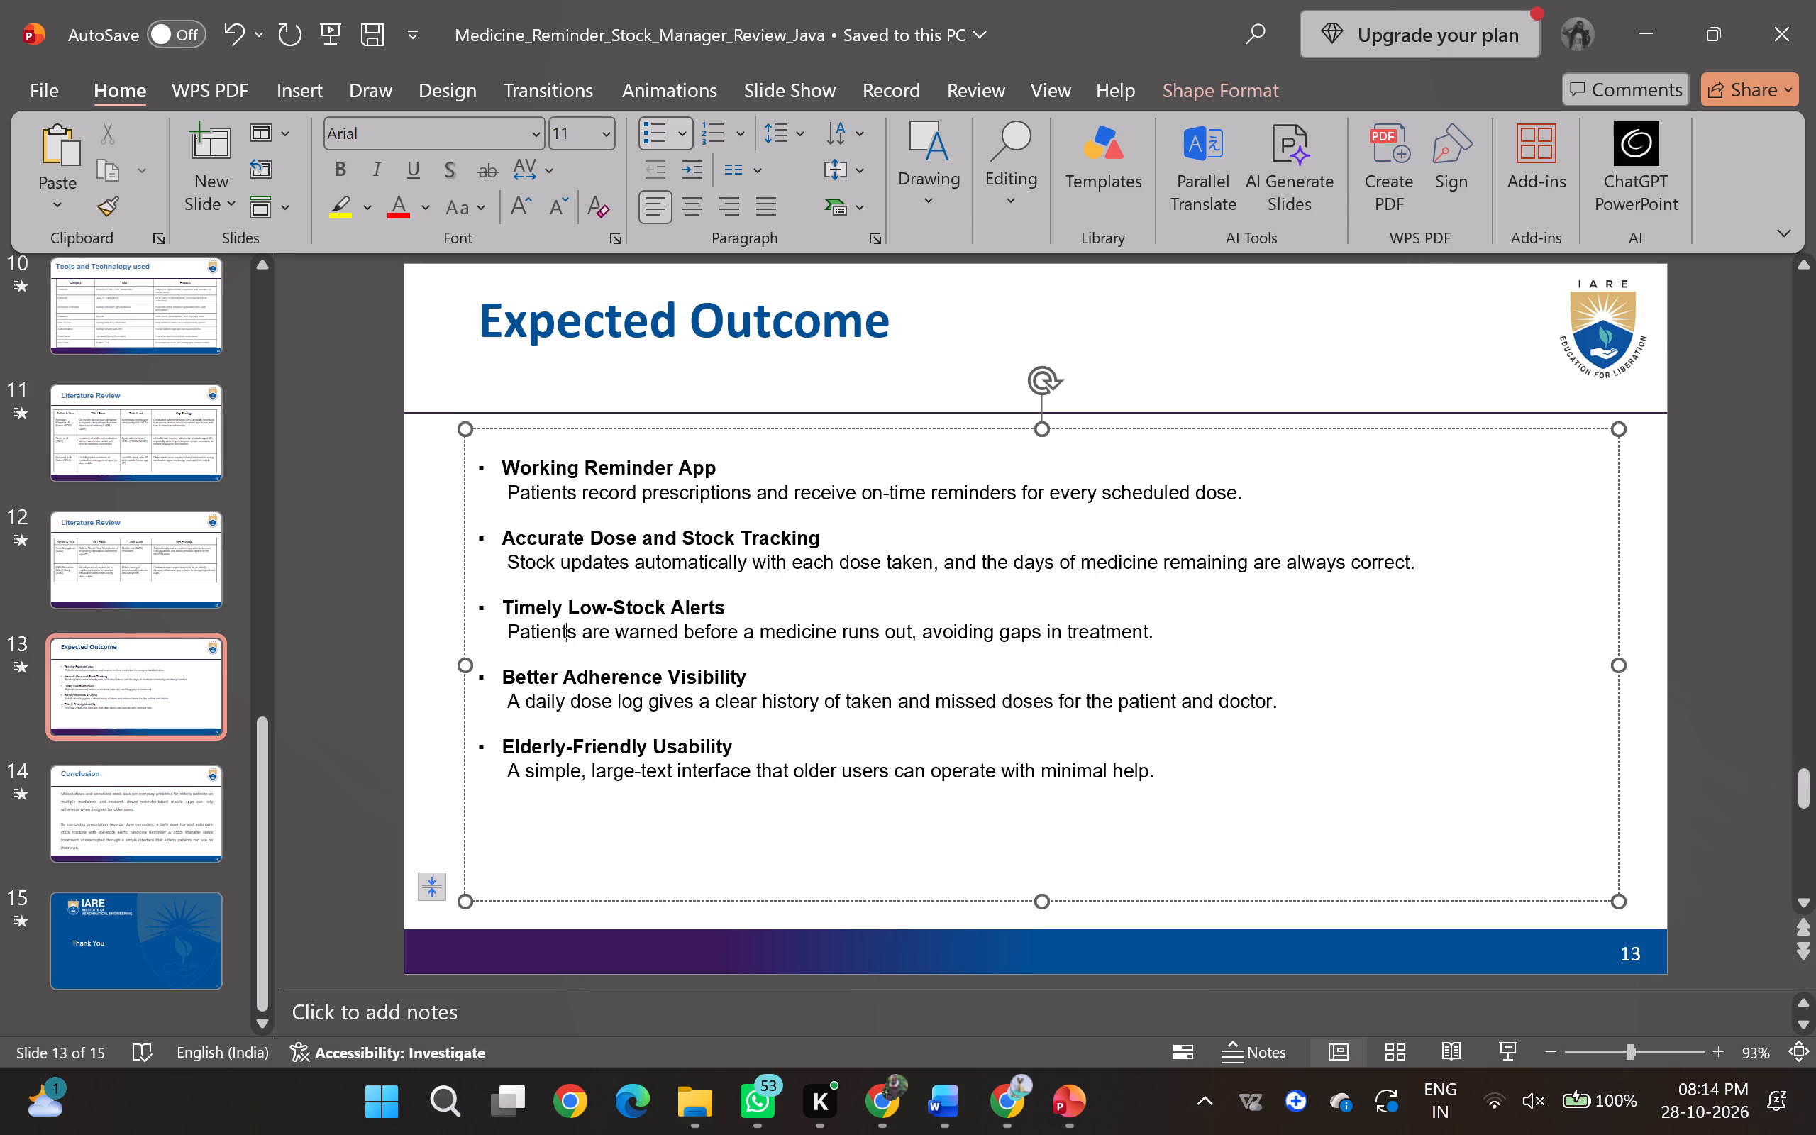
drag(1217, 773, 325, 407)
click(613, 144)
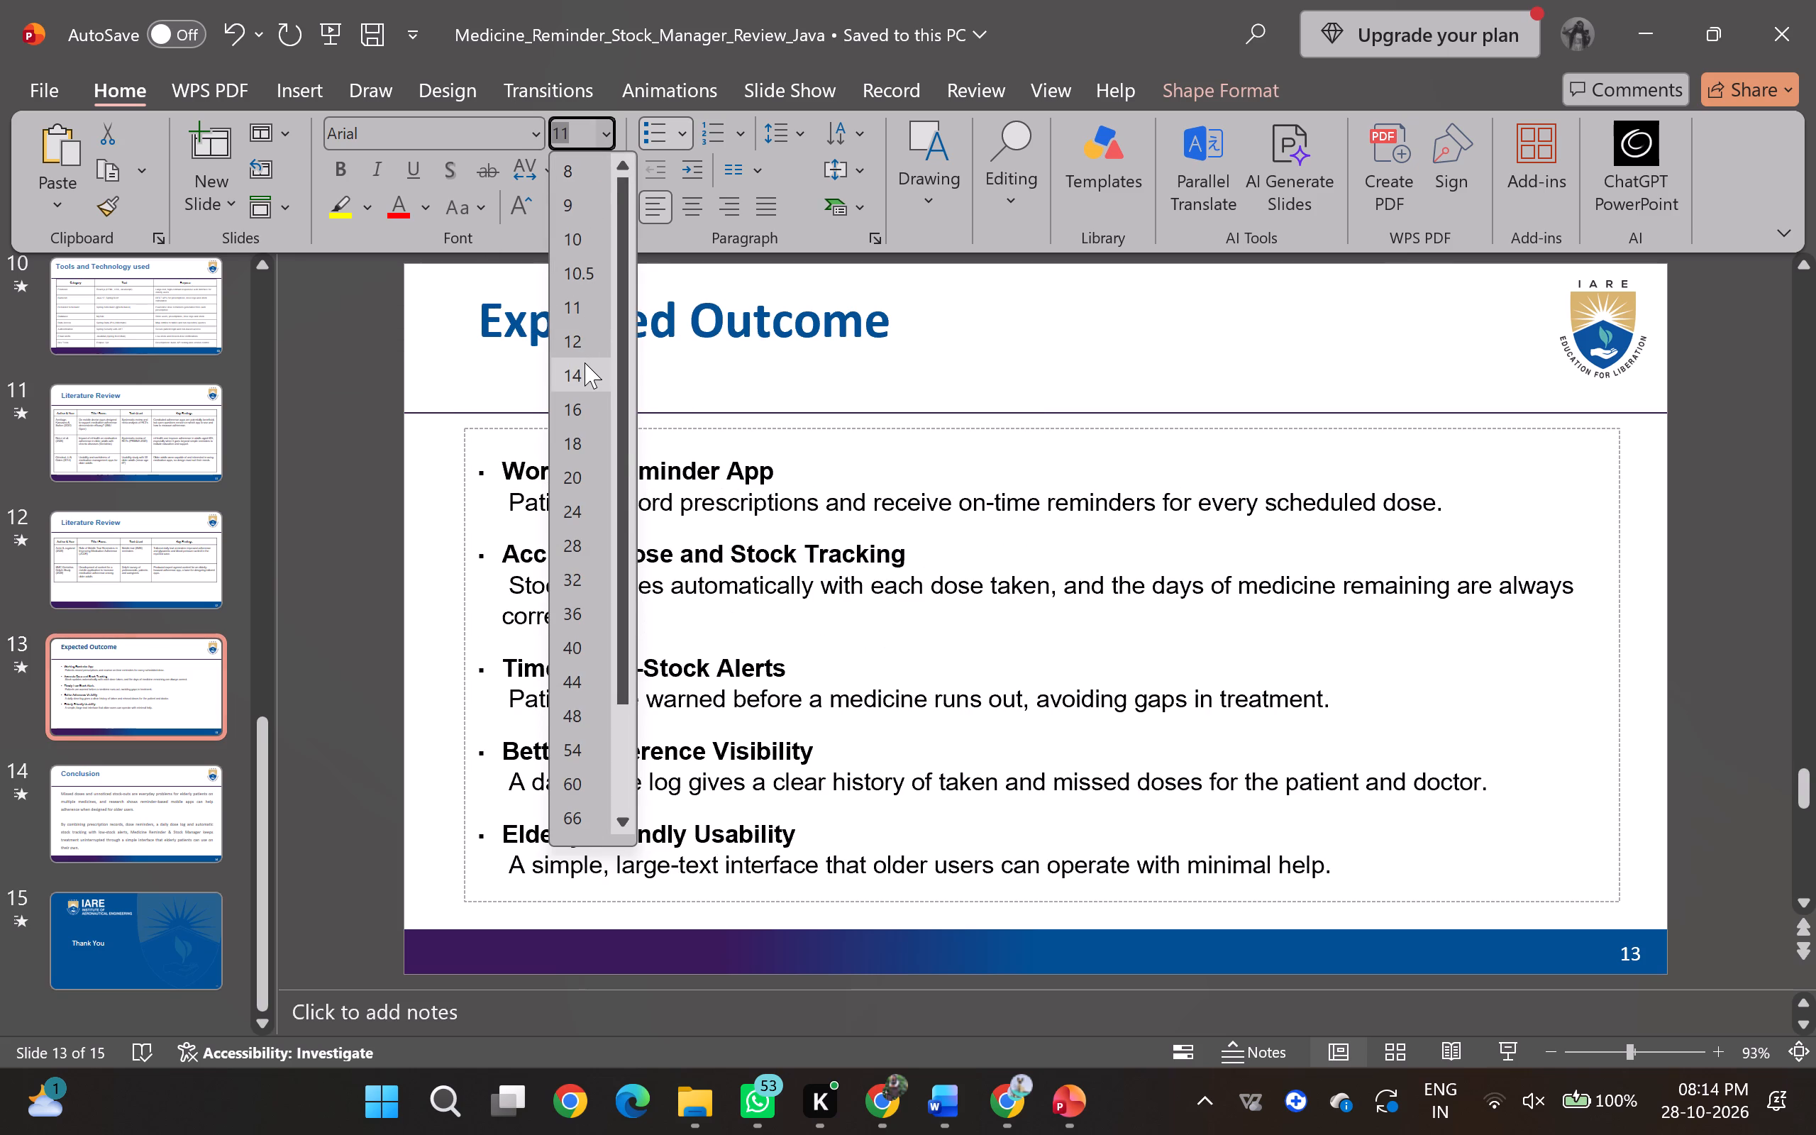
click(585, 349)
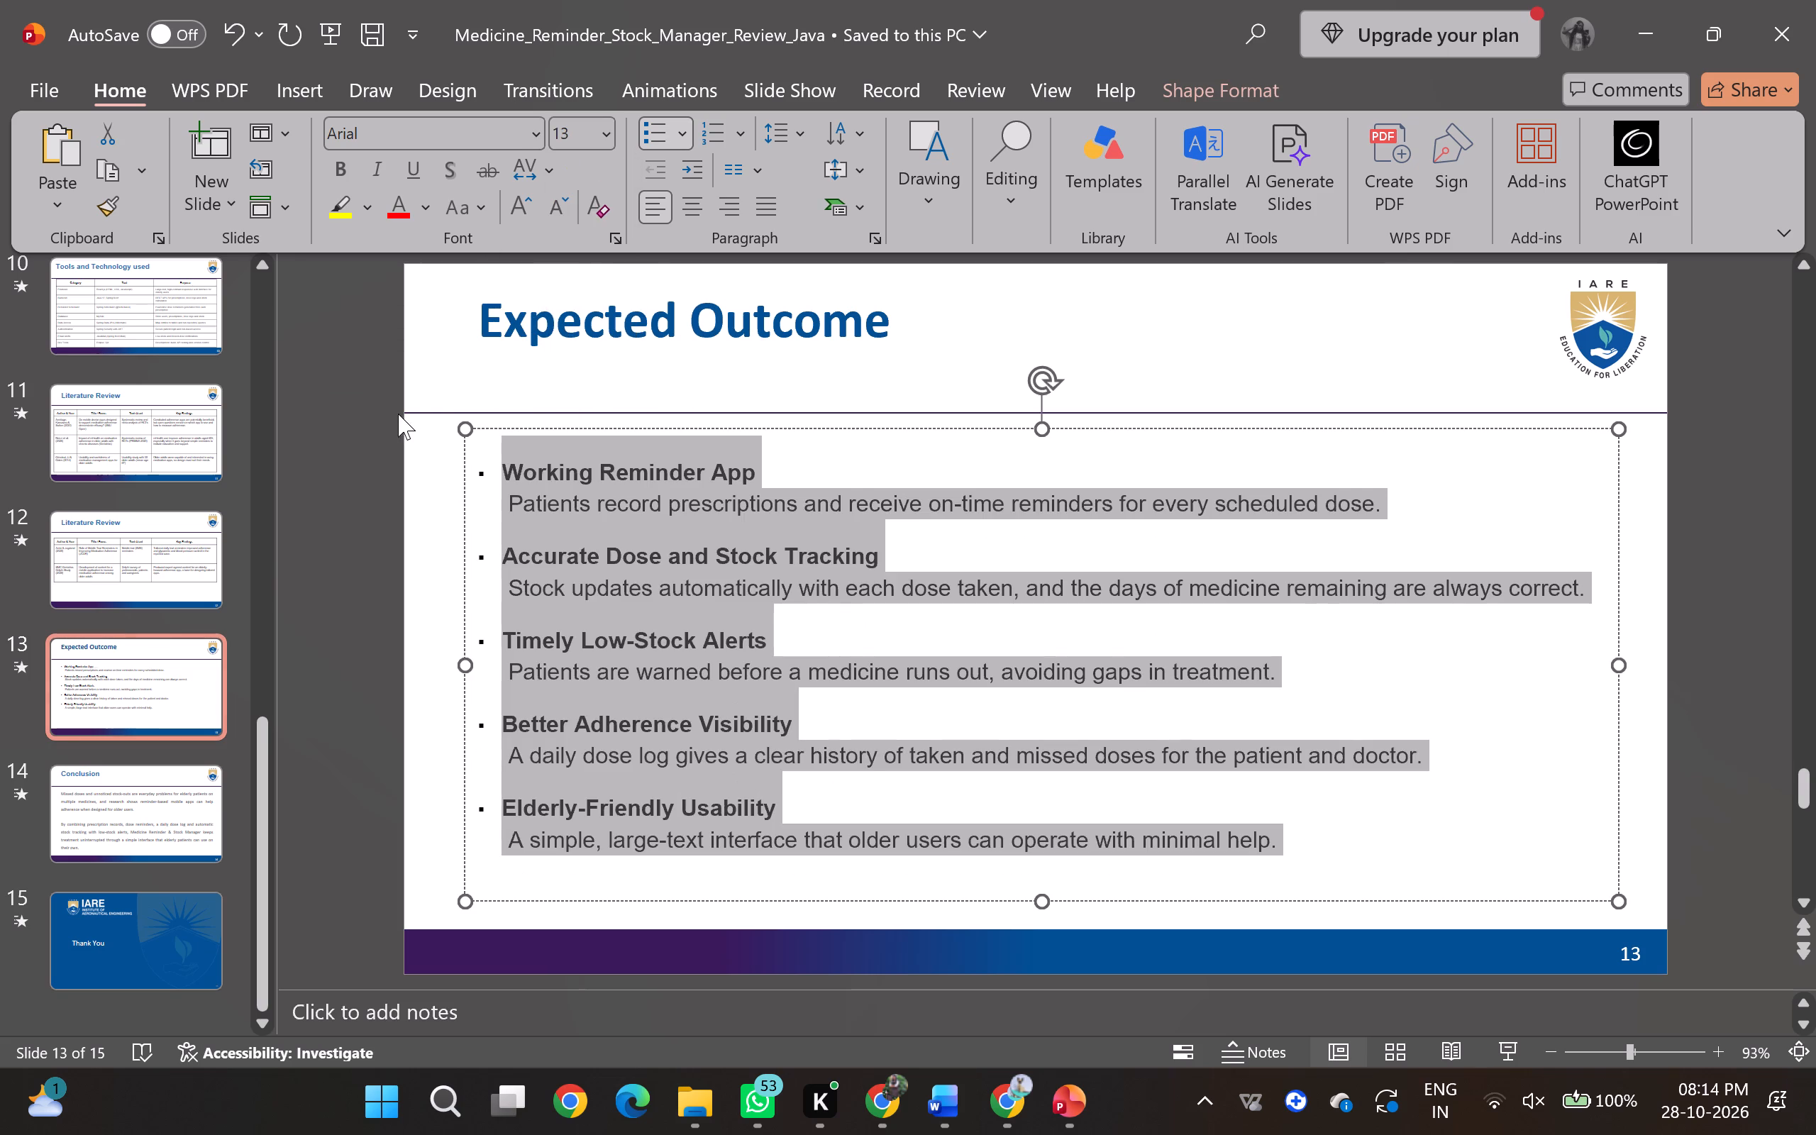
click(381, 425)
Look over the slide thumbnails across the whole deck to check its overall layout.
scroll(171, 619, up, 4)
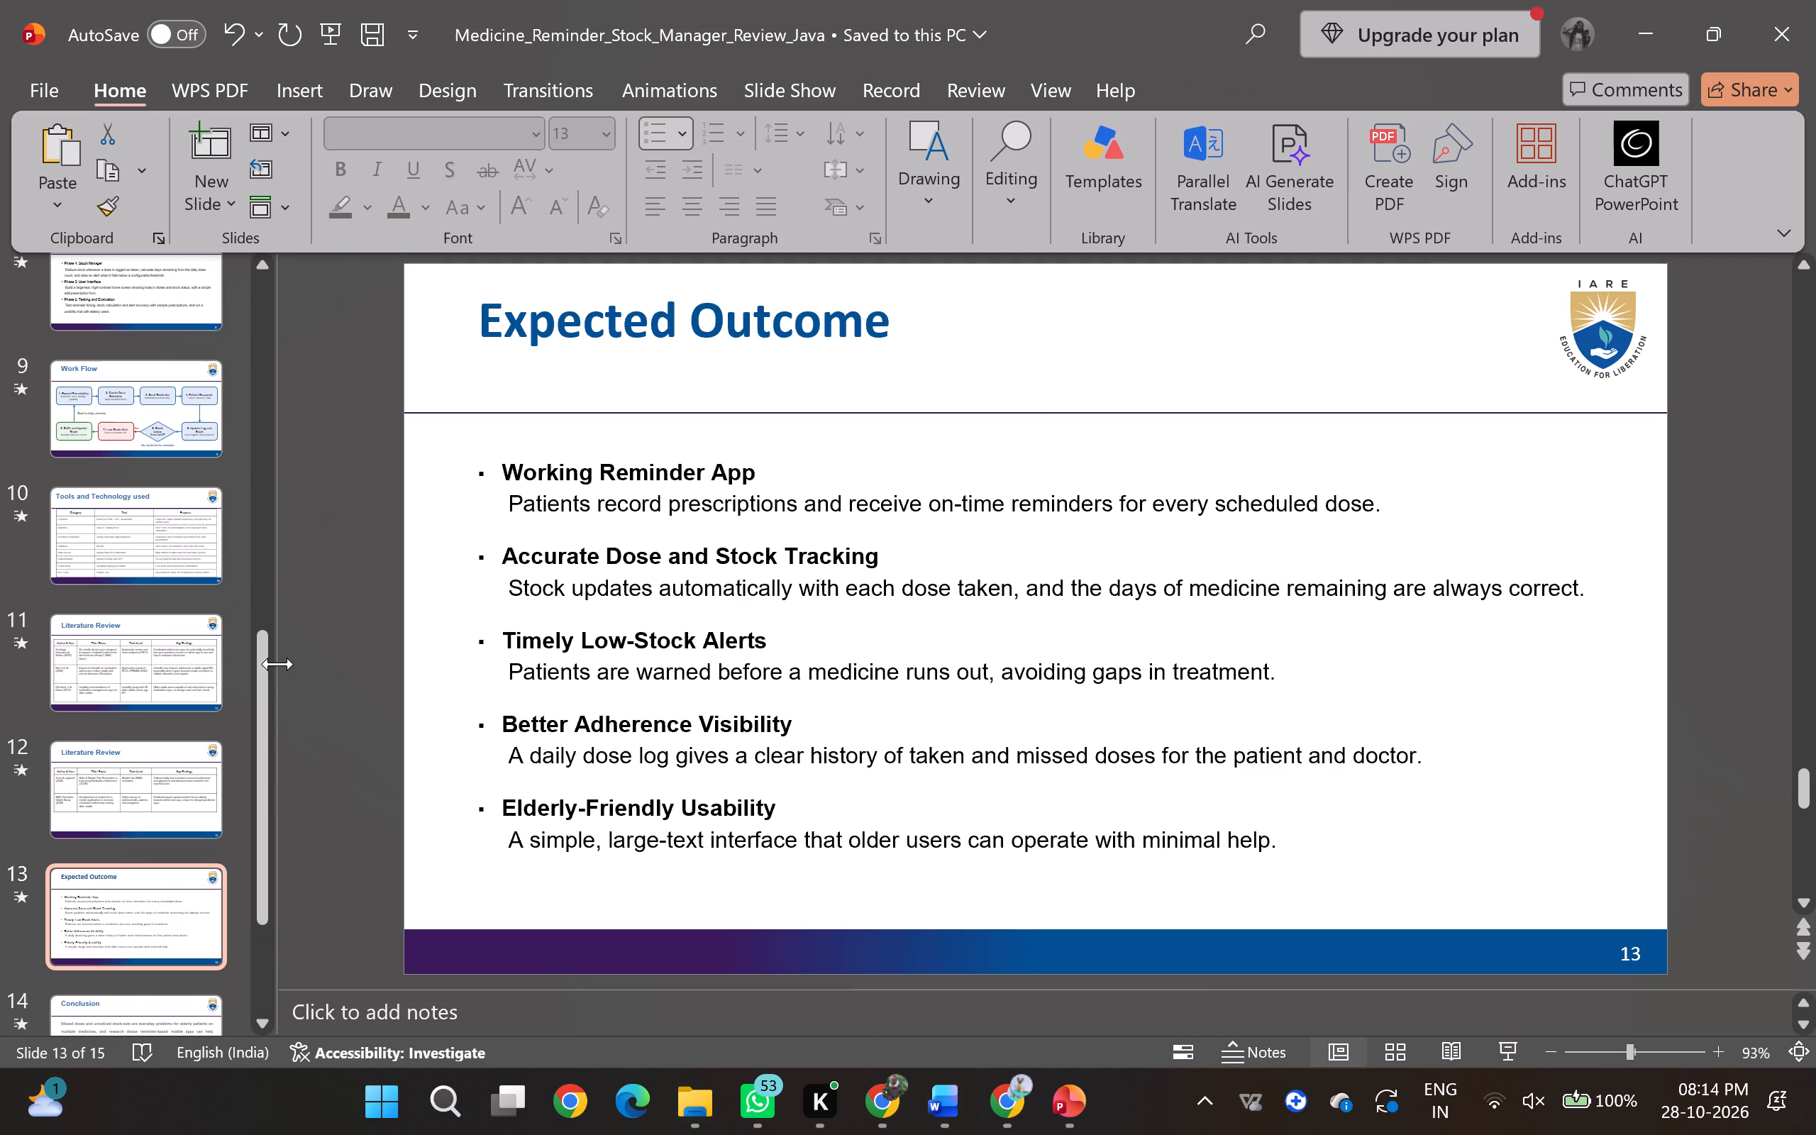
drag(268, 664, 266, 292)
scroll(167, 604, down, 5)
scroll(165, 605, up, 6)
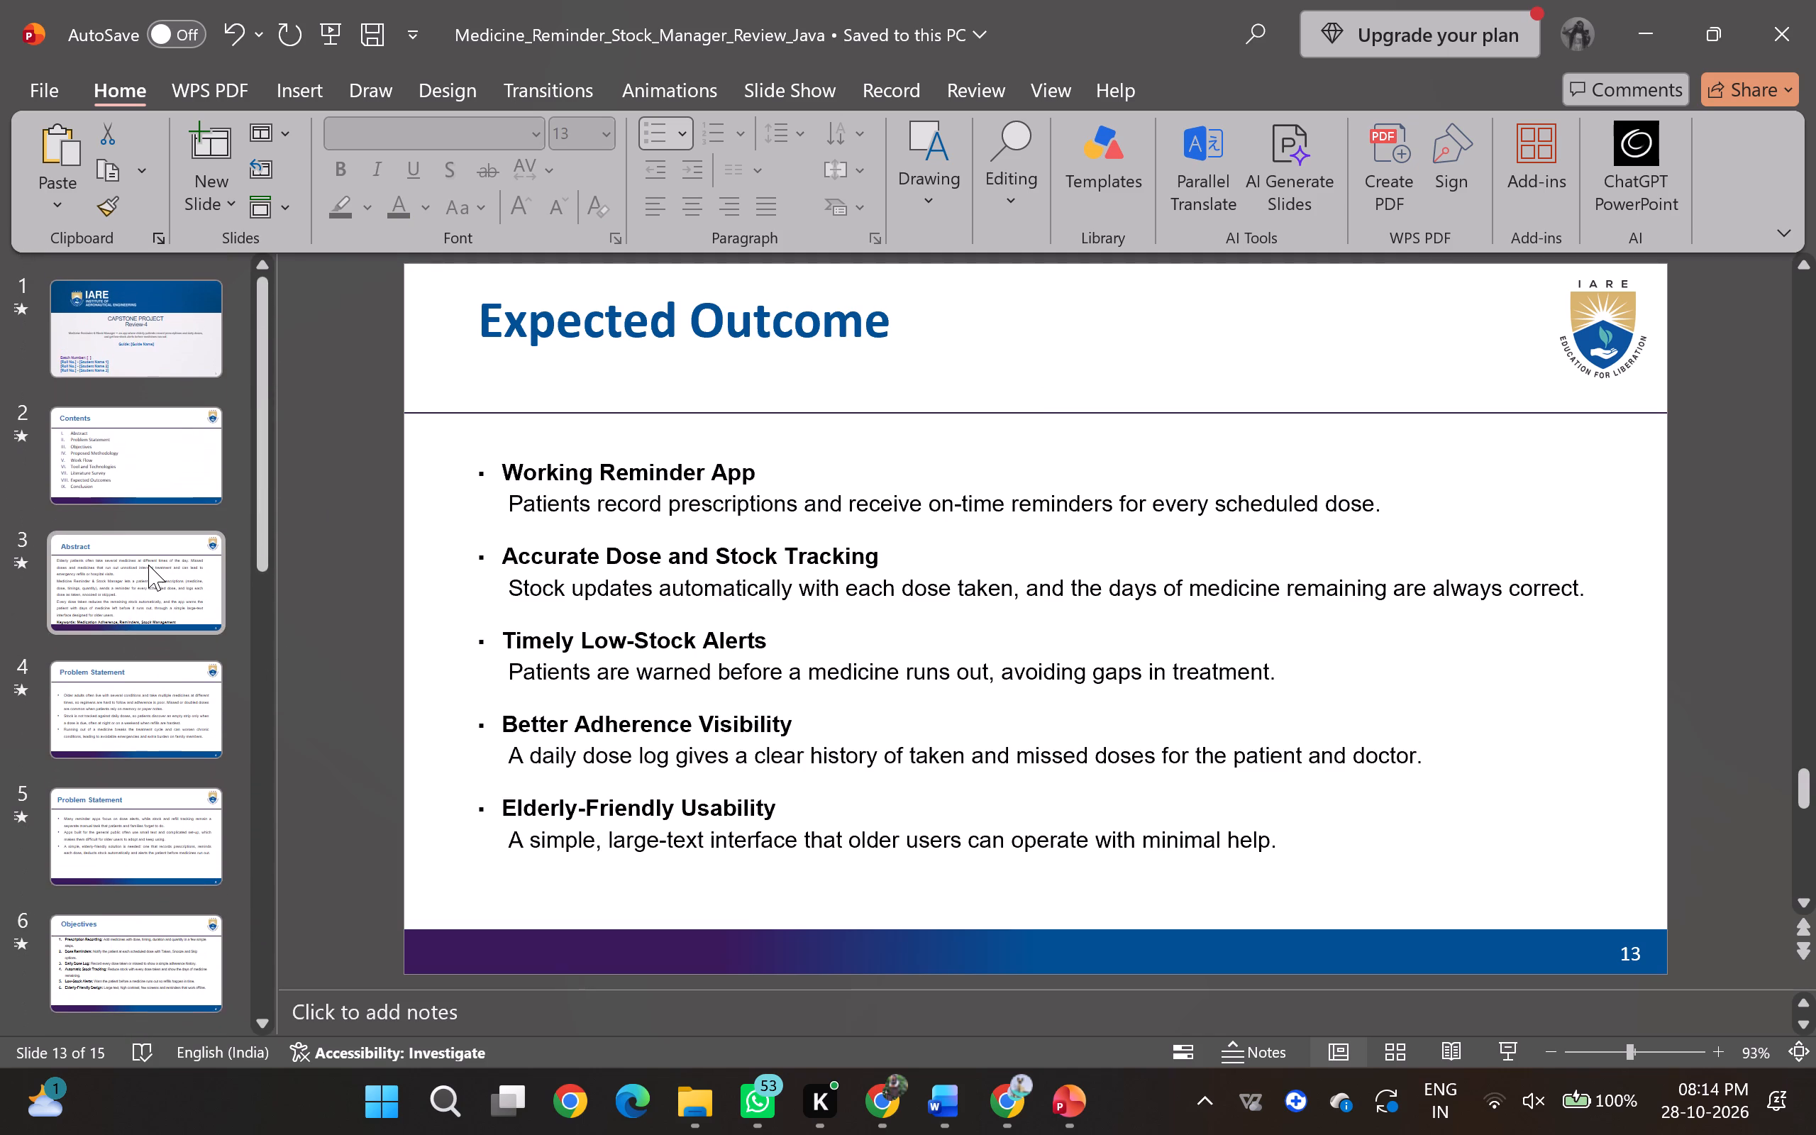
scroll(148, 565, up, 5)
click(342, 484)
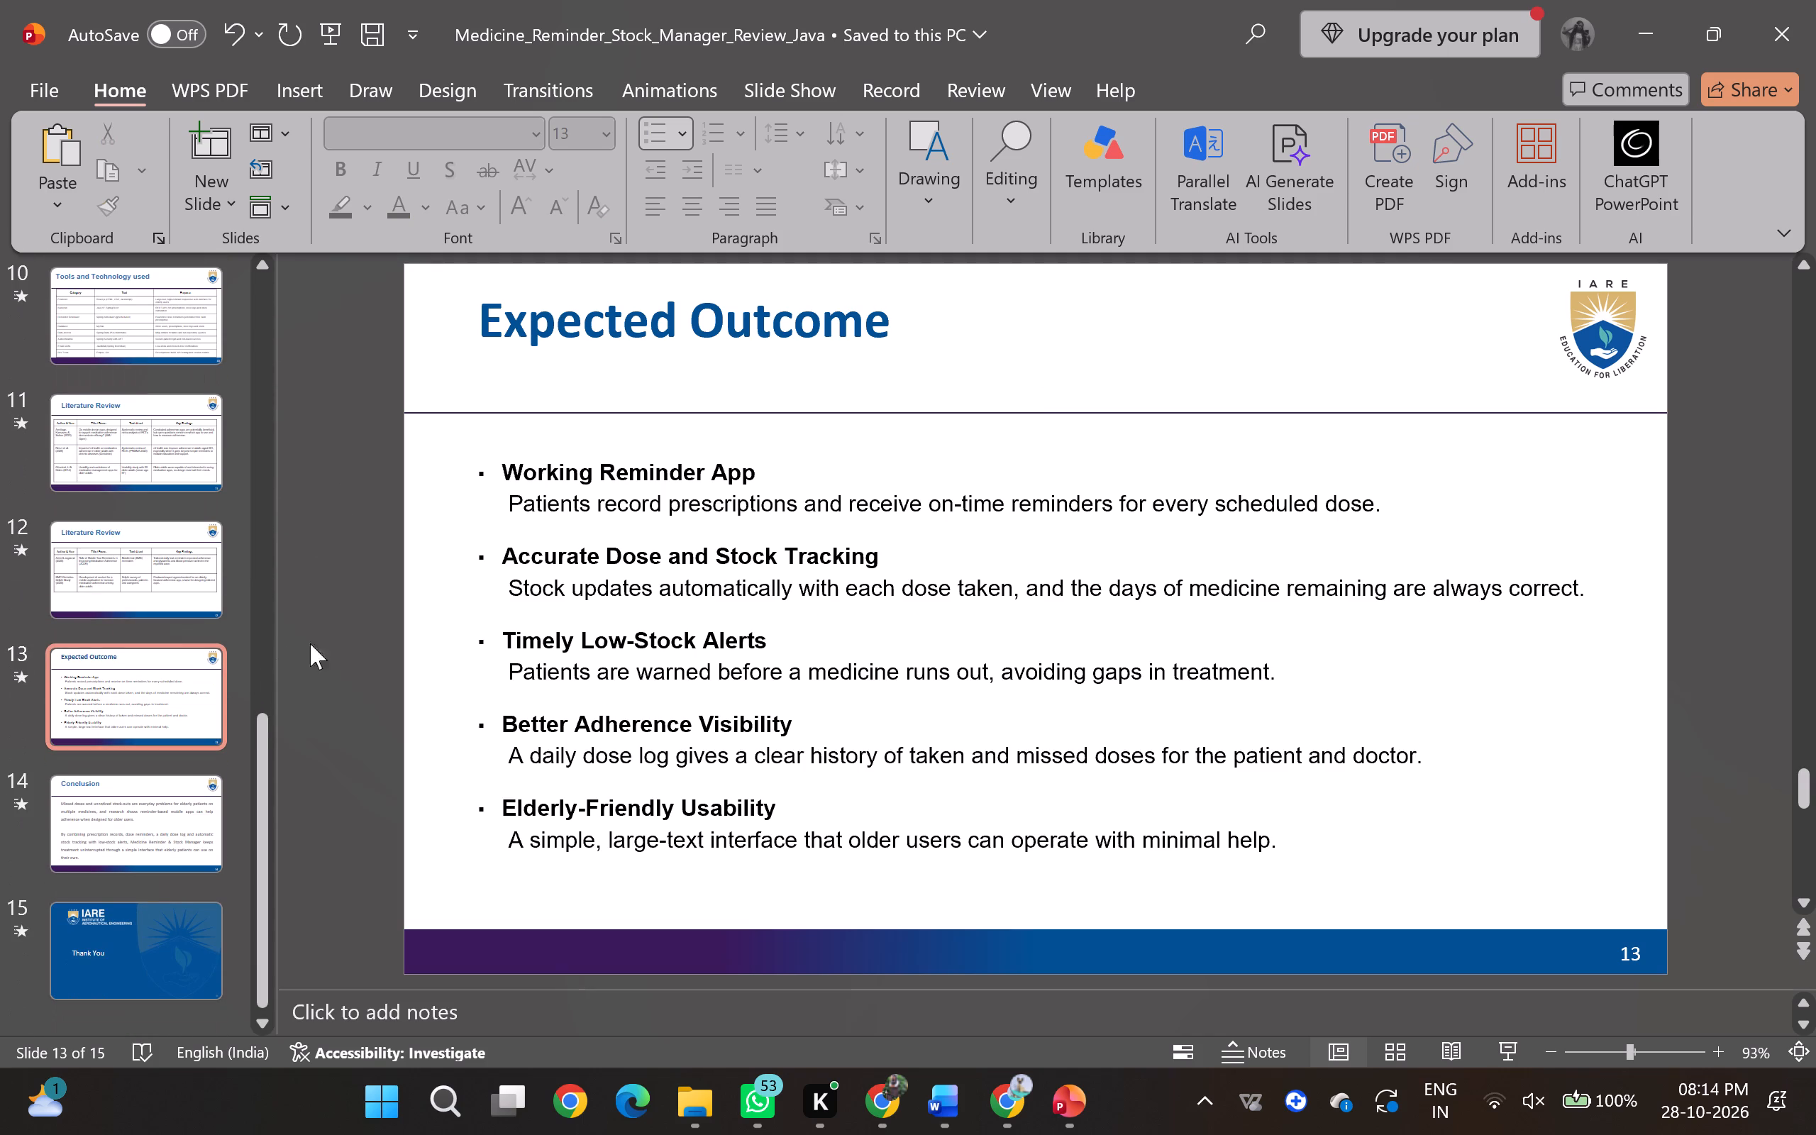
drag(265, 721, 265, 302)
click(294, 301)
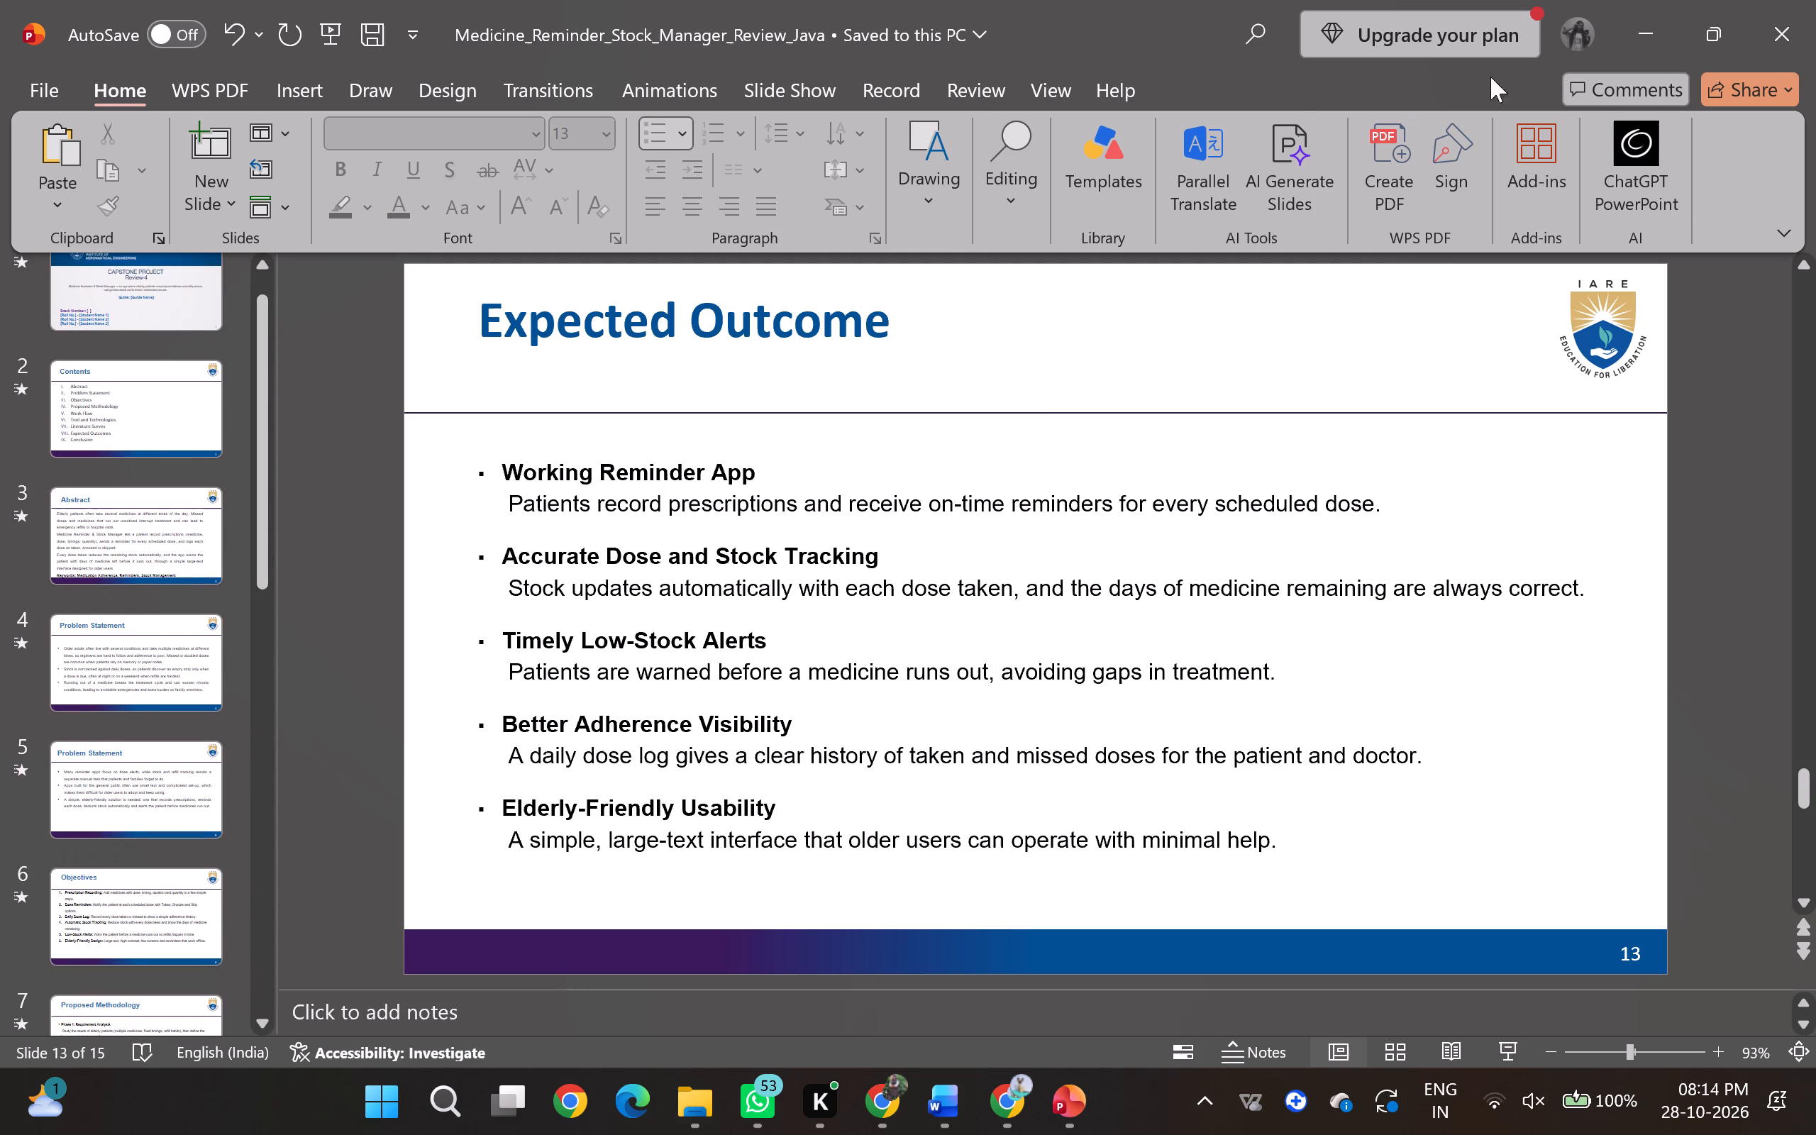
click(1759, 13)
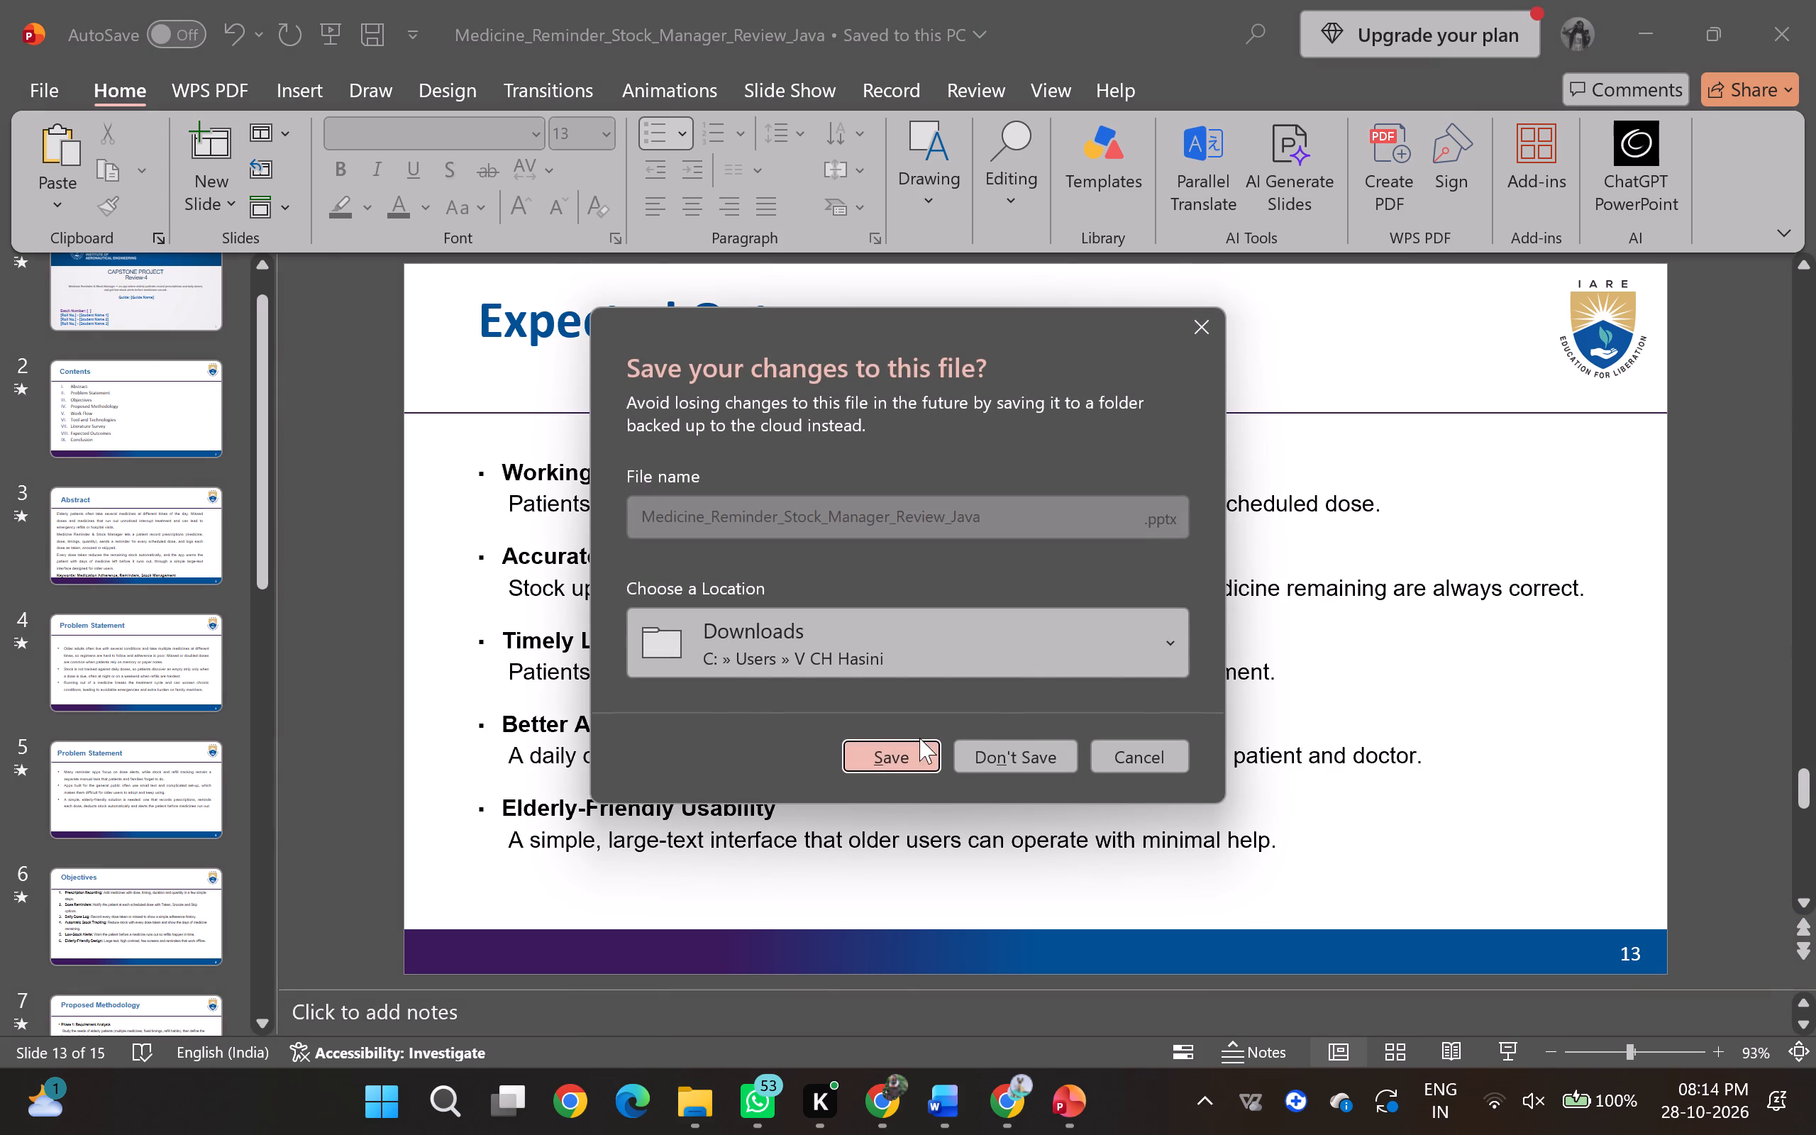
click(914, 741)
click(965, 736)
click(965, 728)
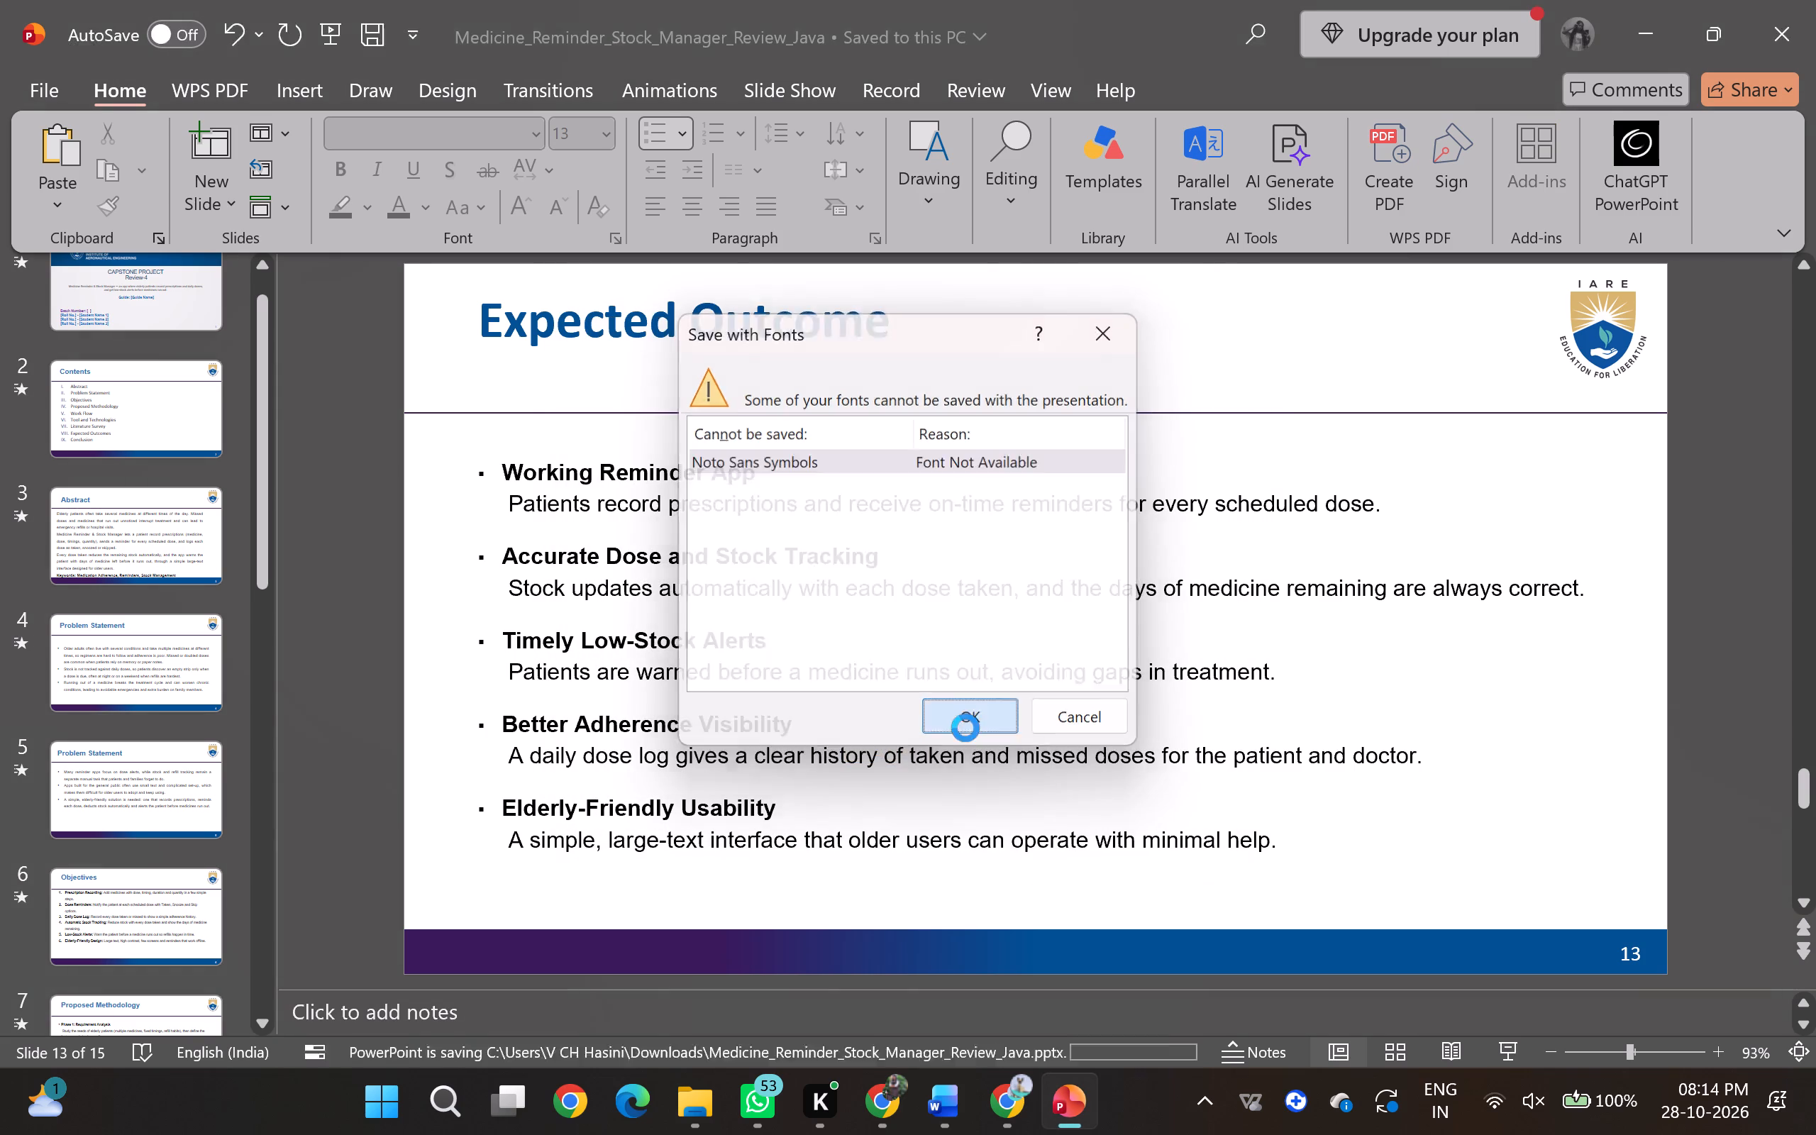
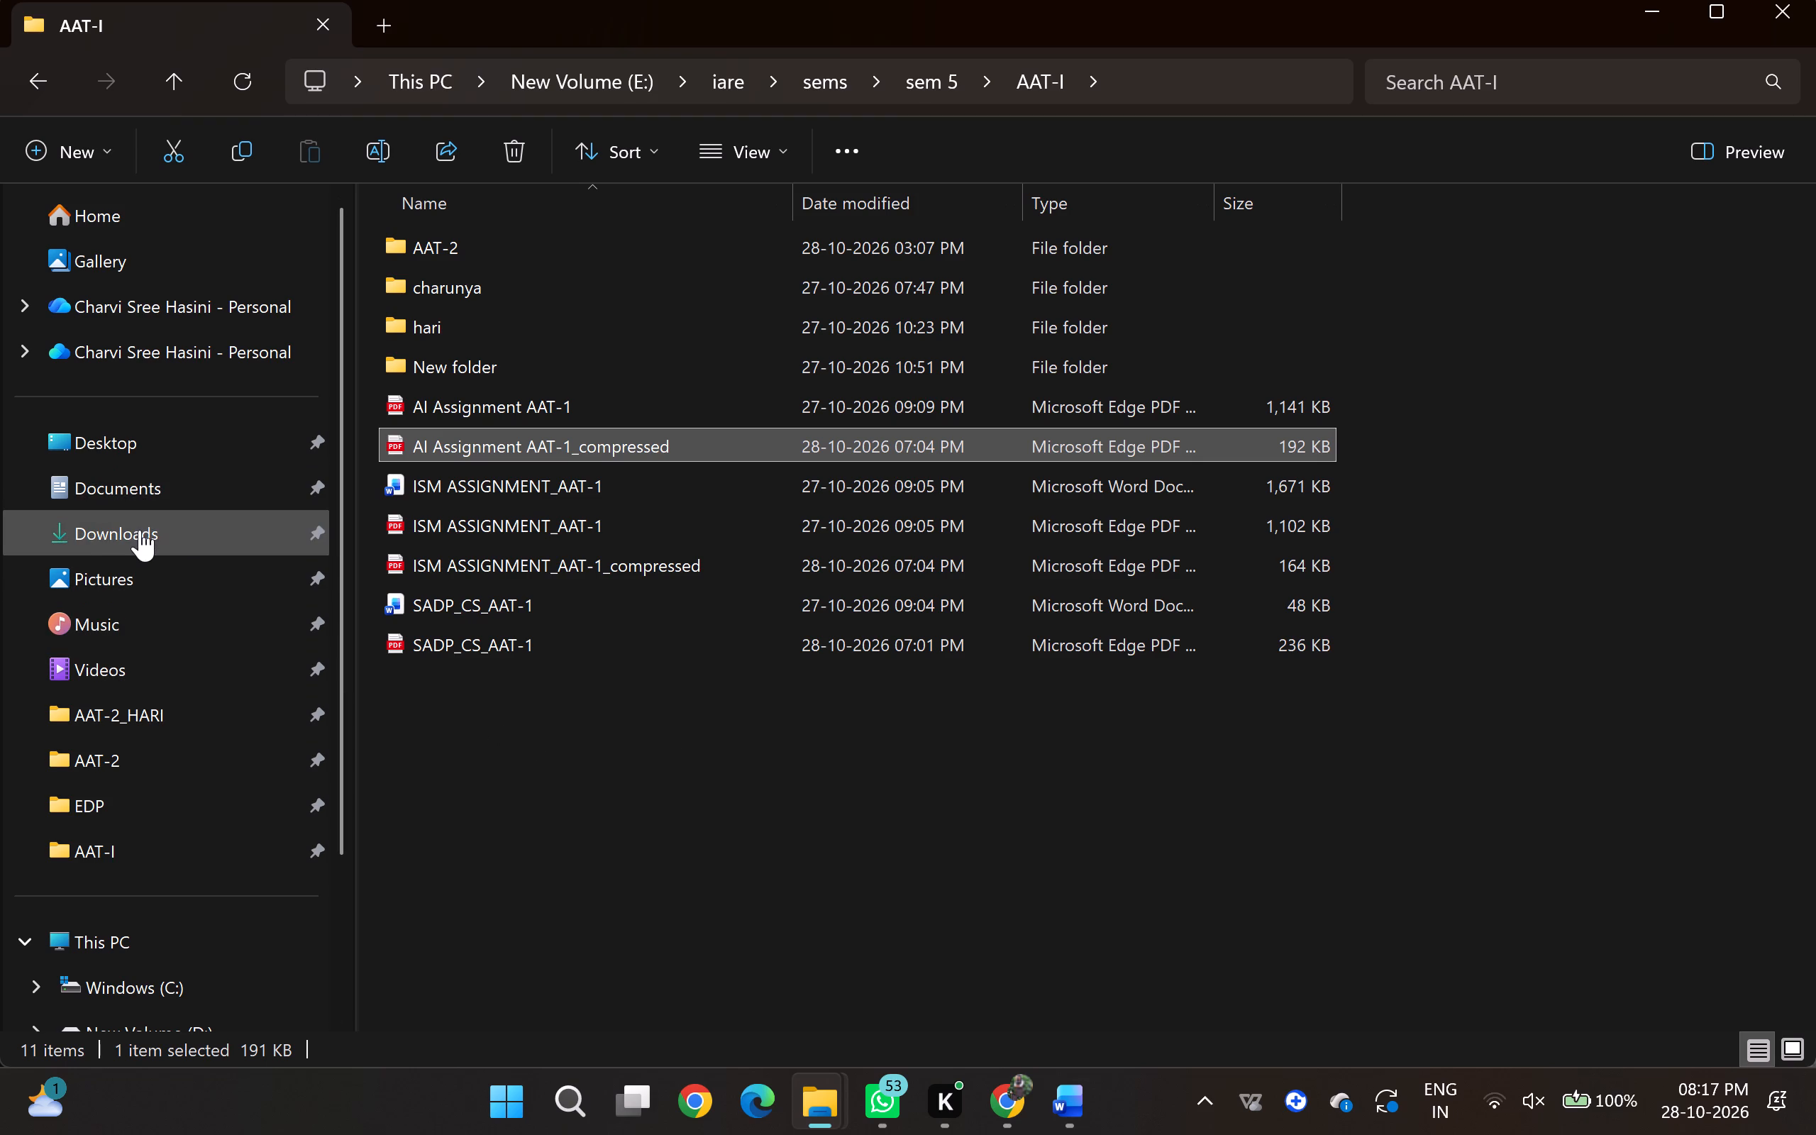
click(140, 494)
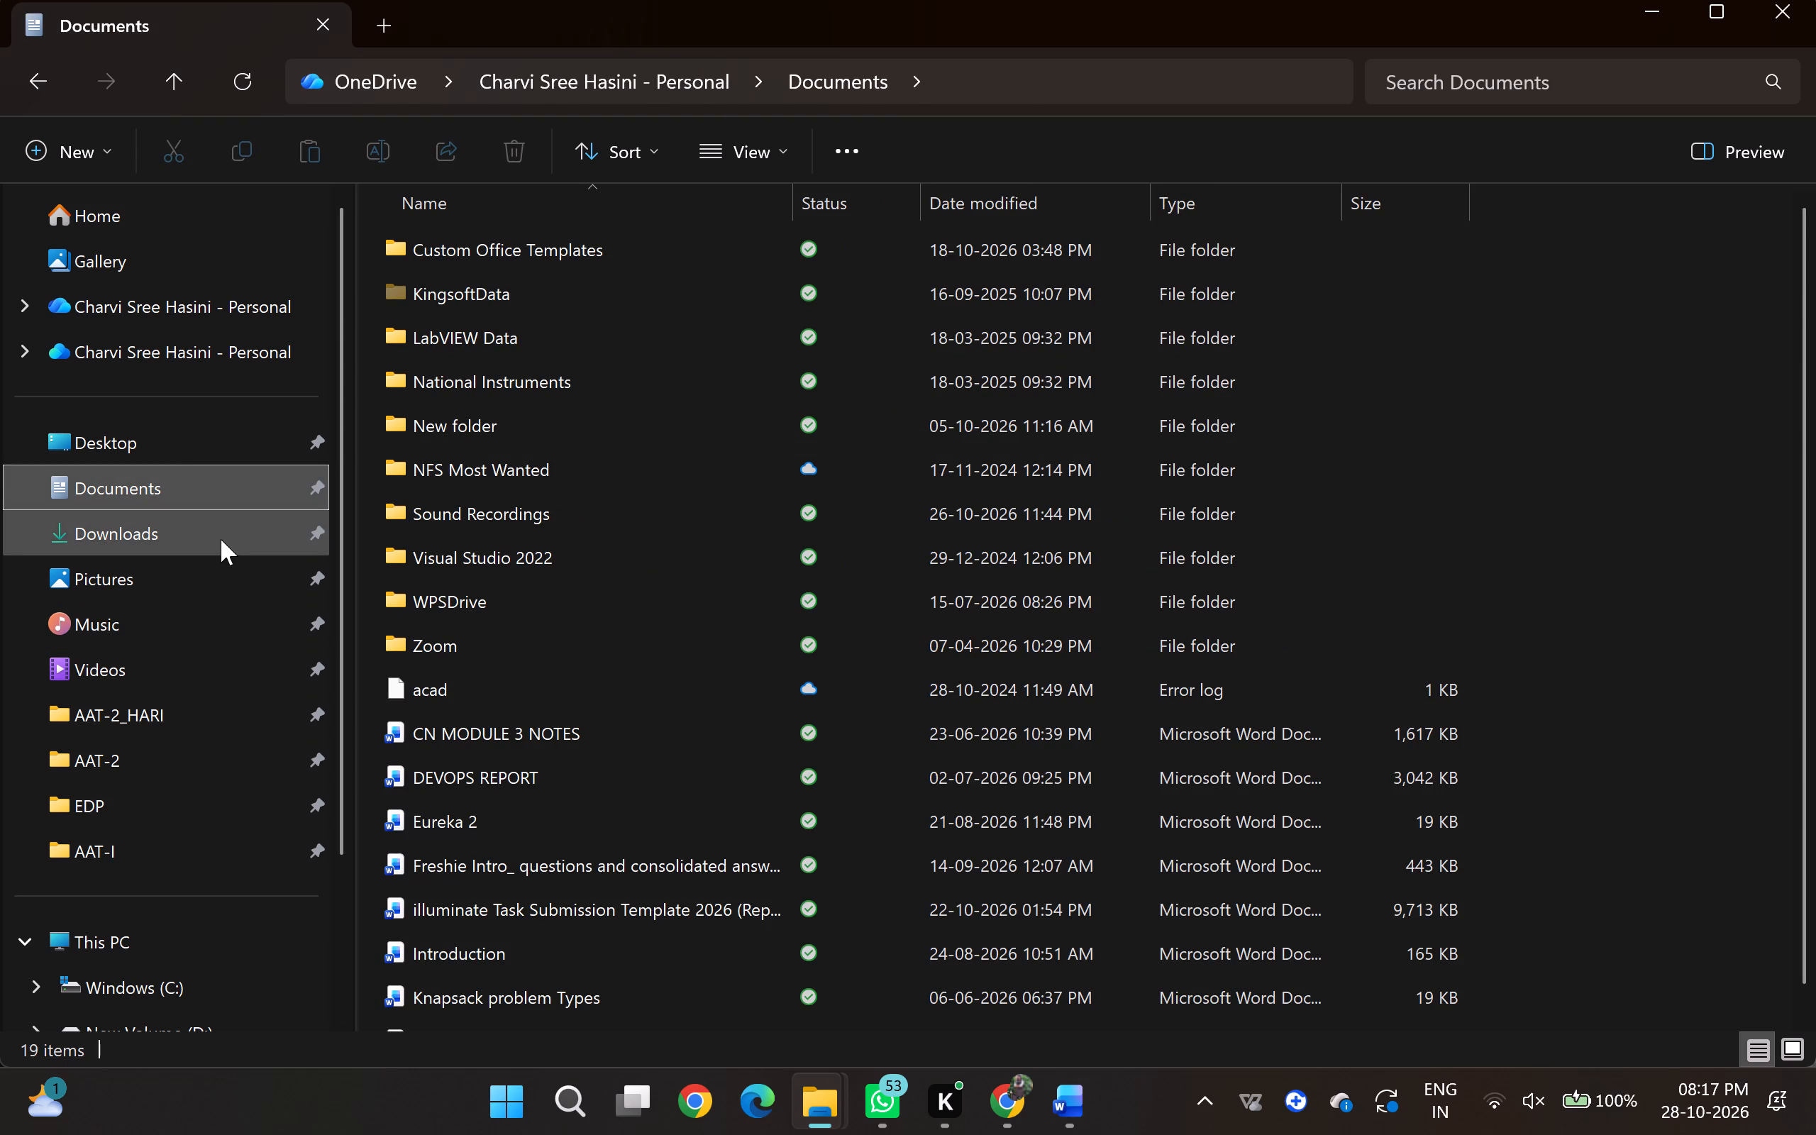
click(194, 516)
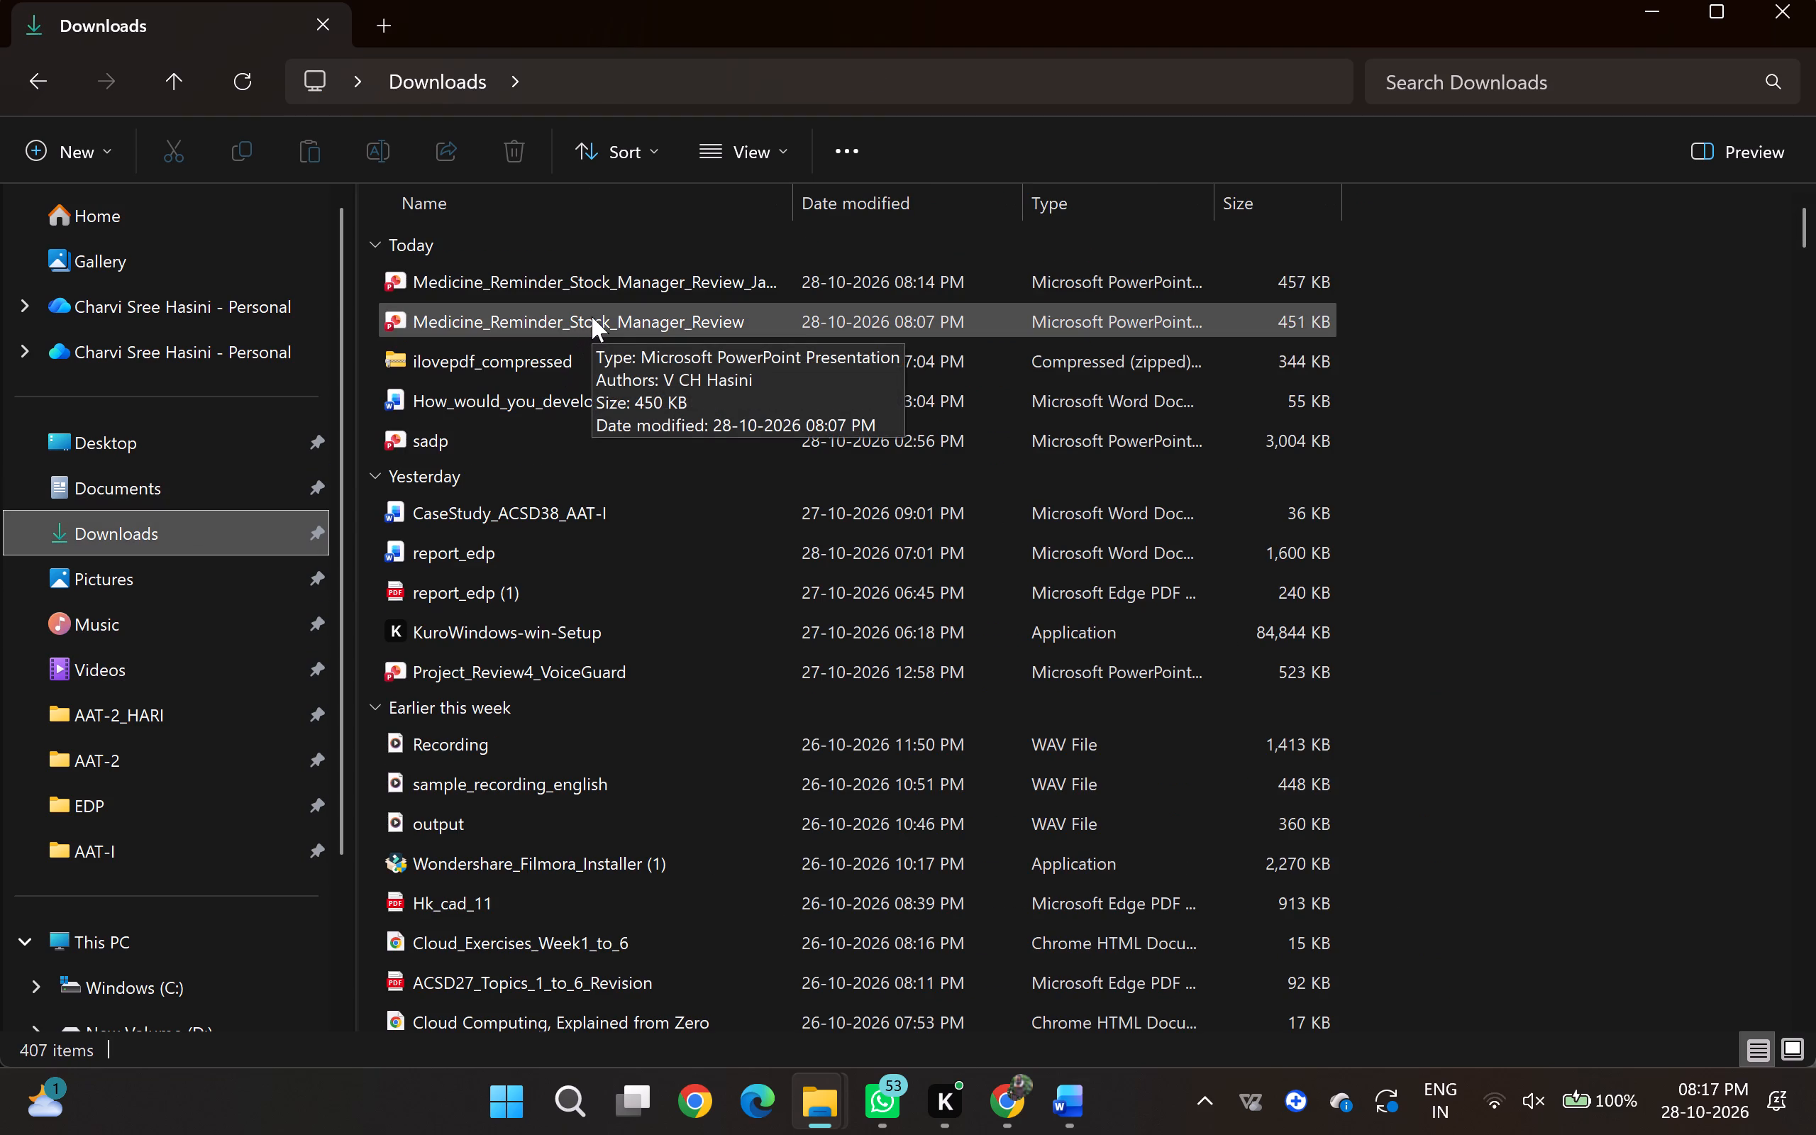
double_click(600, 277)
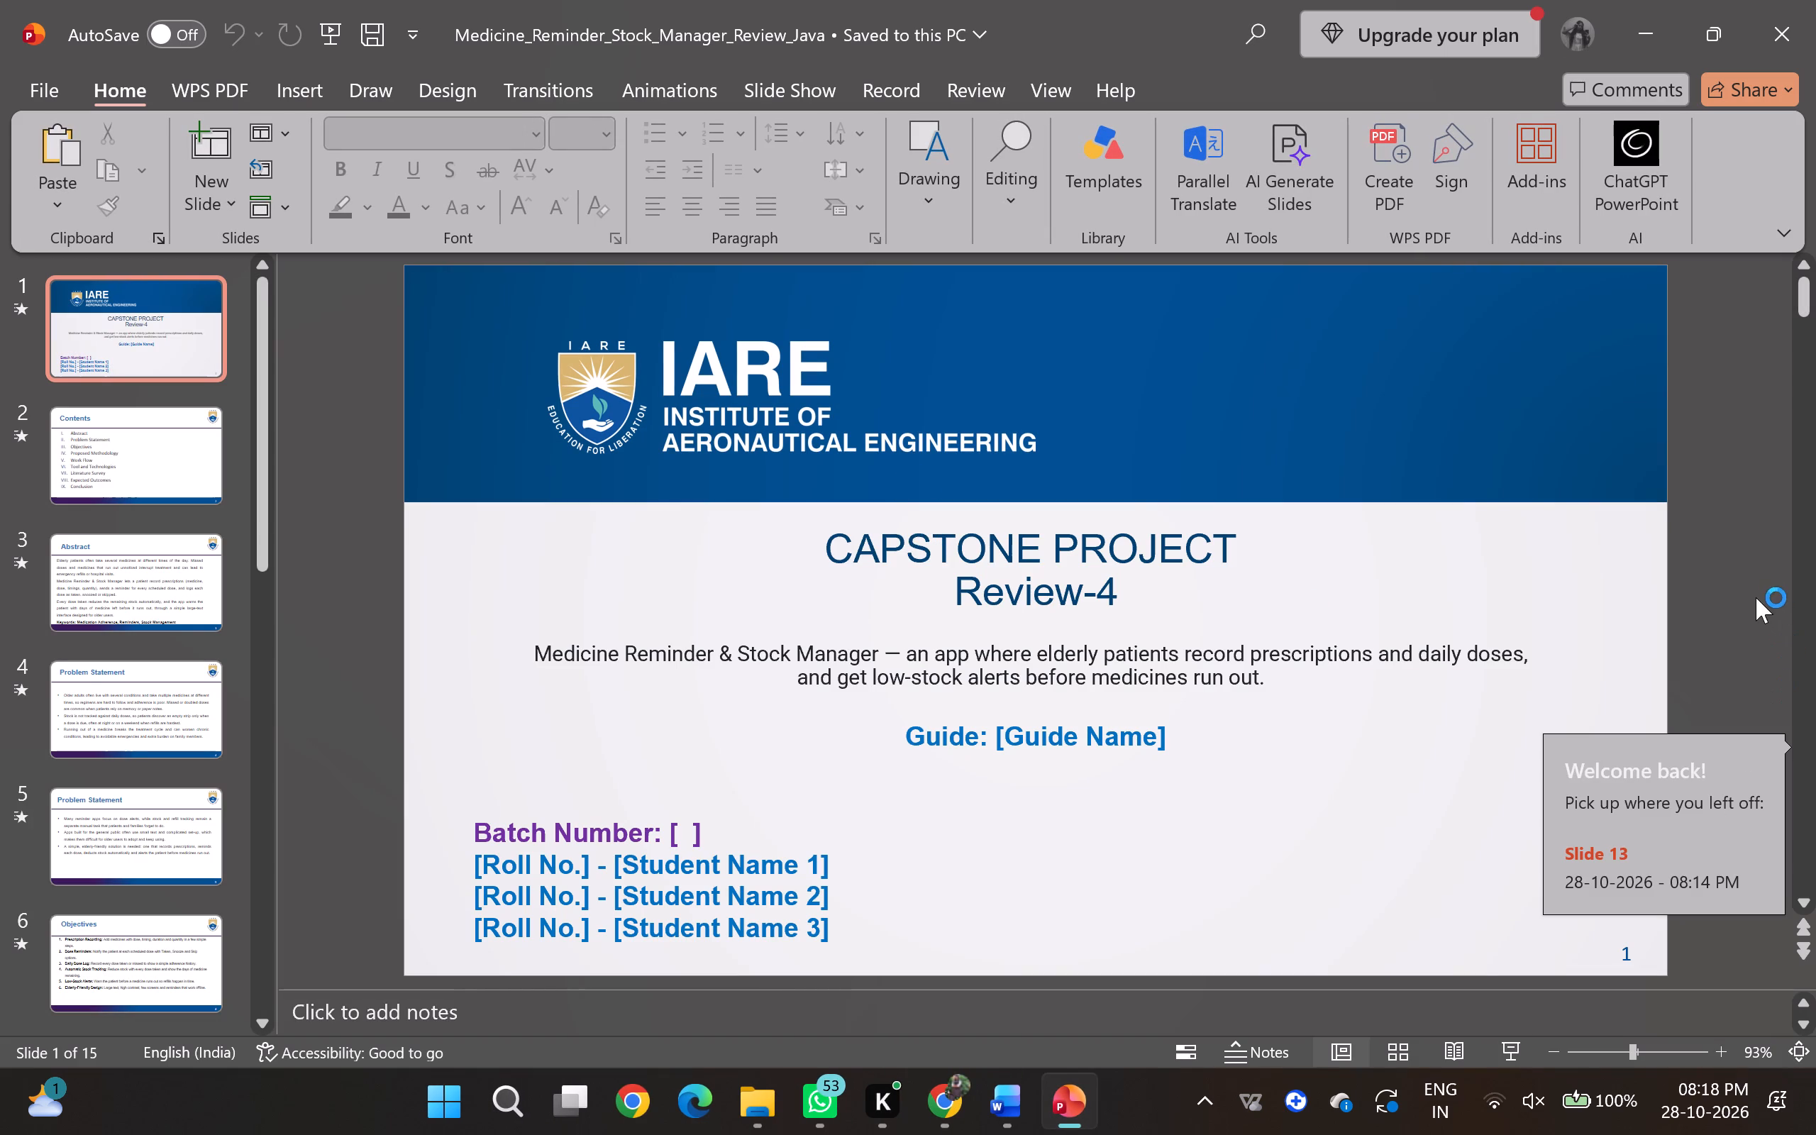
Look through the reopened deck's slide thumbnails and review the Tools and Technology used slide.
click(1731, 581)
scroll(269, 521, down, 8)
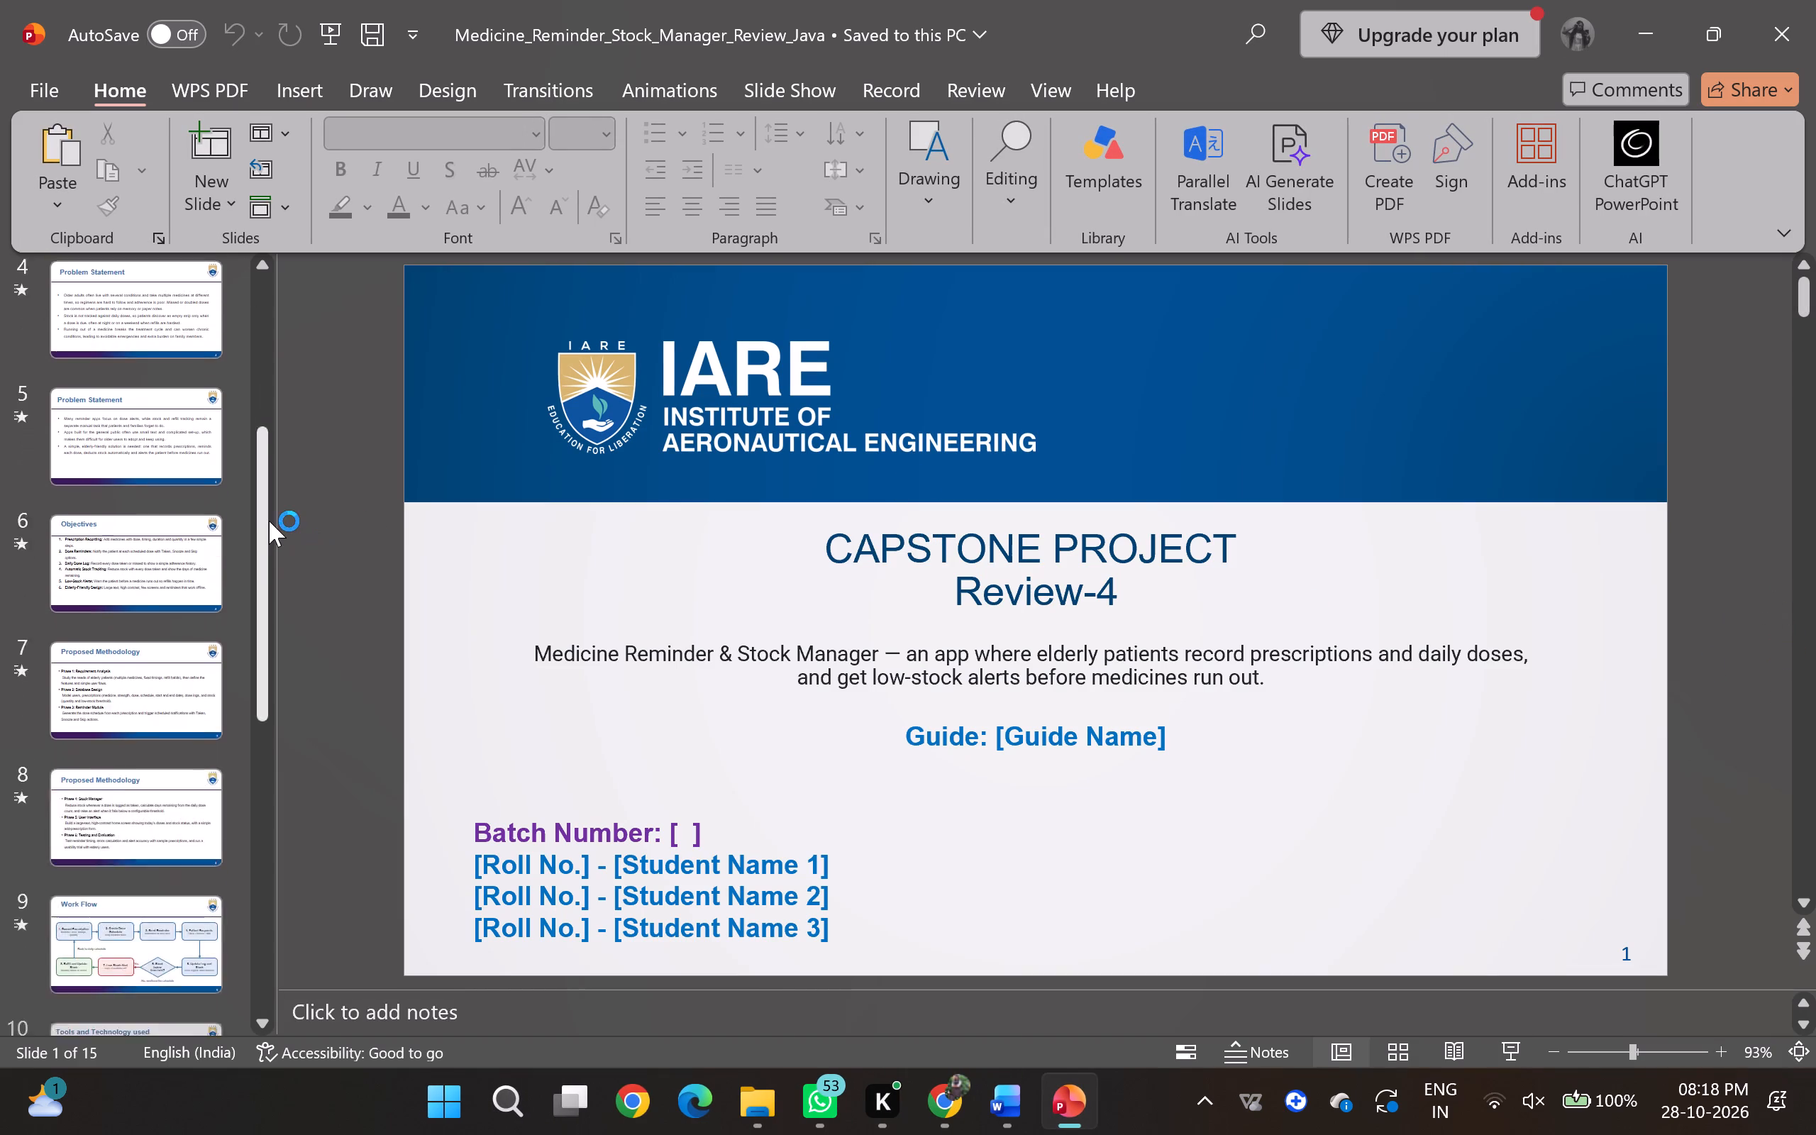
scroll(269, 521, down, 14)
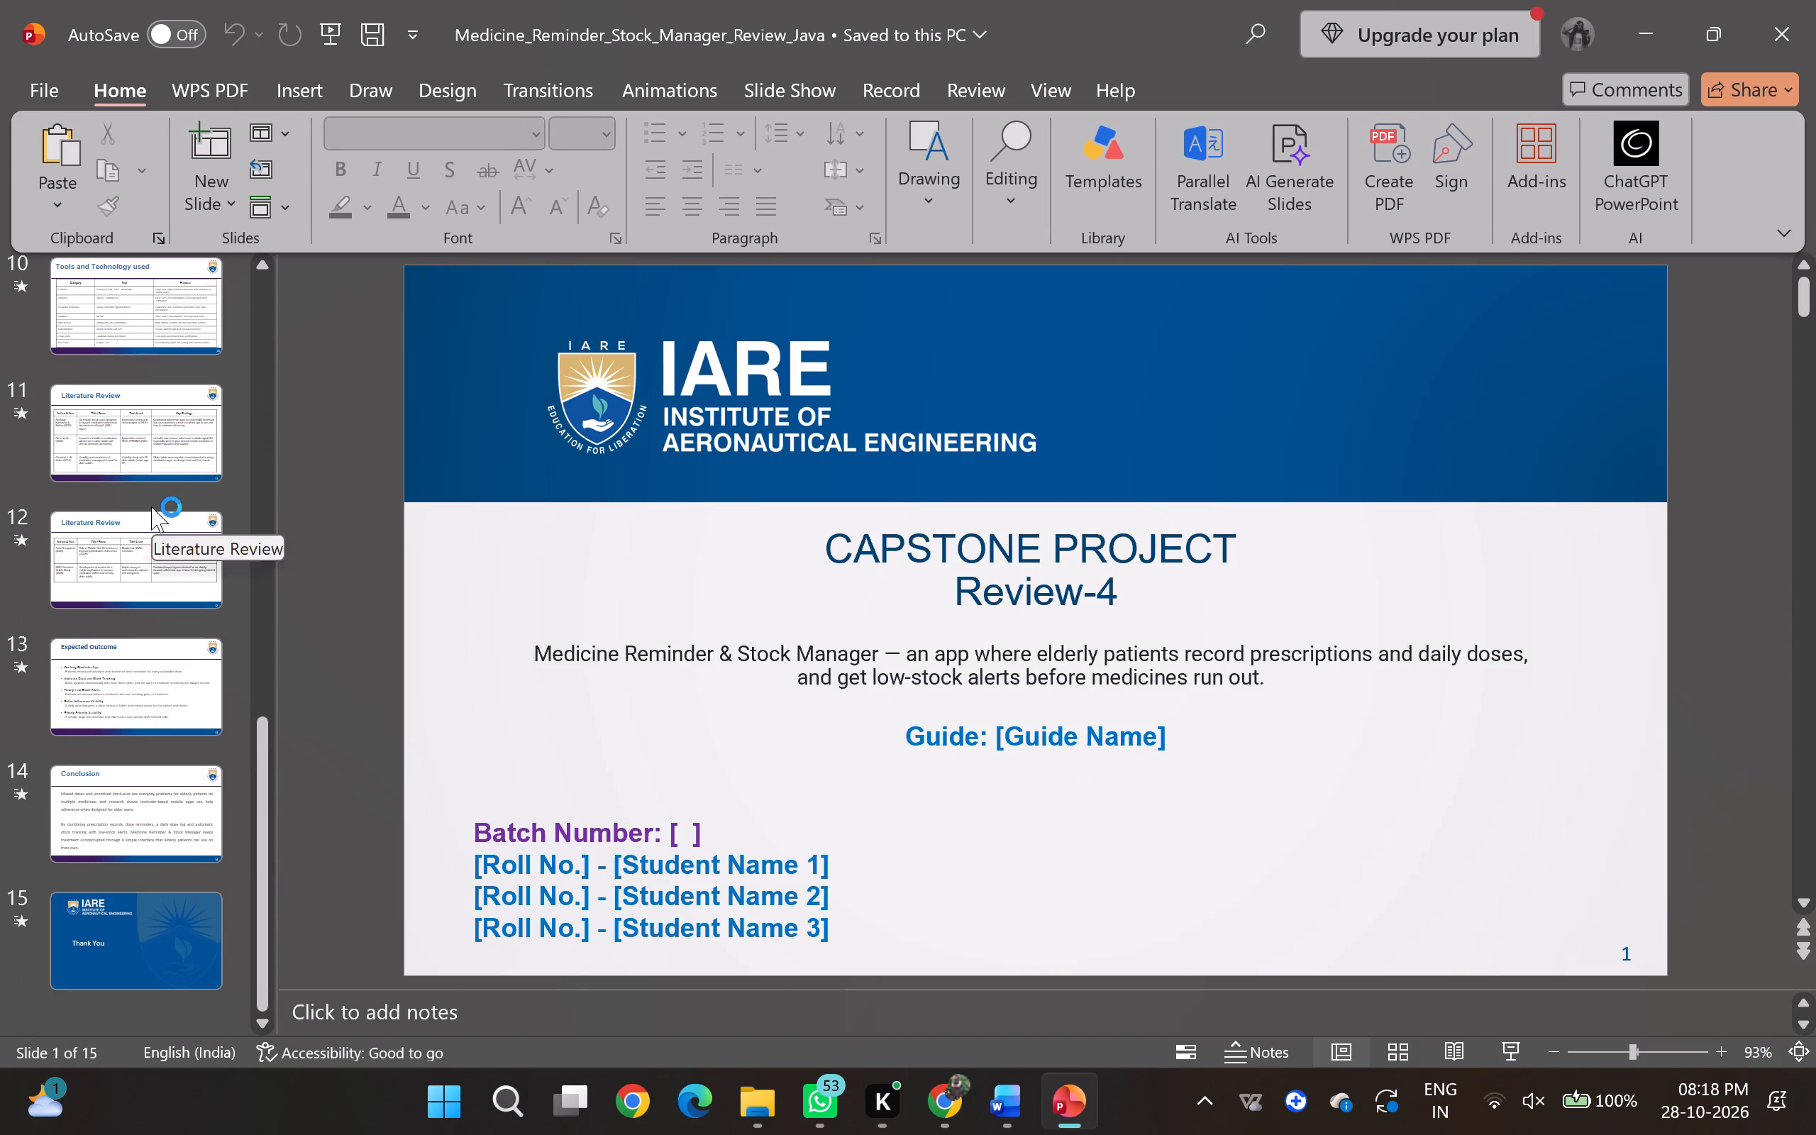
scroll(151, 506, up, 2)
click(151, 449)
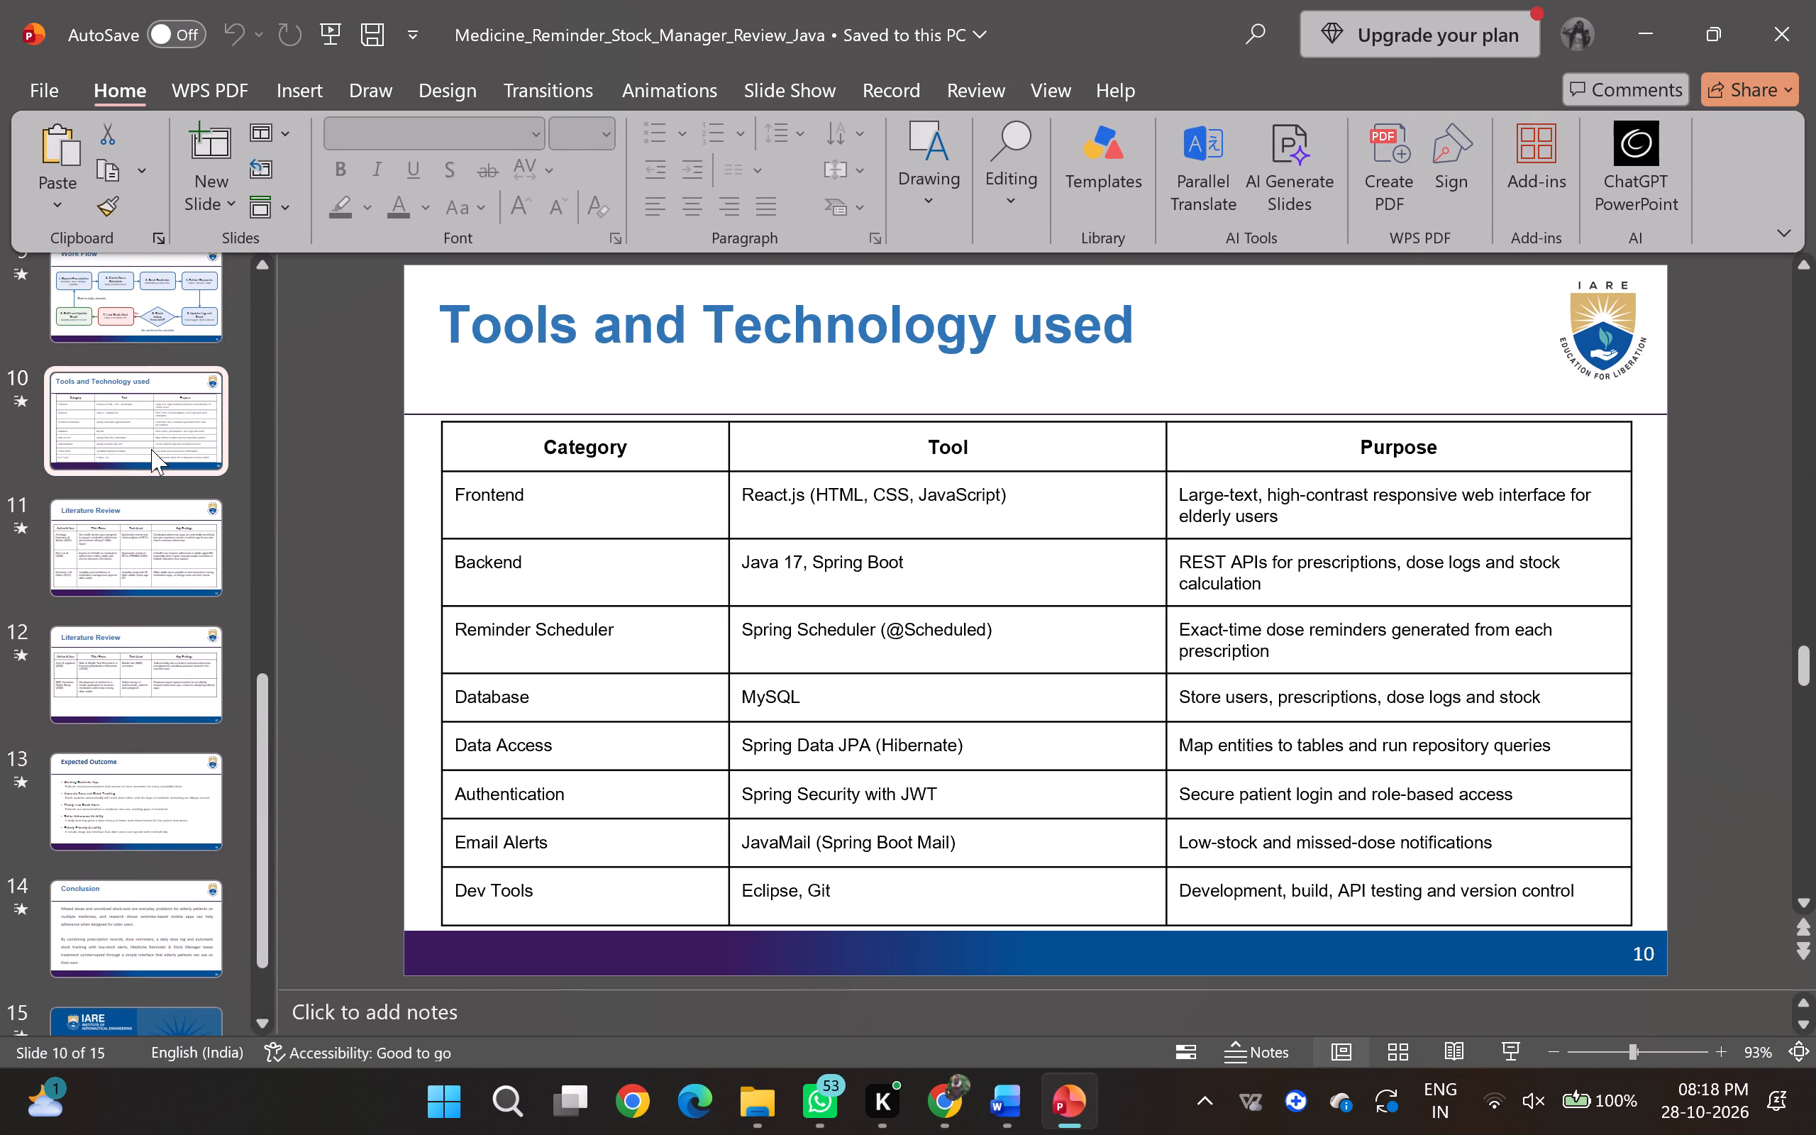
scroll(151, 448, down, 6)
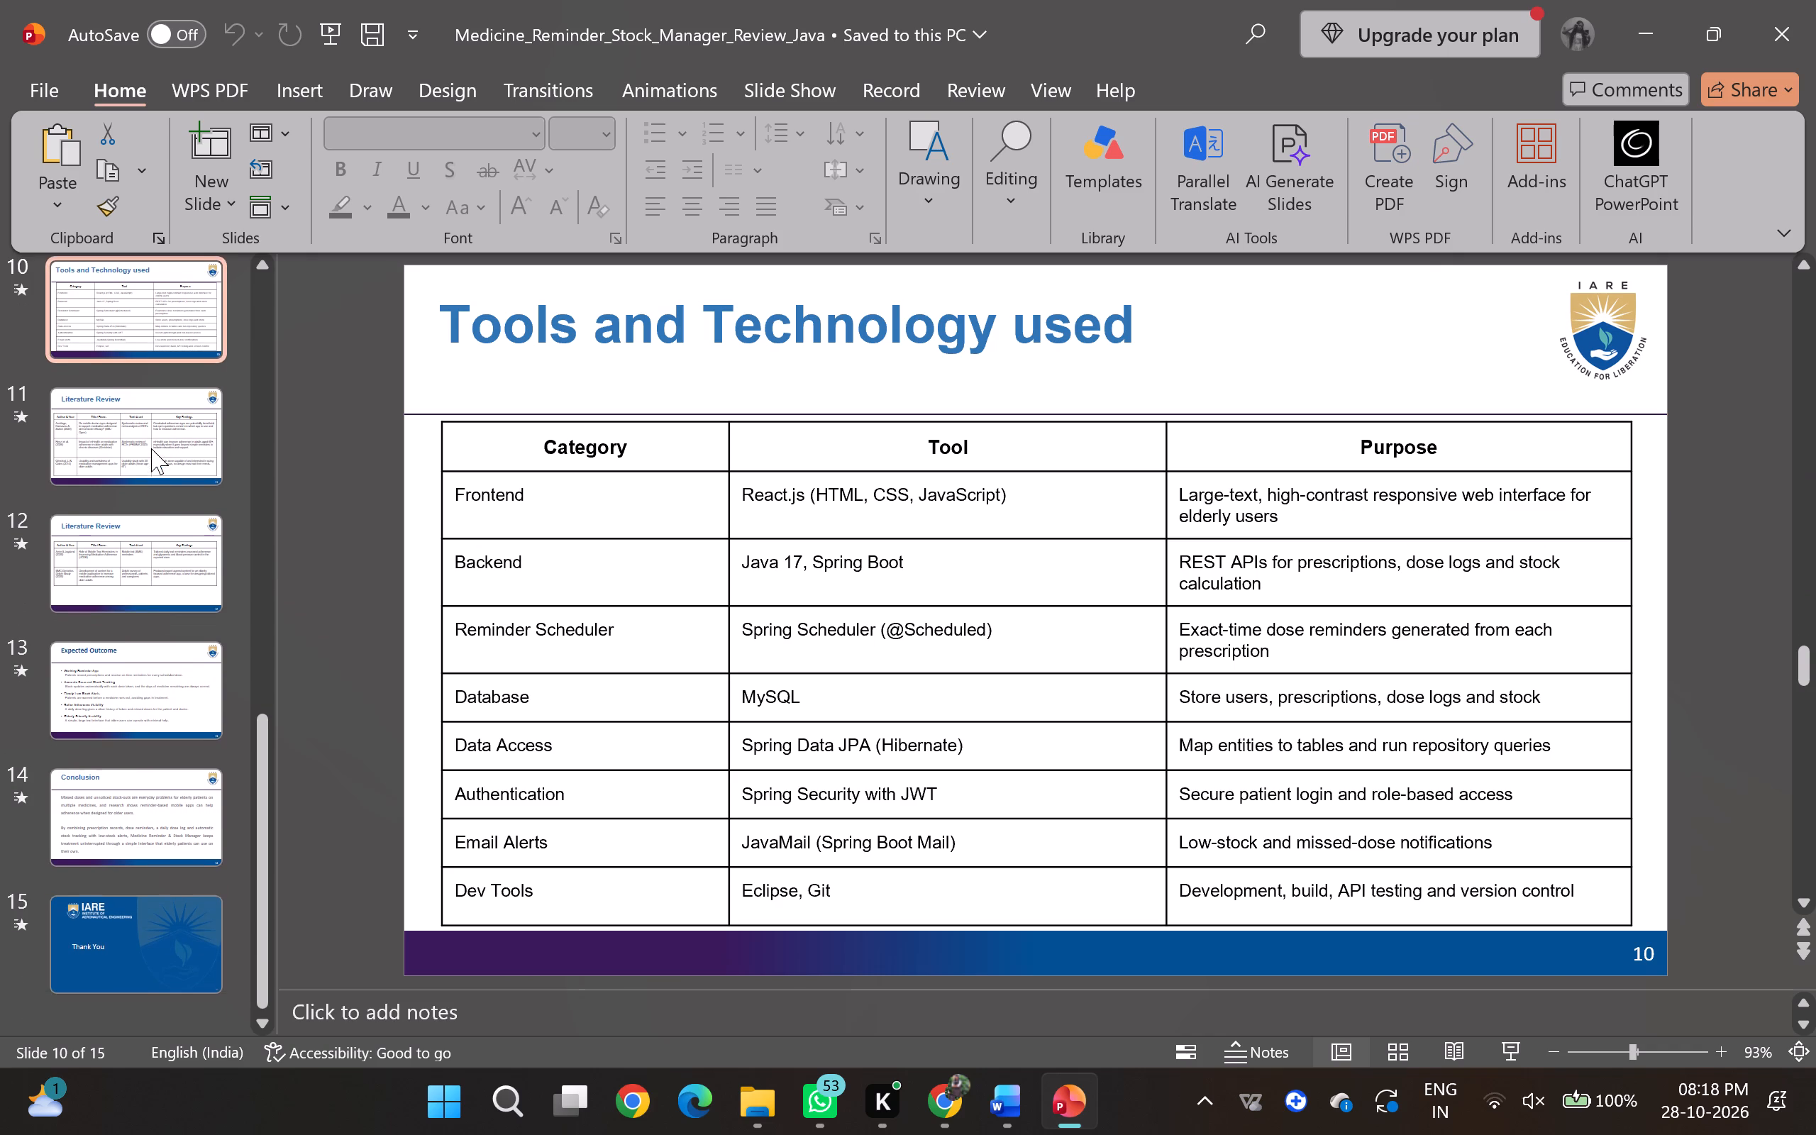
drag(270, 720, 317, 211)
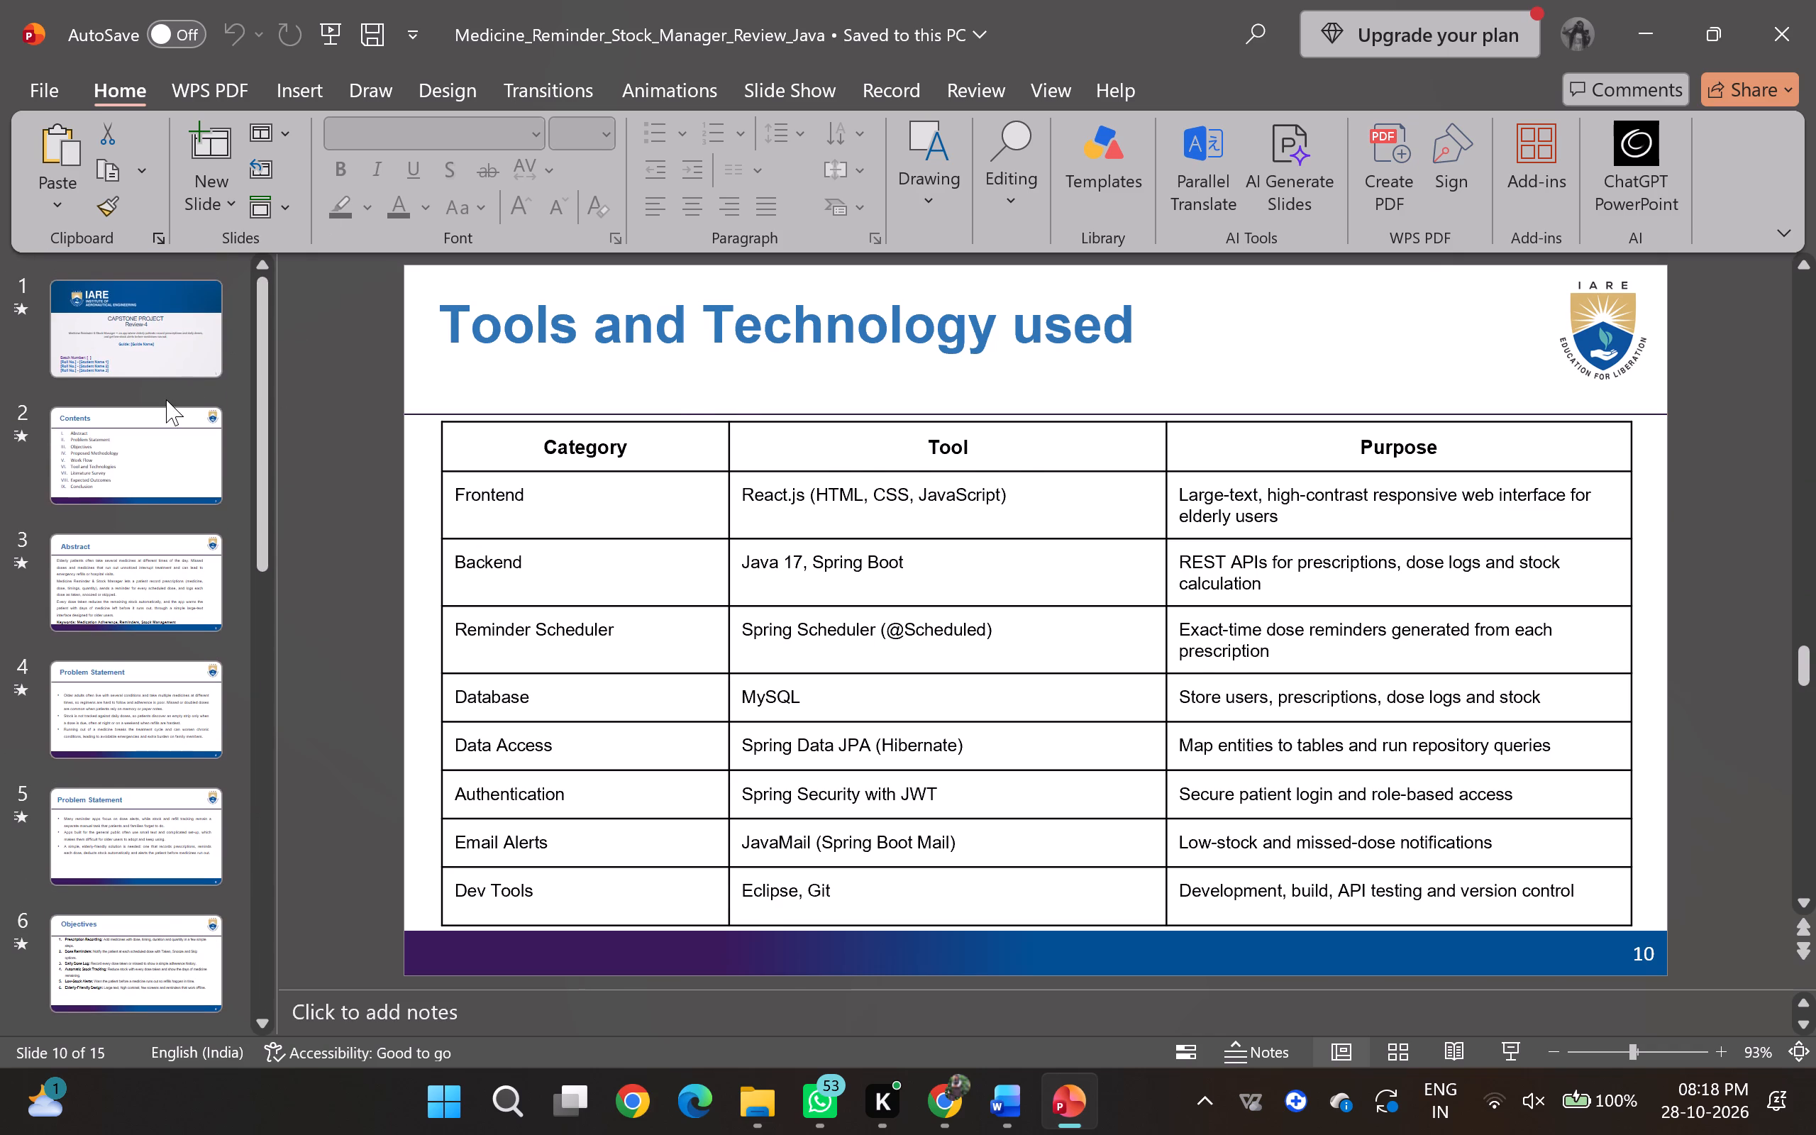
Replace the title slide's heading, including its Review-4 line, with "JAVA FULL STACK PROJECT".
click(166, 399)
click(171, 370)
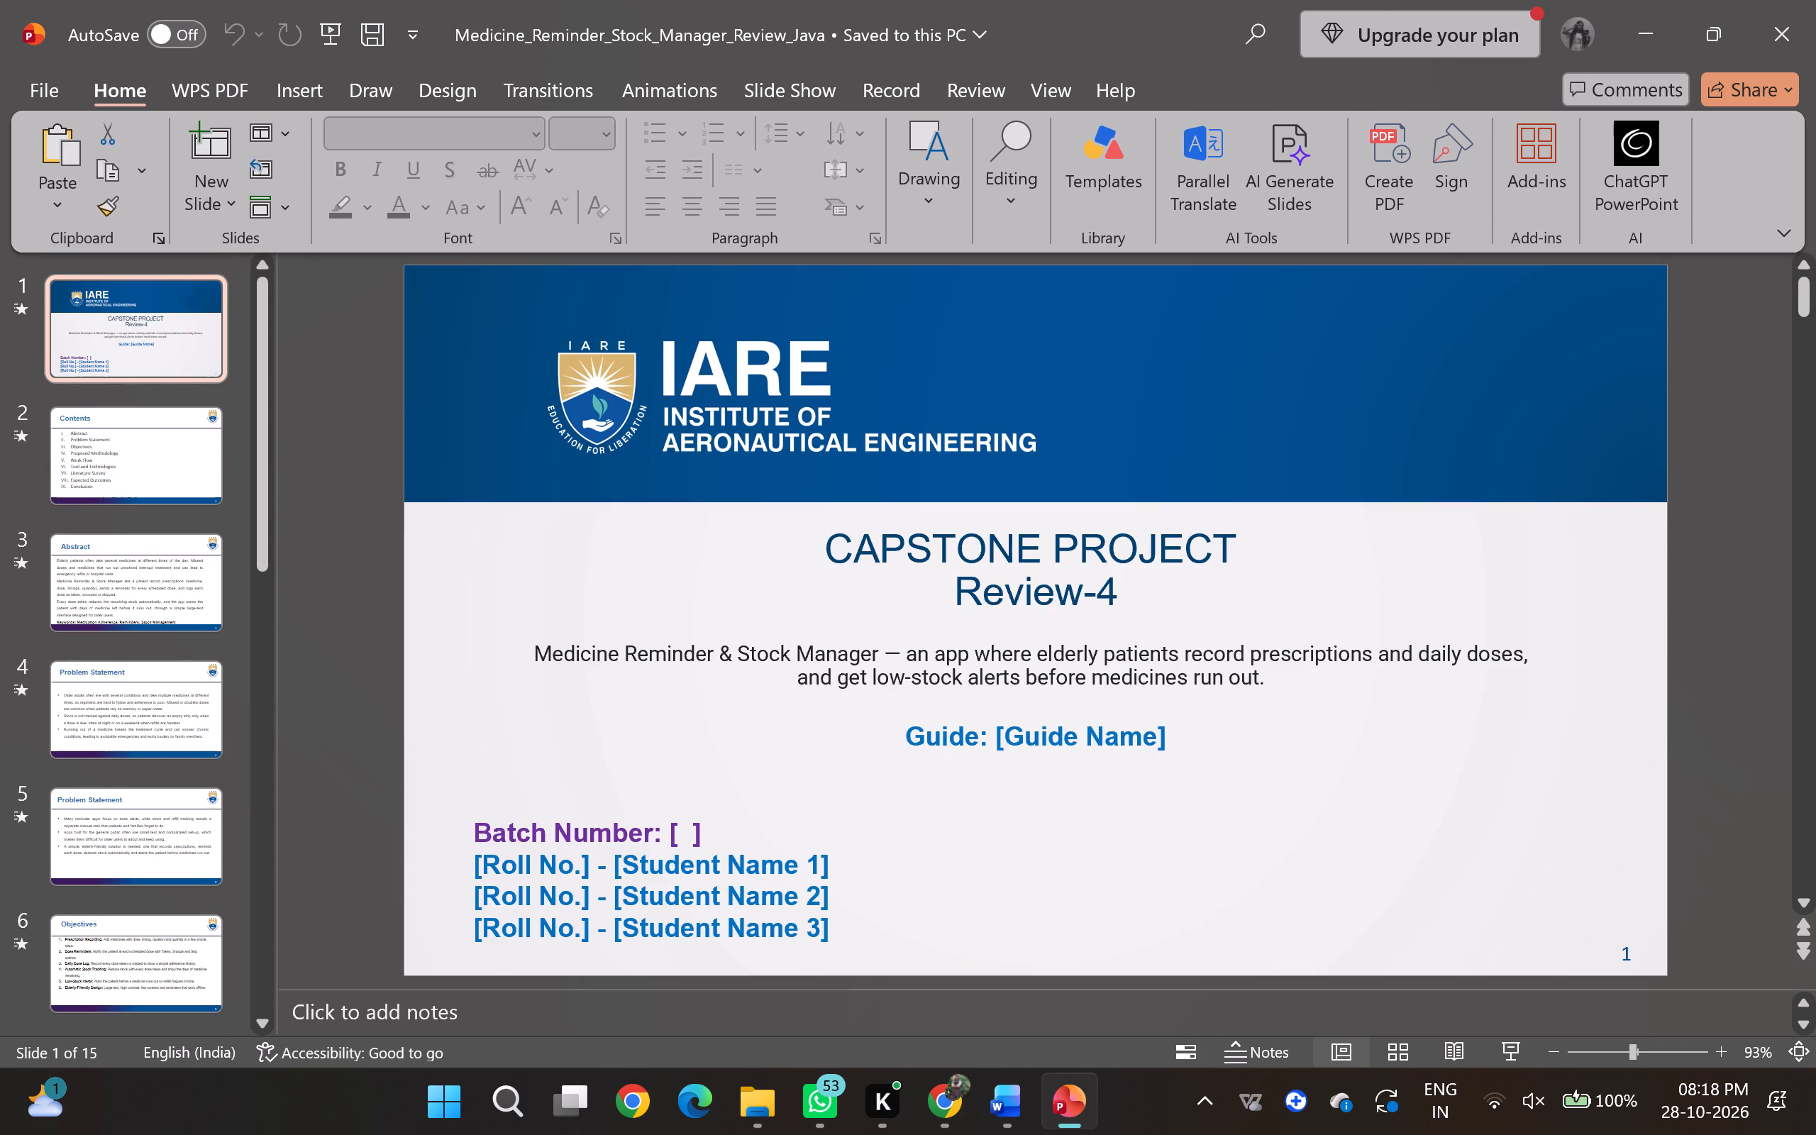
drag(1238, 546, 823, 536)
click(848, 546)
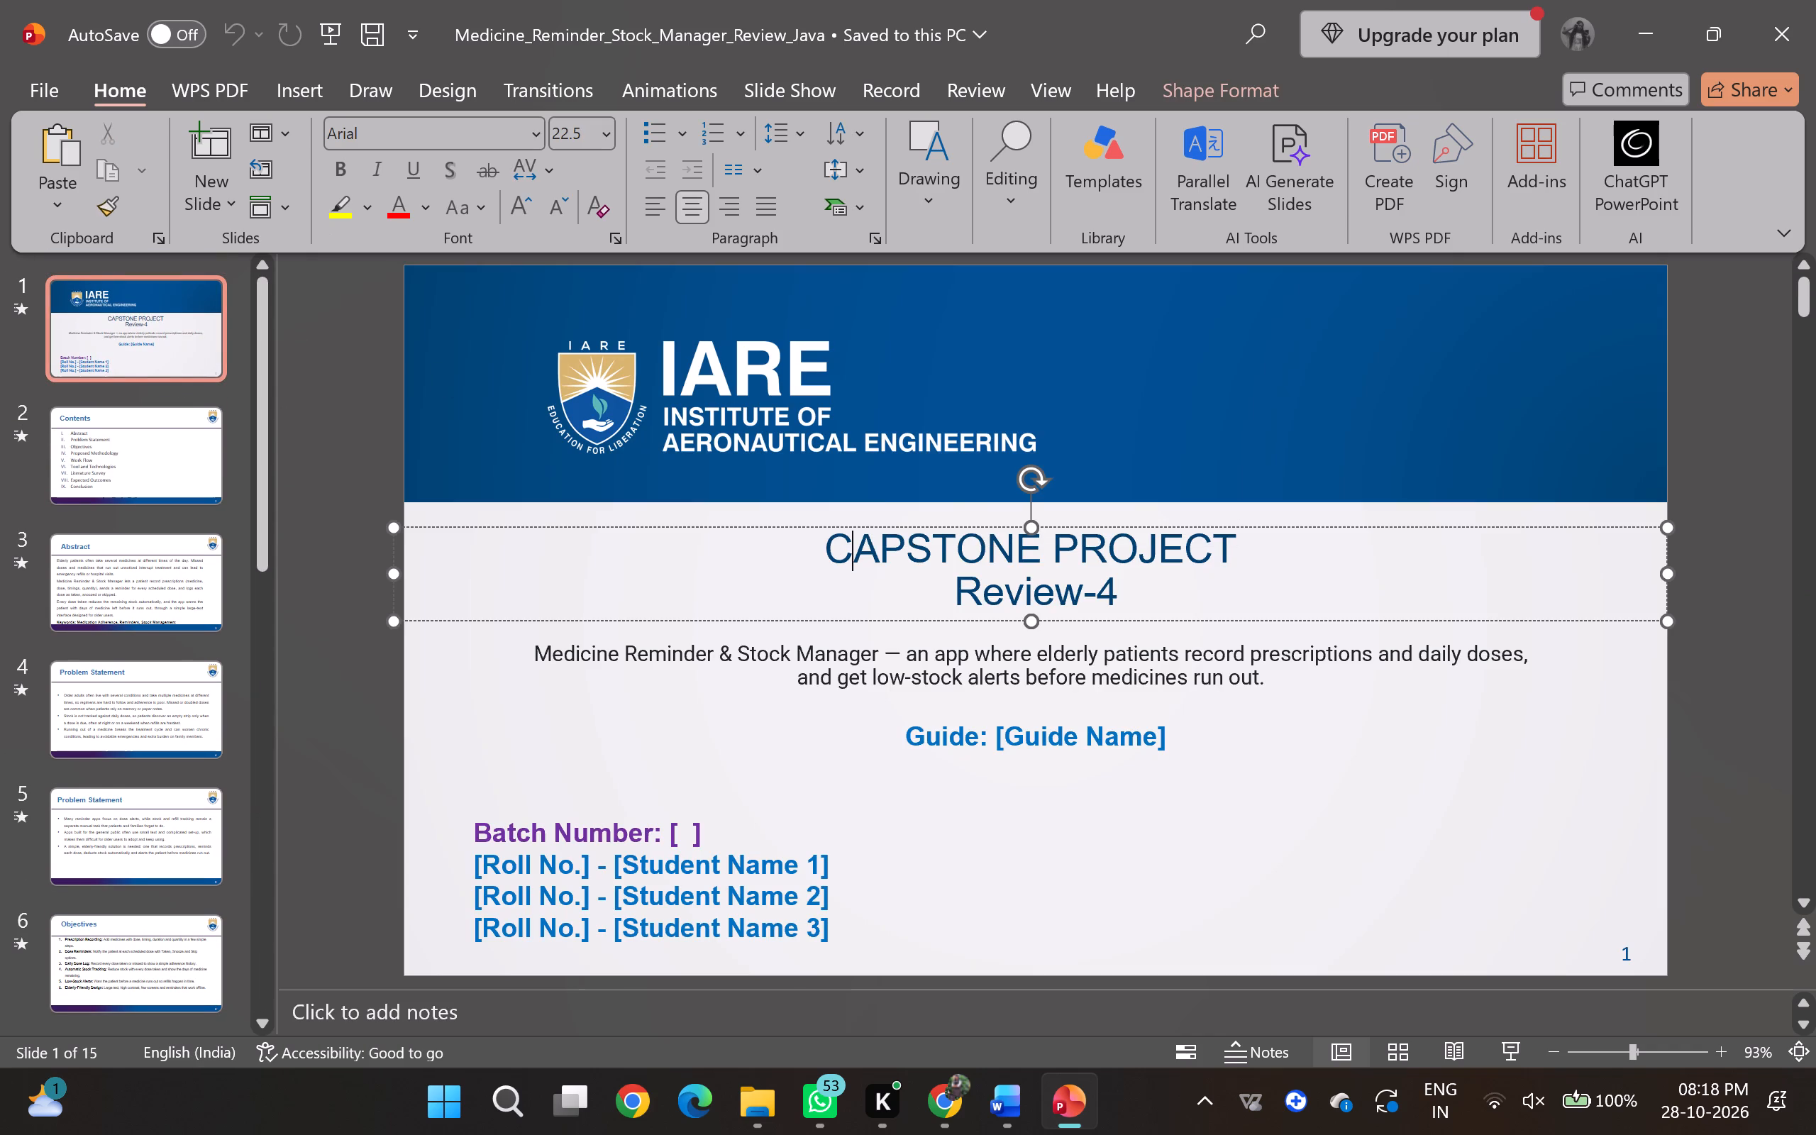
drag(1157, 591, 973, 591)
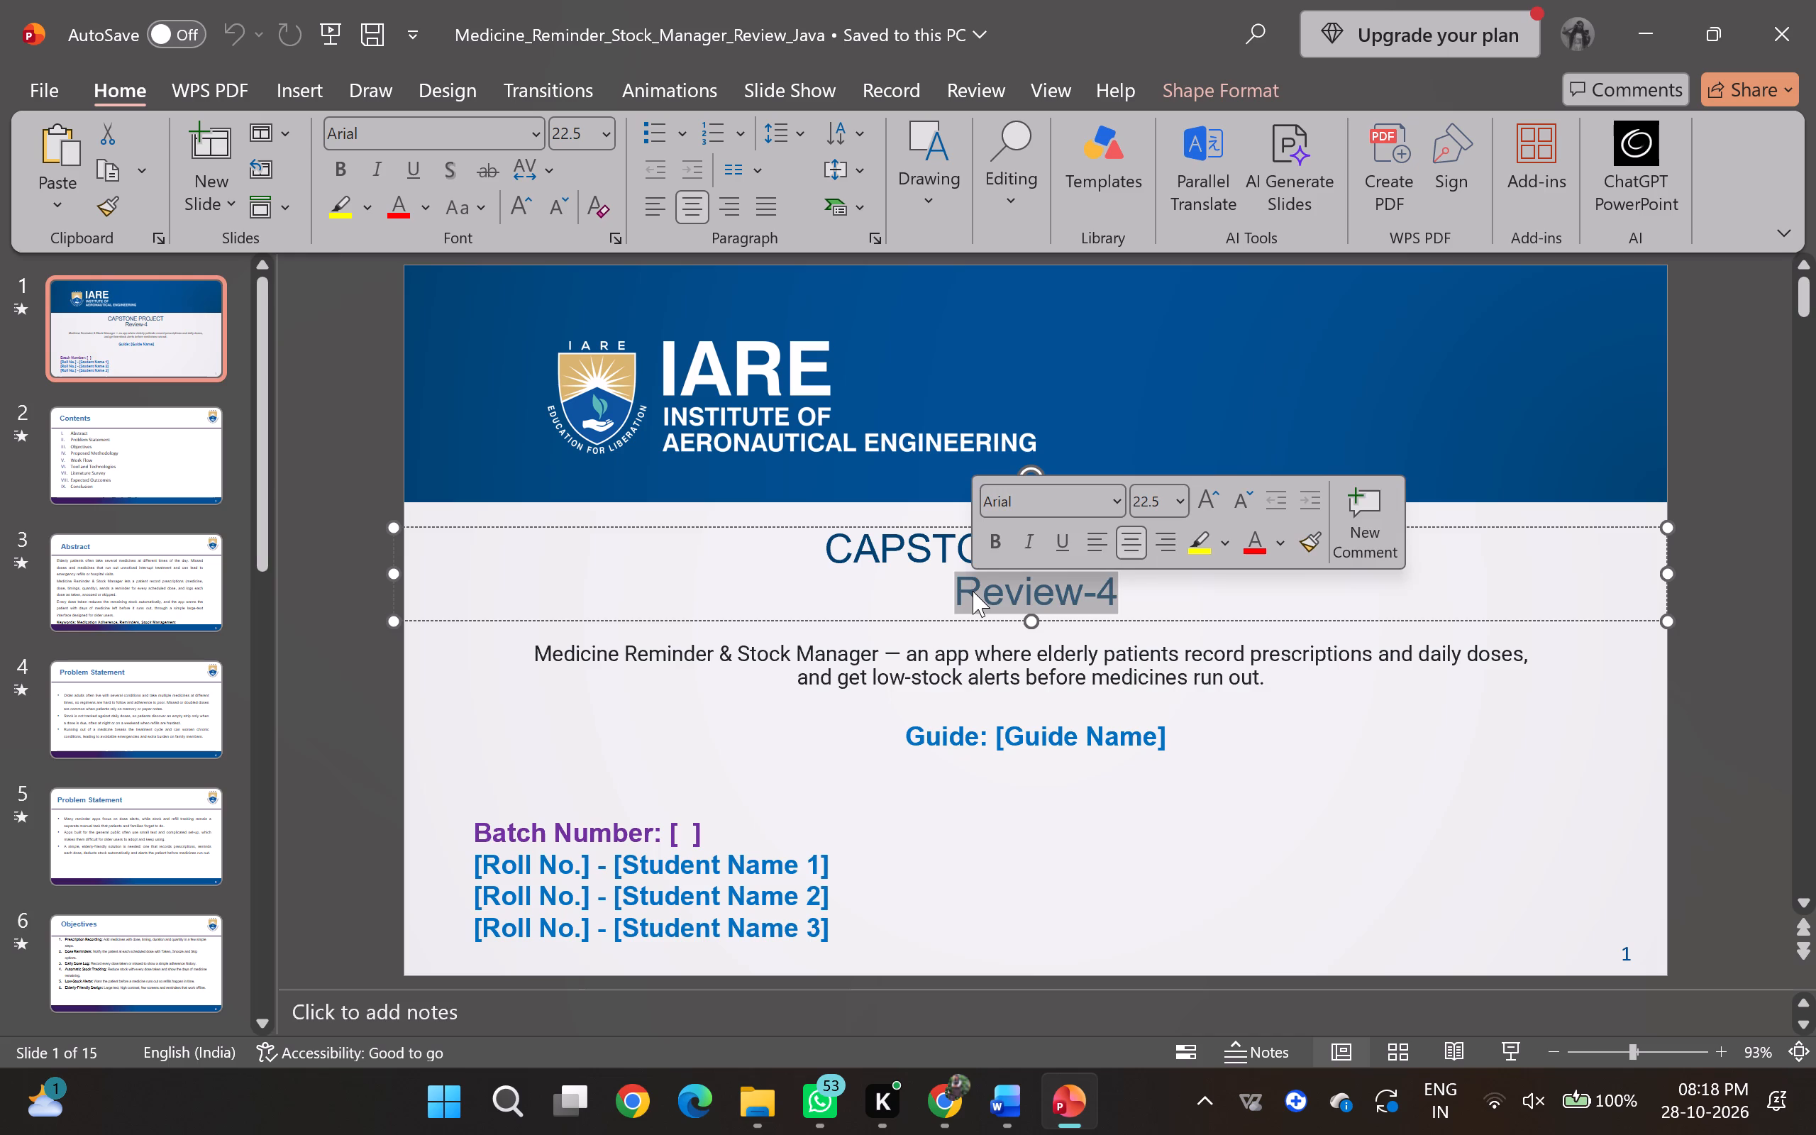
key(BackSpace)
key(BackSpace)
key(BackSpace)
key(BackSpace)
key(BackSpace)
key(BackSpace)
key(BackSpace)
key(BackSpace)
key(BackSpace)
key(BackSpace)
key(BackSpace)
key(BackSpace)
key(BackSpace)
key(BackSpace)
key(BackSpace)
key(BackSpace)
key(BackSpace)
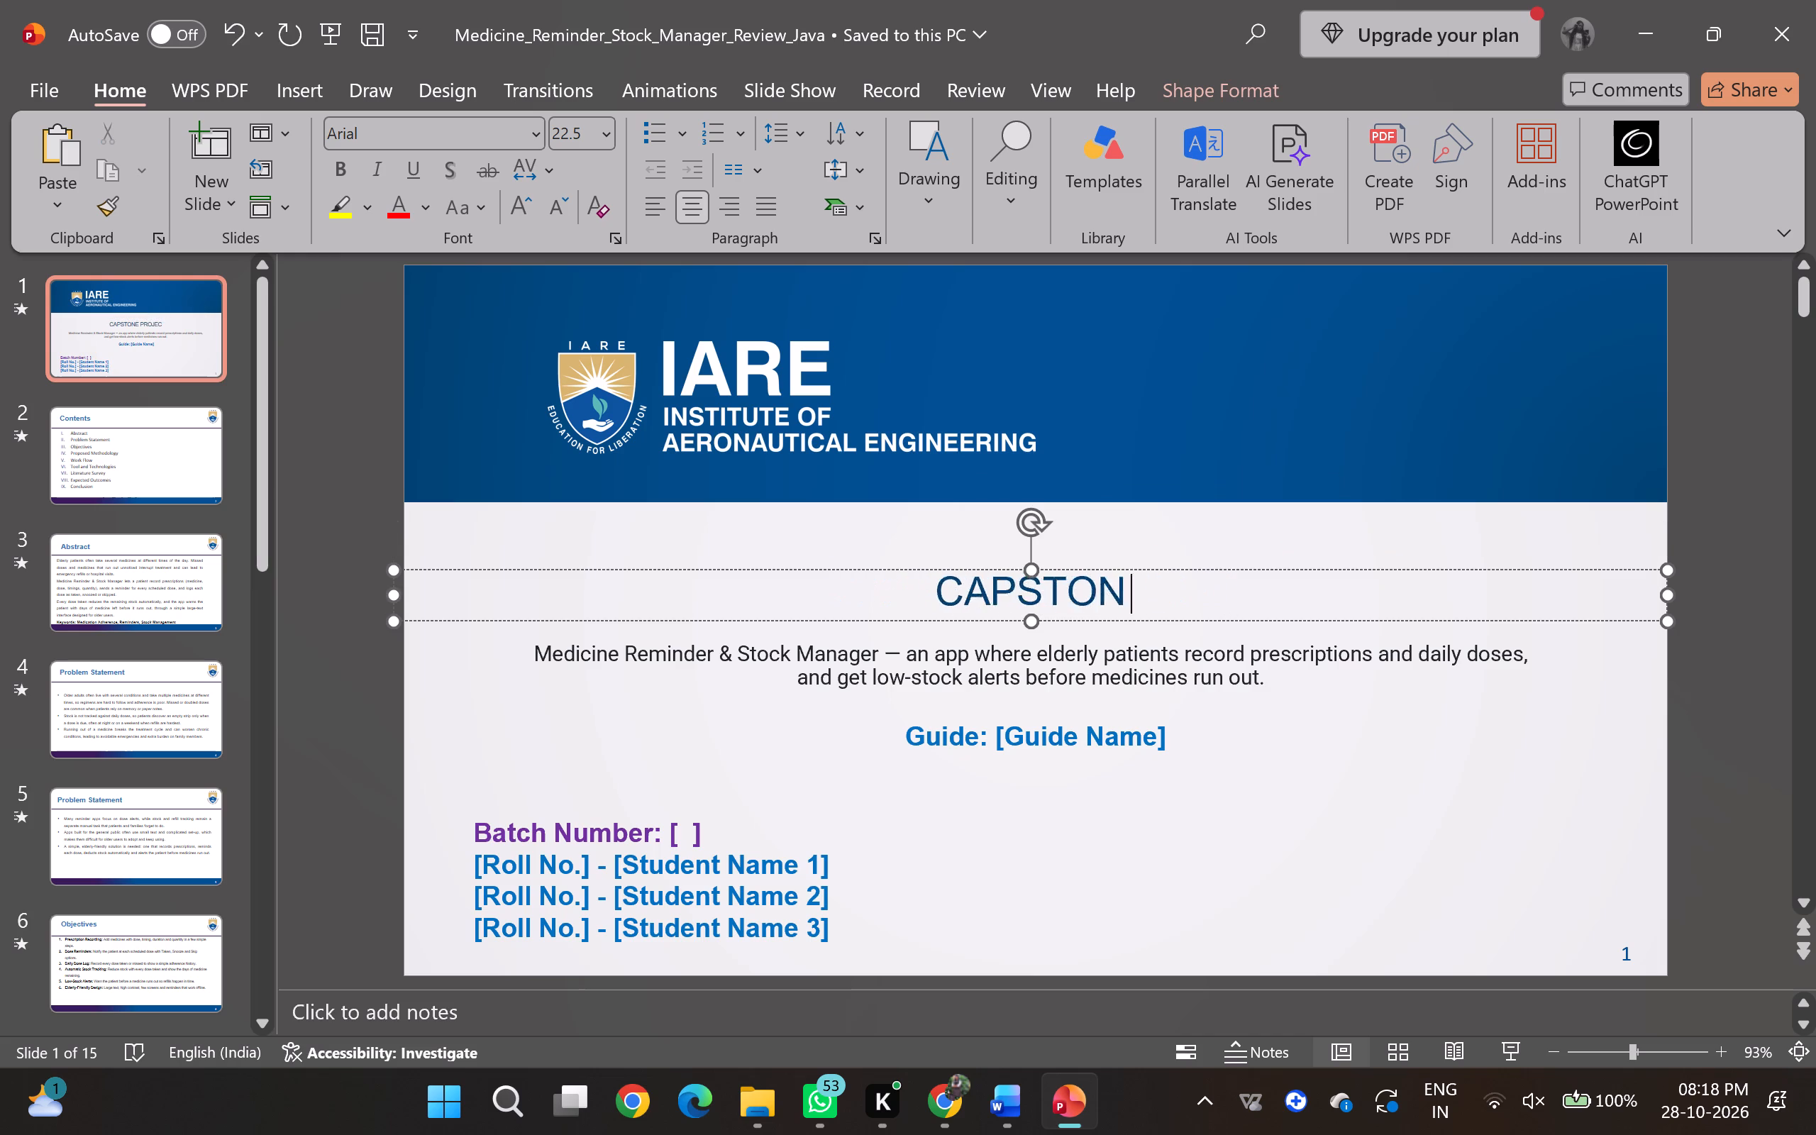
key(BackSpace)
key(BackSpace)
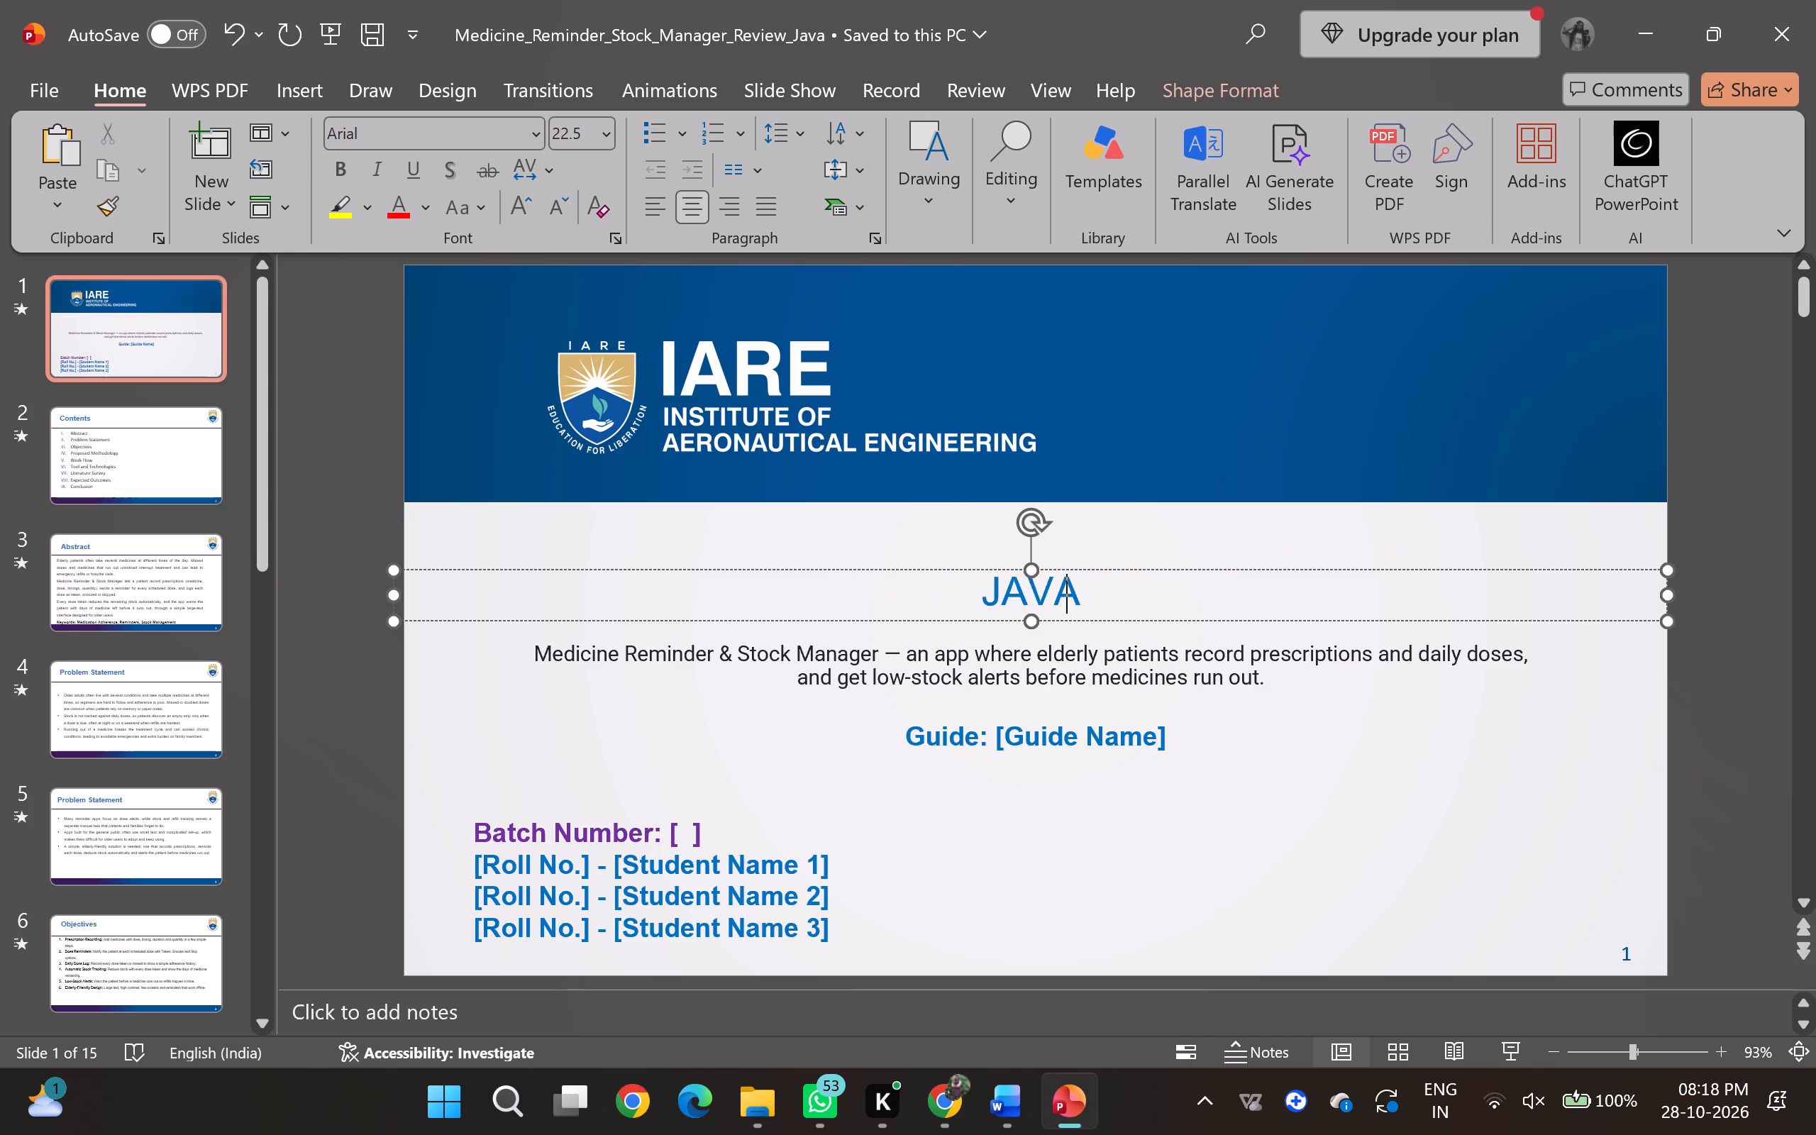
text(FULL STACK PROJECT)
Replace the Guide line on the title slide with the label "FACULTY:" followed by the faculty member's title and name.
click(991, 712)
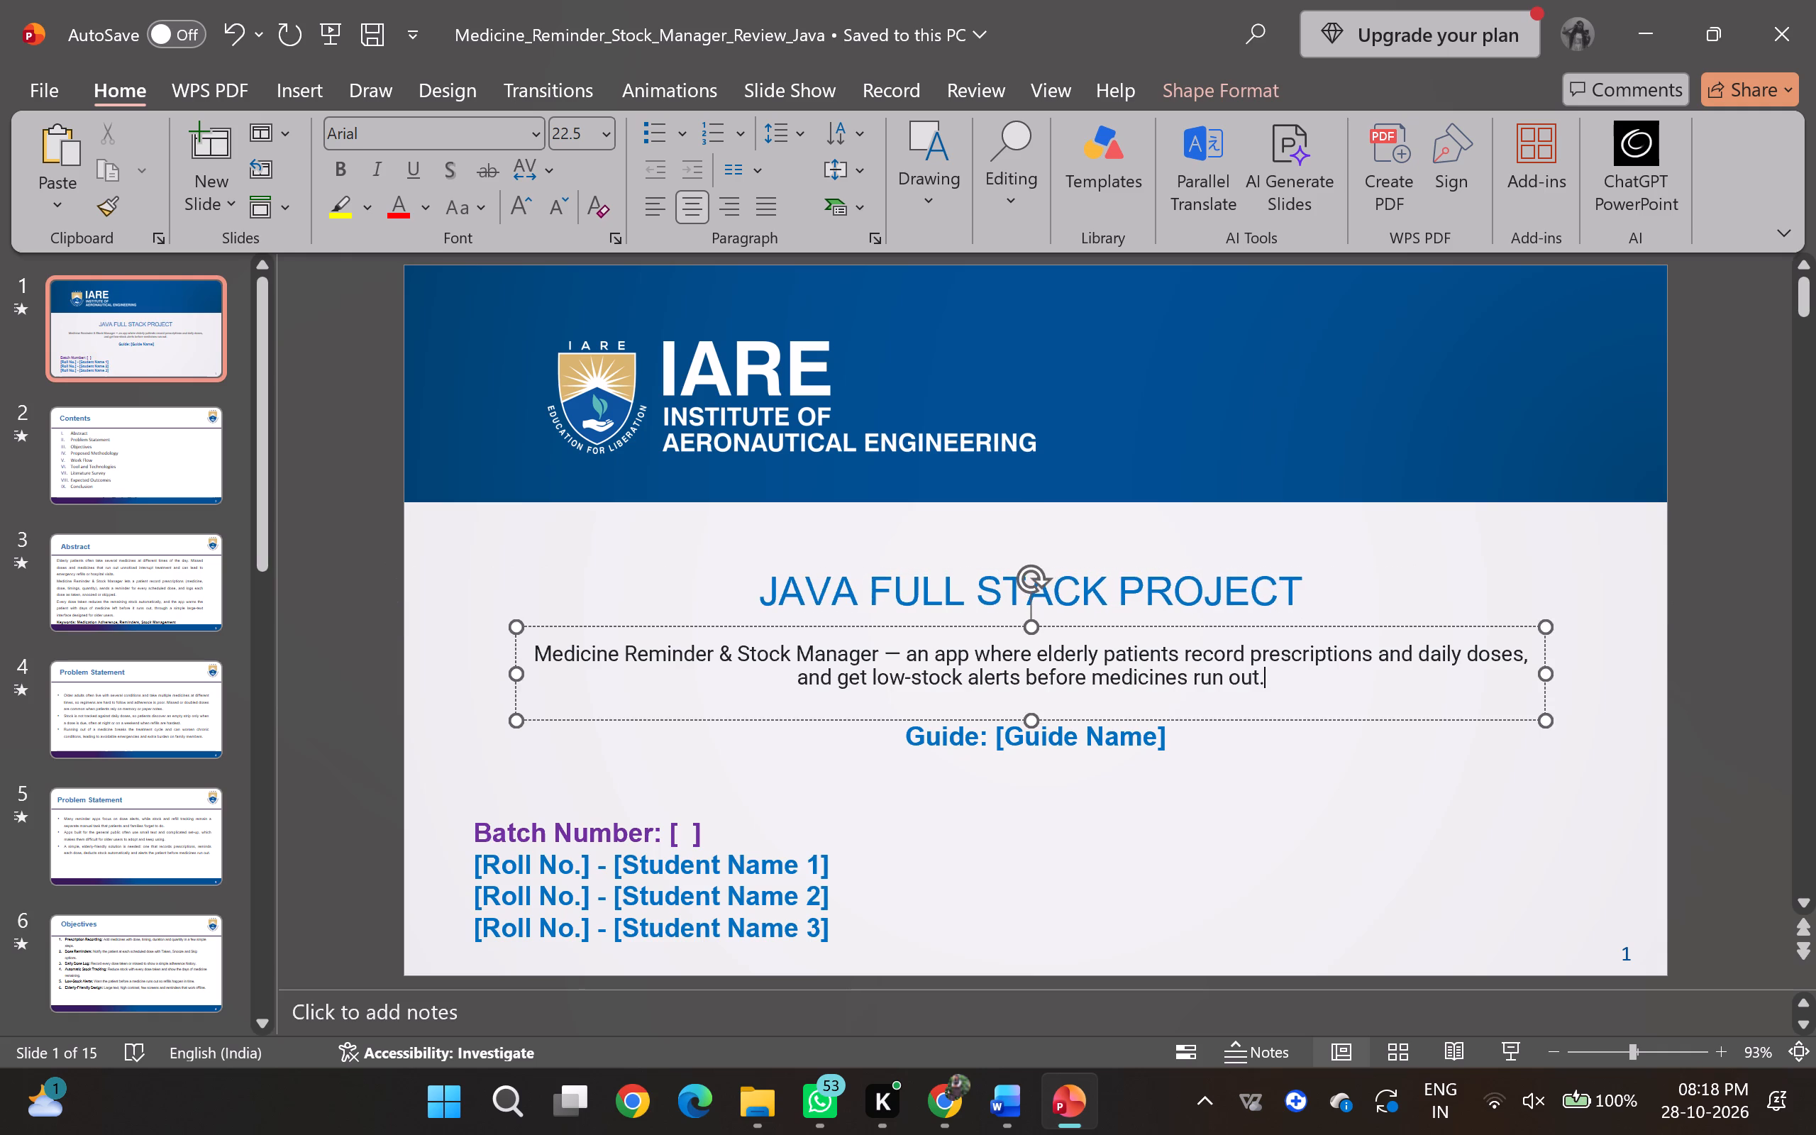
click(1082, 743)
click(1186, 734)
drag(1165, 733, 995, 738)
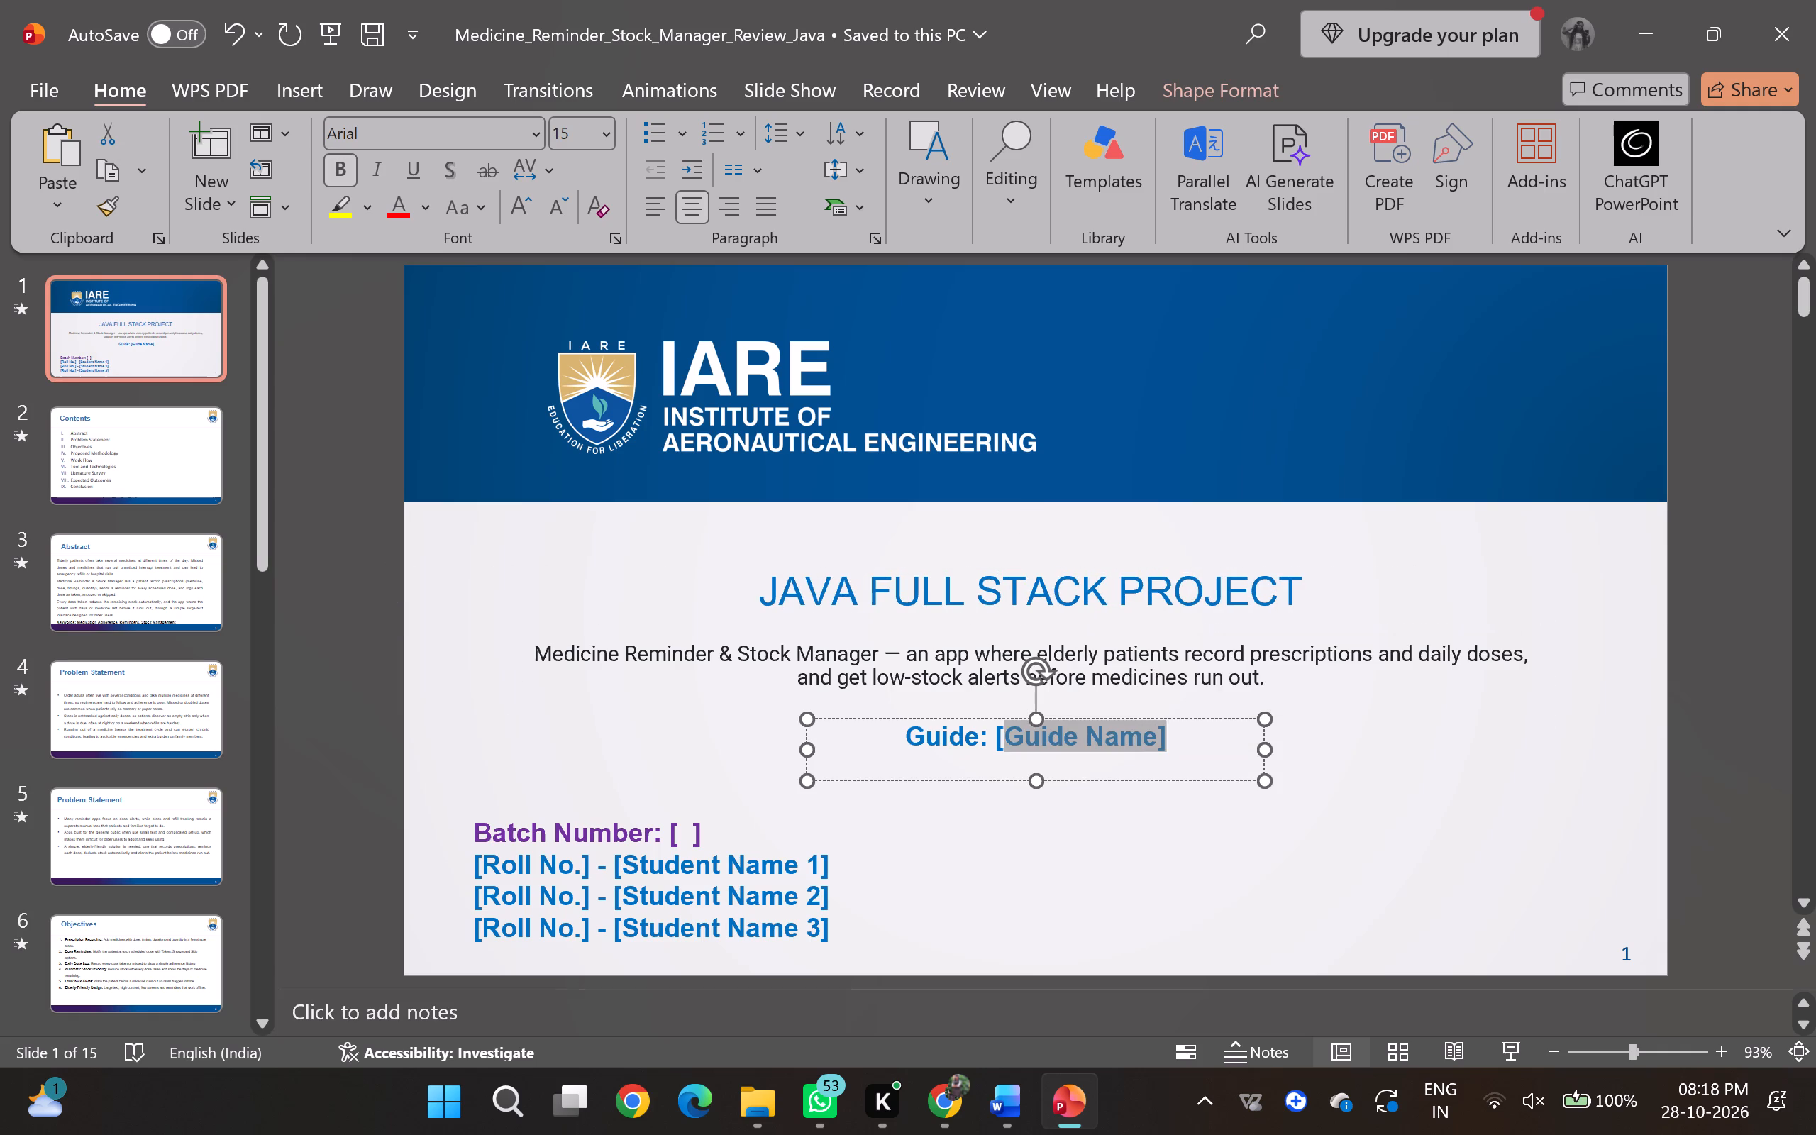
drag(995, 738, 985, 738)
key(BackSpace)
key(BackSpace)
key(BackSpace)
key(BackSpace)
key(BackSpace)
key(BackSpace)
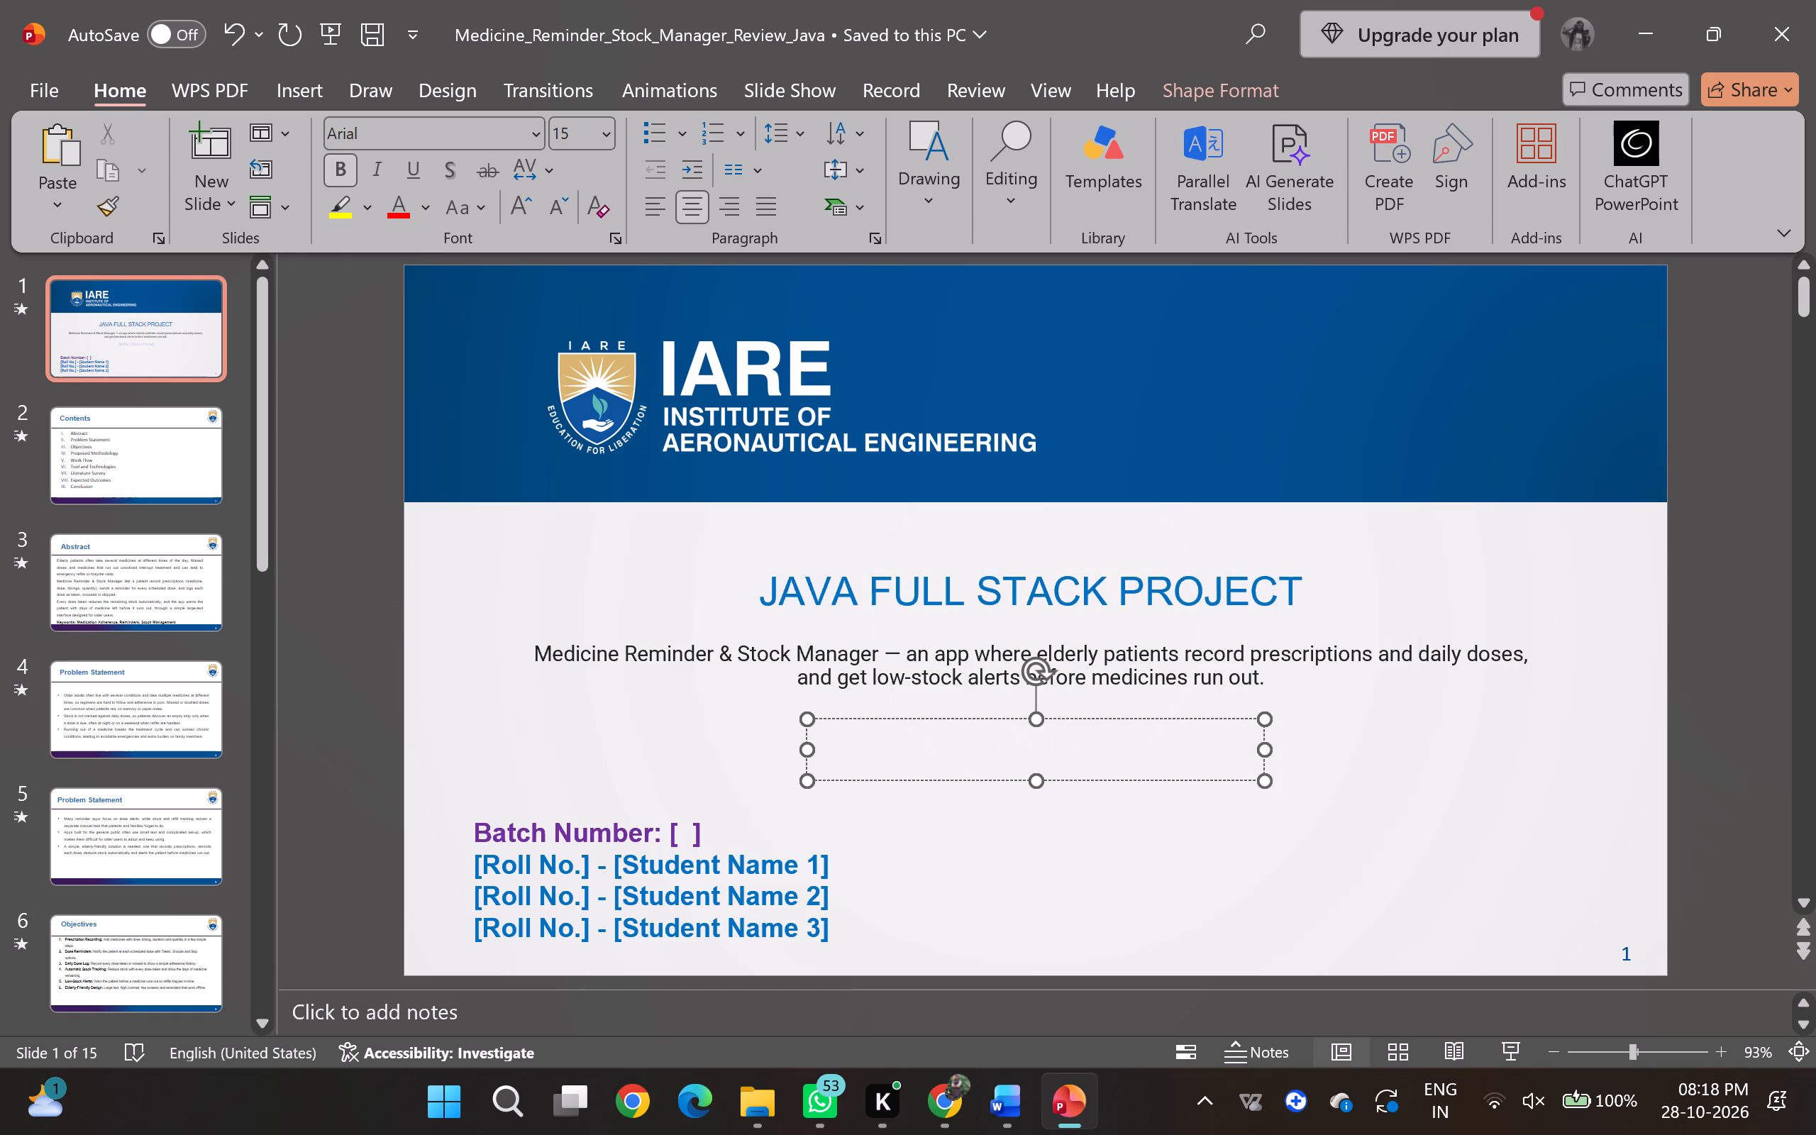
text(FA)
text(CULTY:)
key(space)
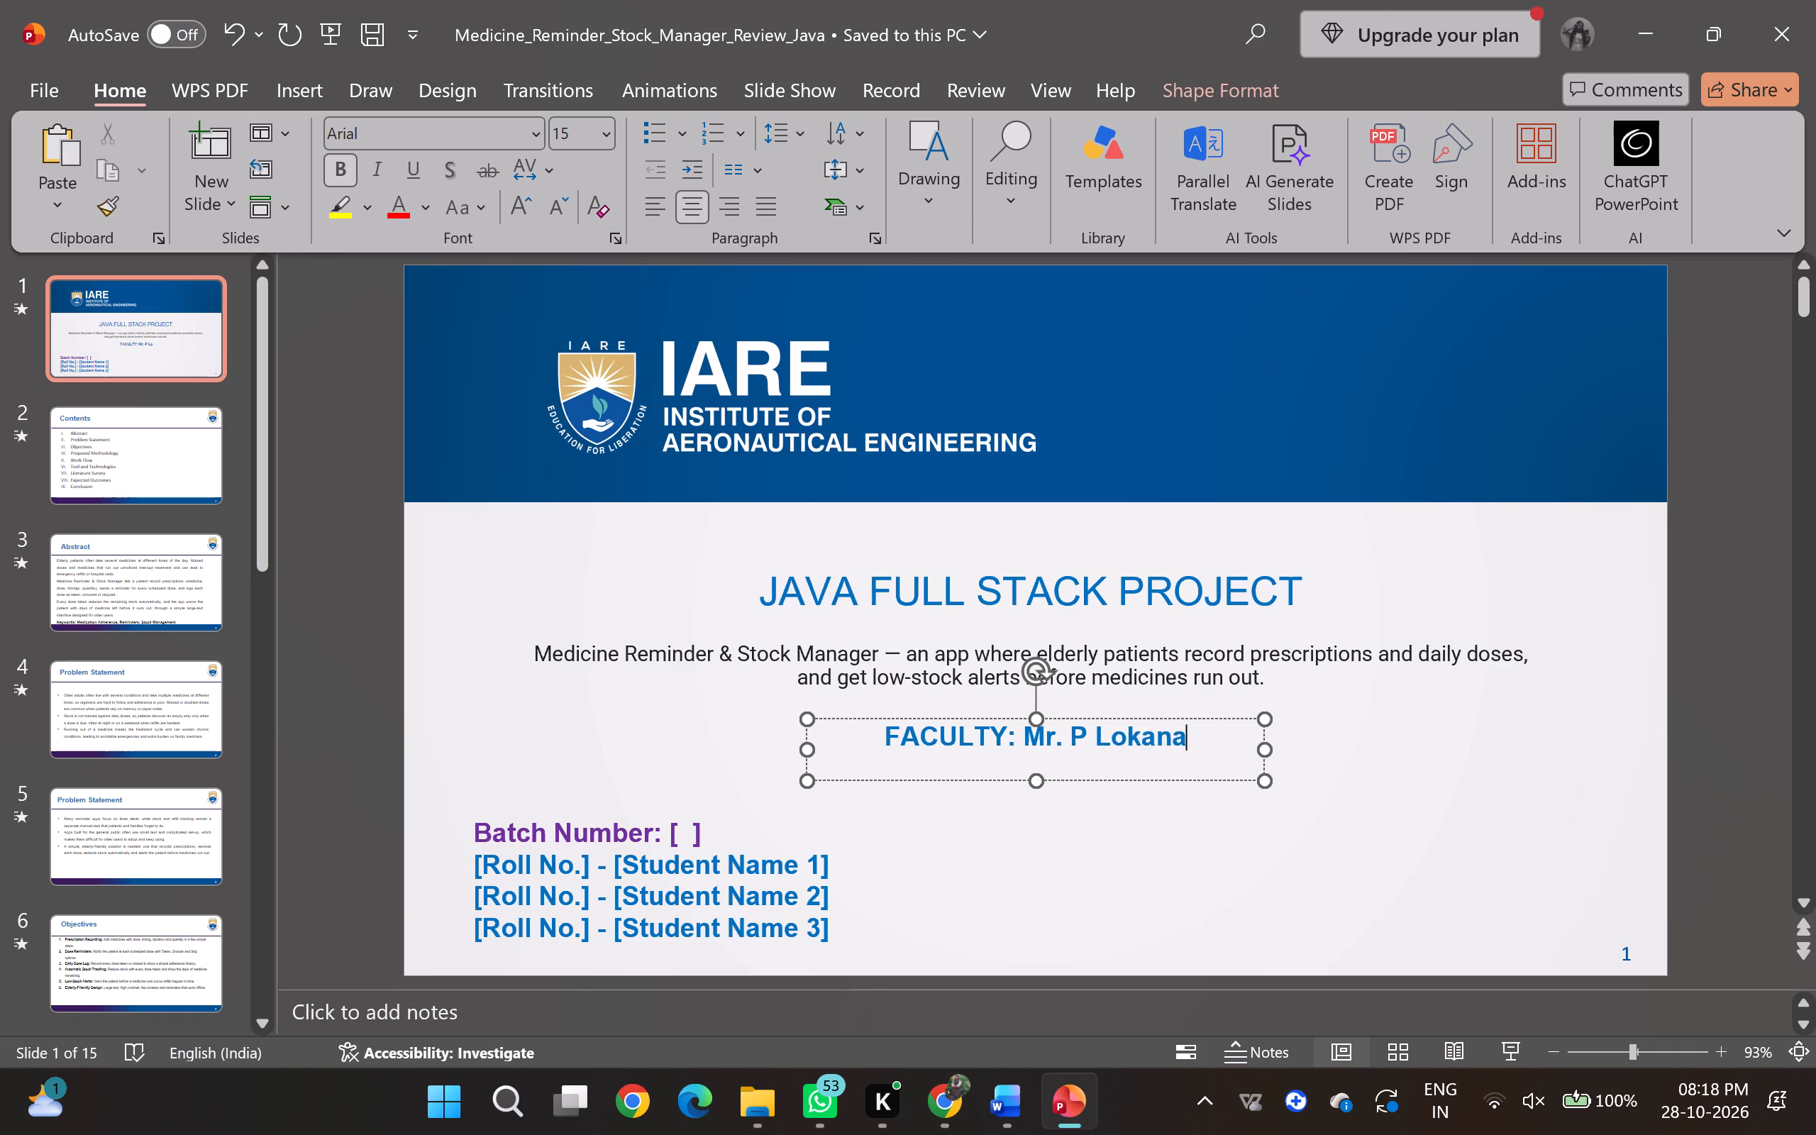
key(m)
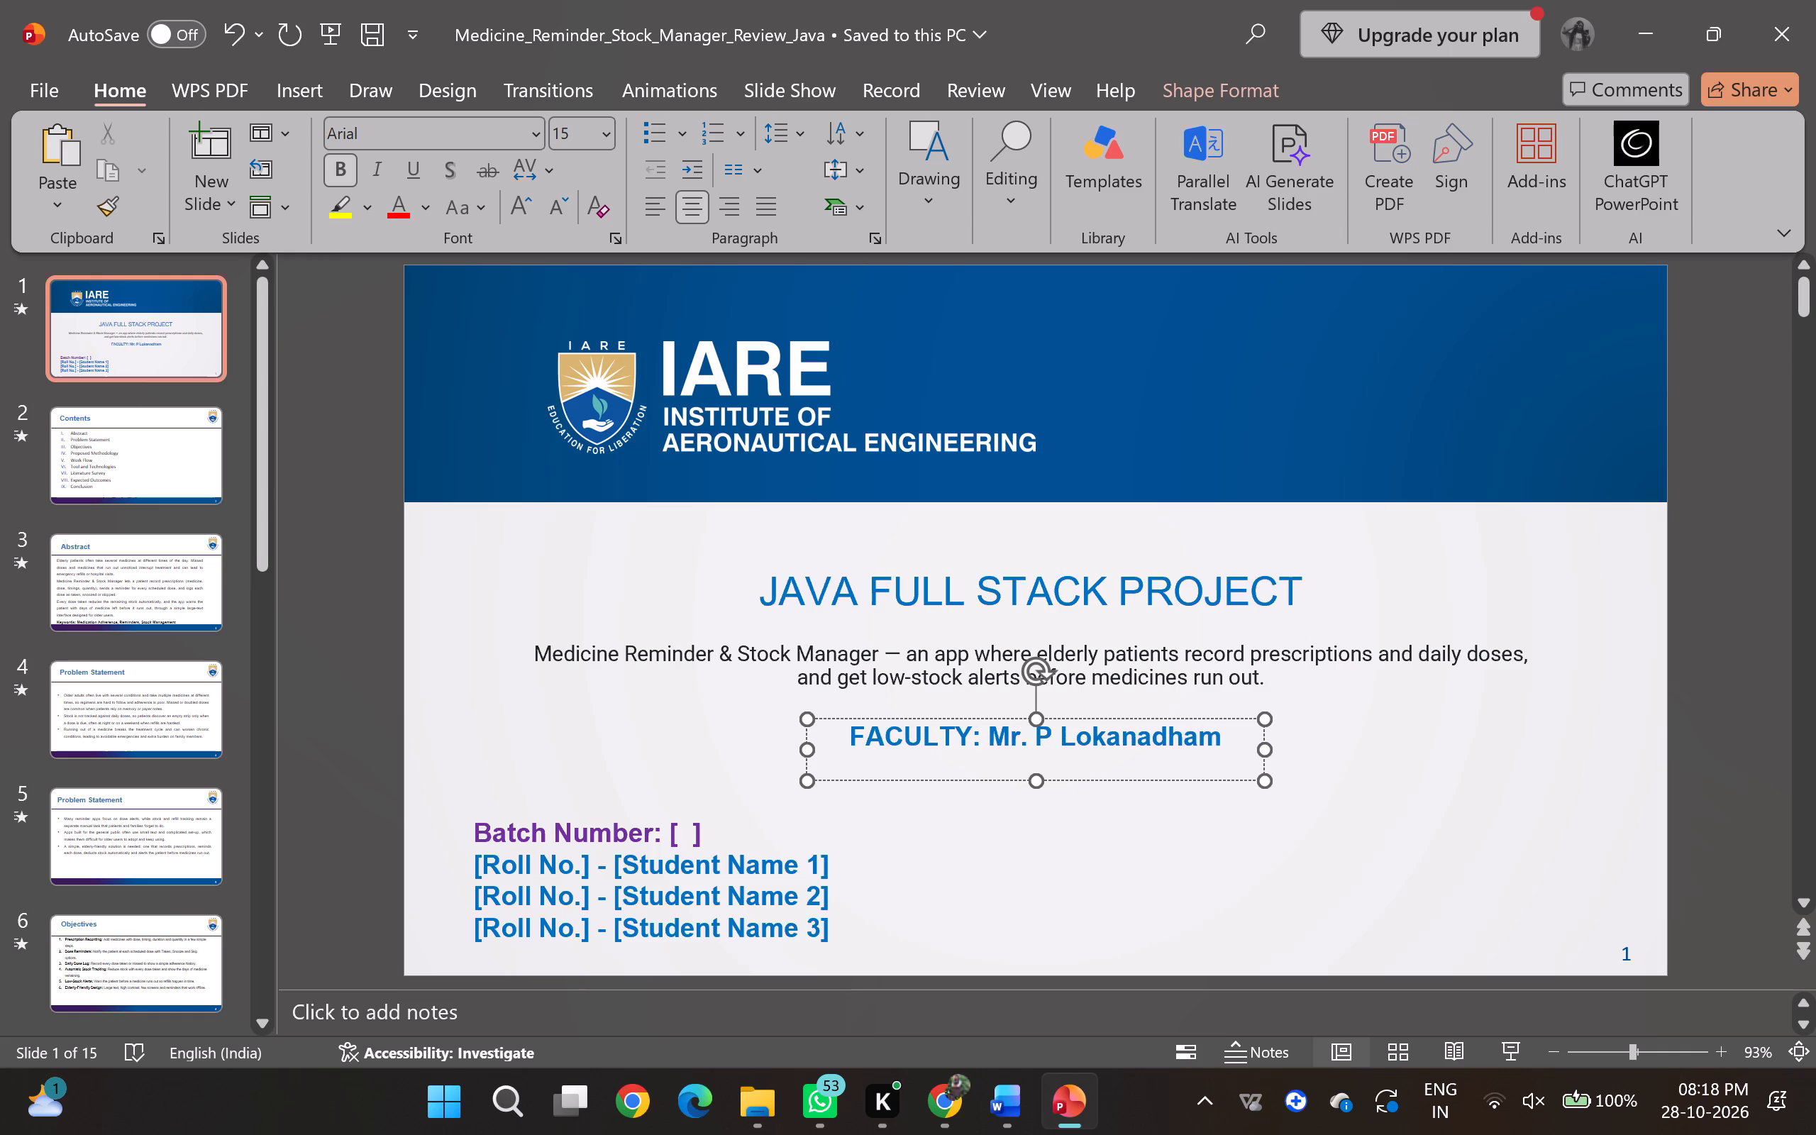
Switch to Chrome, search the web for the IARE faculty member, and copy the name with its title from the results.
click(946, 1089)
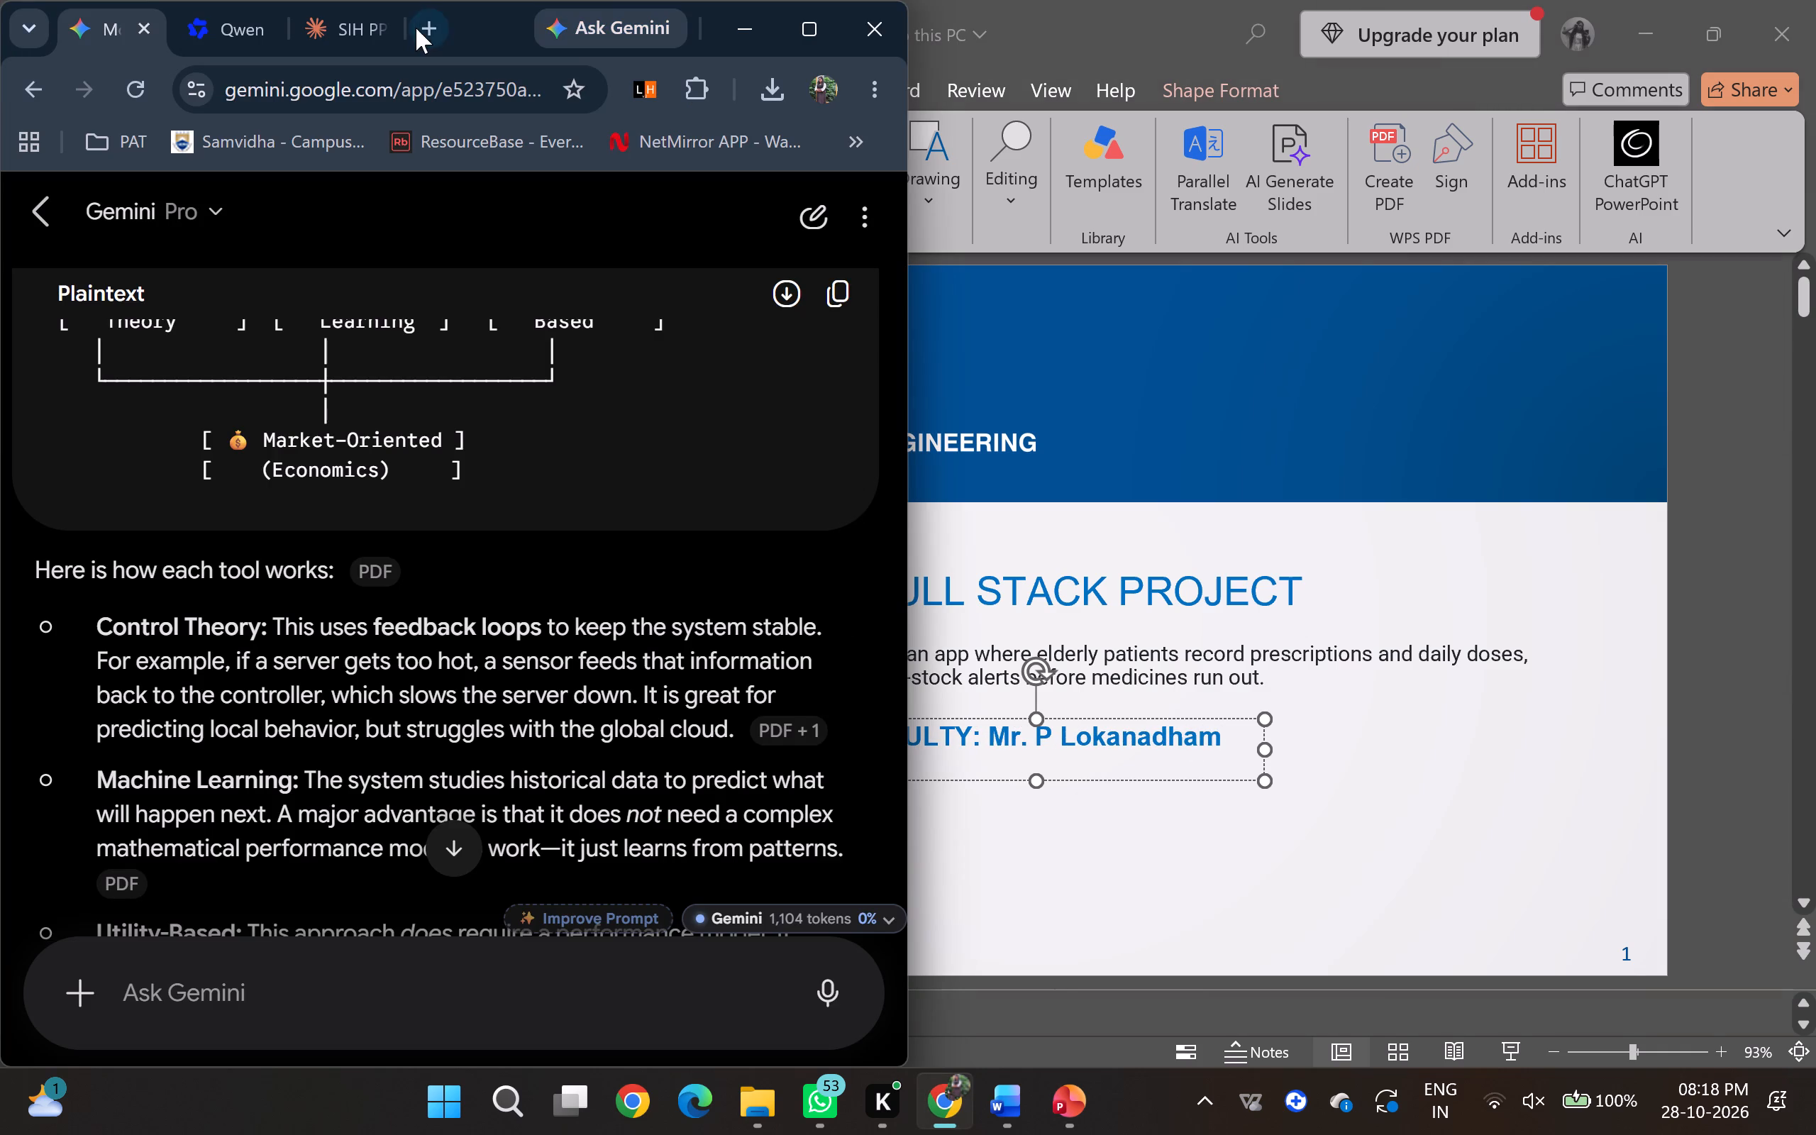
click(416, 28)
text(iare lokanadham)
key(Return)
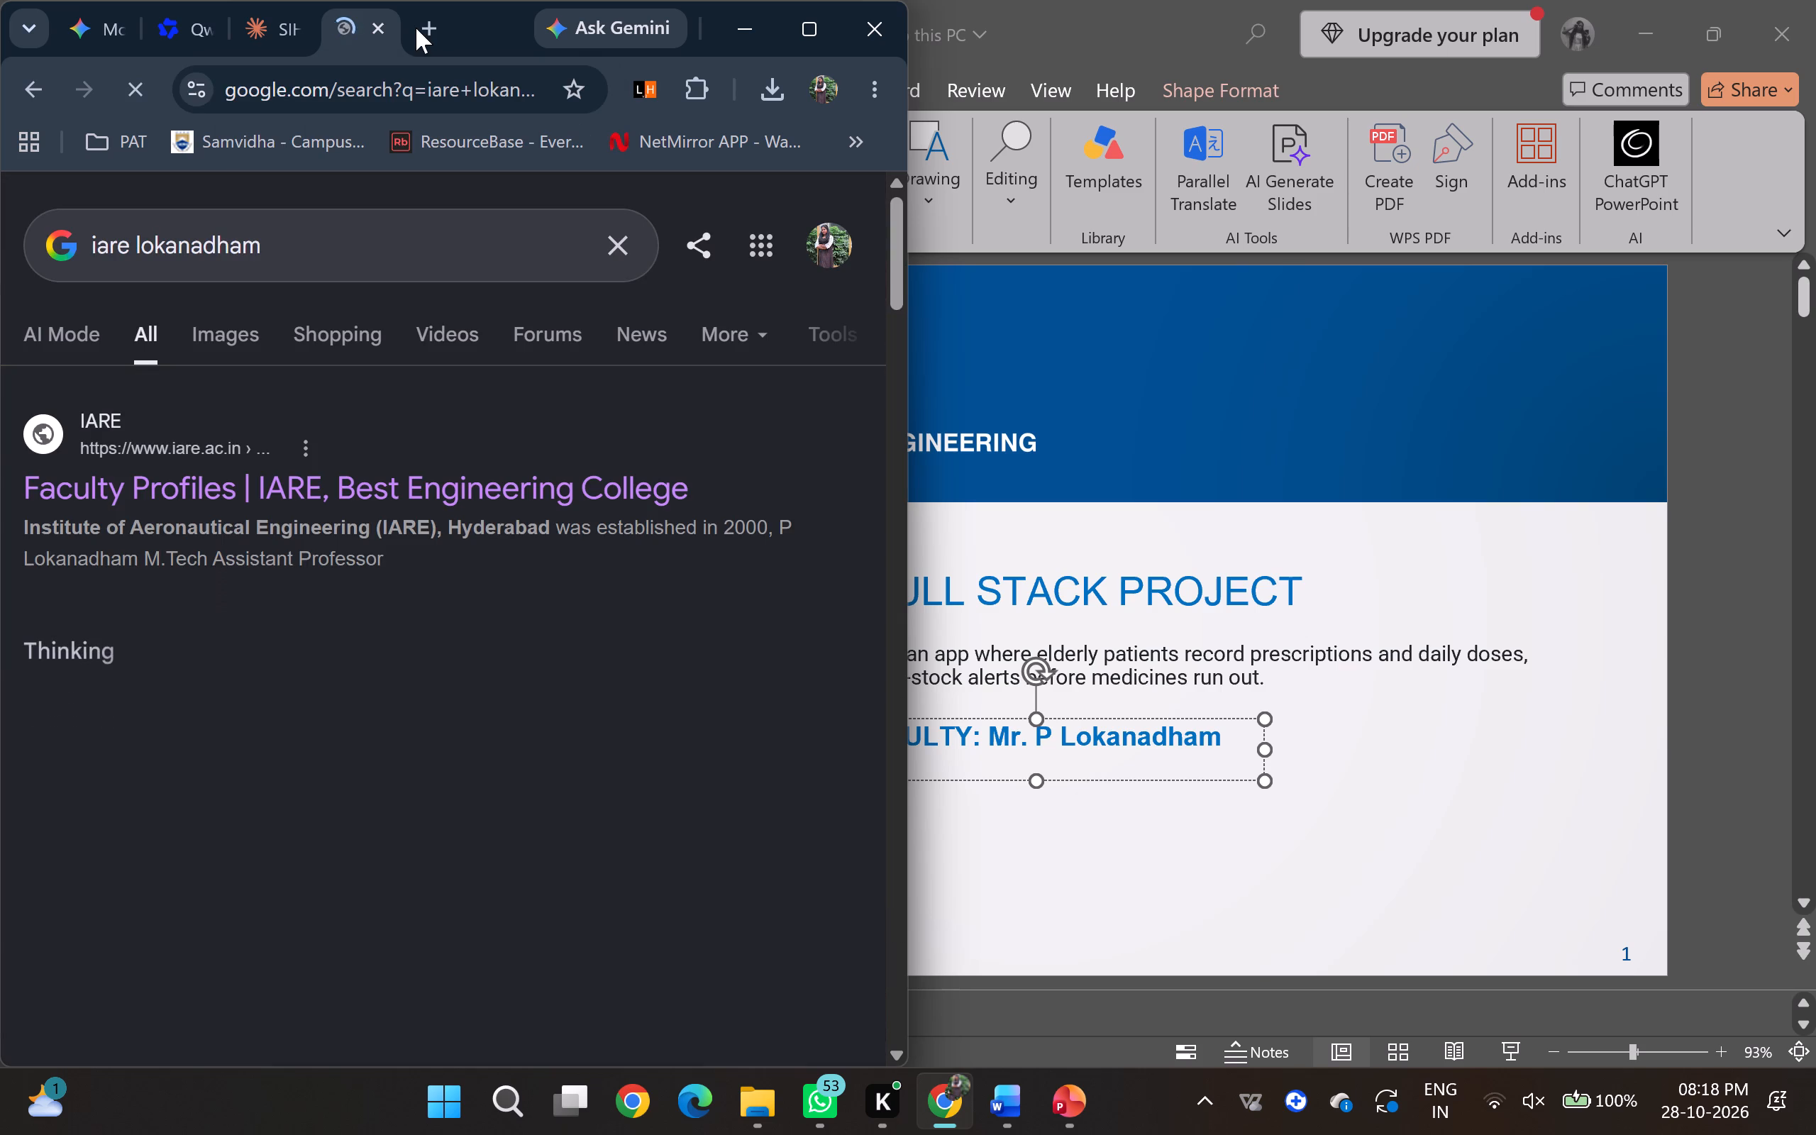
scroll(494, 463, down, 1)
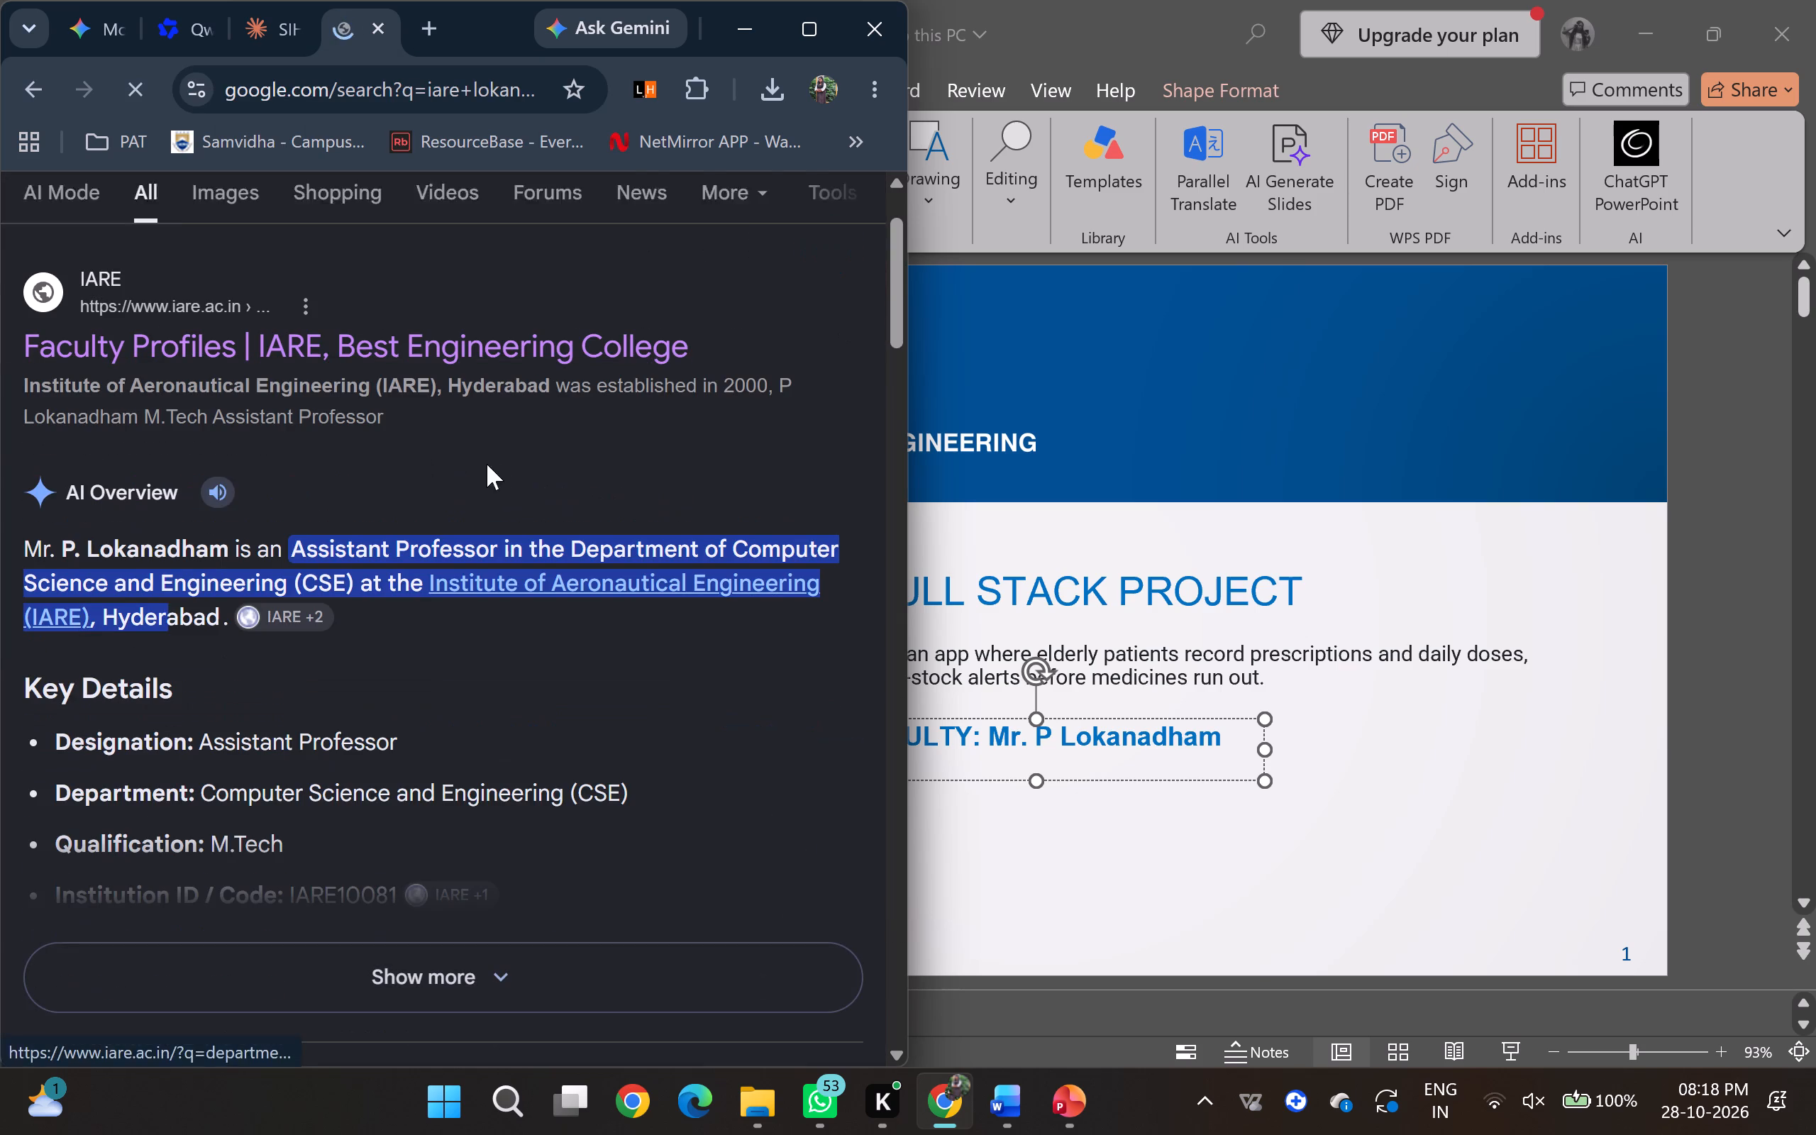
drag(23, 540, 215, 536)
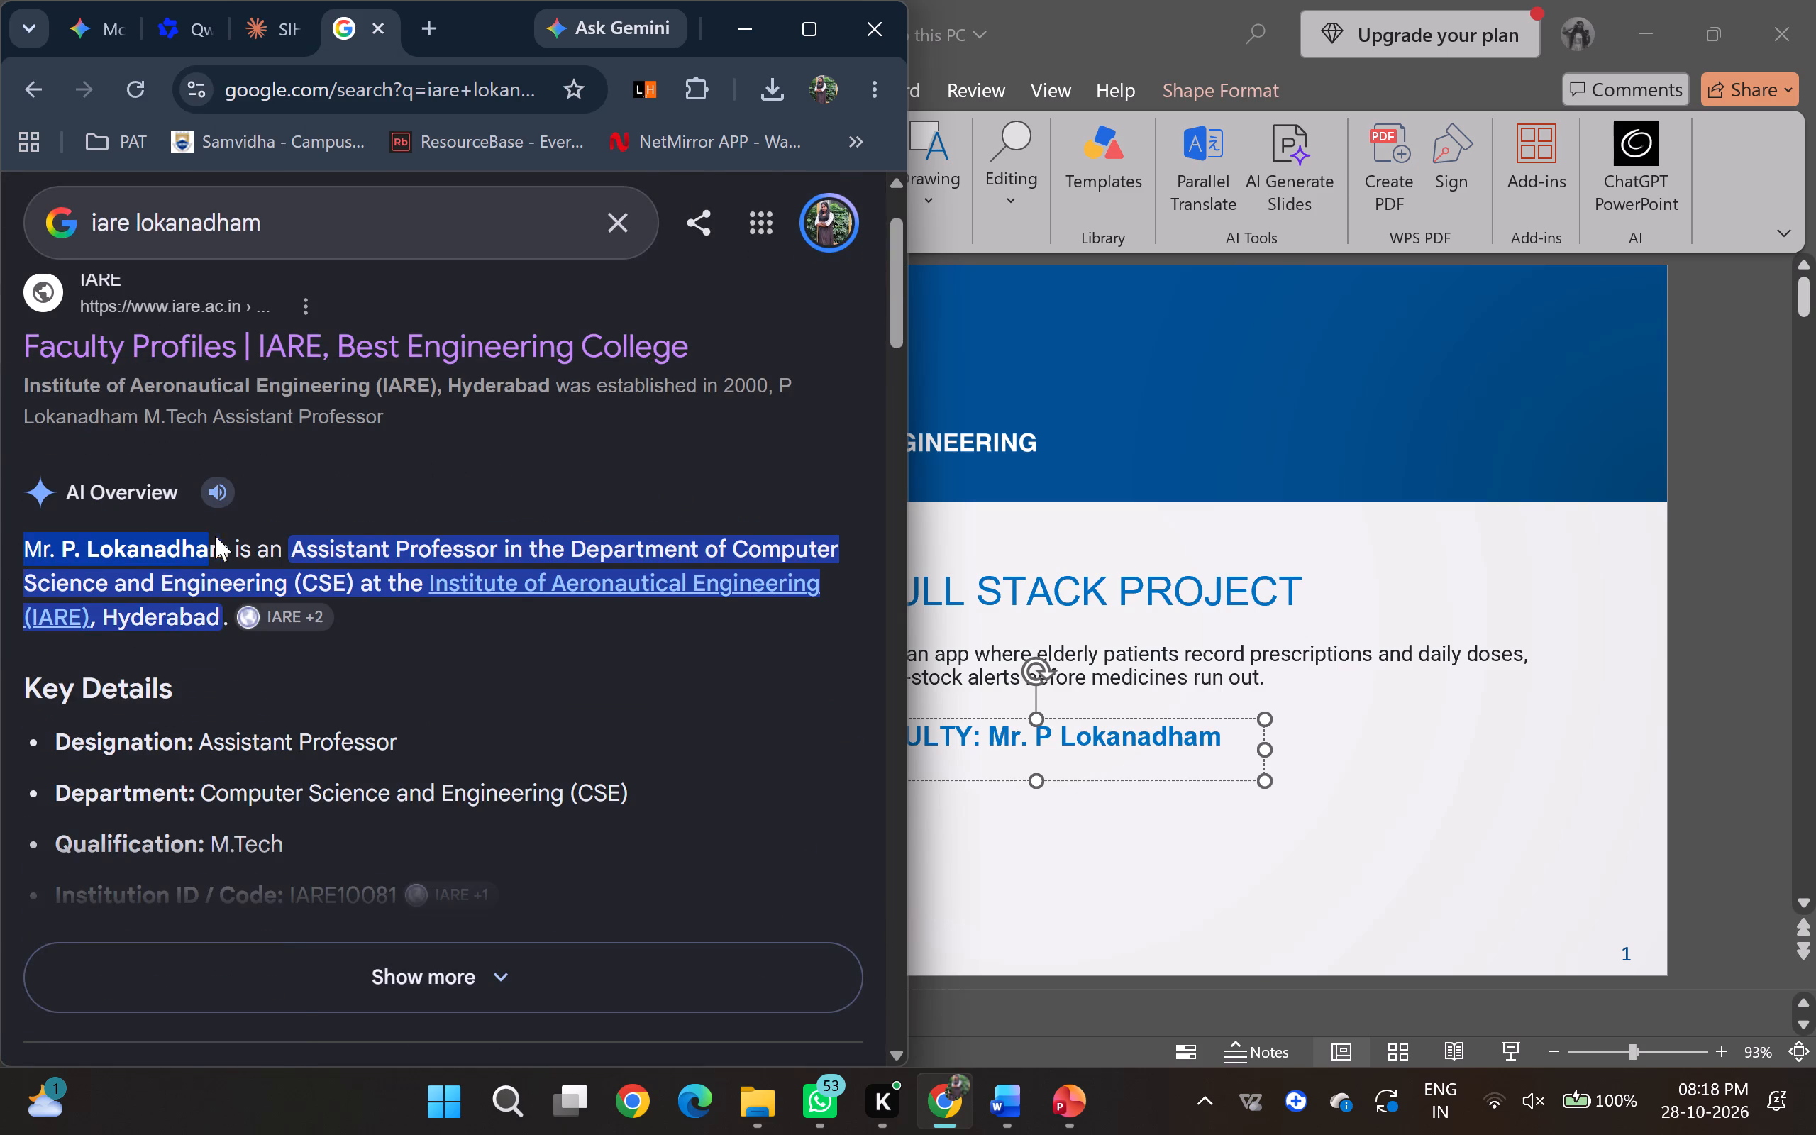
drag(215, 536, 229, 535)
key(ctrl+c)
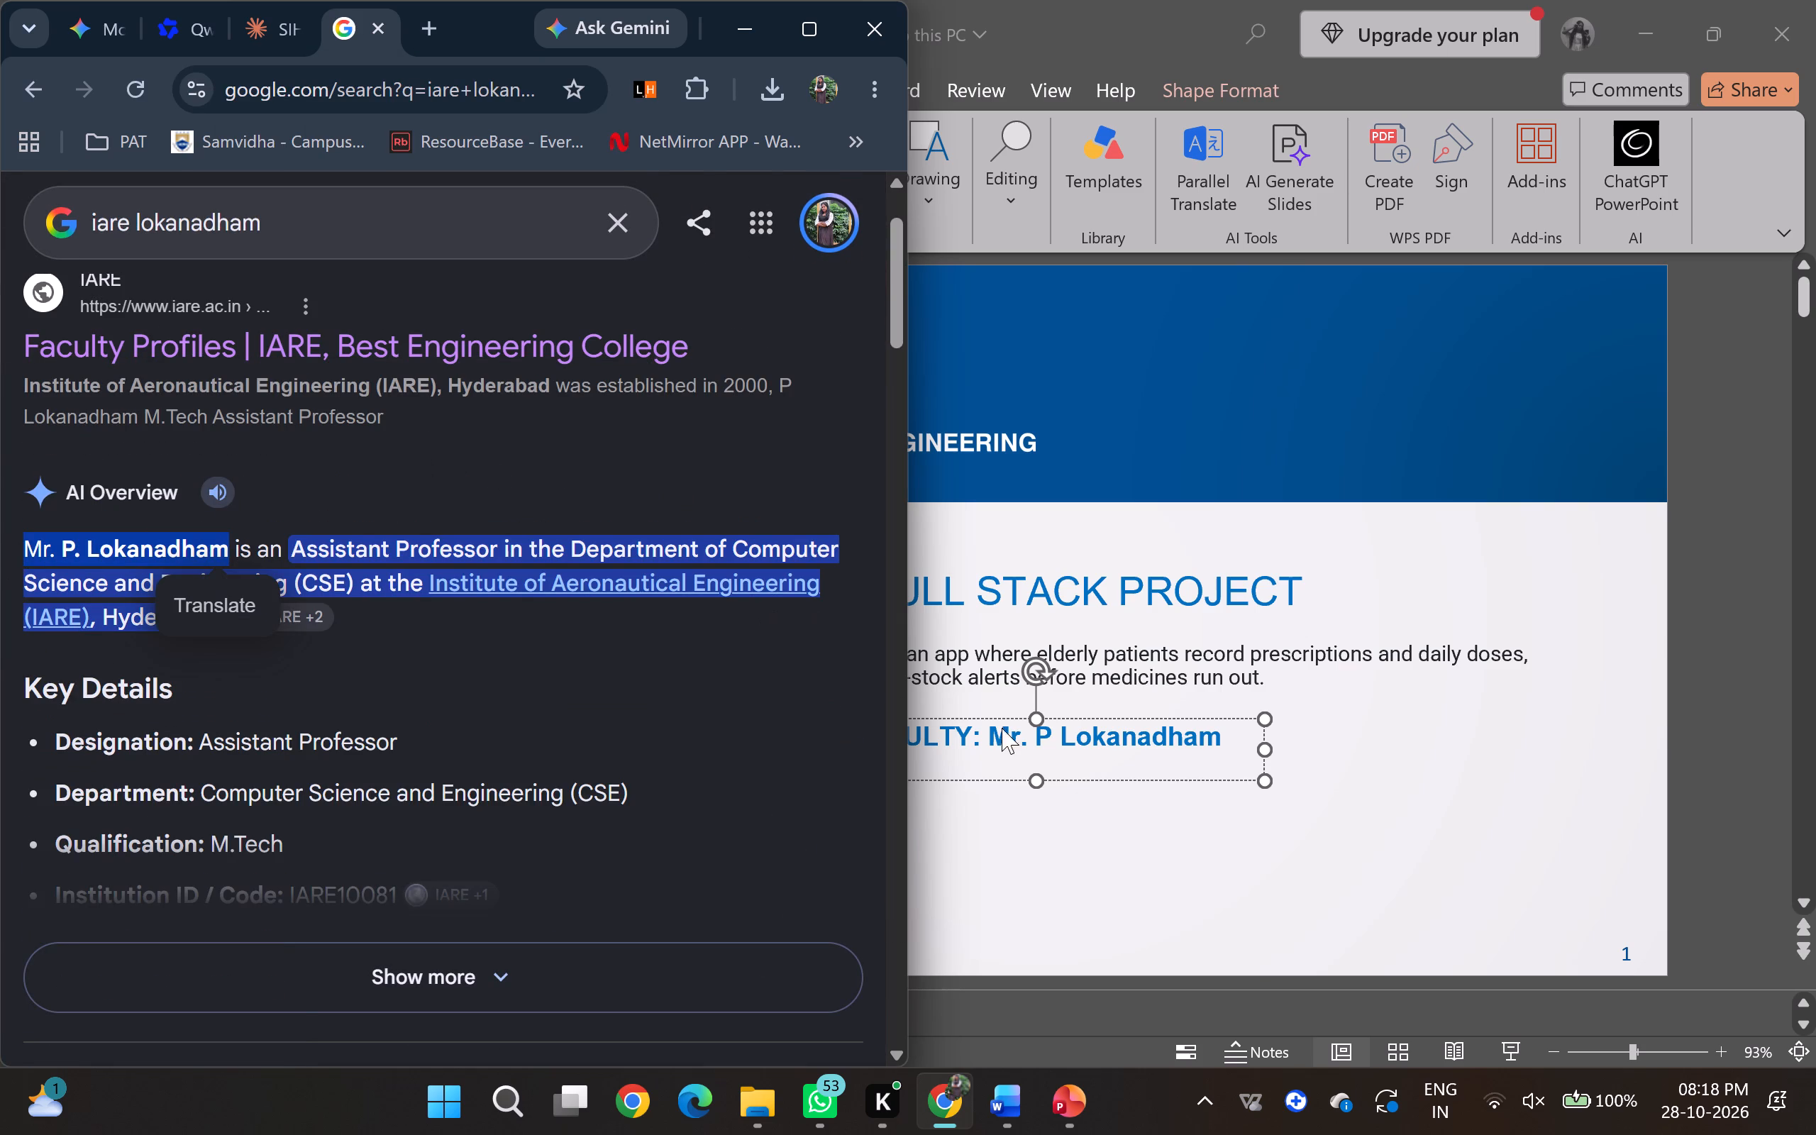
Return to PowerPoint and replace the faculty name after "FACULTY:" with the copied name.
click(1153, 741)
drag(995, 732, 1186, 732)
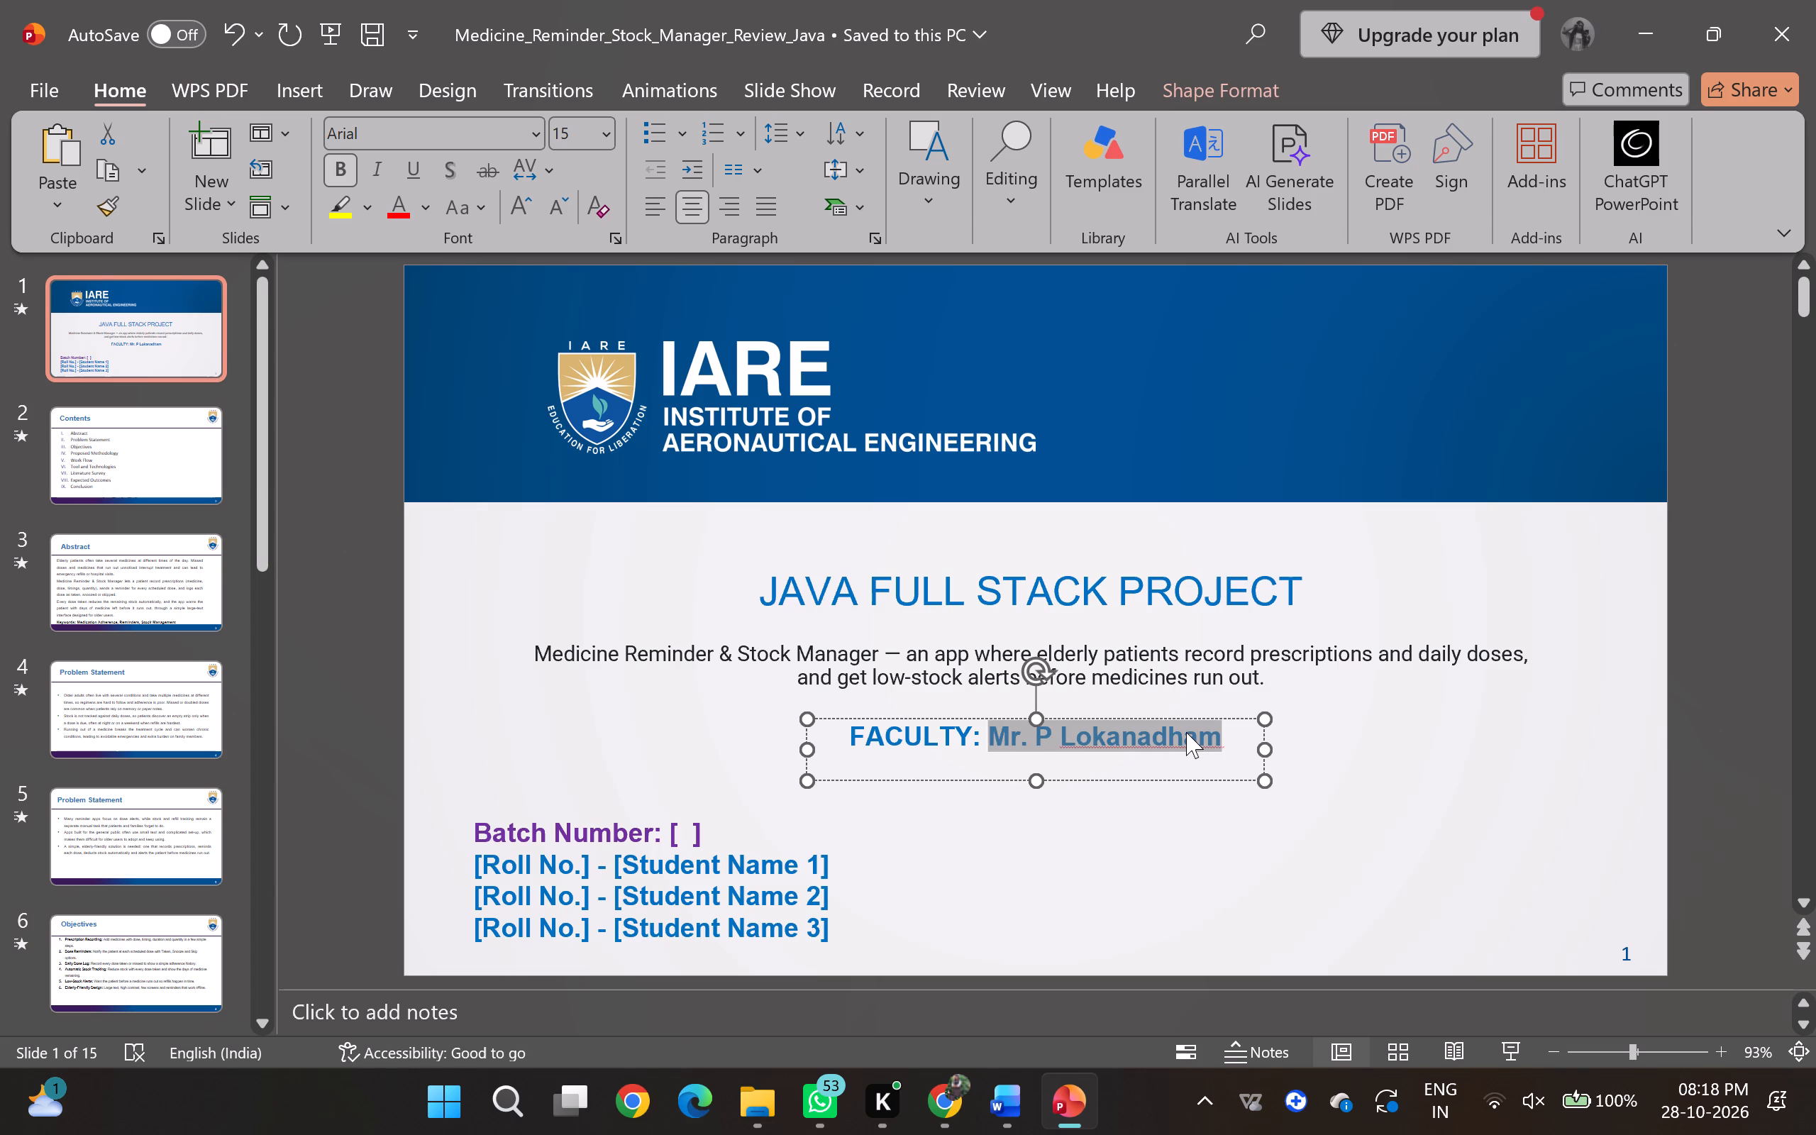
key(ctrl+v)
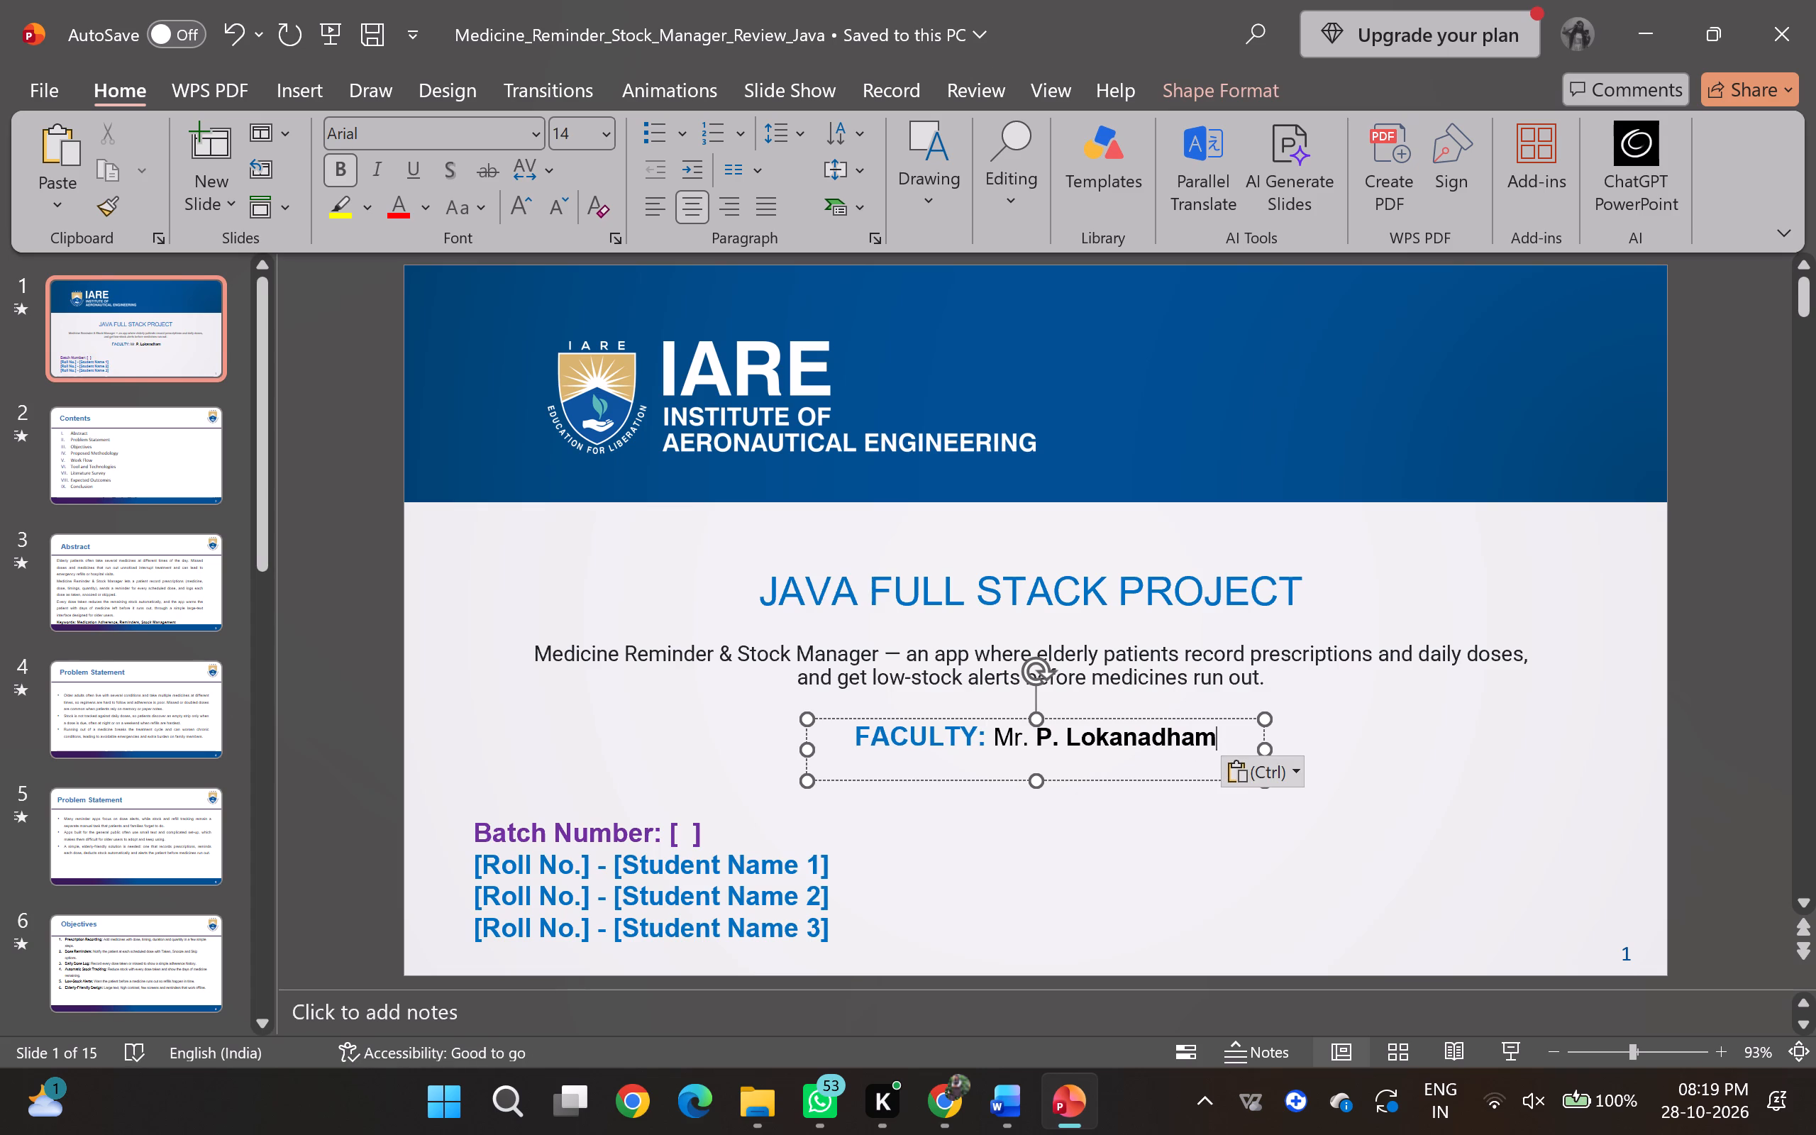
Remove the bold formatting from the pasted faculty name so that it is regular weight throughout.
drag(1214, 738, 1004, 731)
double_click(335, 172)
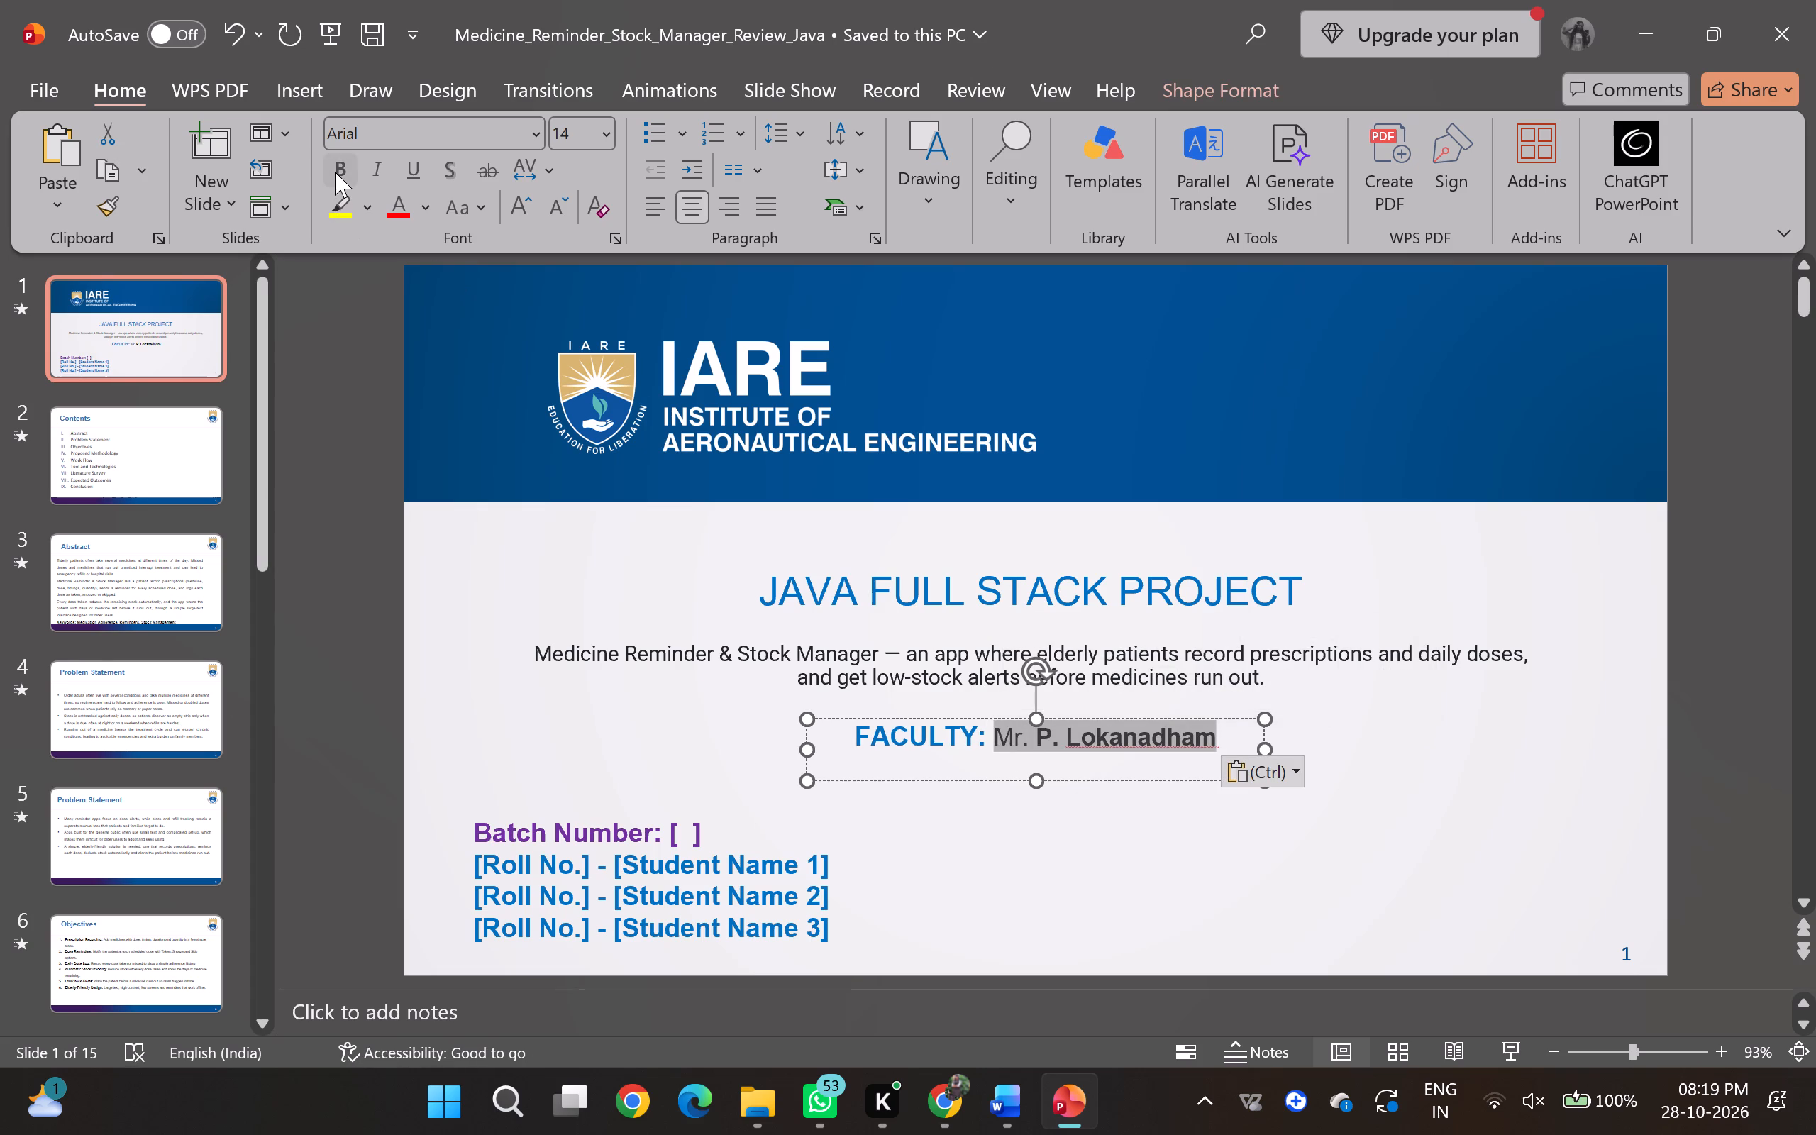
click(335, 172)
click(335, 172)
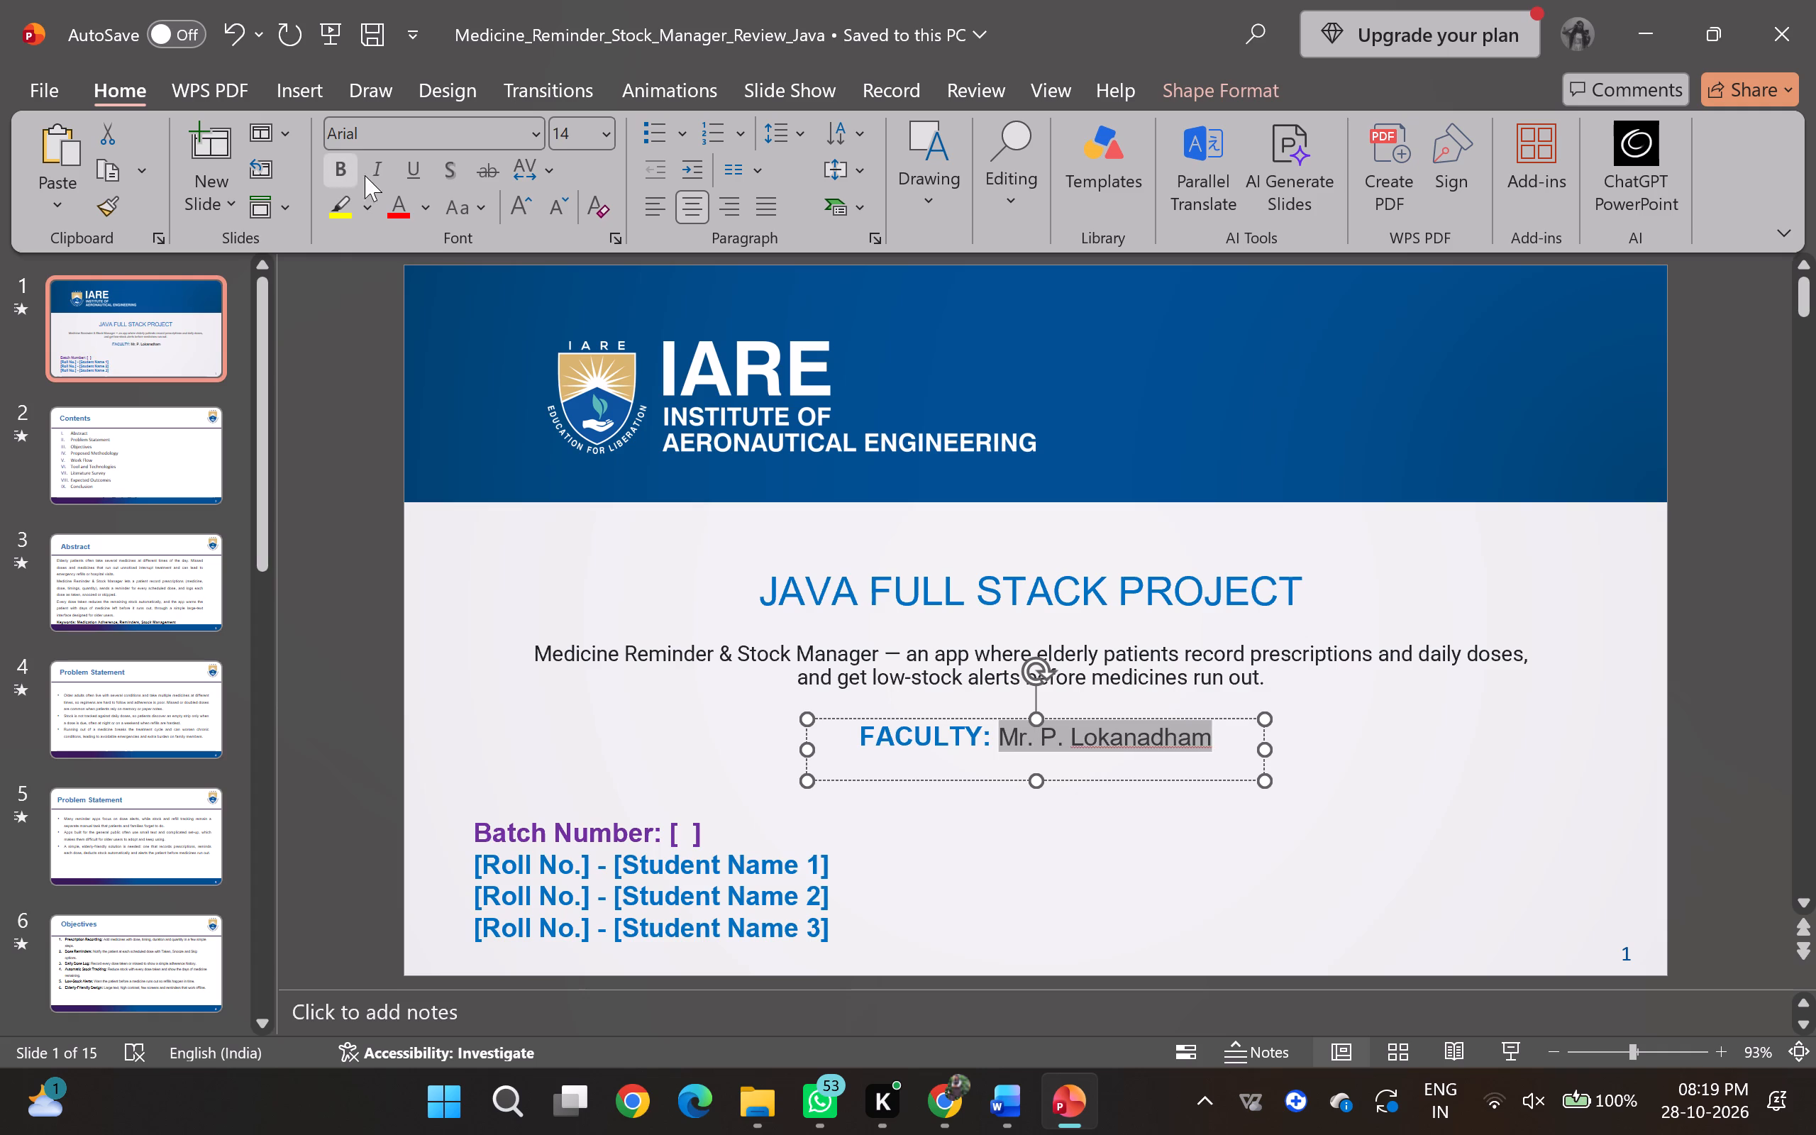
Move the FACULTY text box on the title slide slightly left so it sits centred under the project description.
click(927, 738)
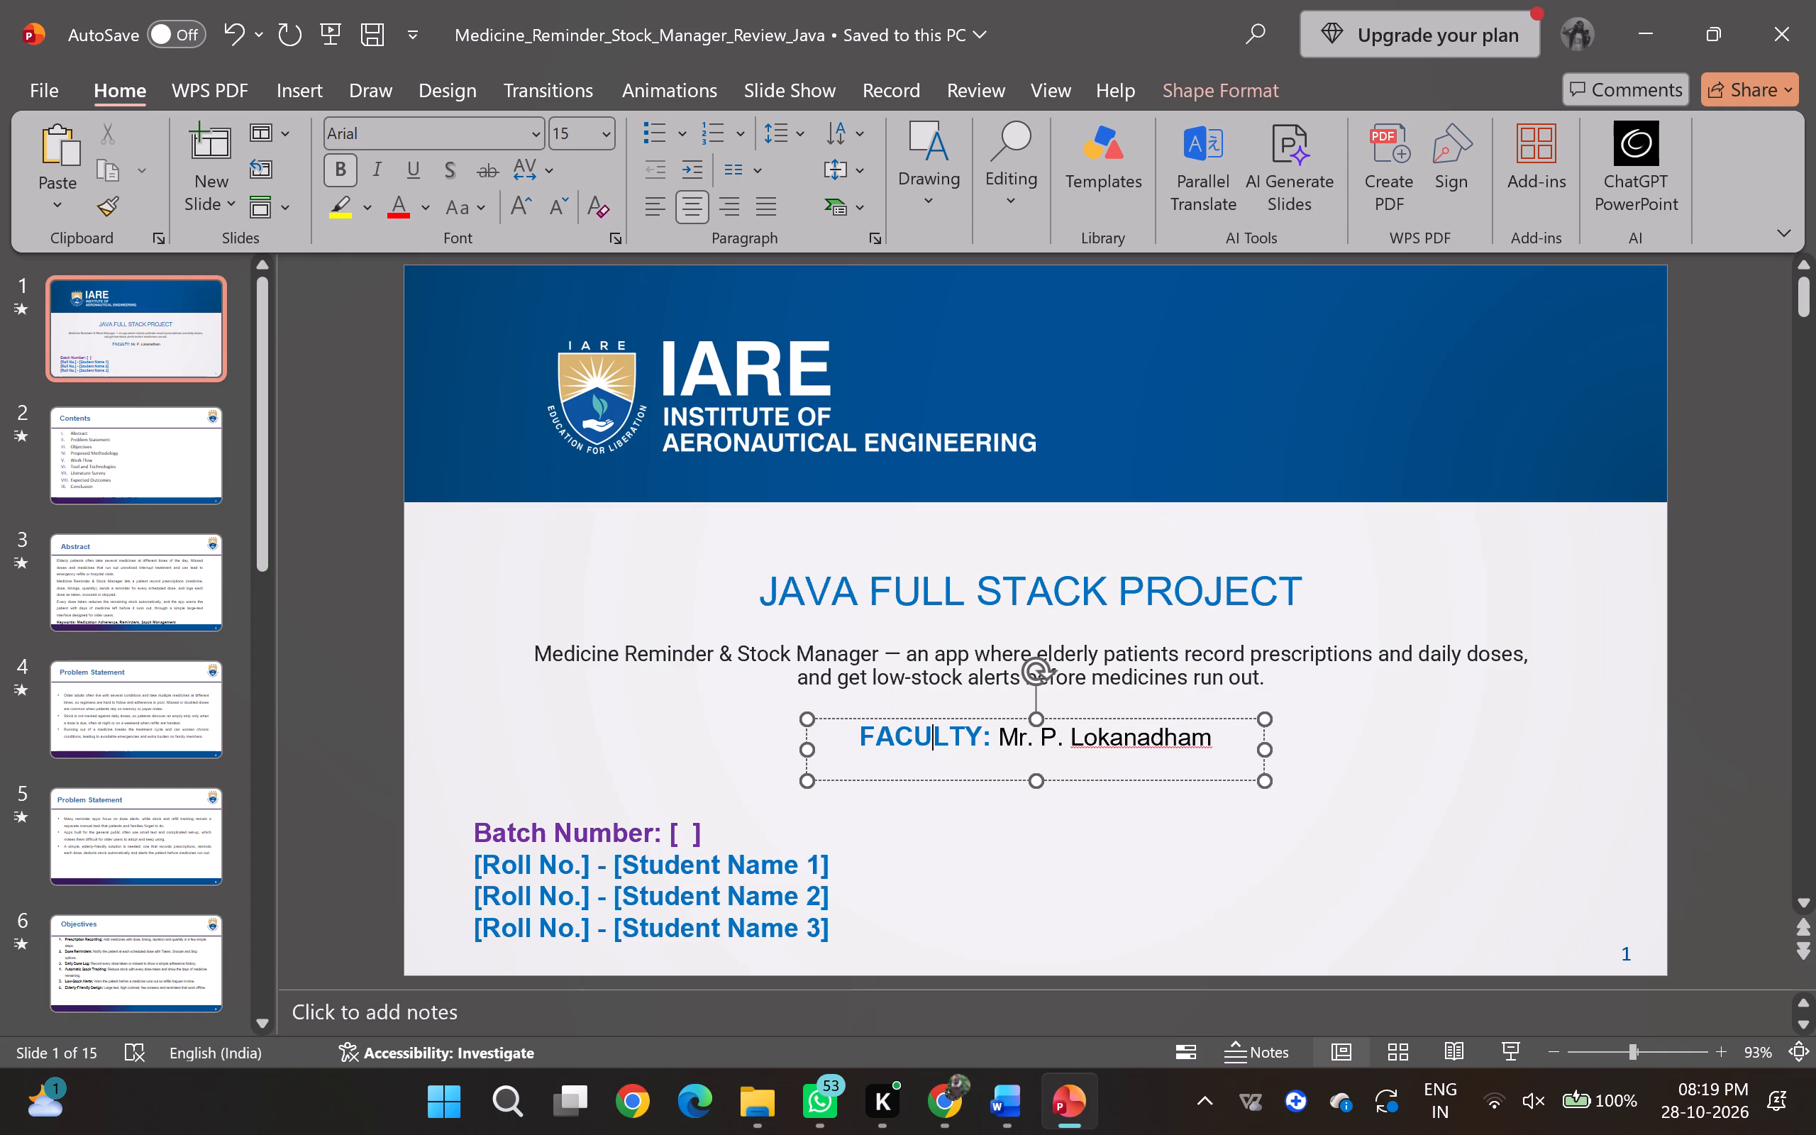
drag(1217, 737, 1174, 737)
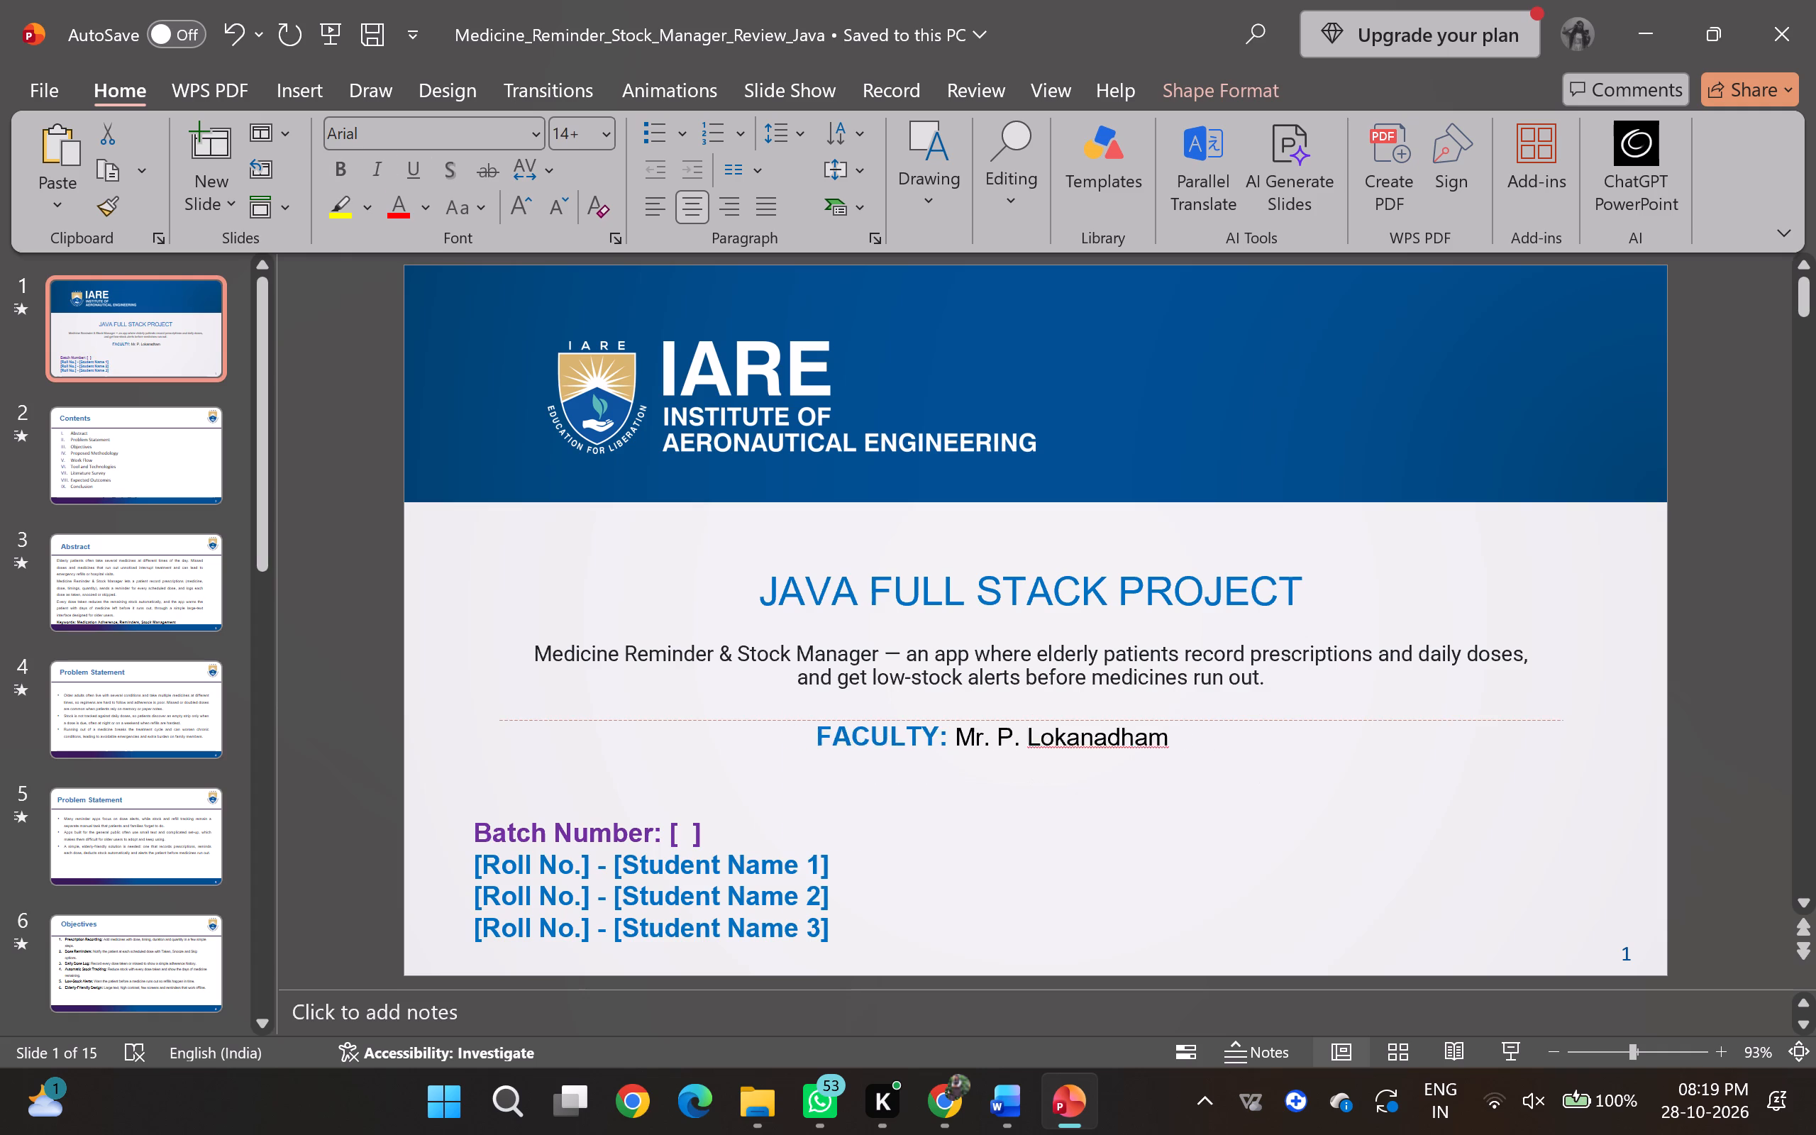
drag(1174, 737, 1196, 737)
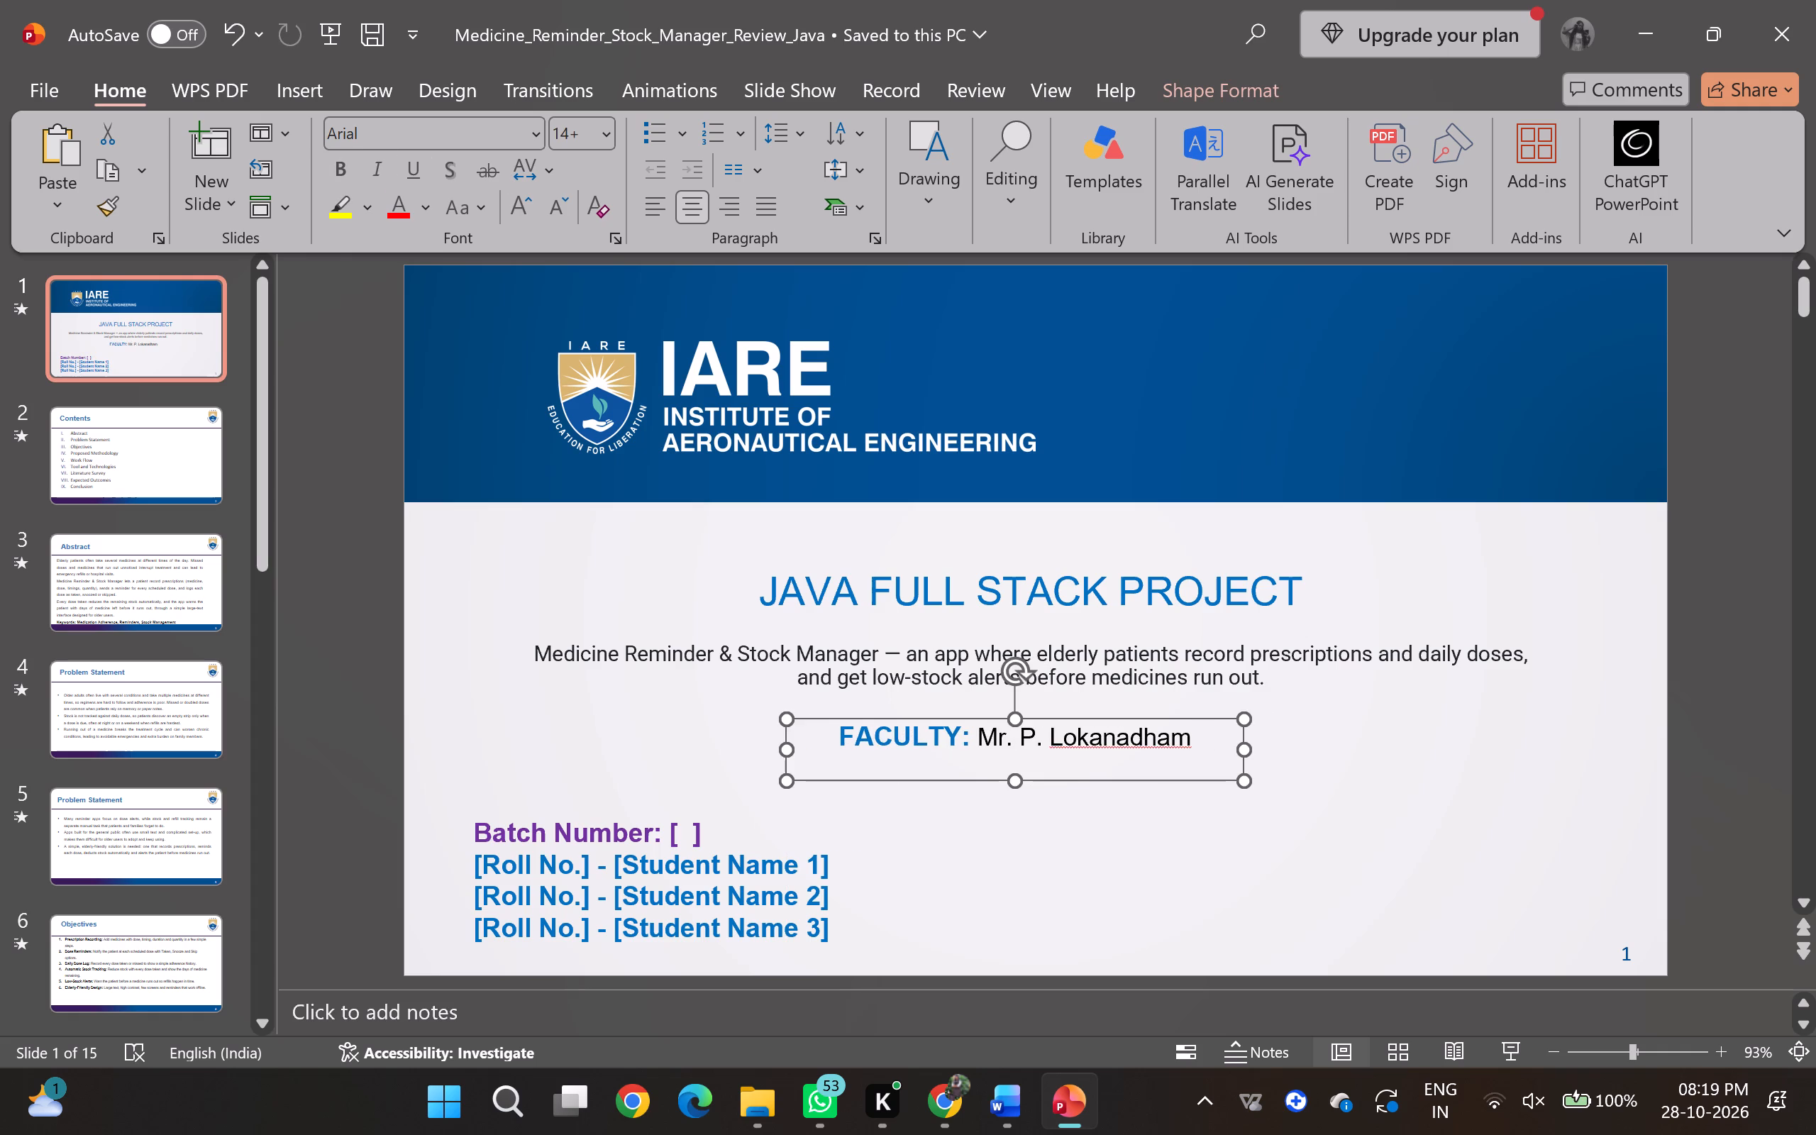
Set the faculty name's font size to 15 on the title slide.
drag(985, 737, 1180, 736)
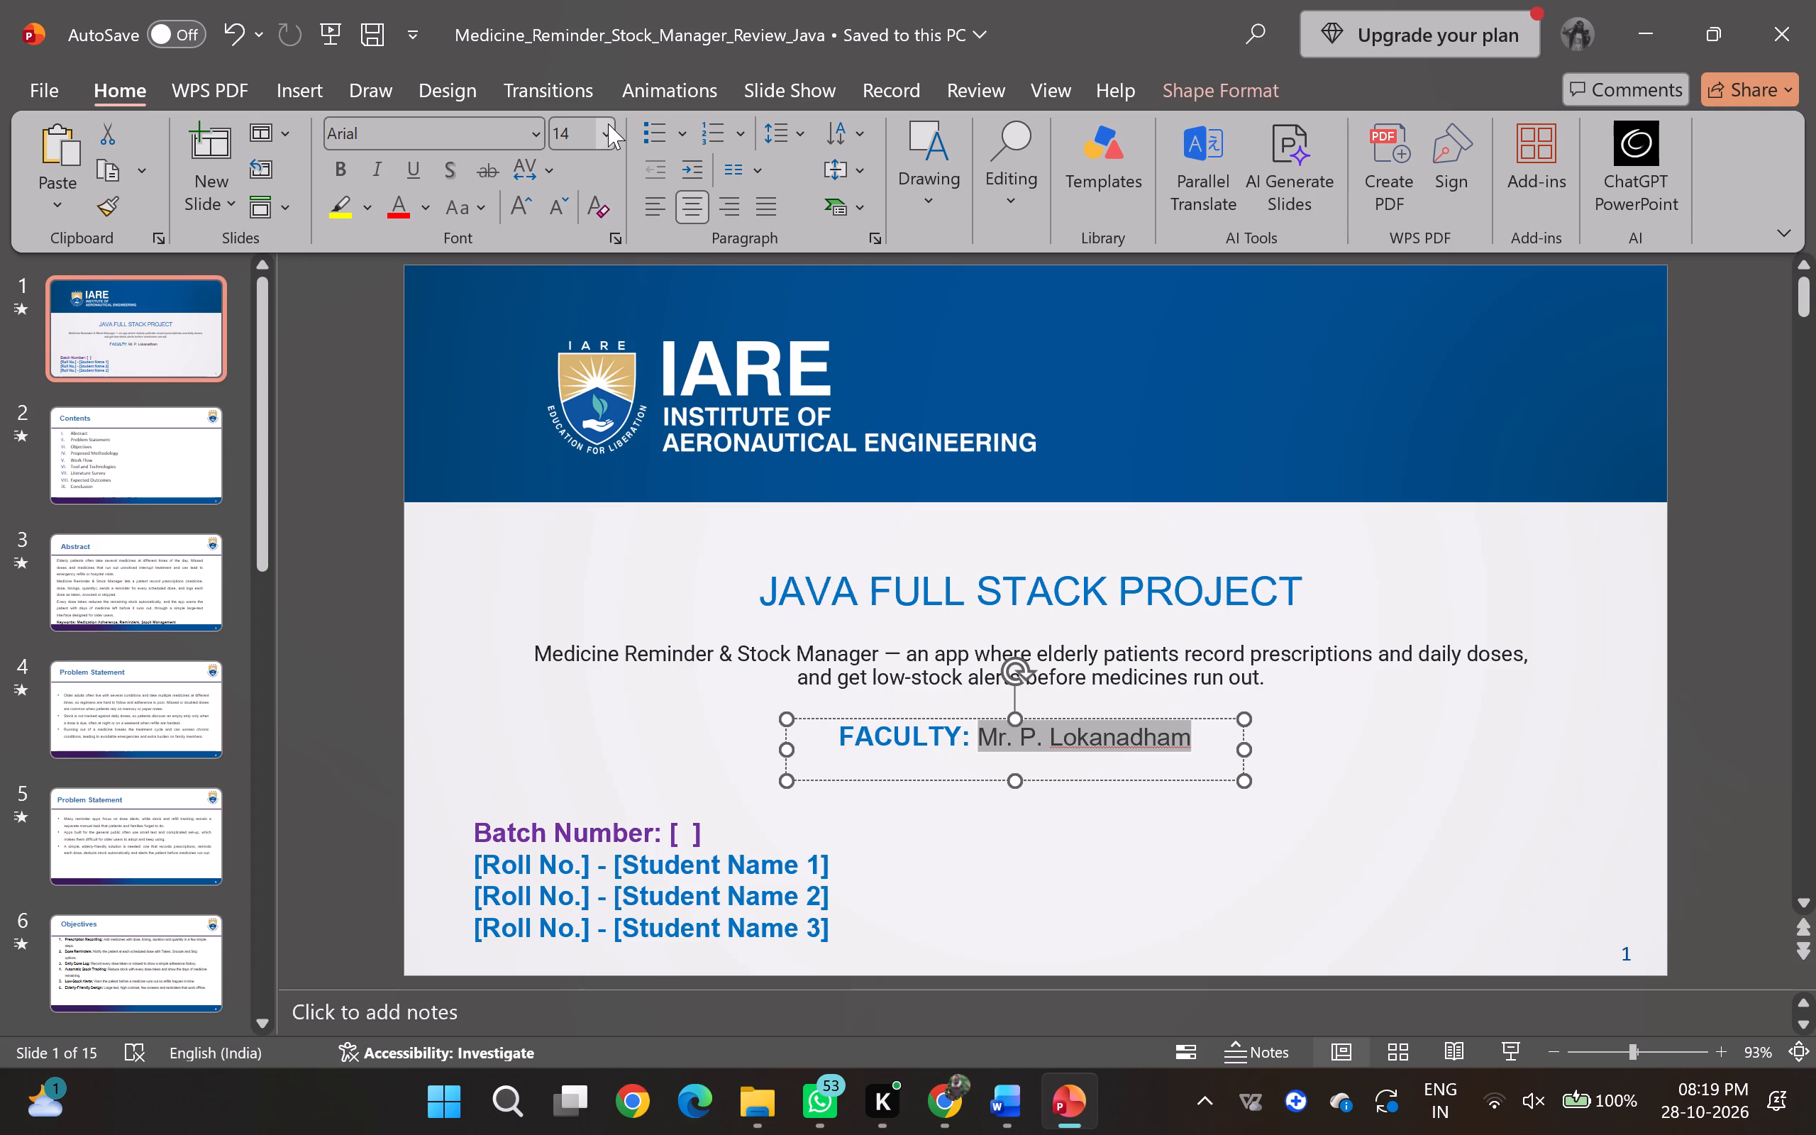
click(608, 123)
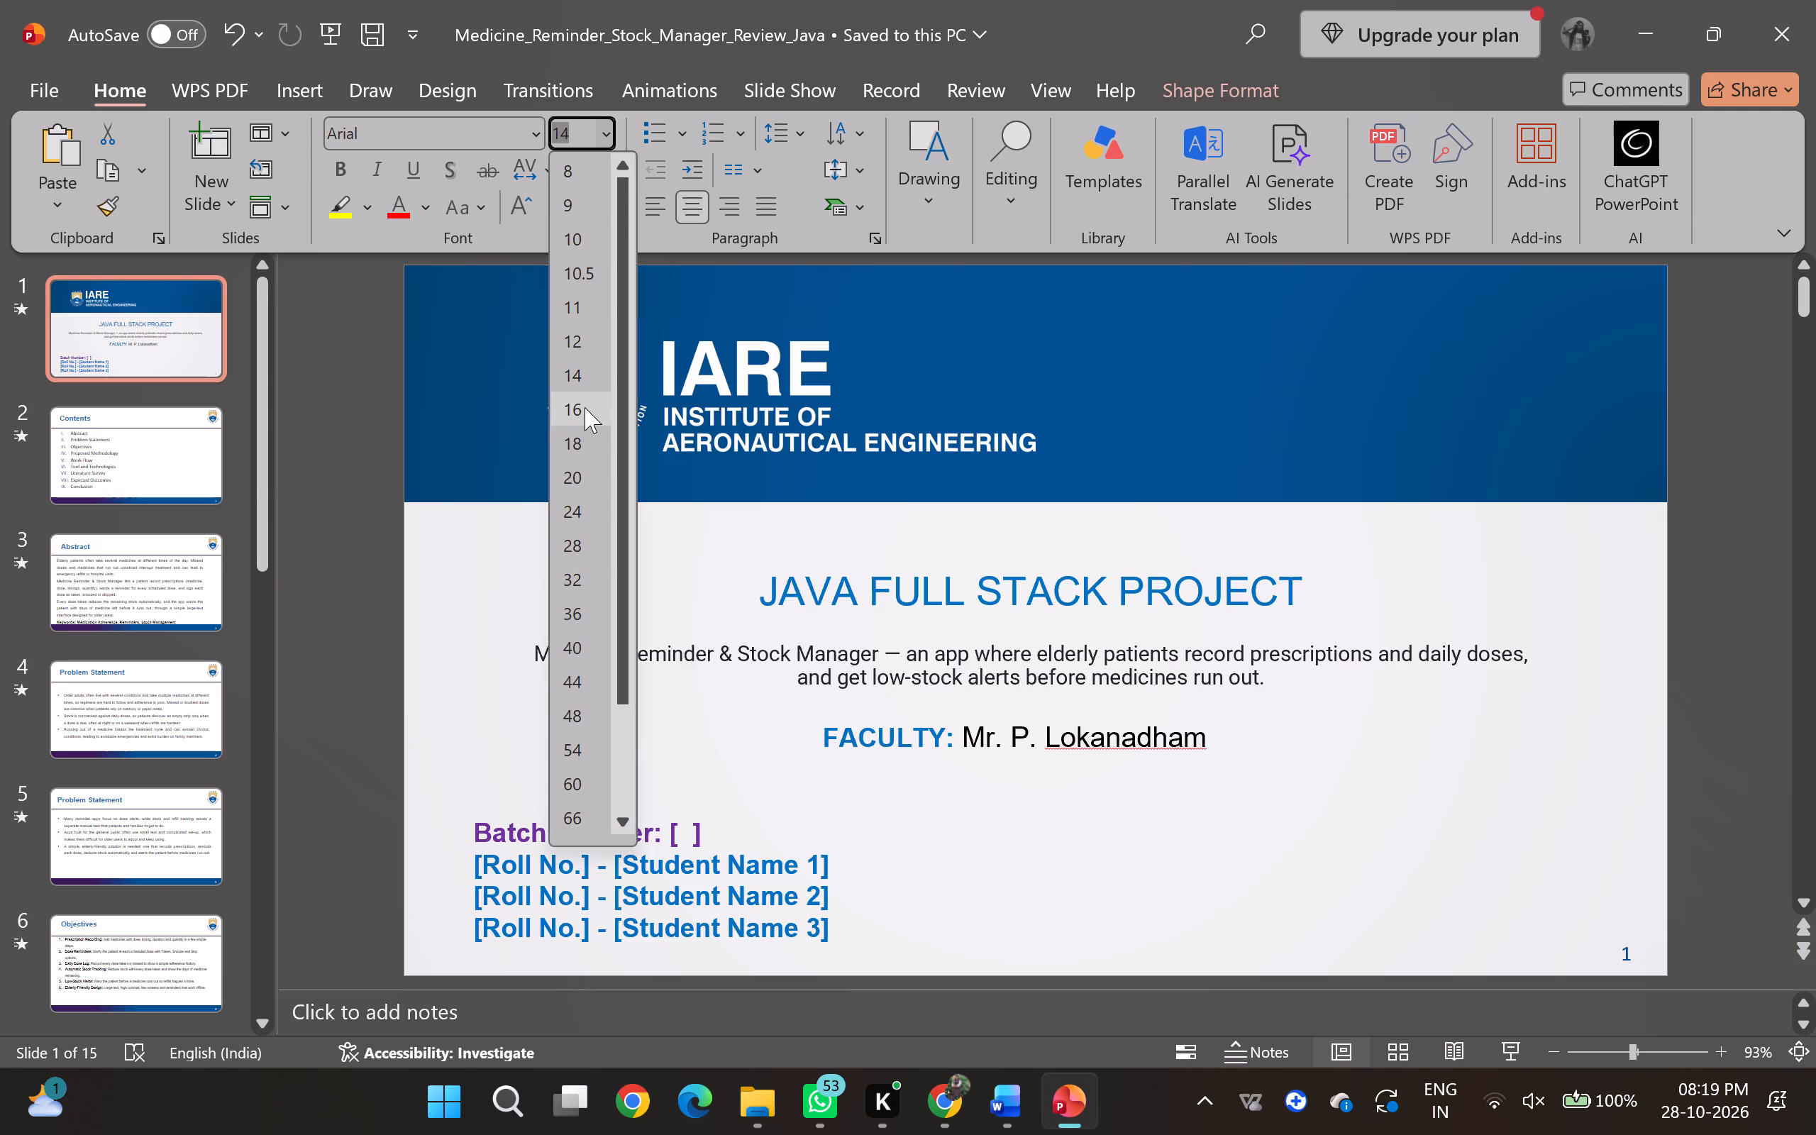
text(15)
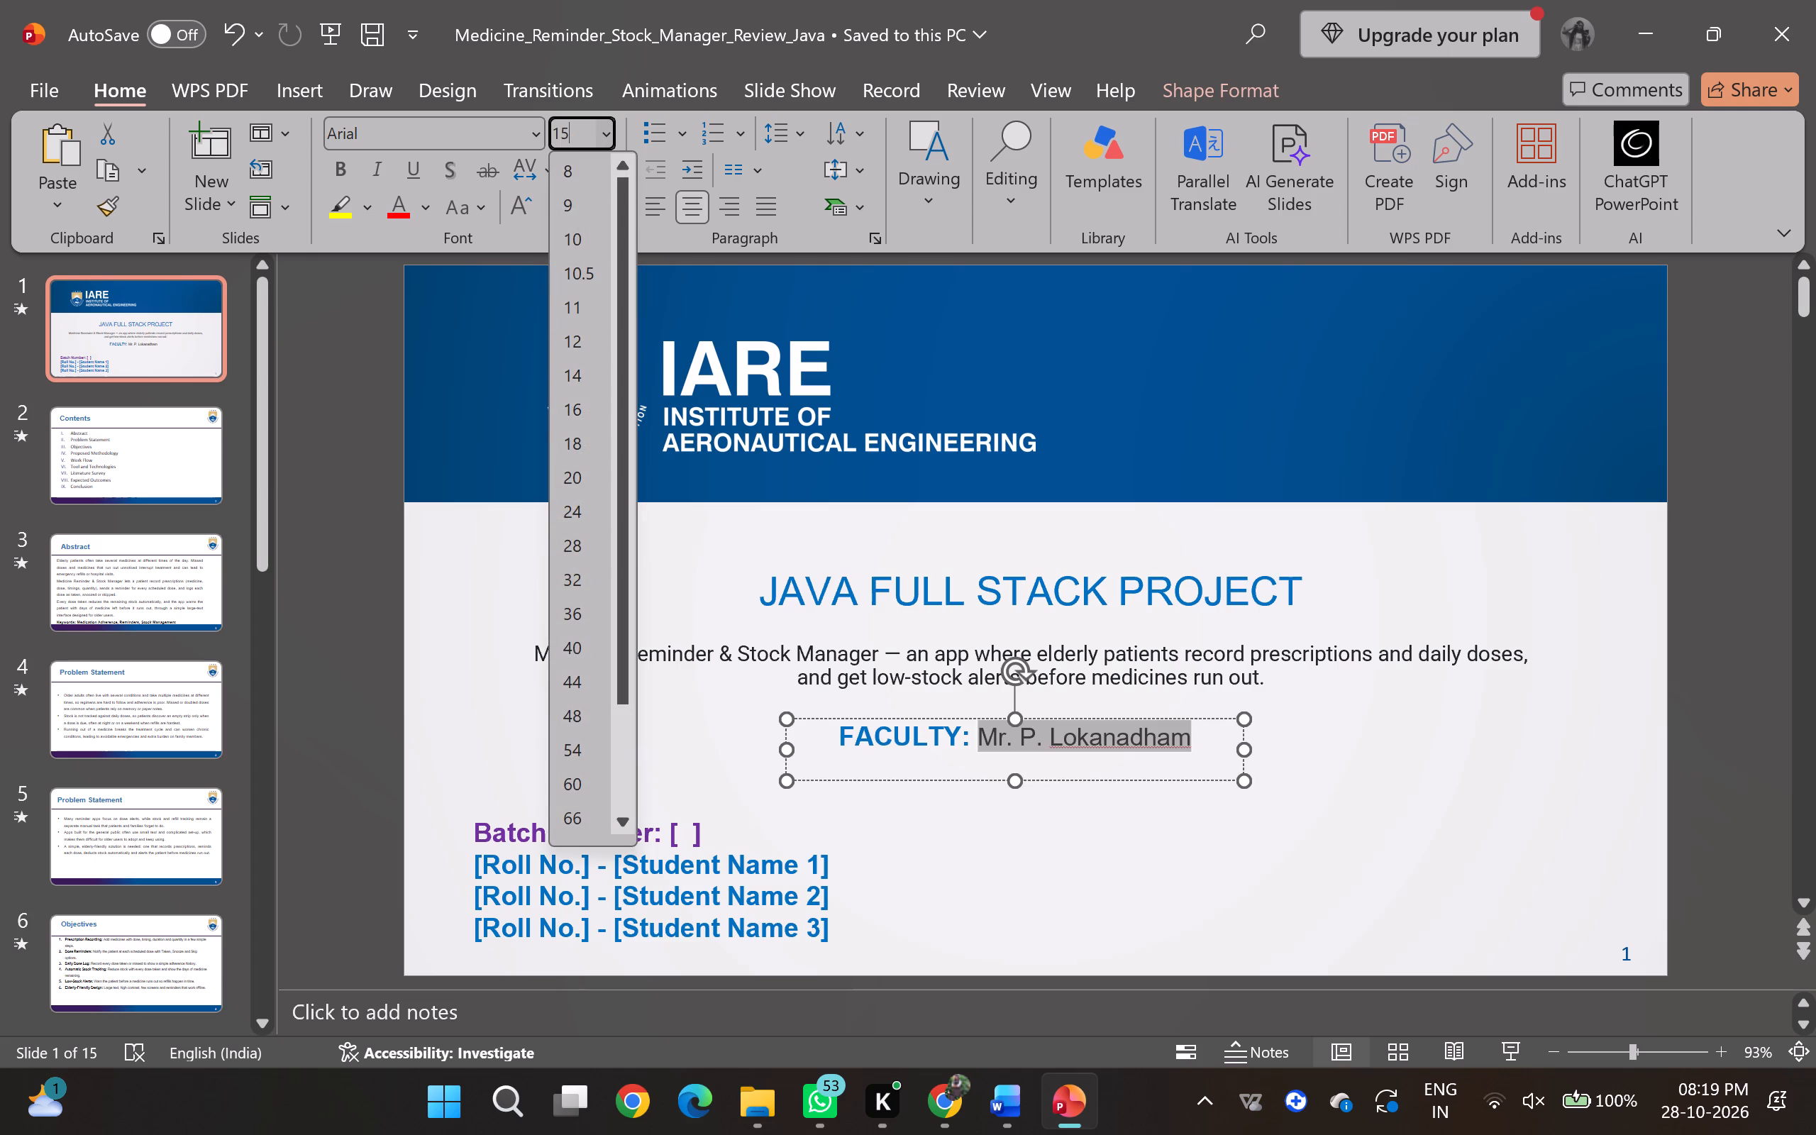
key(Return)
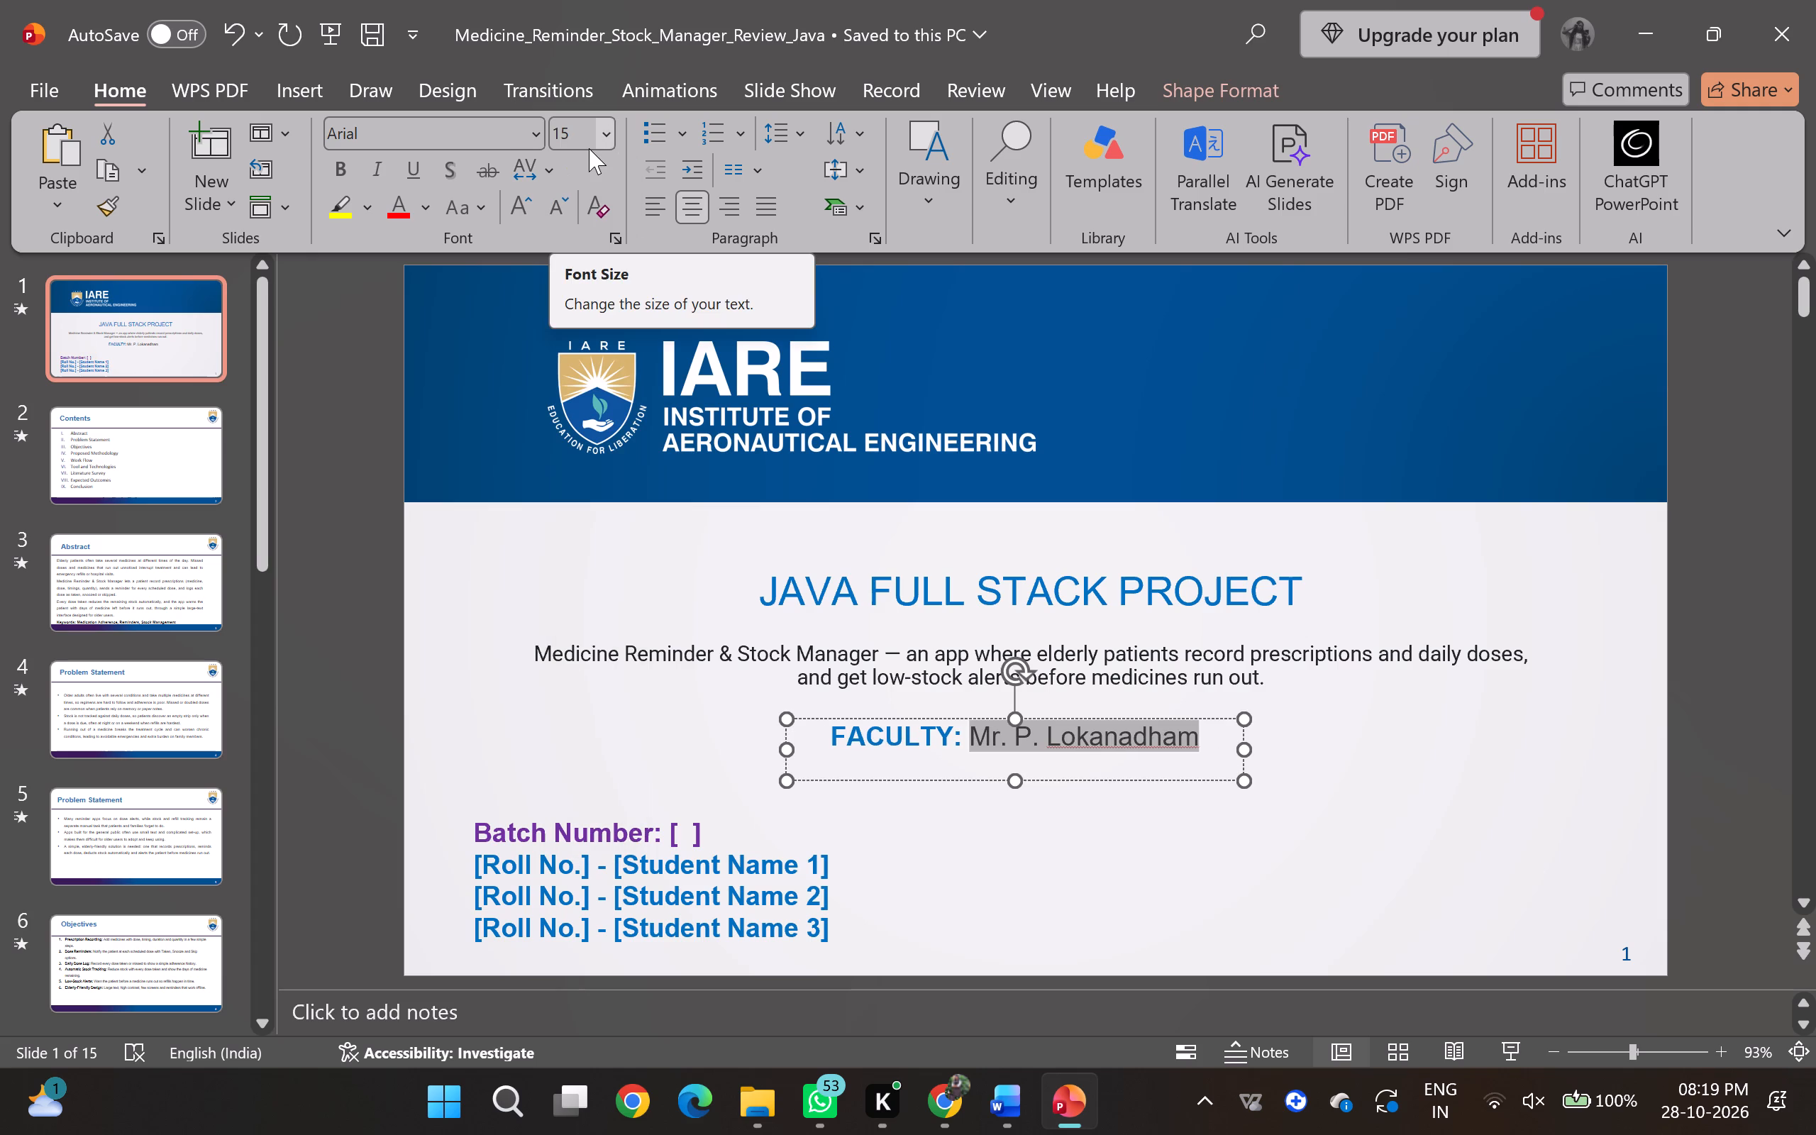
Recolour the whole faculty line, label and name, with the standard blue font colour.
click(426, 218)
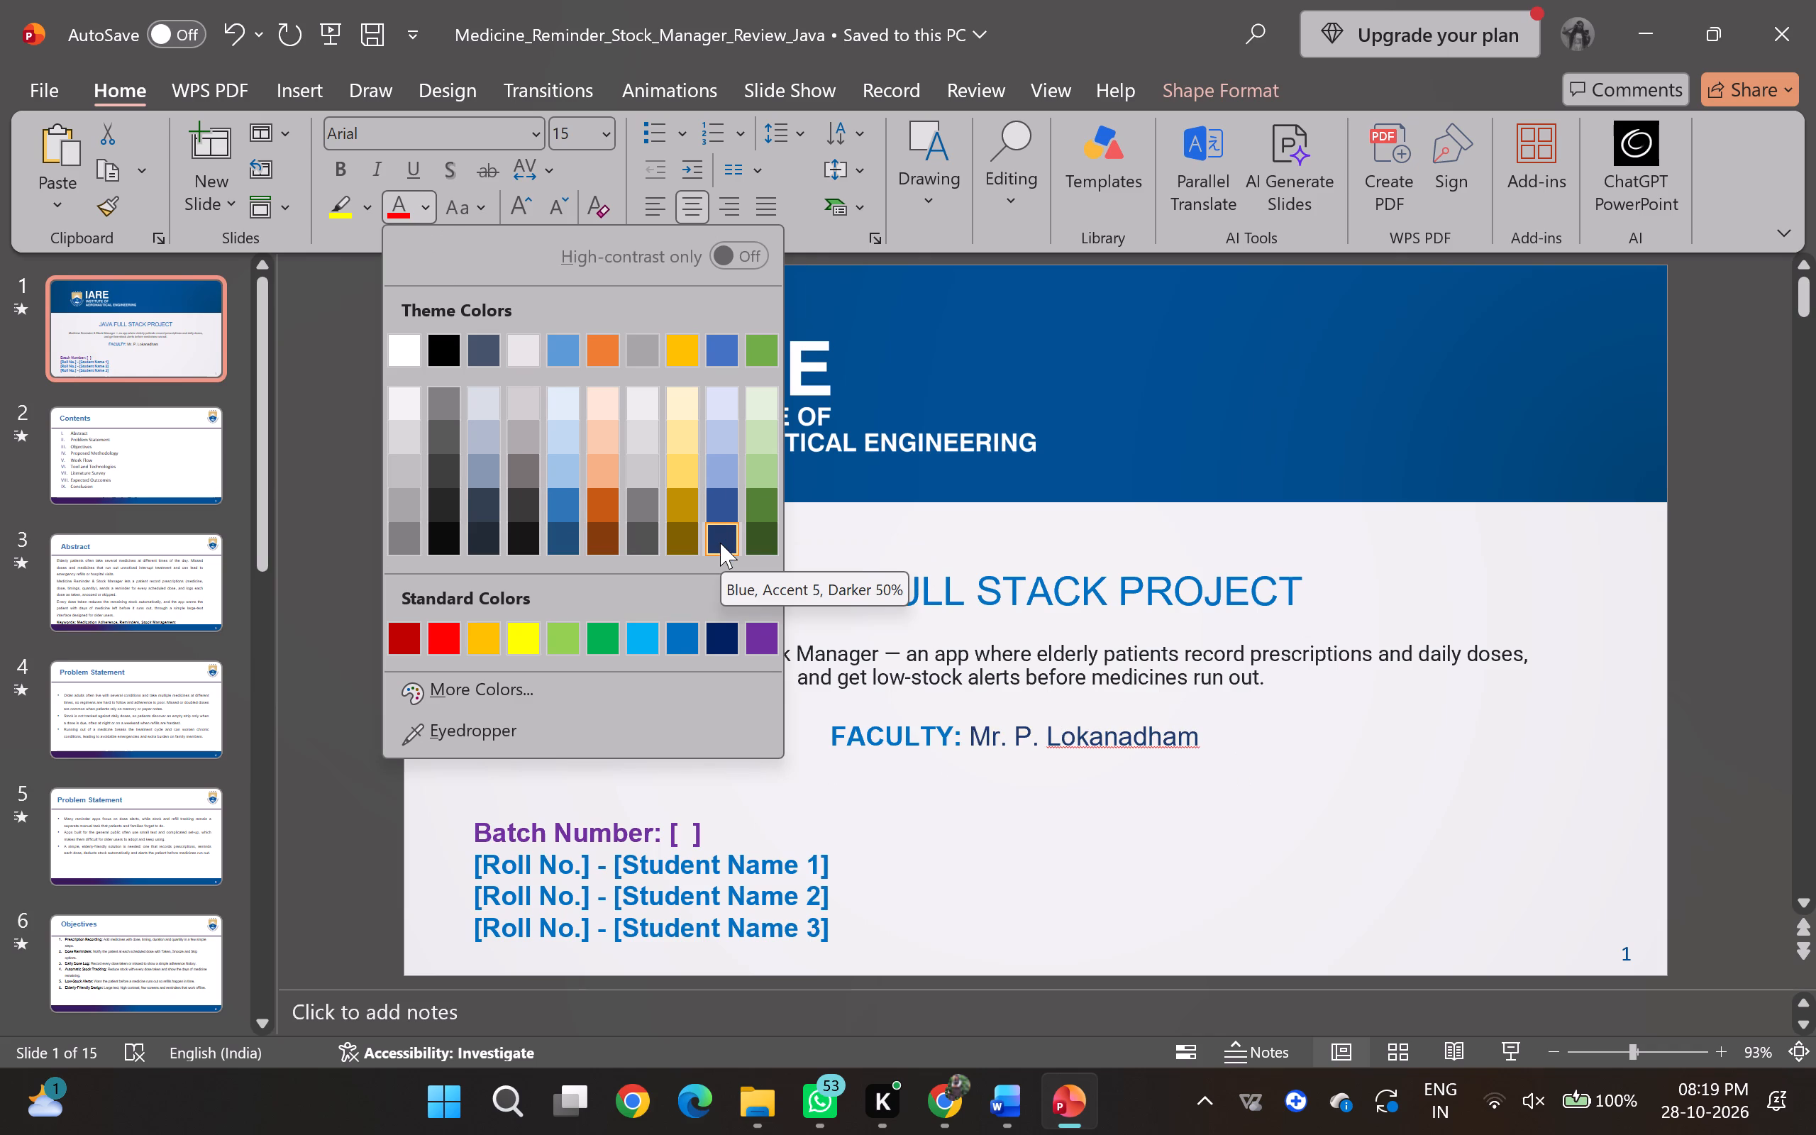
click(1029, 732)
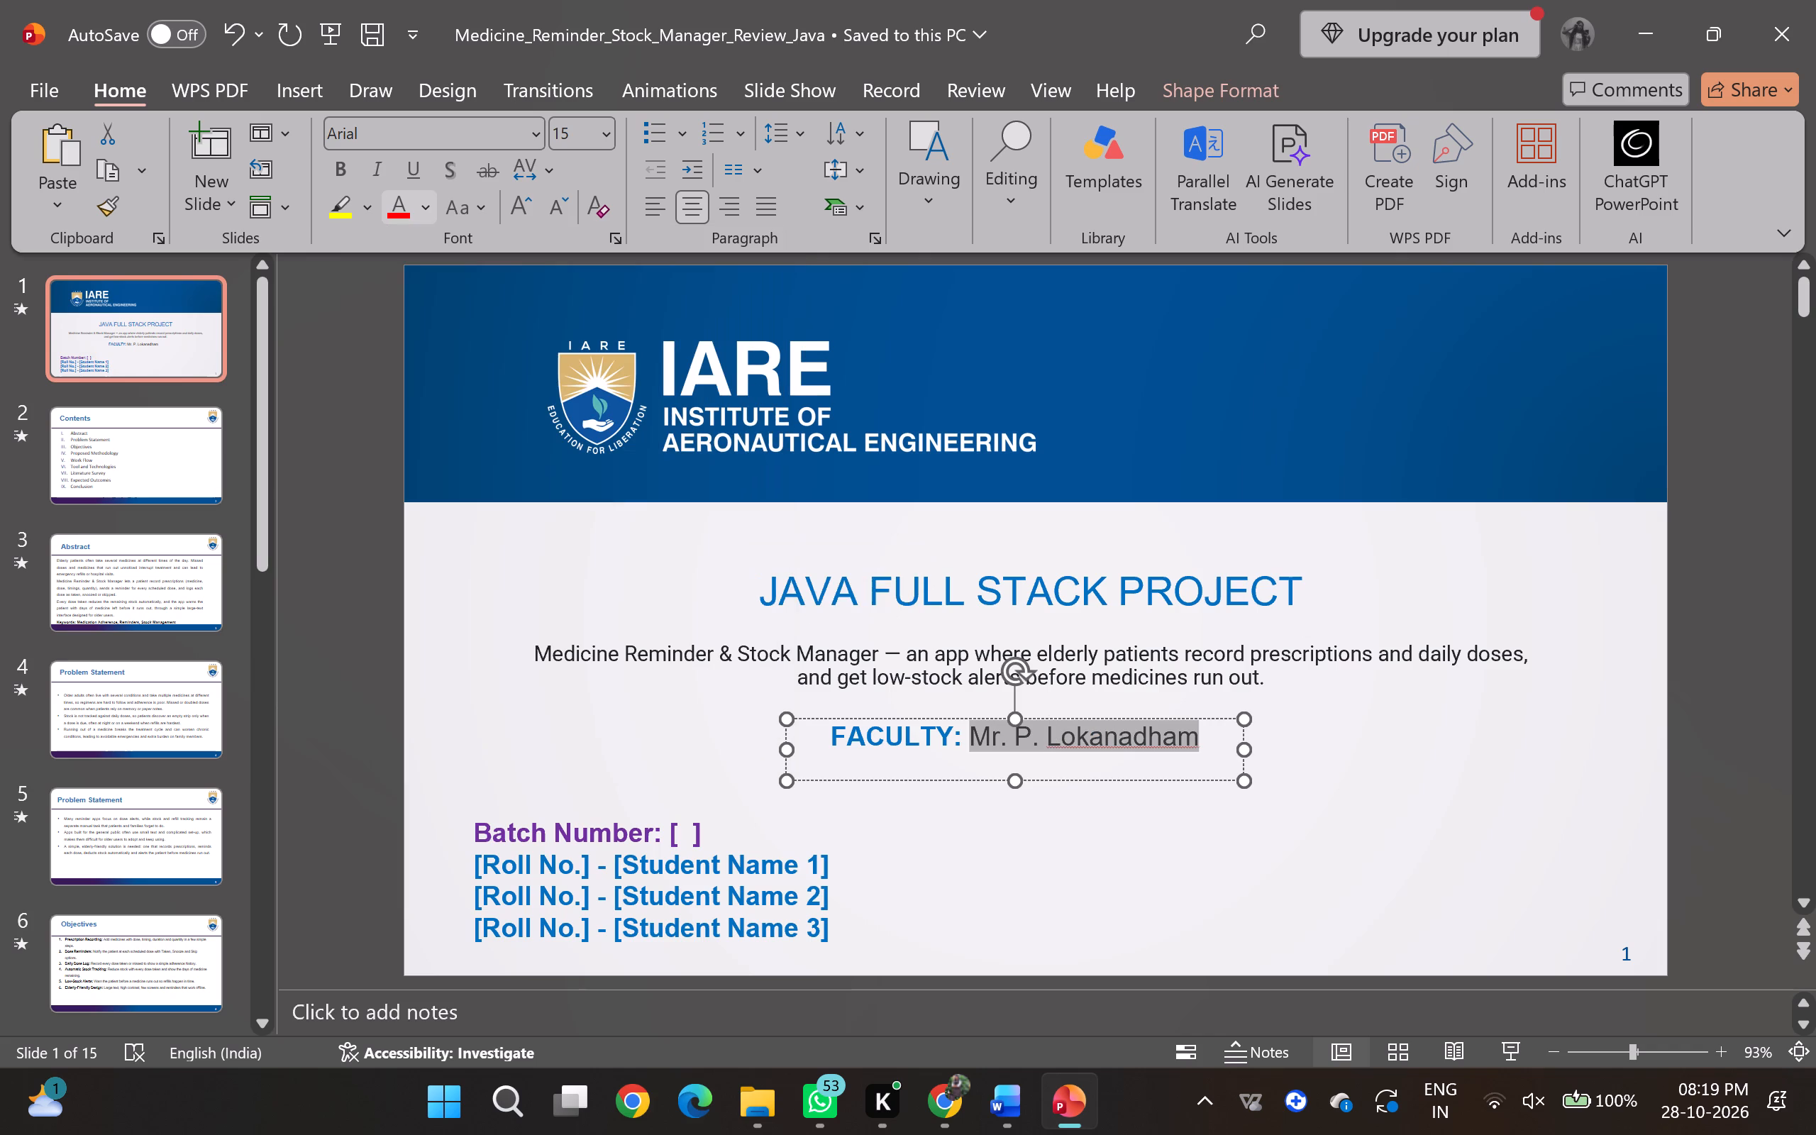
drag(835, 728, 1156, 768)
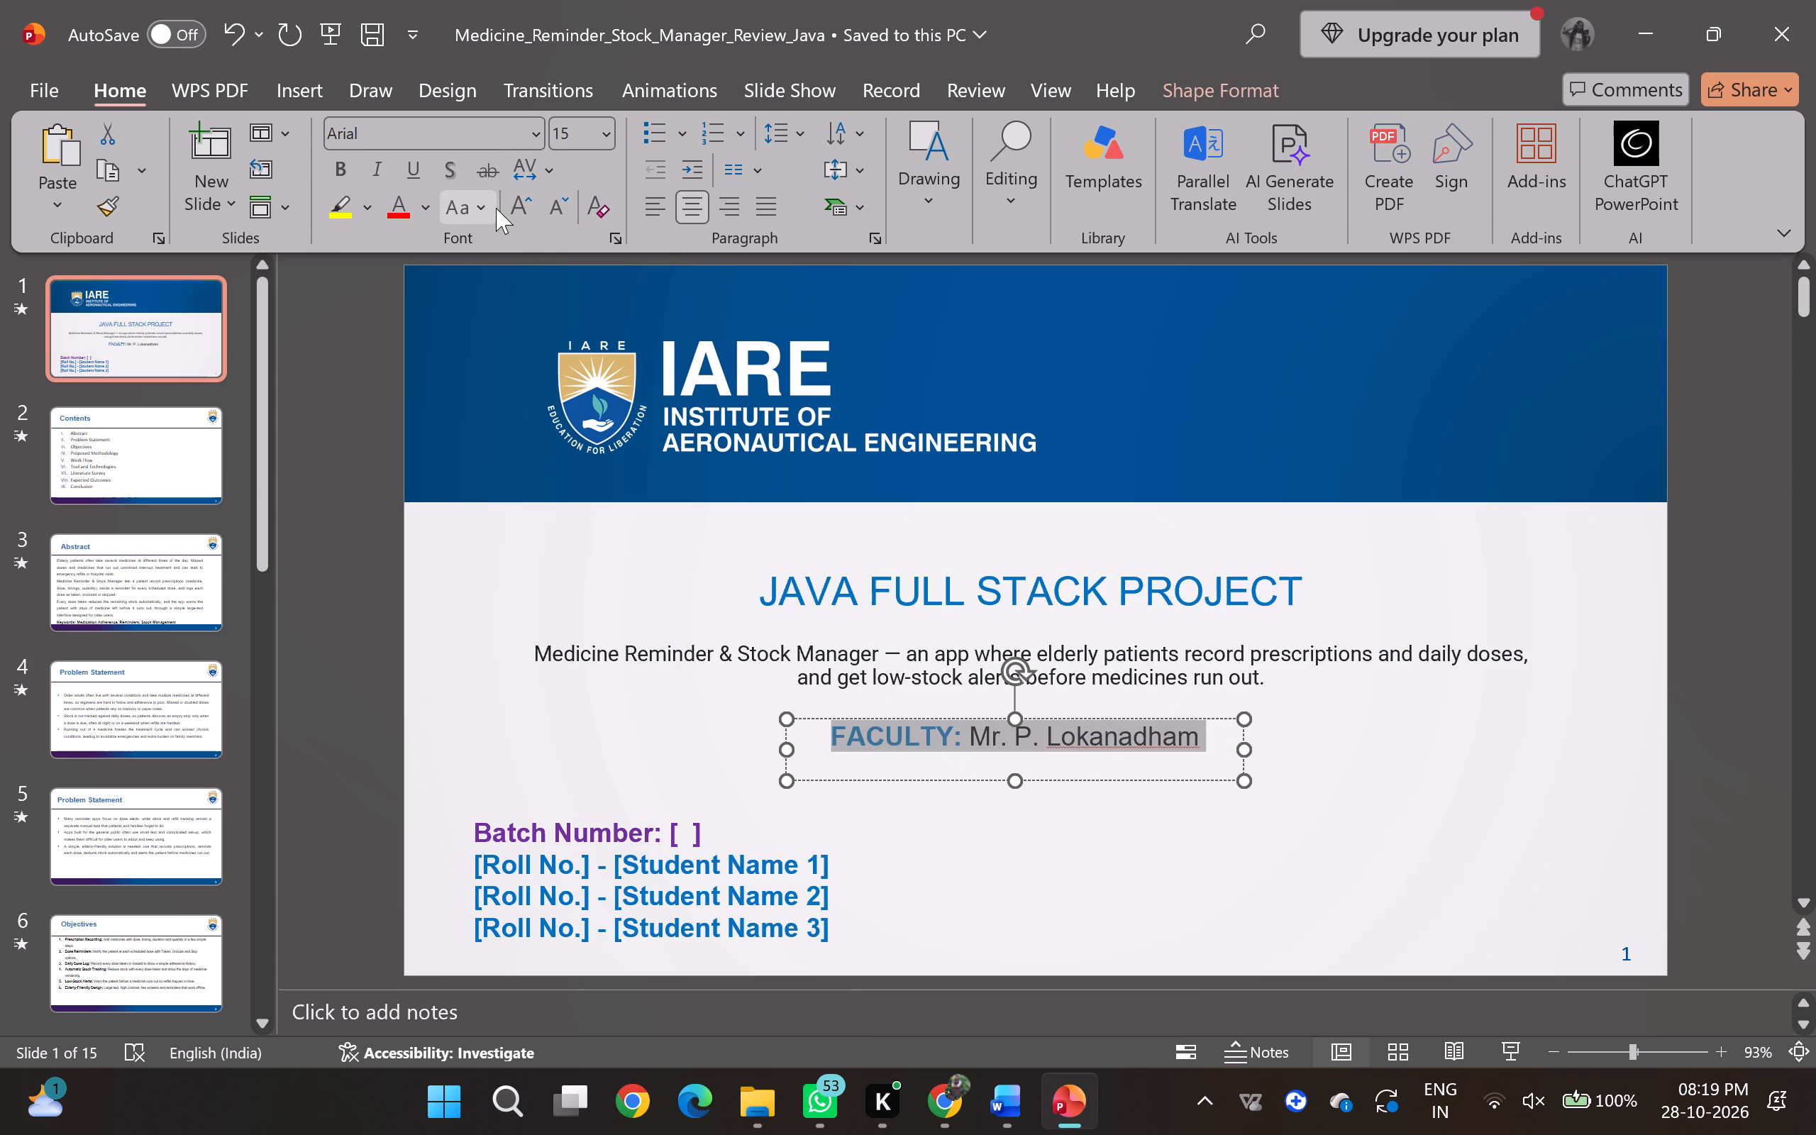
click(496, 208)
click(496, 208)
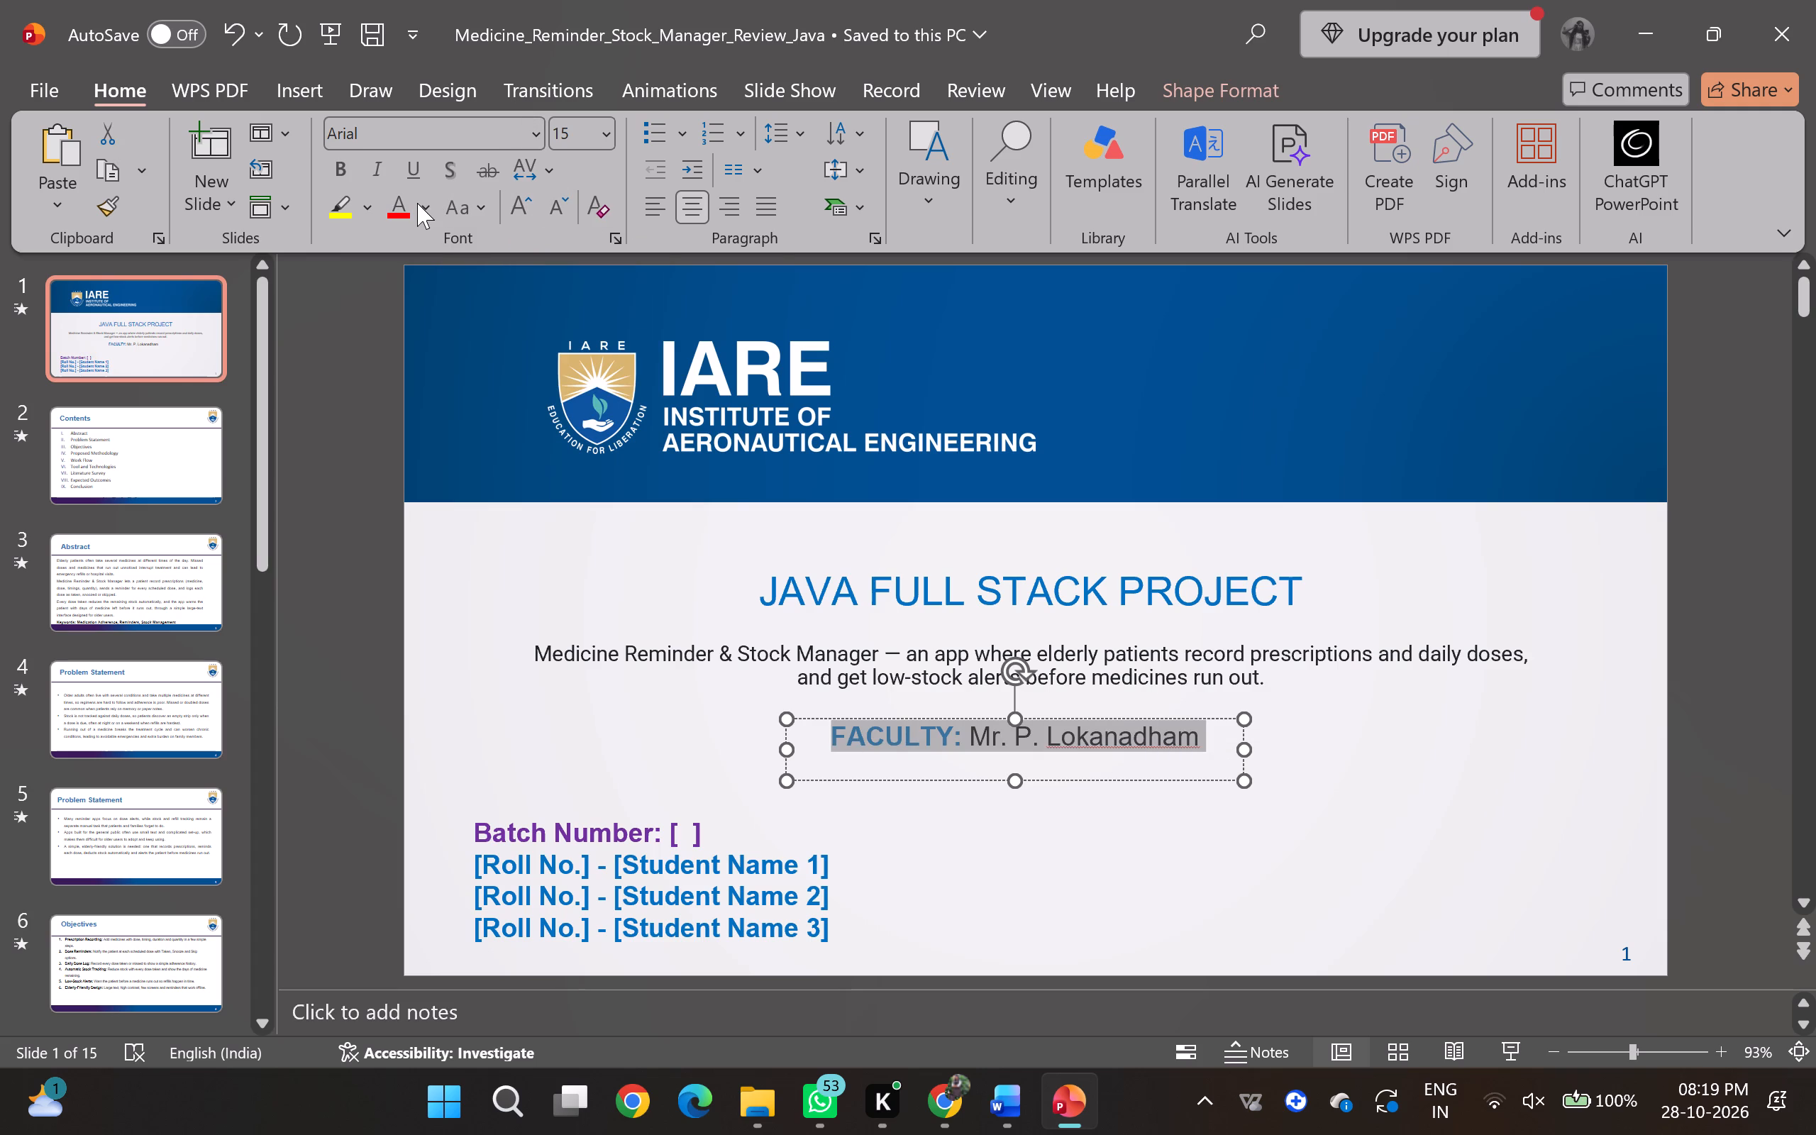
click(423, 201)
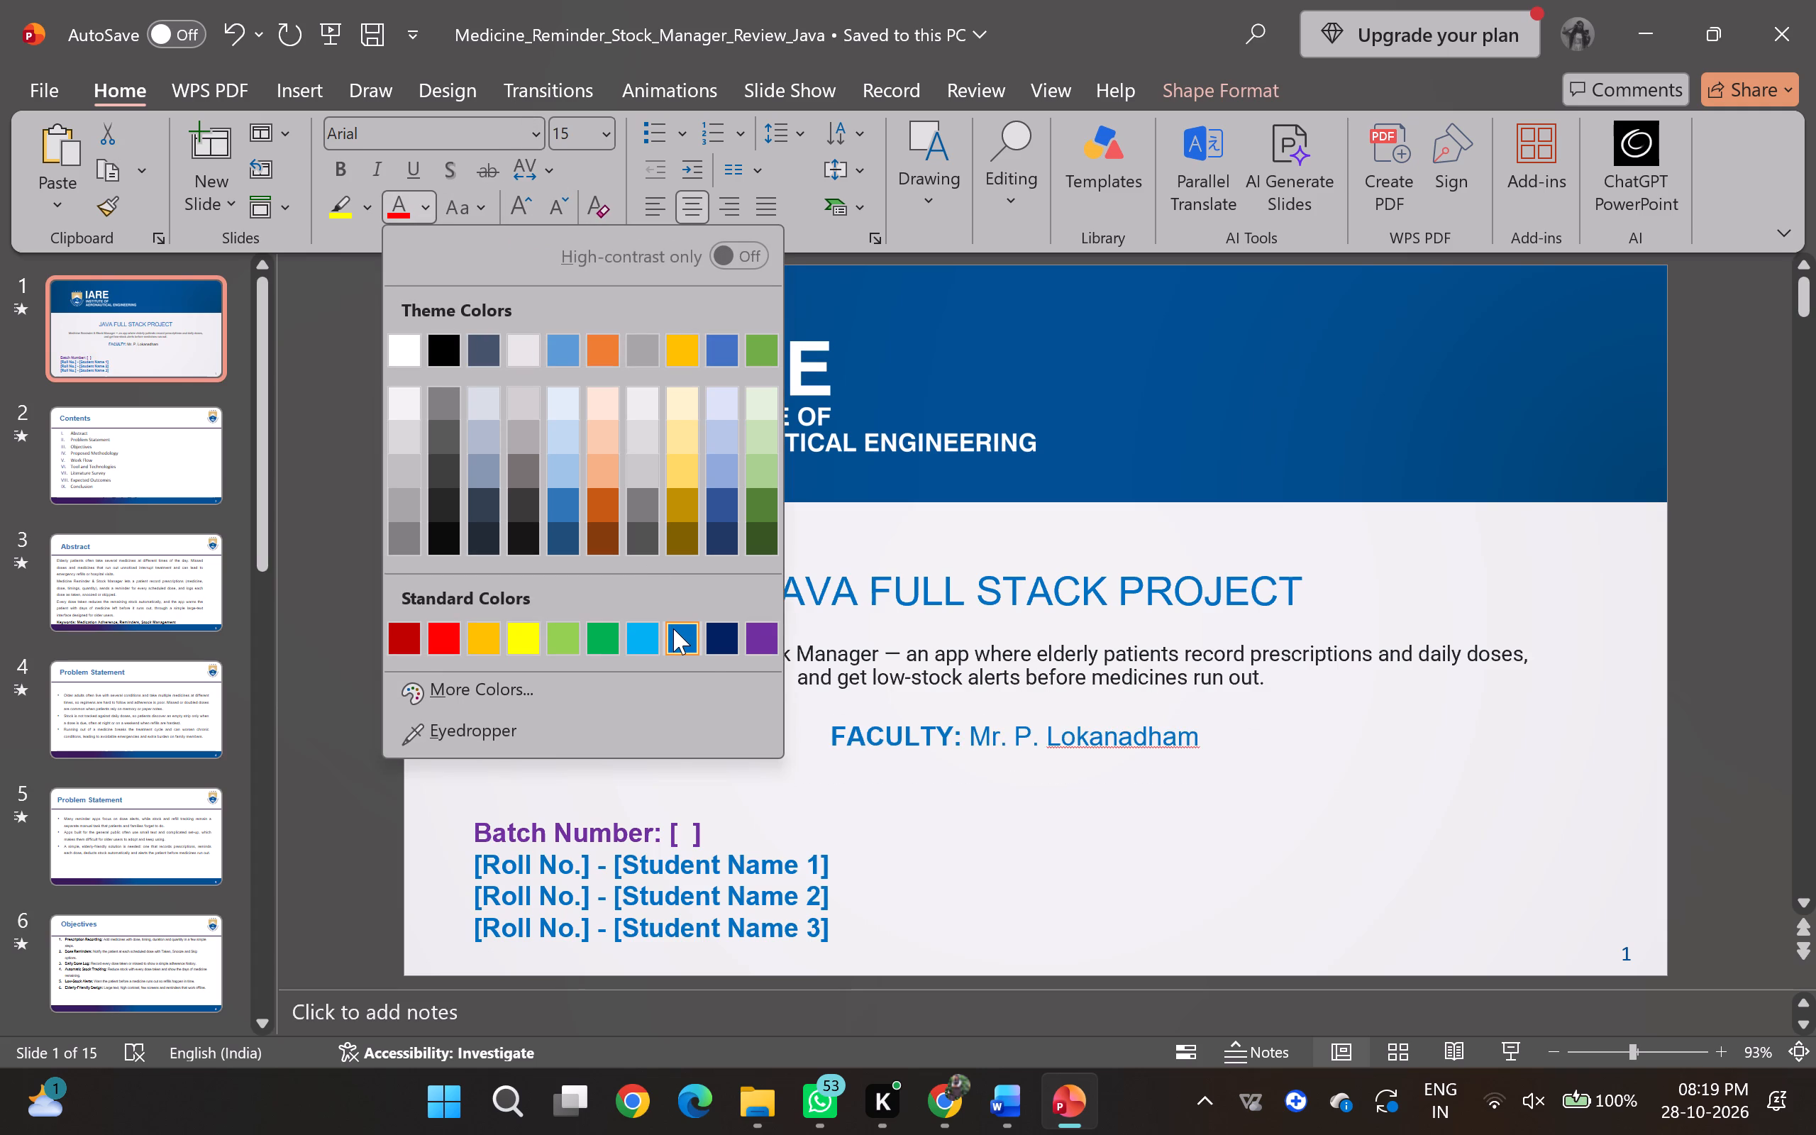
click(673, 629)
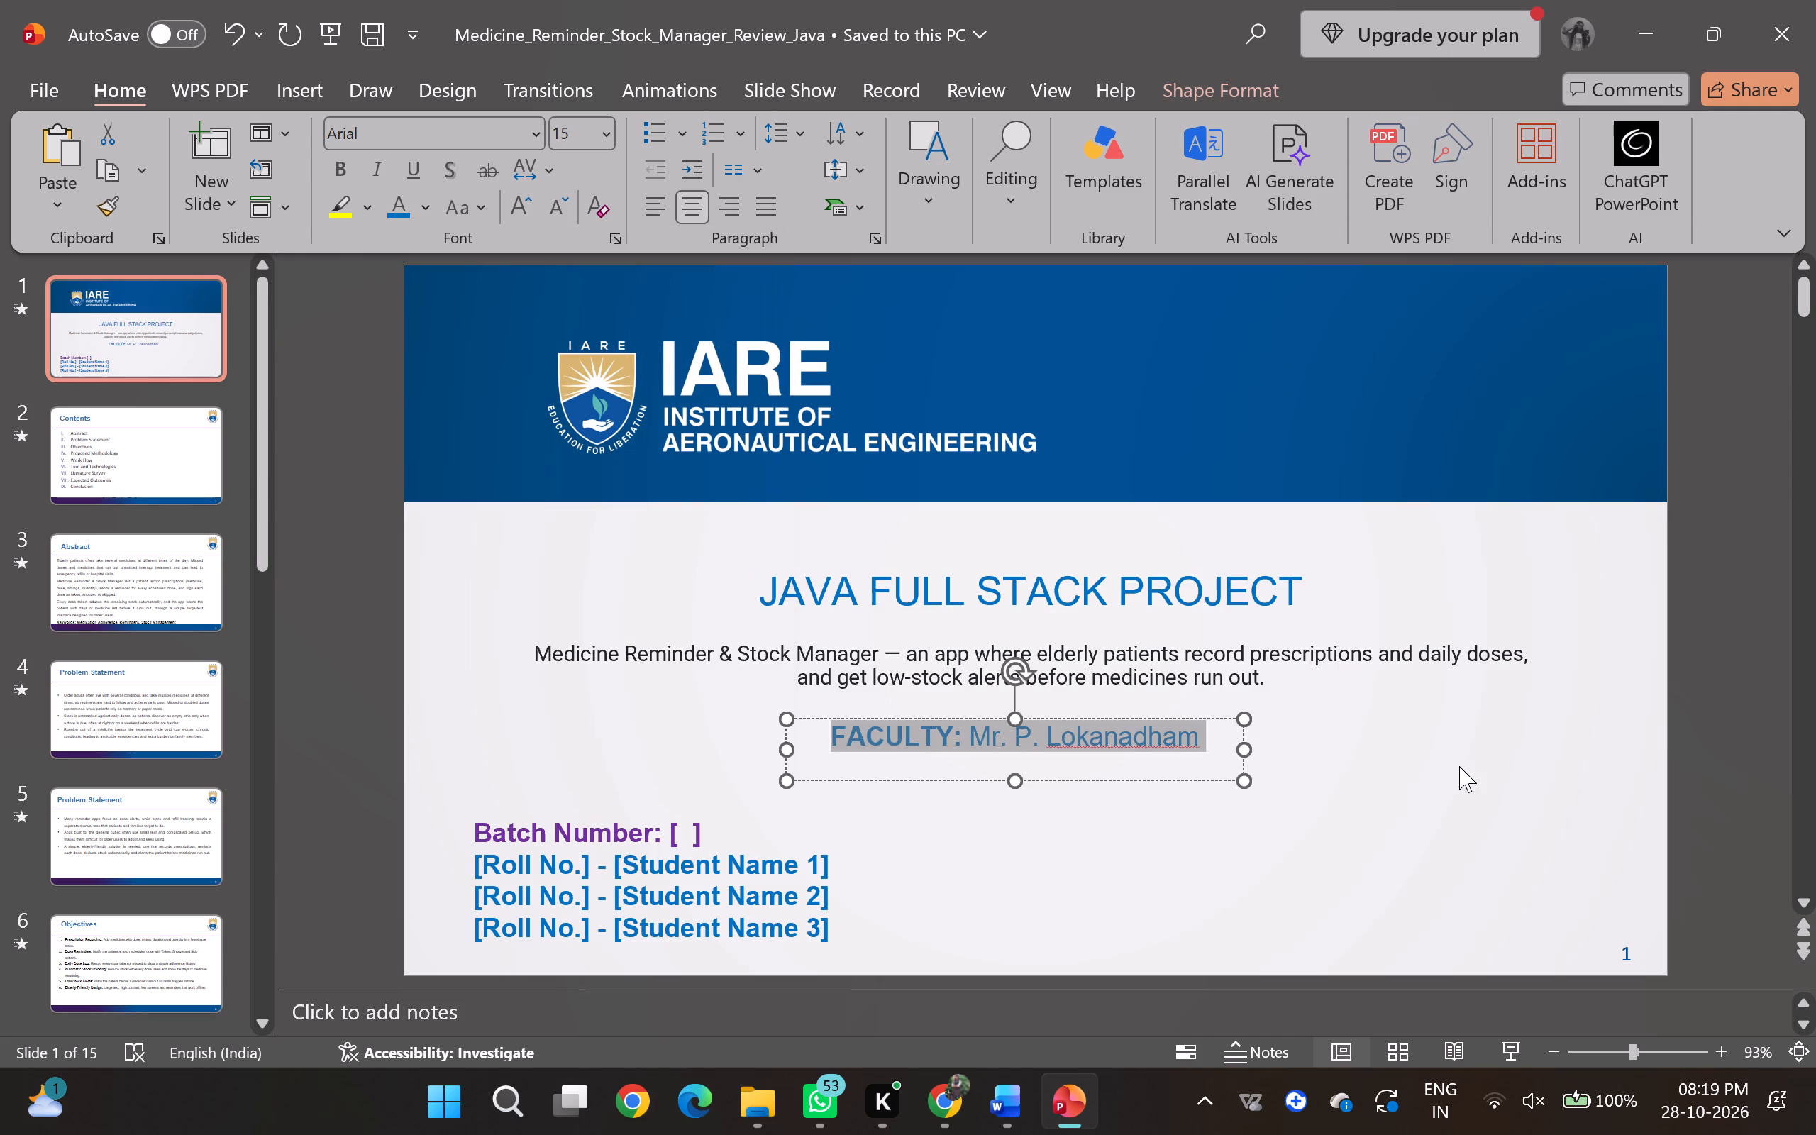
click(1726, 739)
Recolour the "JAVA FULL STACK PROJECT" heading with the second-darkest Blue, Accent 5 theme shade.
click(1191, 605)
drag(1304, 592, 1278, 595)
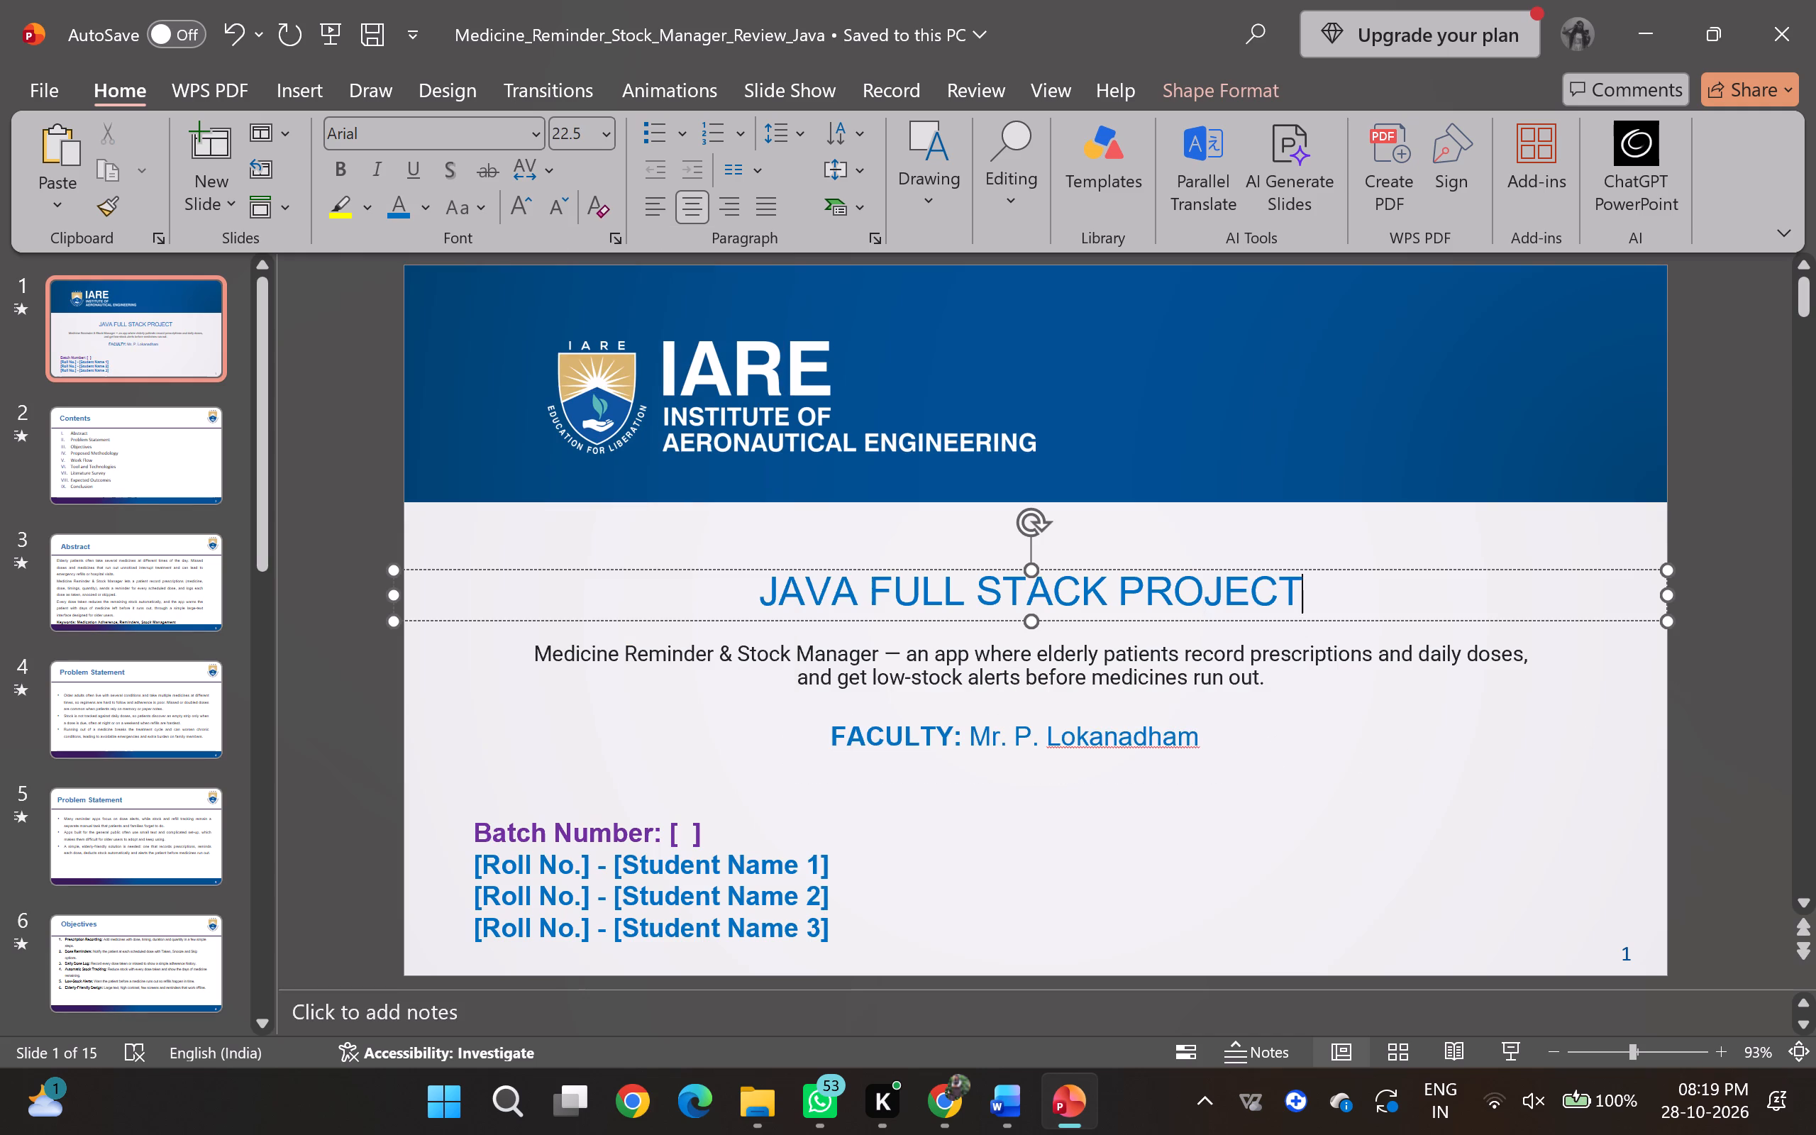
drag(1278, 595, 755, 609)
click(424, 218)
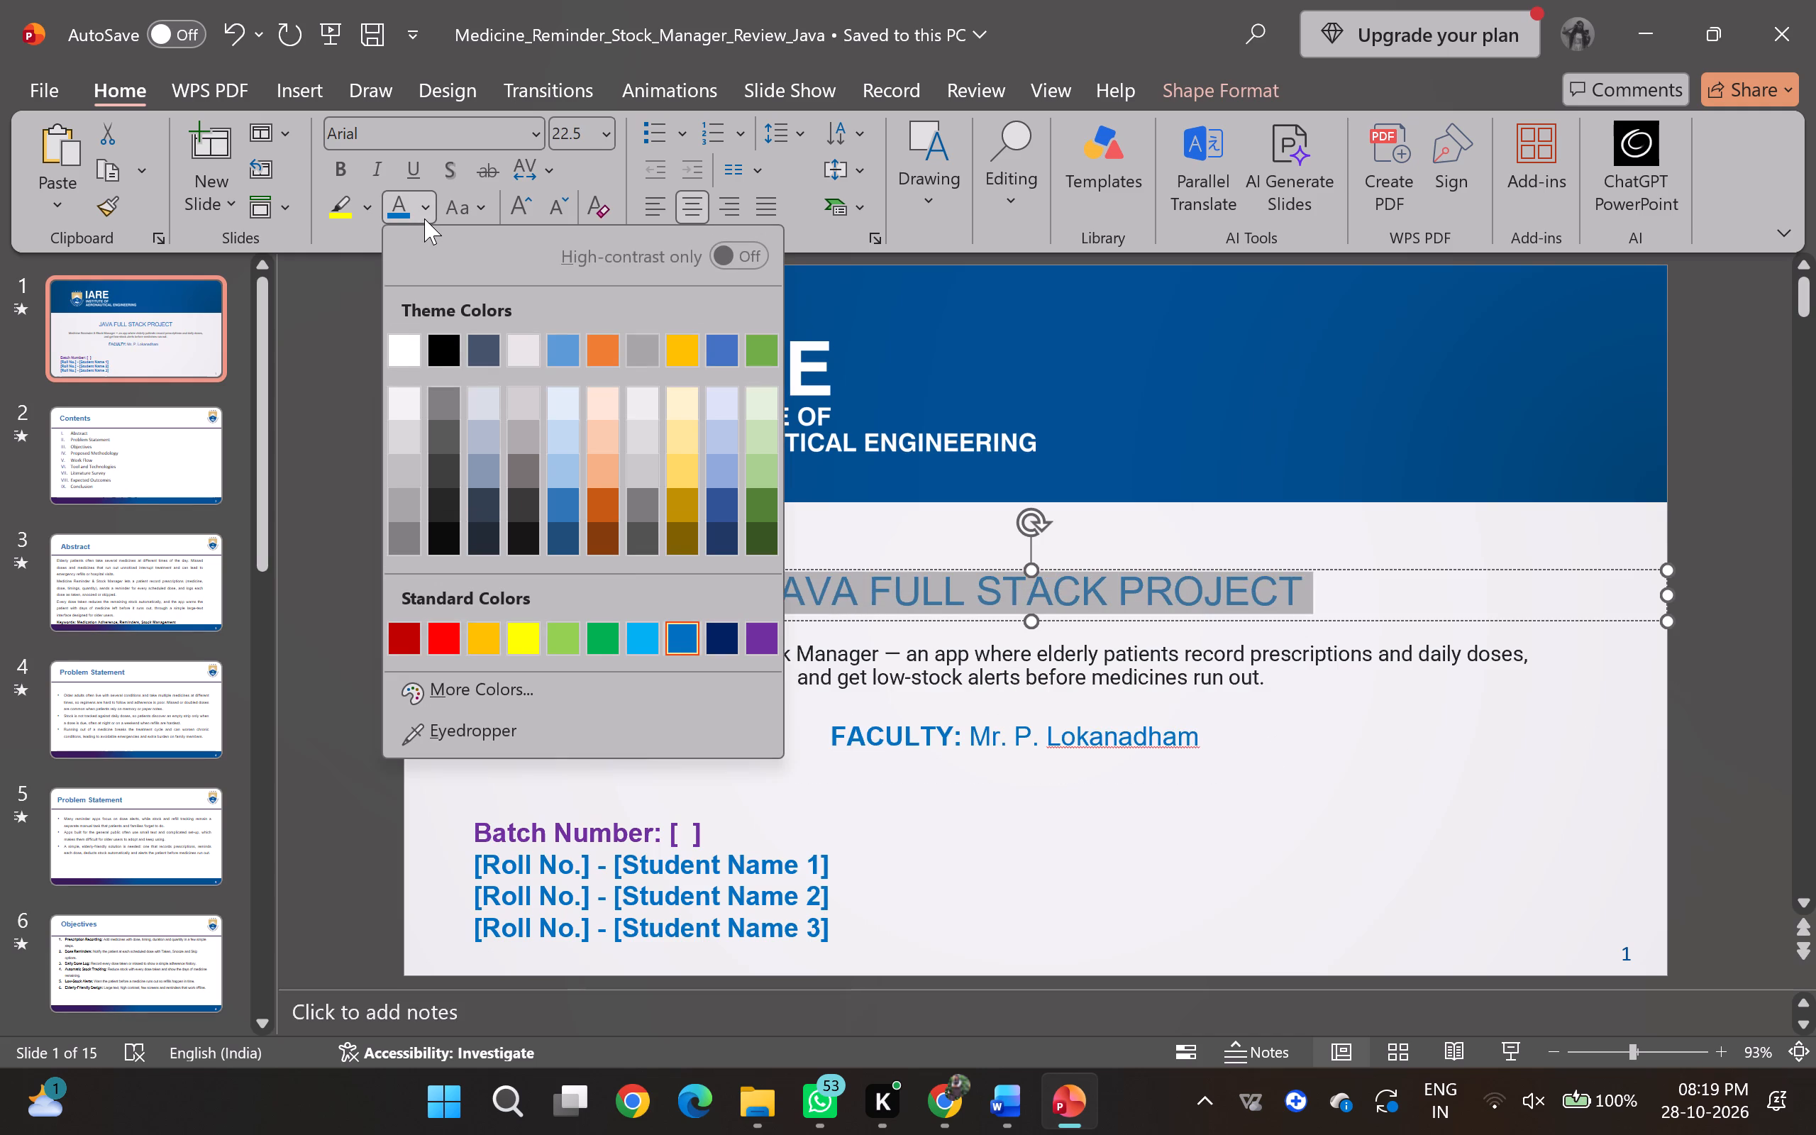
click(717, 519)
click(1705, 733)
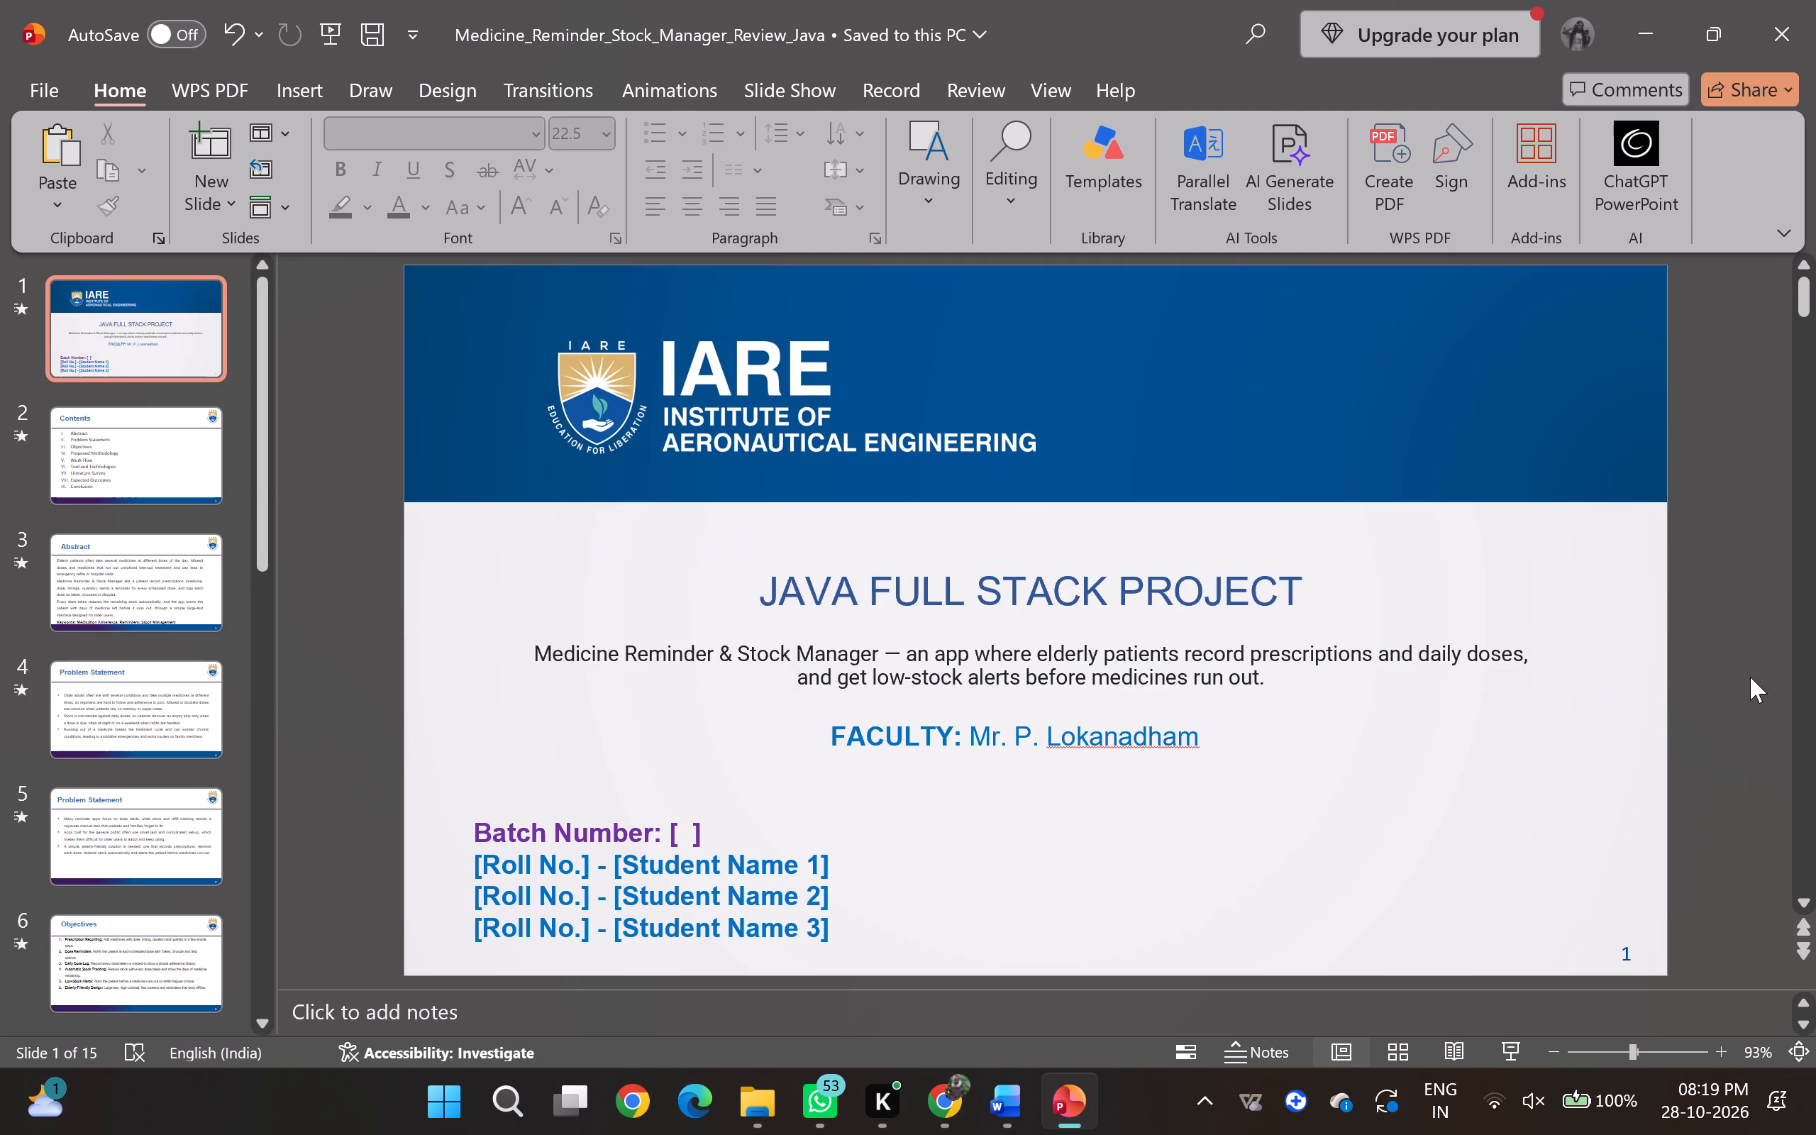
On the Abstract slide, widen the body text box almost to the slide's right edge and nudge it slightly left and up.
scroll(1750, 677, down, 1)
scroll(1750, 677, up, 3)
scroll(1750, 677, down, 1)
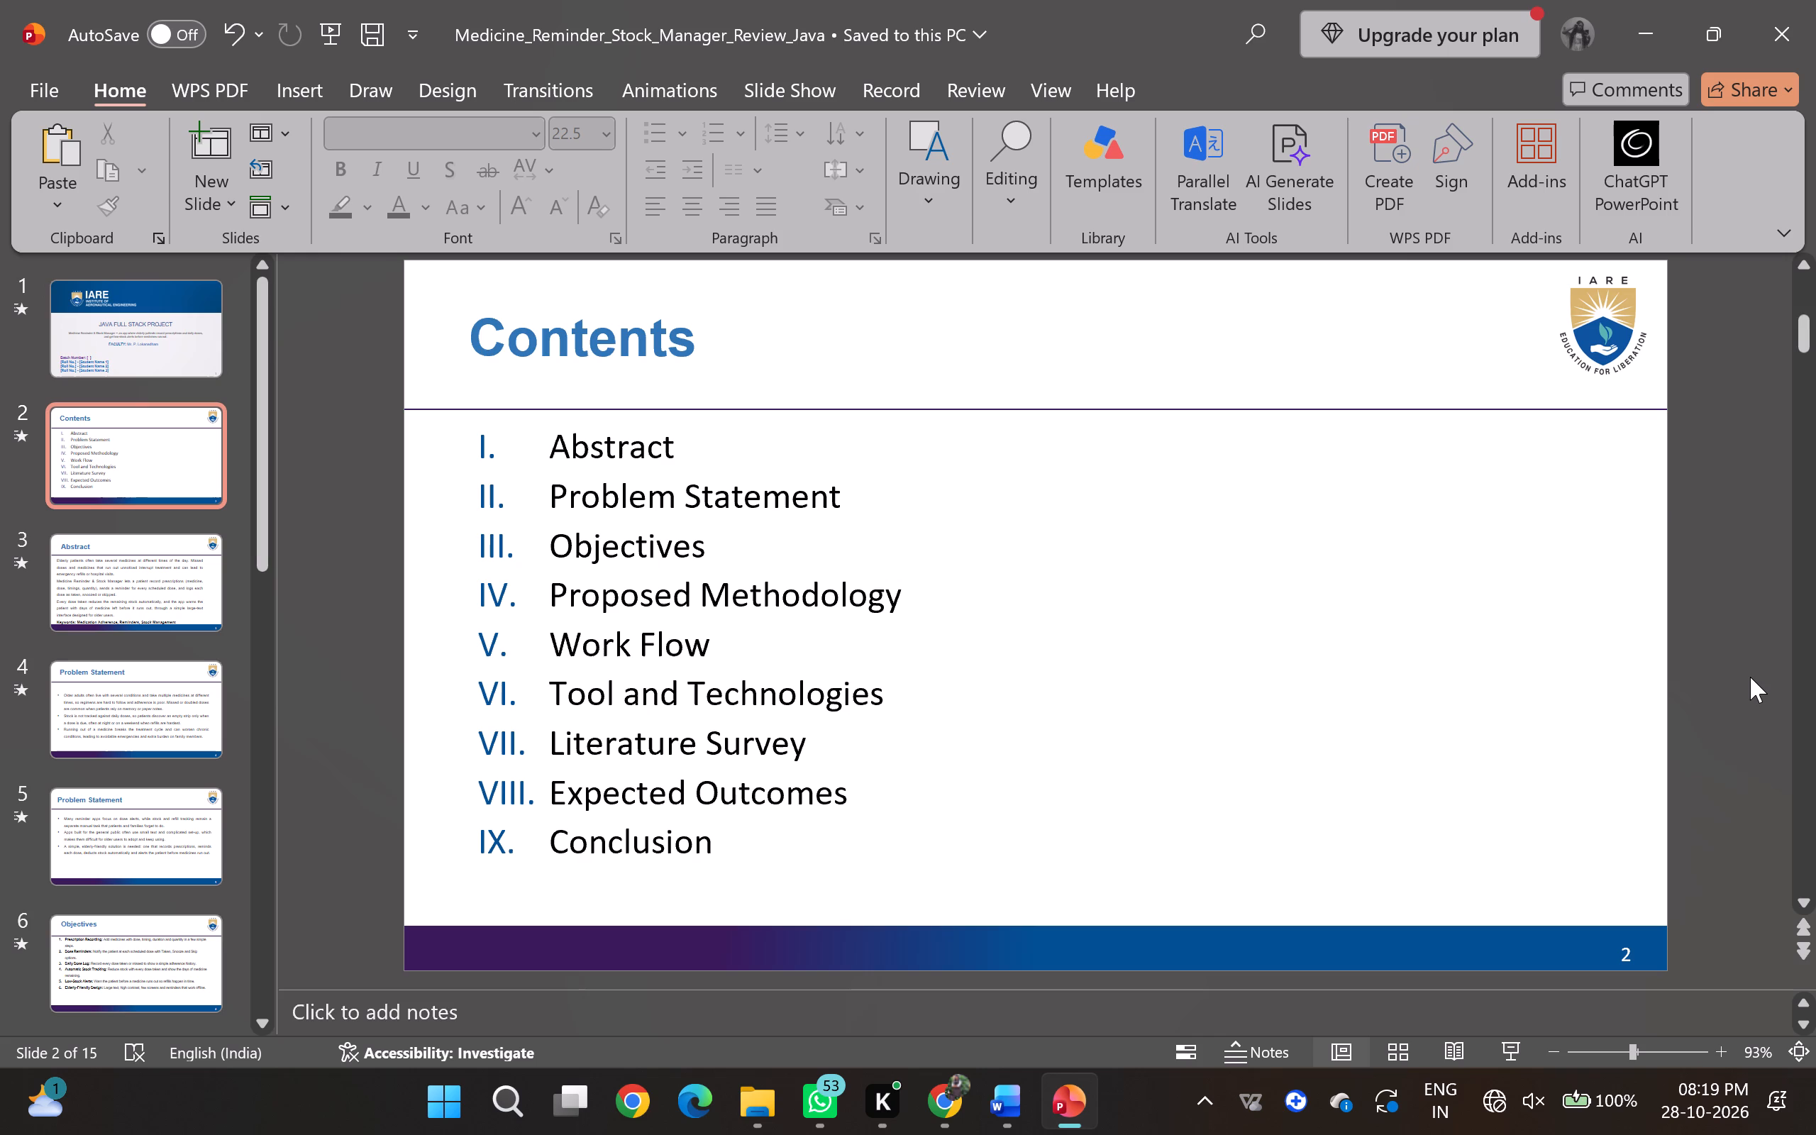
scroll(1750, 677, down, 2)
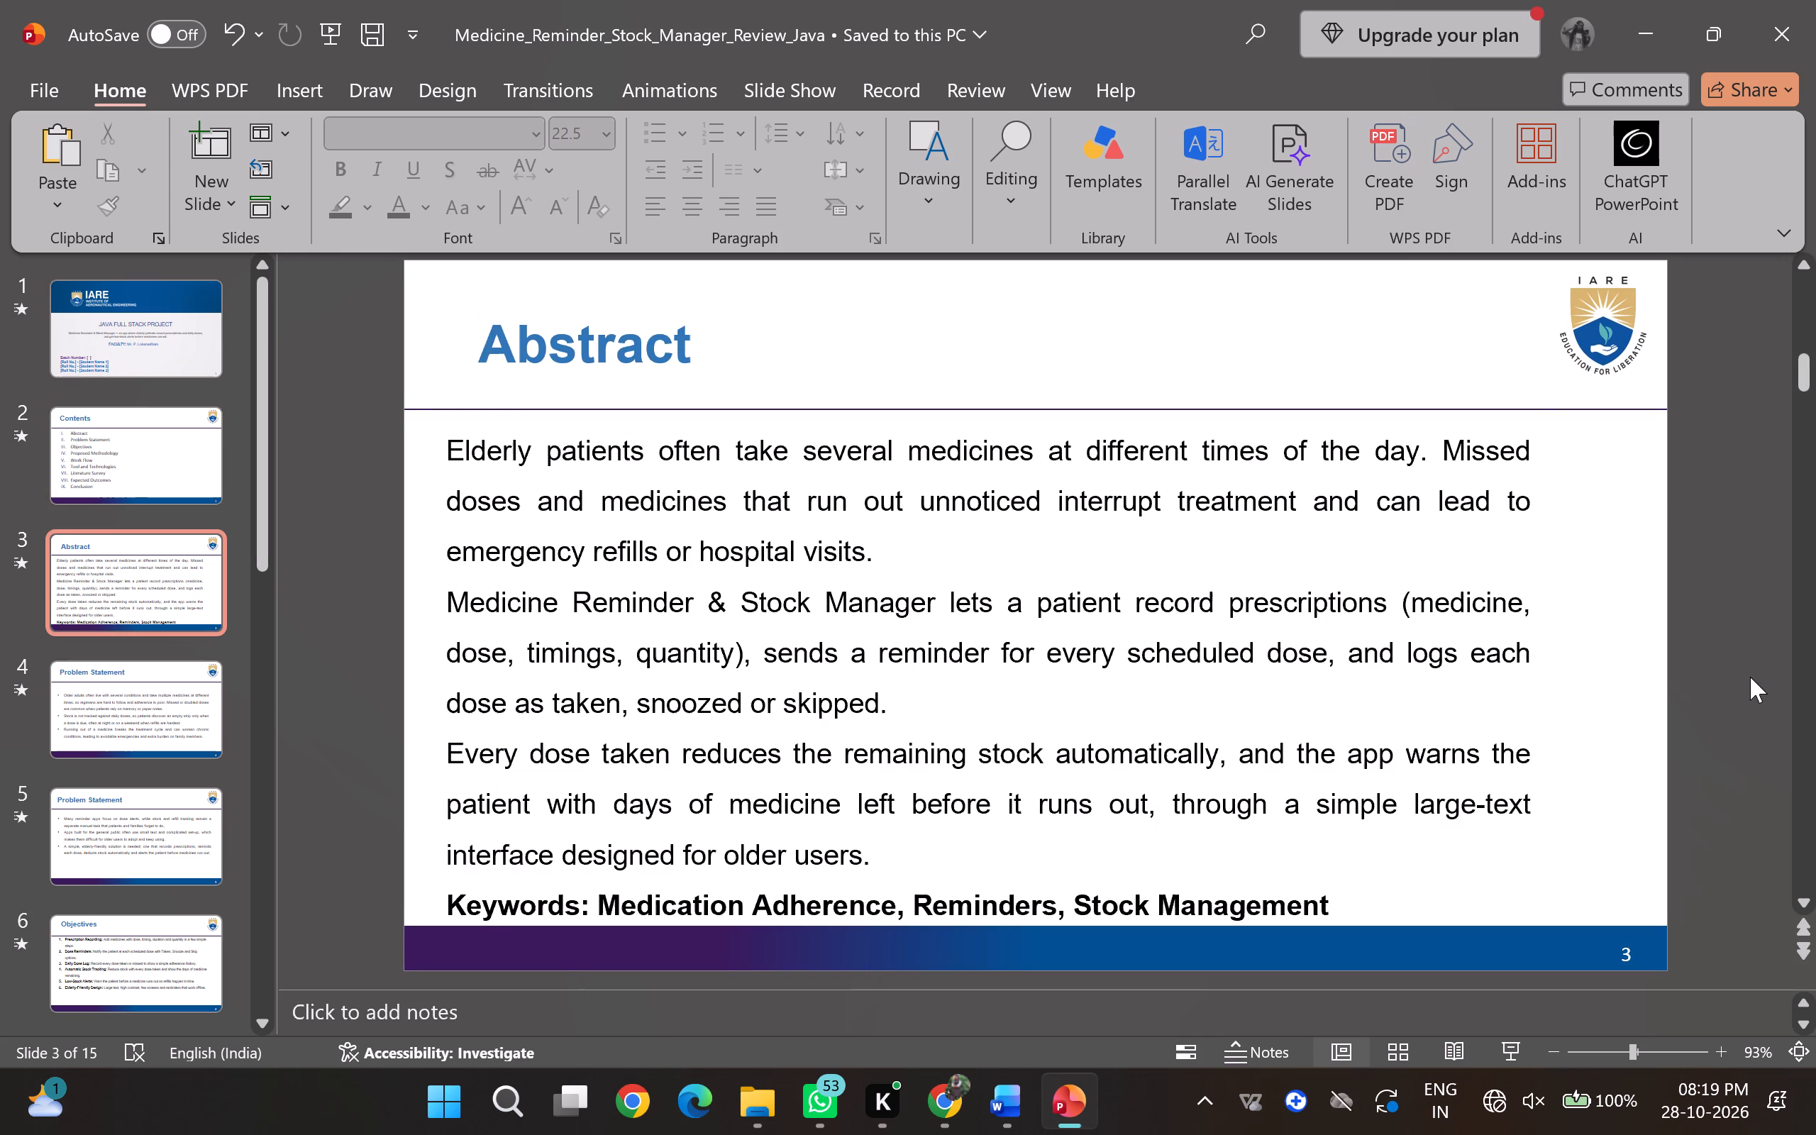
click(1385, 726)
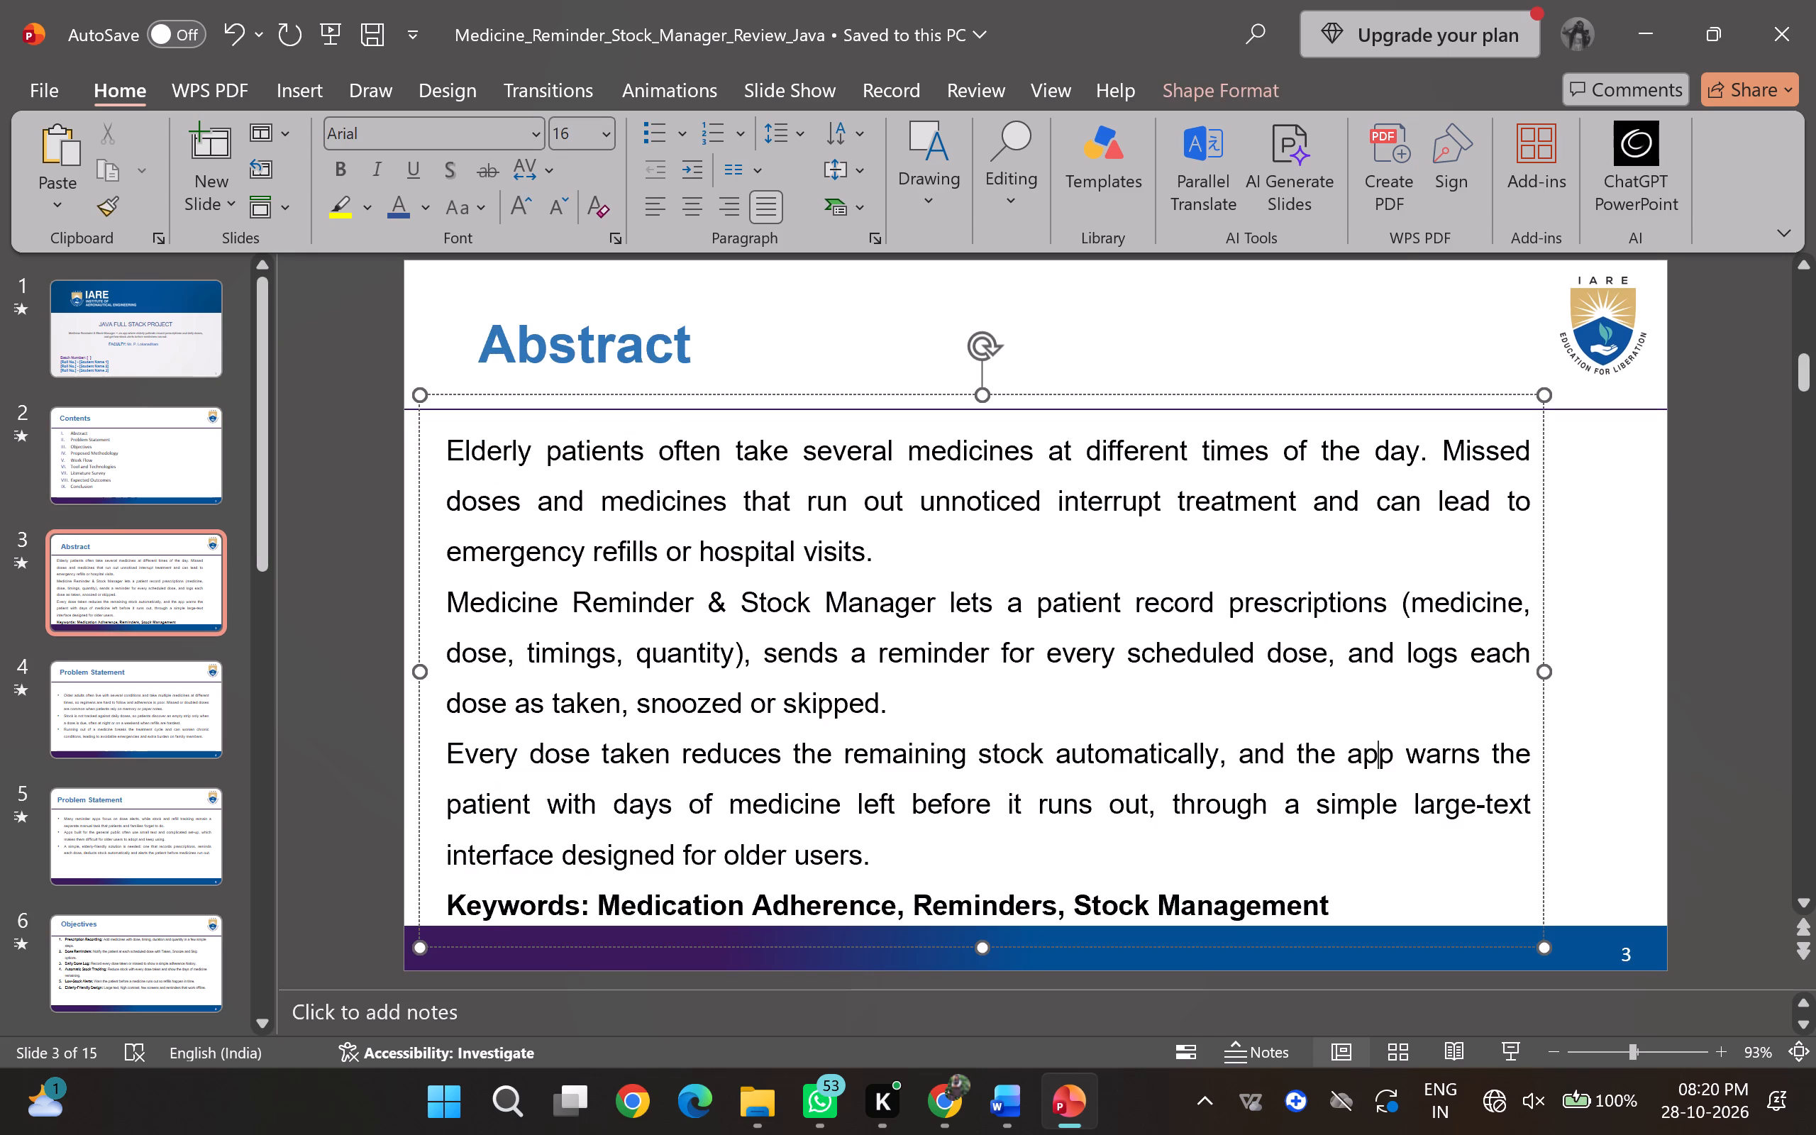
drag(1542, 665, 1661, 662)
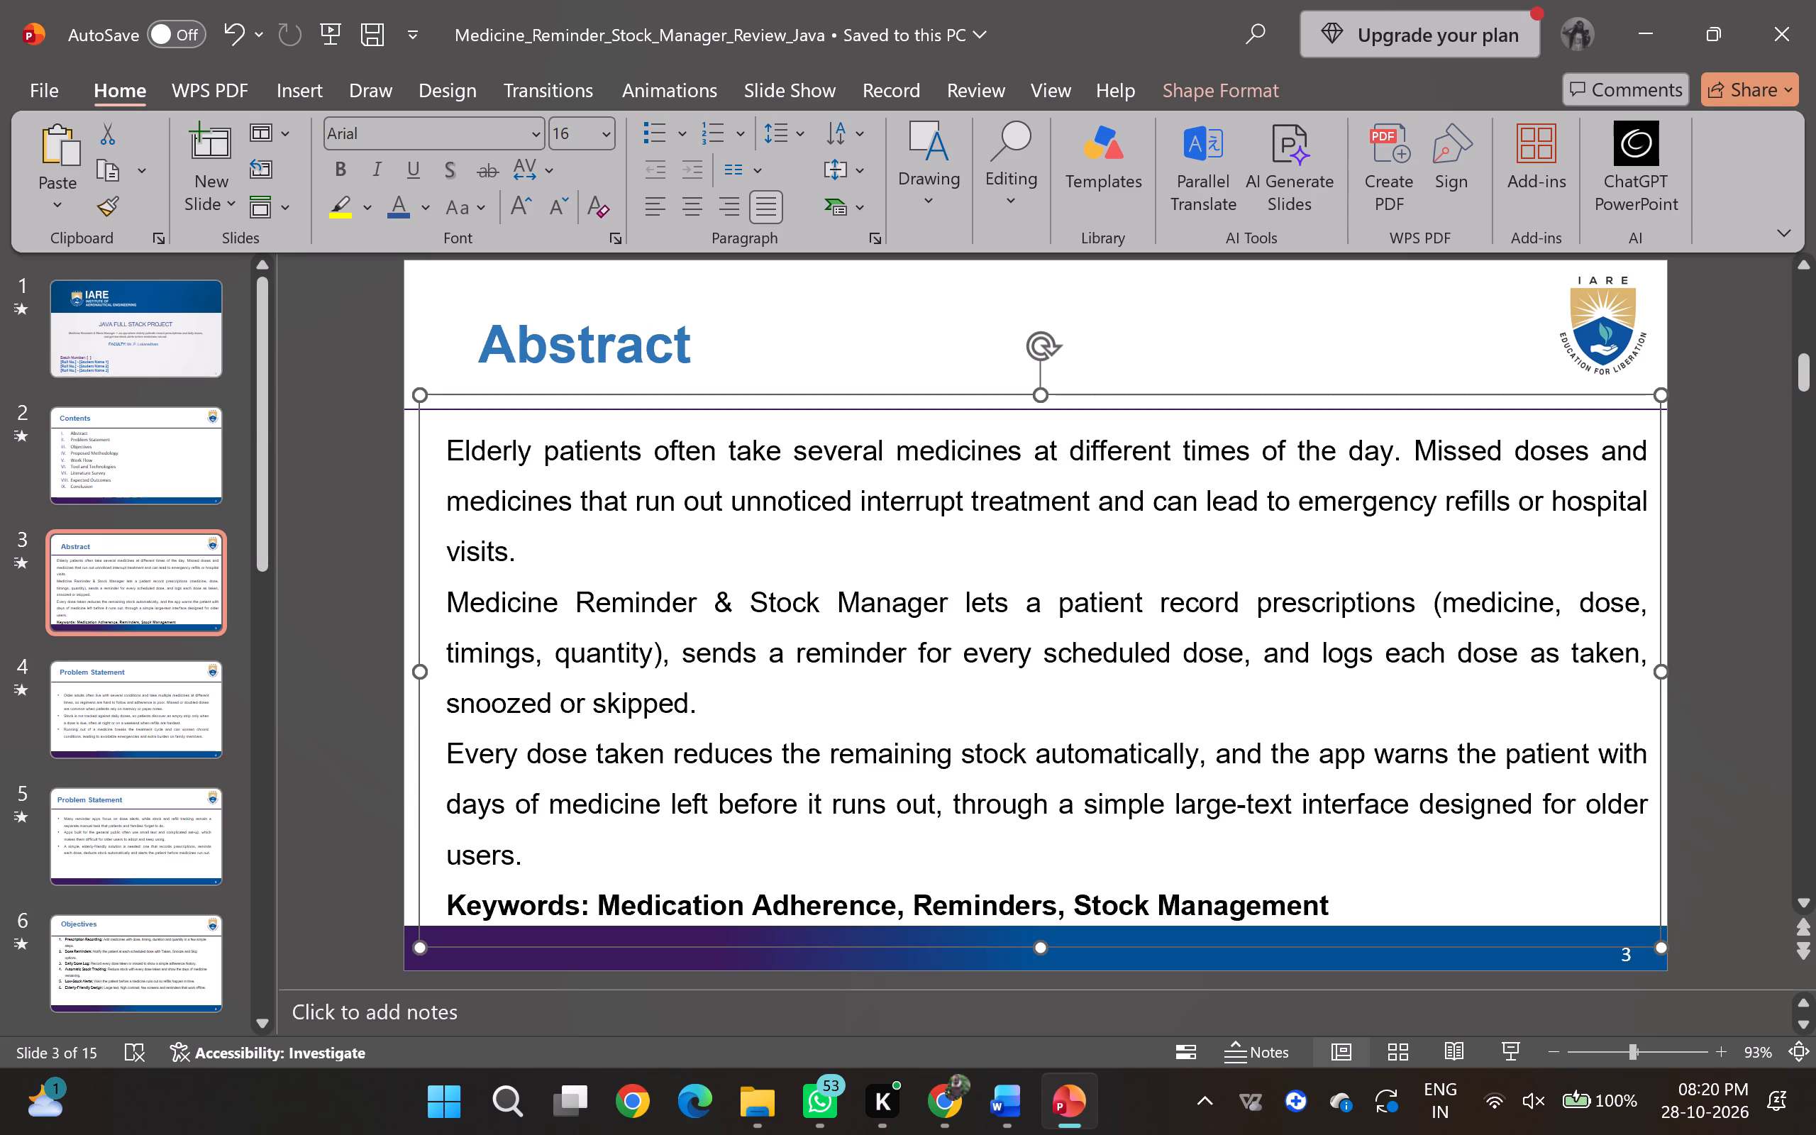
drag(1578, 389, 1577, 389)
drag(1577, 389, 1568, 386)
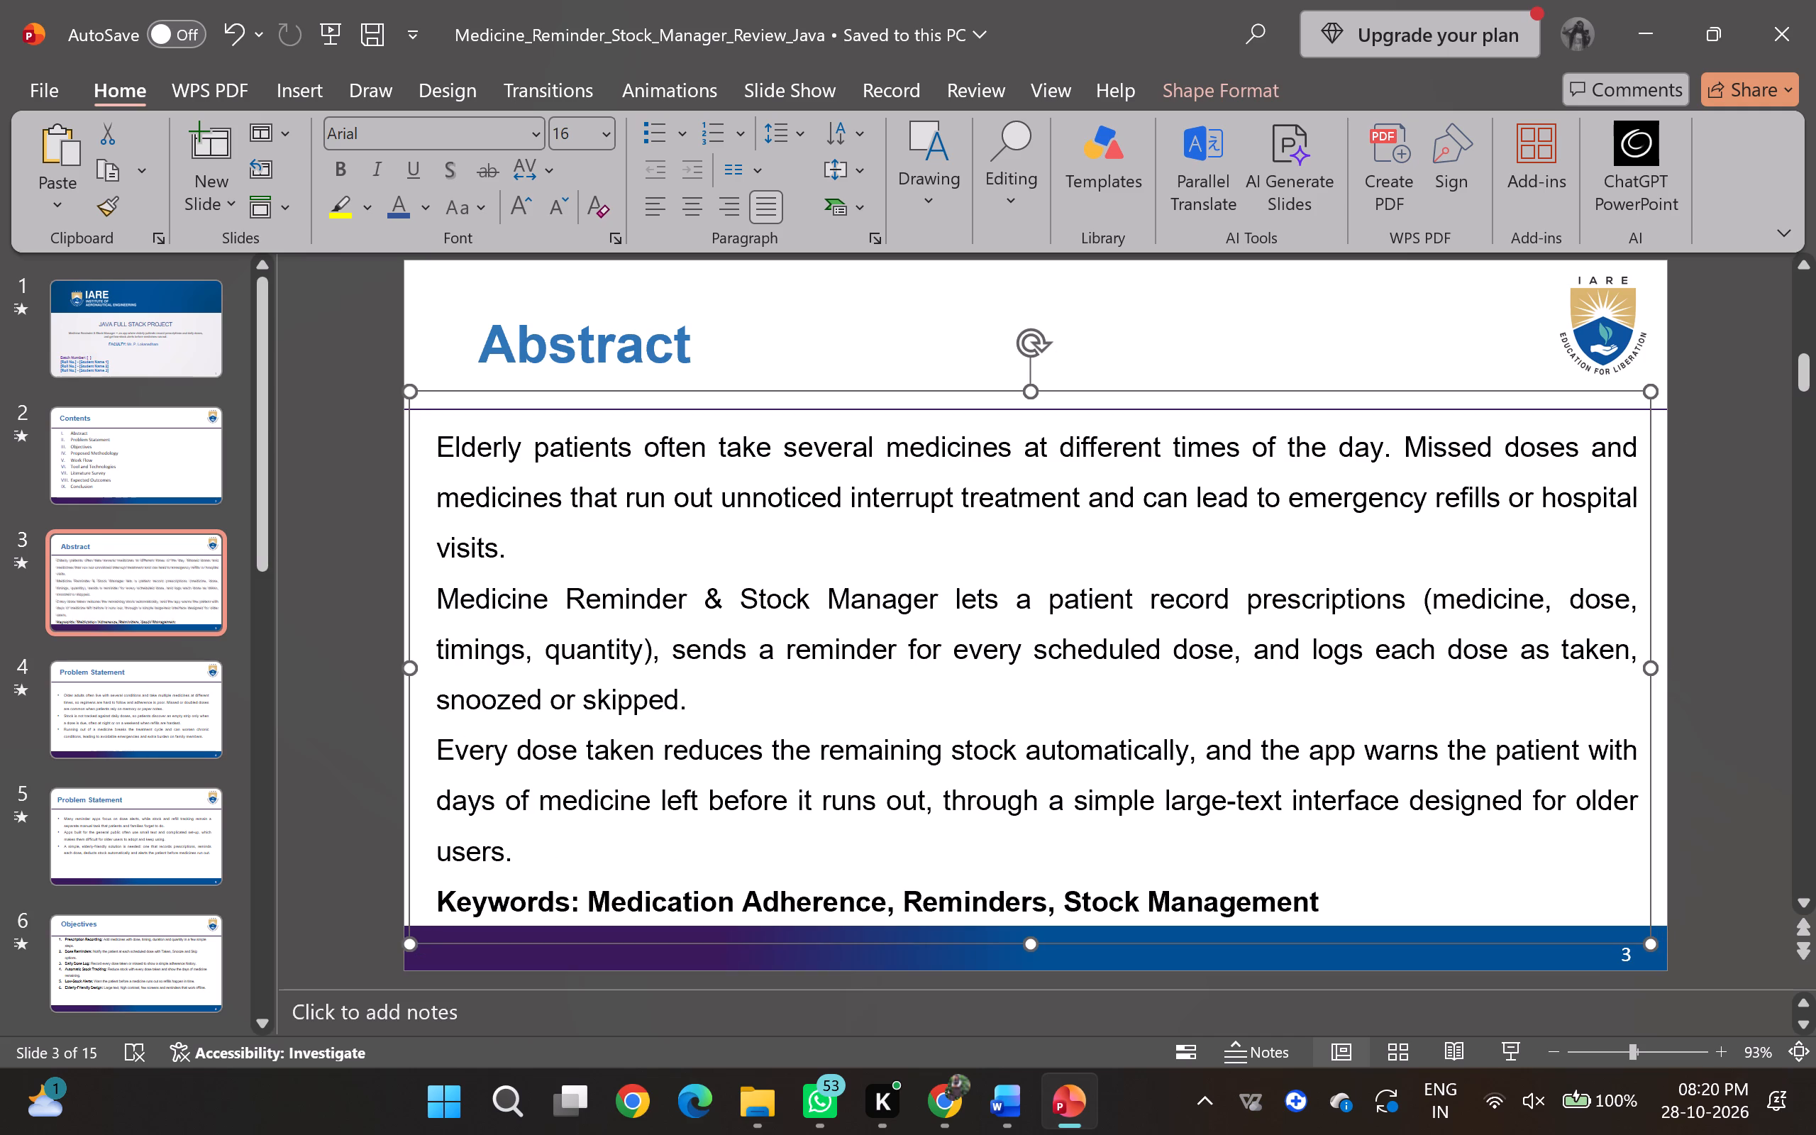
click(1734, 441)
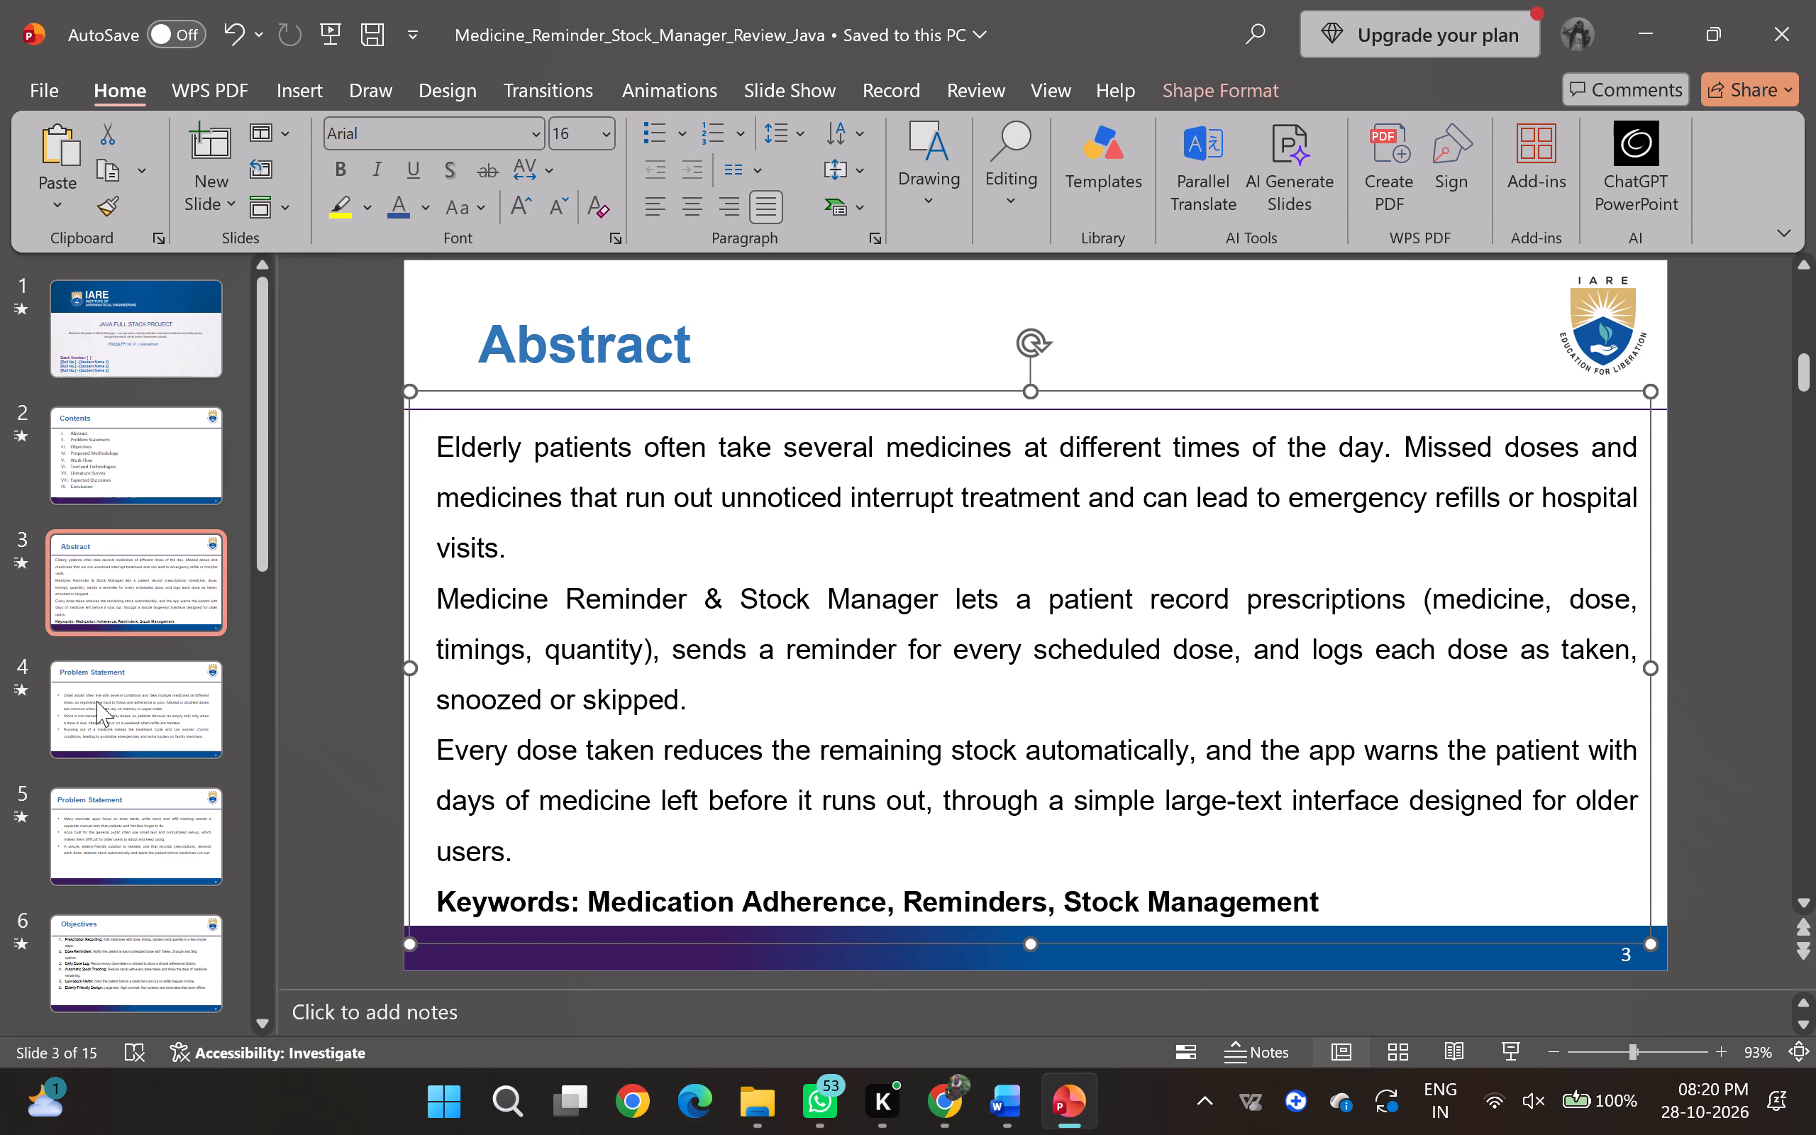
On the first Problem Statement slide (slide 4), narrow the bulleted text box from its right side to about two-thirds of its width.
click(110, 472)
scroll(113, 614, down, 1)
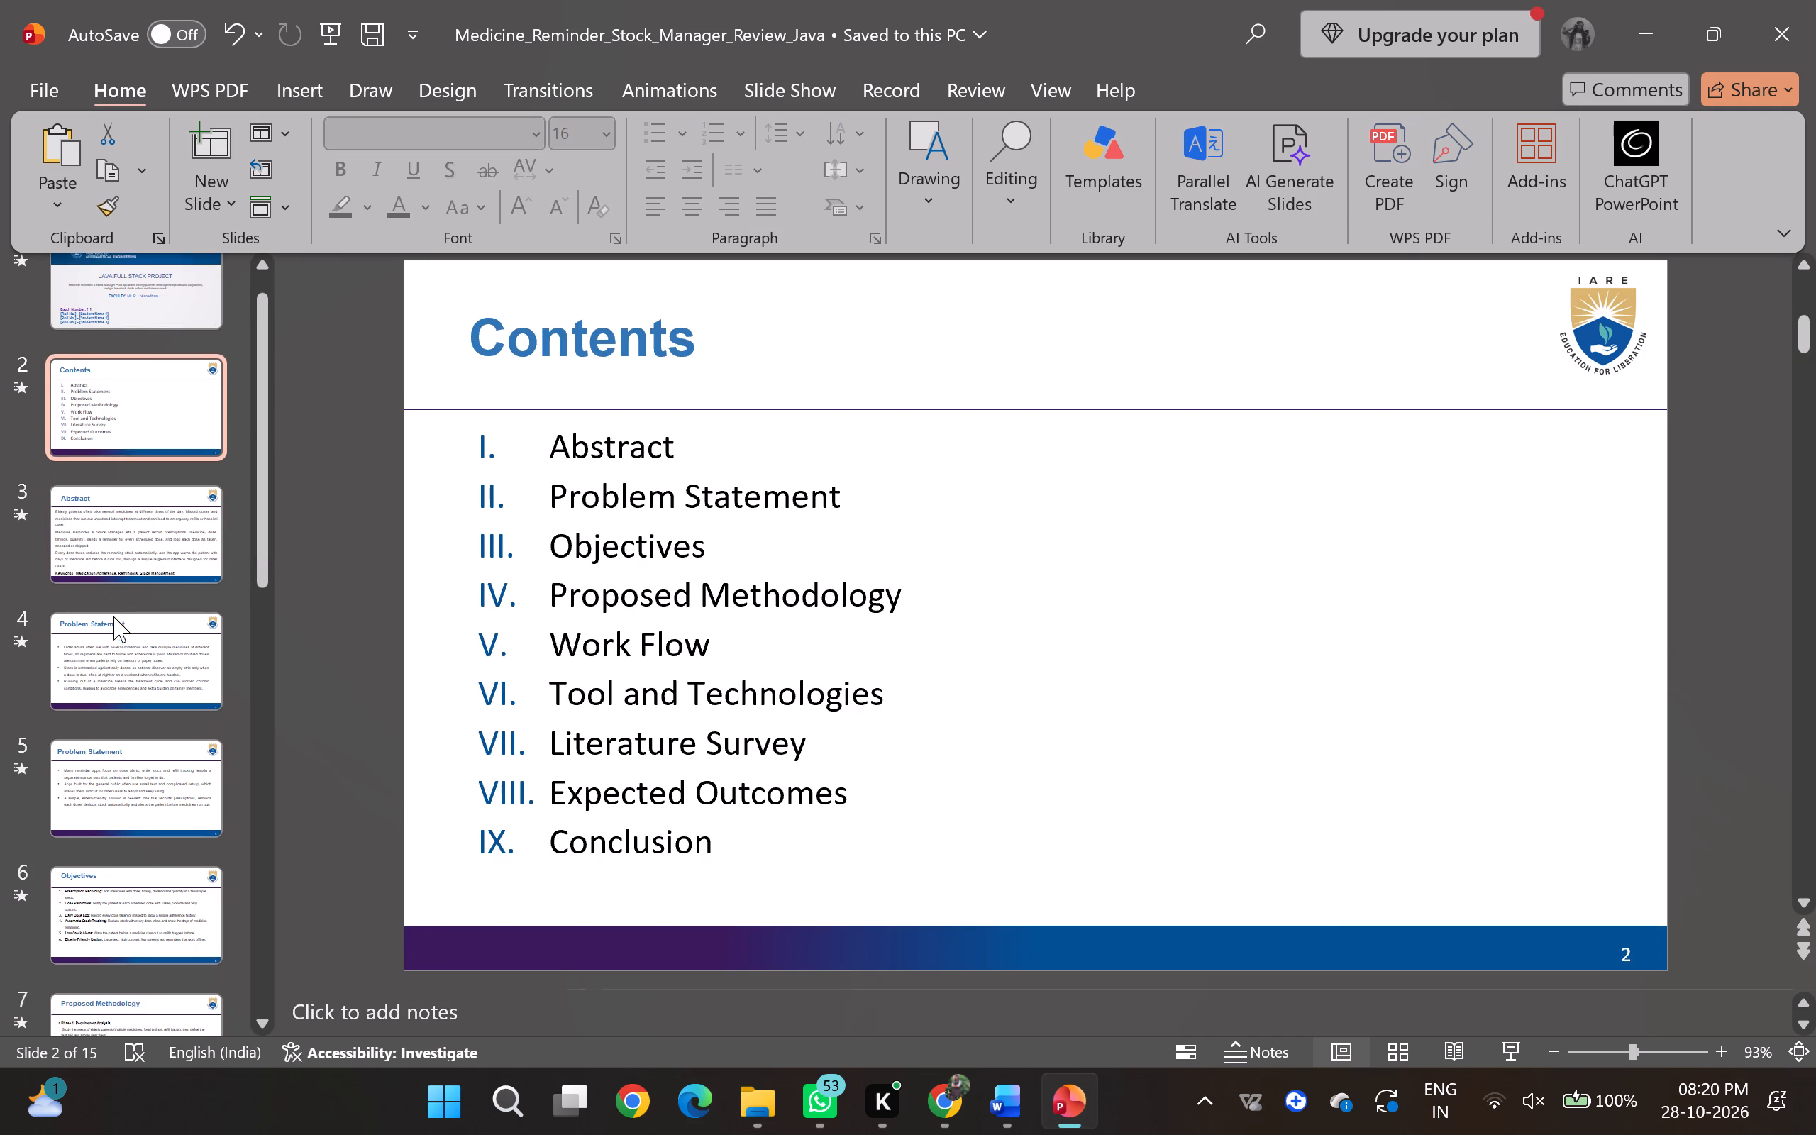
click(130, 668)
click(871, 499)
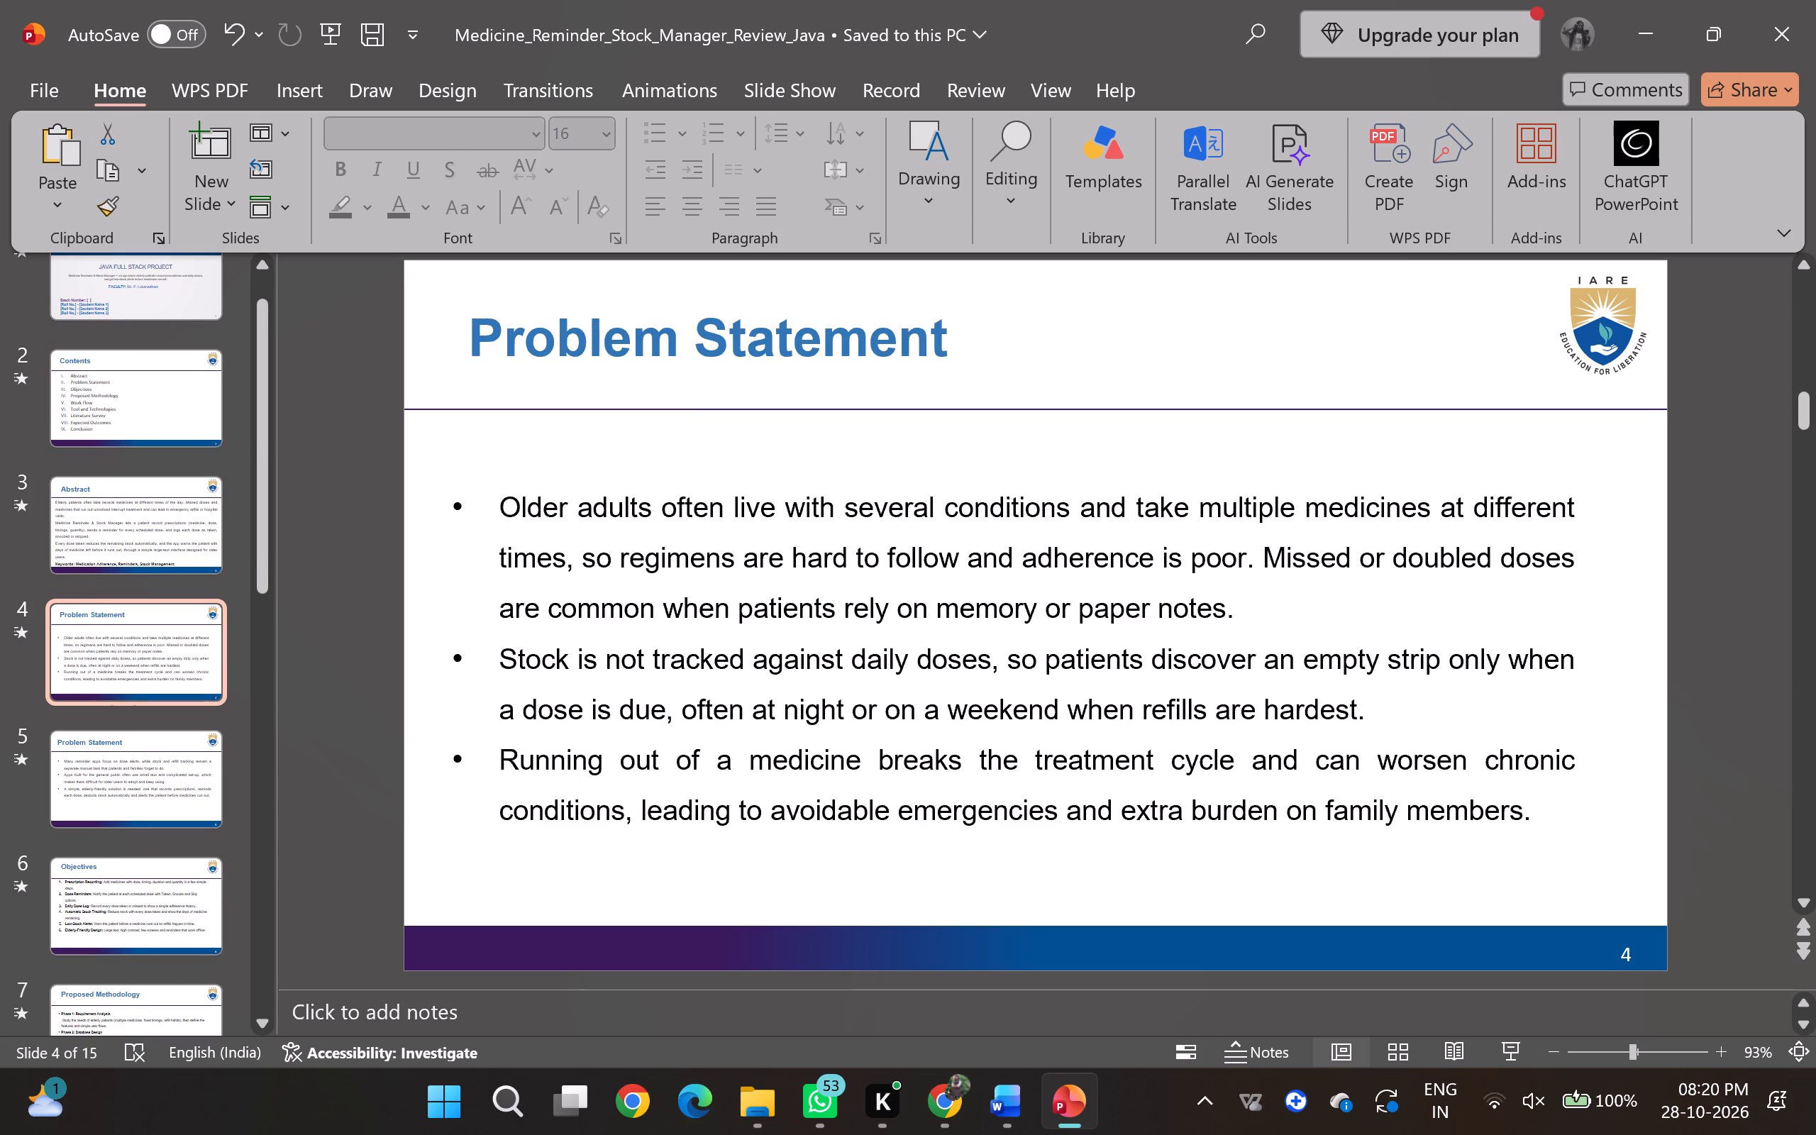
drag(1592, 688, 1588, 685)
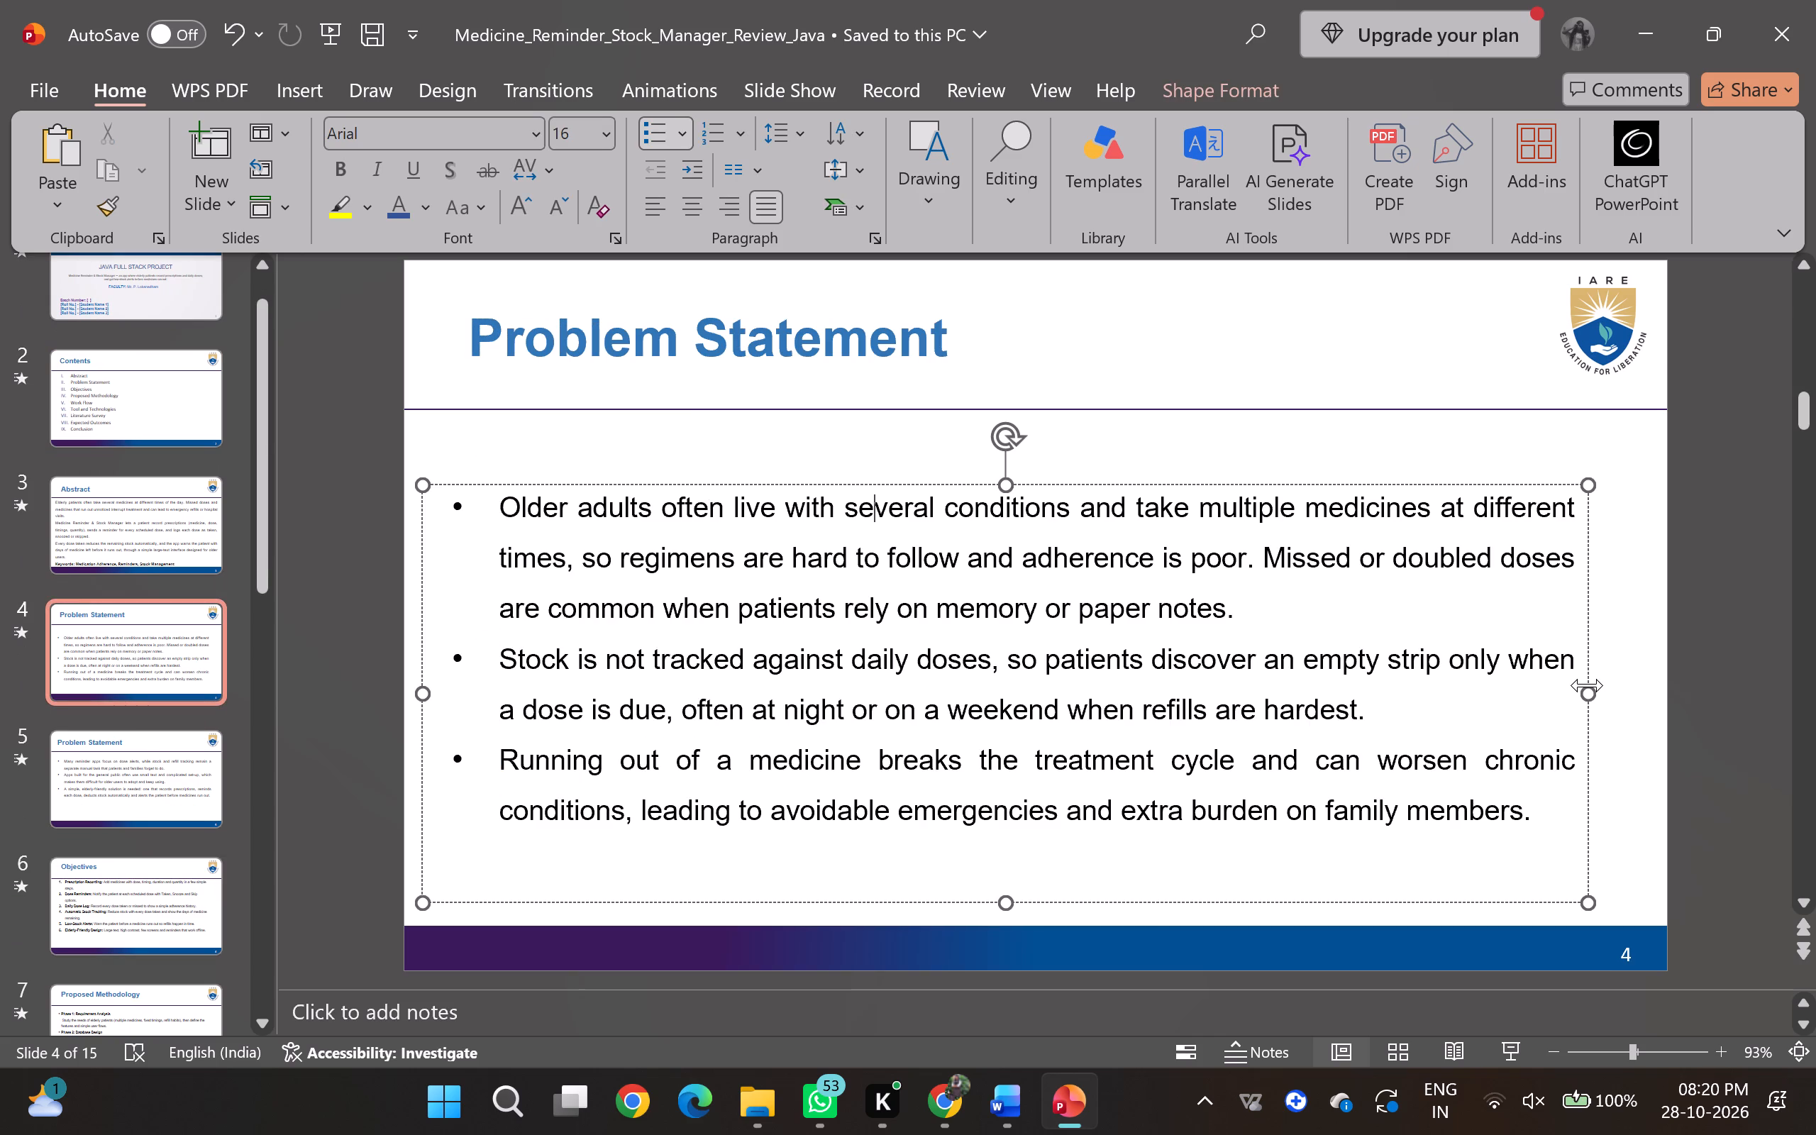
drag(1588, 685, 1283, 653)
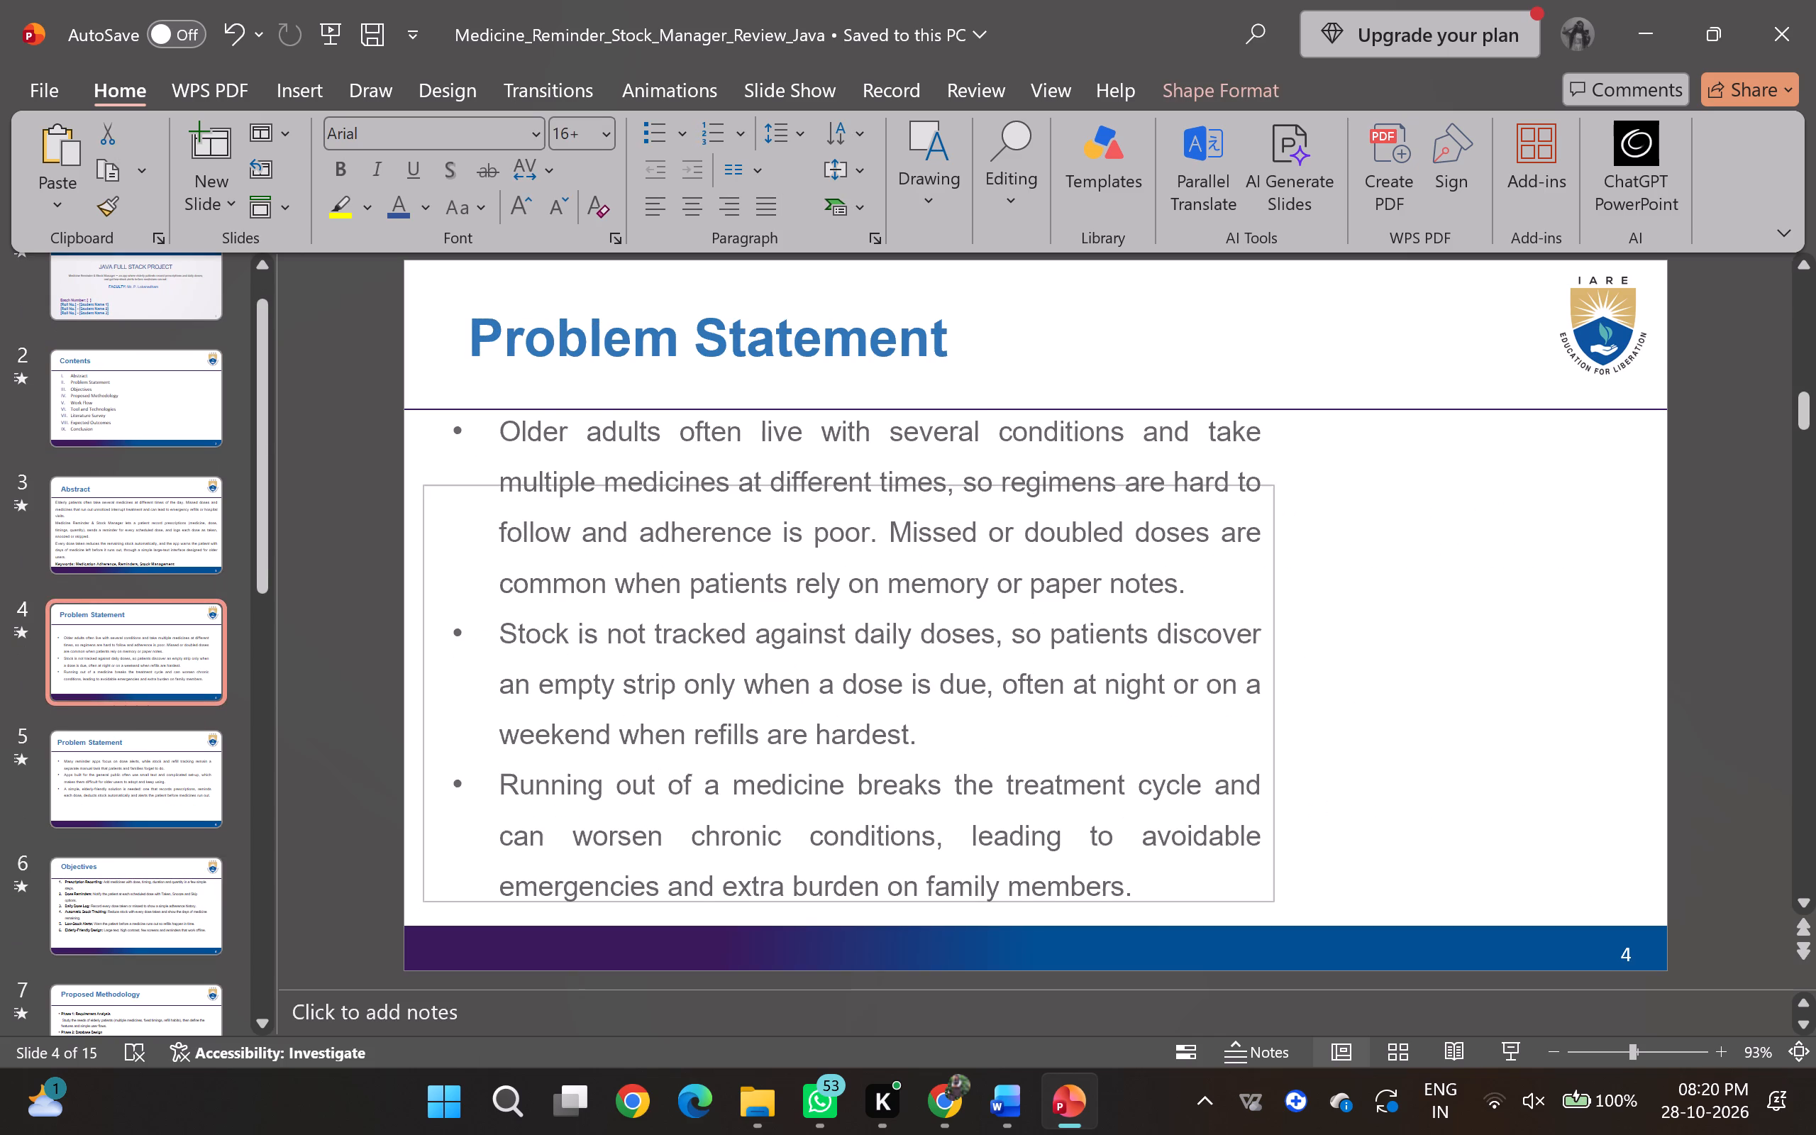
drag(1283, 653, 1205, 636)
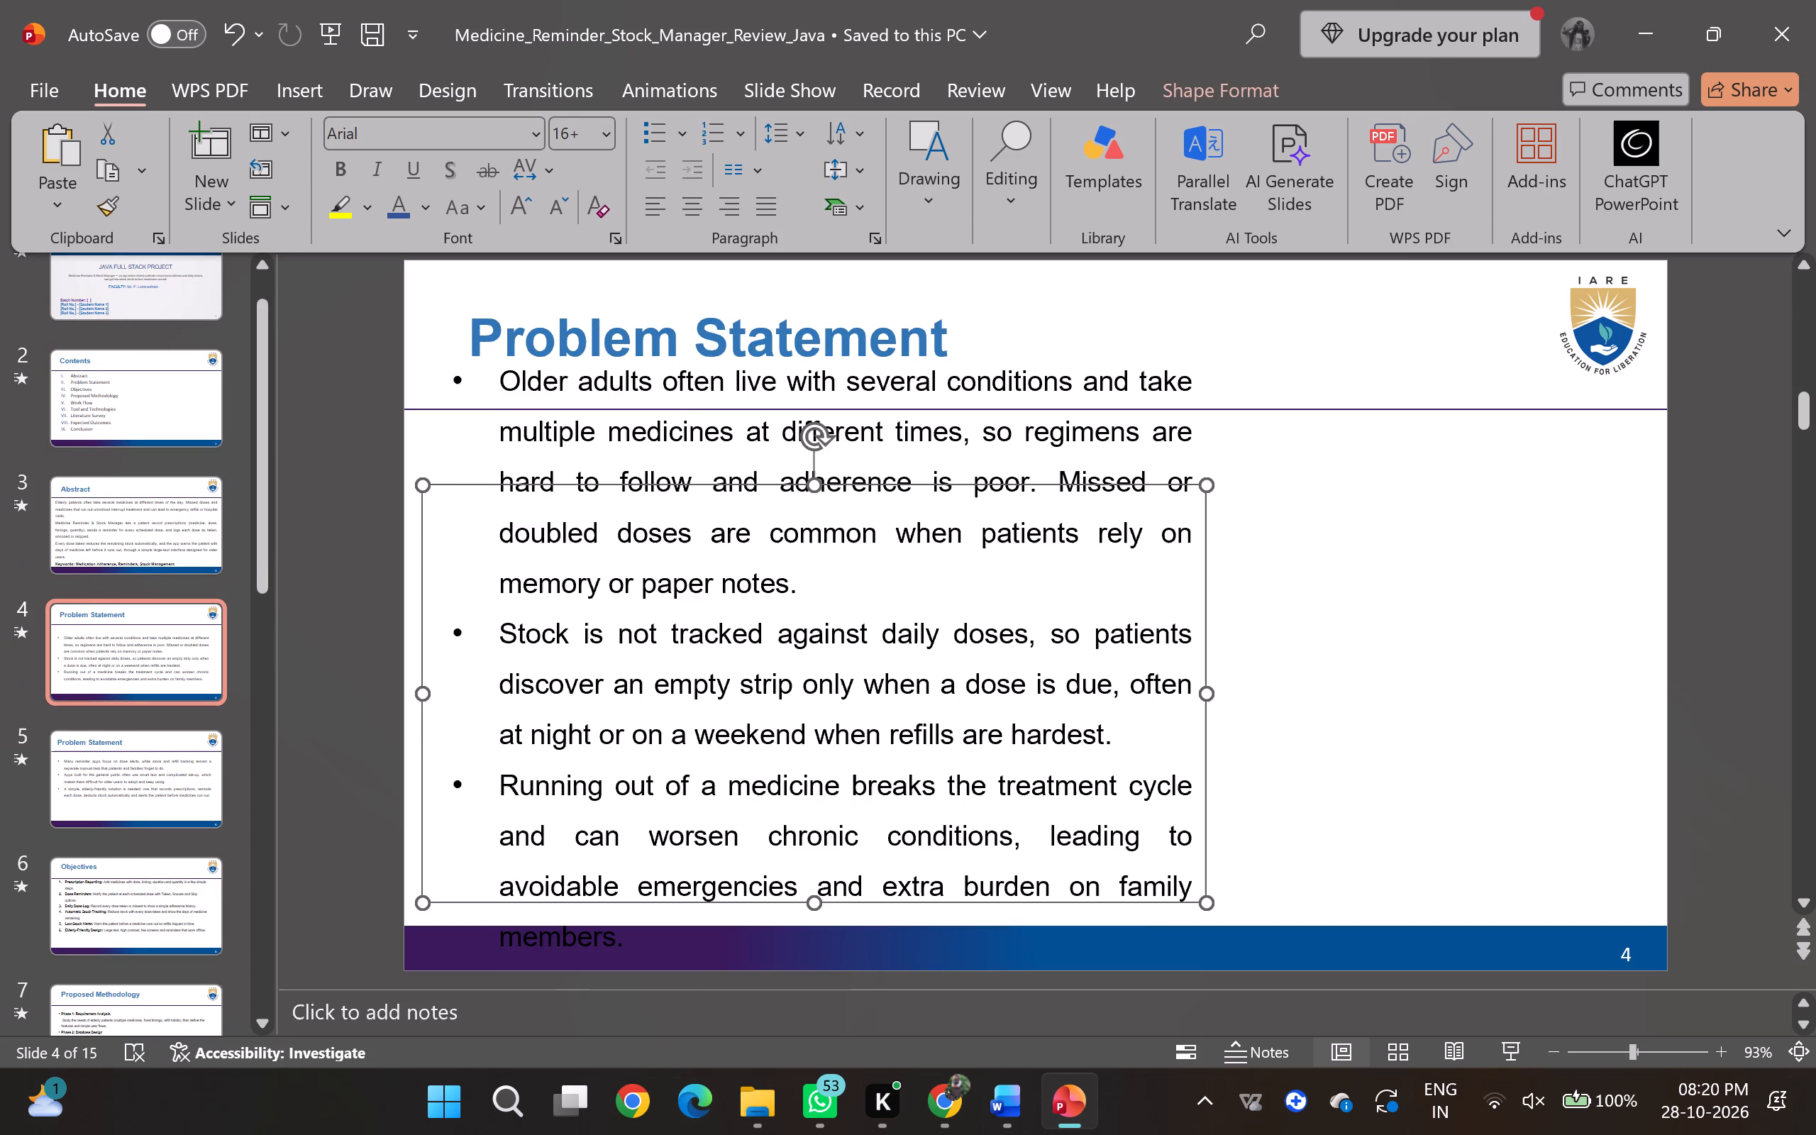
Set all the bulleted text on slide 4, Problem Statement, to font size 14.
click(1075, 653)
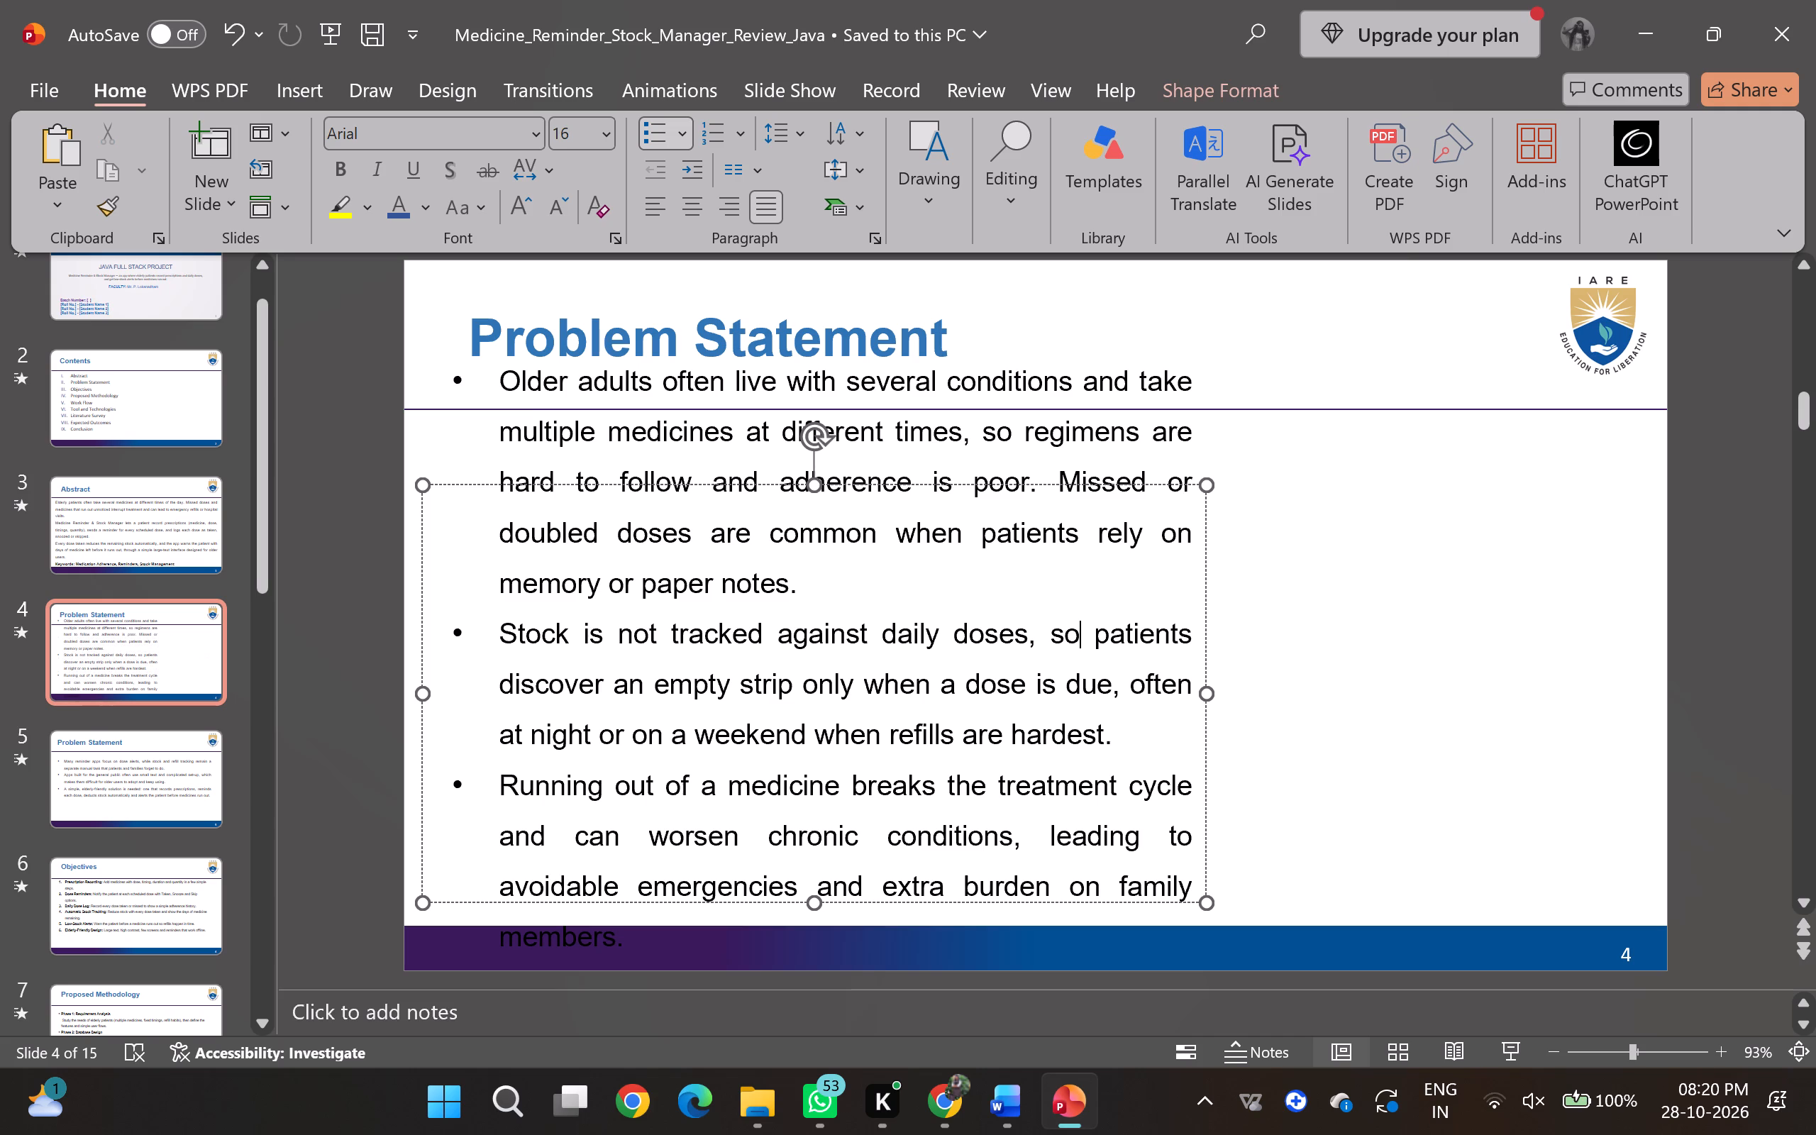
key(ctrl+a)
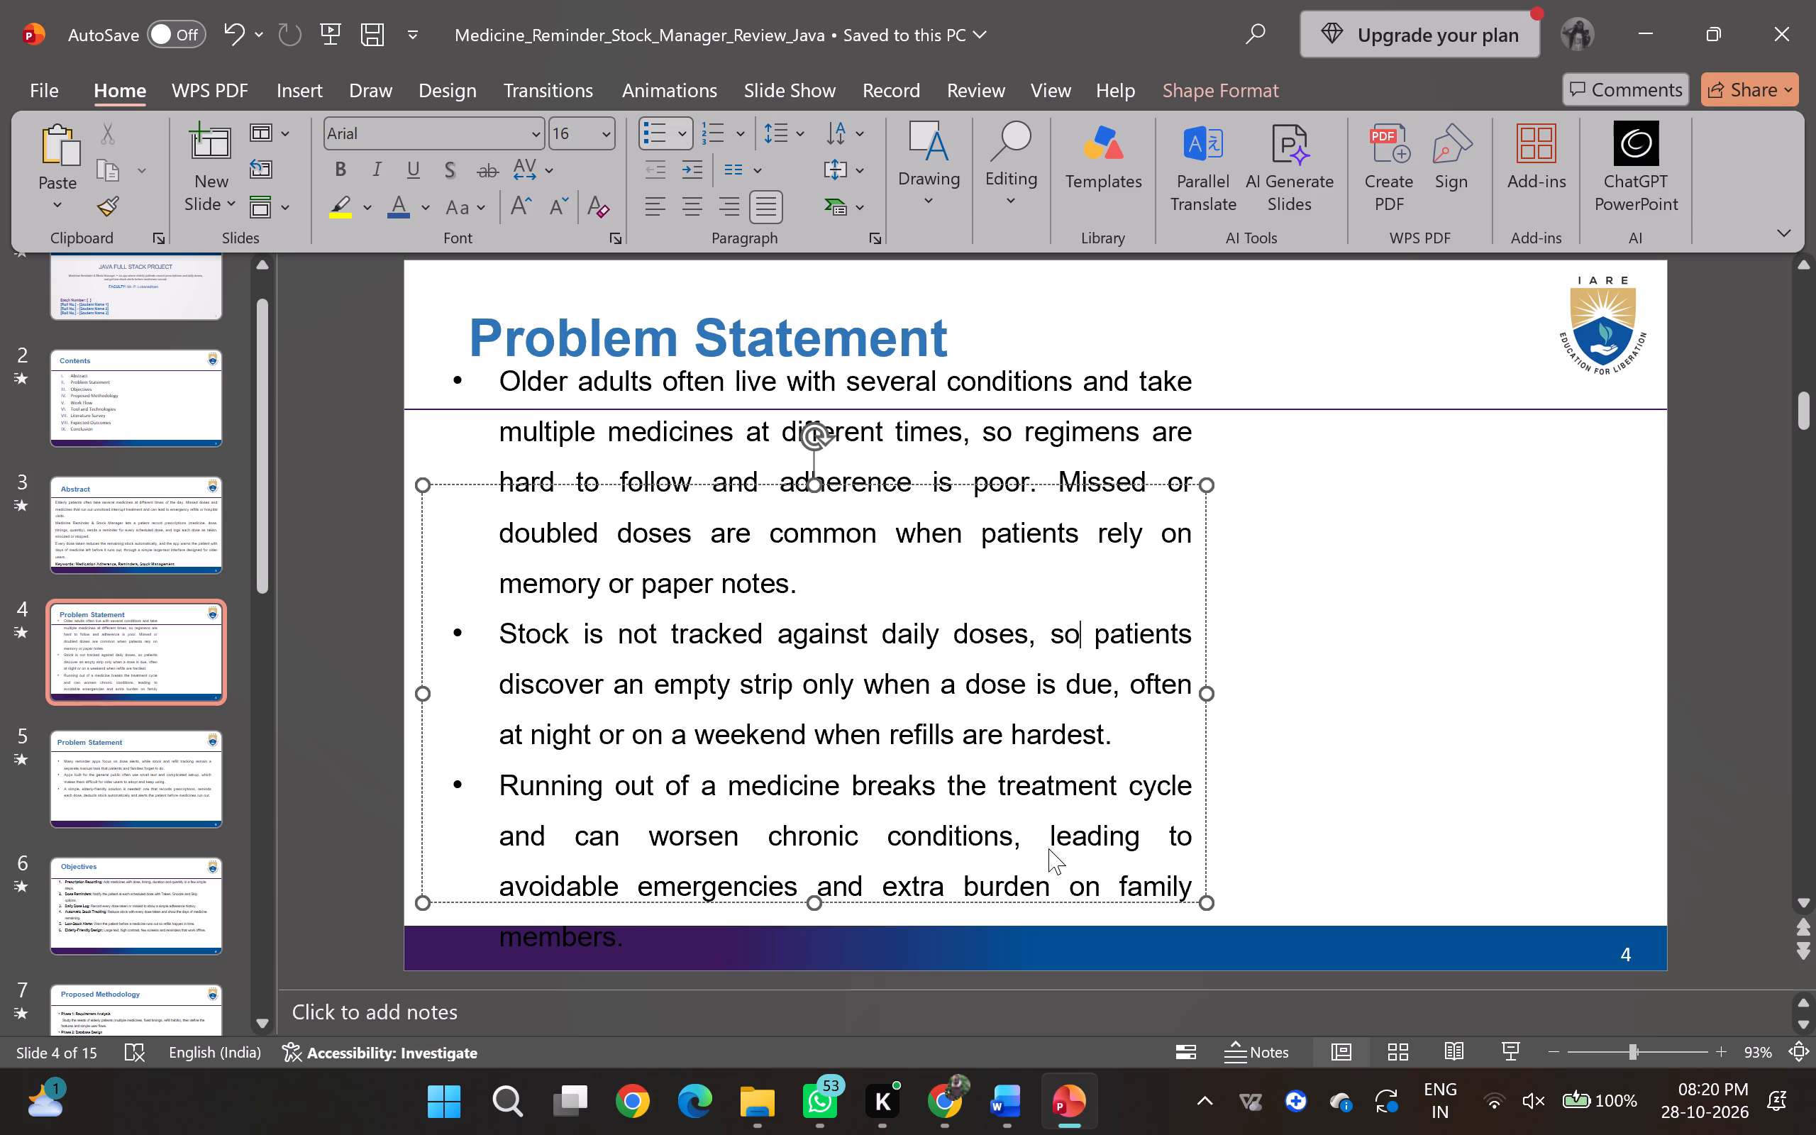
click(602, 133)
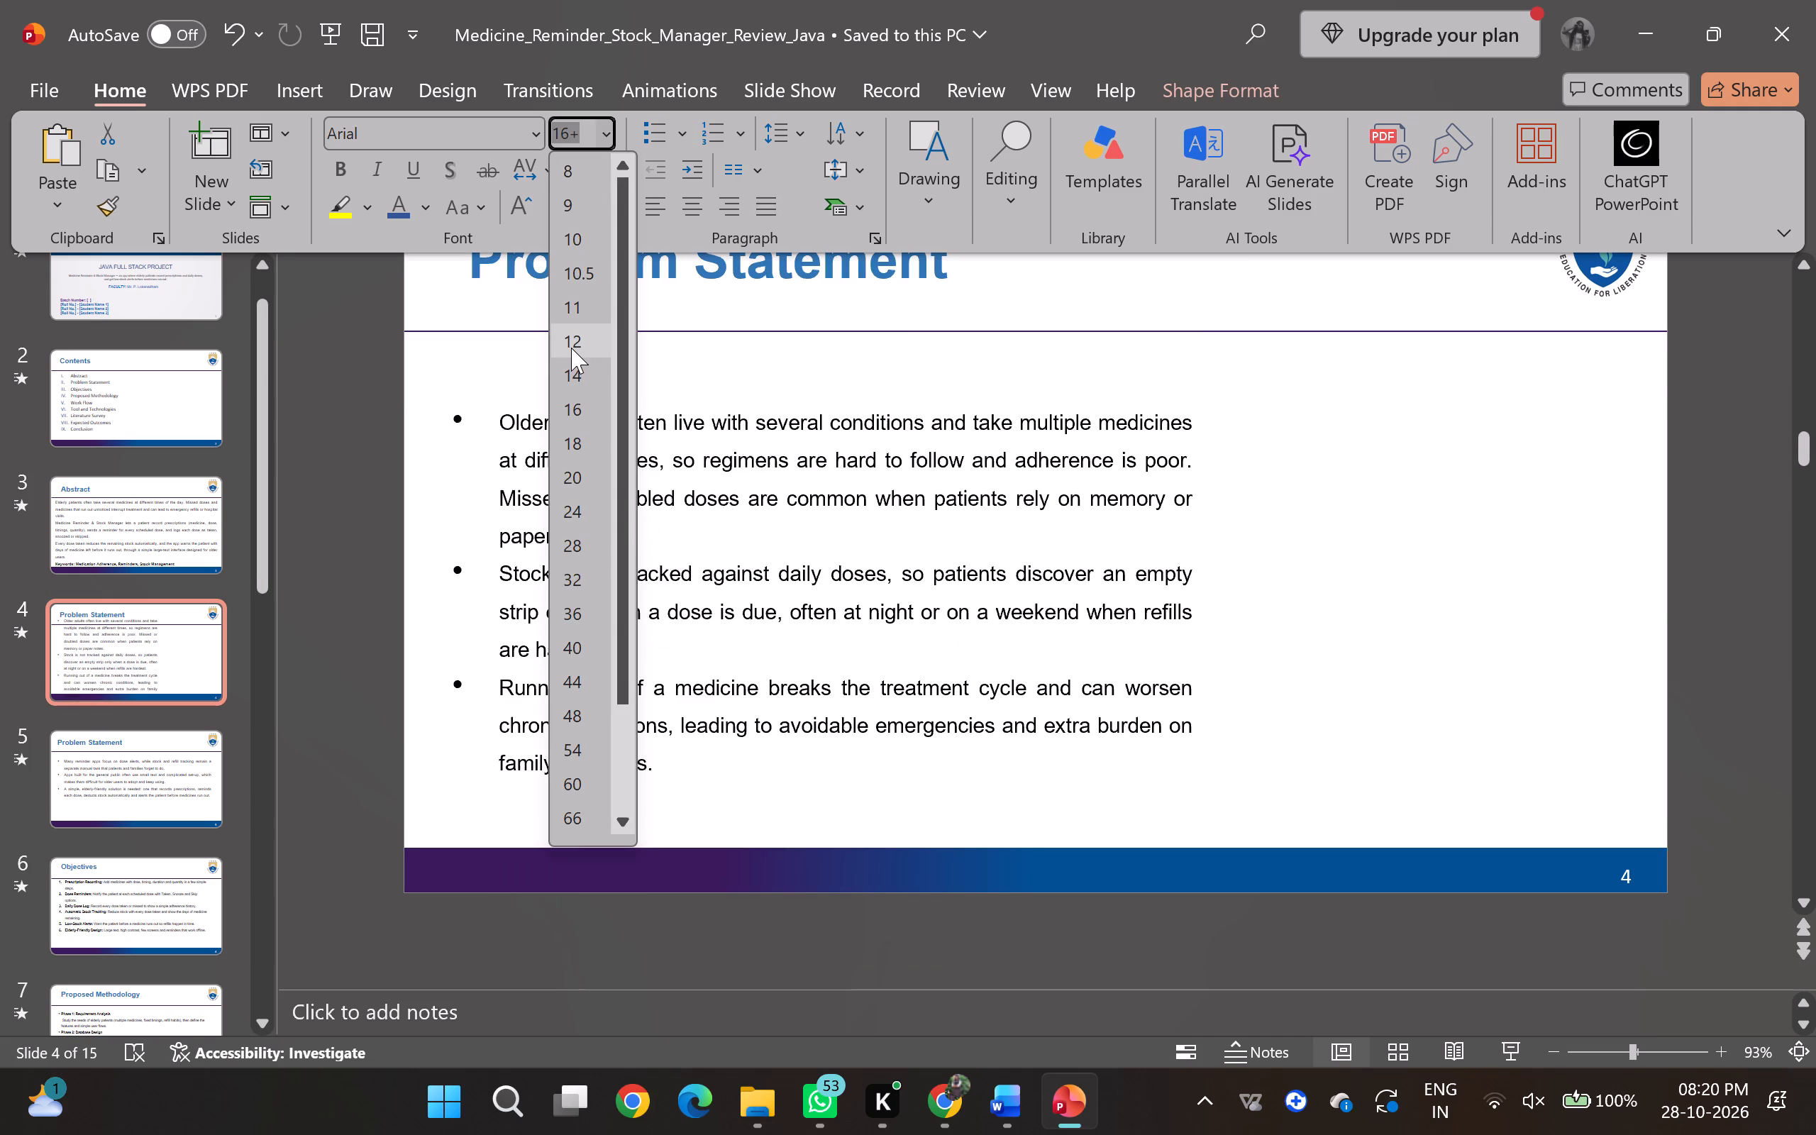
click(572, 361)
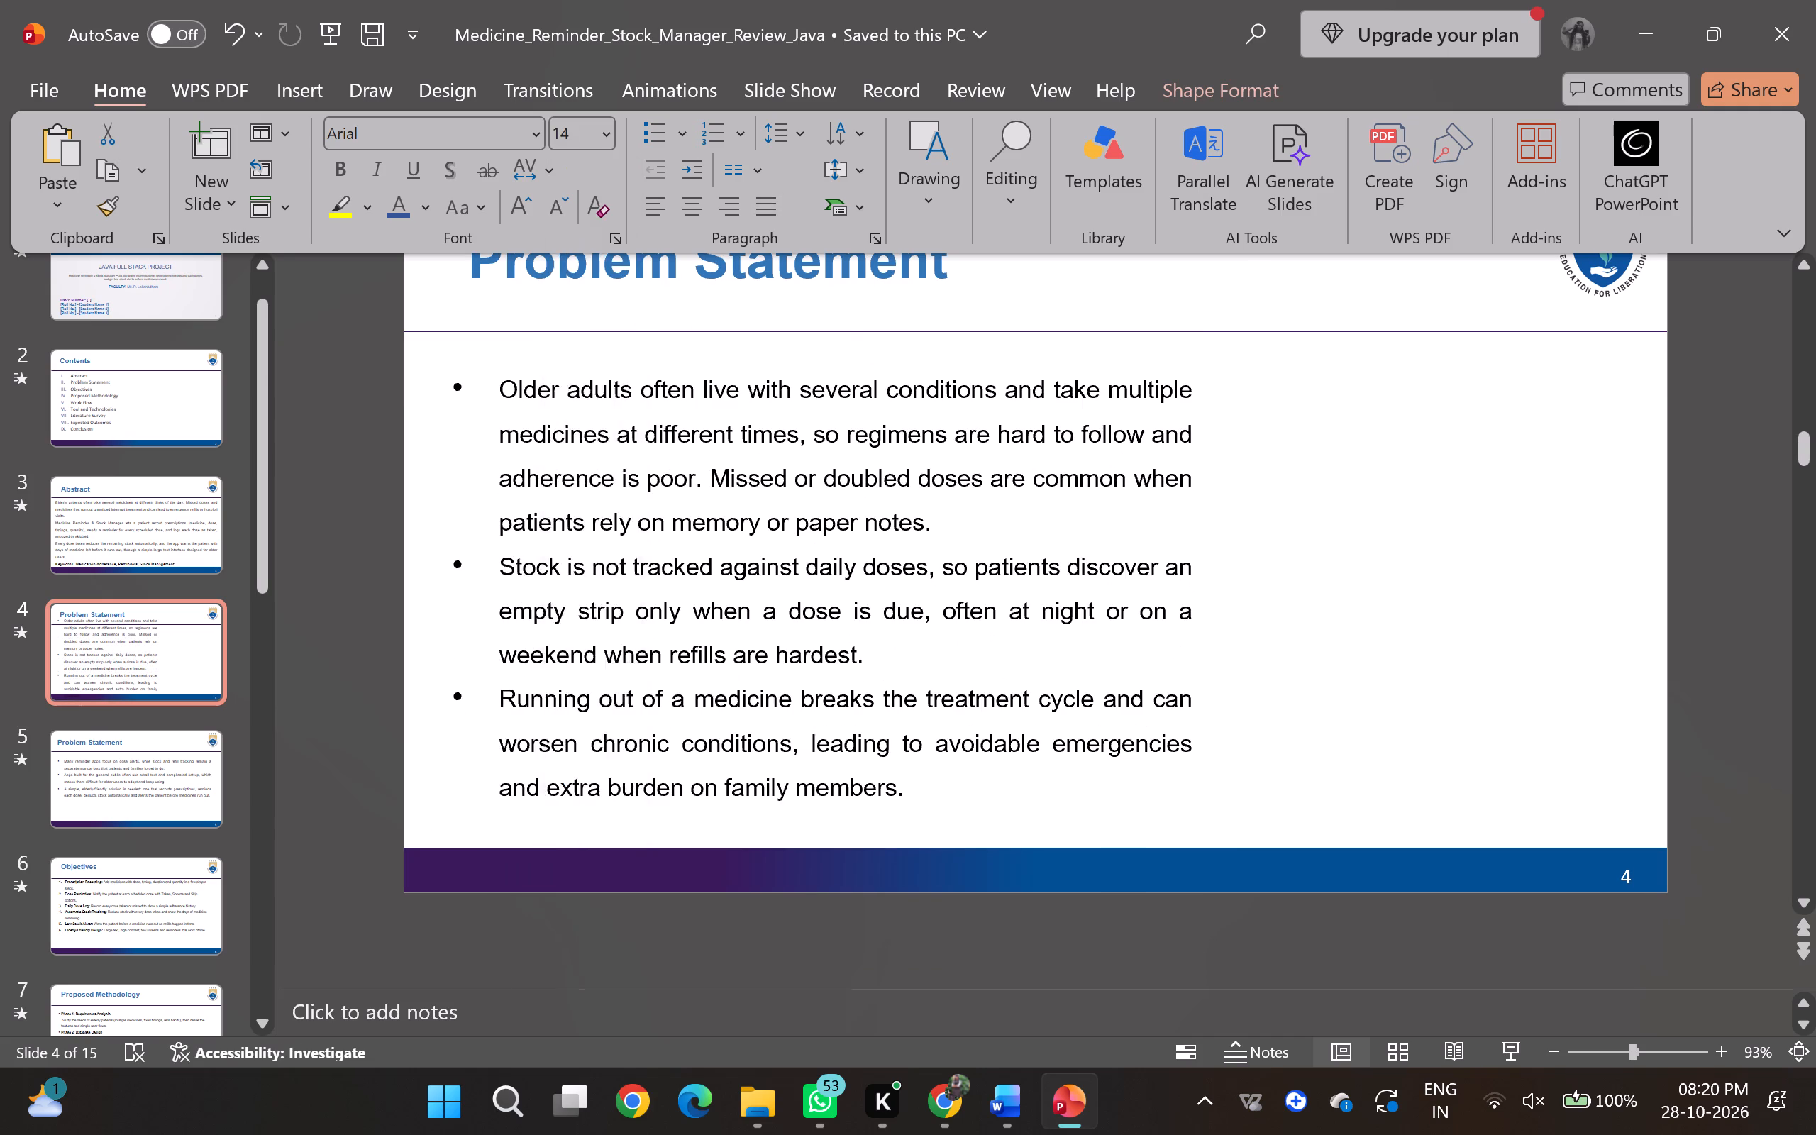
click(1683, 485)
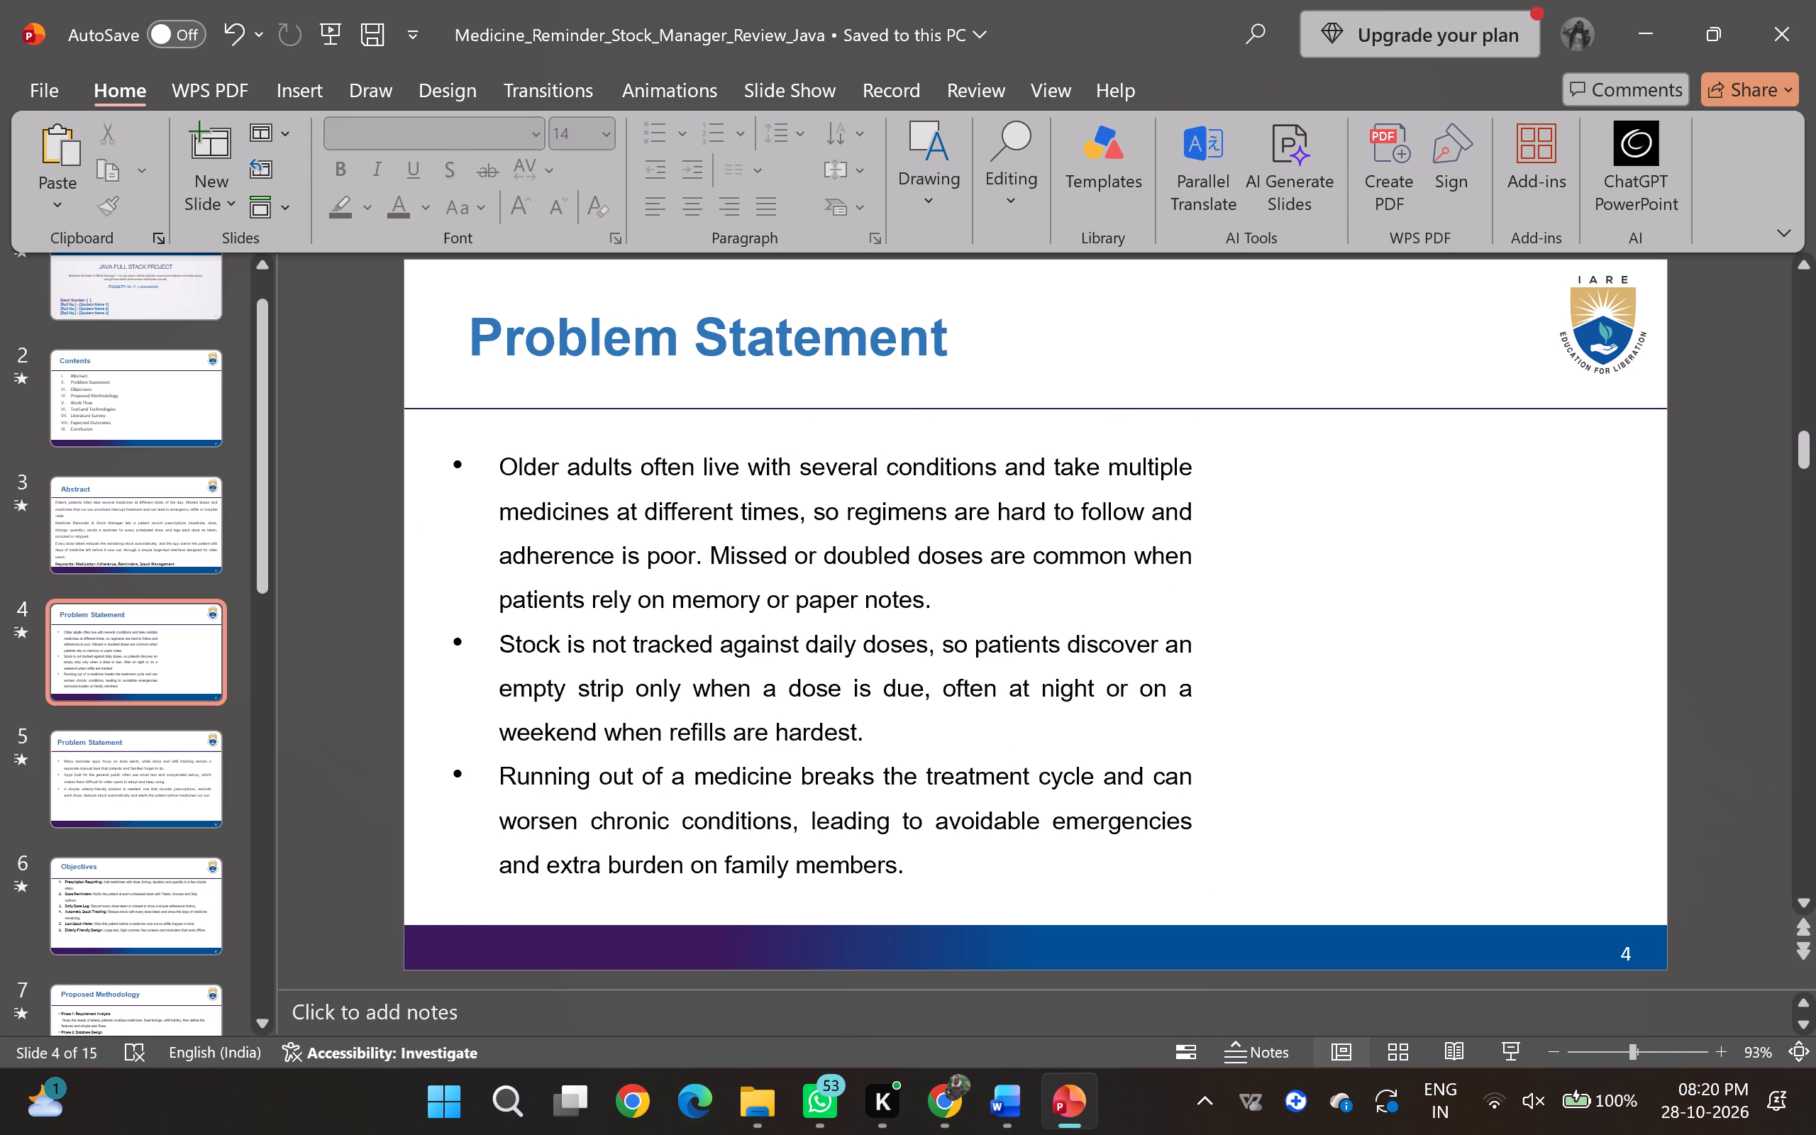
On slide 4, Problem Statement, extend the bulleted text box upward so its top edge sits just below the heading's divider line.
click(849, 556)
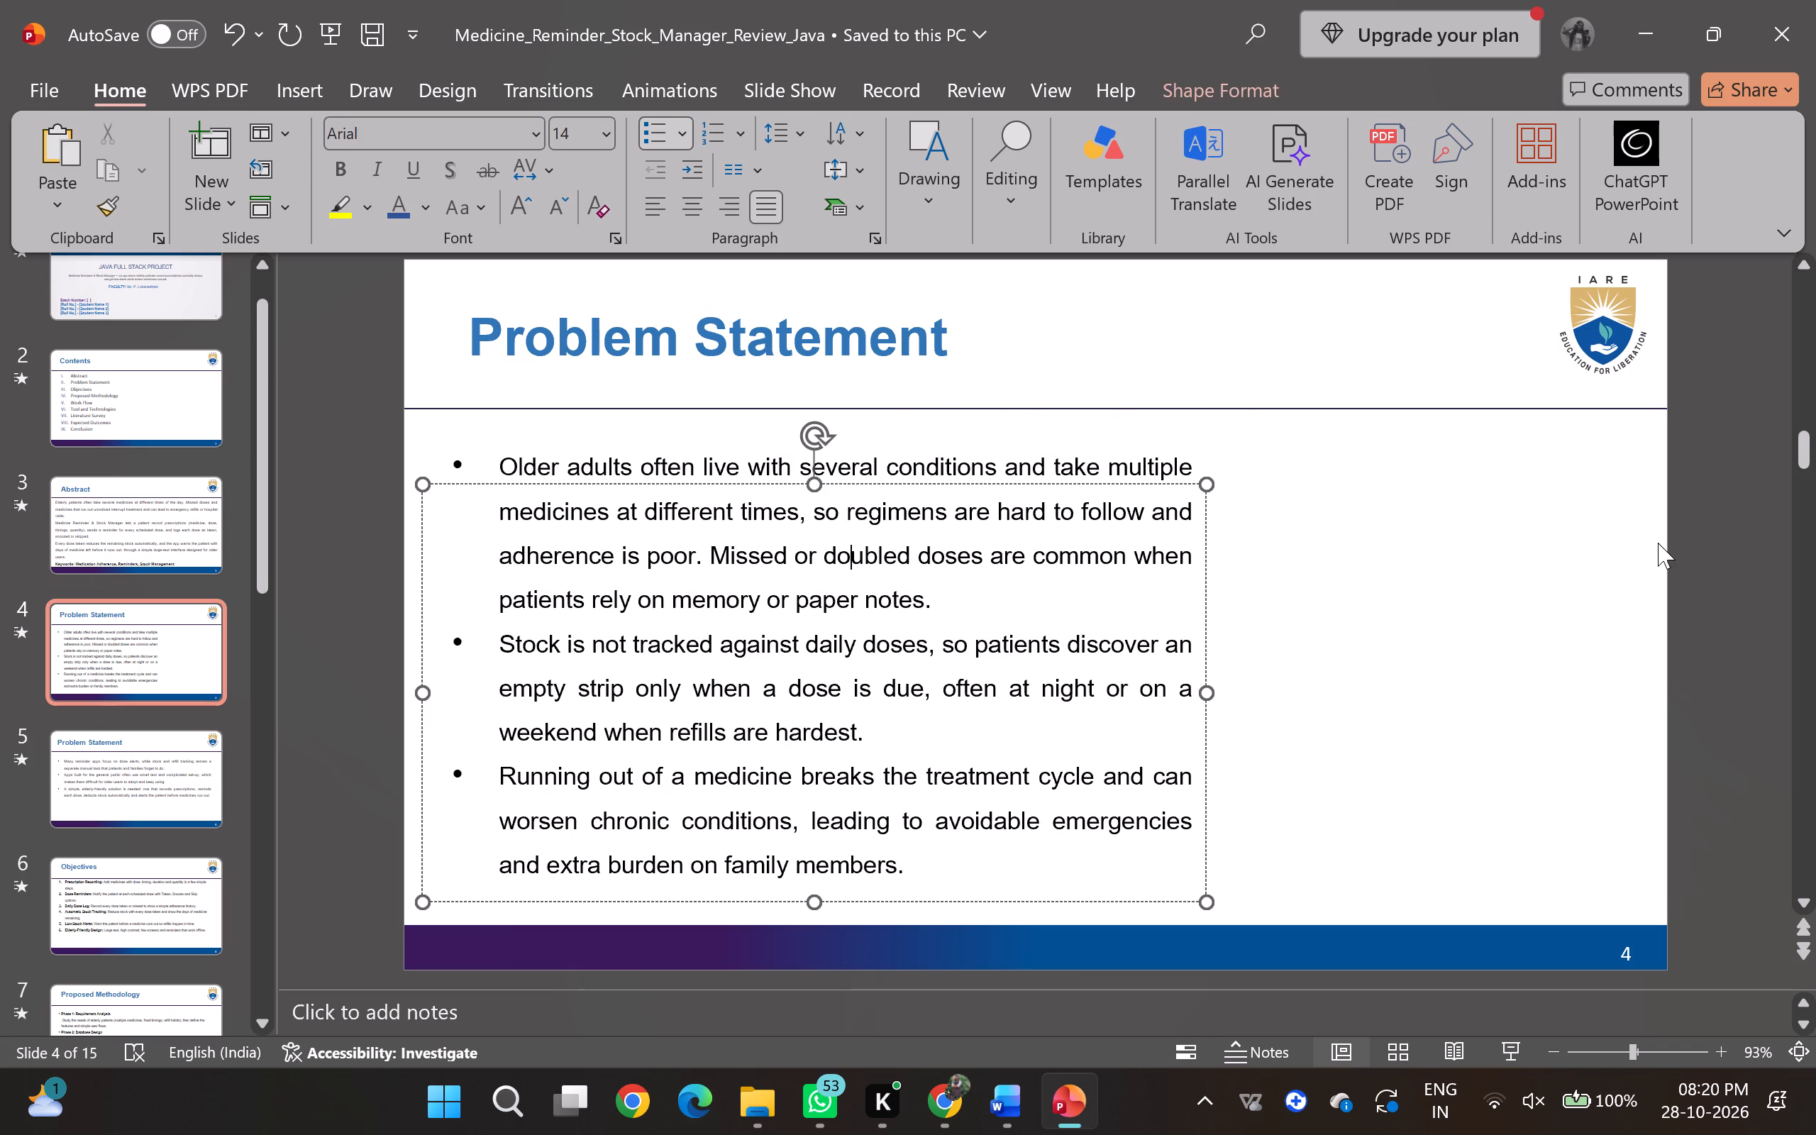
click(1718, 548)
click(1126, 473)
drag(813, 489, 831, 414)
click(1744, 511)
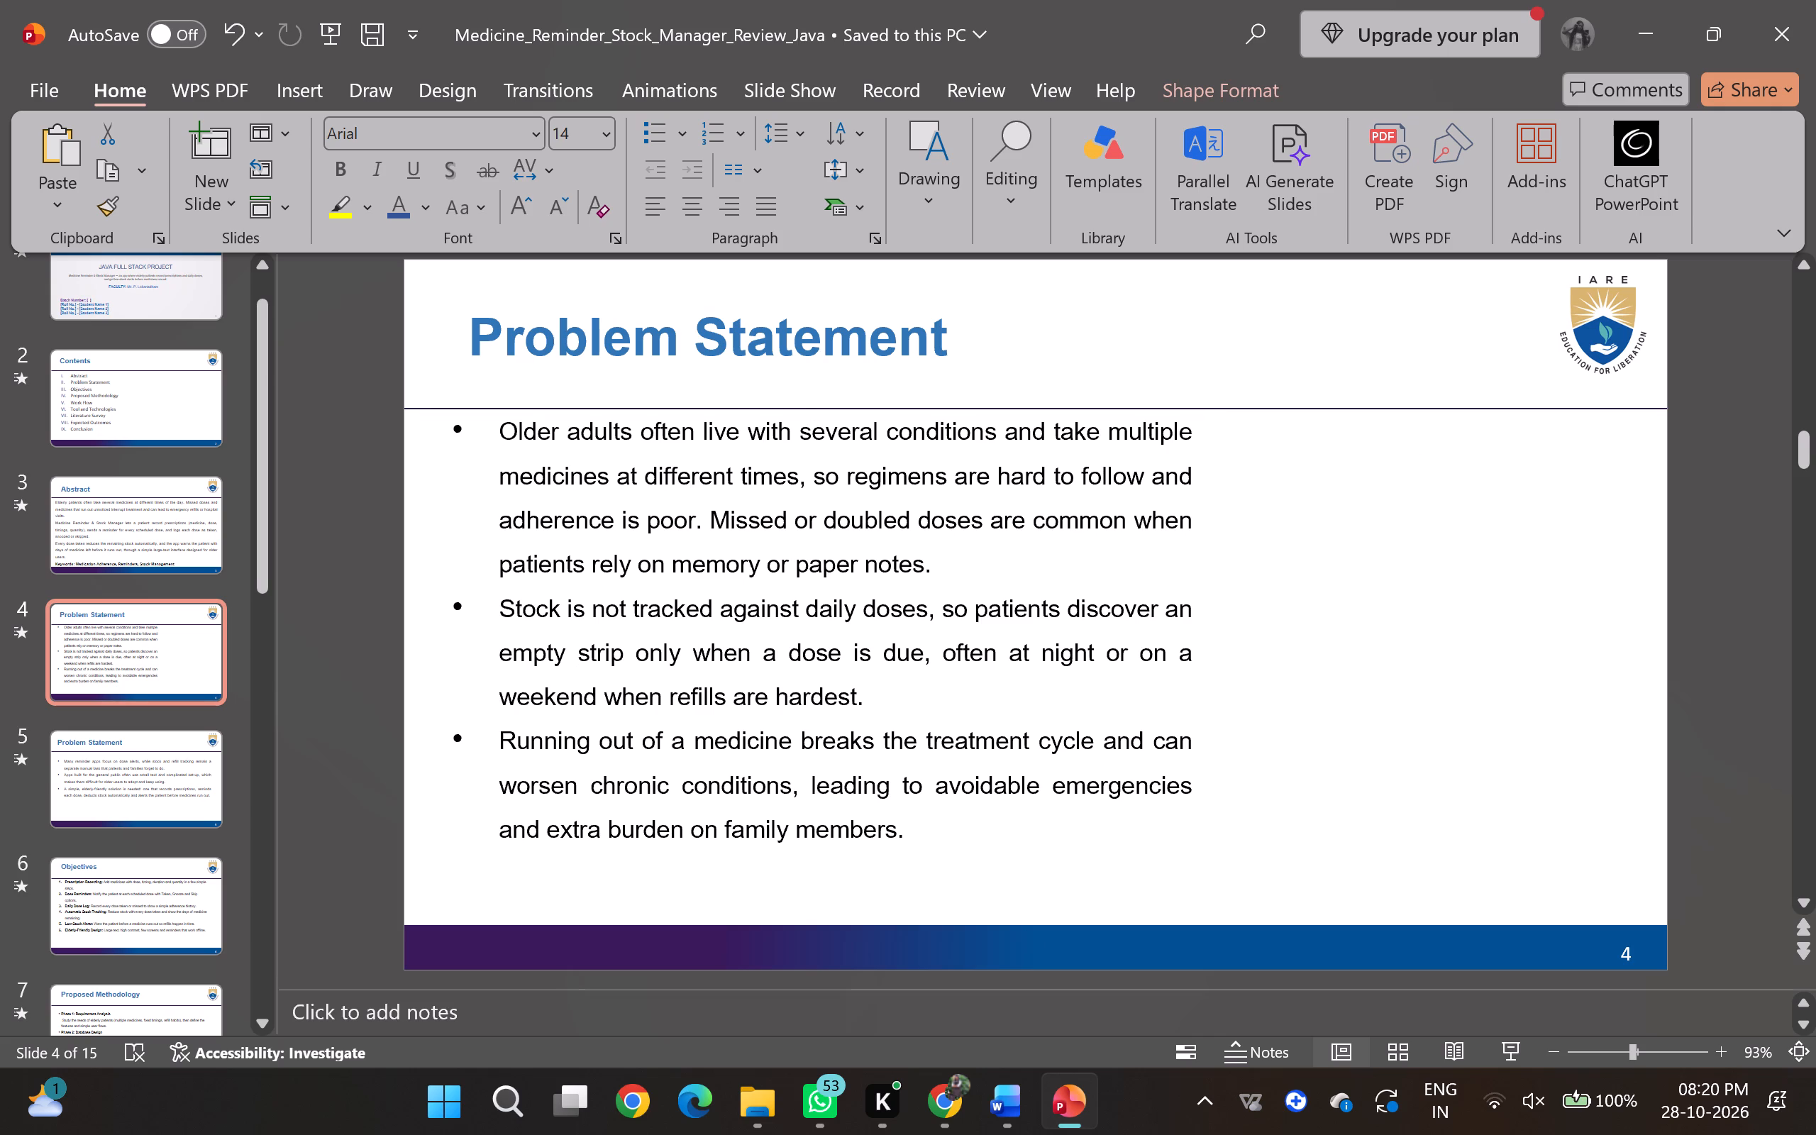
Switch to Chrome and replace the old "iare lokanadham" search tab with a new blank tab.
click(953, 1081)
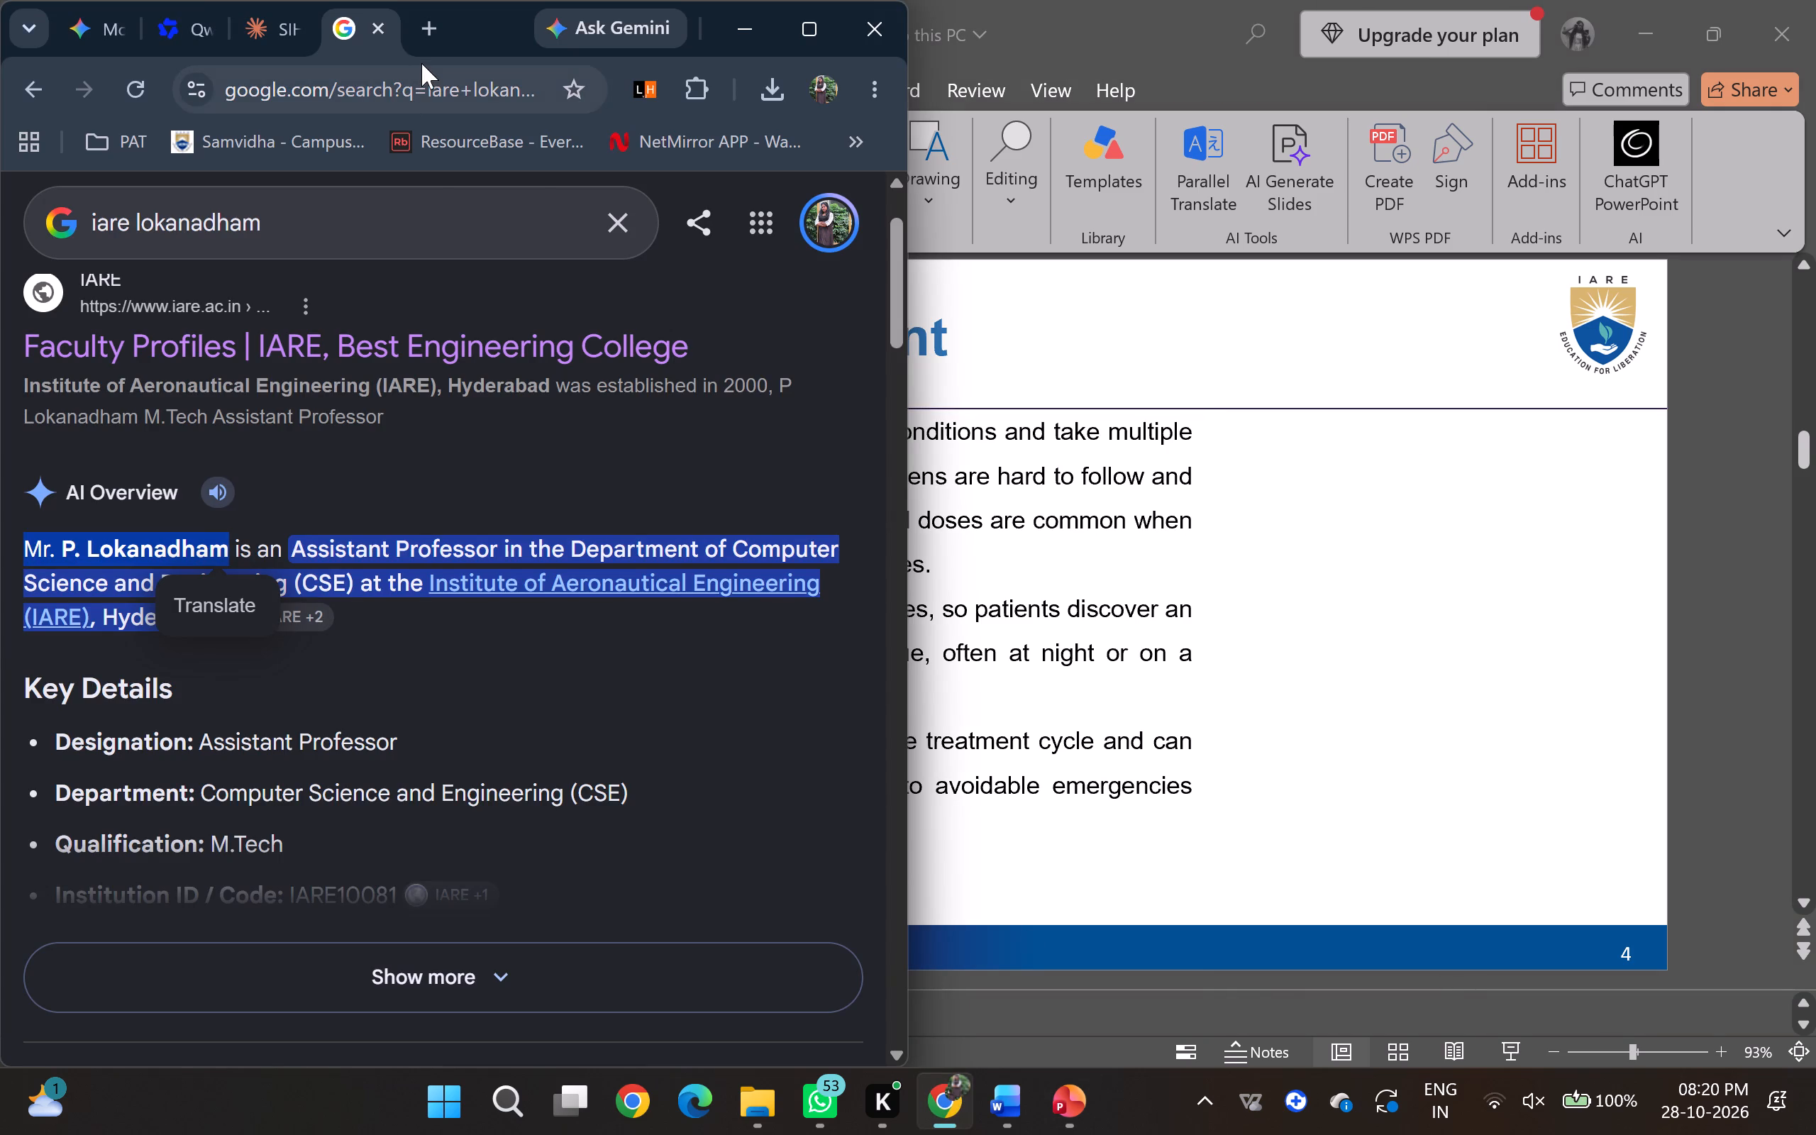
click(619, 236)
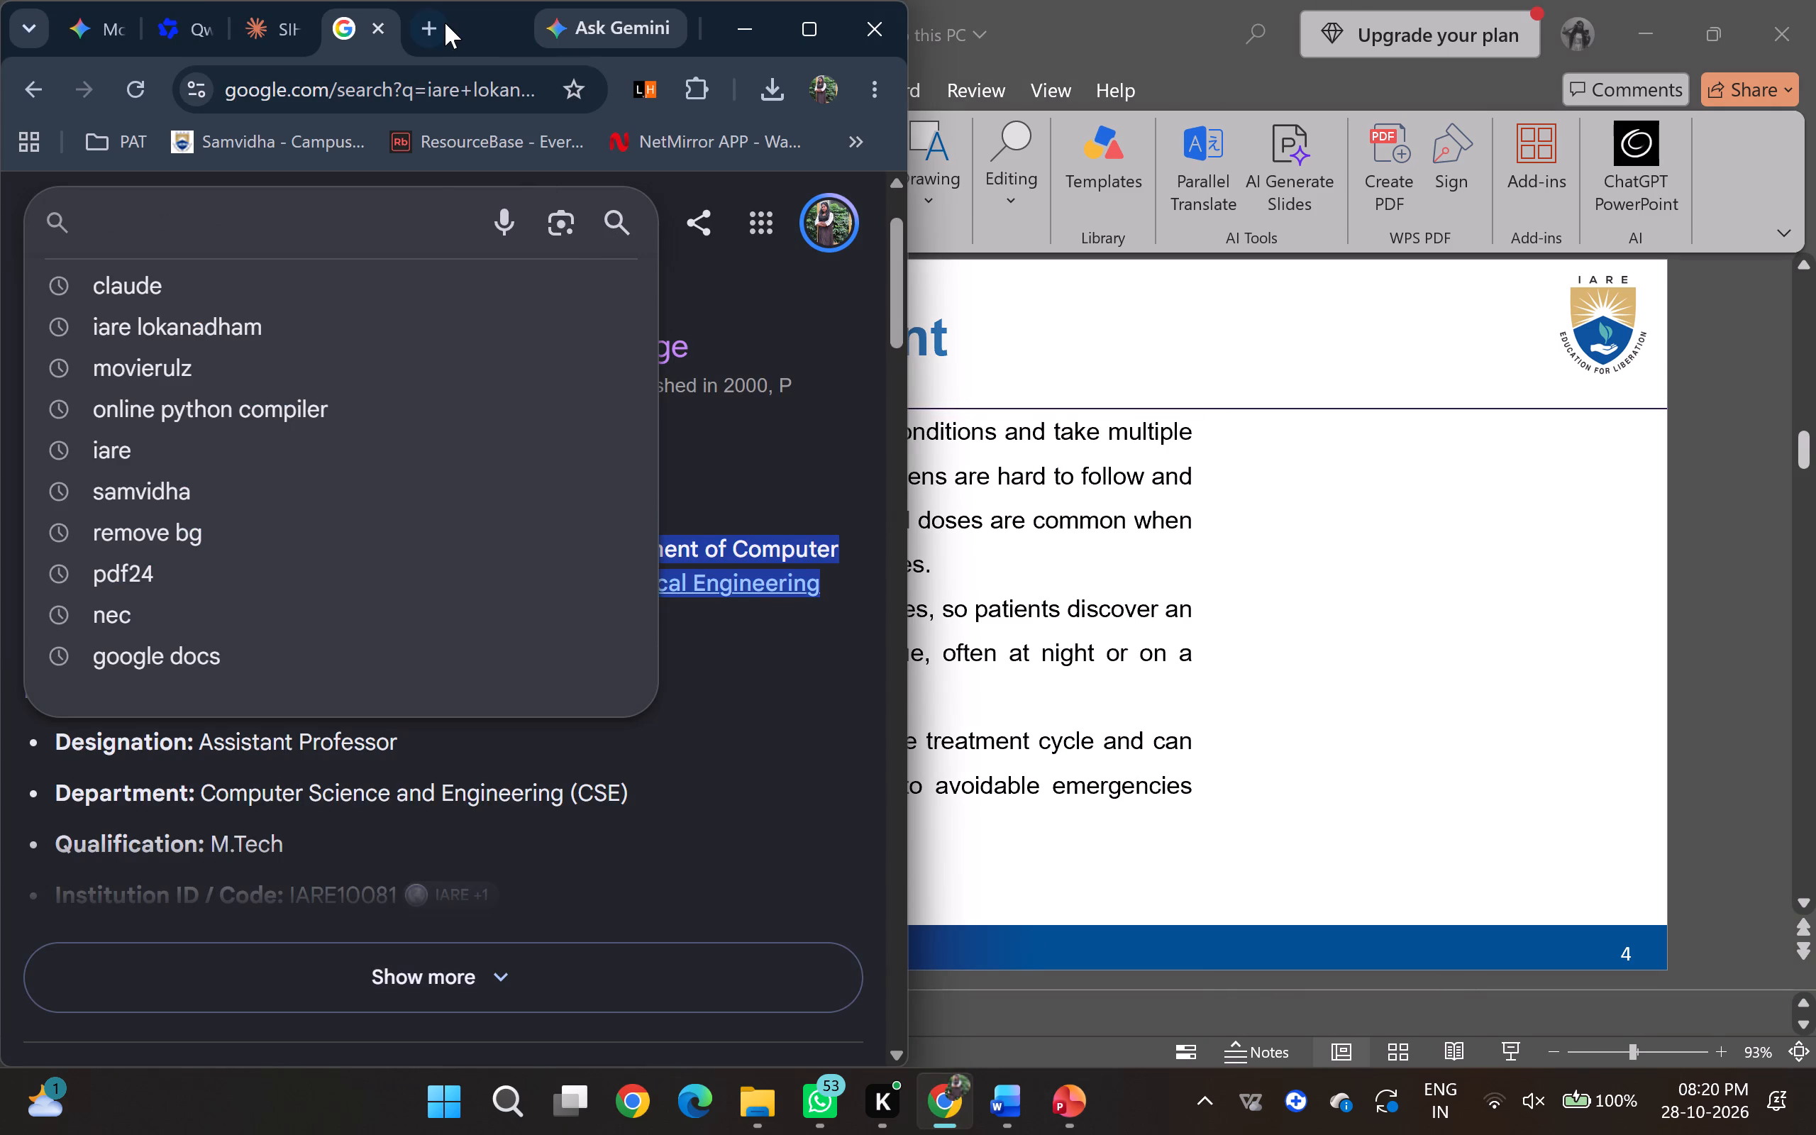
click(445, 23)
click(311, 27)
click(311, 27)
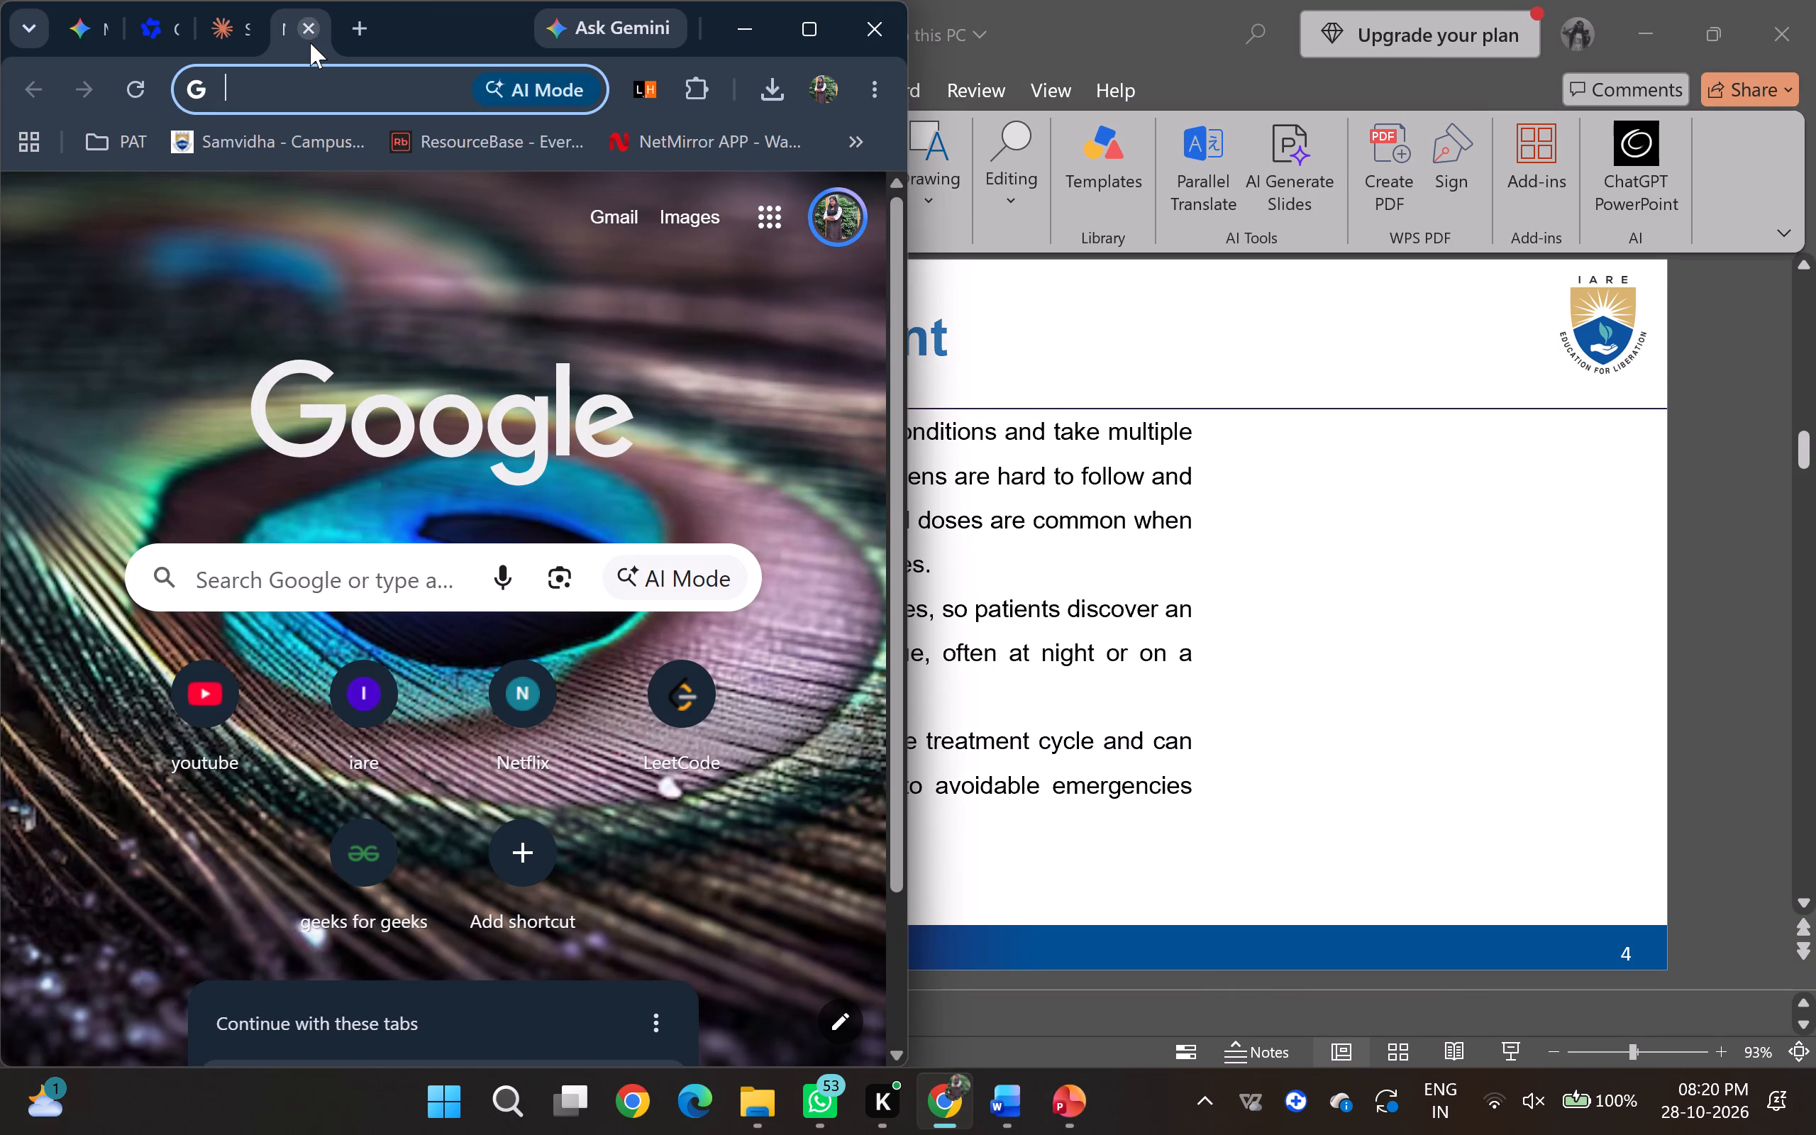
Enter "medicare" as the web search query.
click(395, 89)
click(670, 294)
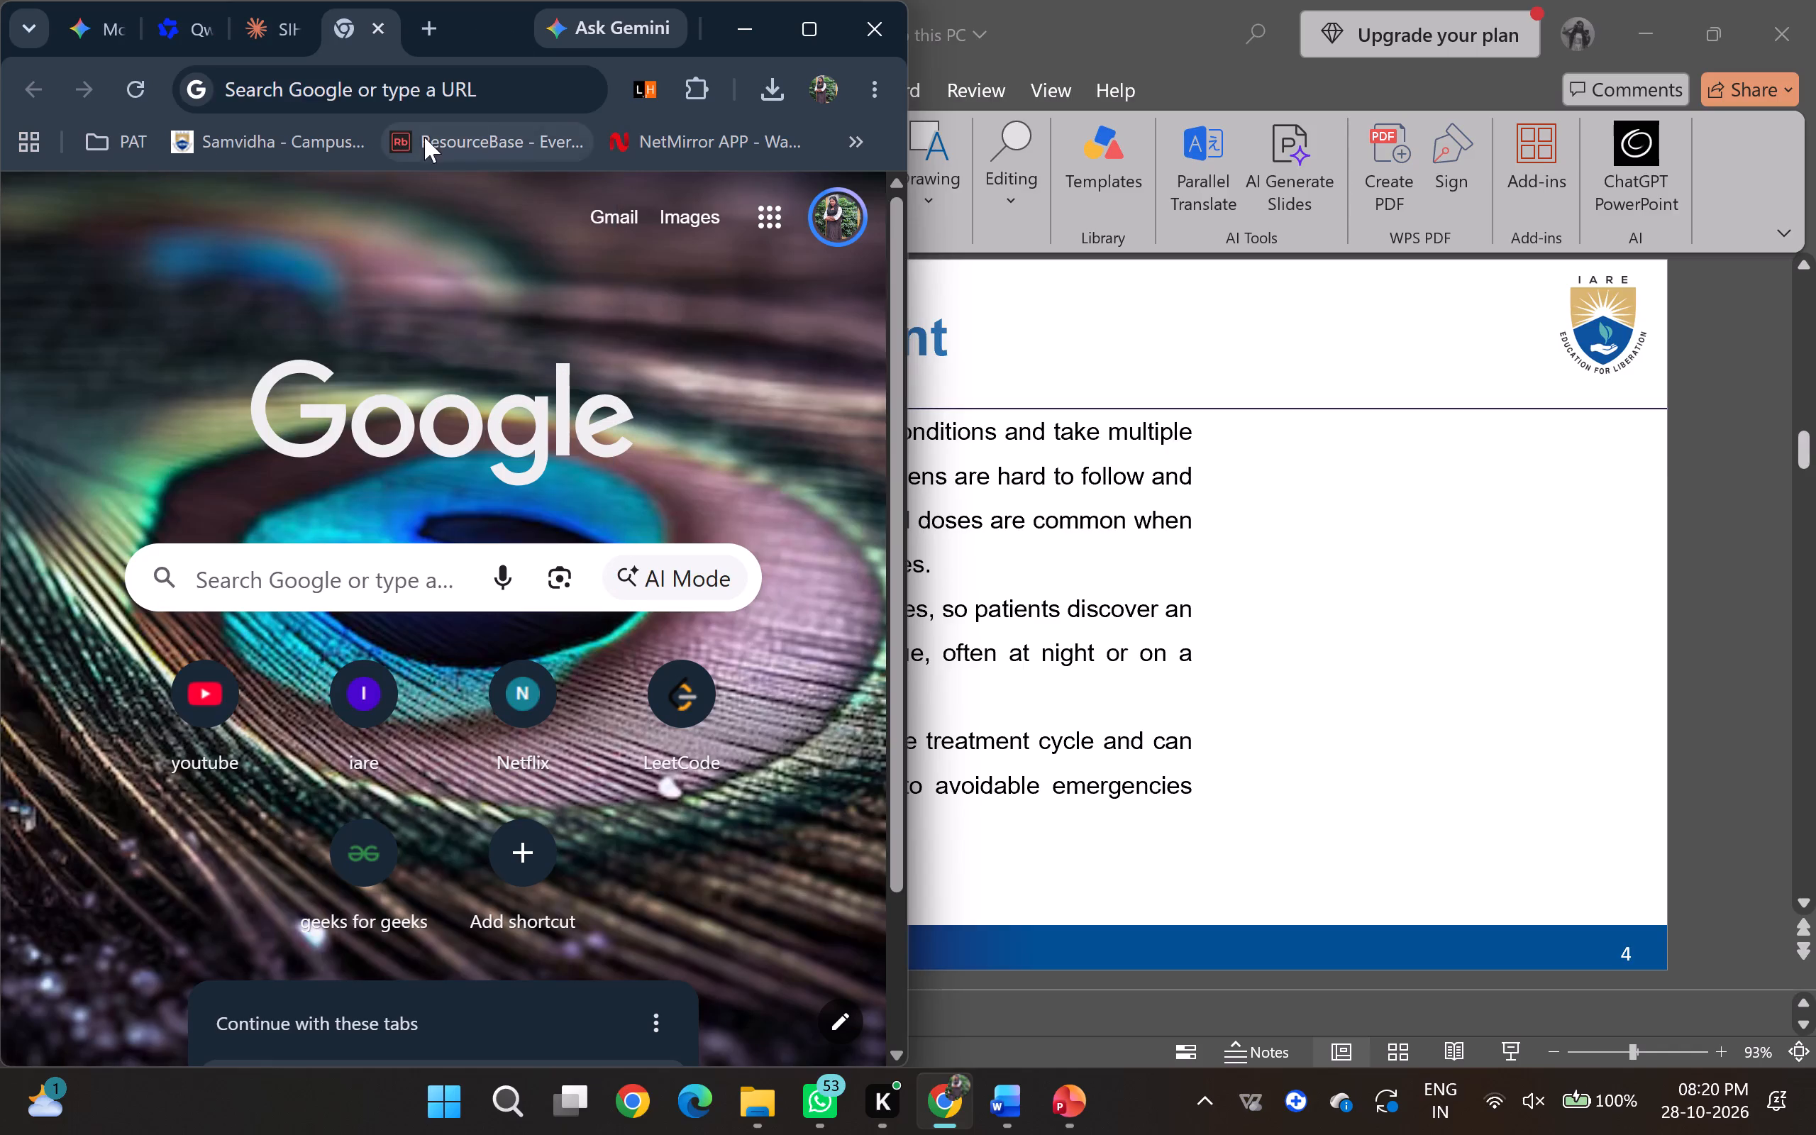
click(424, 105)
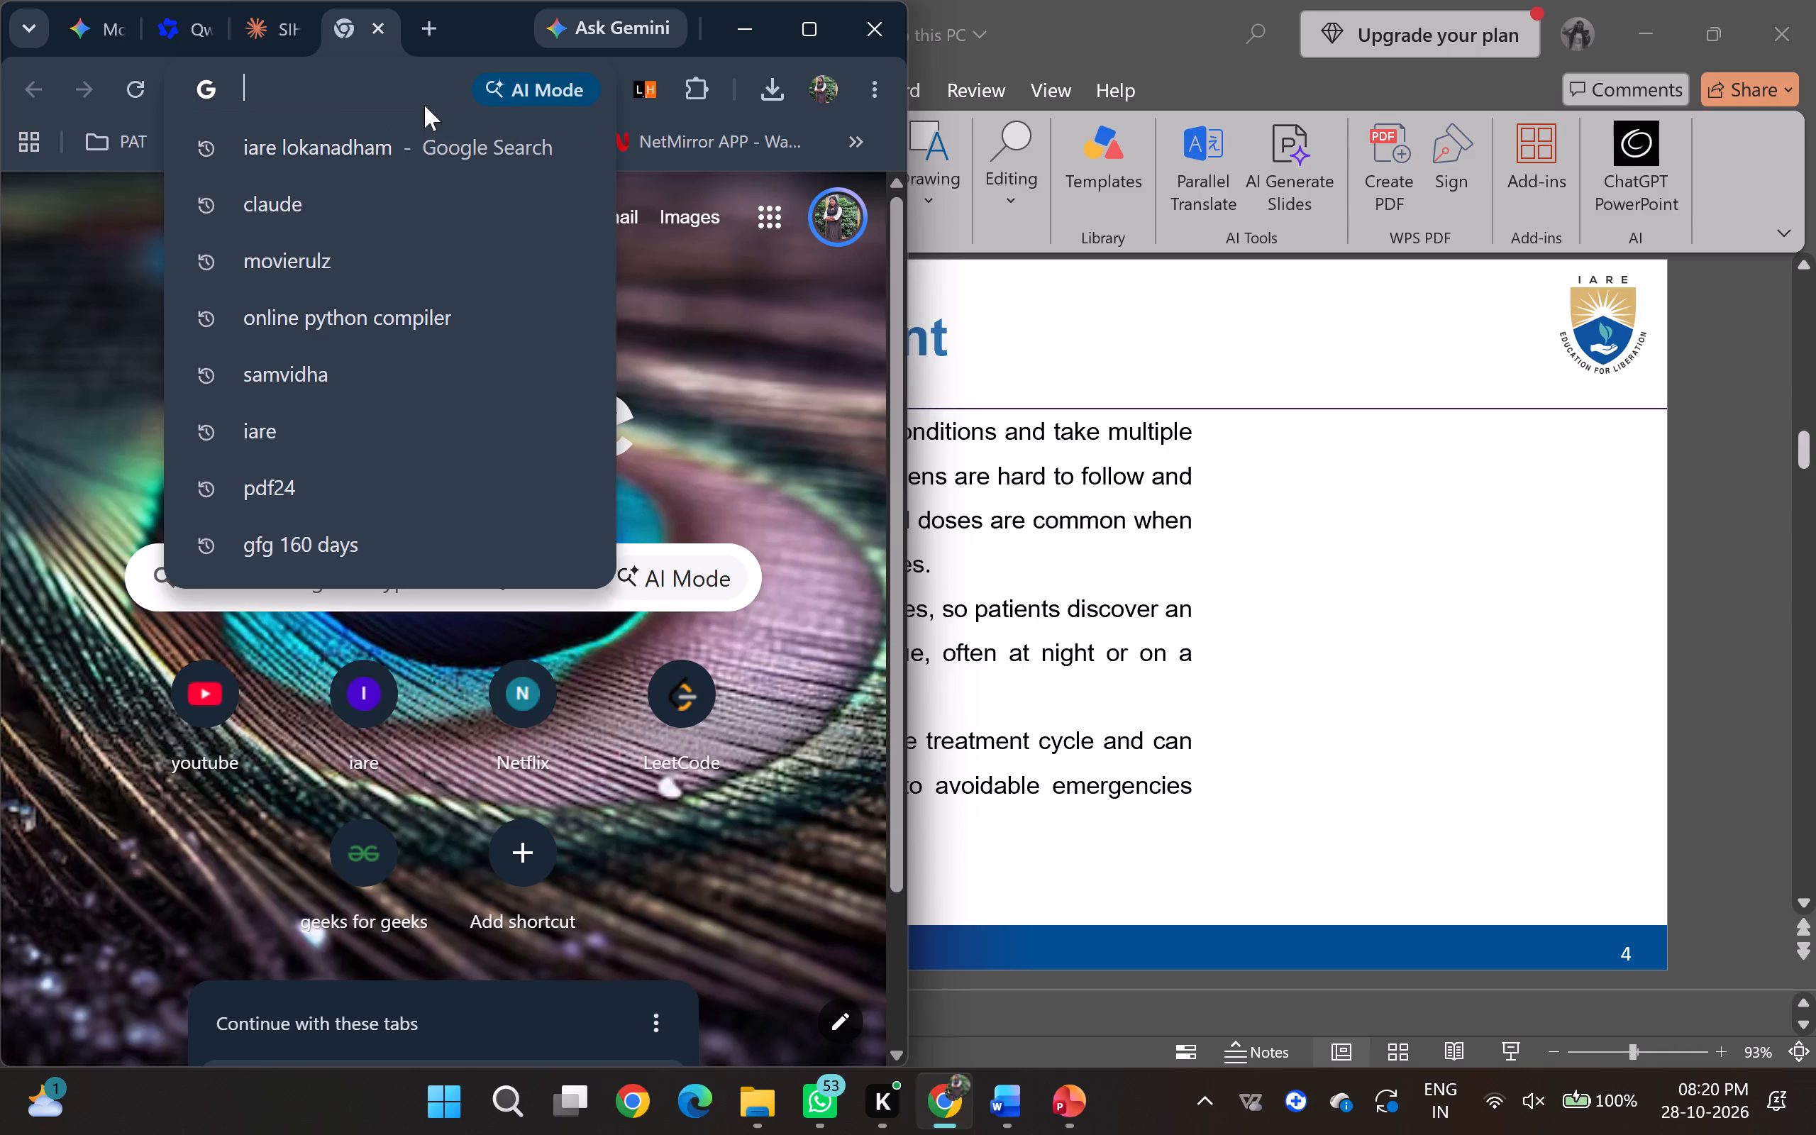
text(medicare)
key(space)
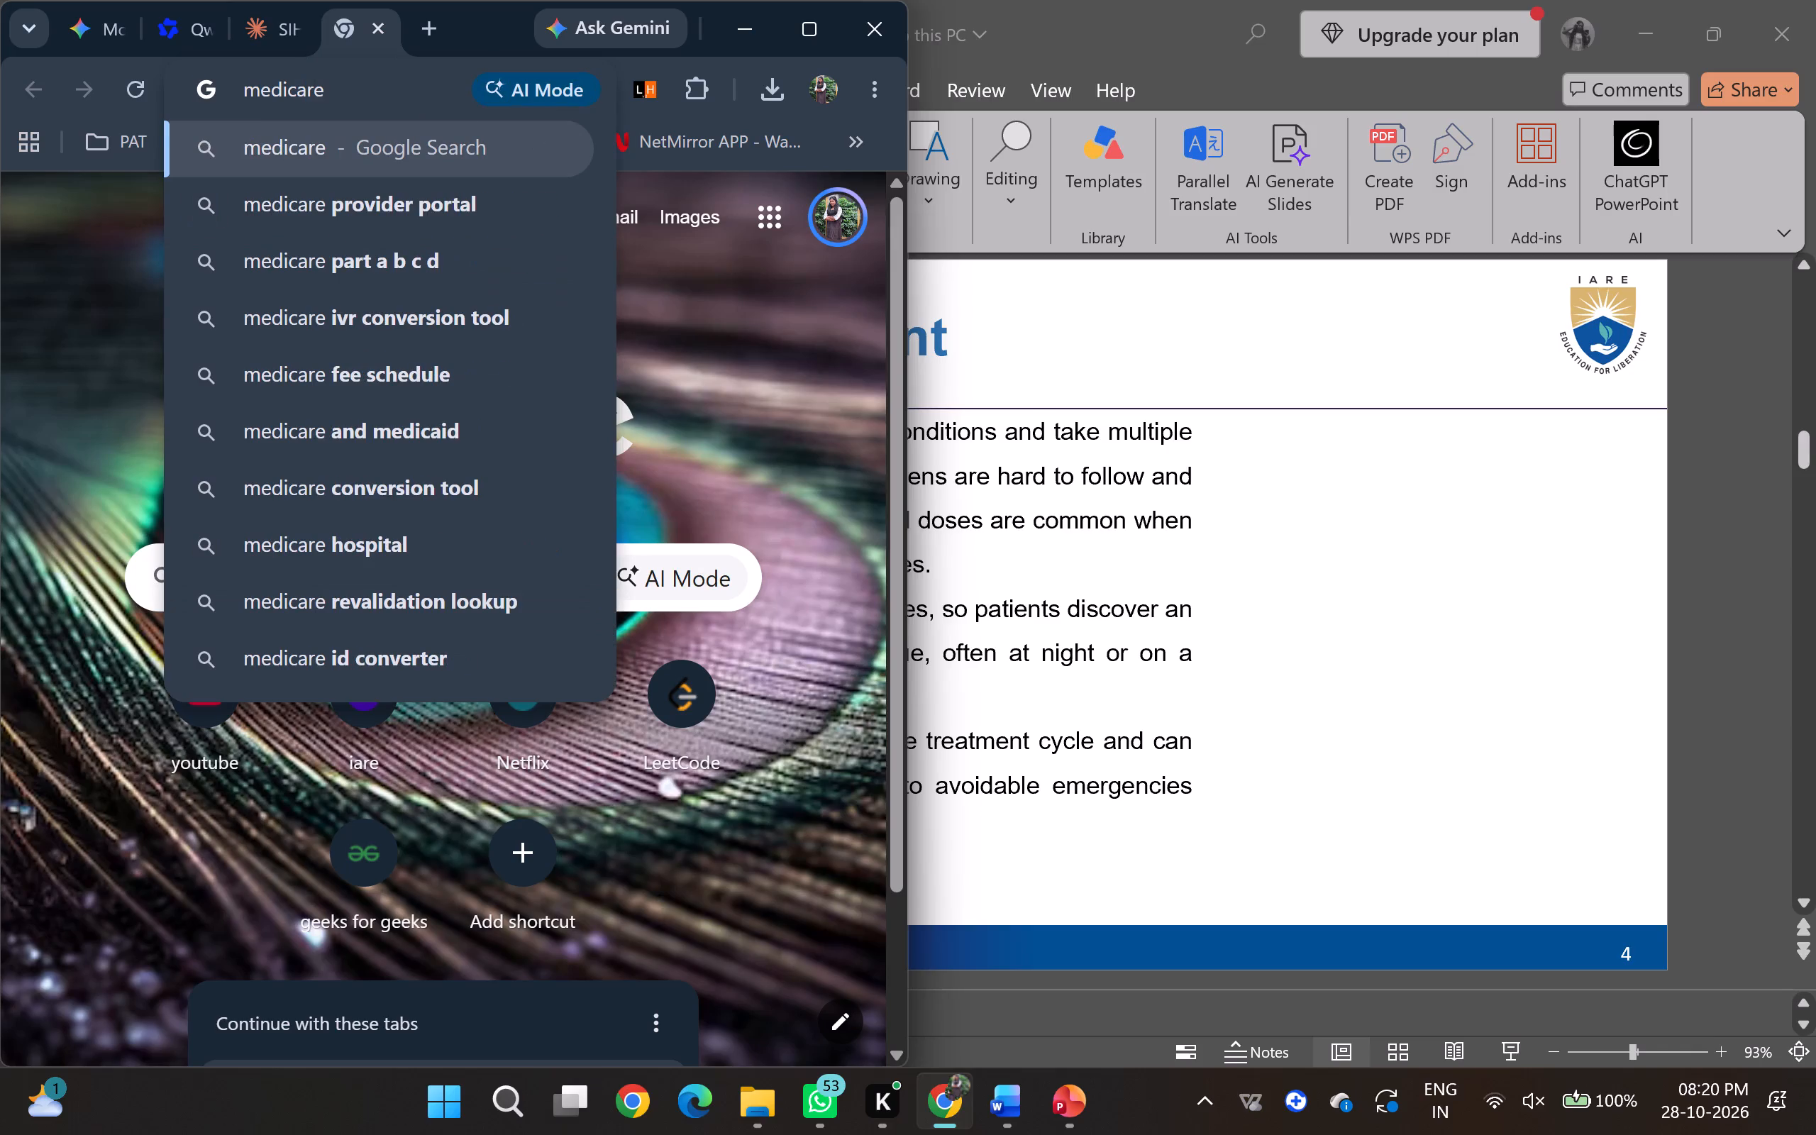
Switch to PowerPoint and copy the project name "Medicine Reminder & Stock Manager" from the description on the title slide.
click(1540, 572)
scroll(177, 366, up, 6)
click(167, 360)
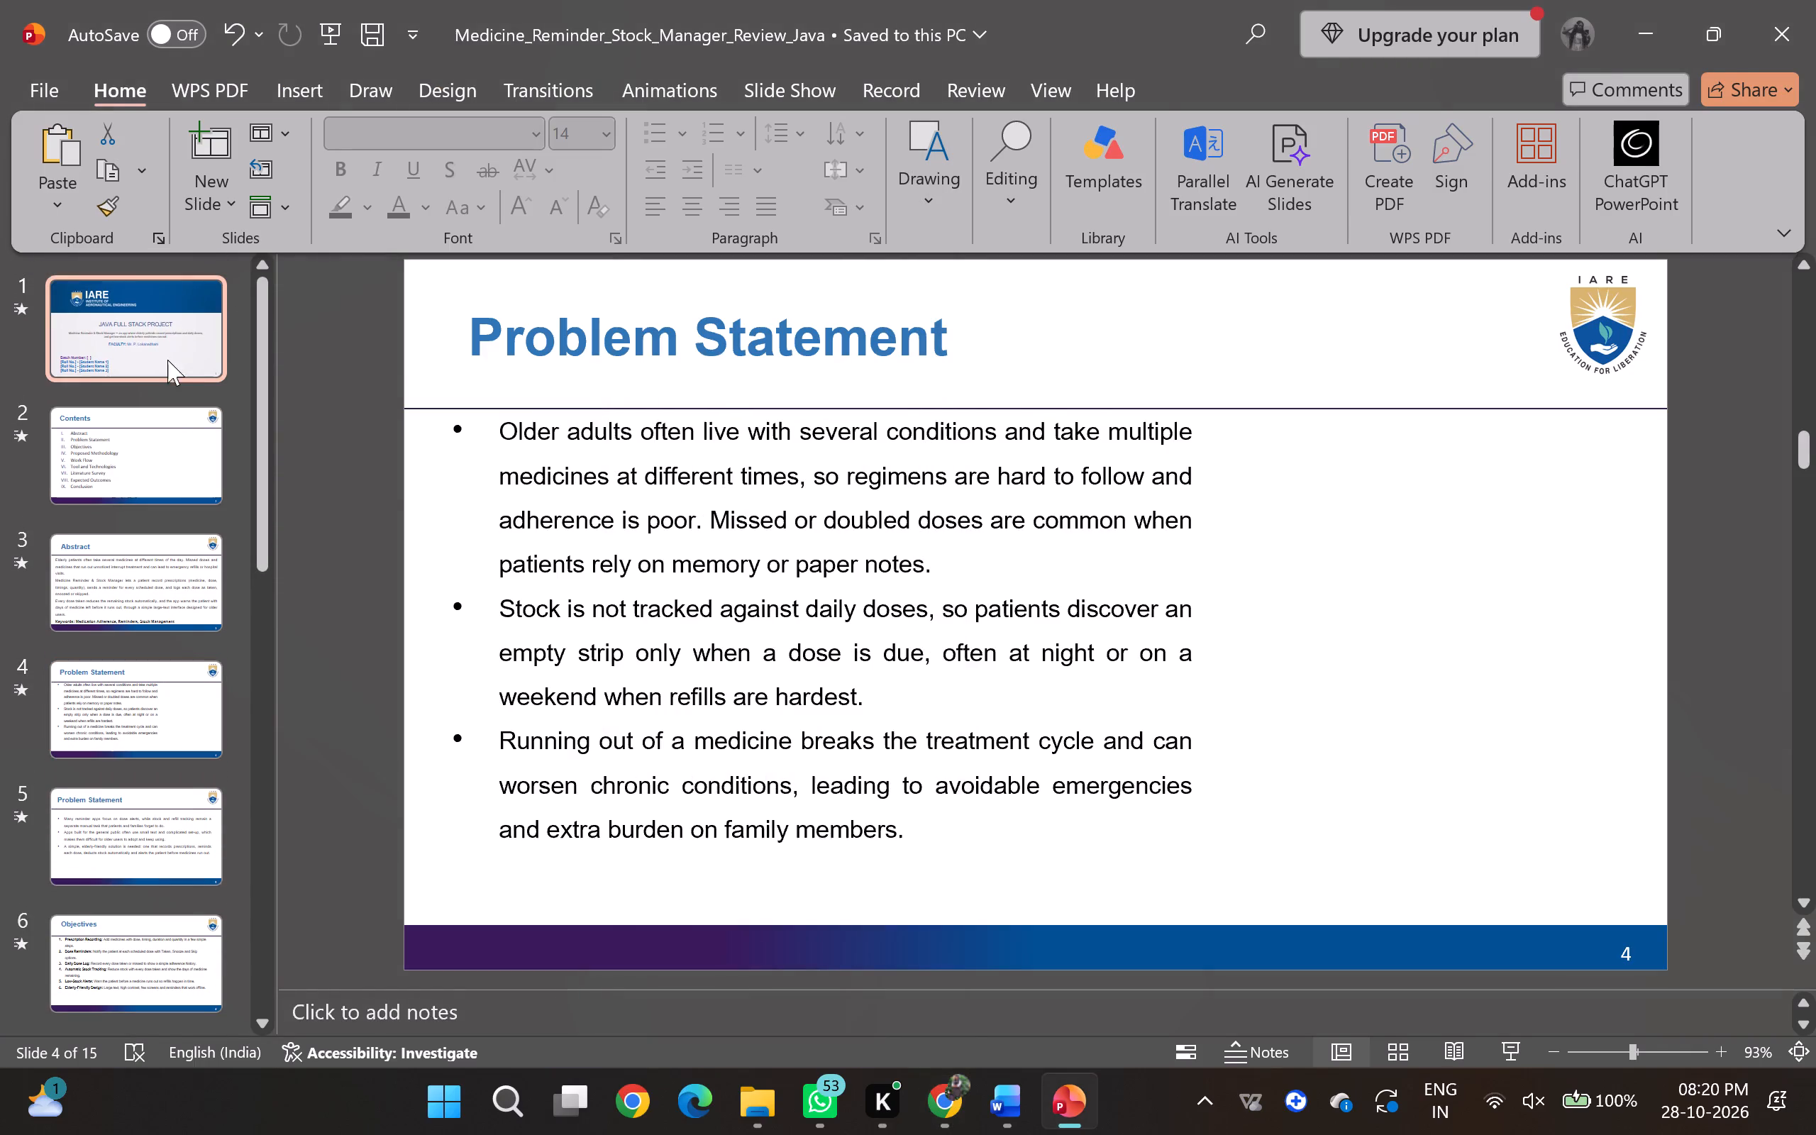
click(765, 642)
drag(540, 650, 834, 645)
key(ctrl+c)
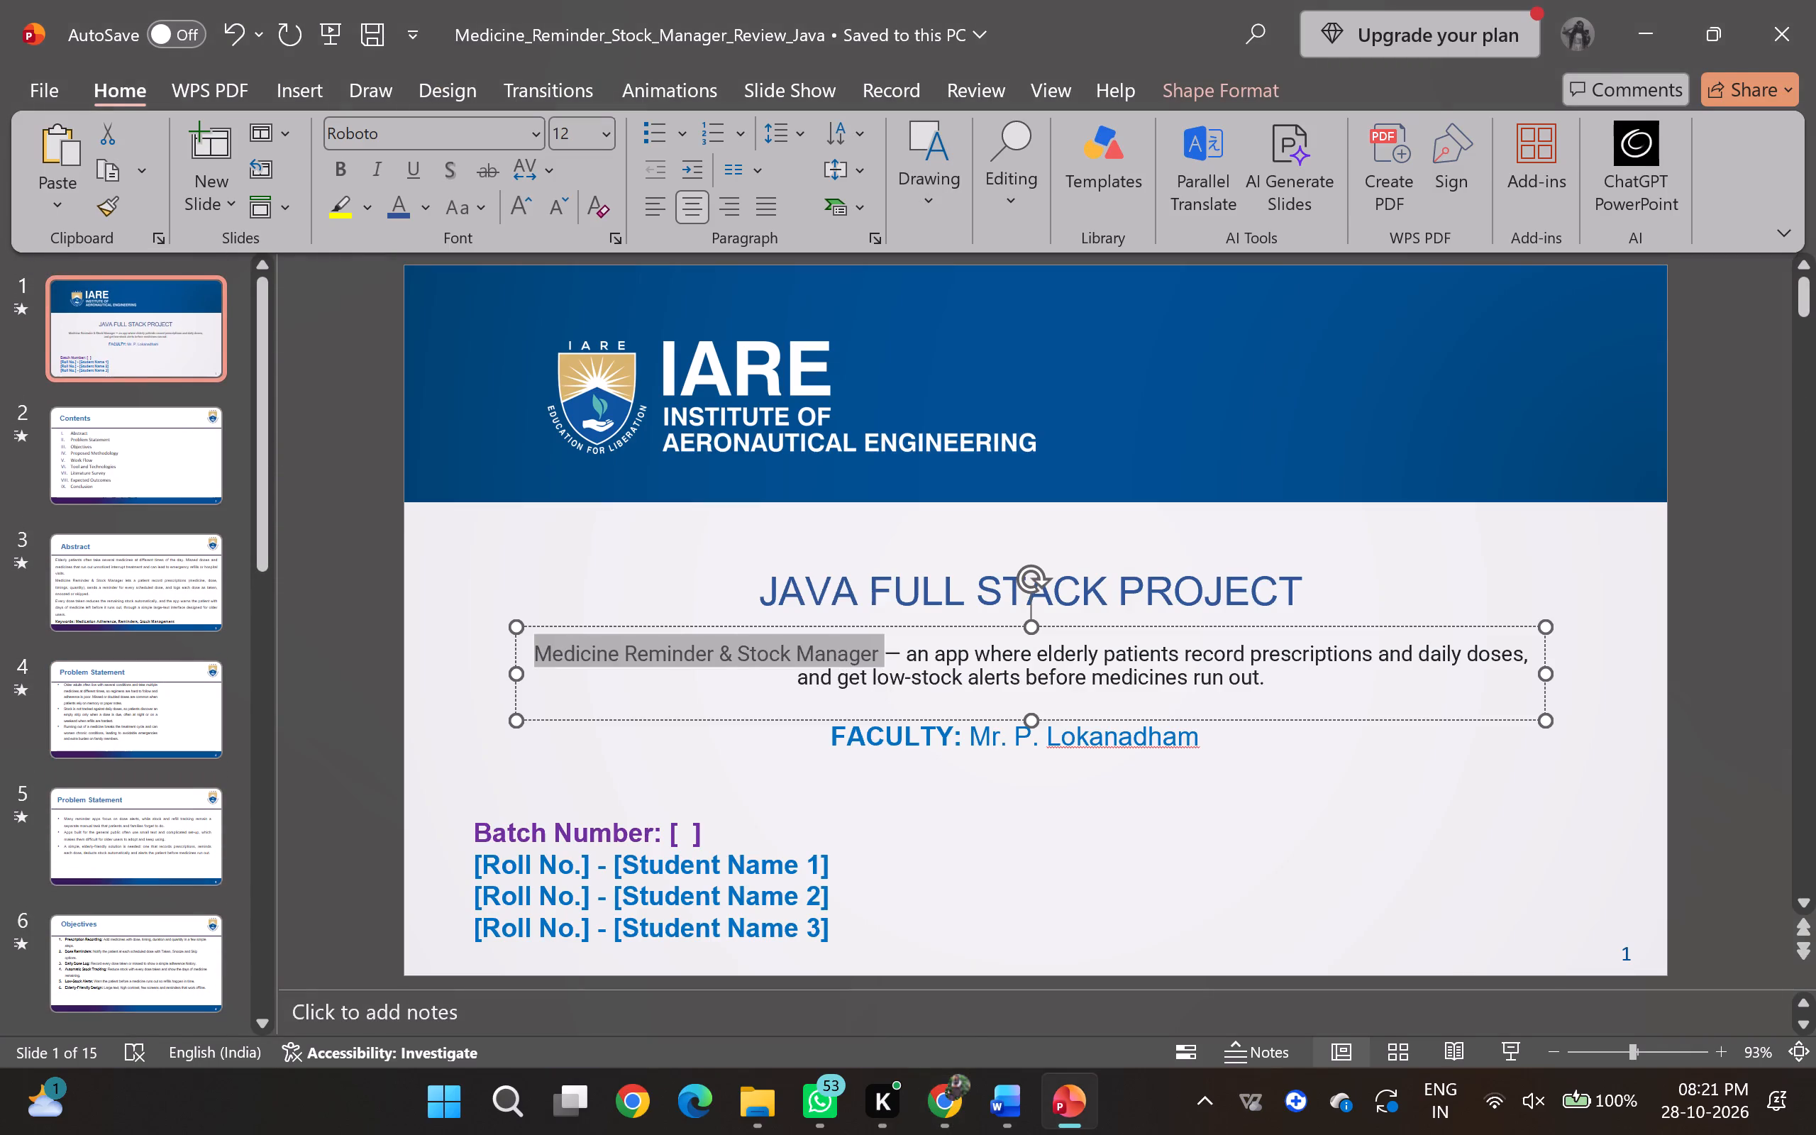
Return to slide 4, Problem Statement, and move the bulleted text box slightly down, away from the divider line.
click(341, 592)
click(103, 706)
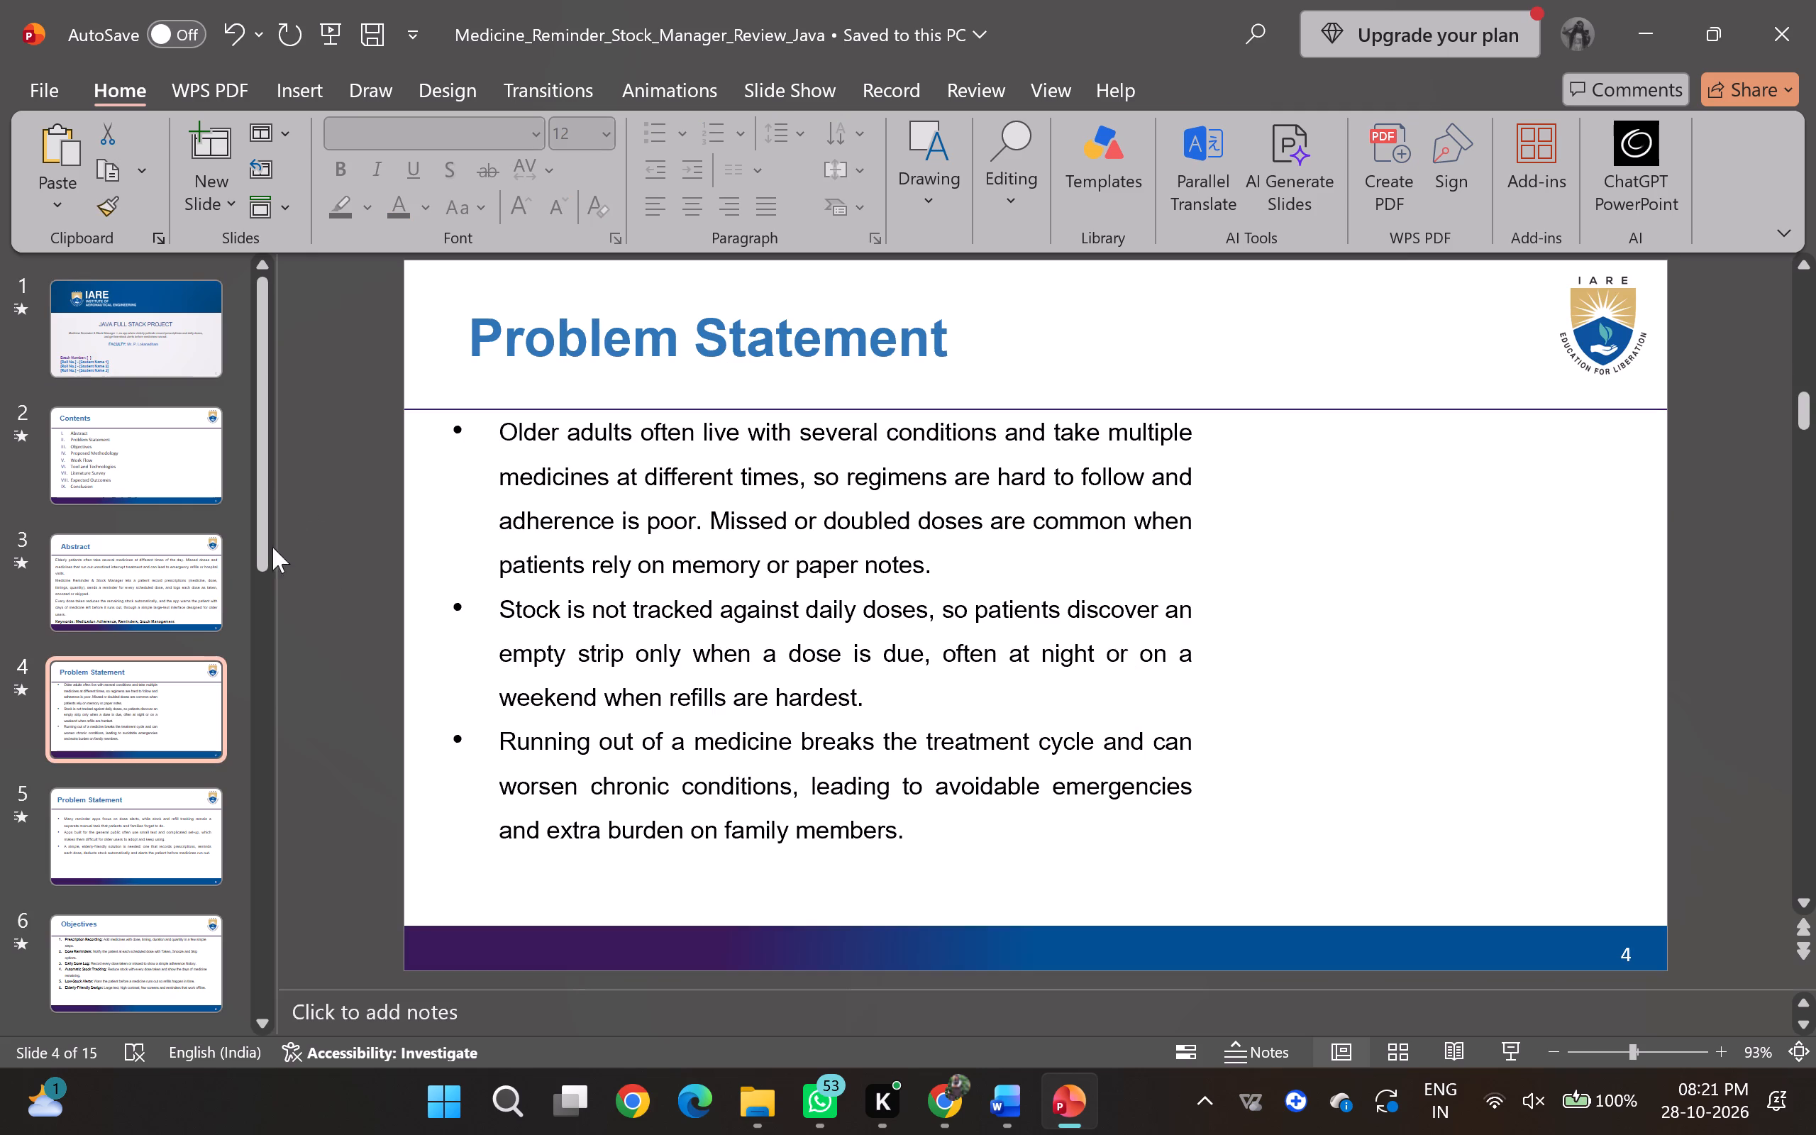
click(527, 594)
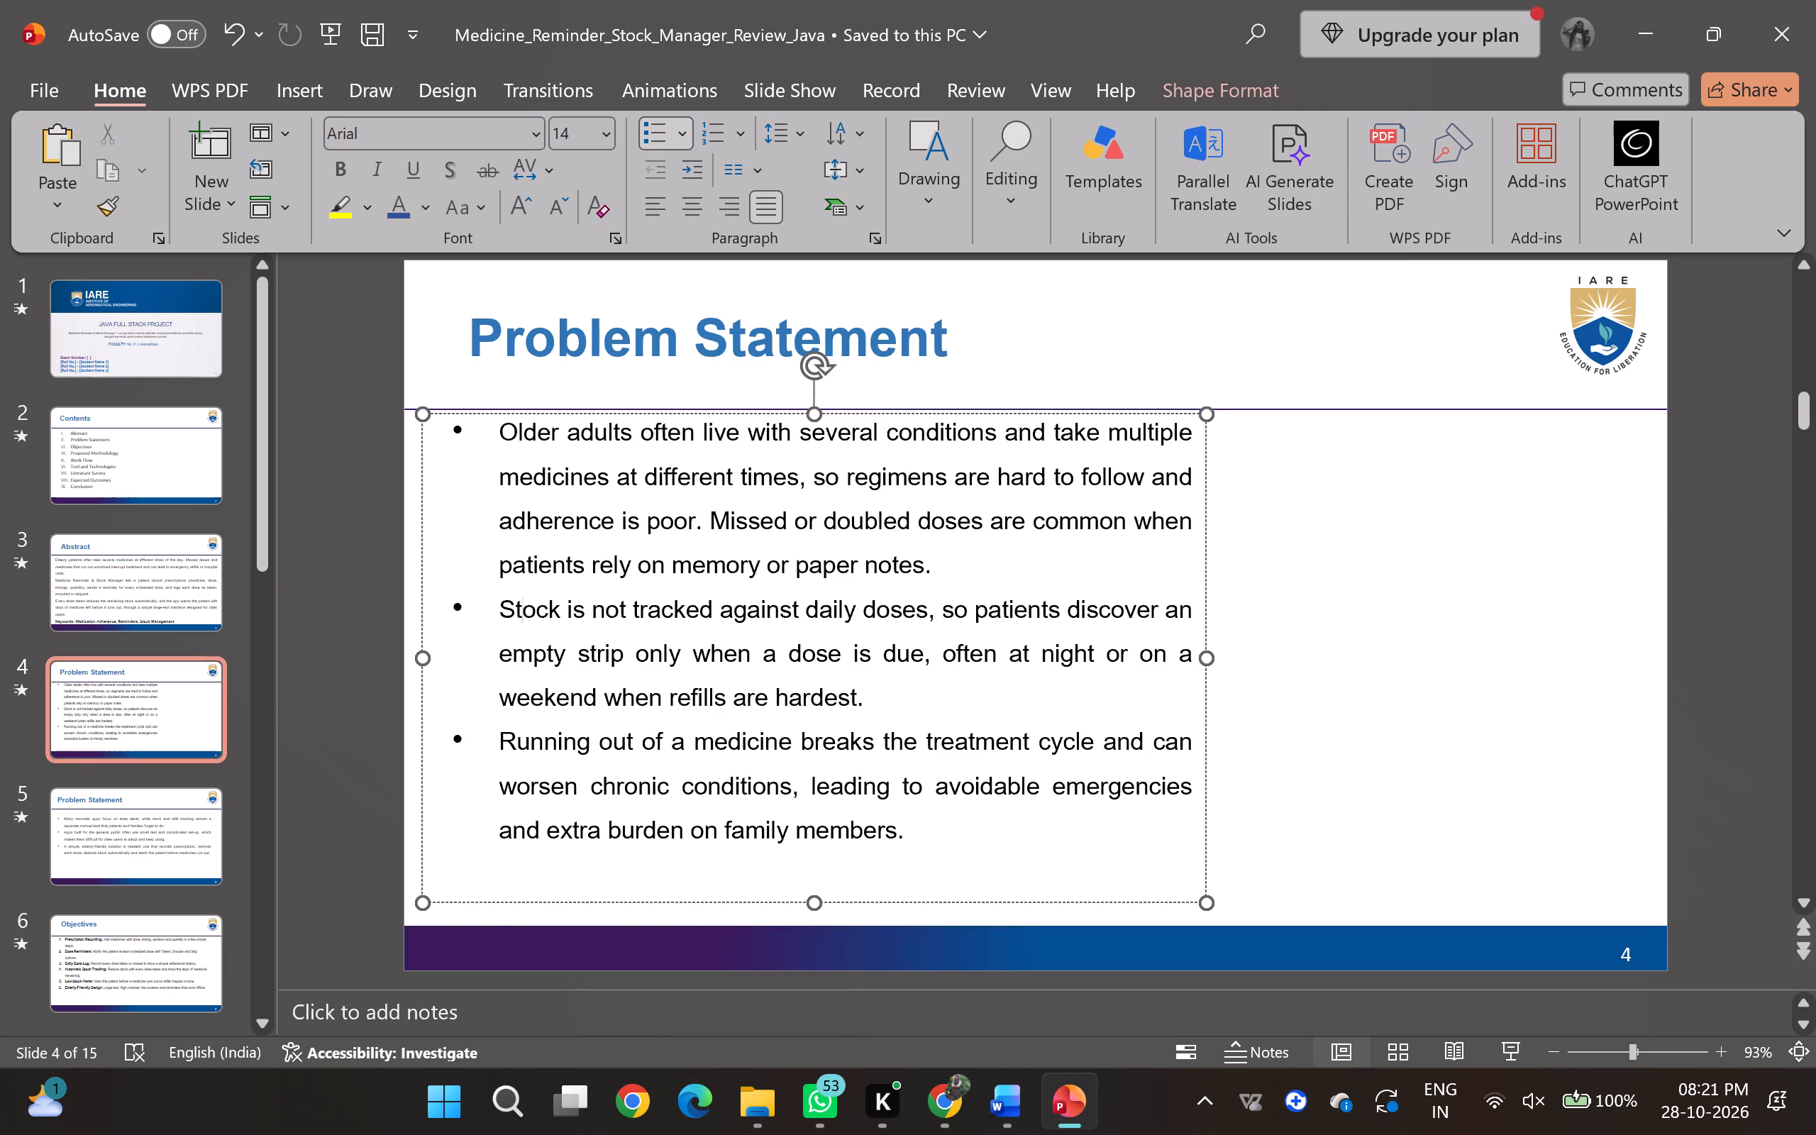
click(951, 907)
click(949, 884)
drag(948, 902, 947, 916)
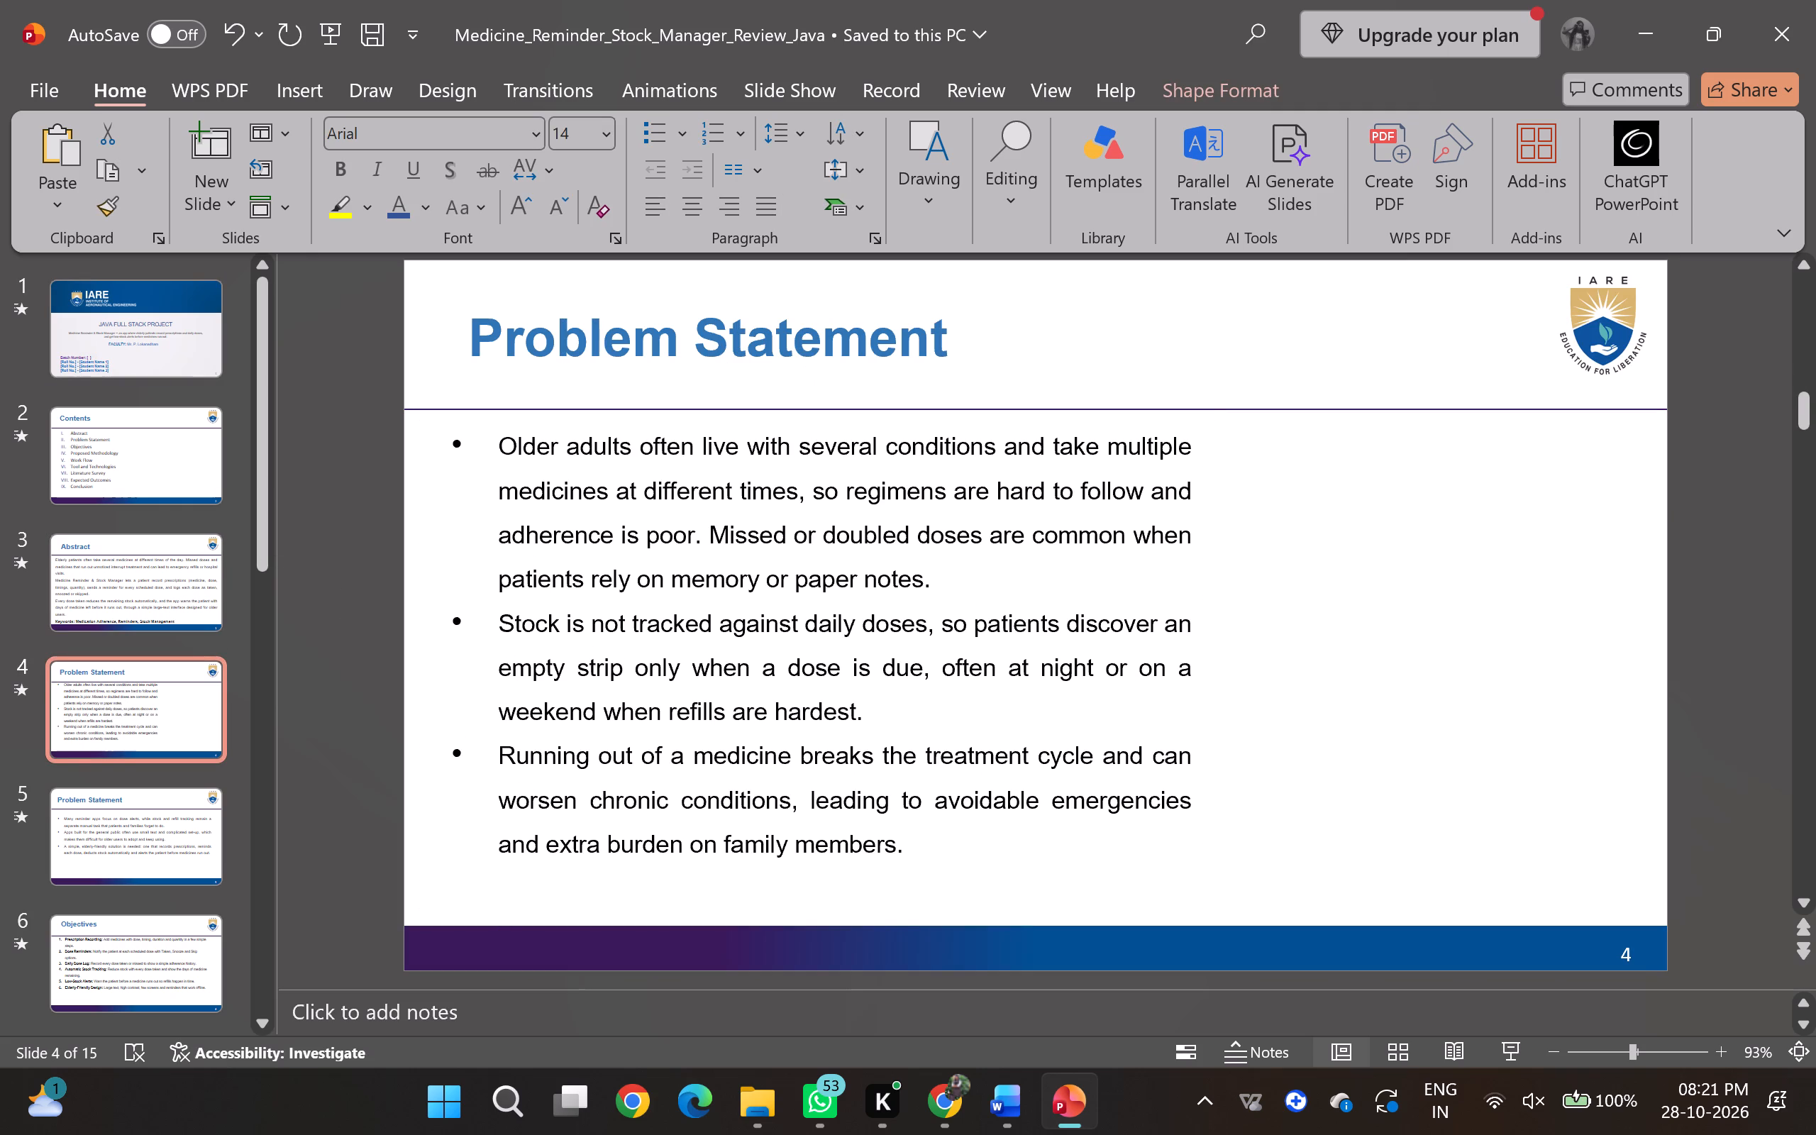
drag(947, 916, 945, 940)
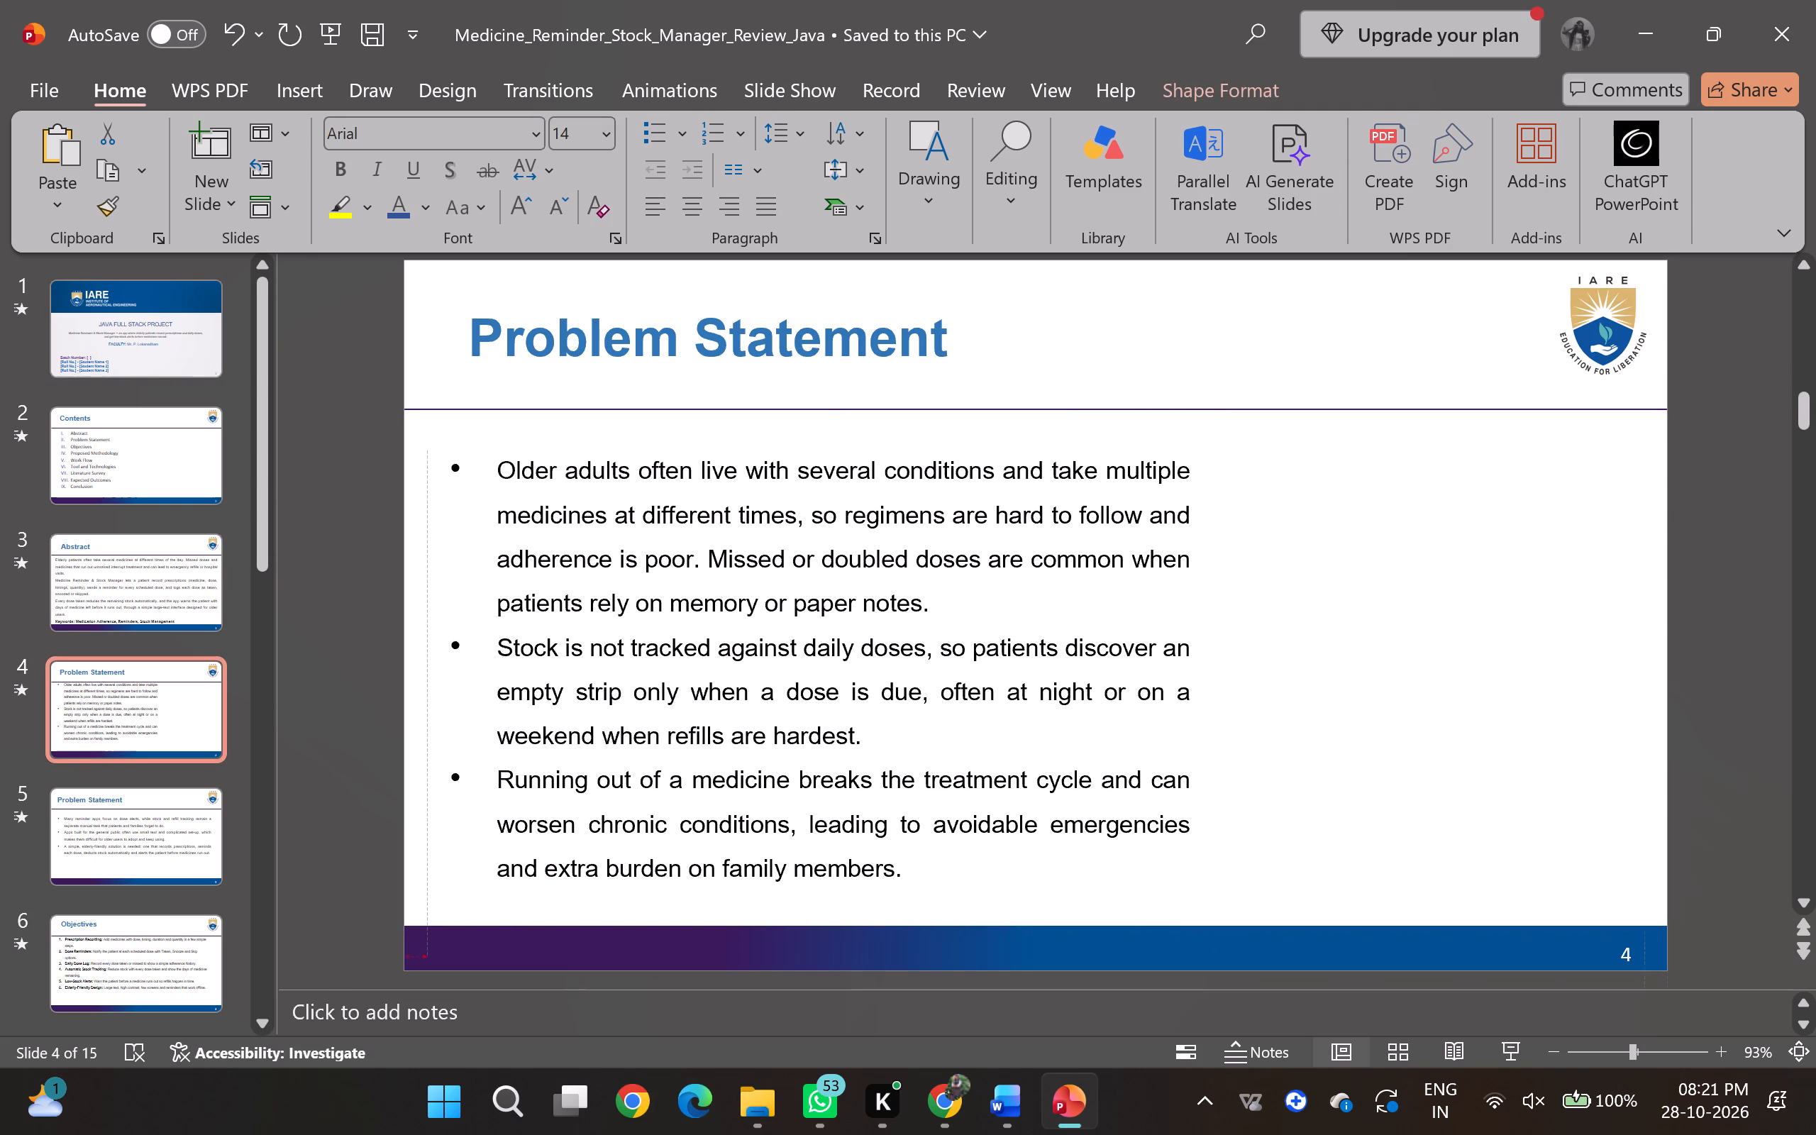
drag(945, 940, 946, 940)
click(1714, 502)
Switch to Chrome and run an image search for the copied name "Medicine Reminder & Stock Manager".
click(1627, 2)
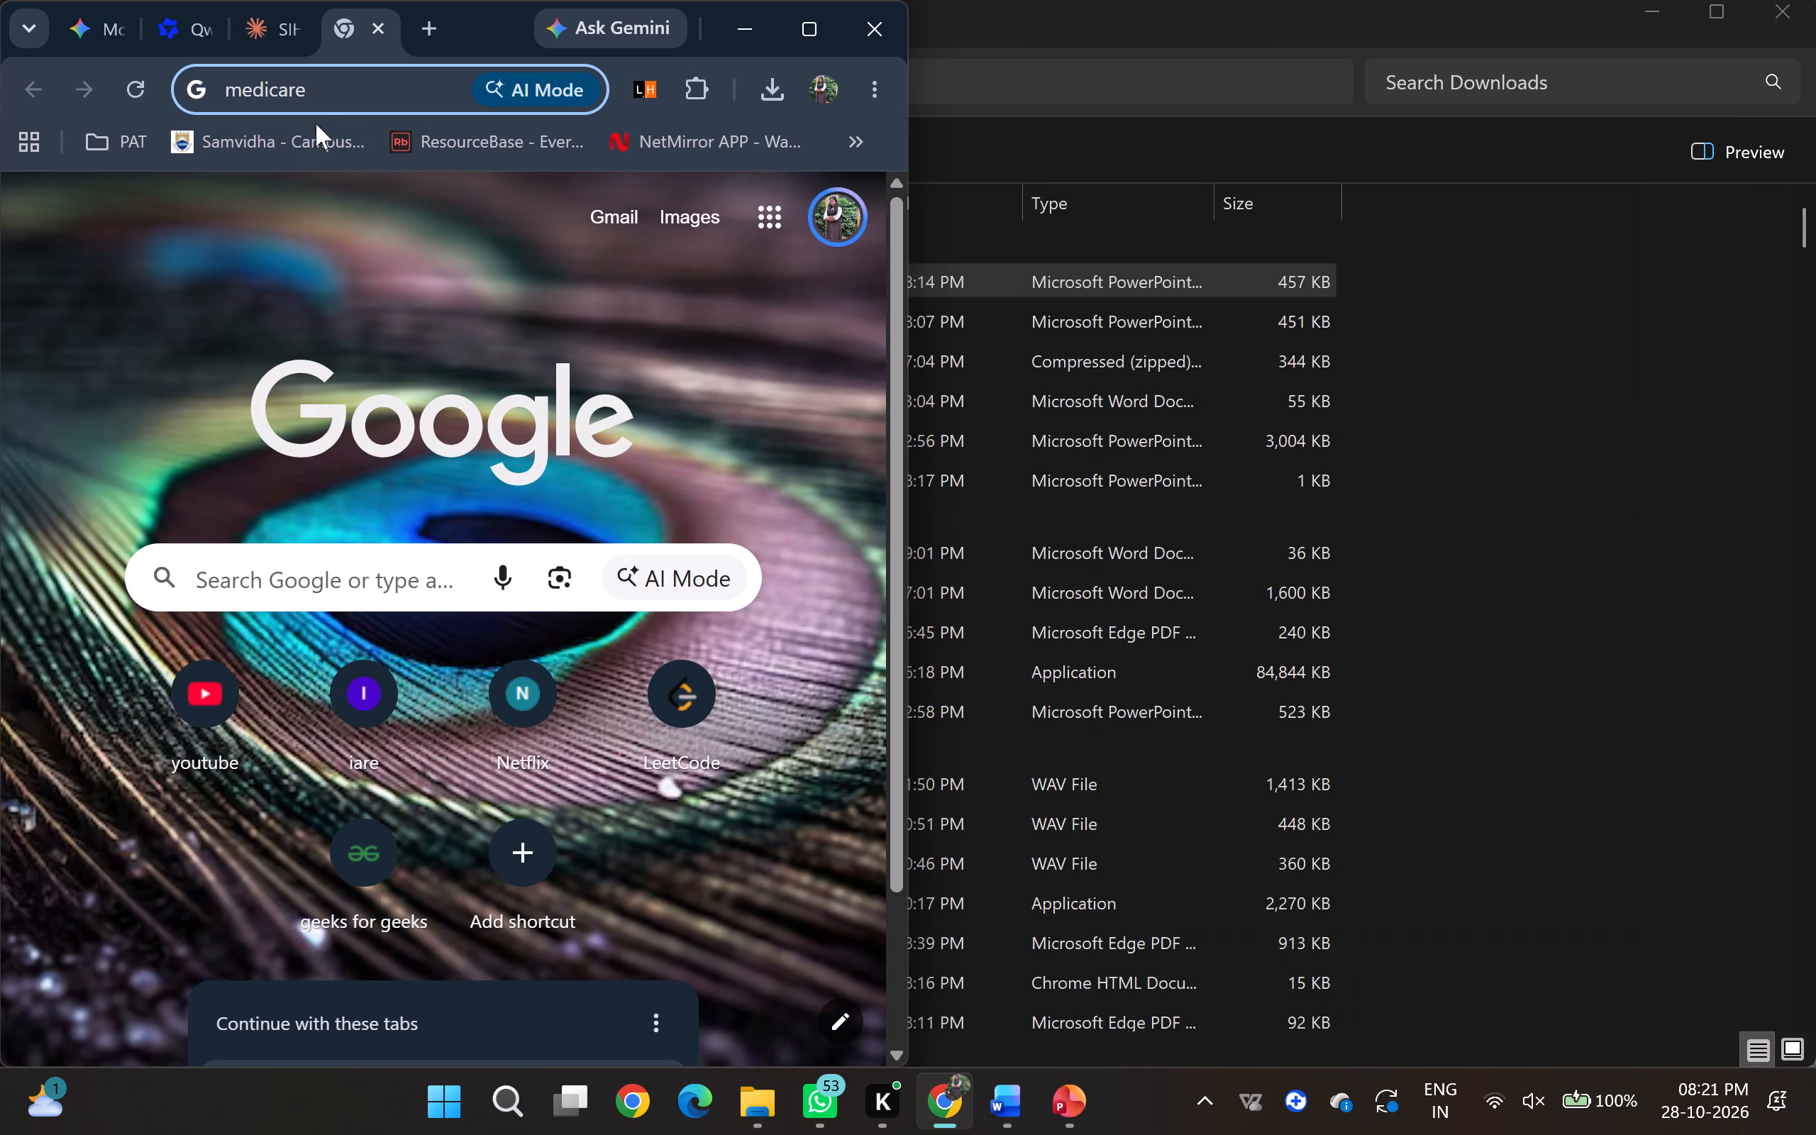
drag(324, 86, 211, 103)
key(ctrl+v)
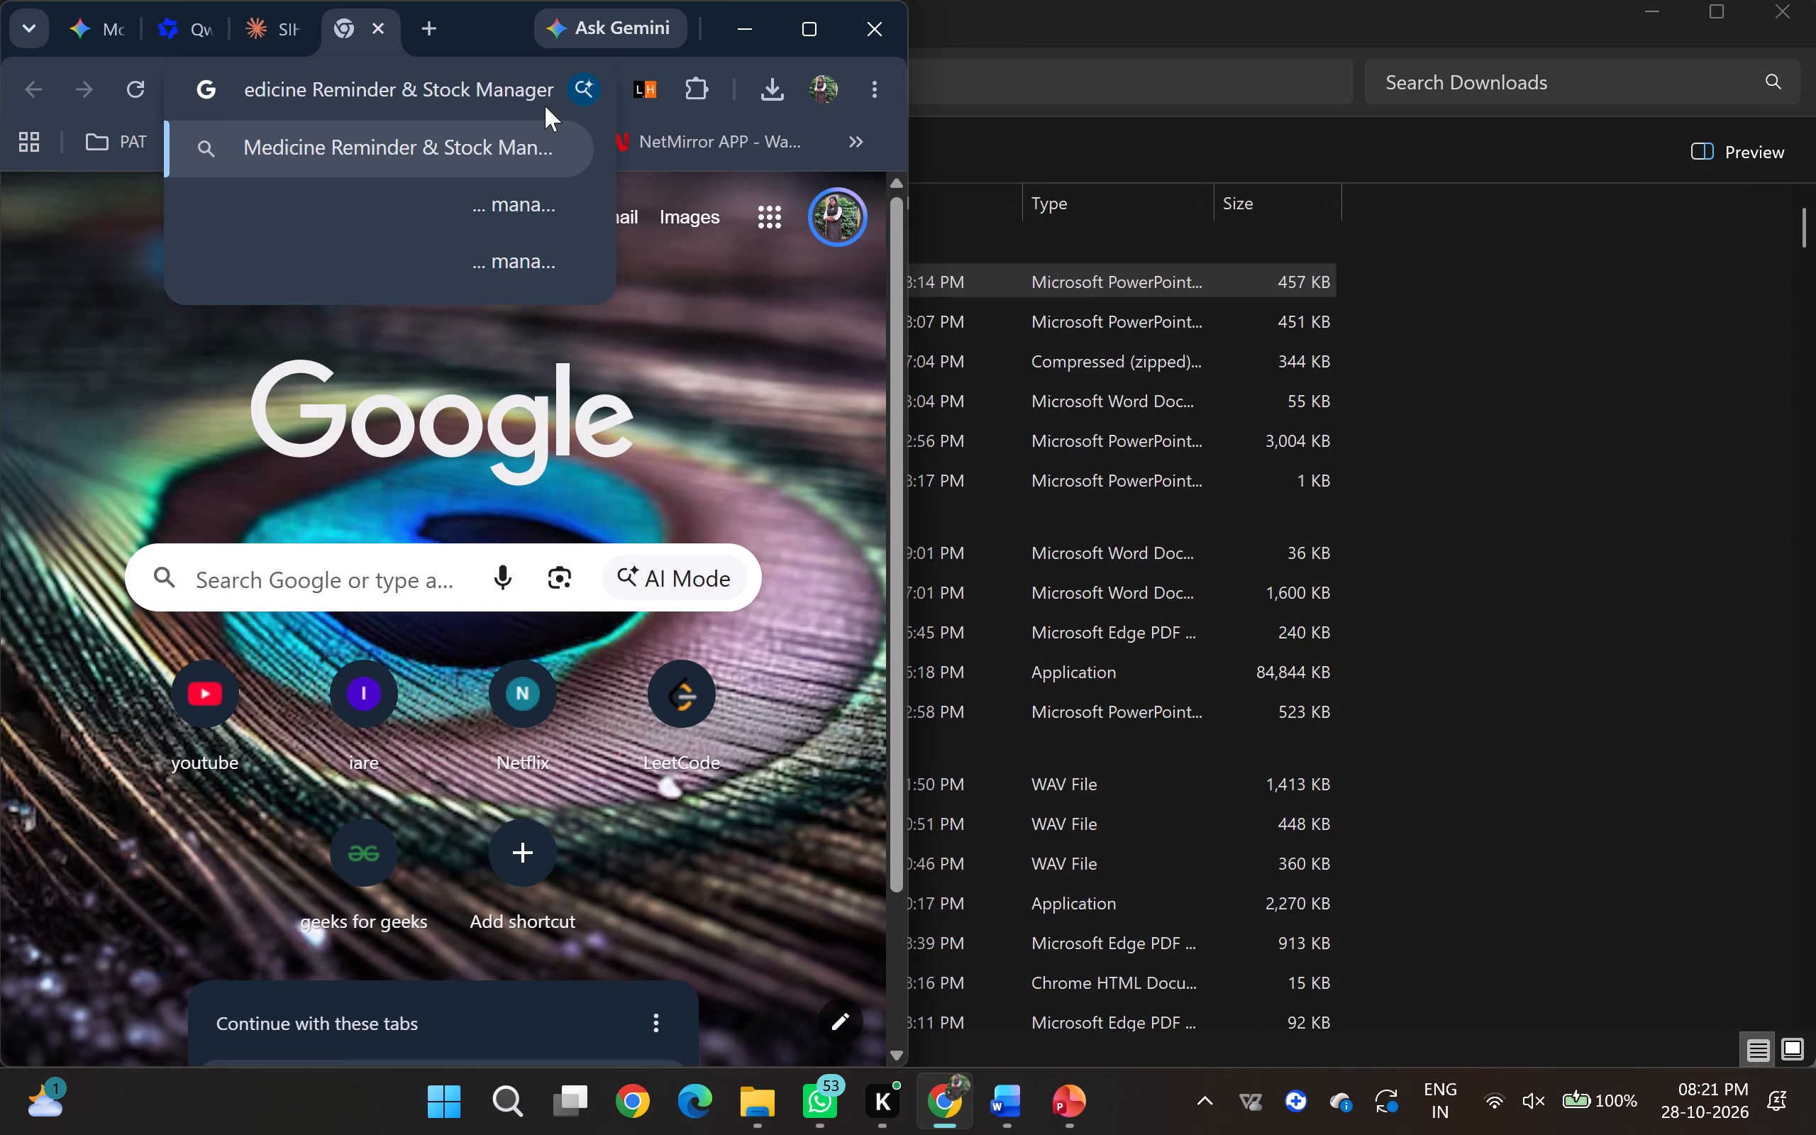
key(Return)
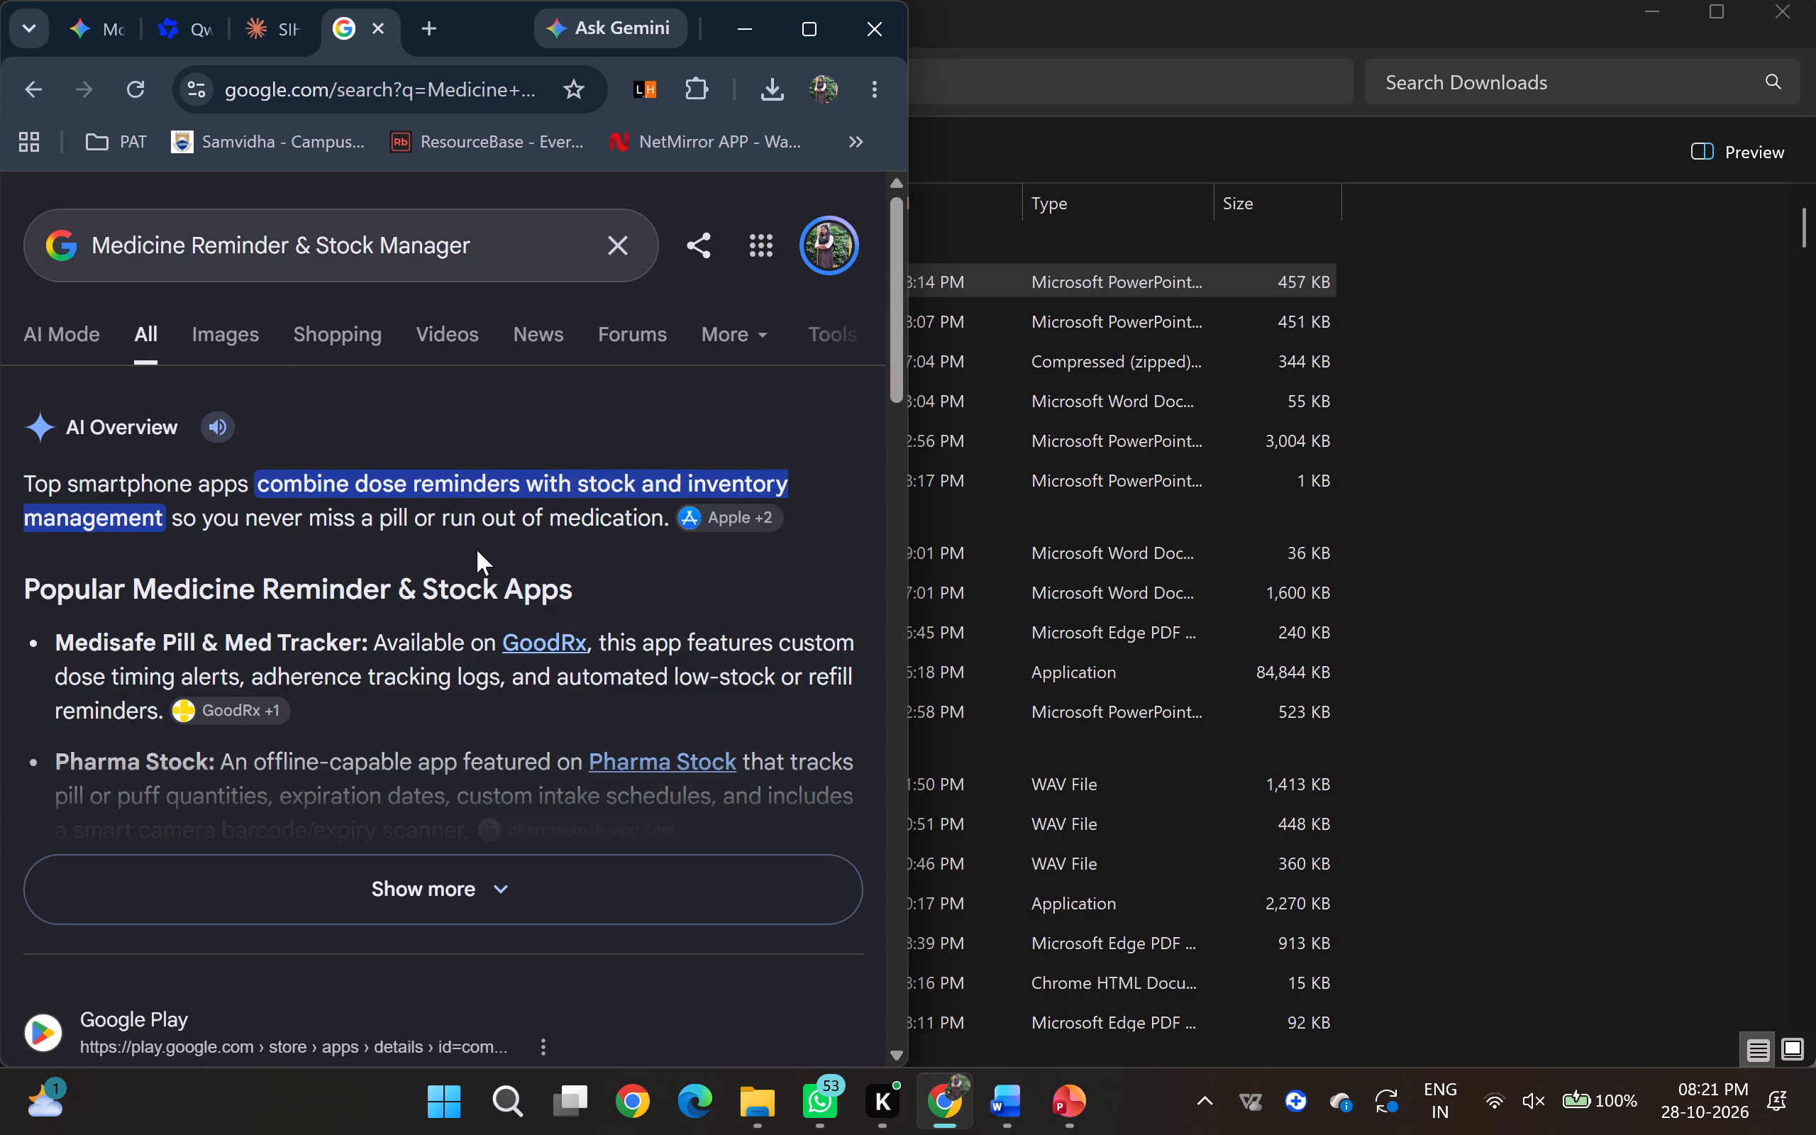
click(245, 344)
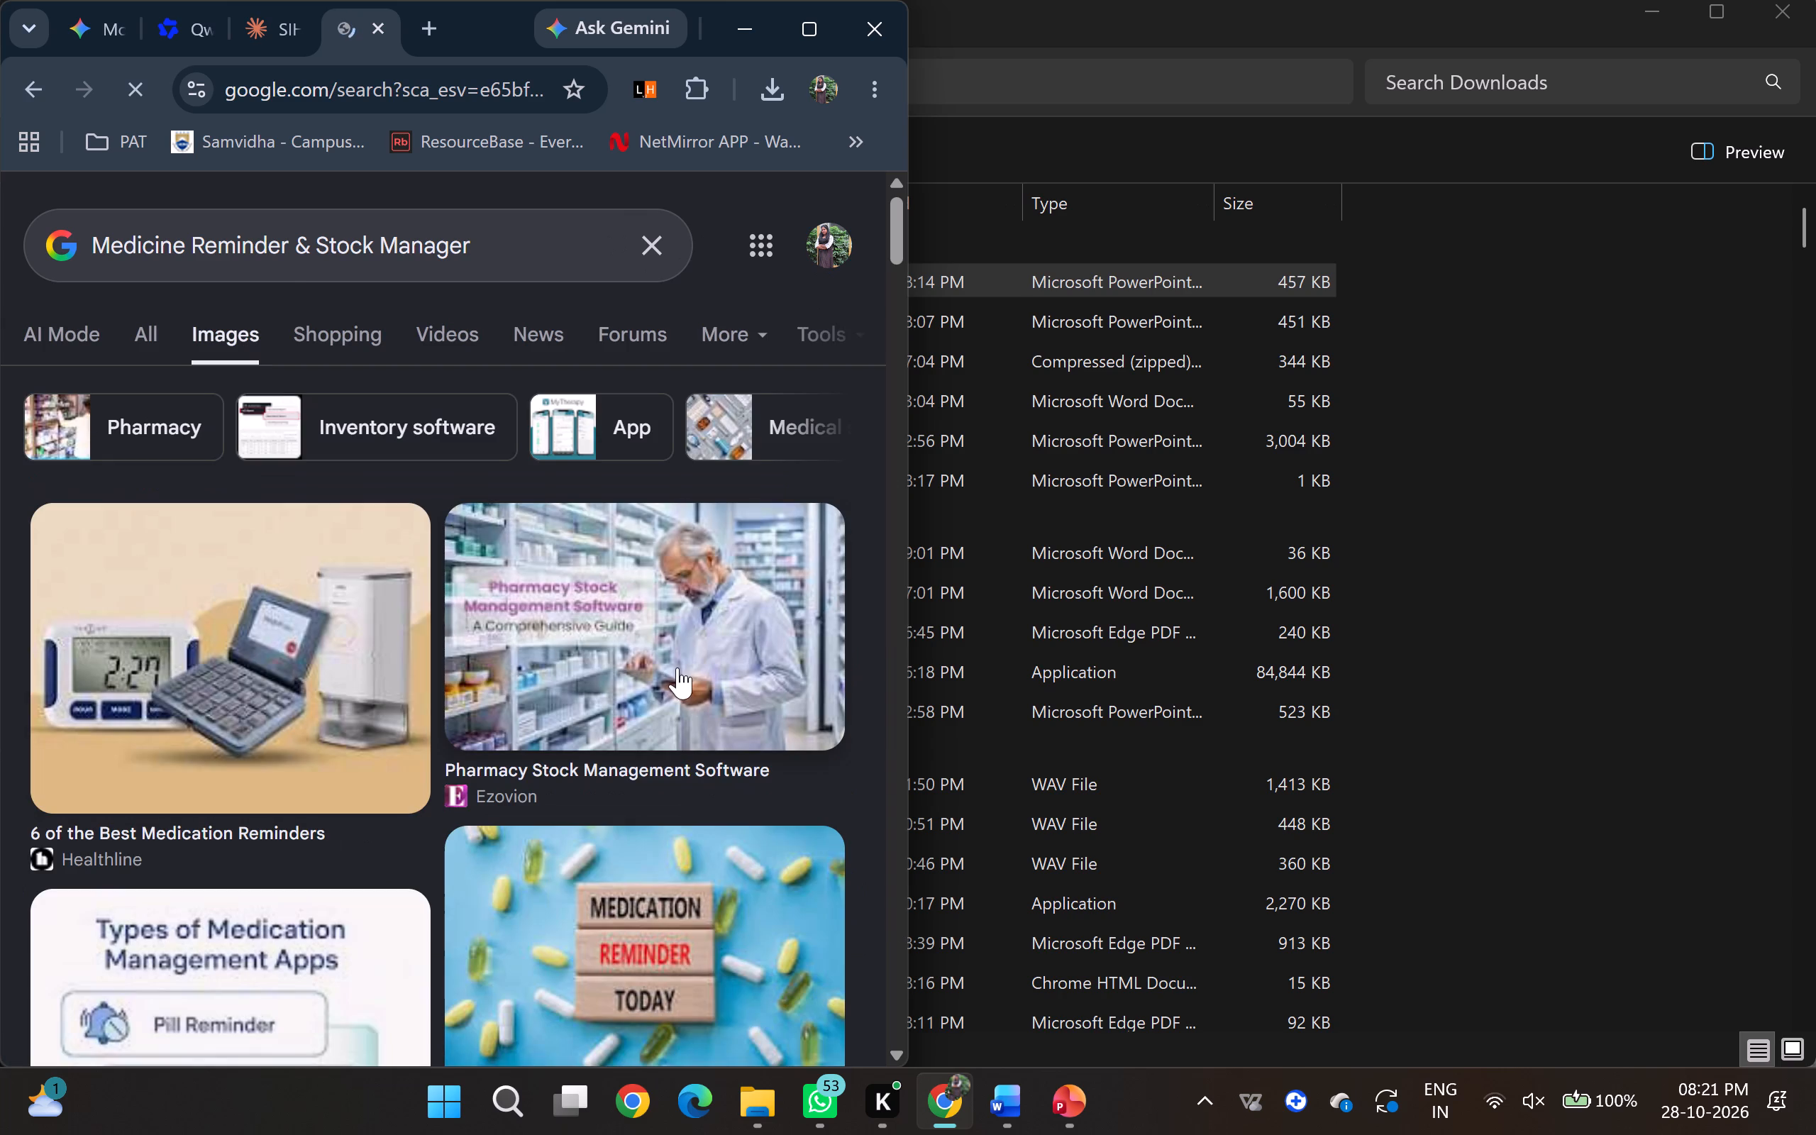
Open the Healthline "6 of the Best Medication Reminders" image result and copy the image.
click(216, 643)
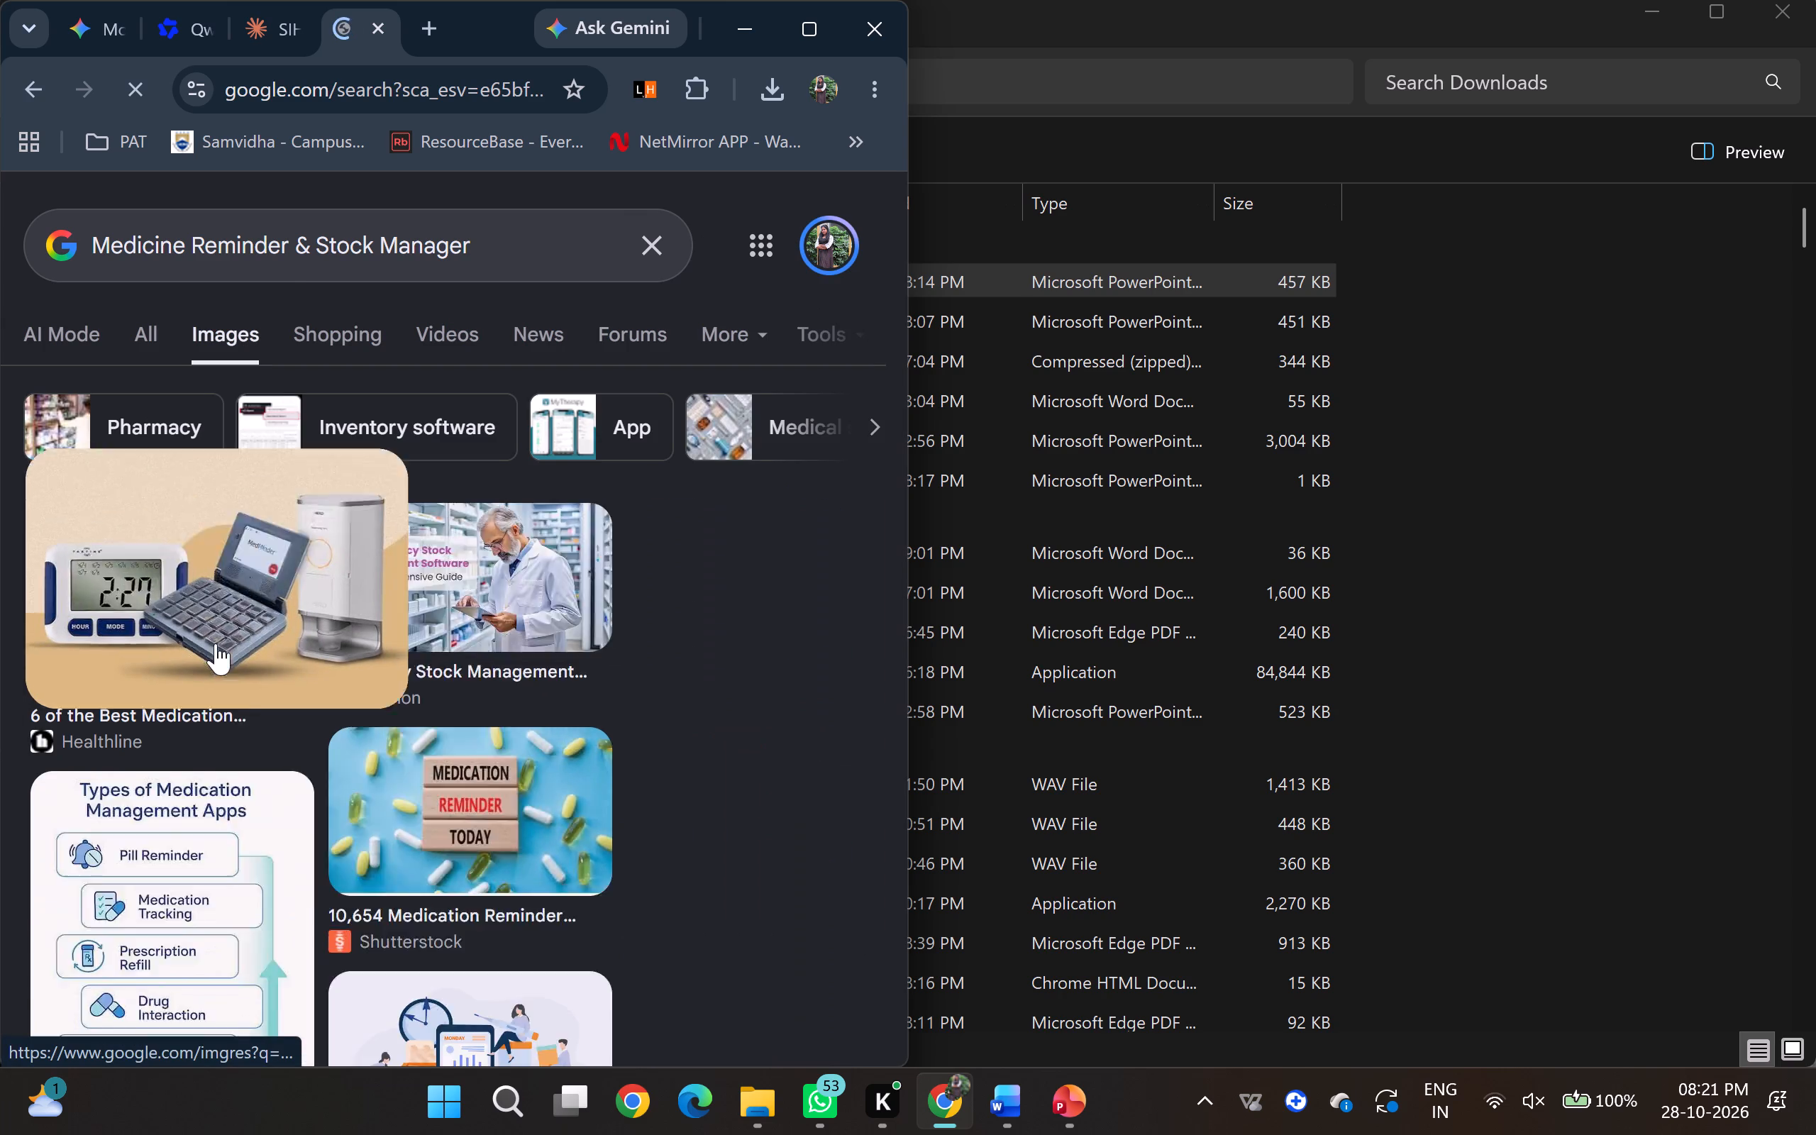
right_click(343, 462)
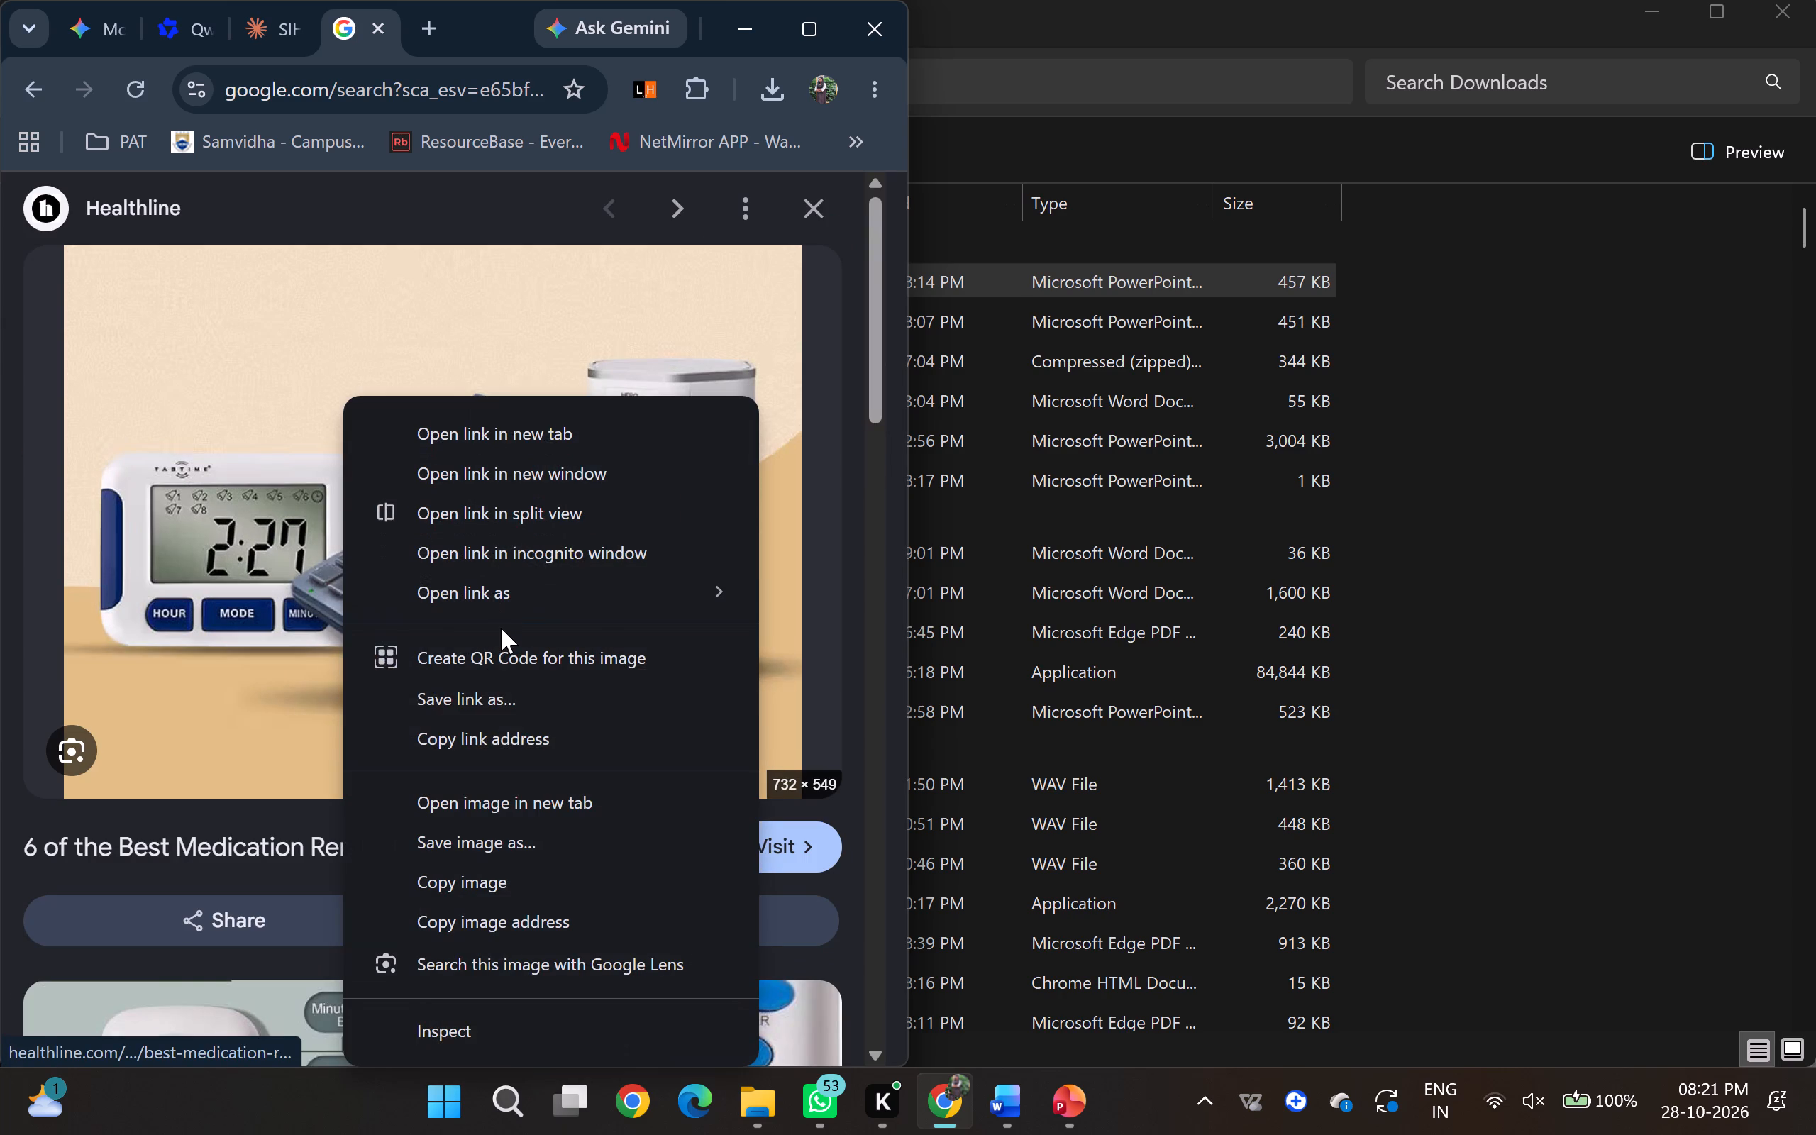
click(496, 874)
Switch to PowerPoint, paste the copied medication reminder image onto slide 4, and place it at the slide's right side.
click(1618, 507)
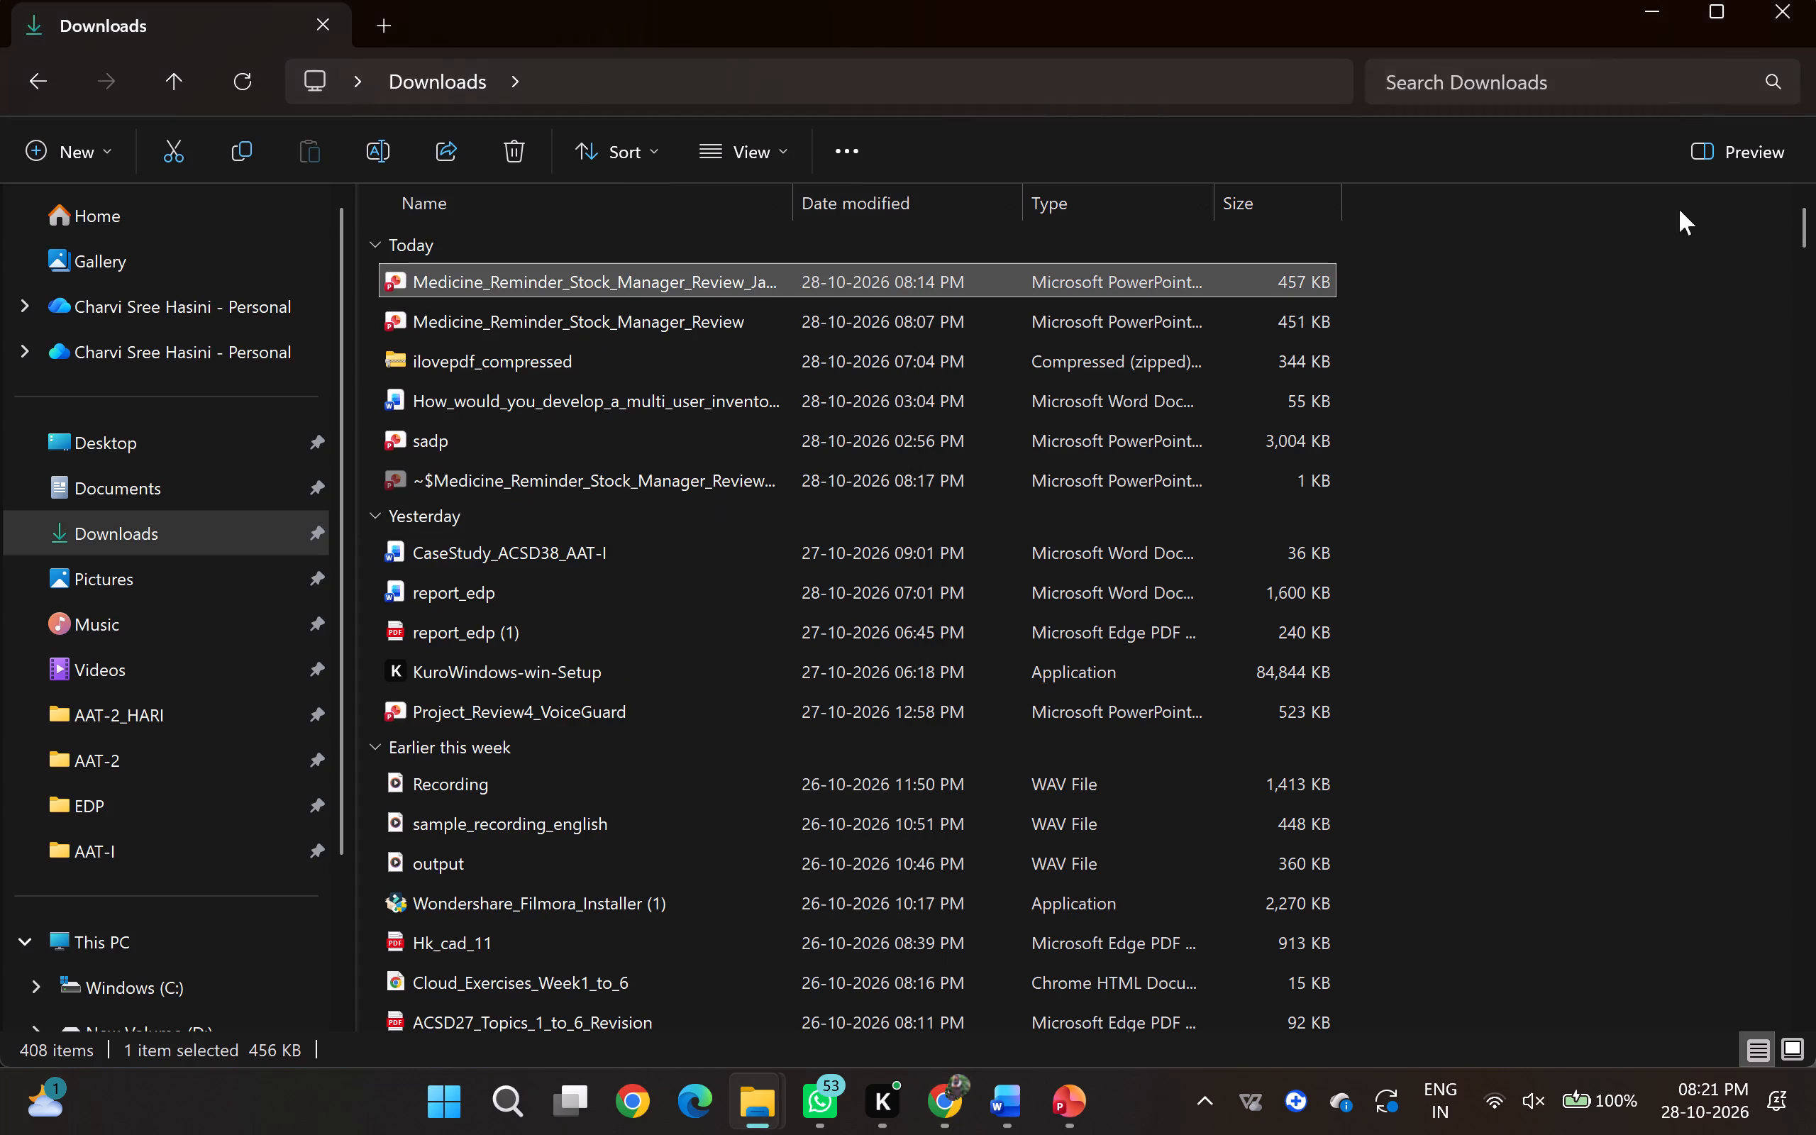
click(1647, 10)
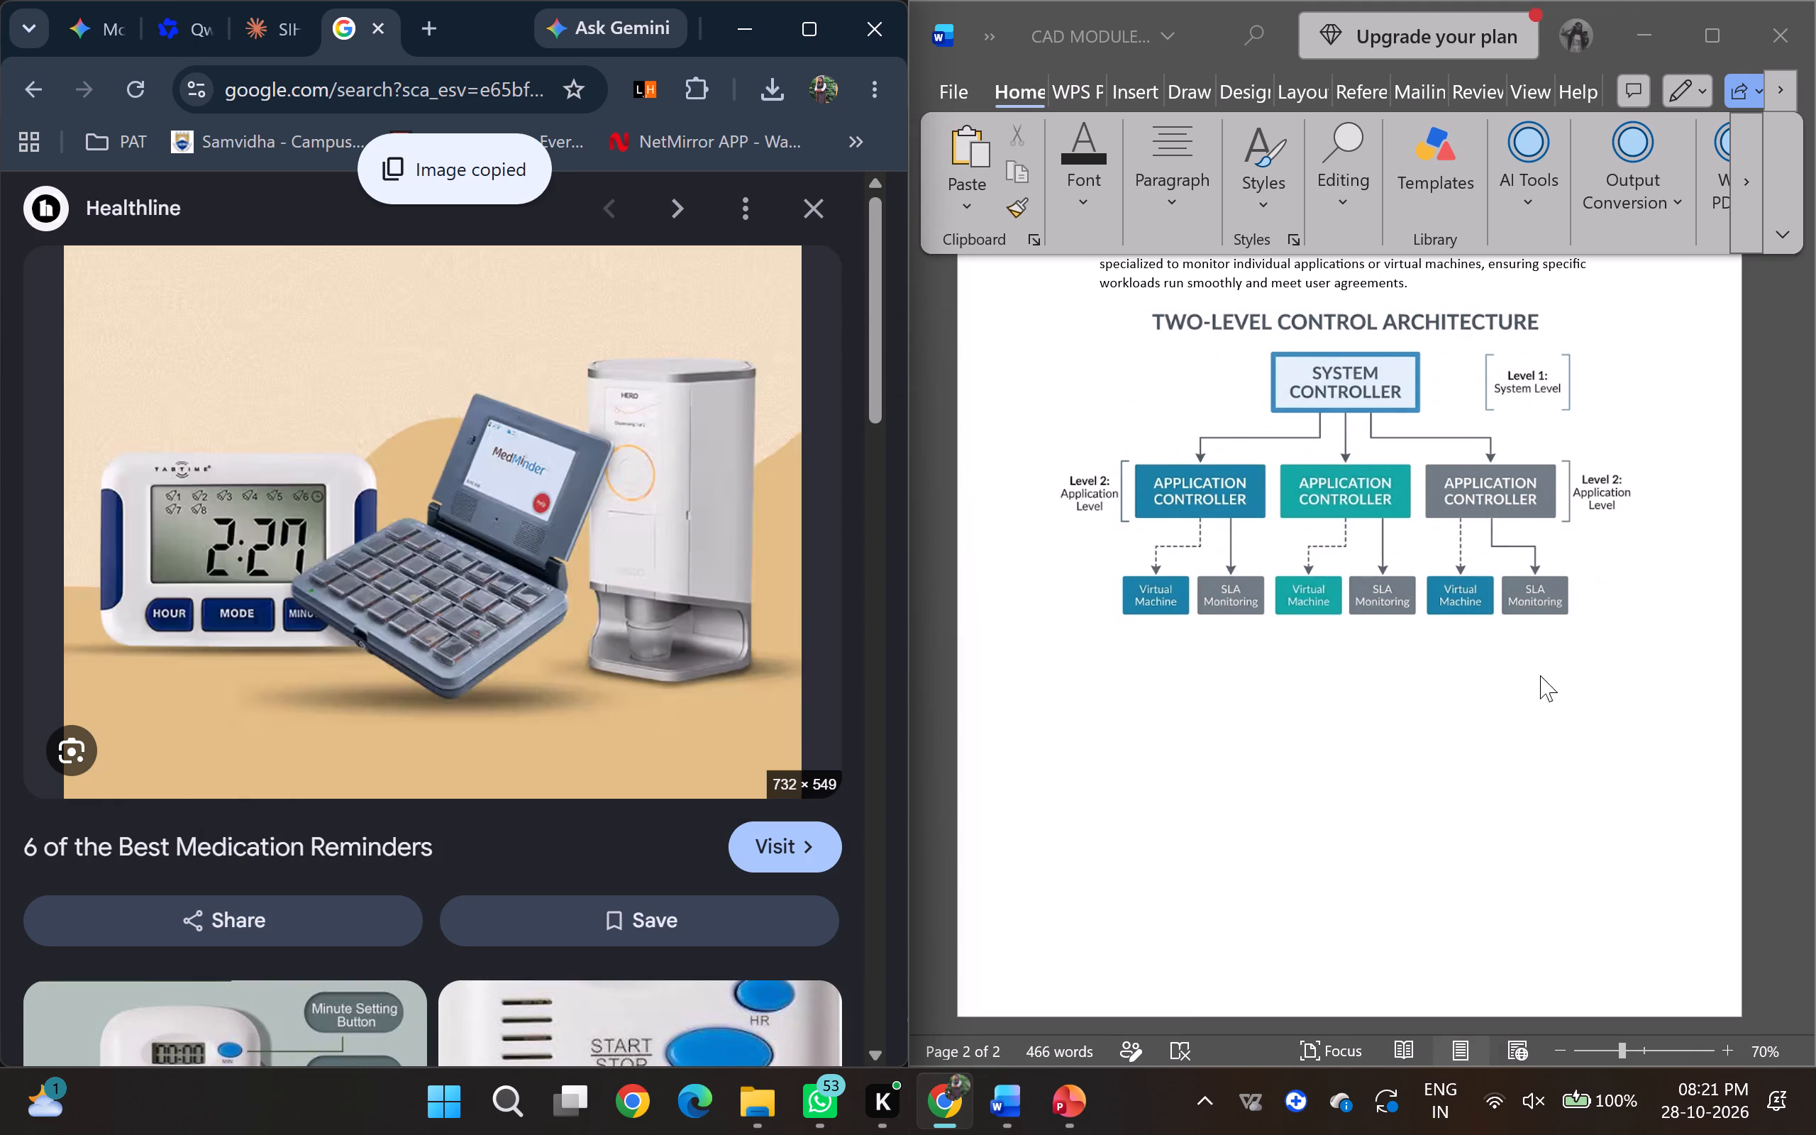
click(1077, 1090)
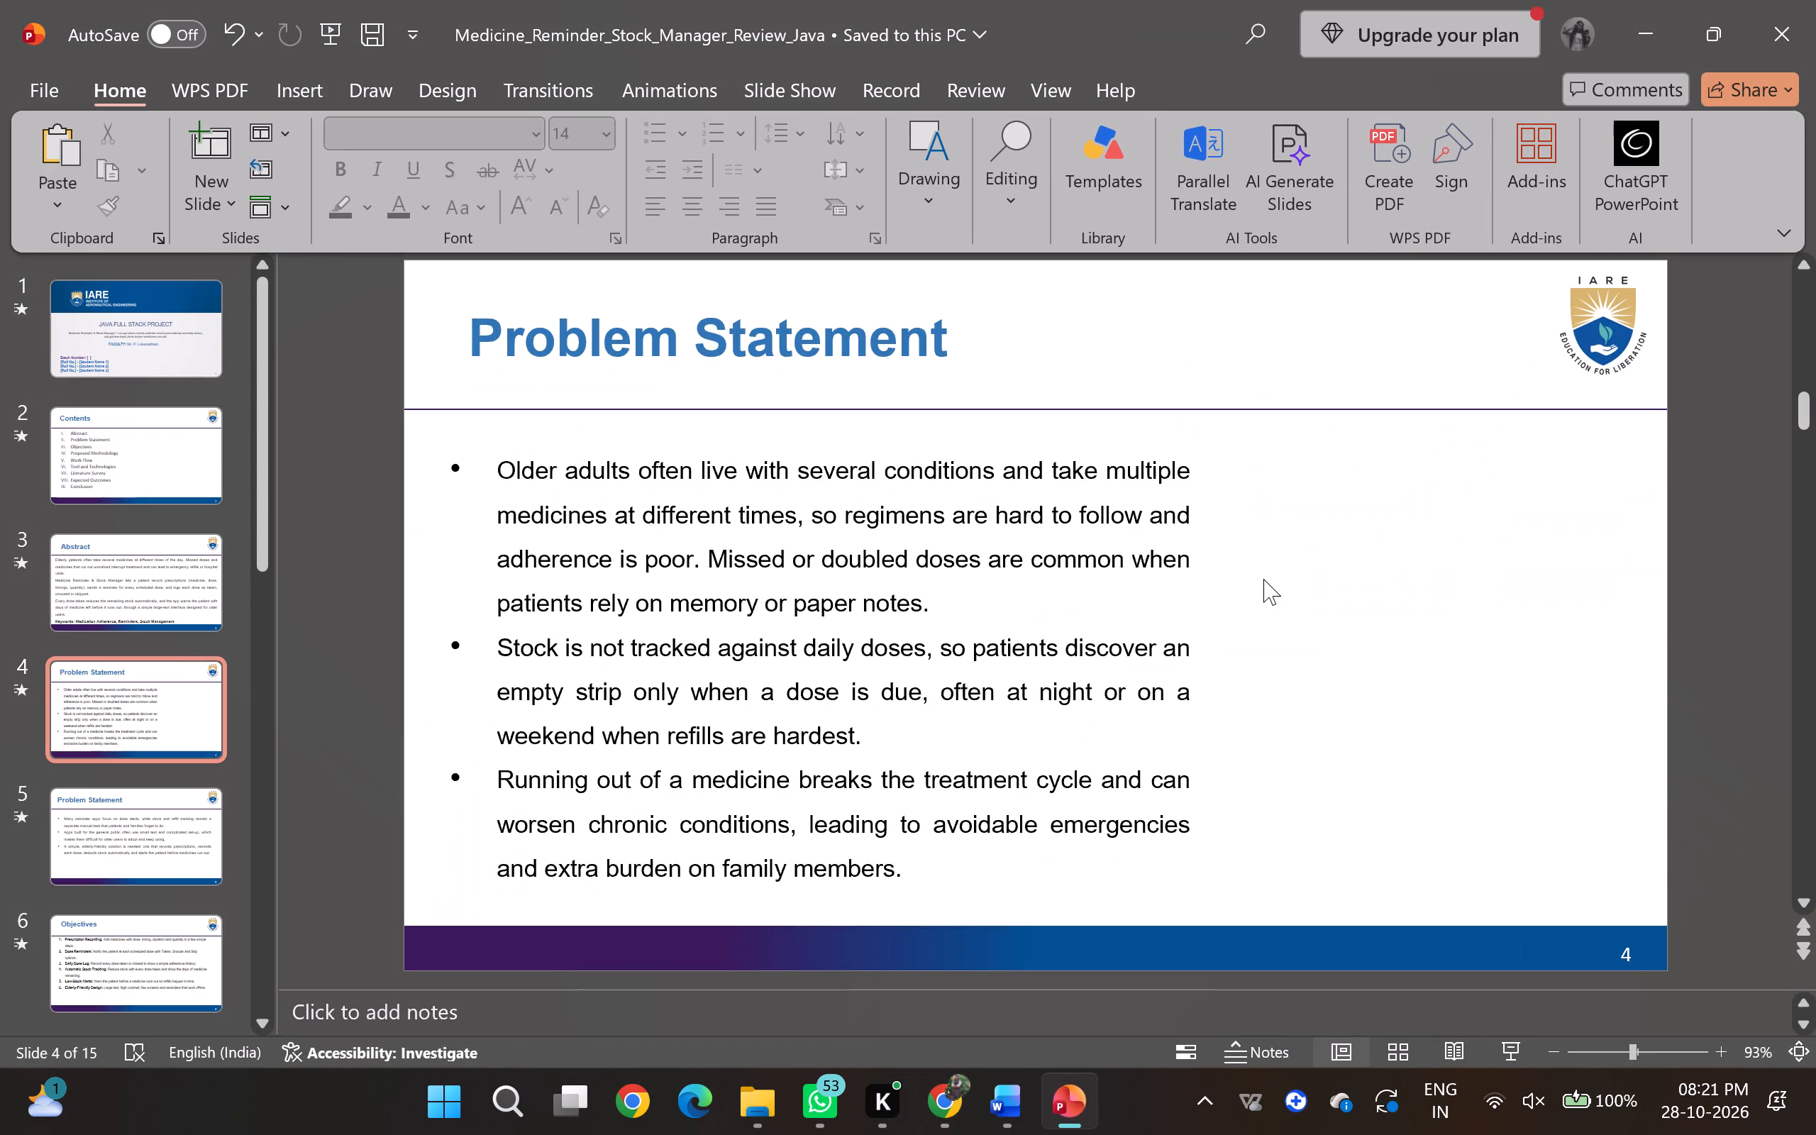
key(ctrl+v)
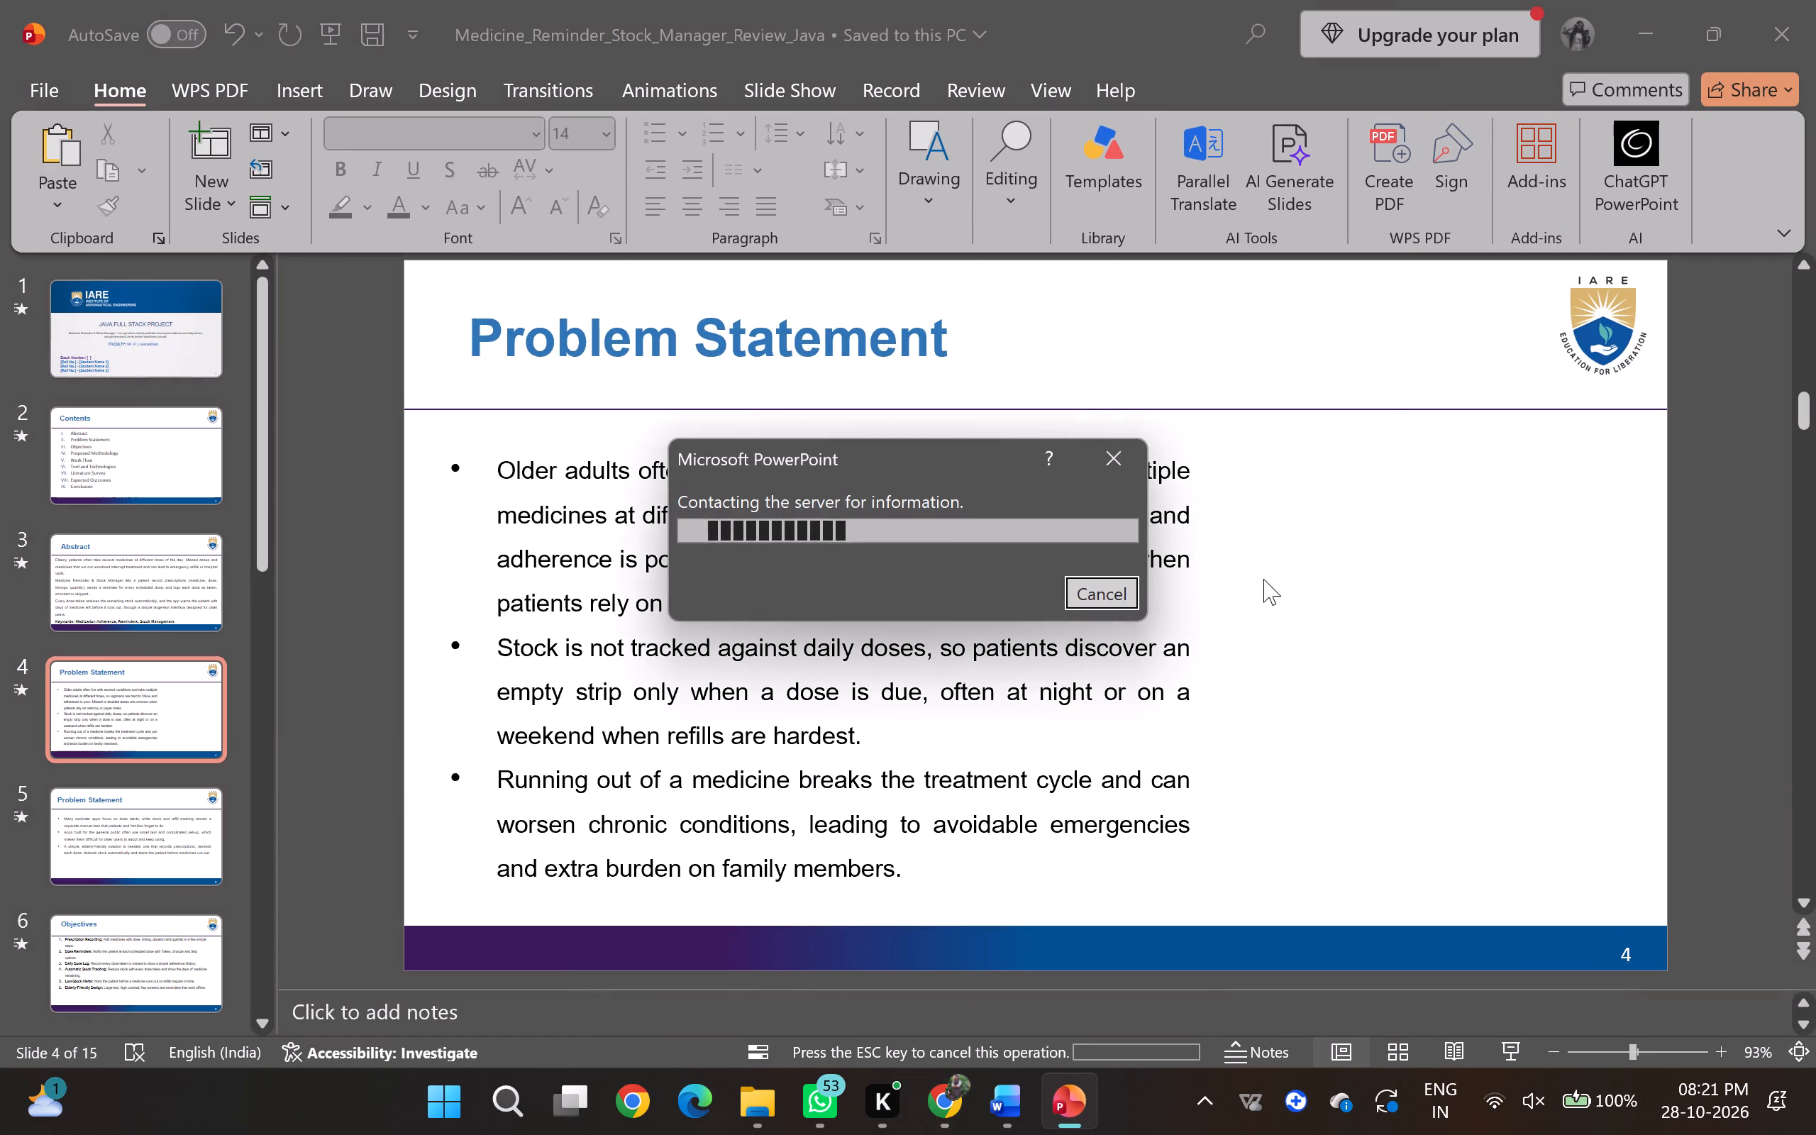
drag(1151, 637, 1160, 642)
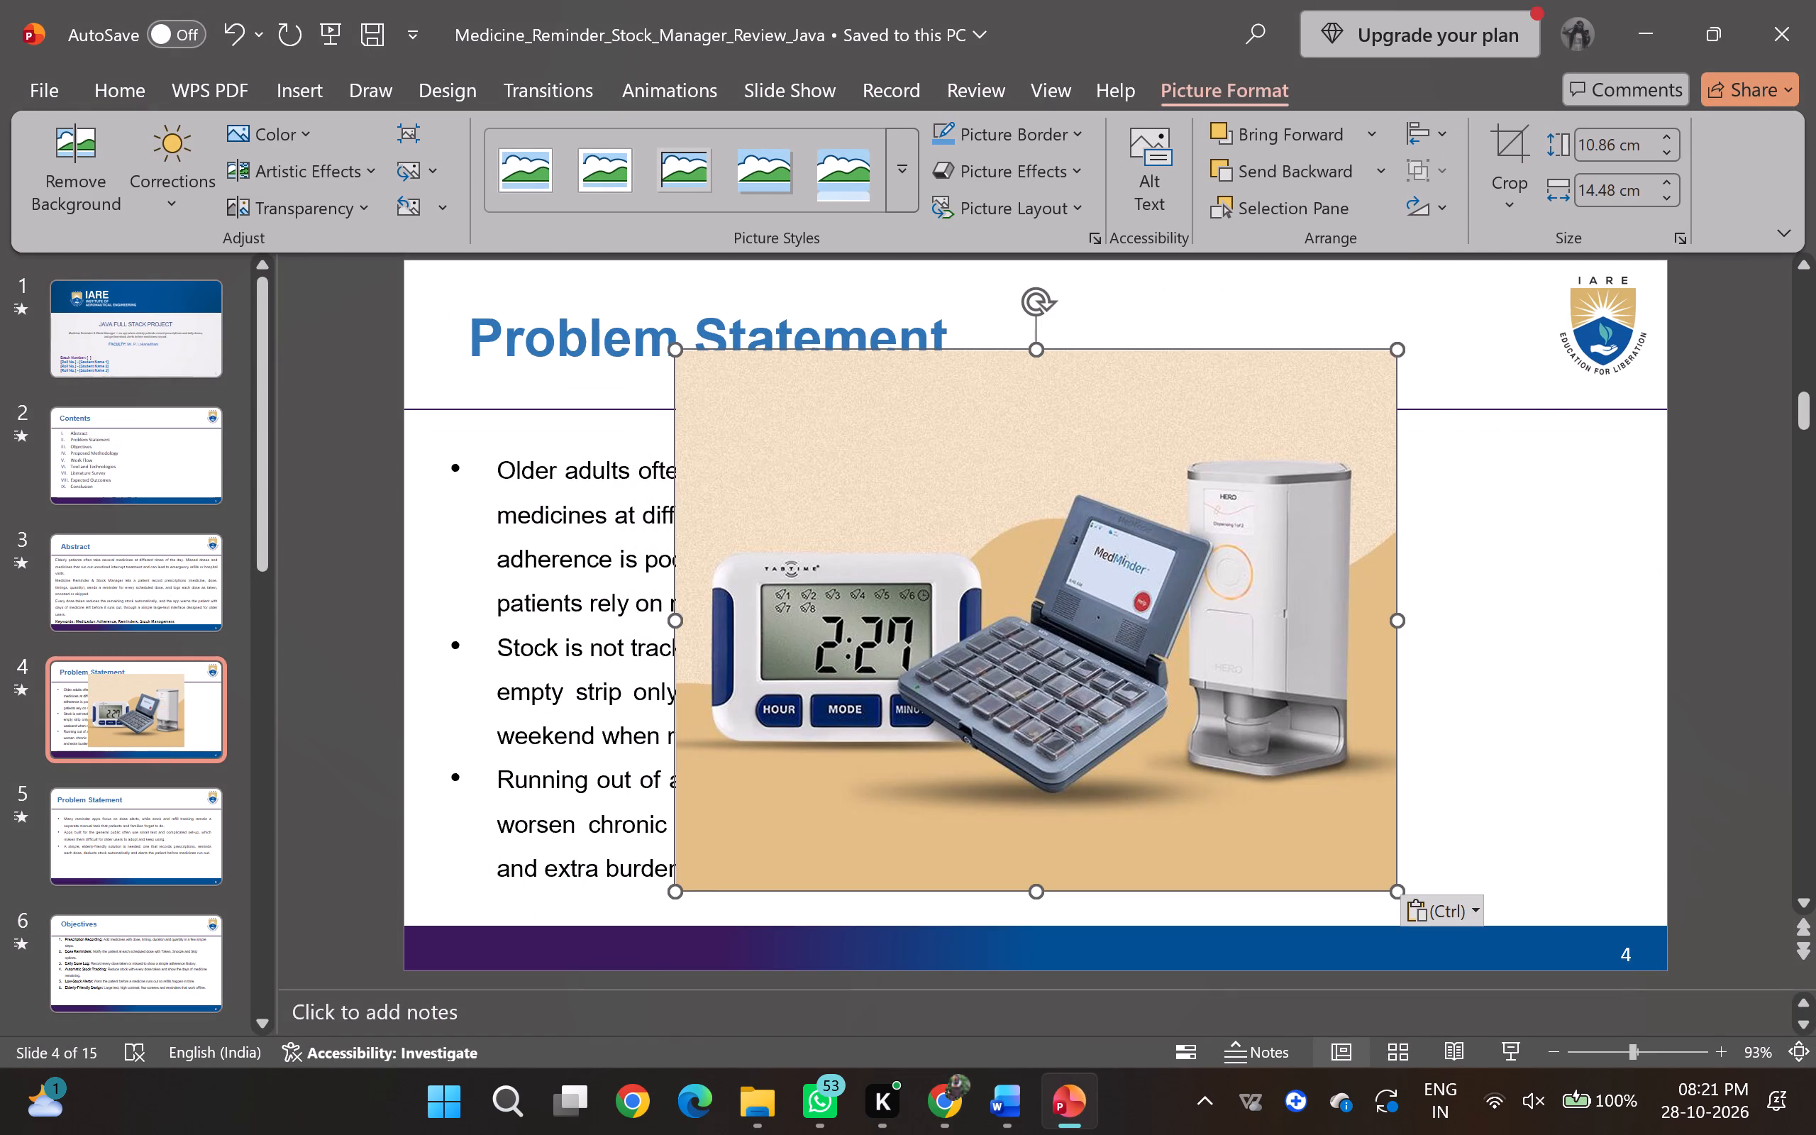
drag(1160, 642, 1412, 655)
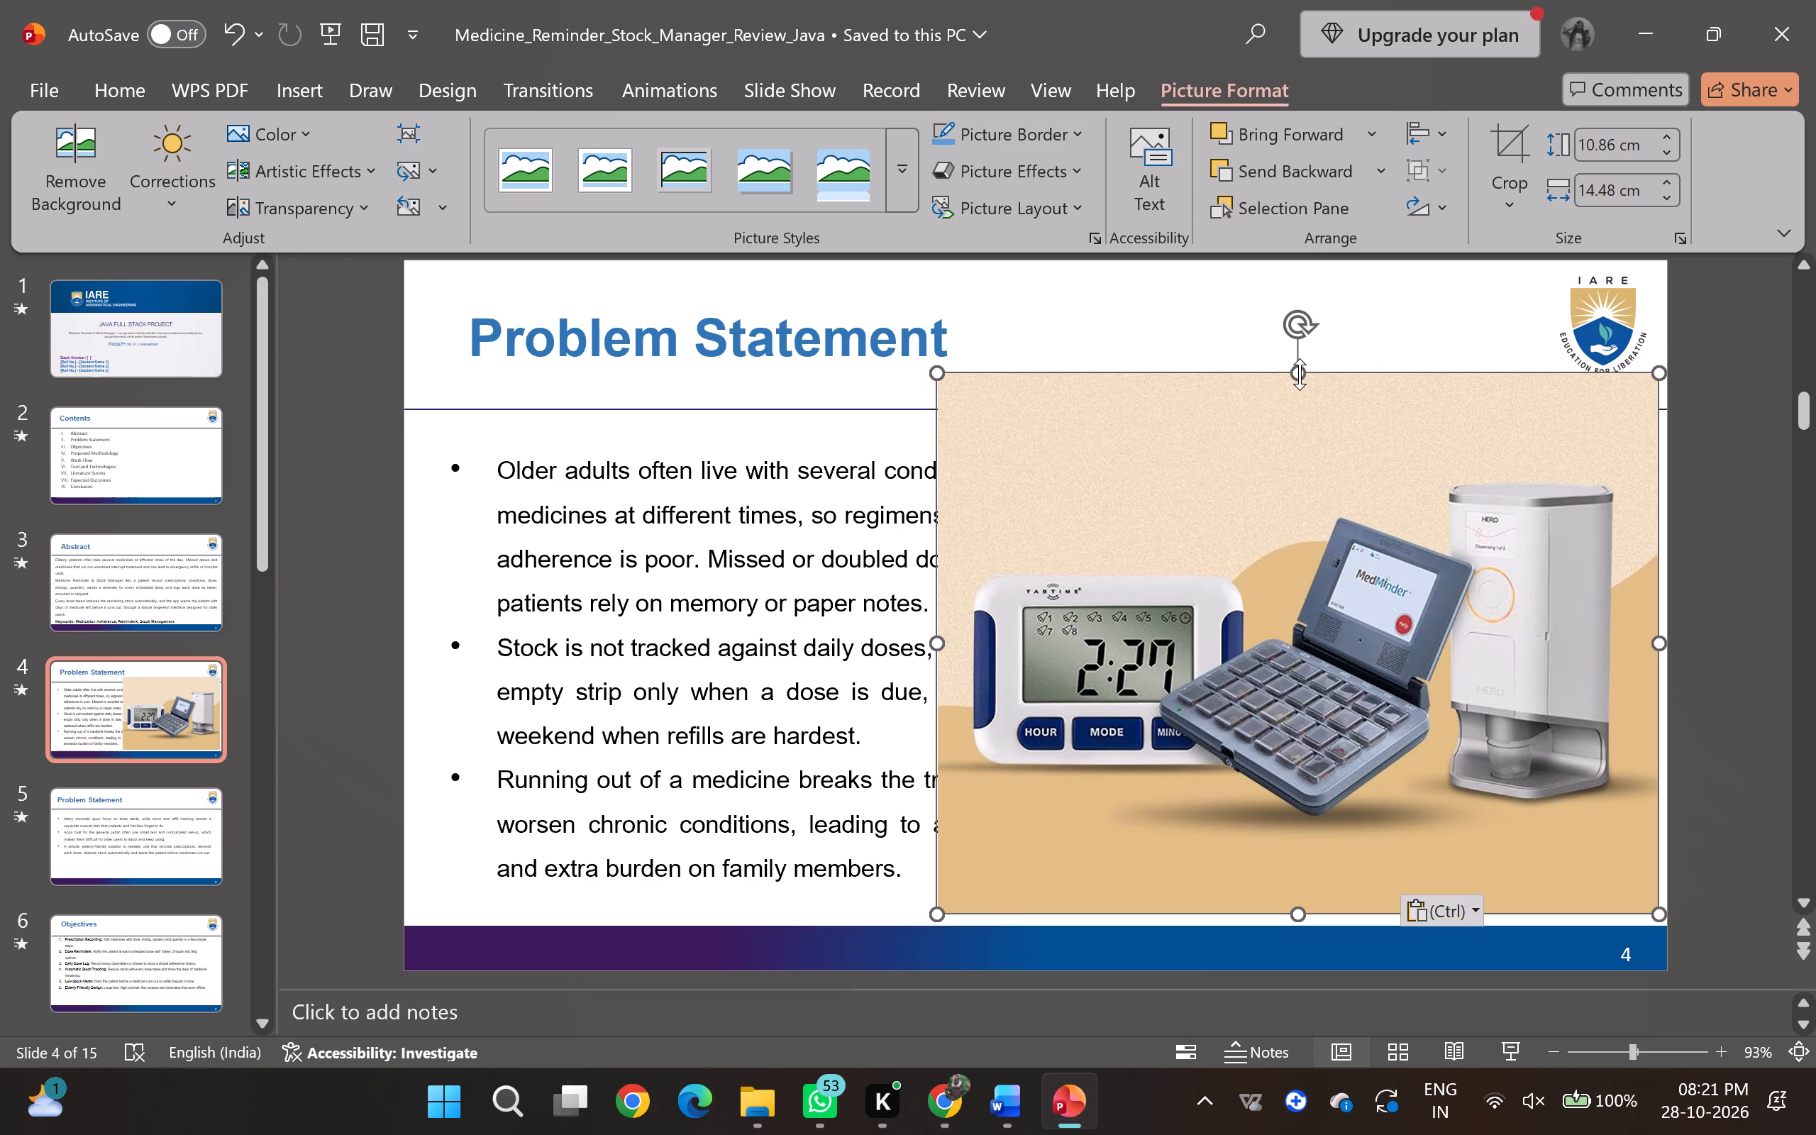
Shrink the pasted picture to 9.12 cm high from its top and narrow it from its left side to clear the bulleted text.
drag(1300, 374, 1309, 460)
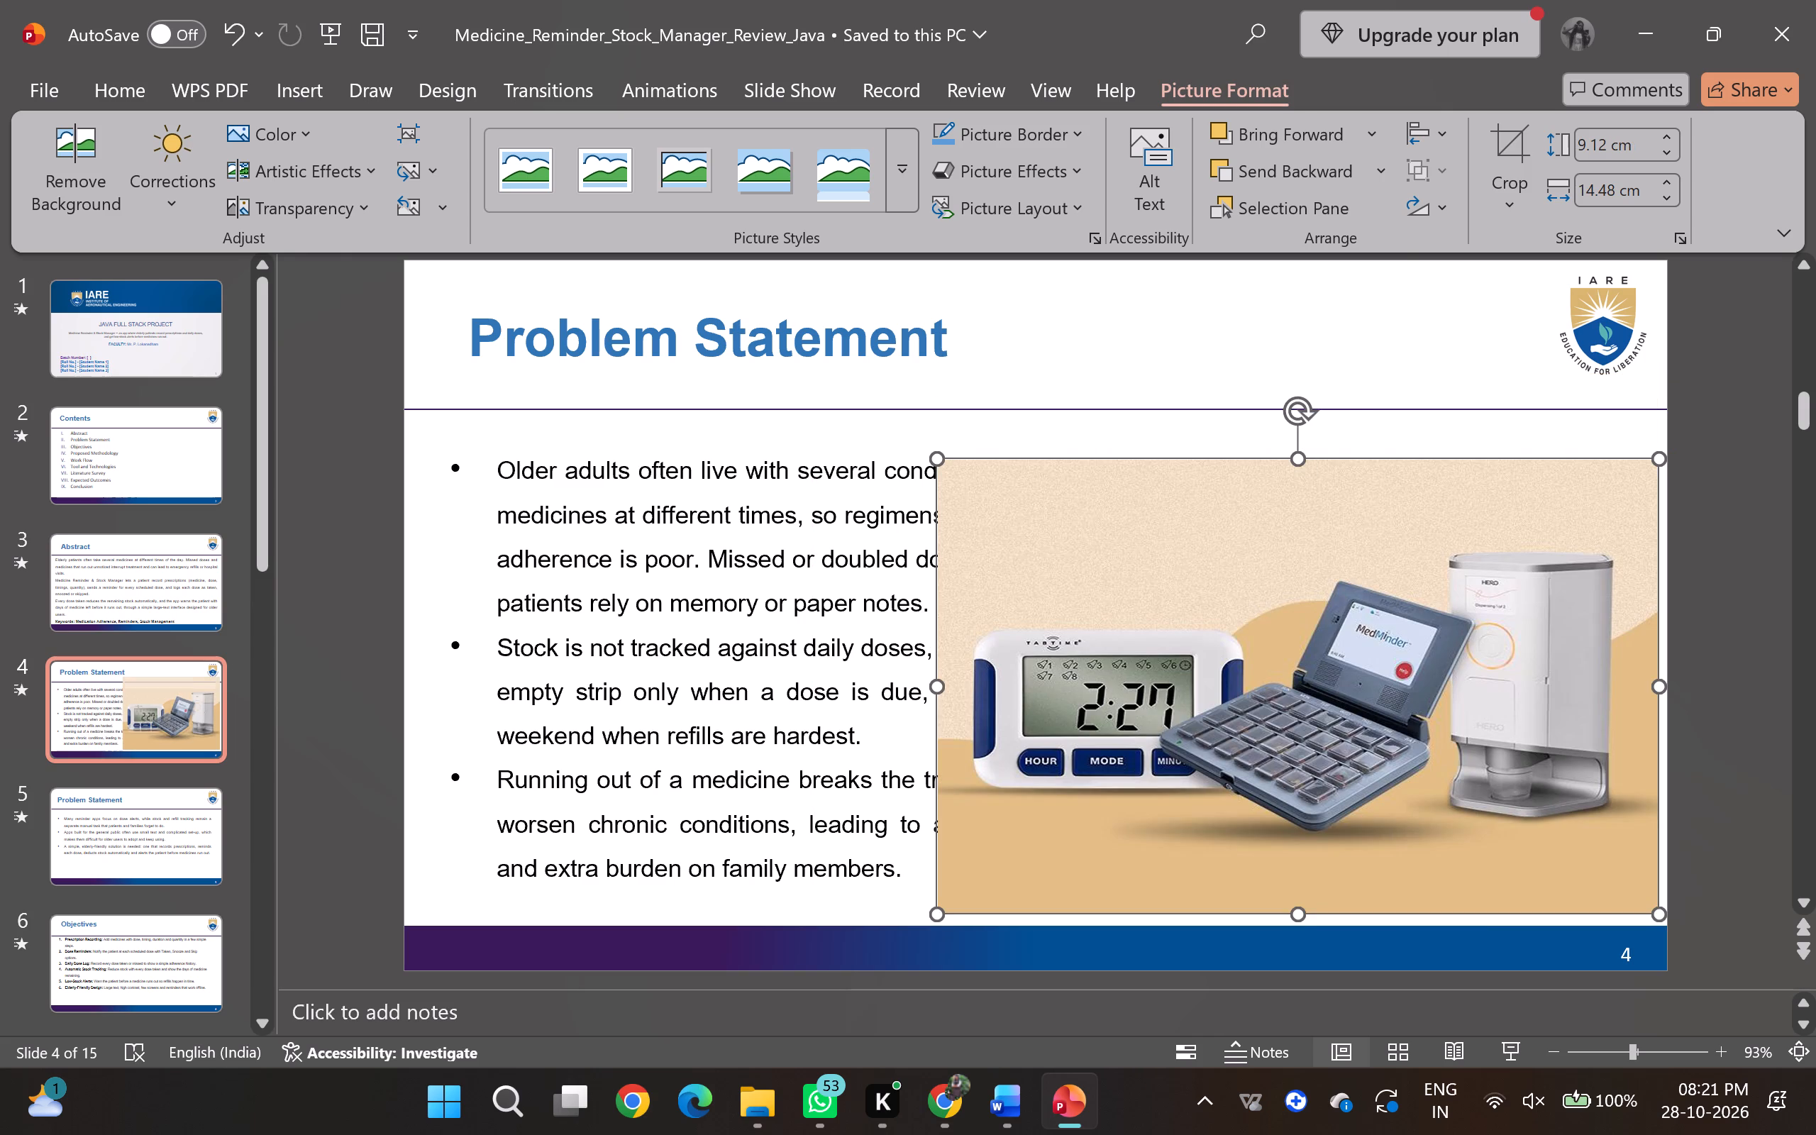
drag(935, 690, 1205, 687)
Narrow slide 4's bulleted text box slightly from its right side, leaving a gap before the picture.
click(1051, 694)
drag(1200, 696, 1197, 696)
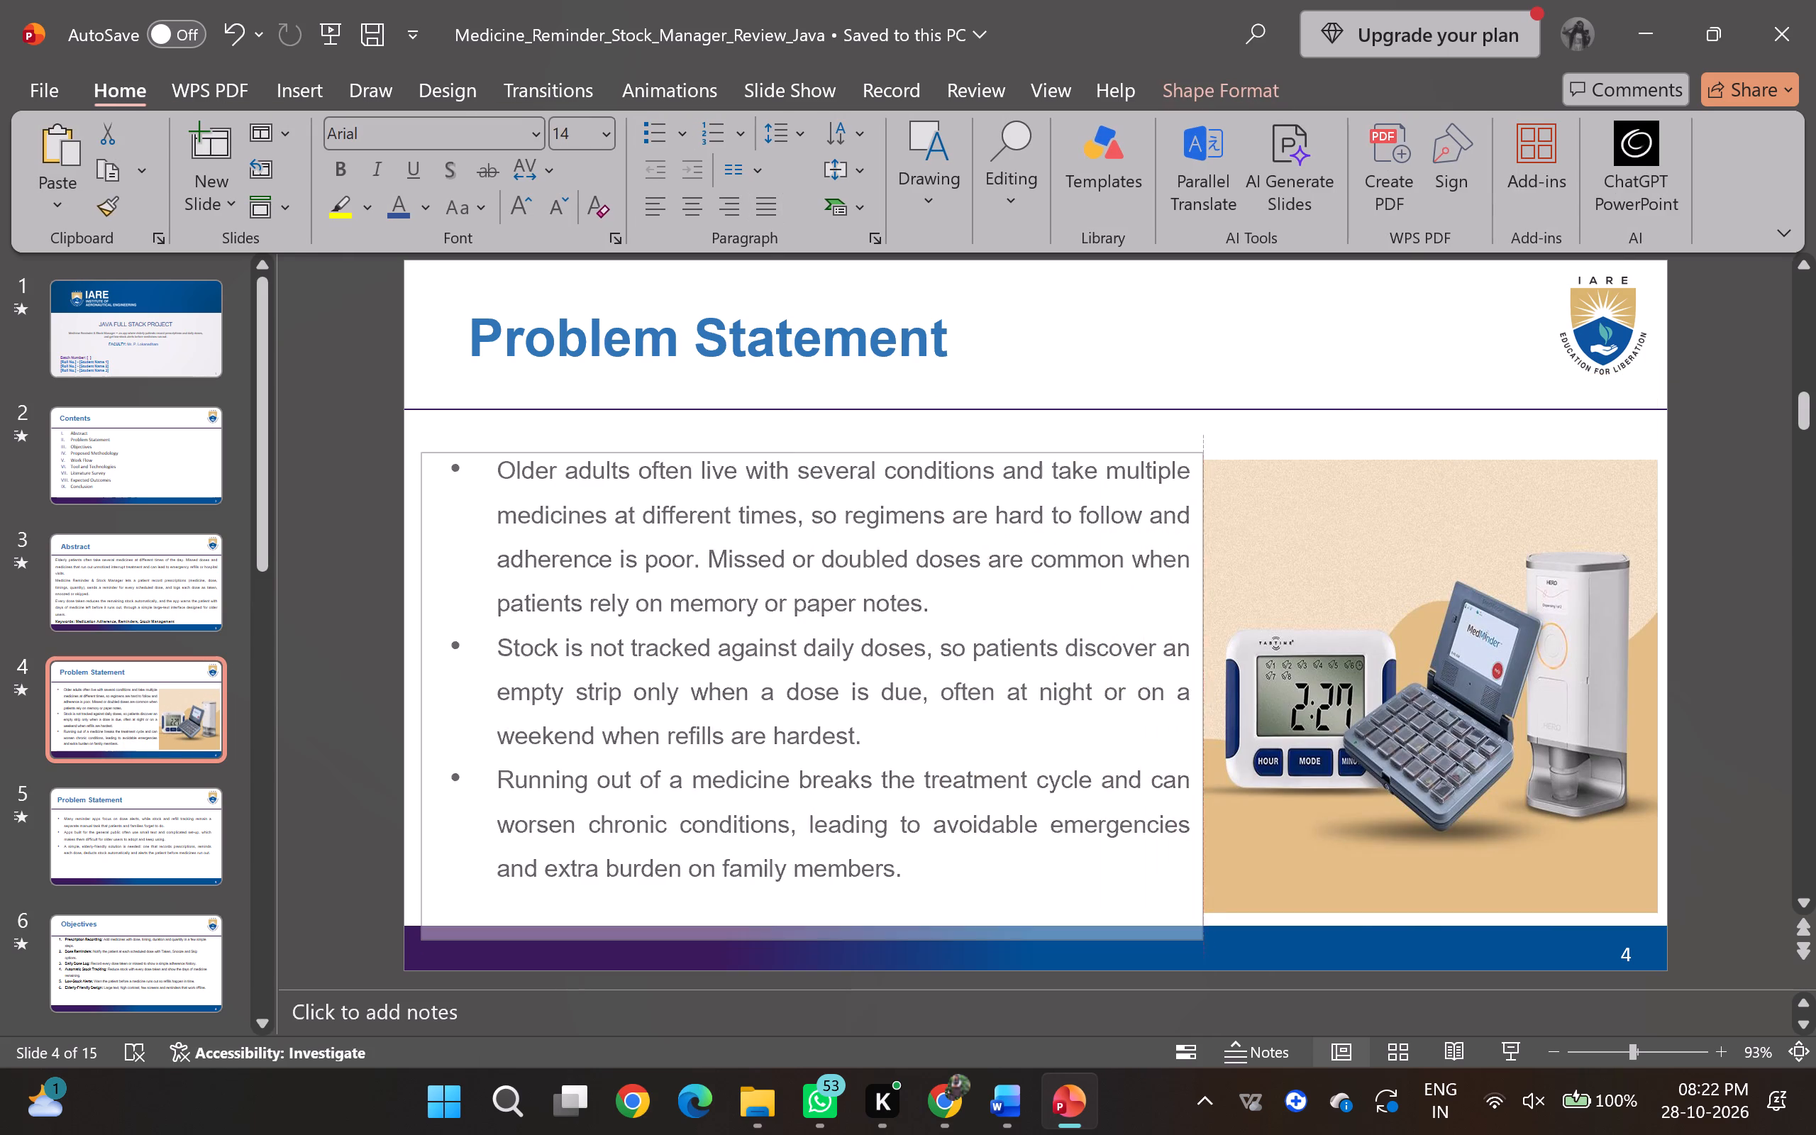
drag(1197, 696, 1150, 693)
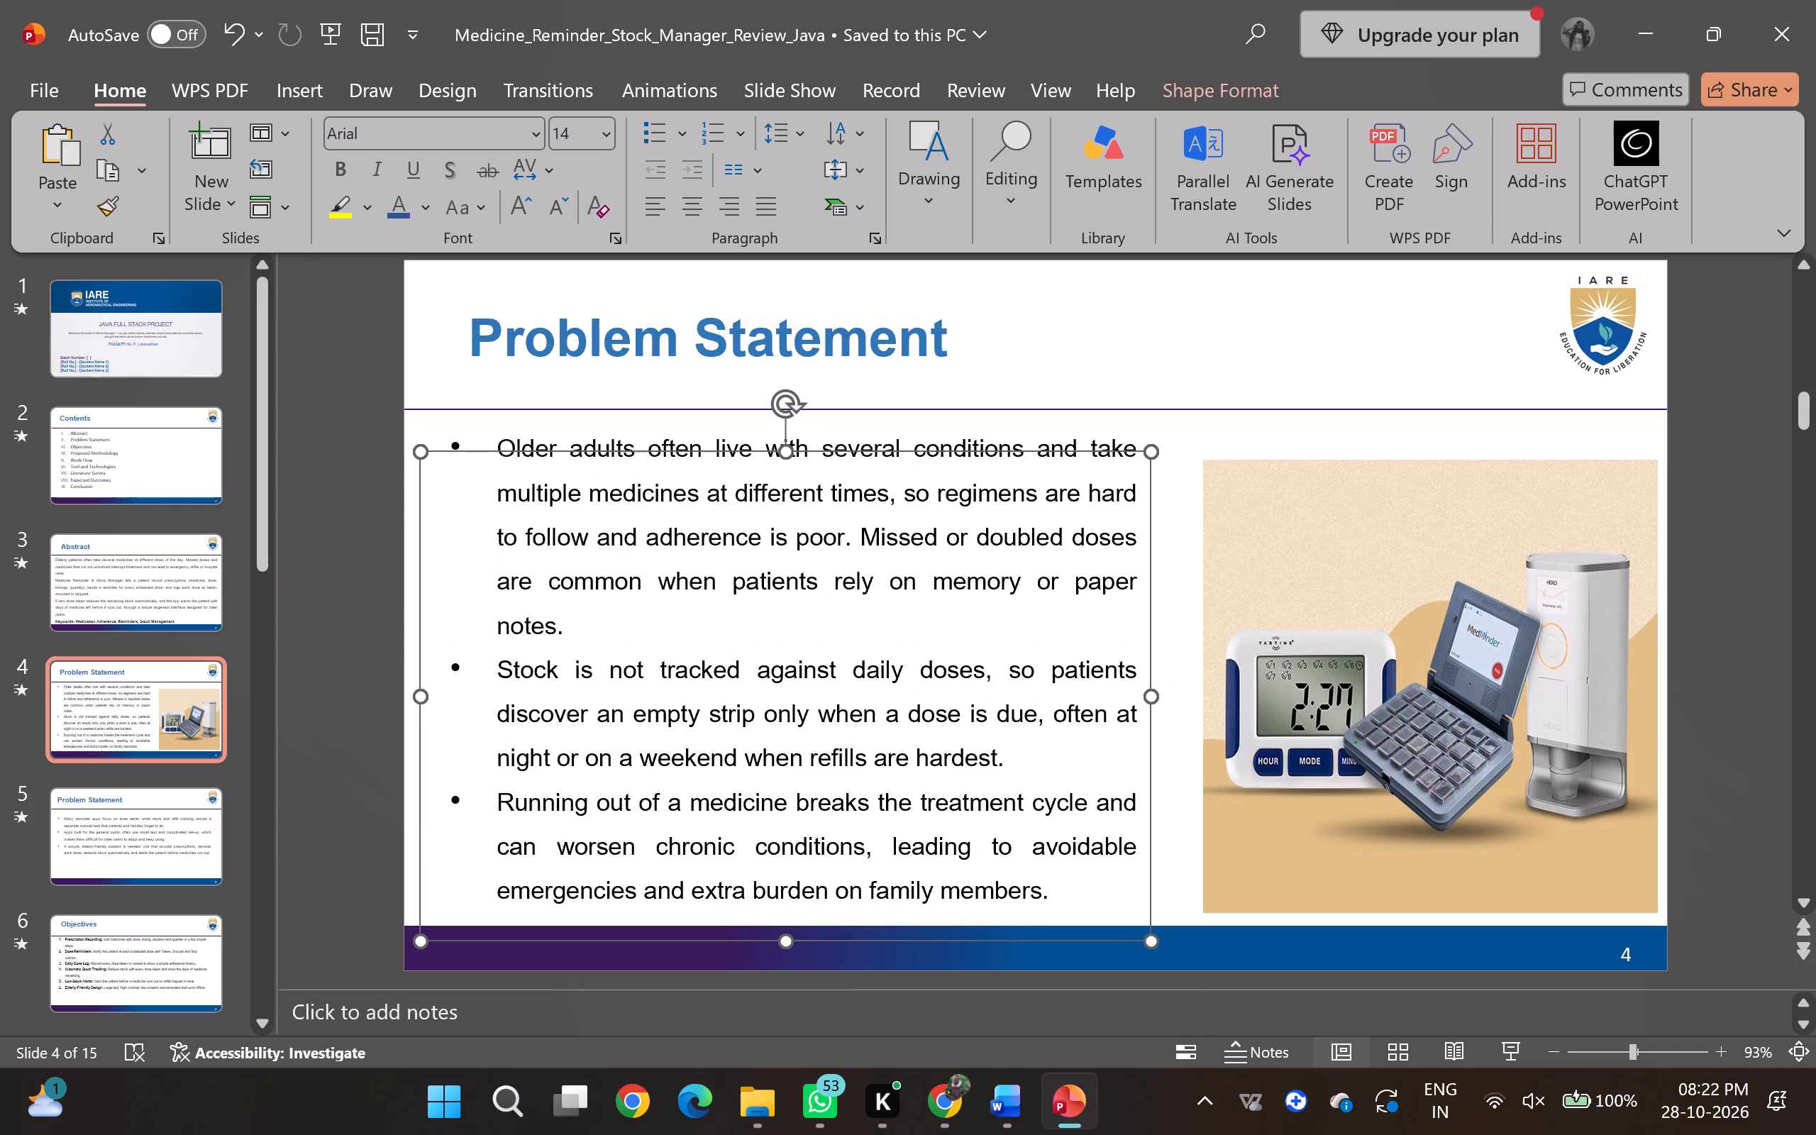
Nudge the picture on slide 4 slightly up and left.
drag(1603, 653, 1585, 634)
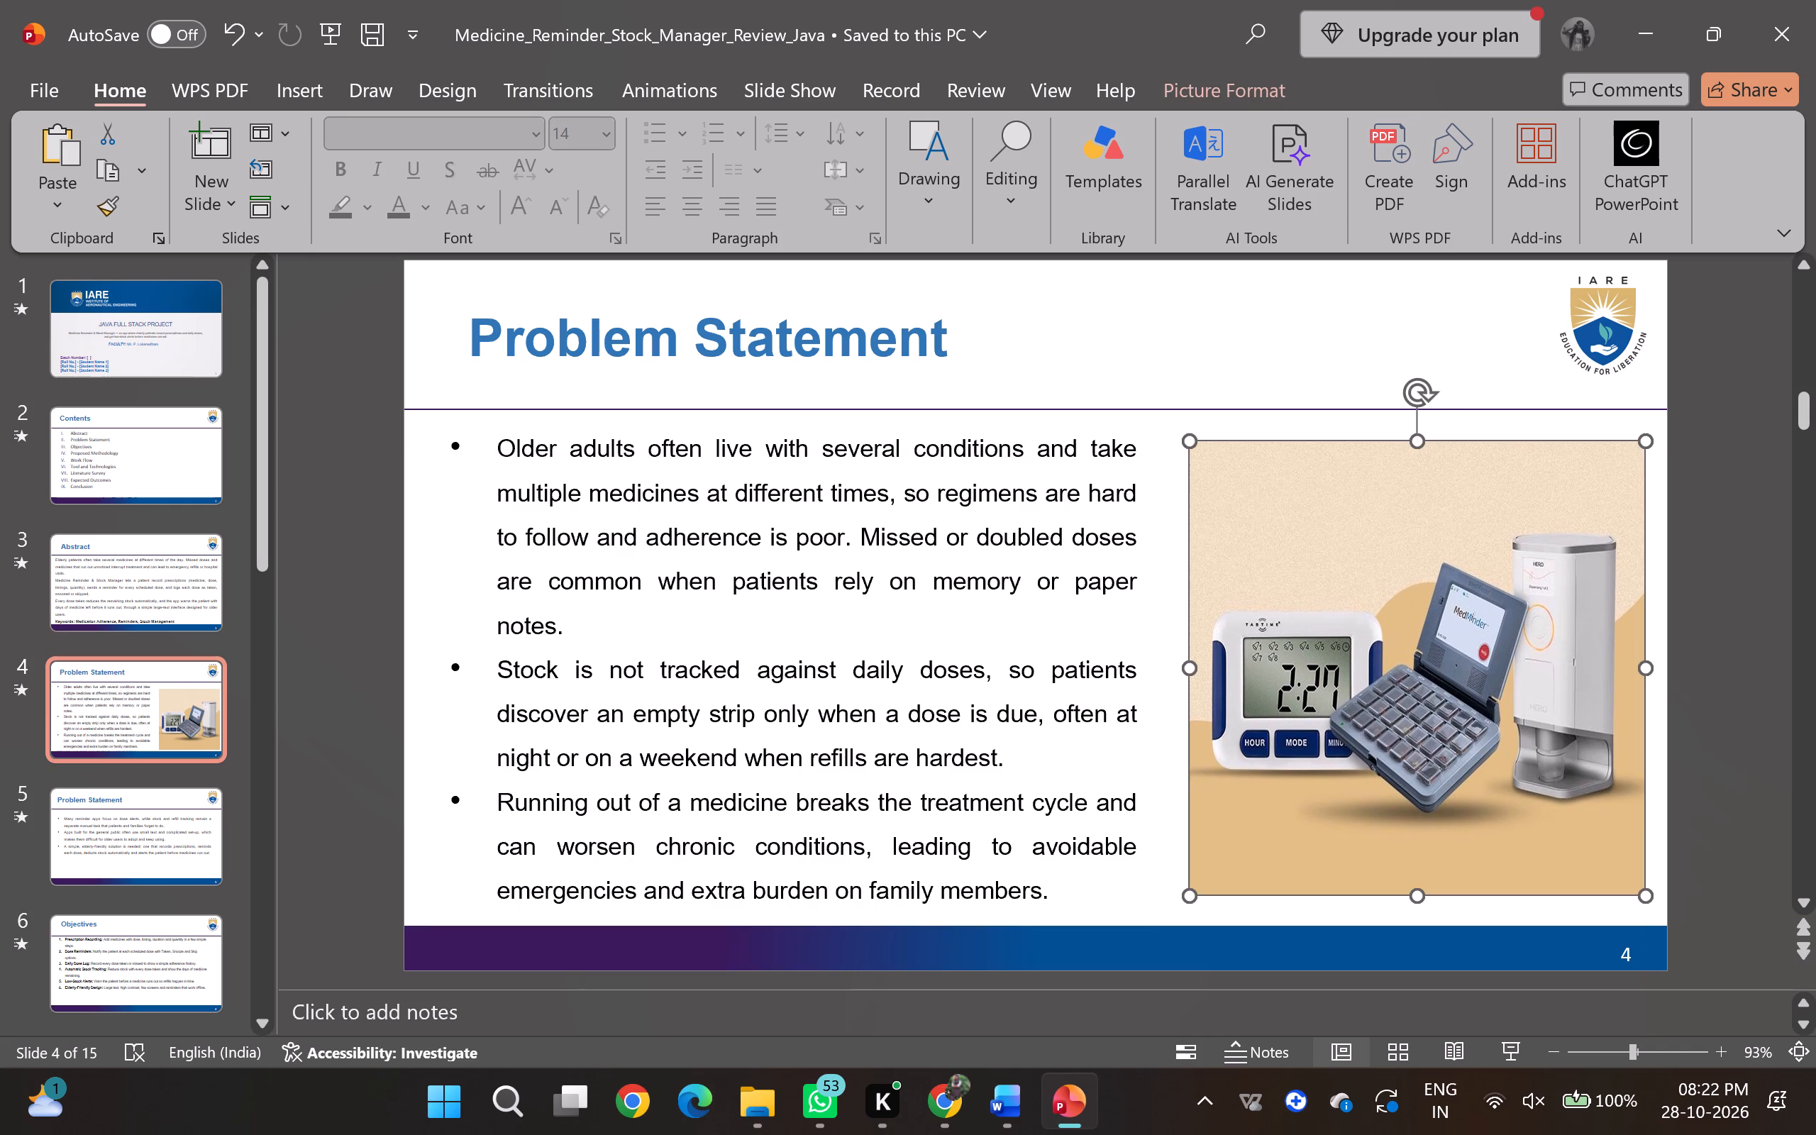
click(1674, 618)
On slide 5, Problem Statement, narrow the bulleted text box from its right side to about two-thirds of the slide's width and nudge it up and left.
scroll(1674, 618, down, 1)
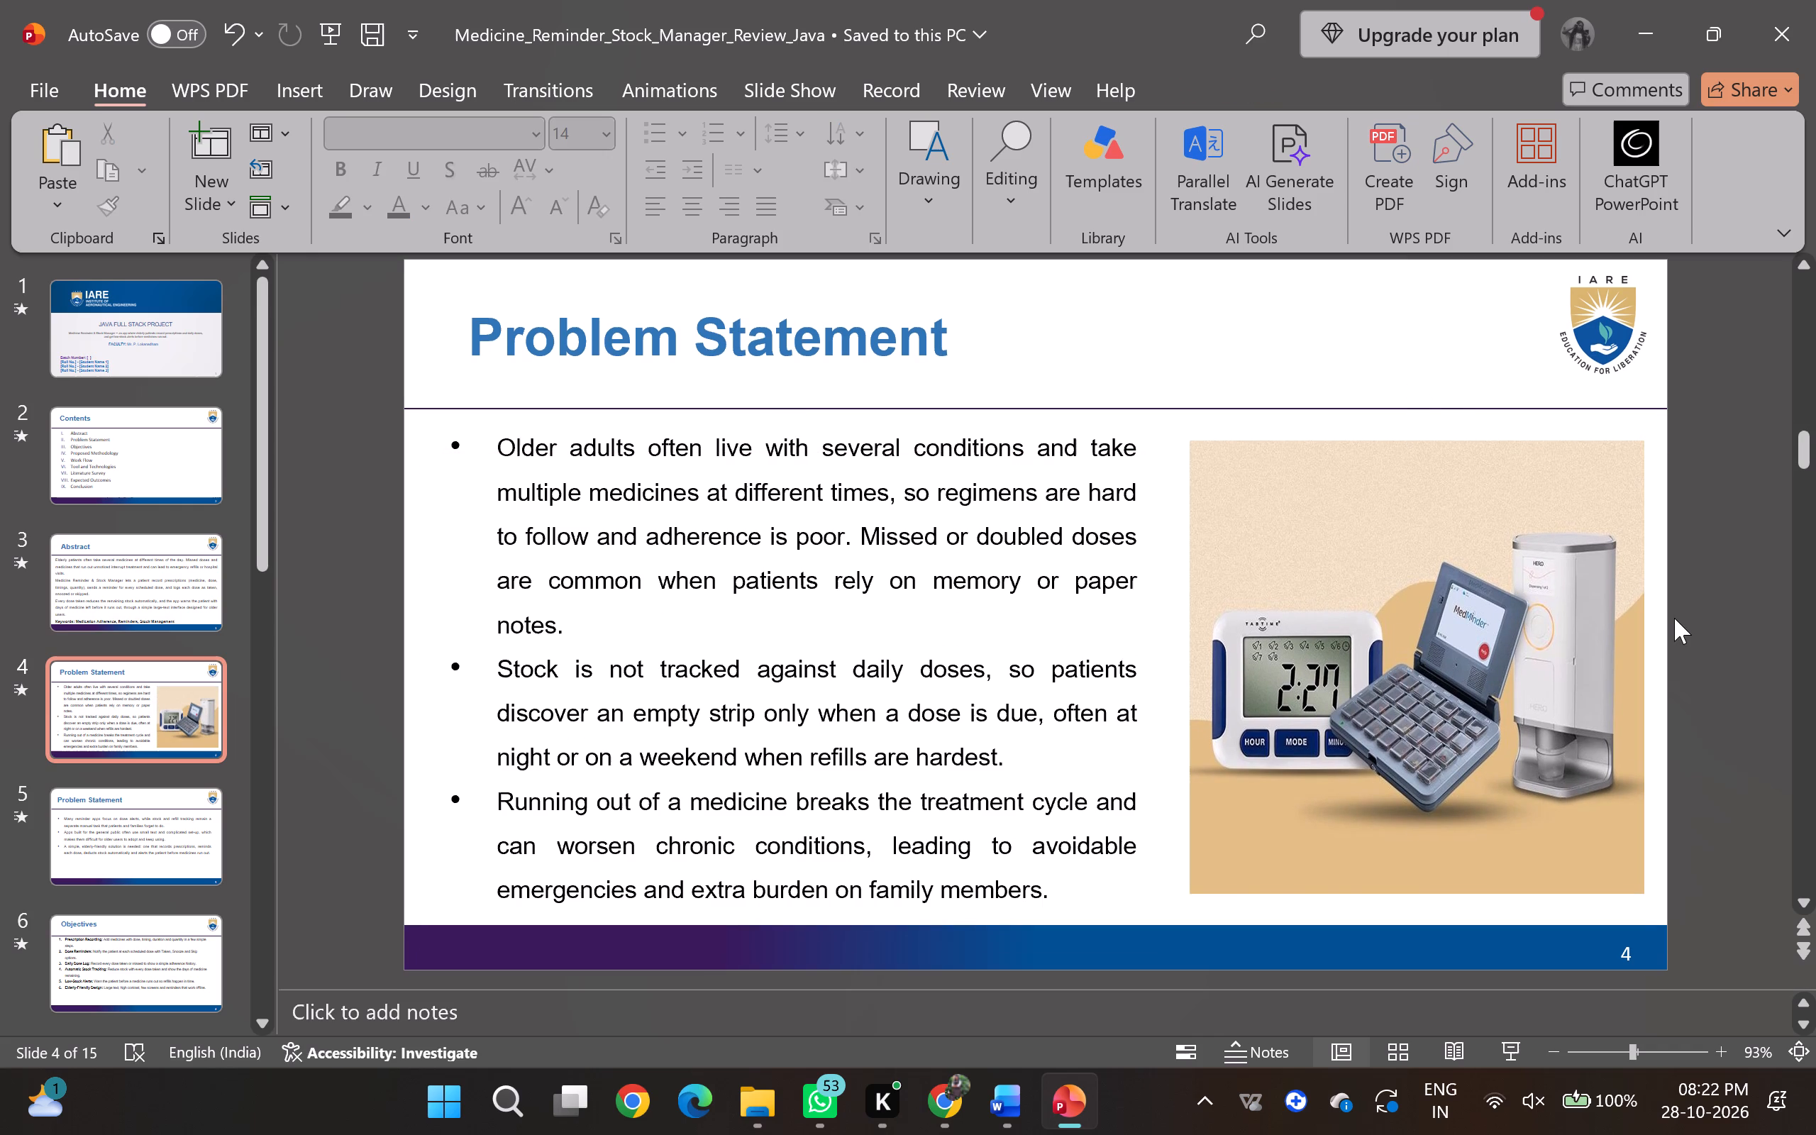
scroll(1674, 618, down, 1)
click(1353, 683)
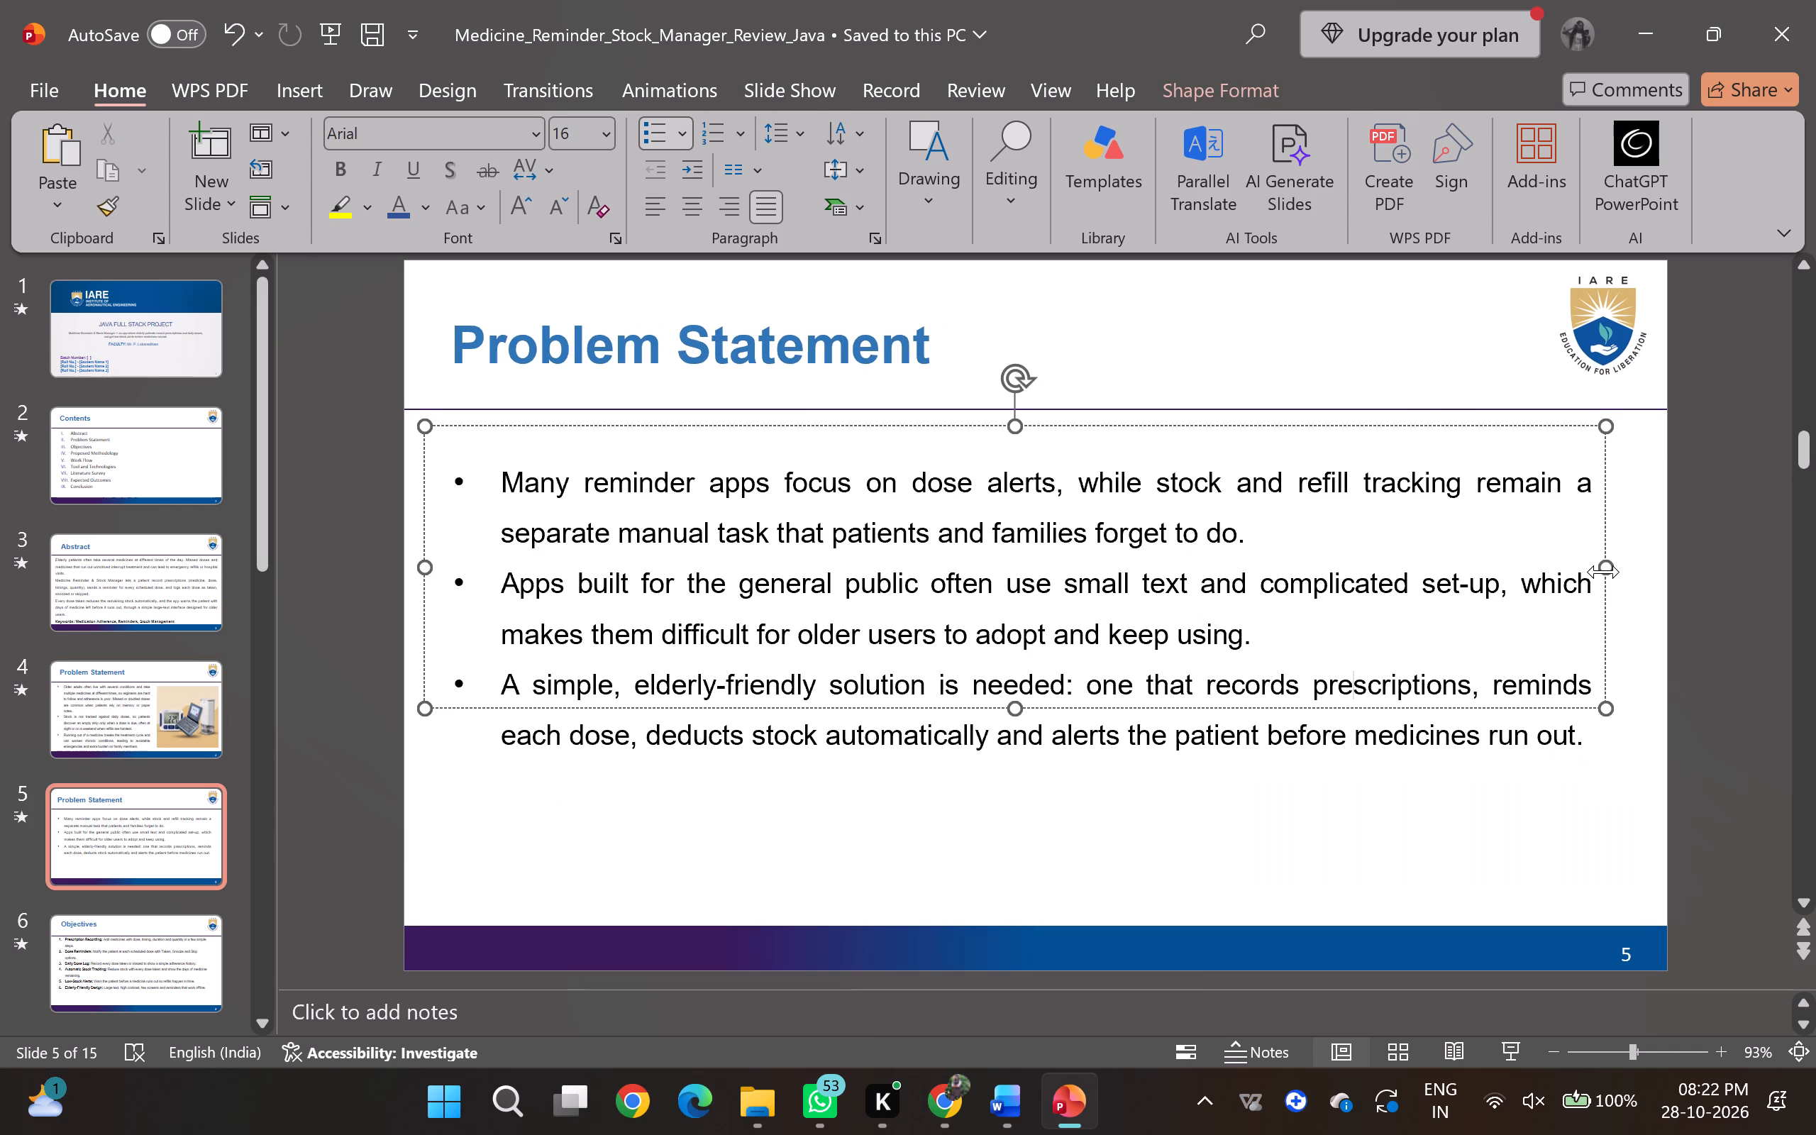
drag(1610, 566, 1261, 599)
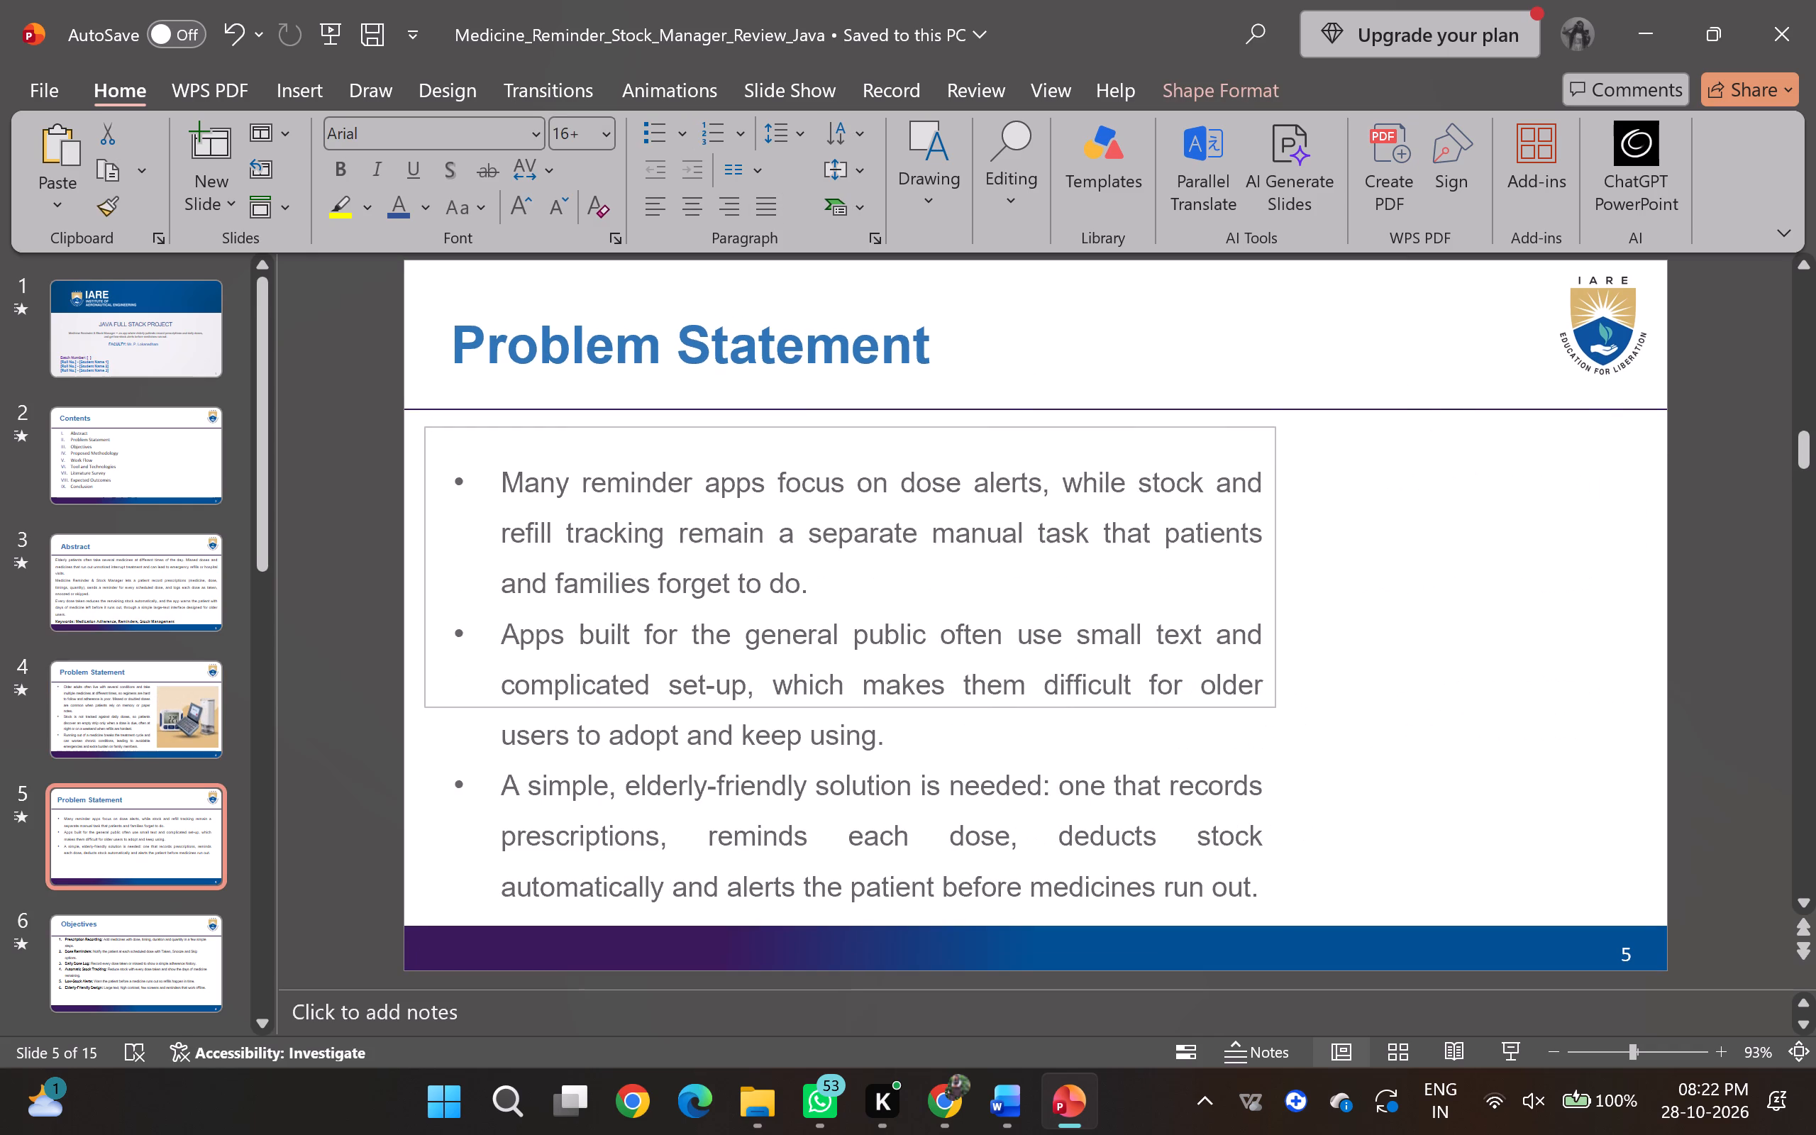
drag(1261, 599, 1258, 600)
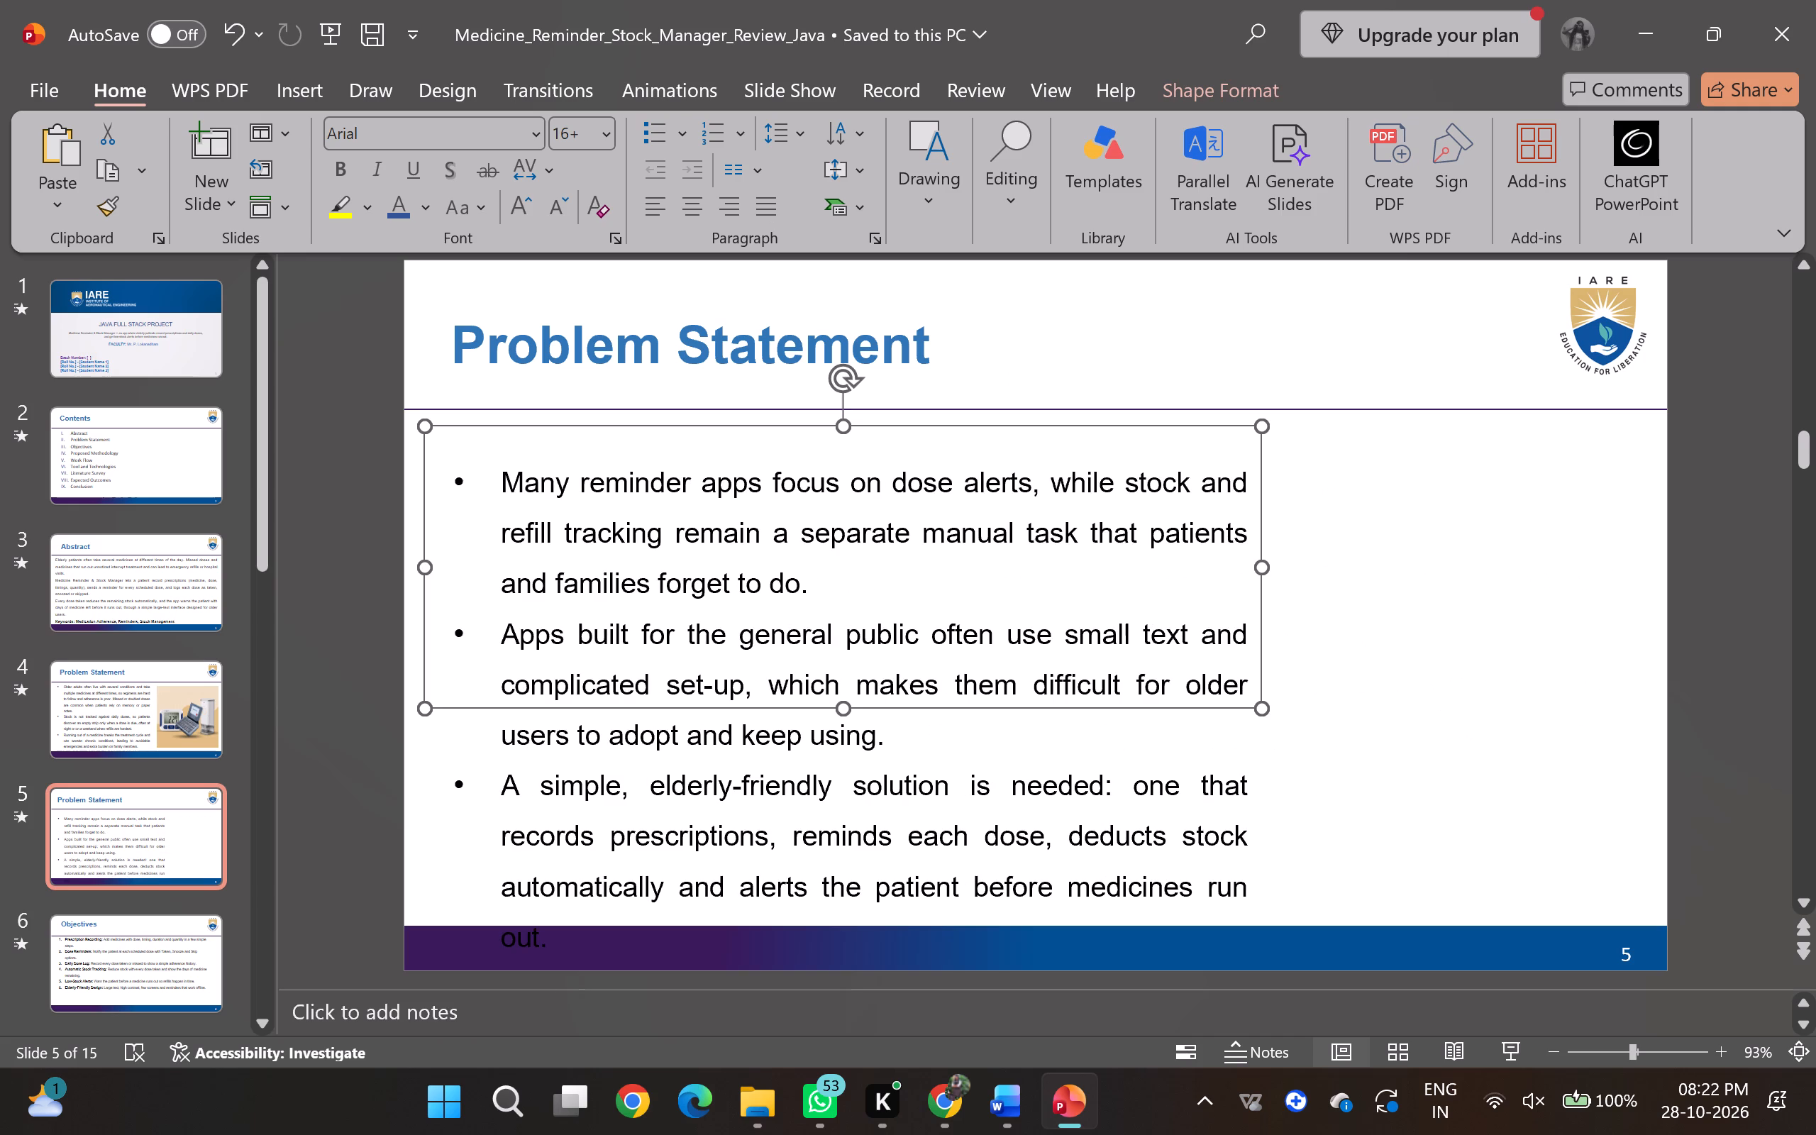
drag(950, 710, 940, 692)
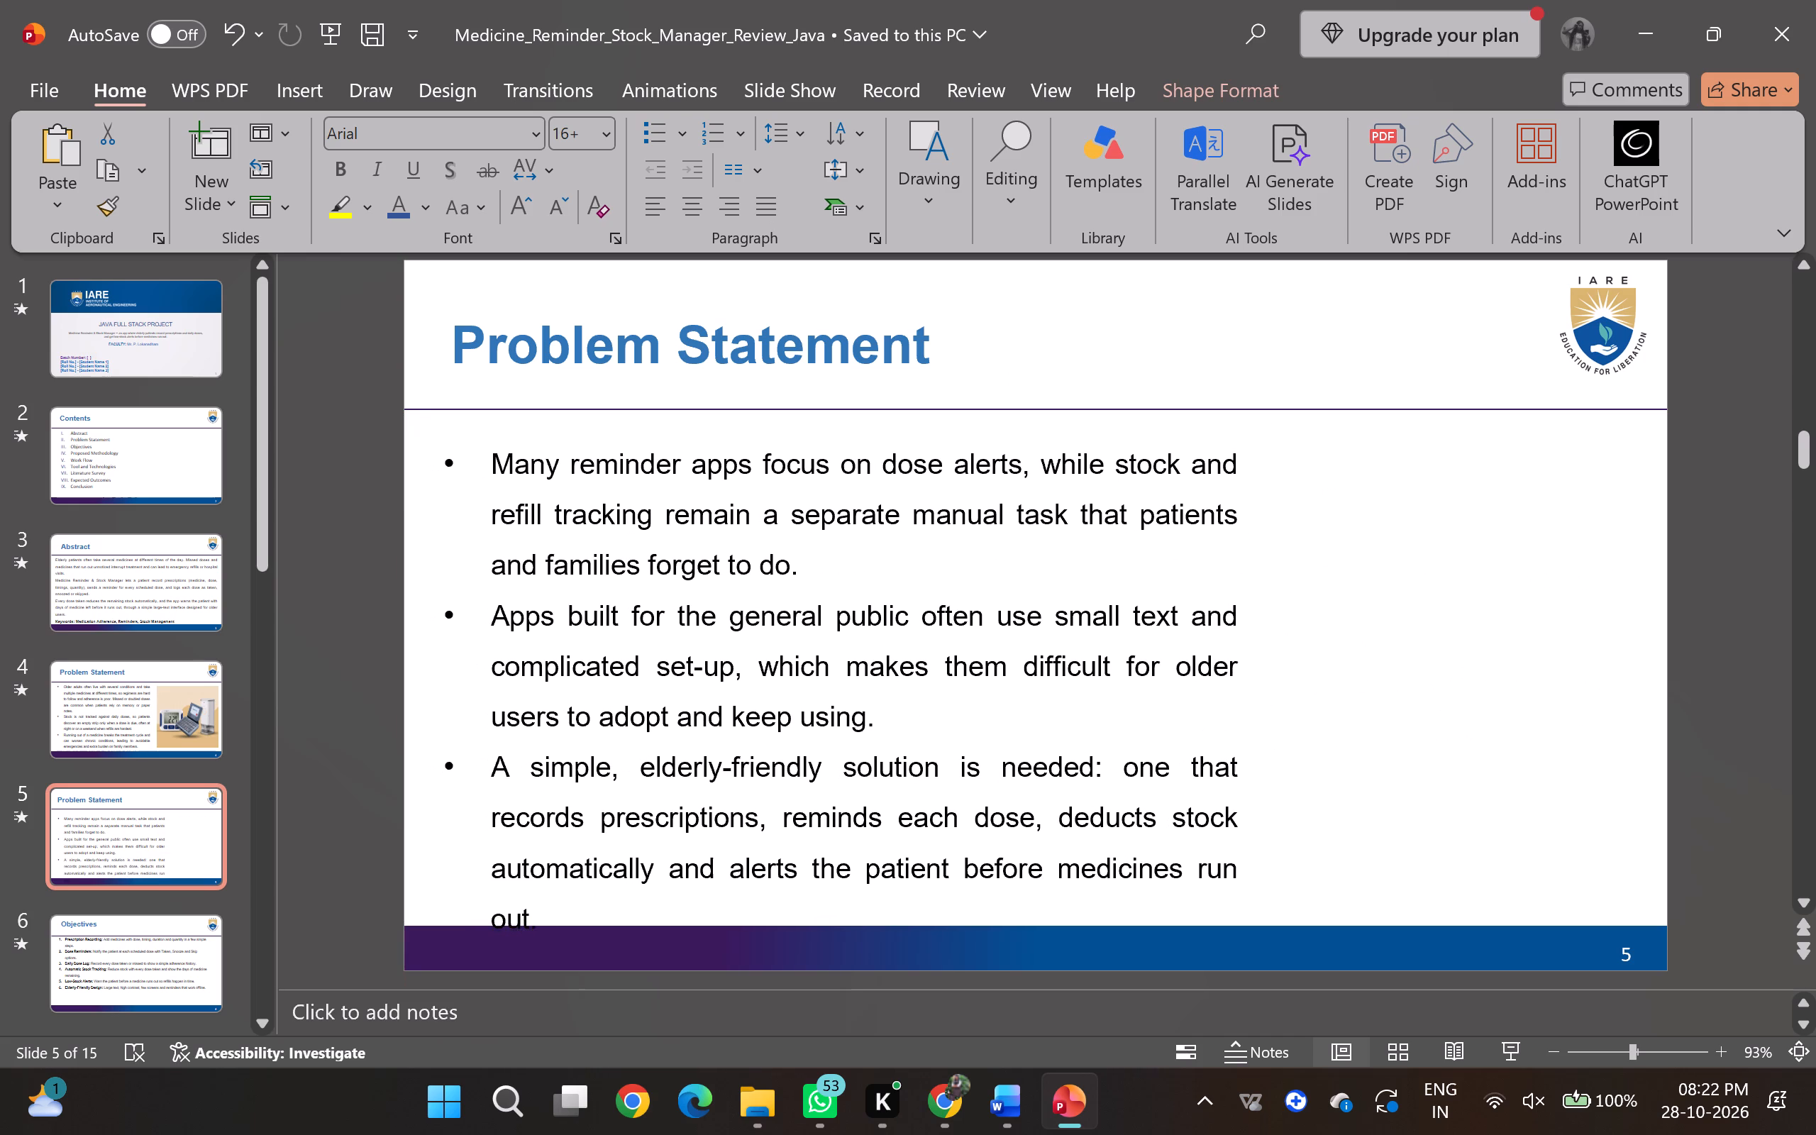
Nudge slide 5's bulleted text box slightly upward.
drag(940, 692, 936, 671)
In Chrome, search Google Images for "medicine reminder app" and copy the MyTherapy pill tracker app picture.
click(948, 1090)
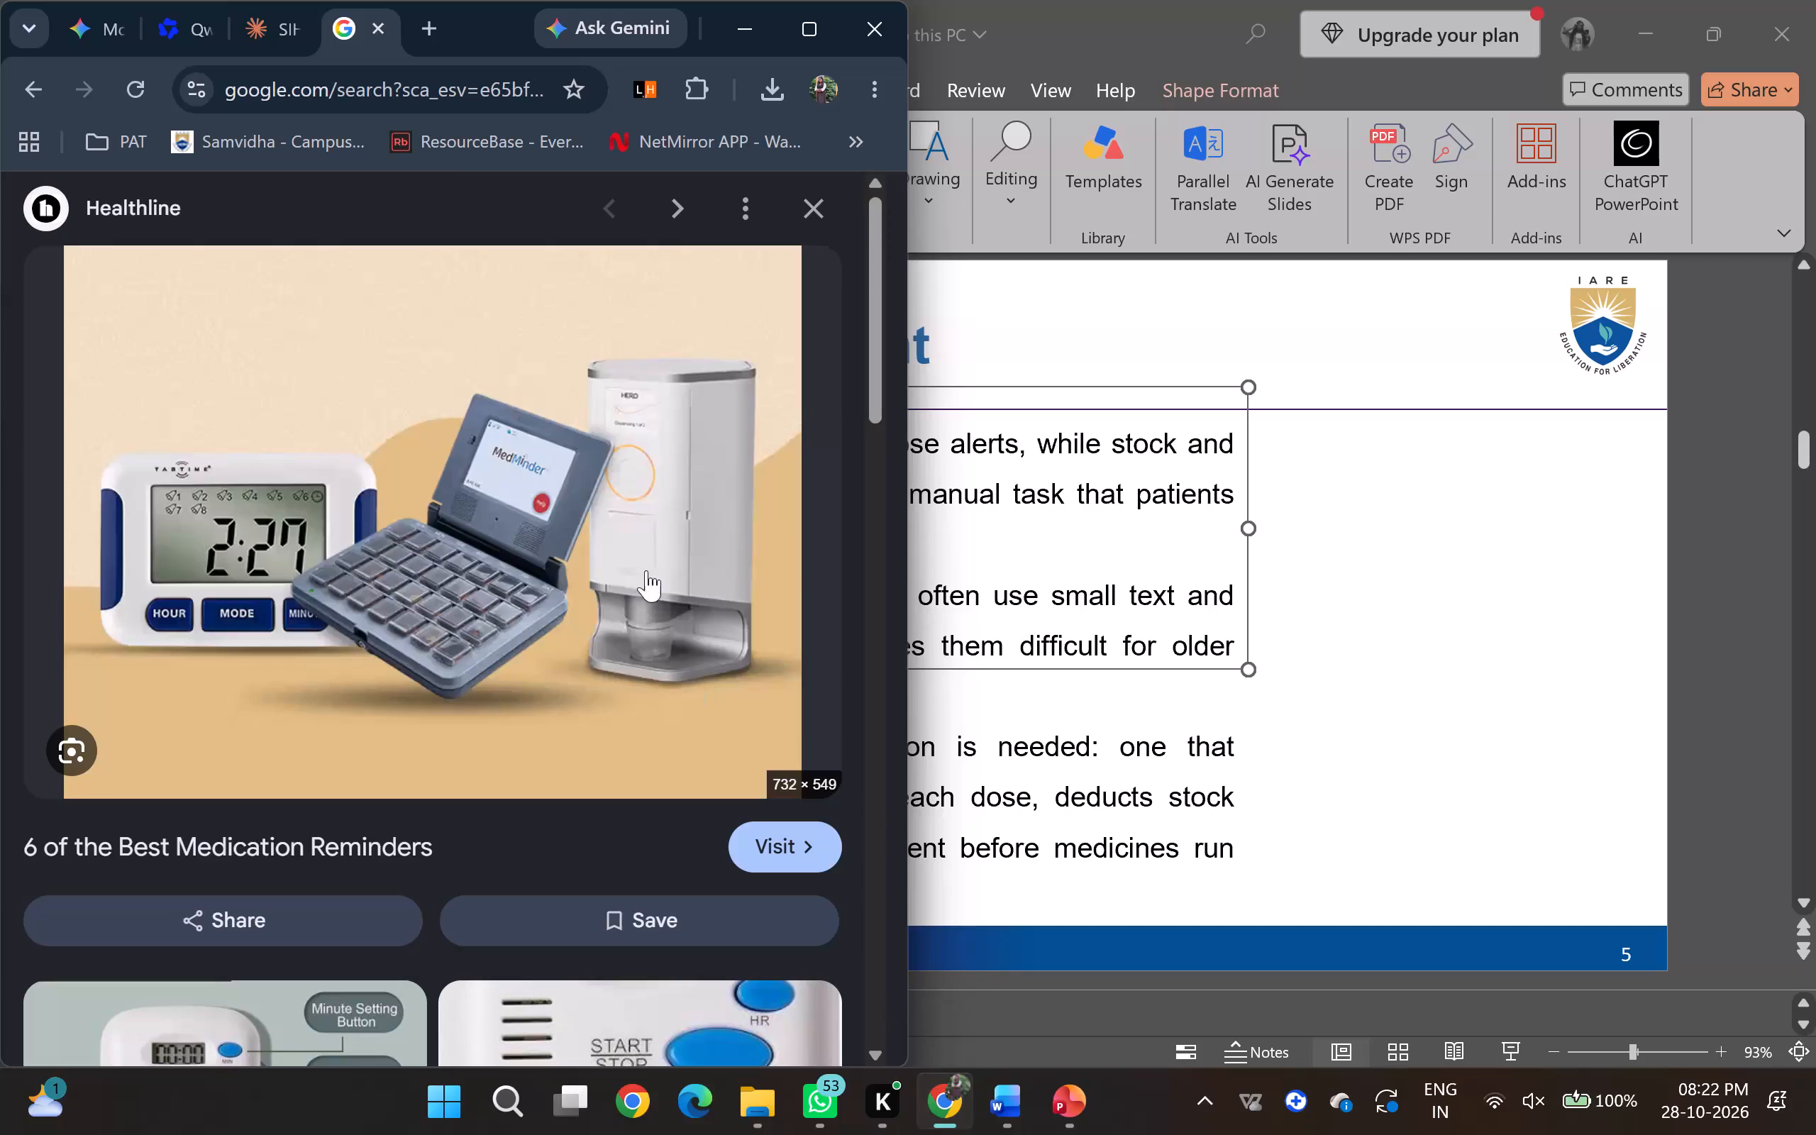
click(410, 20)
click(421, 18)
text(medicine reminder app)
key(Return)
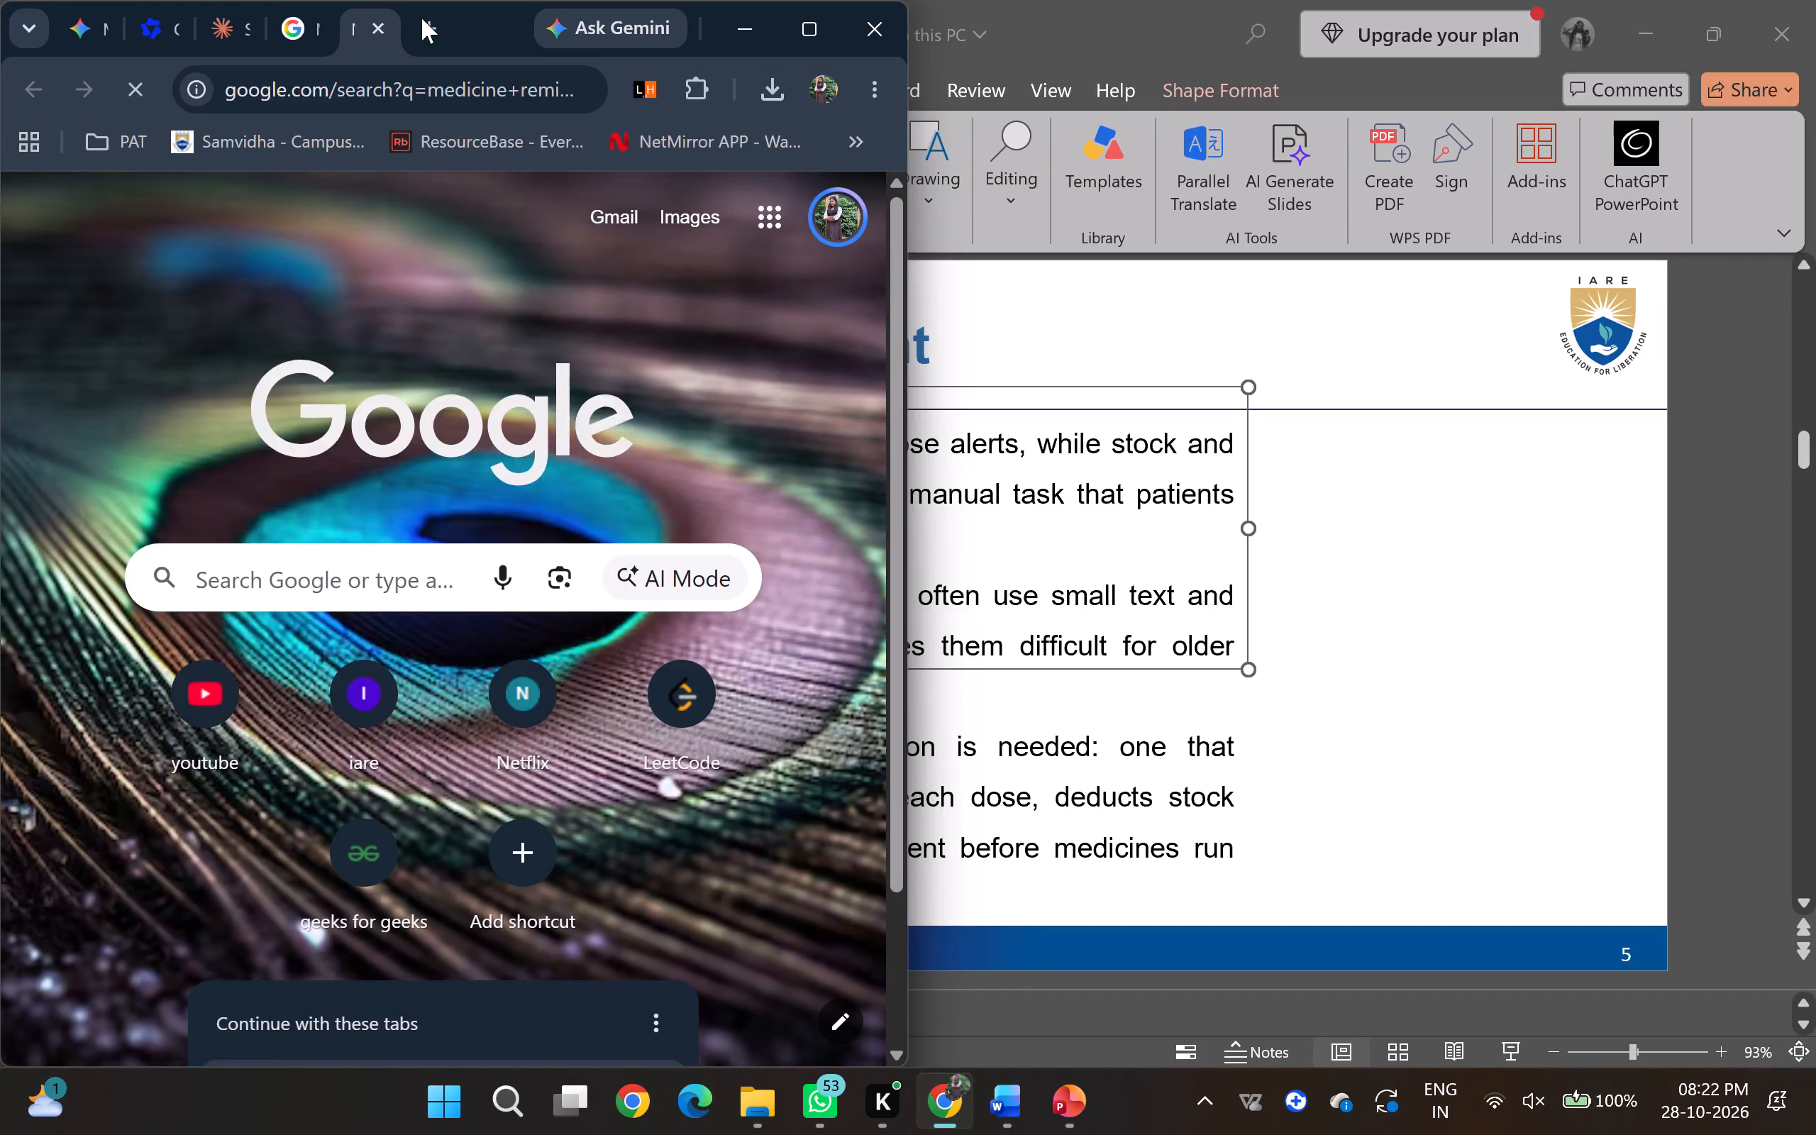
click(206, 352)
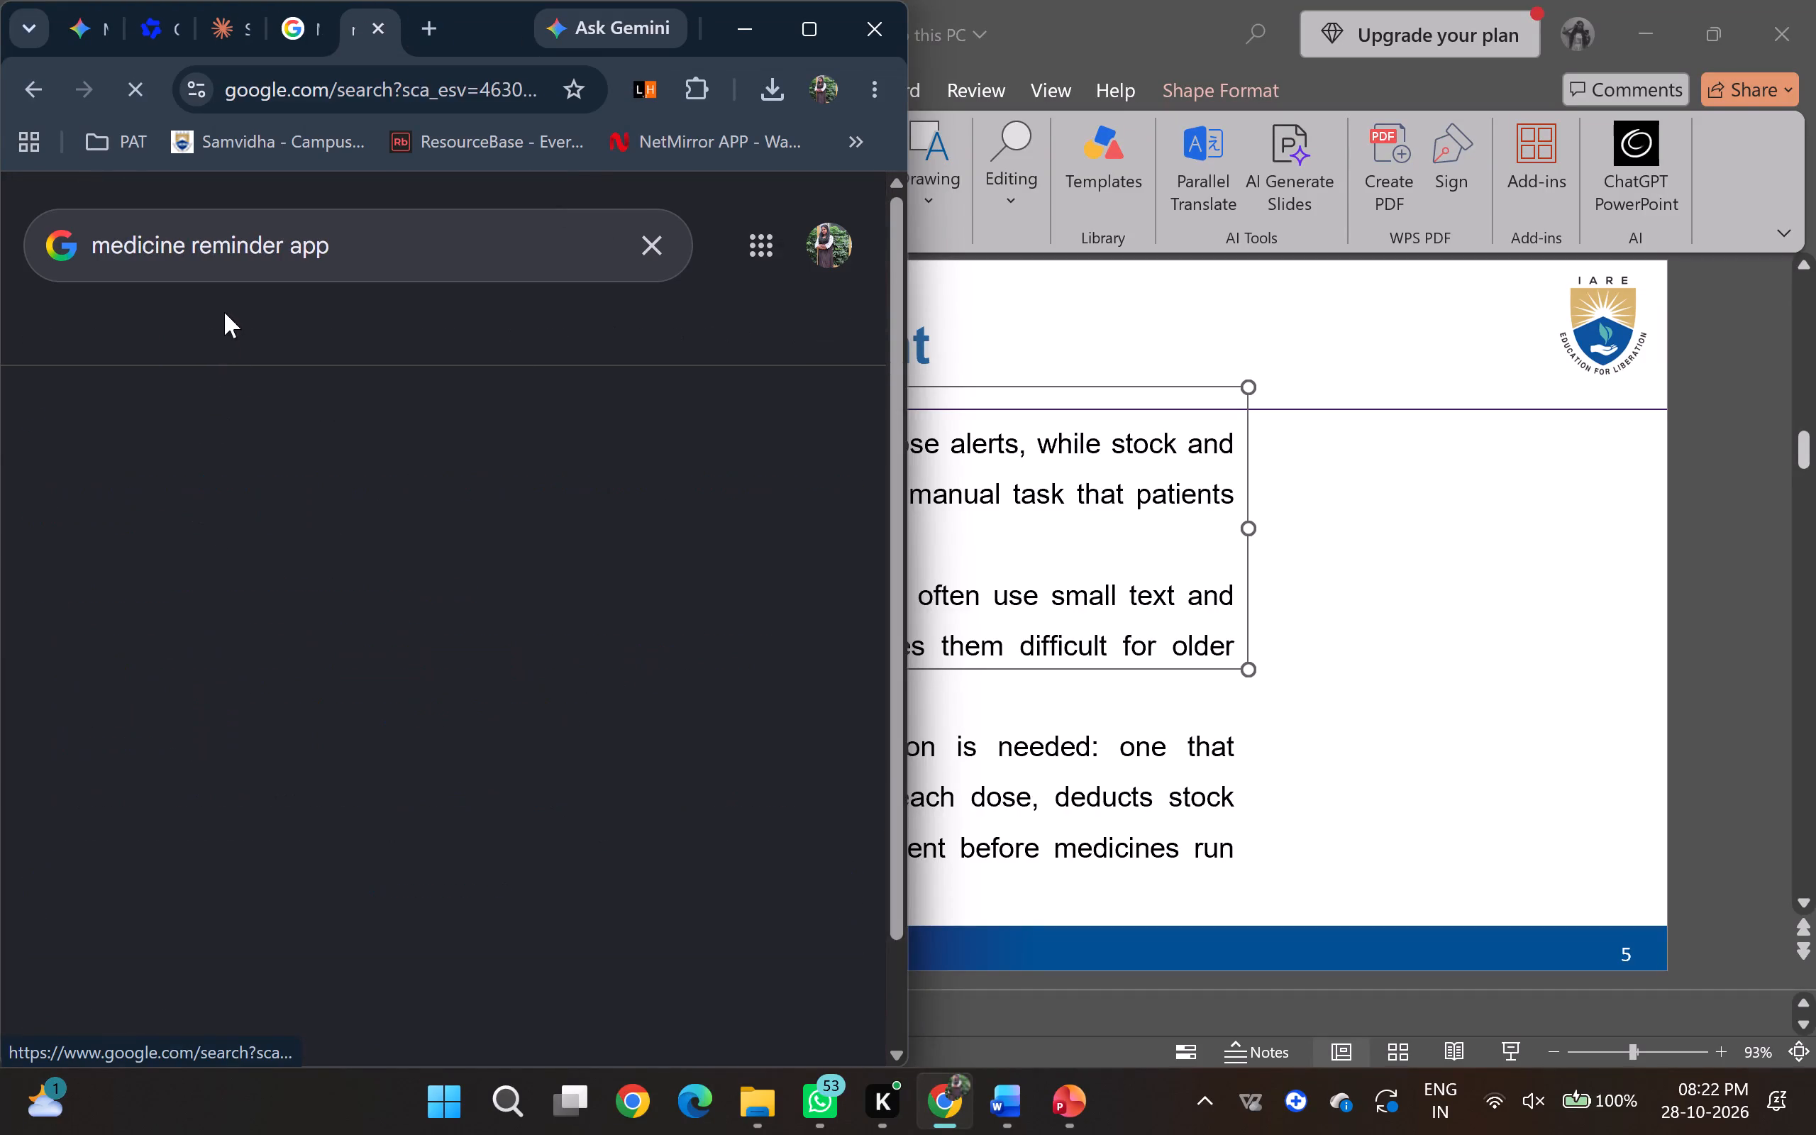
click(333, 646)
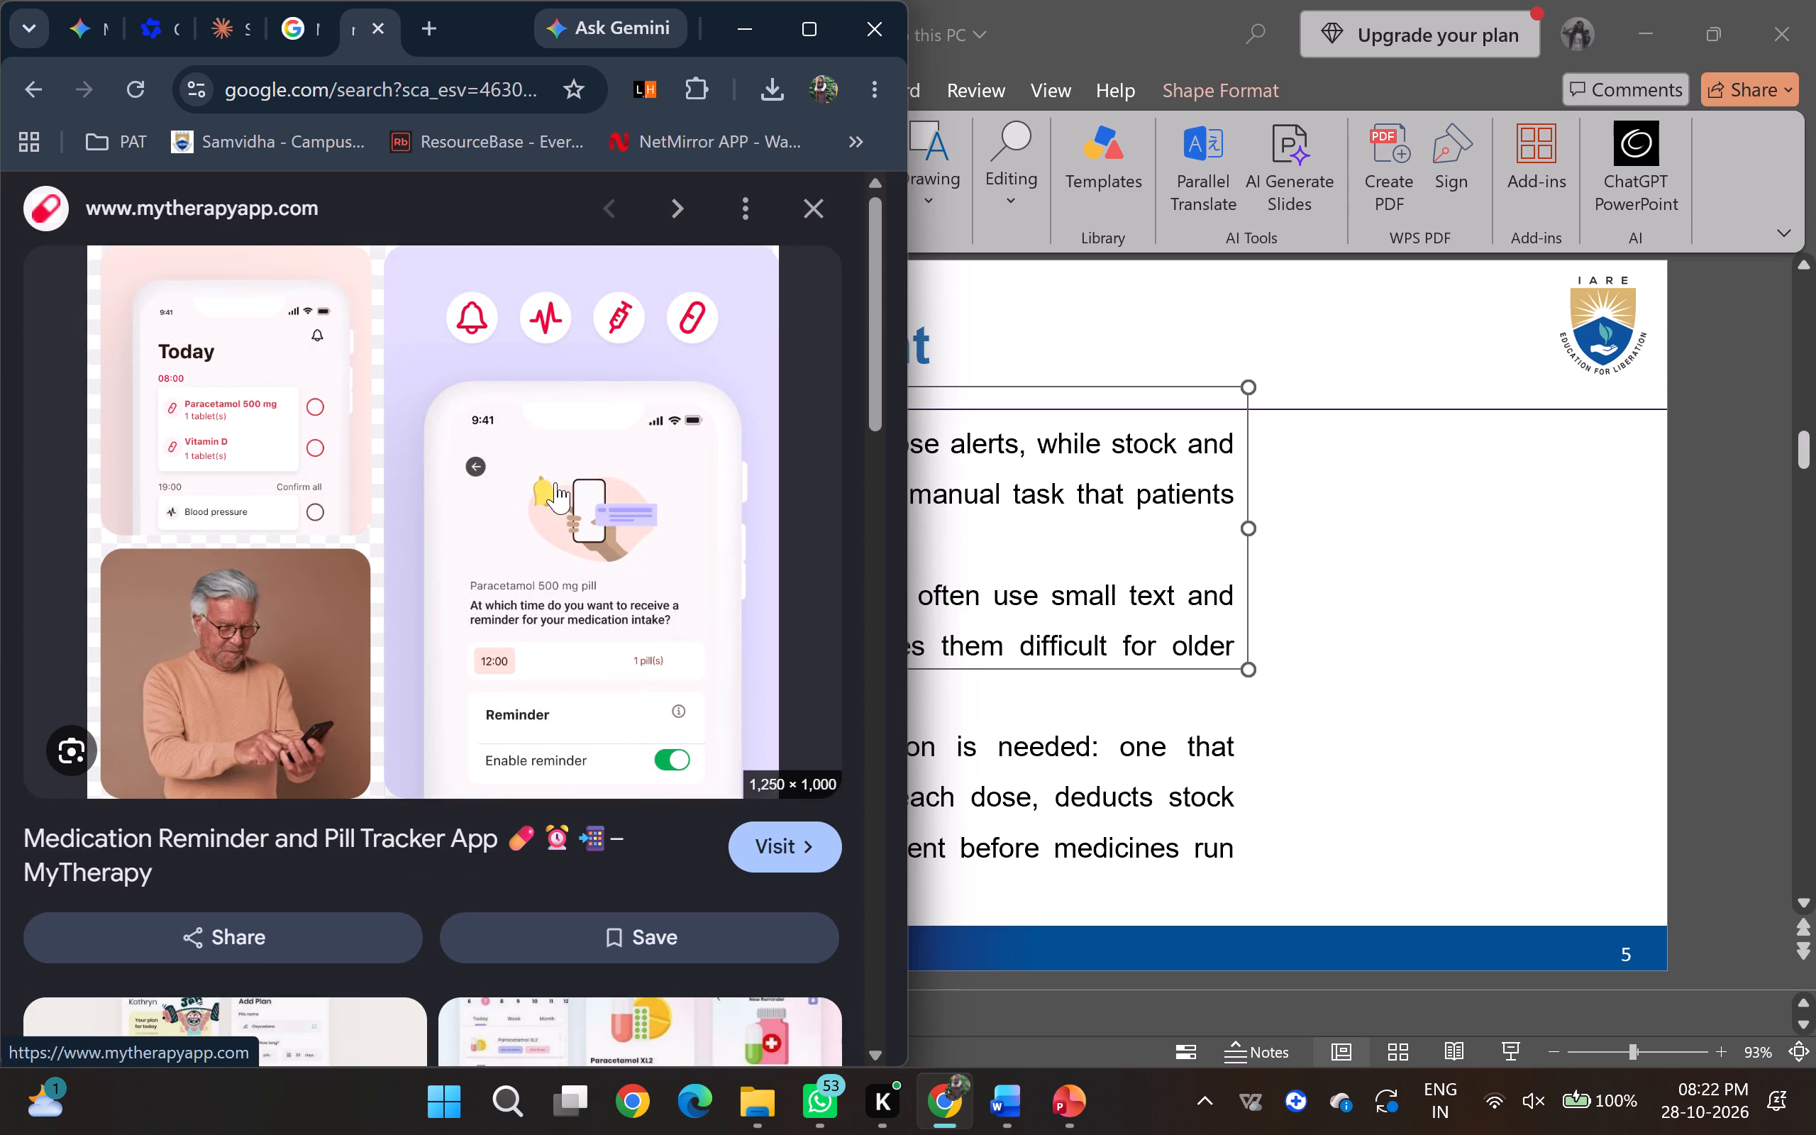
right_click(555, 458)
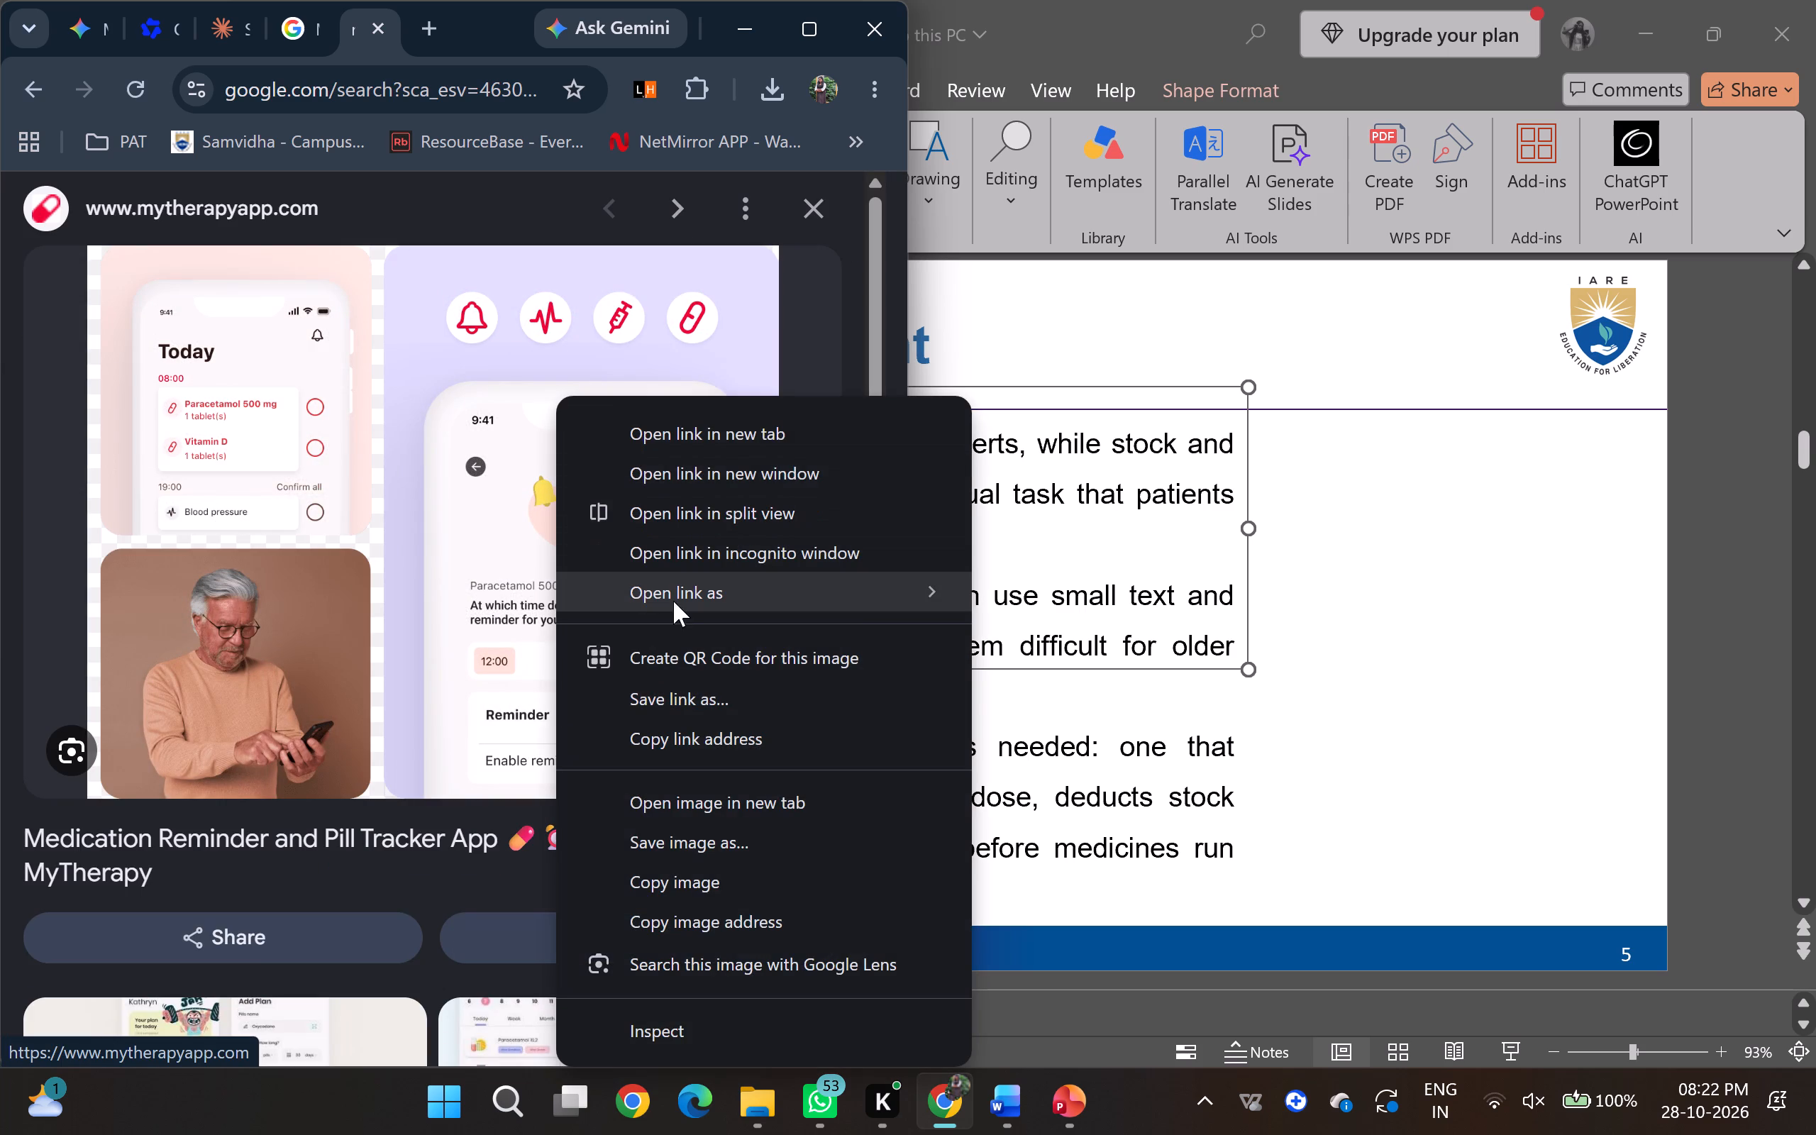
click(686, 886)
Paste the picture on slide 5 and scale it down proportionally to fit along the slide's right edge between the divider line and footer.
click(1653, 655)
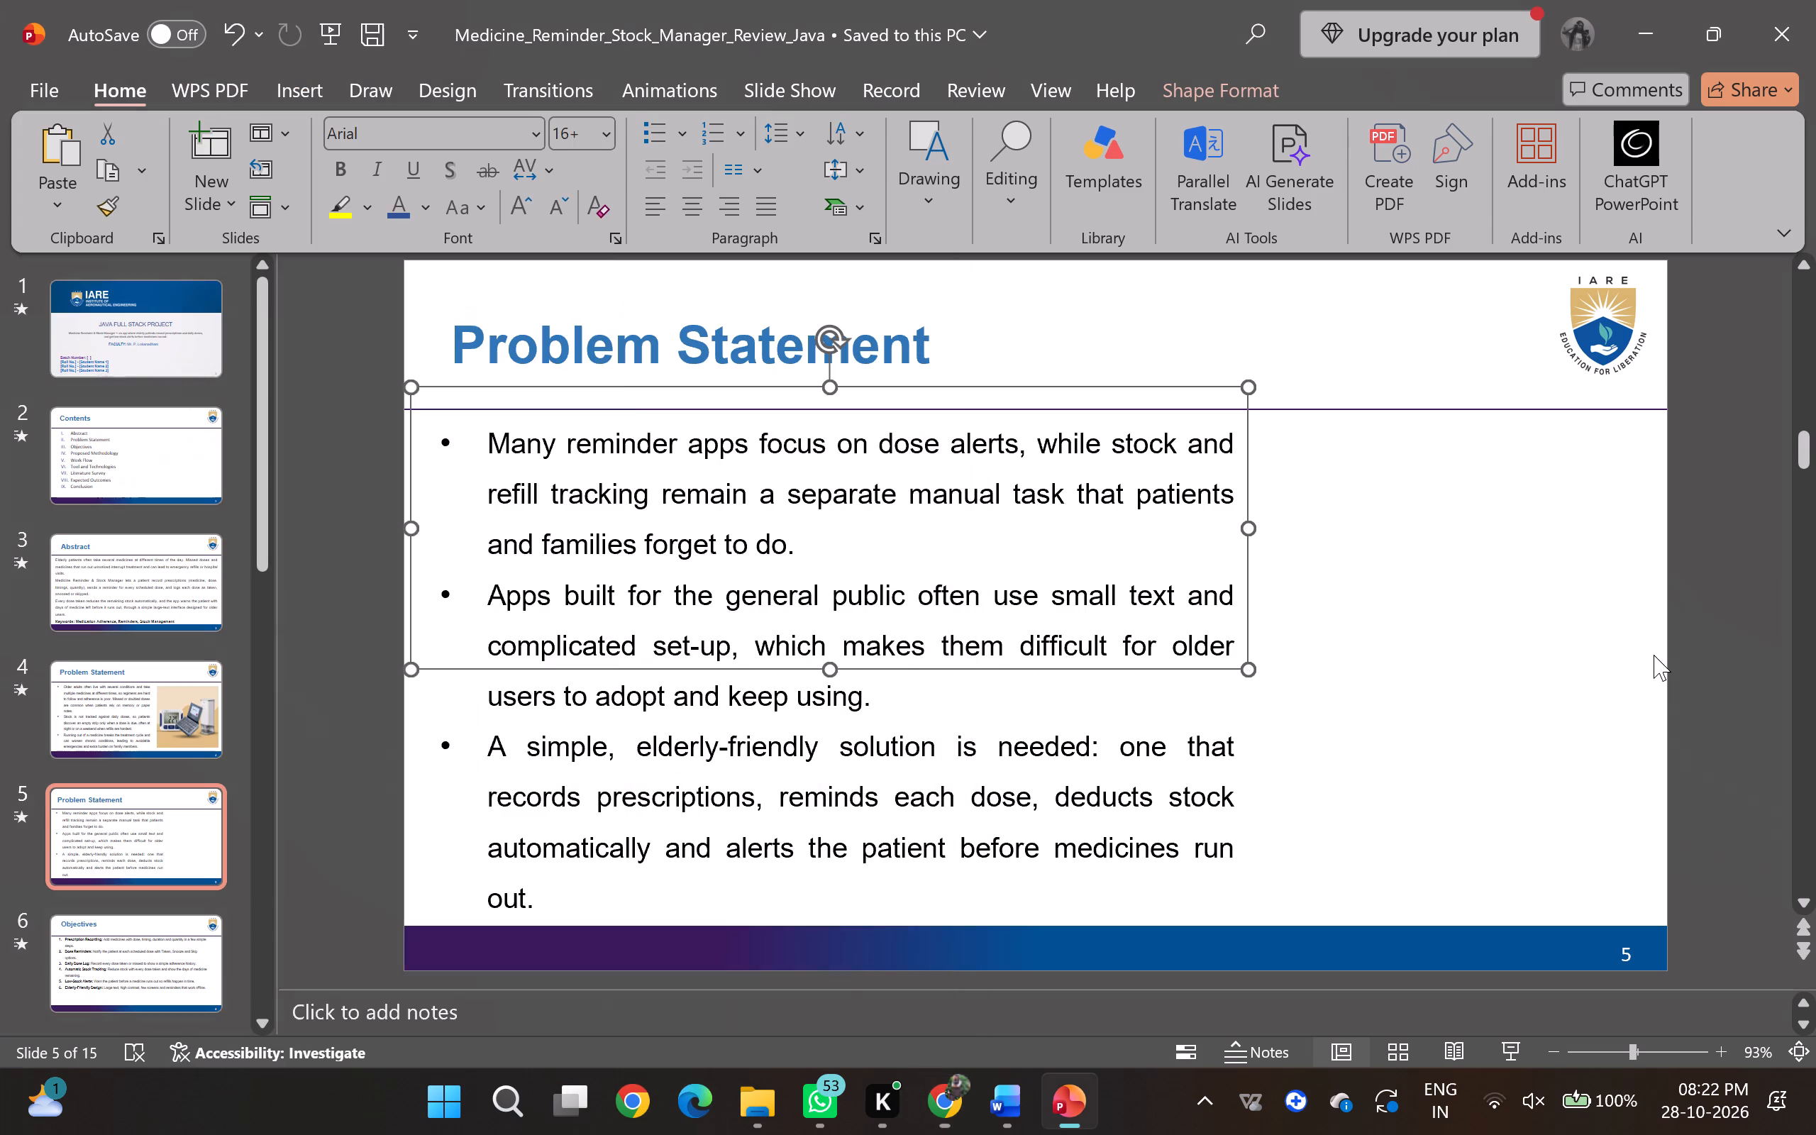
click(1681, 641)
key(ctrl+v)
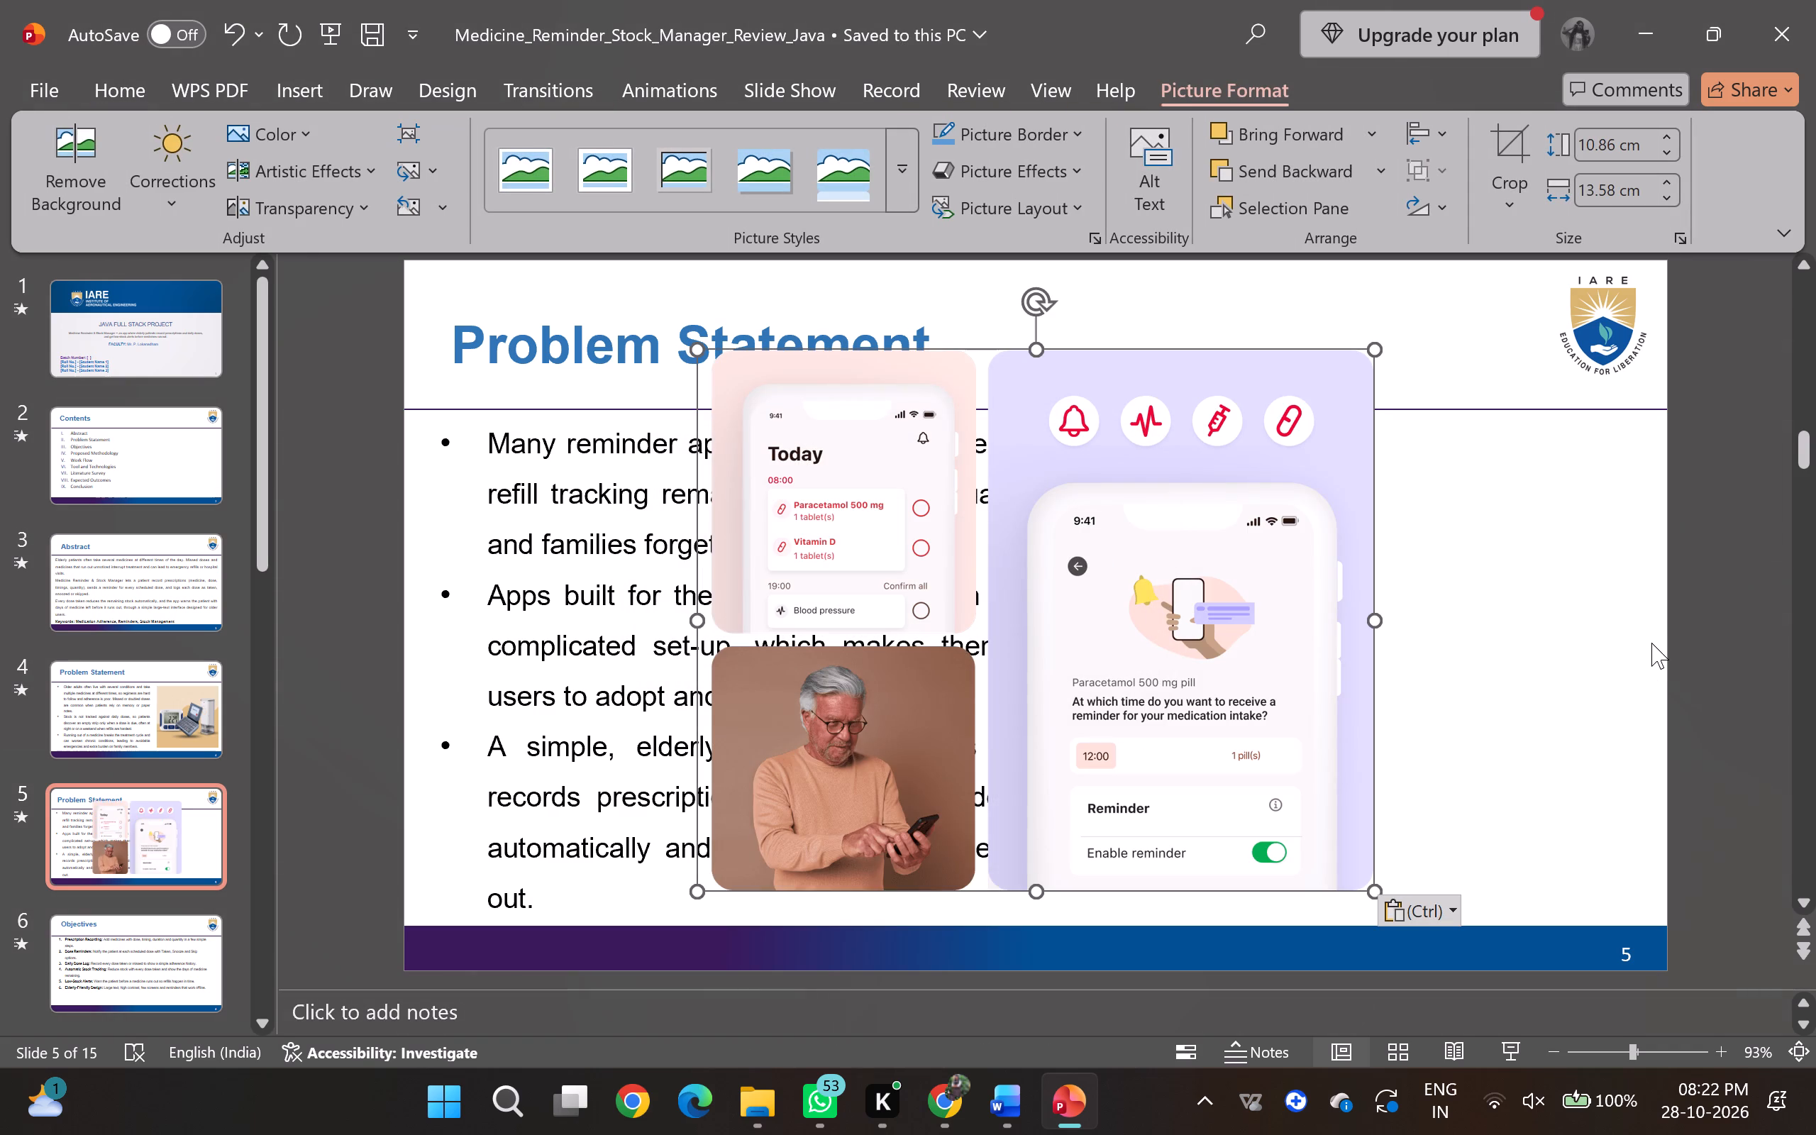
drag(1119, 751, 1381, 772)
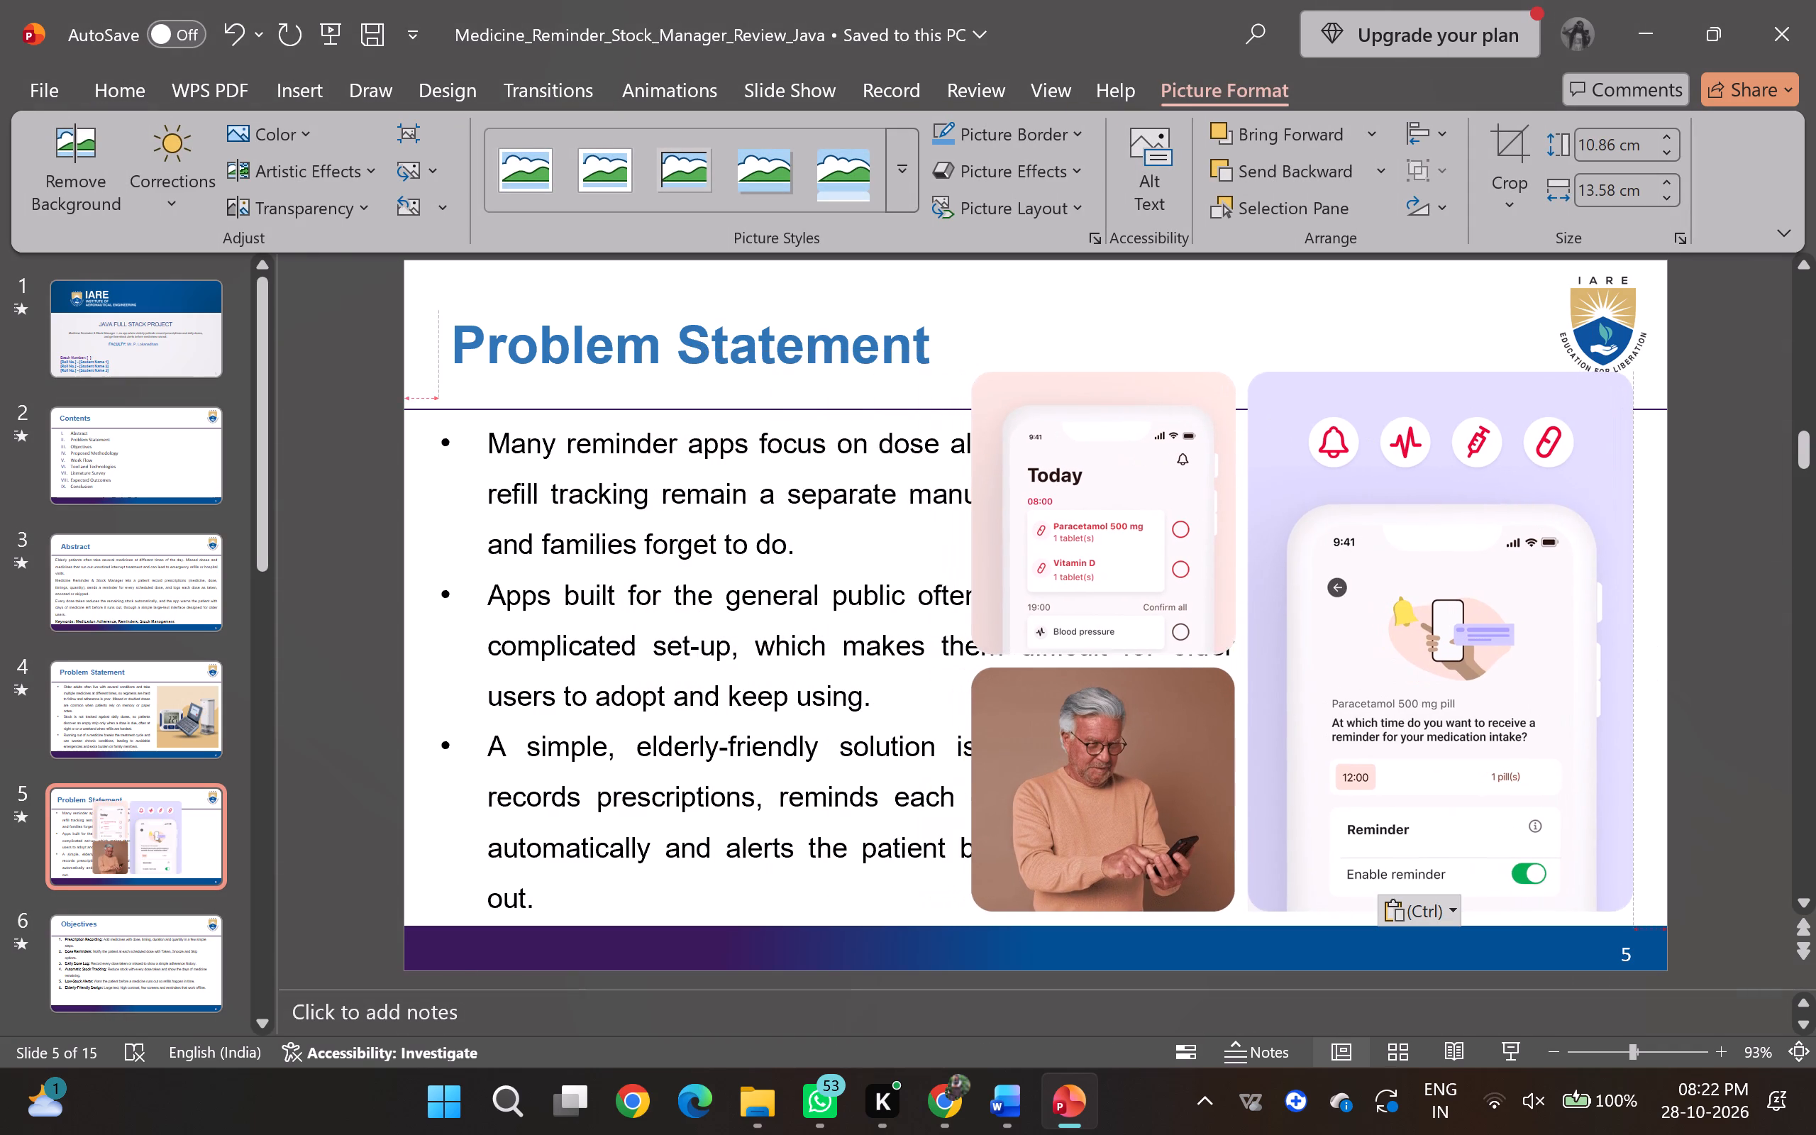
drag(1381, 772, 1405, 783)
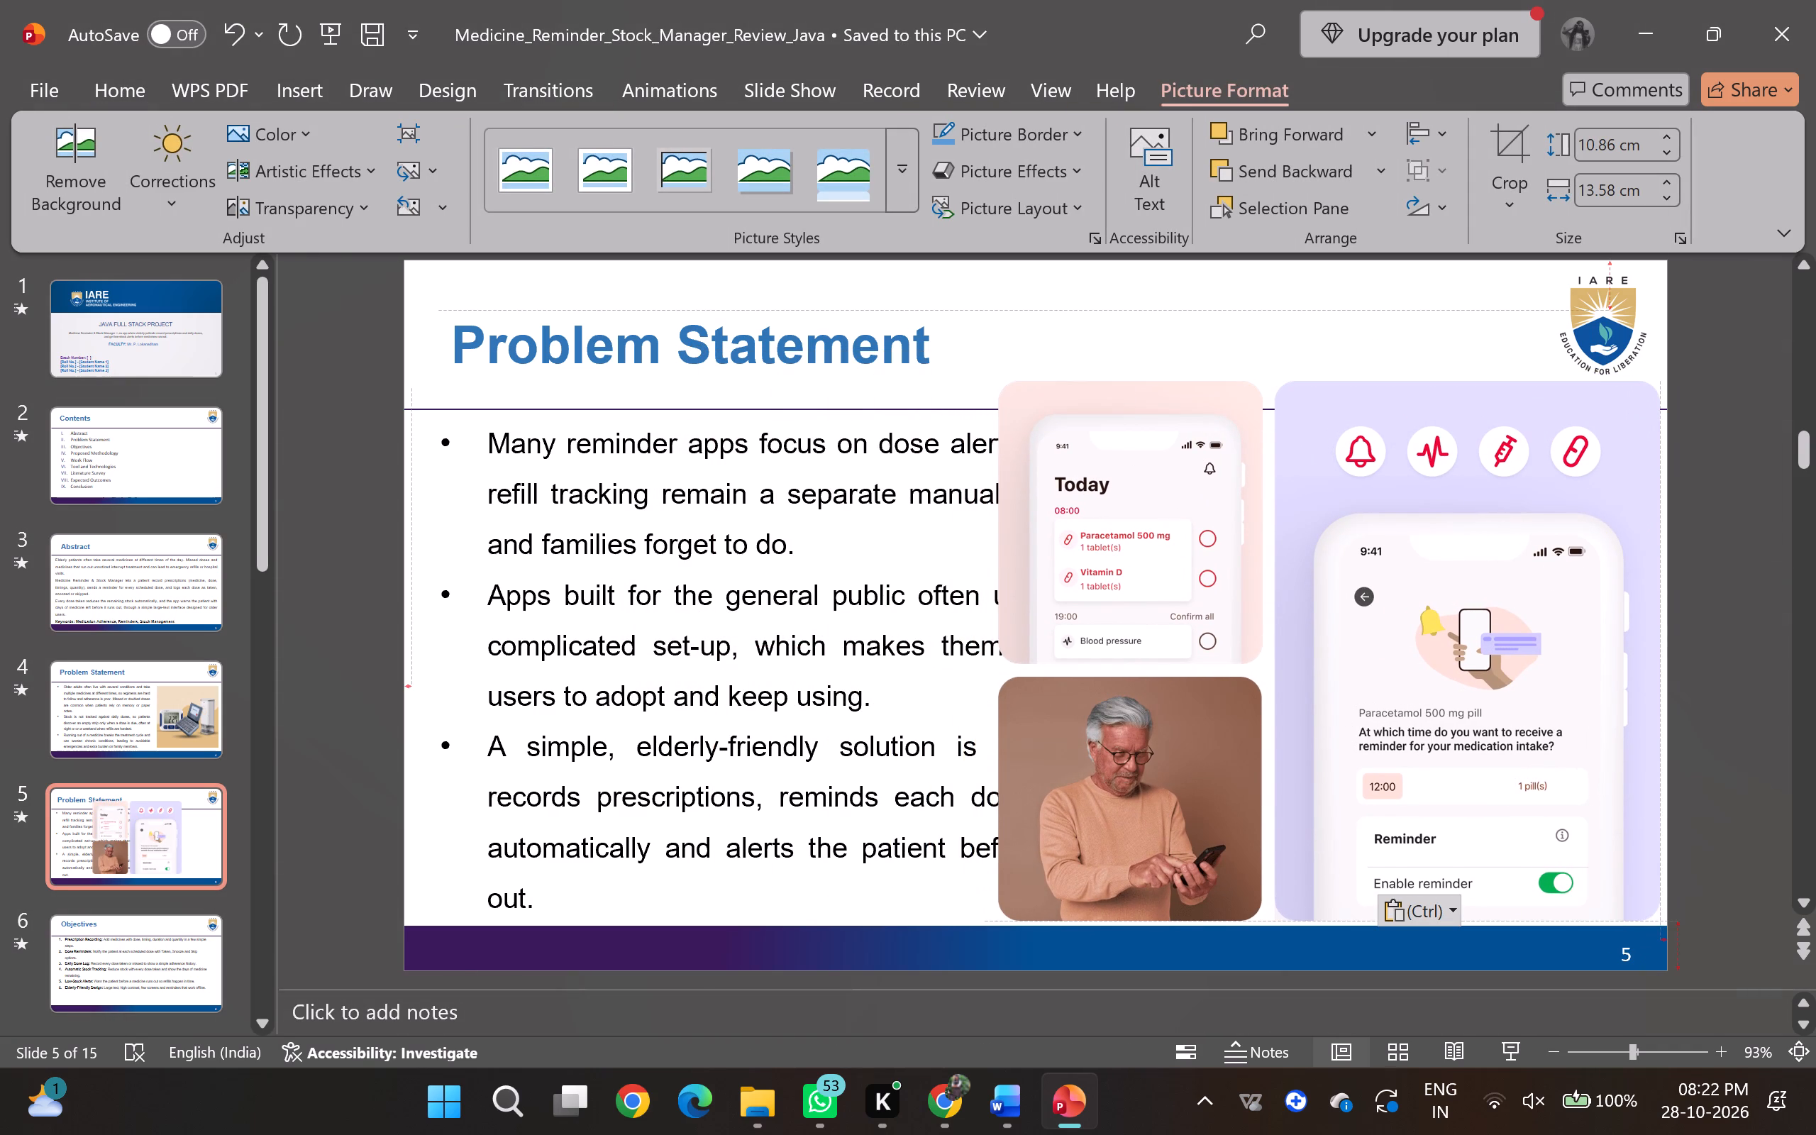
drag(1405, 783, 1405, 784)
drag(1661, 932, 1582, 884)
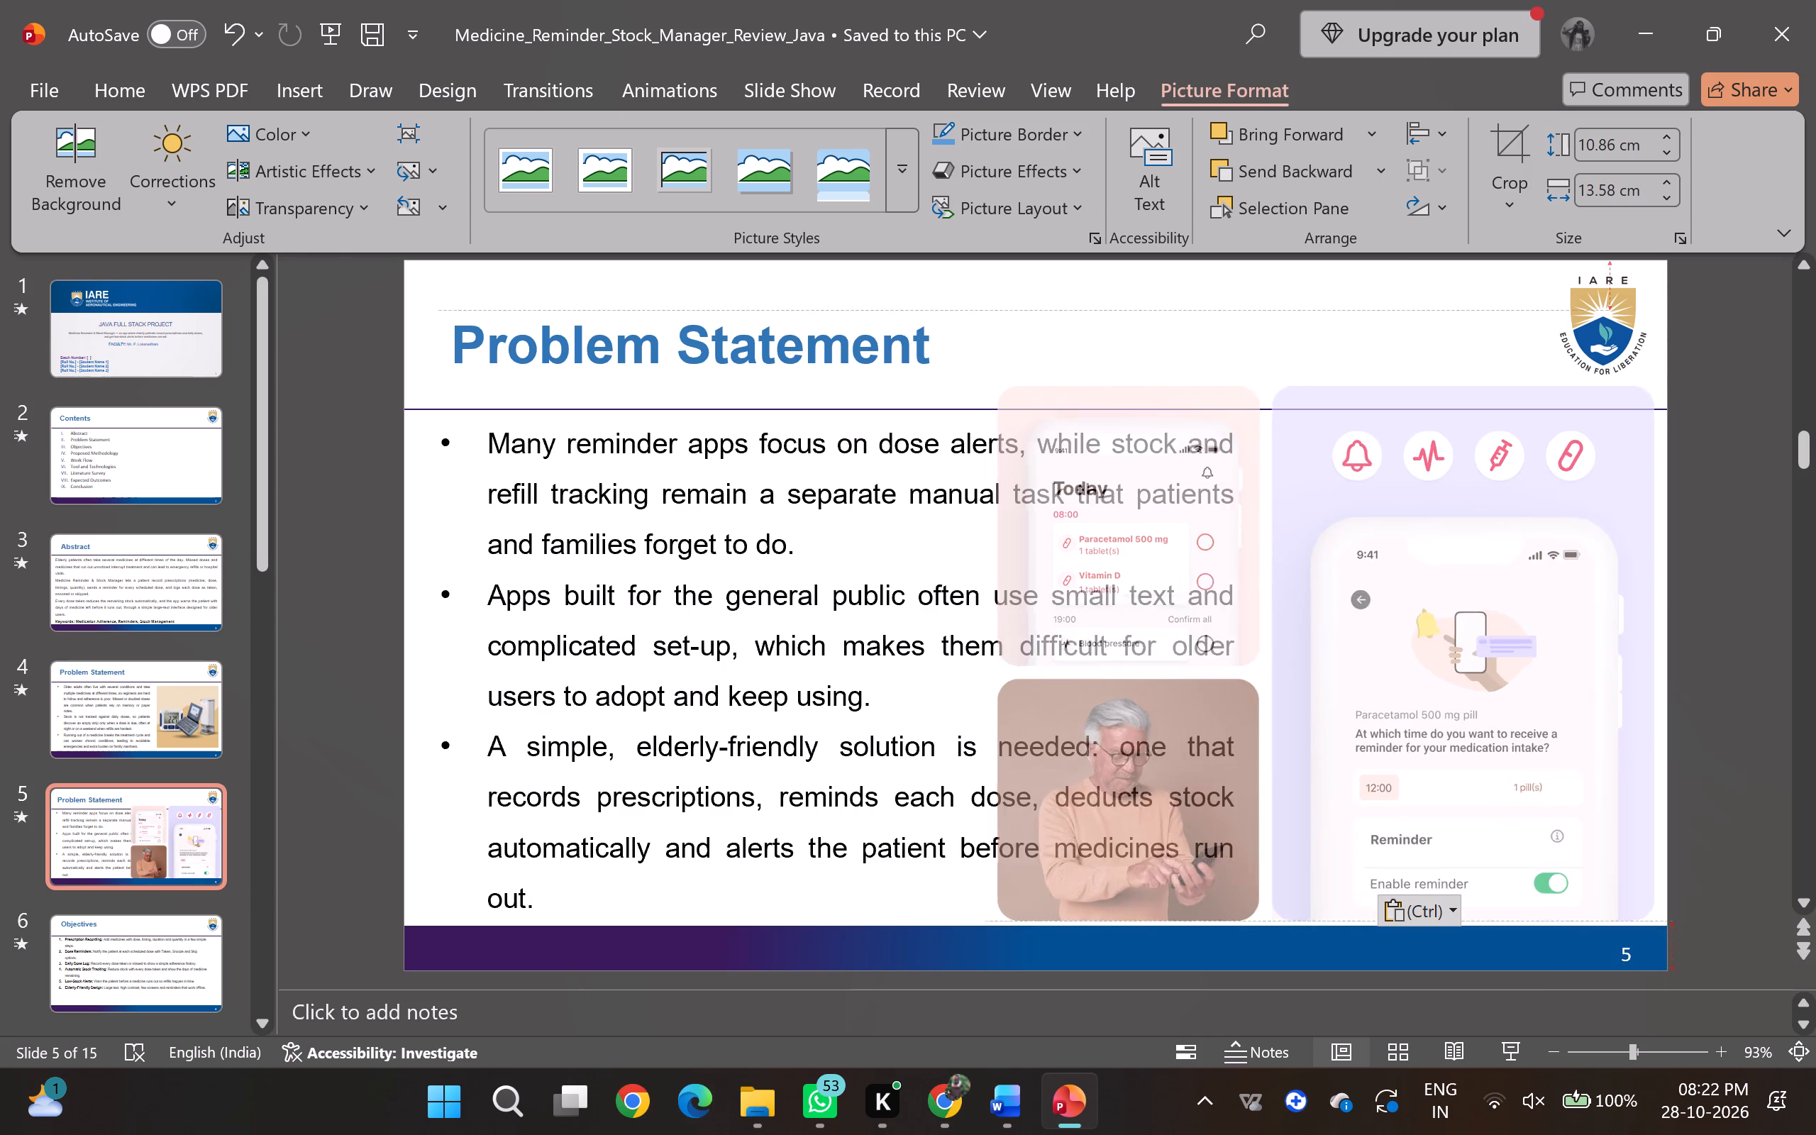
drag(1582, 884, 1485, 840)
drag(1421, 747, 1500, 802)
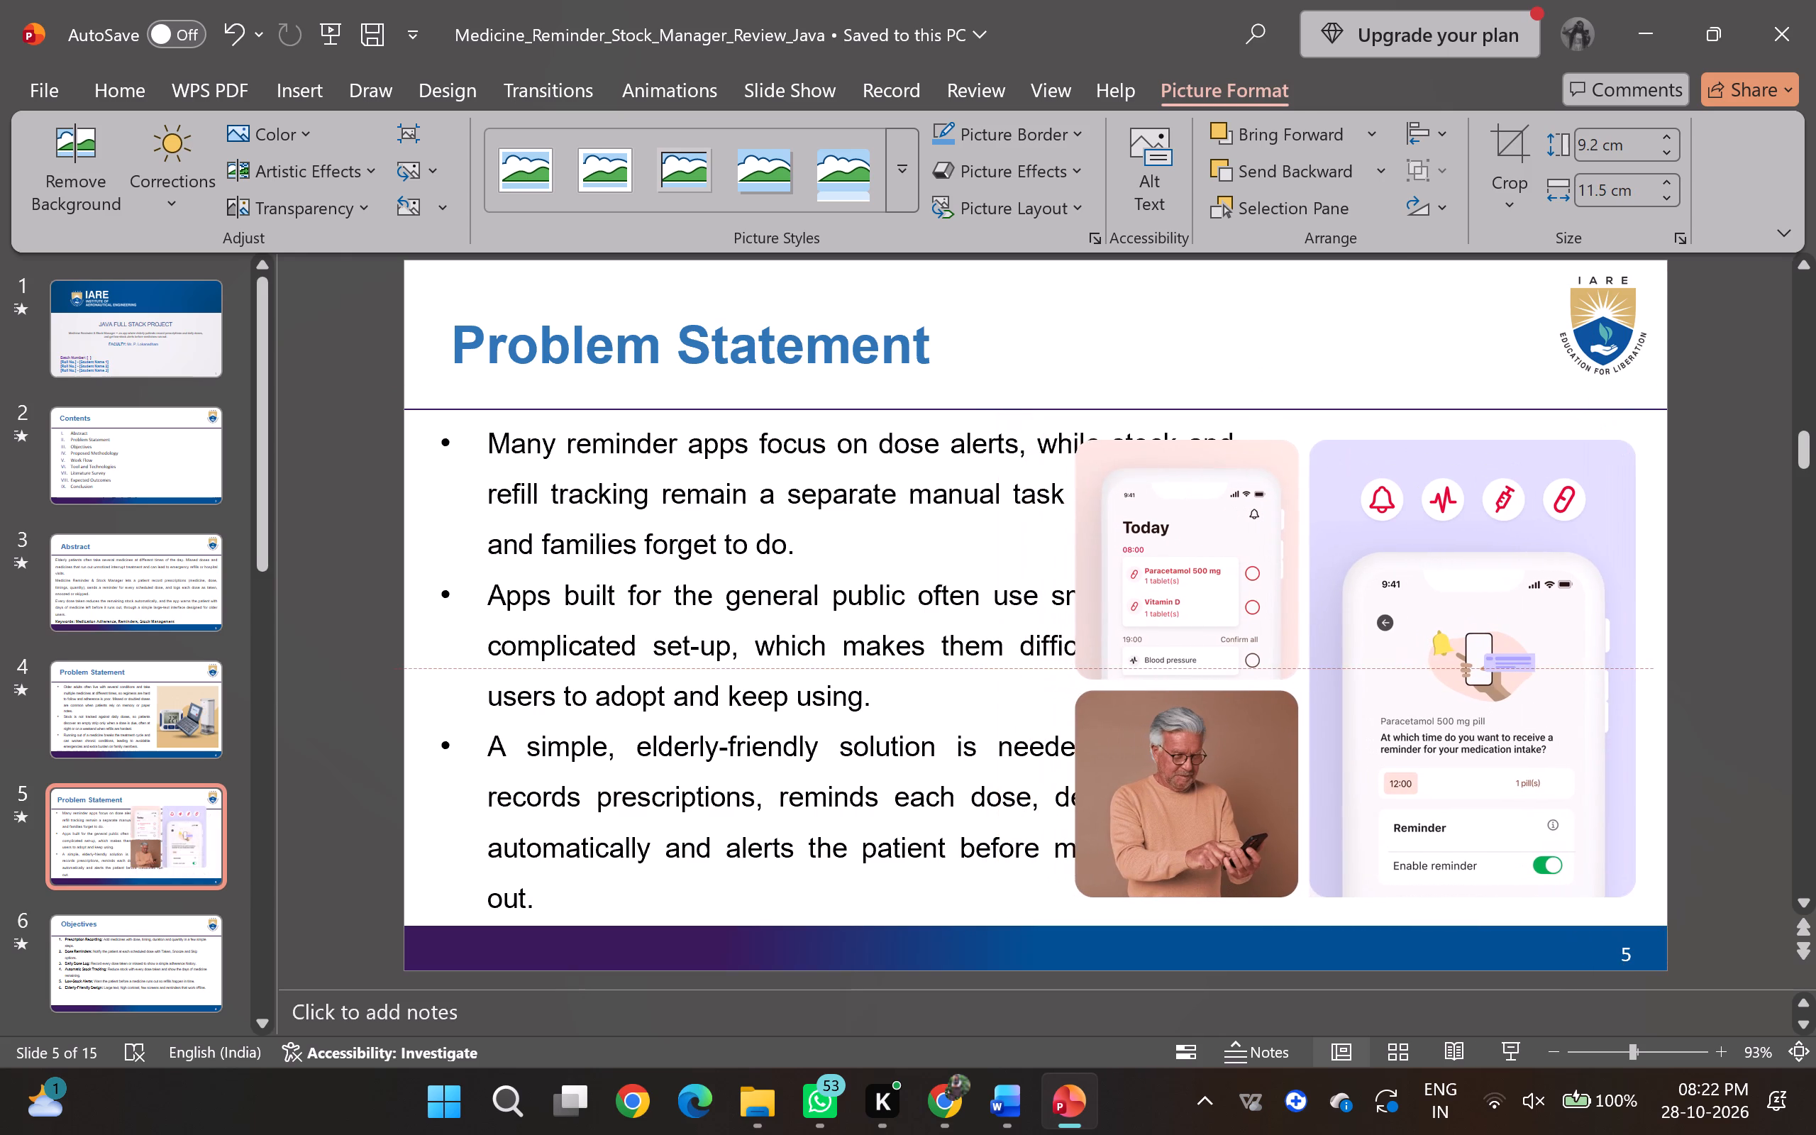
drag(1500, 802, 1500, 792)
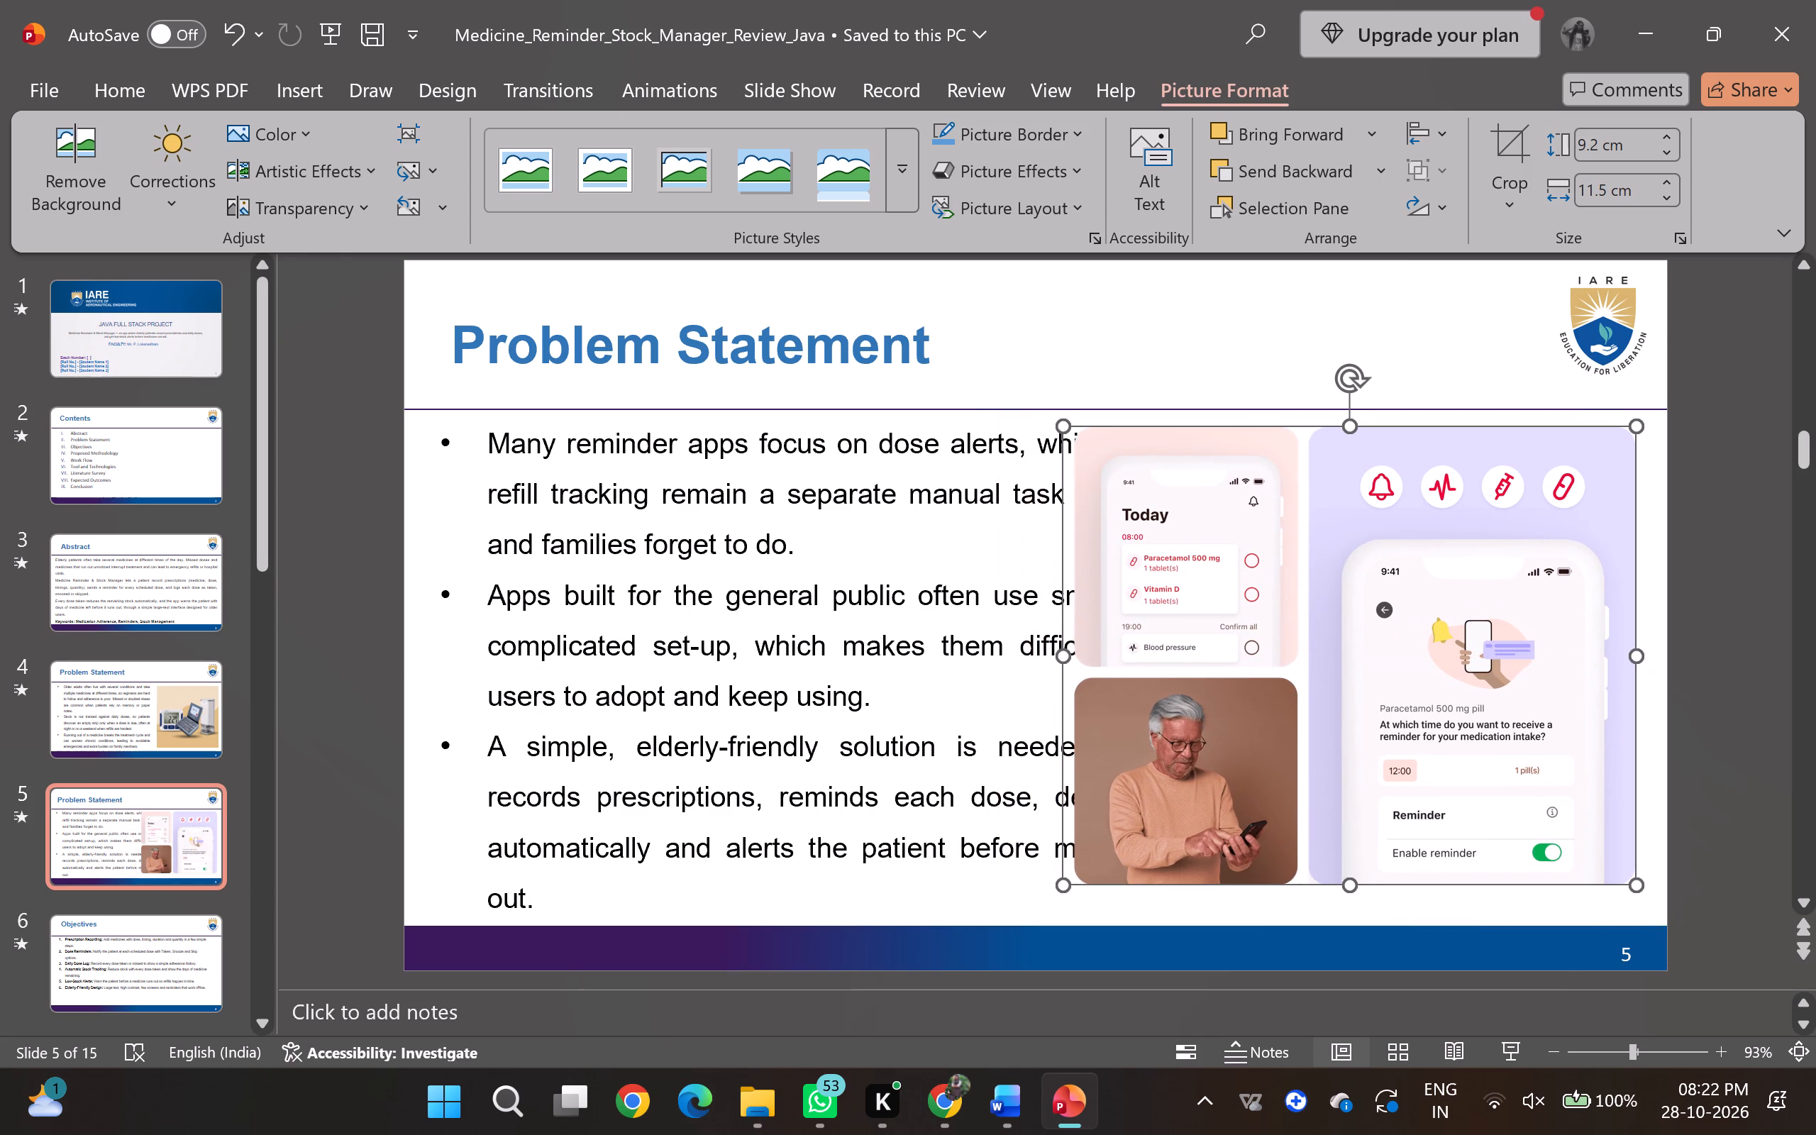
drag(1635, 880, 1658, 904)
Narrow slide 5's bulleted text box from its right side to clear the picture and reduce its font size to 14.
click(809, 733)
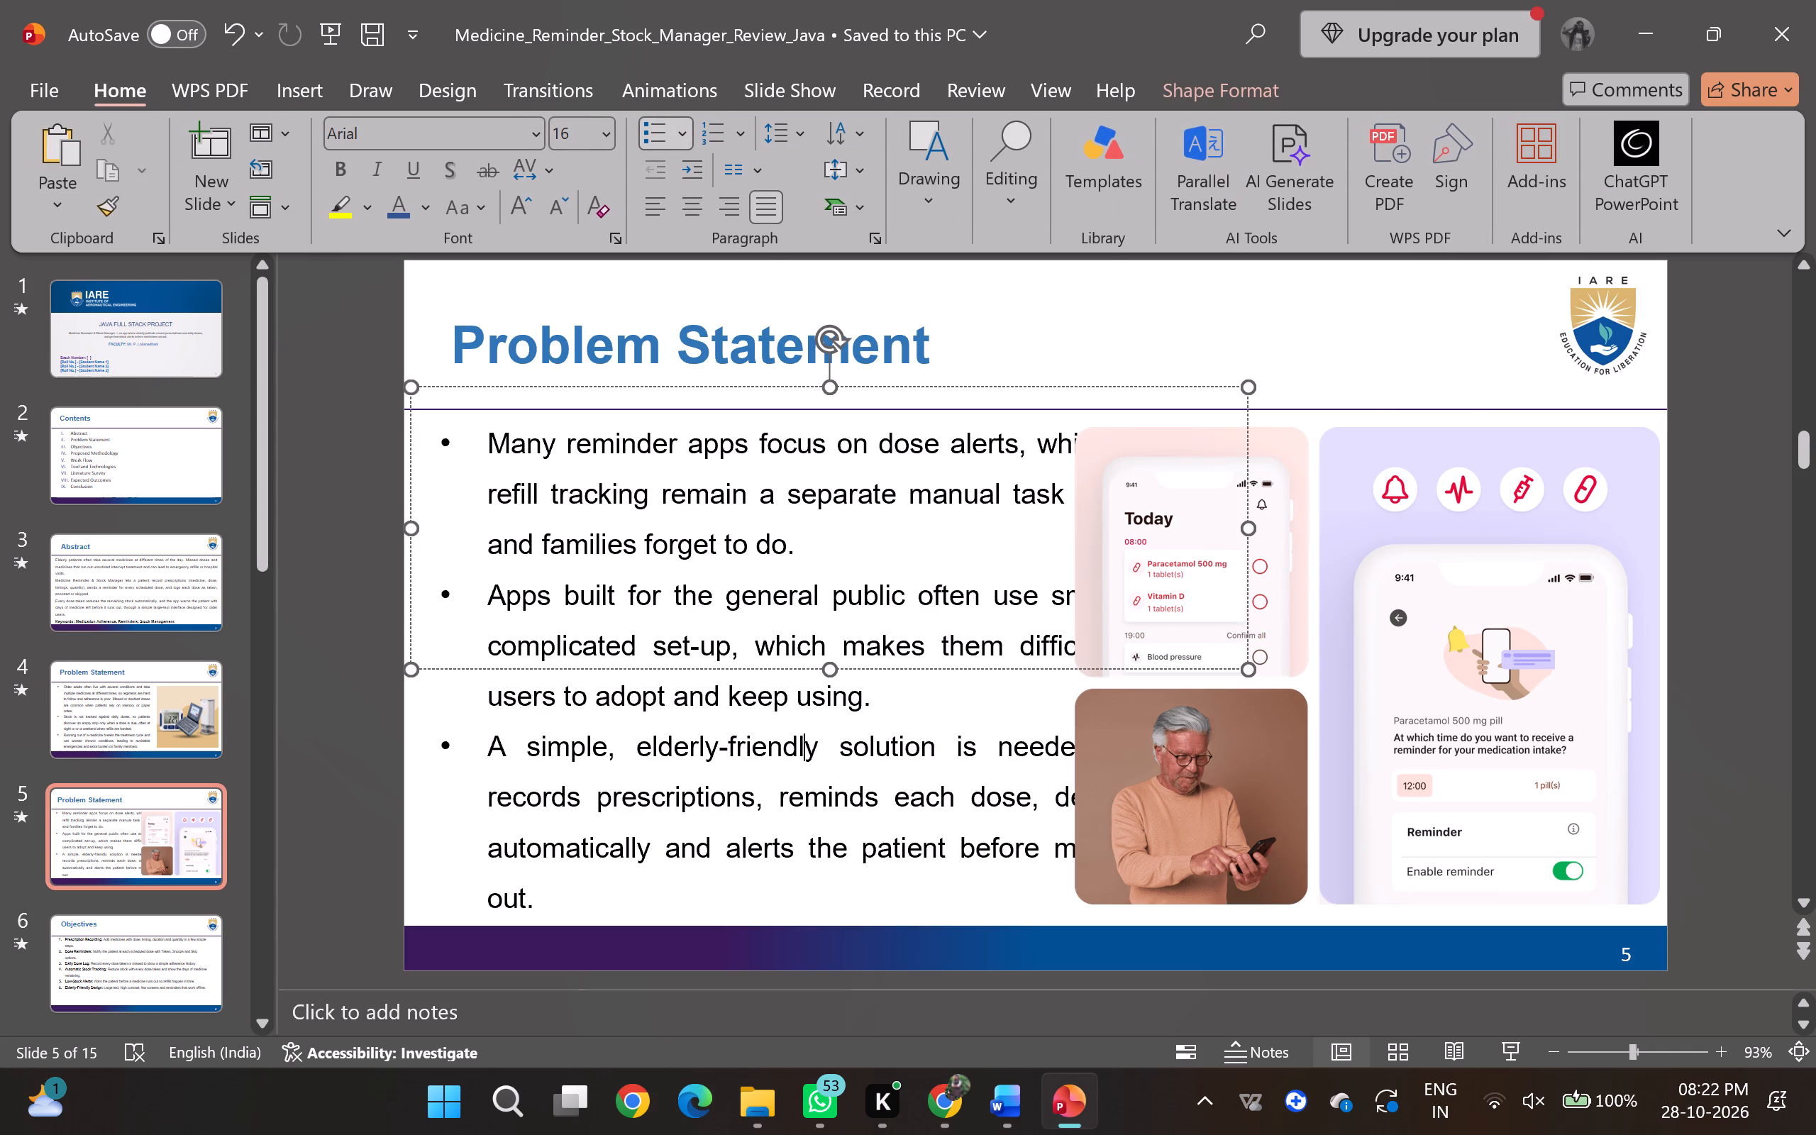
drag(1245, 524, 1058, 536)
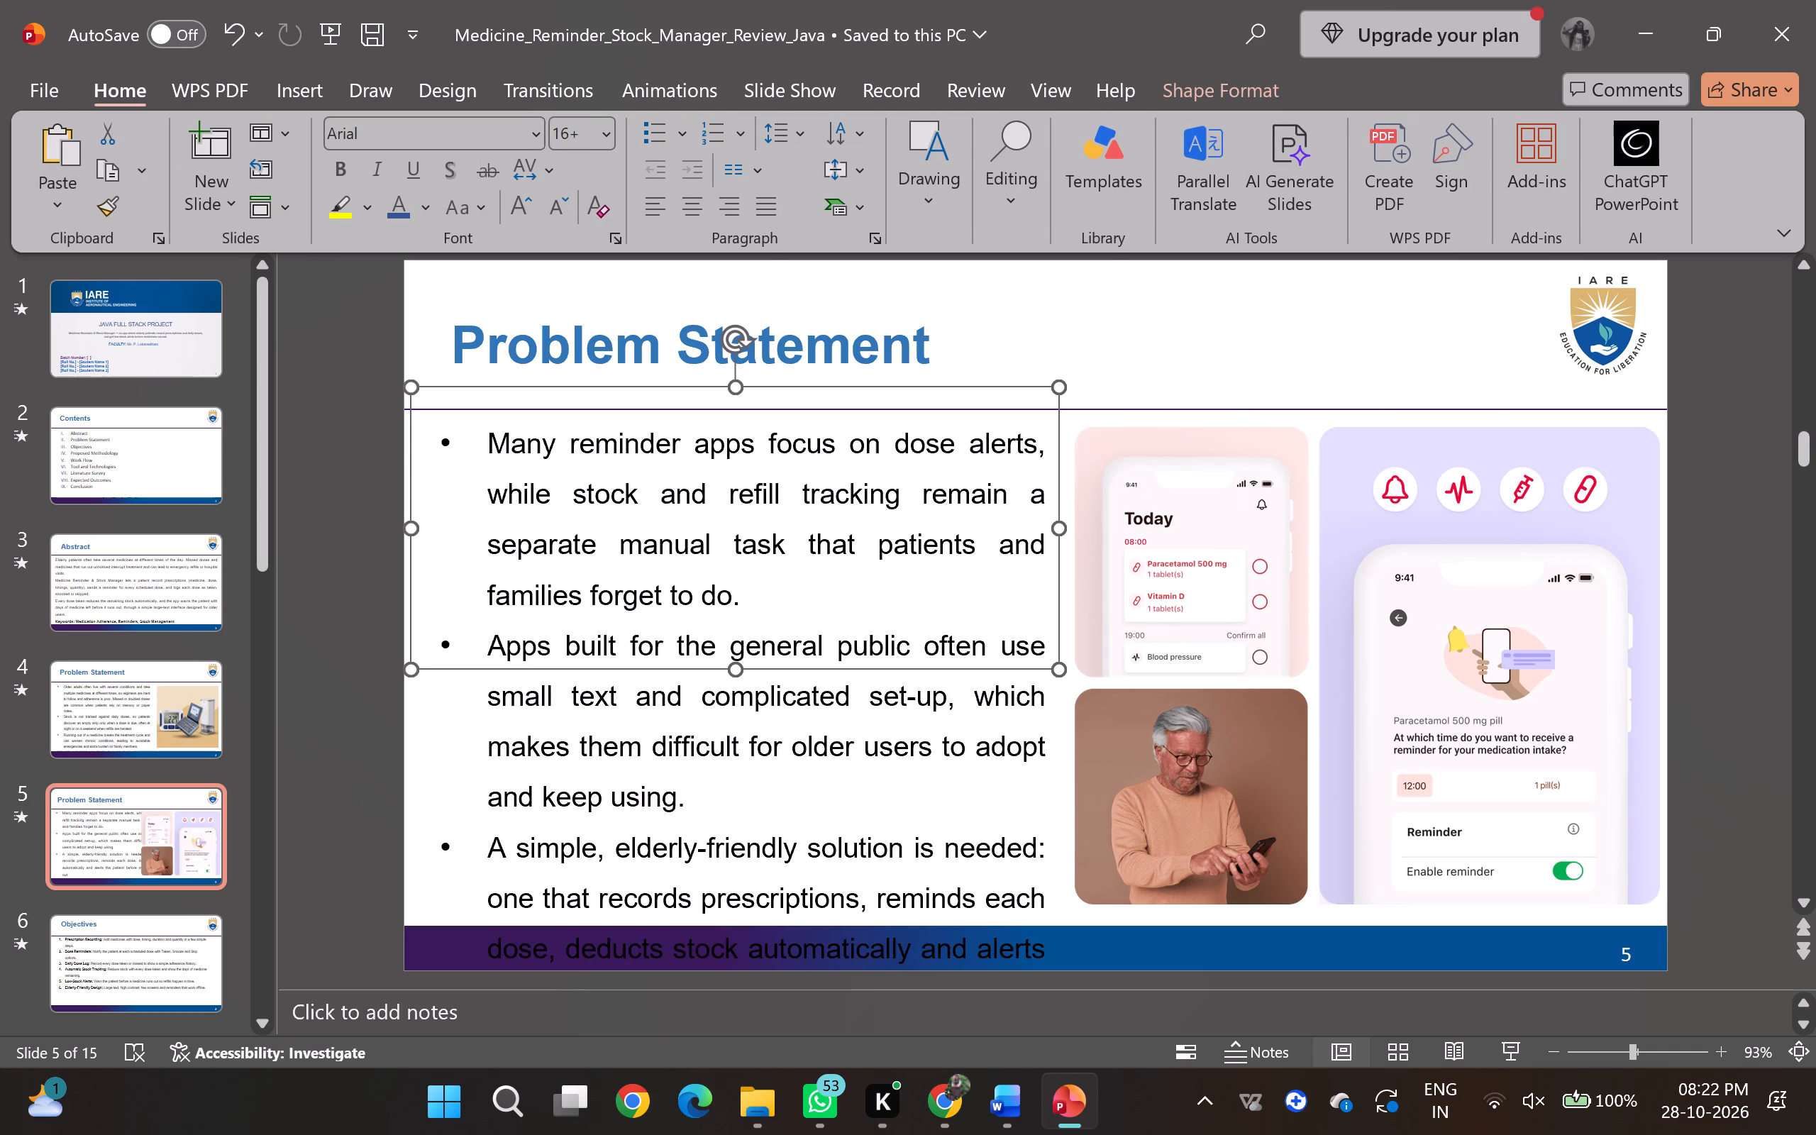
click(472, 222)
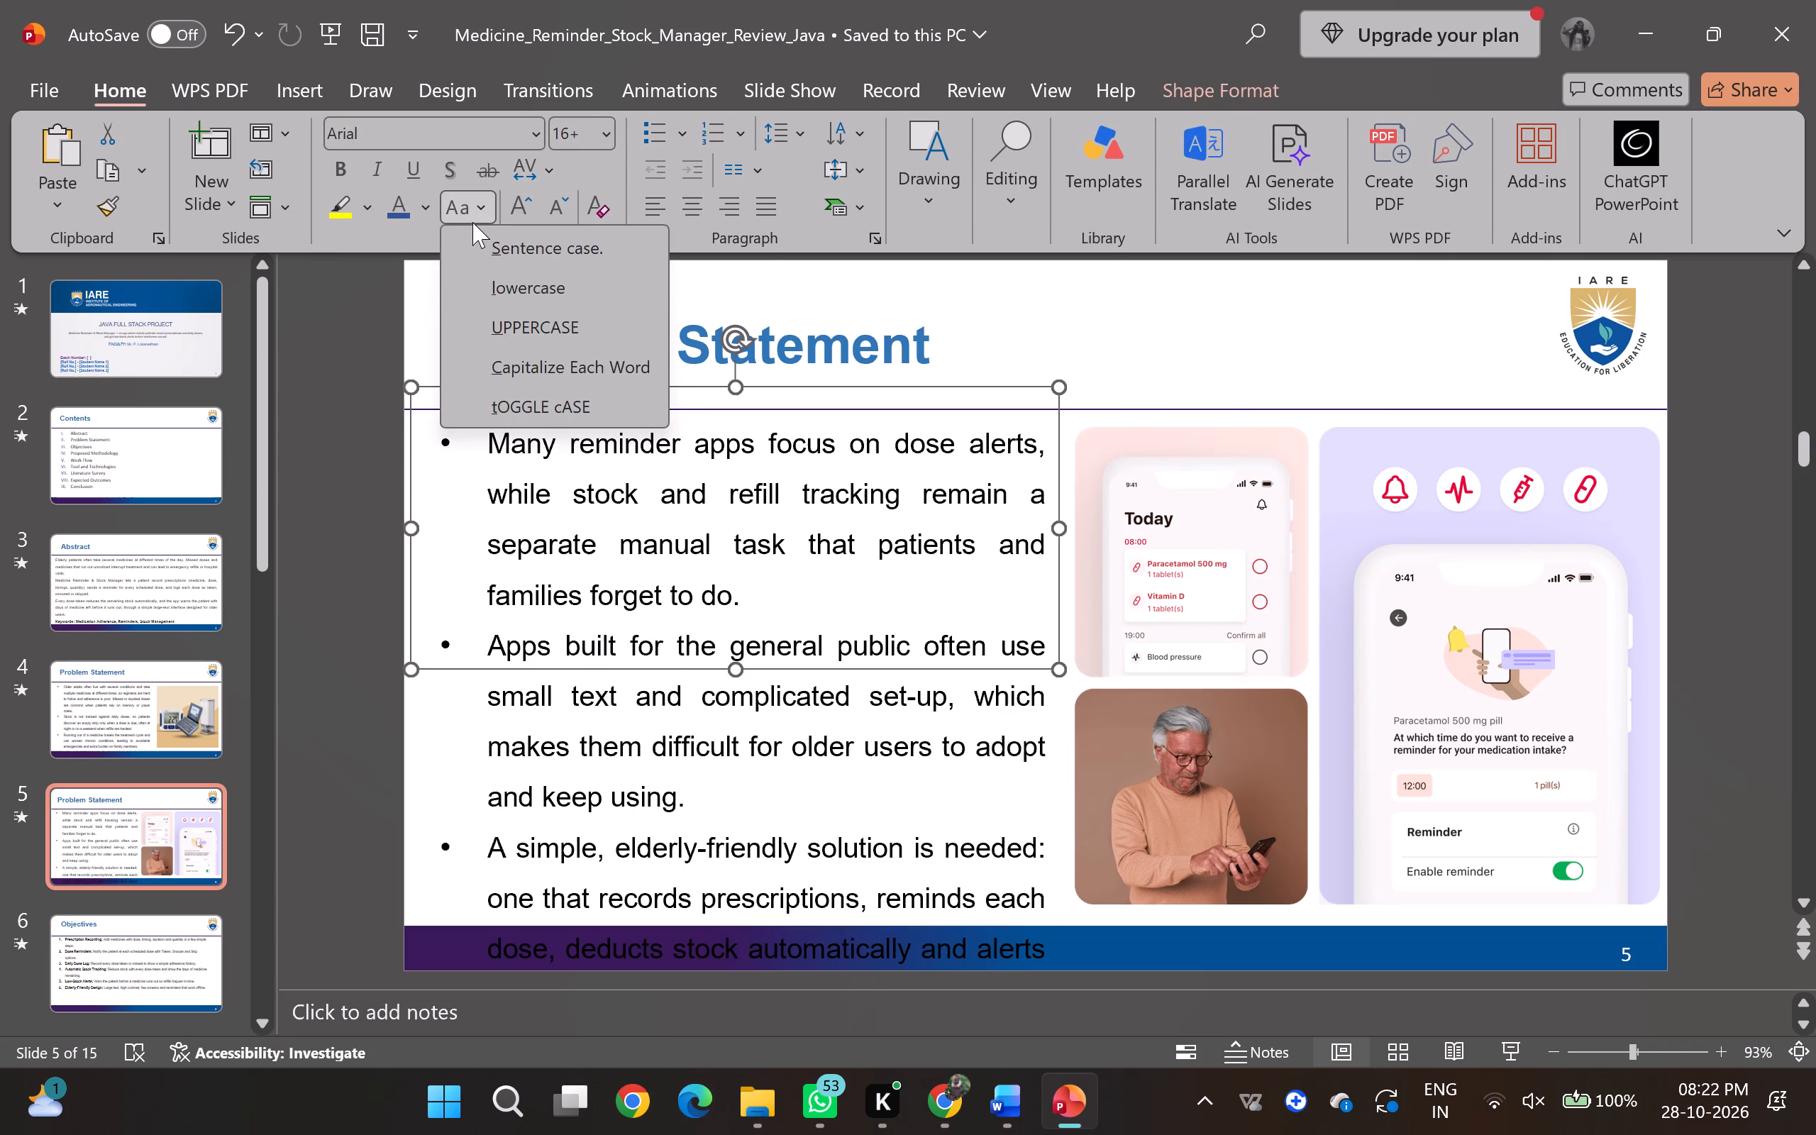
click(560, 204)
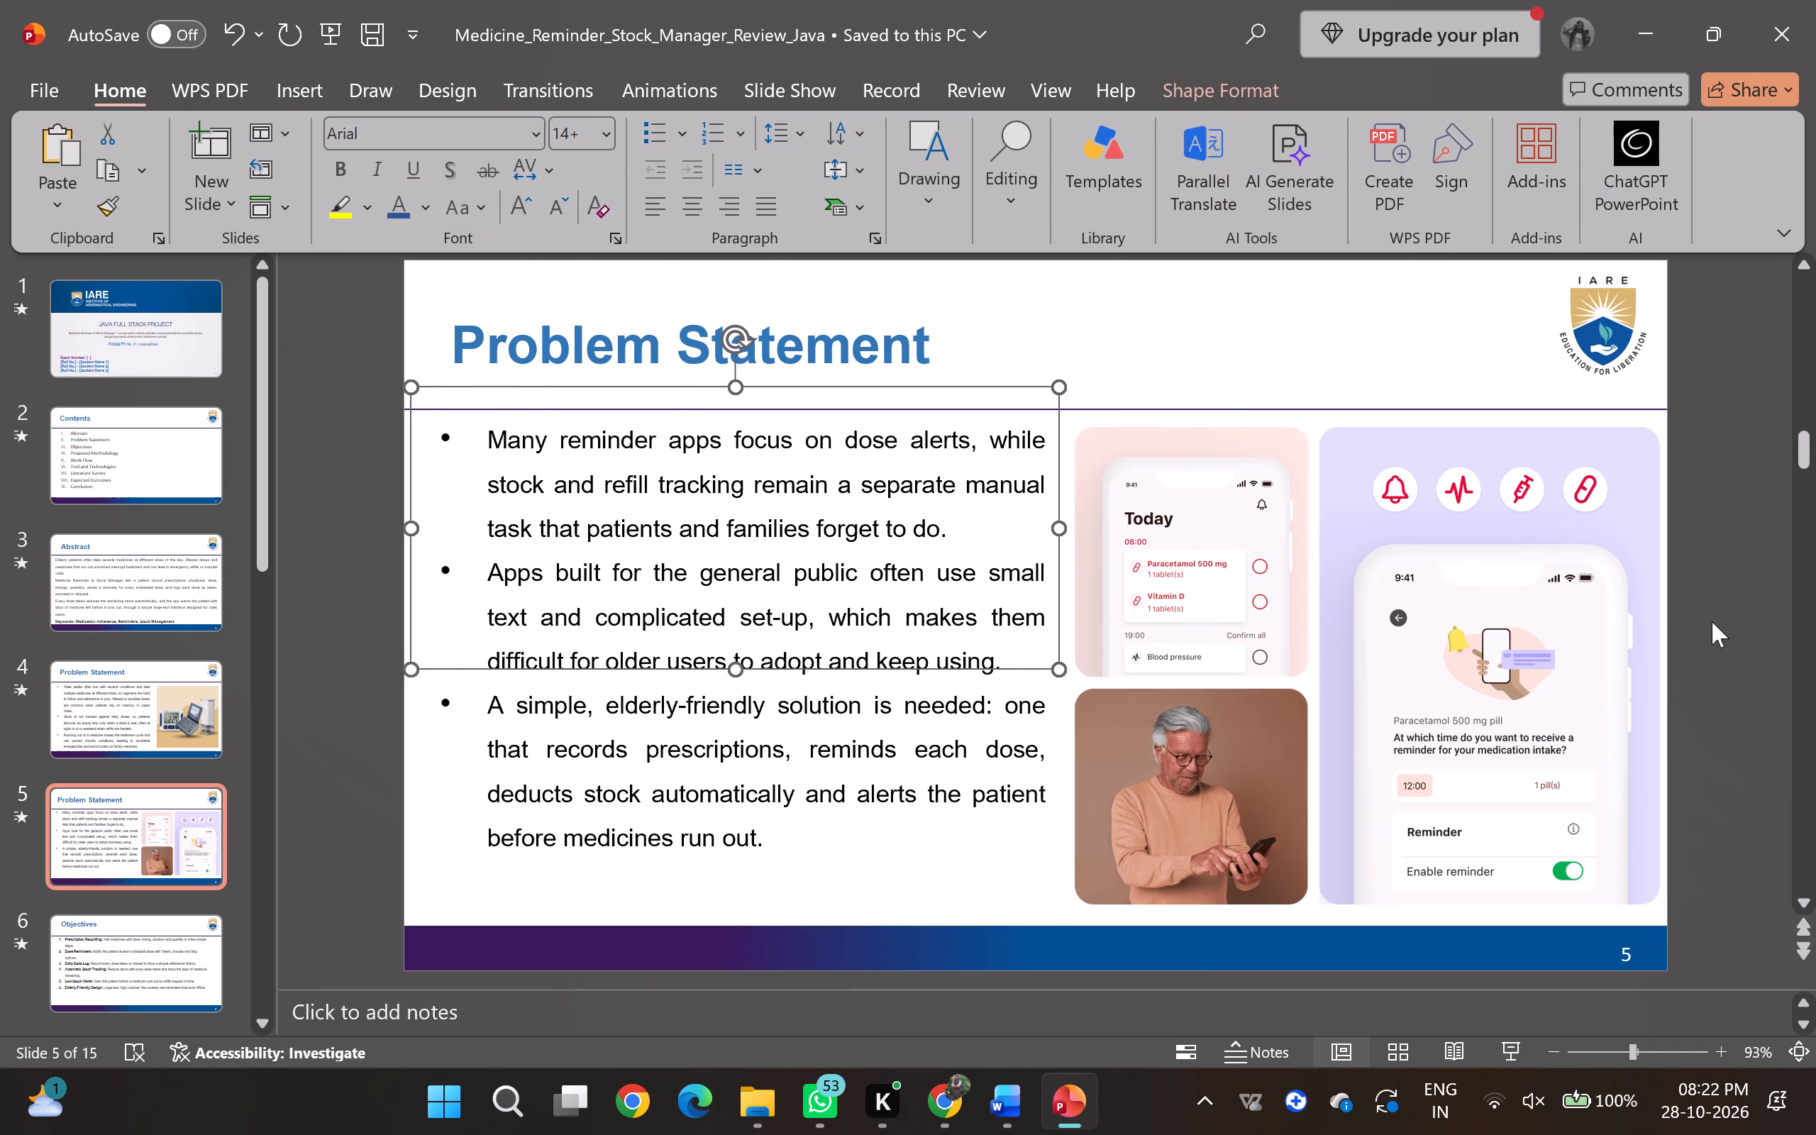
click(1724, 625)
Extend slide 5's text box downward past its last bullet and shift it slightly down and left, between the divider line and footer.
click(893, 612)
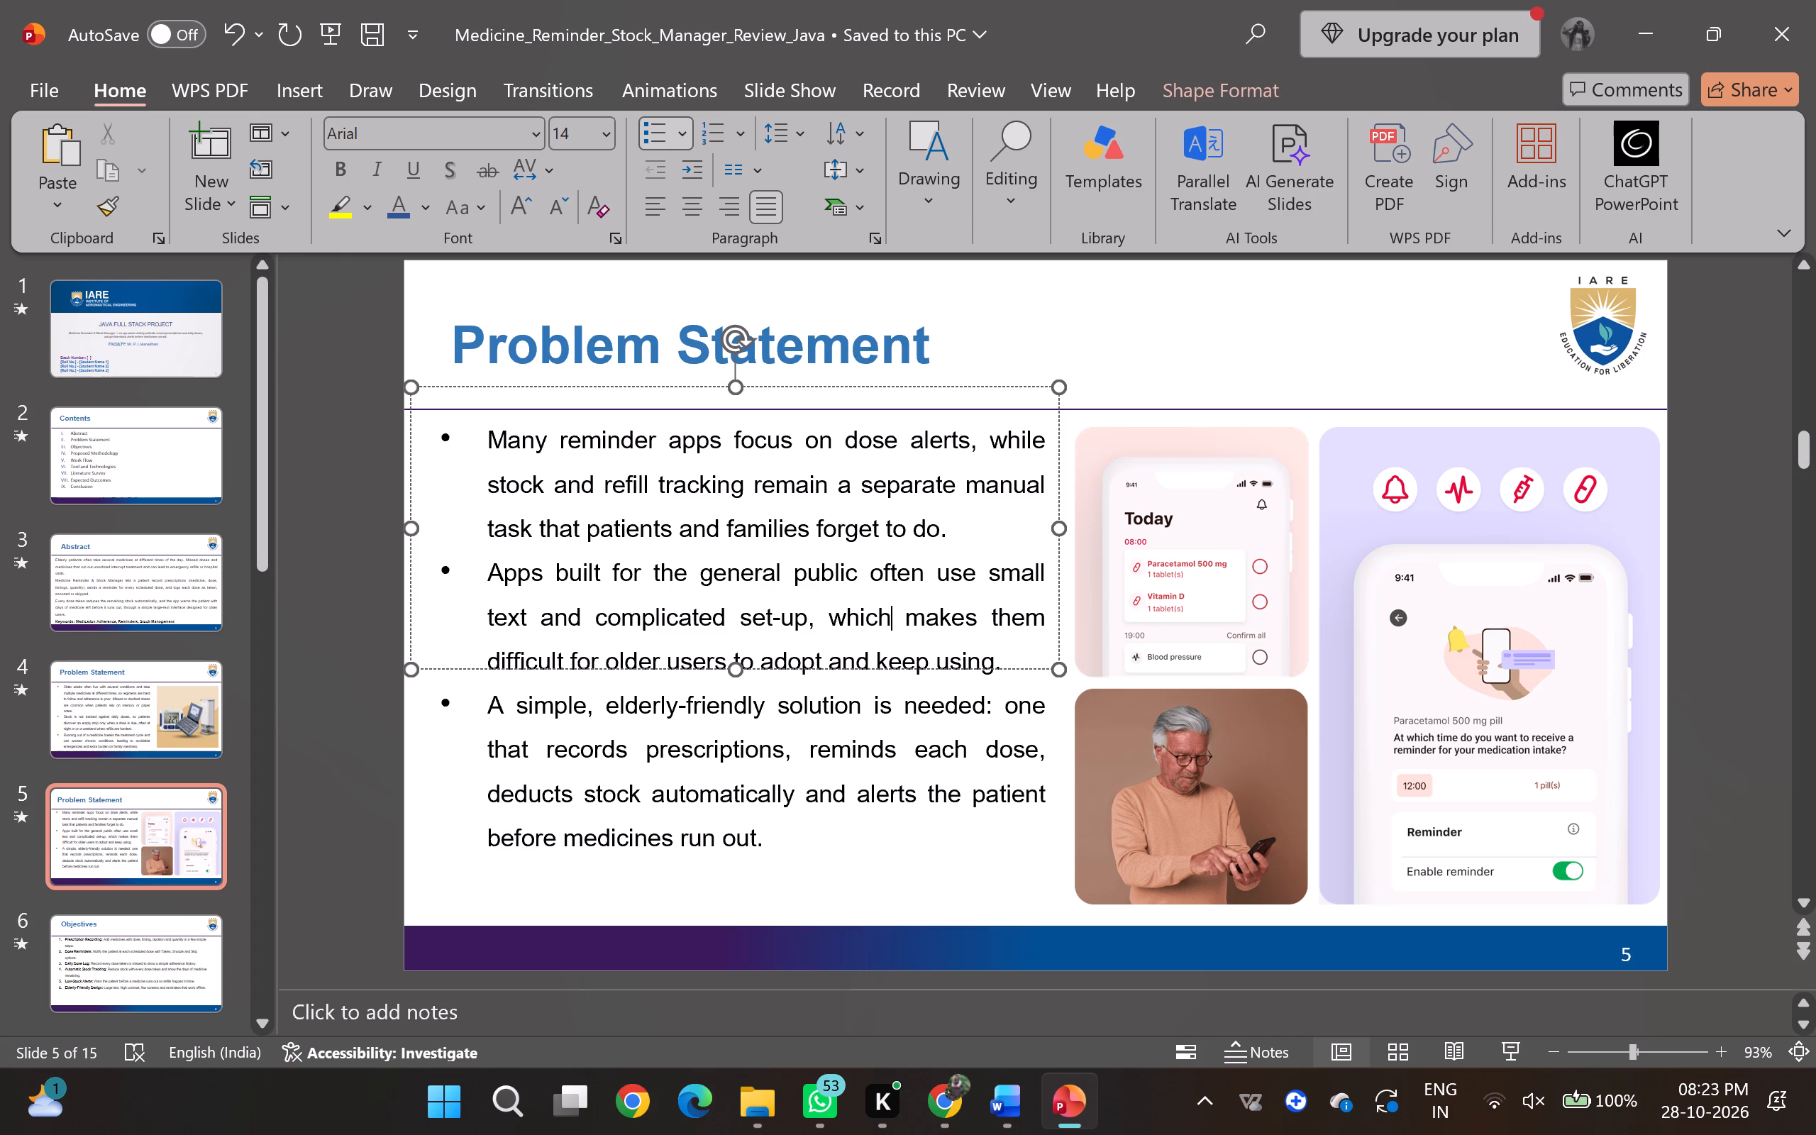
drag(733, 675, 699, 895)
drag(939, 381, 939, 382)
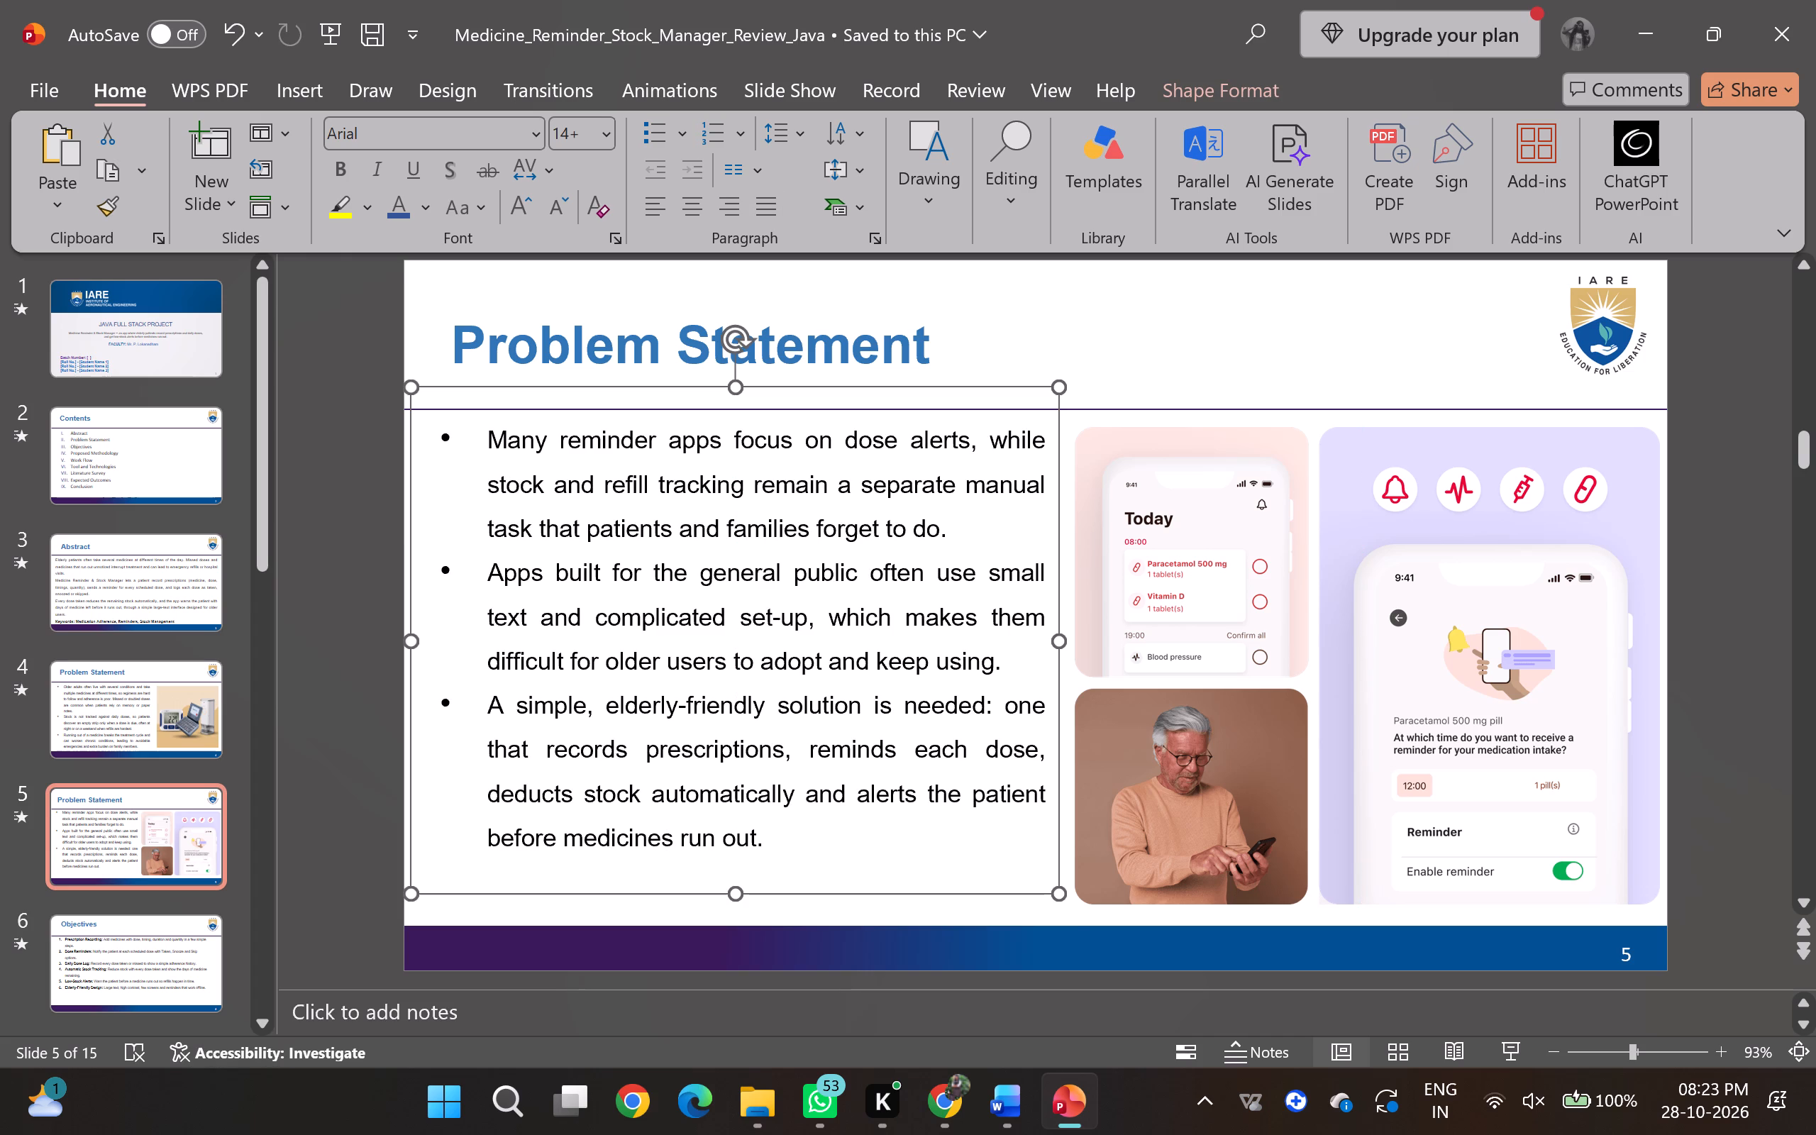
drag(939, 382, 939, 409)
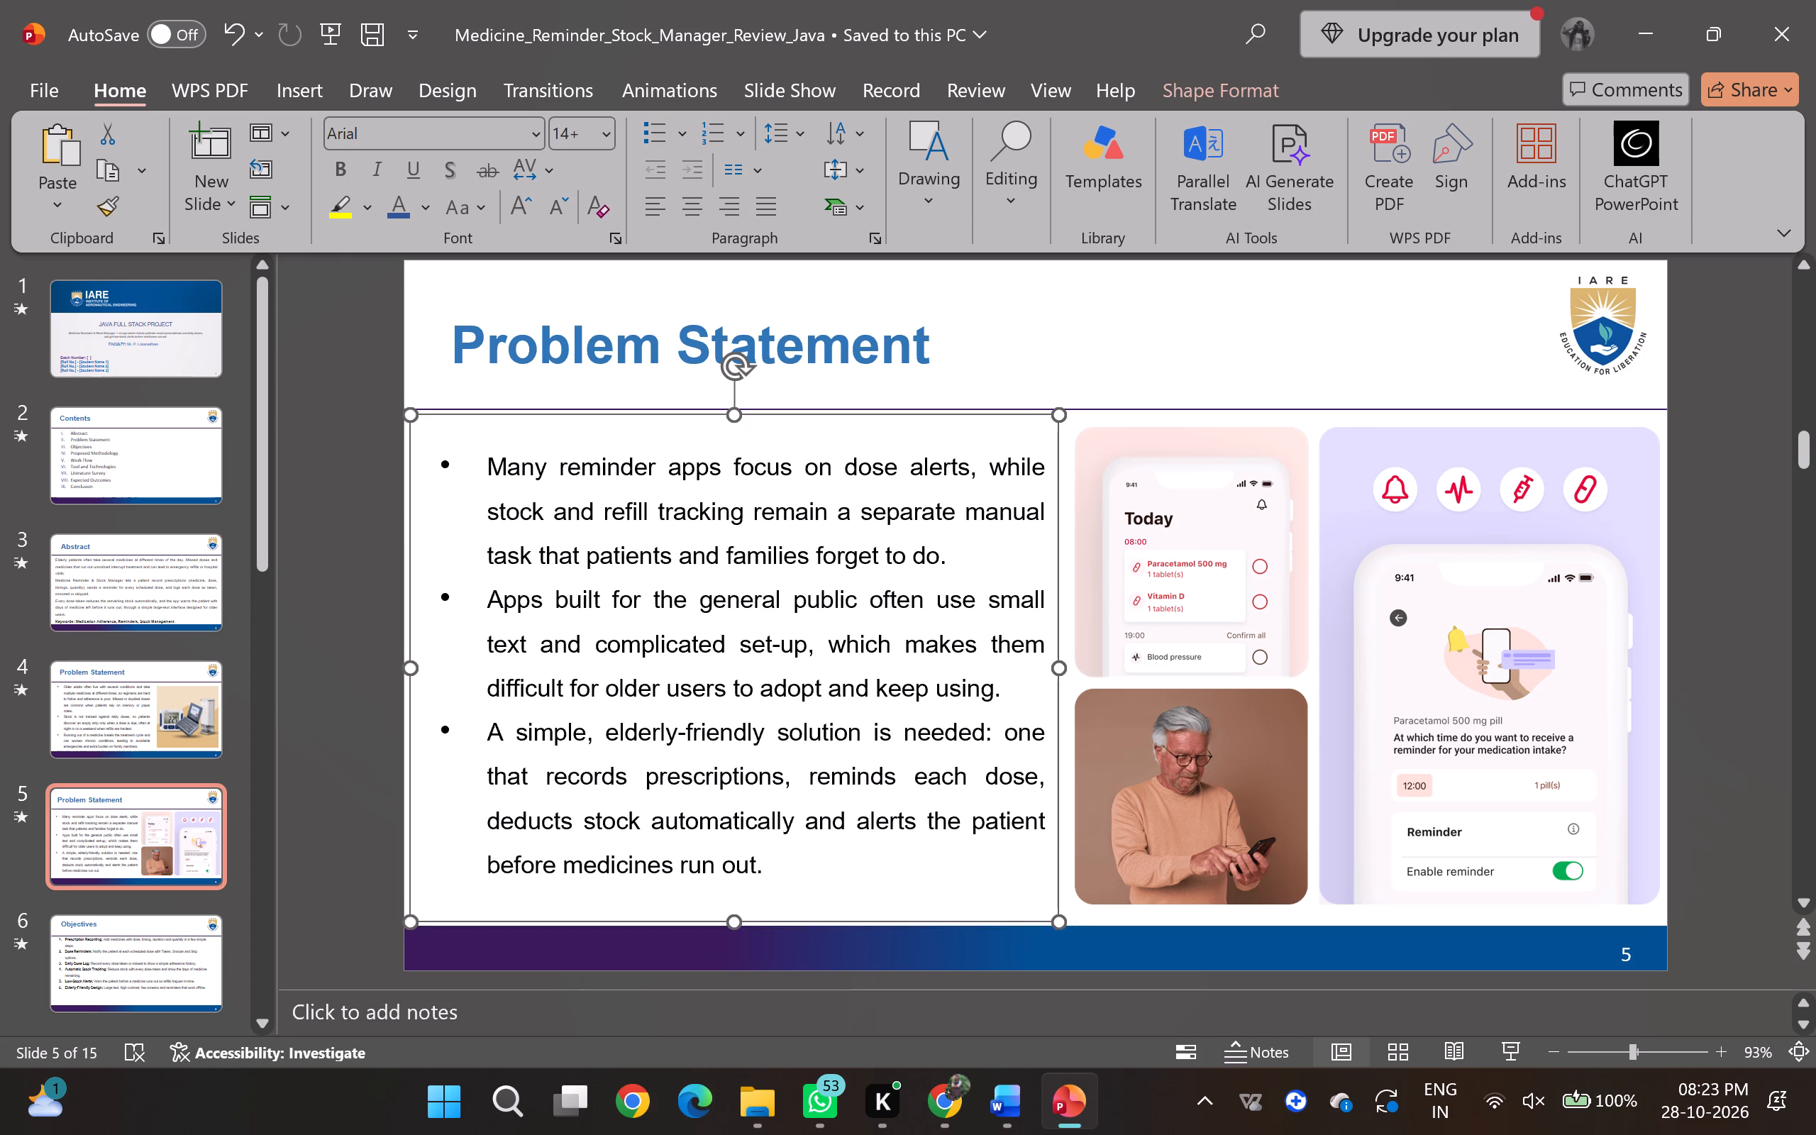
drag(1056, 445, 1045, 446)
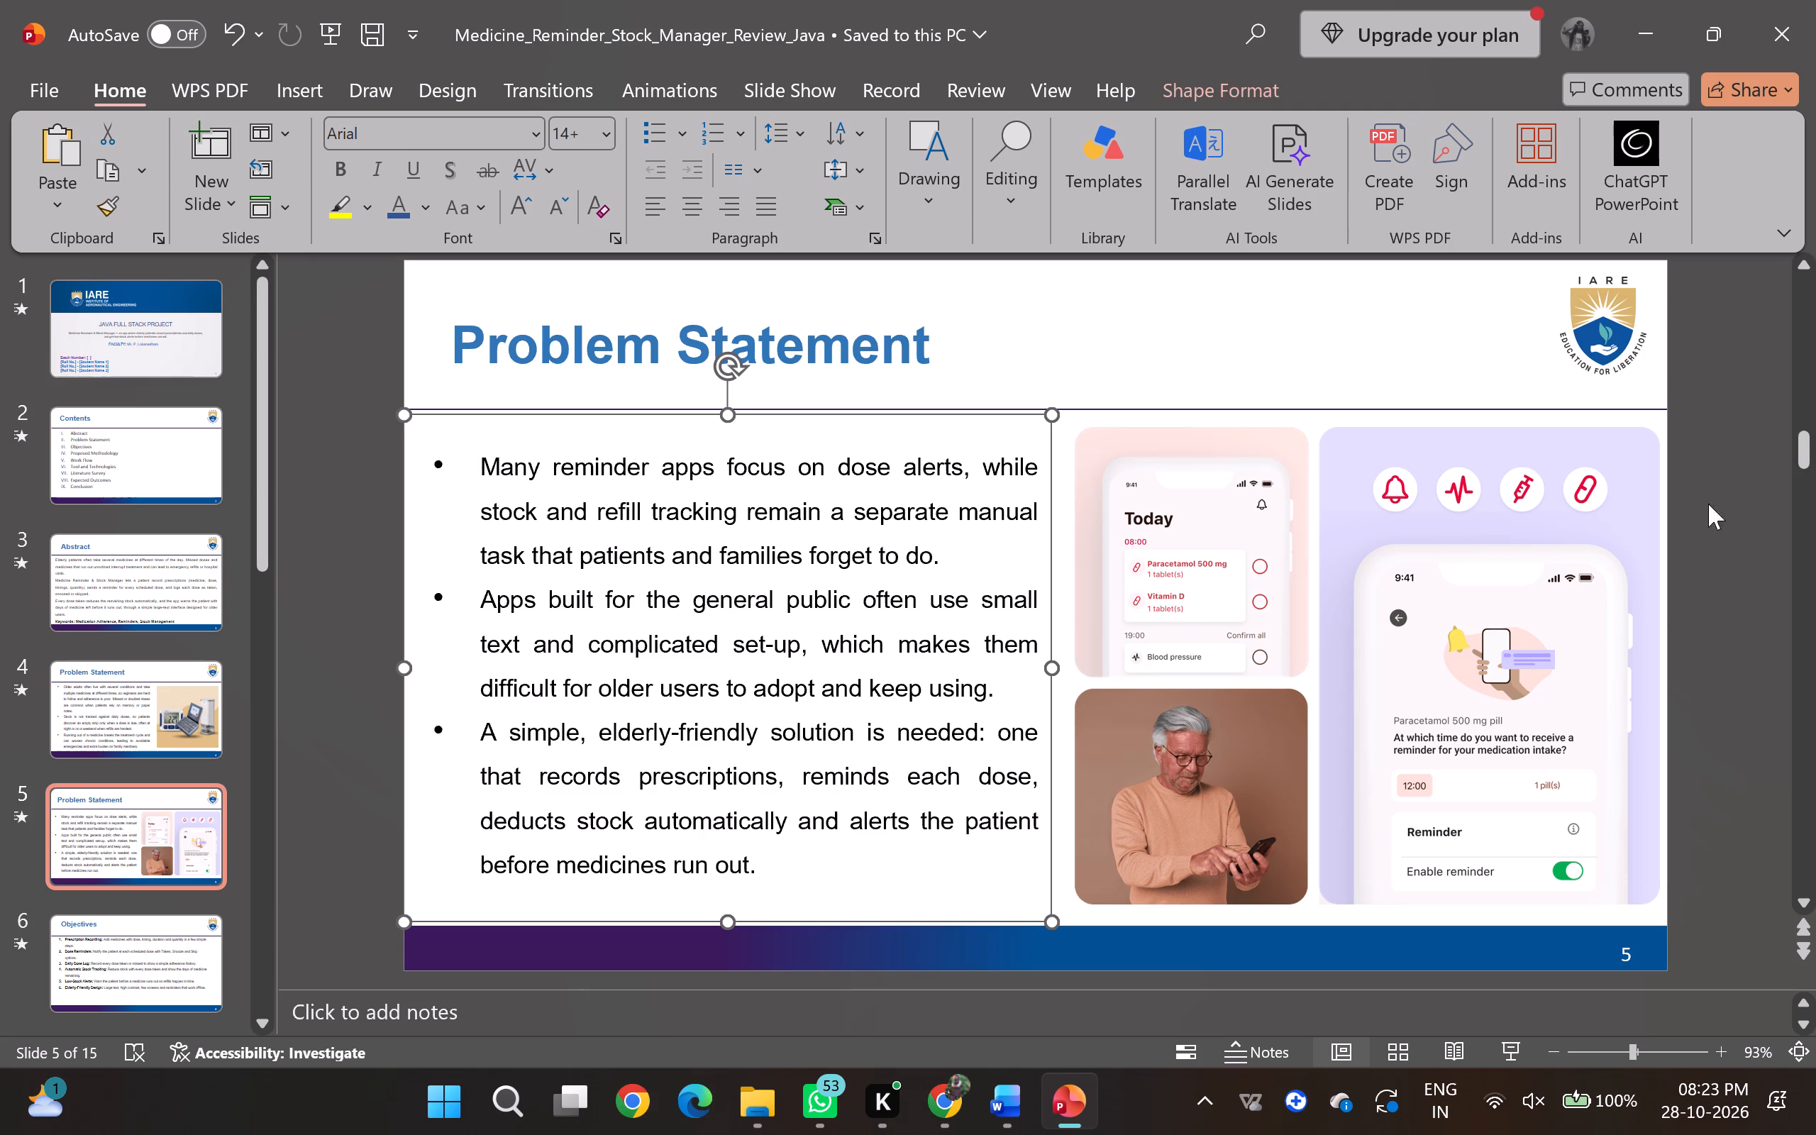
click(1721, 503)
On slide 6, Objectives, narrow the numbered list's text box to about two-thirds of the slide's width and move it slightly left and down.
scroll(1714, 516, down, 2)
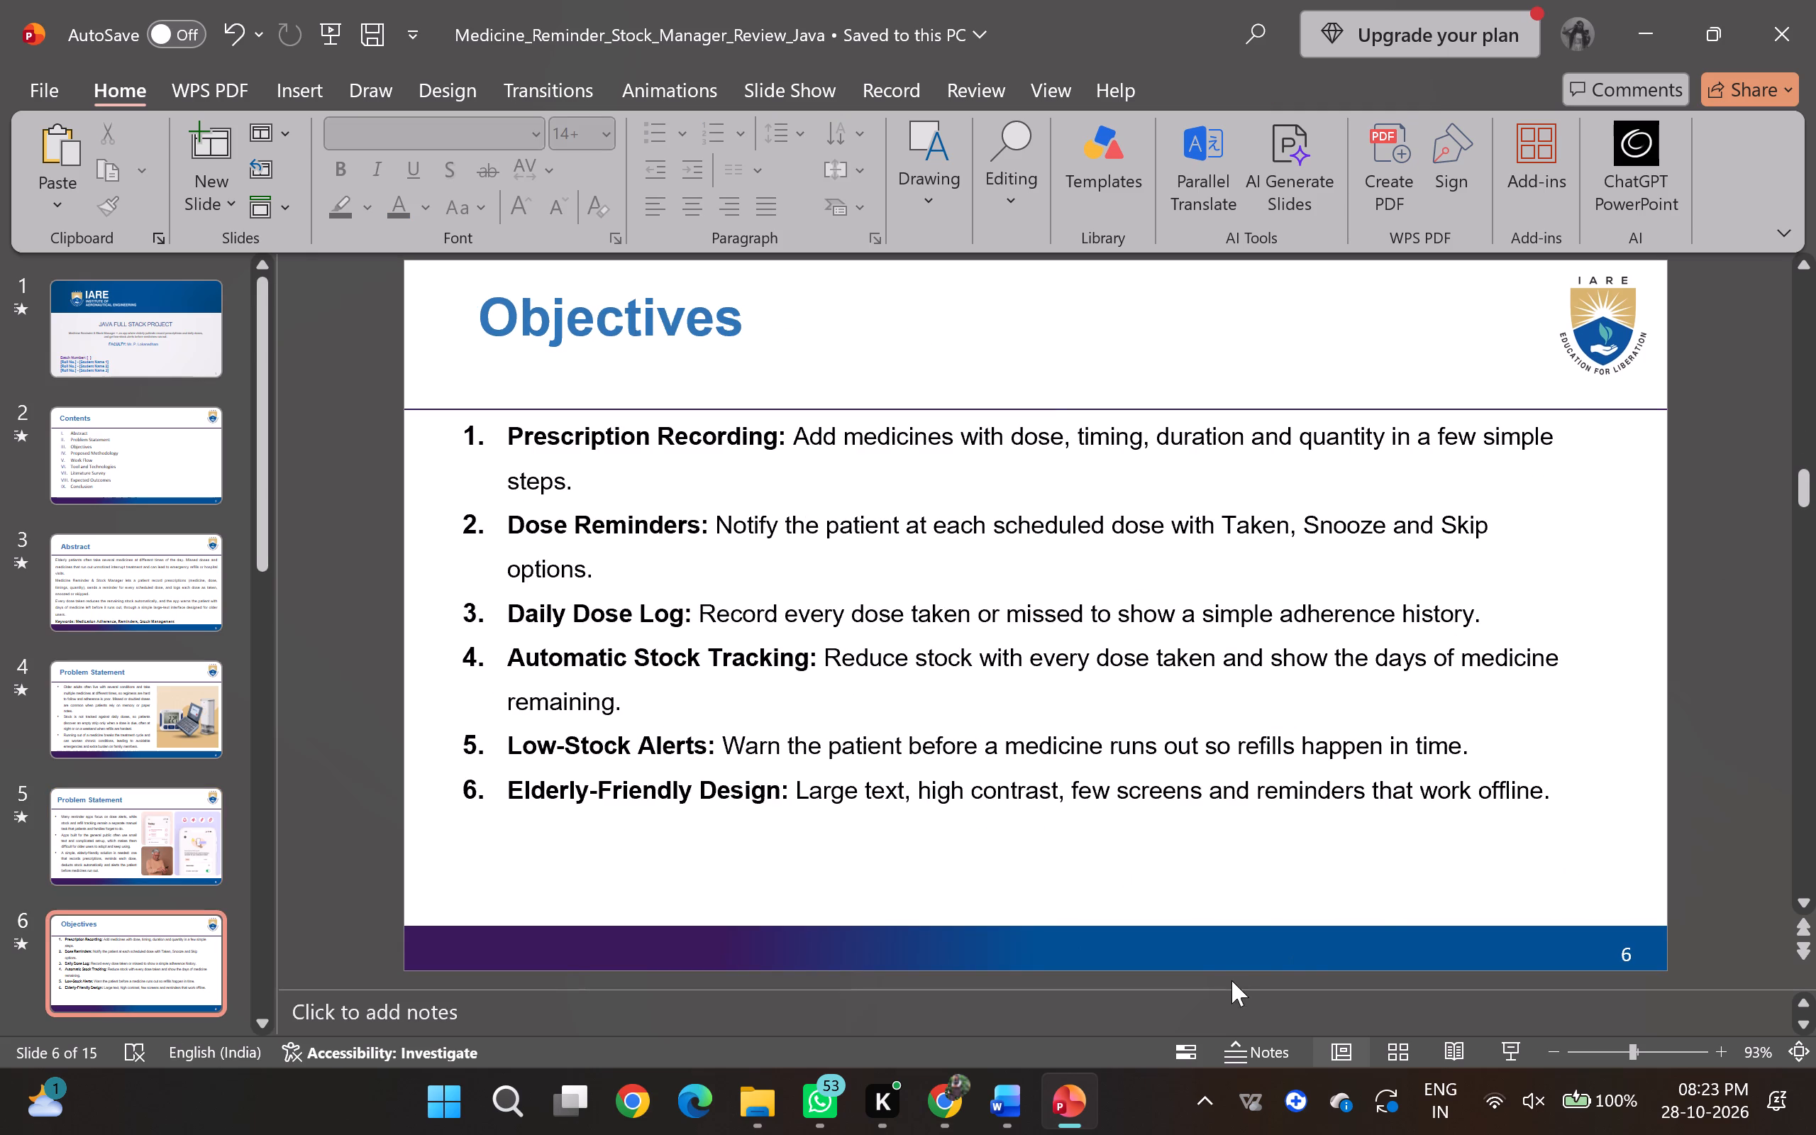
scroll(1546, 718, down, 1)
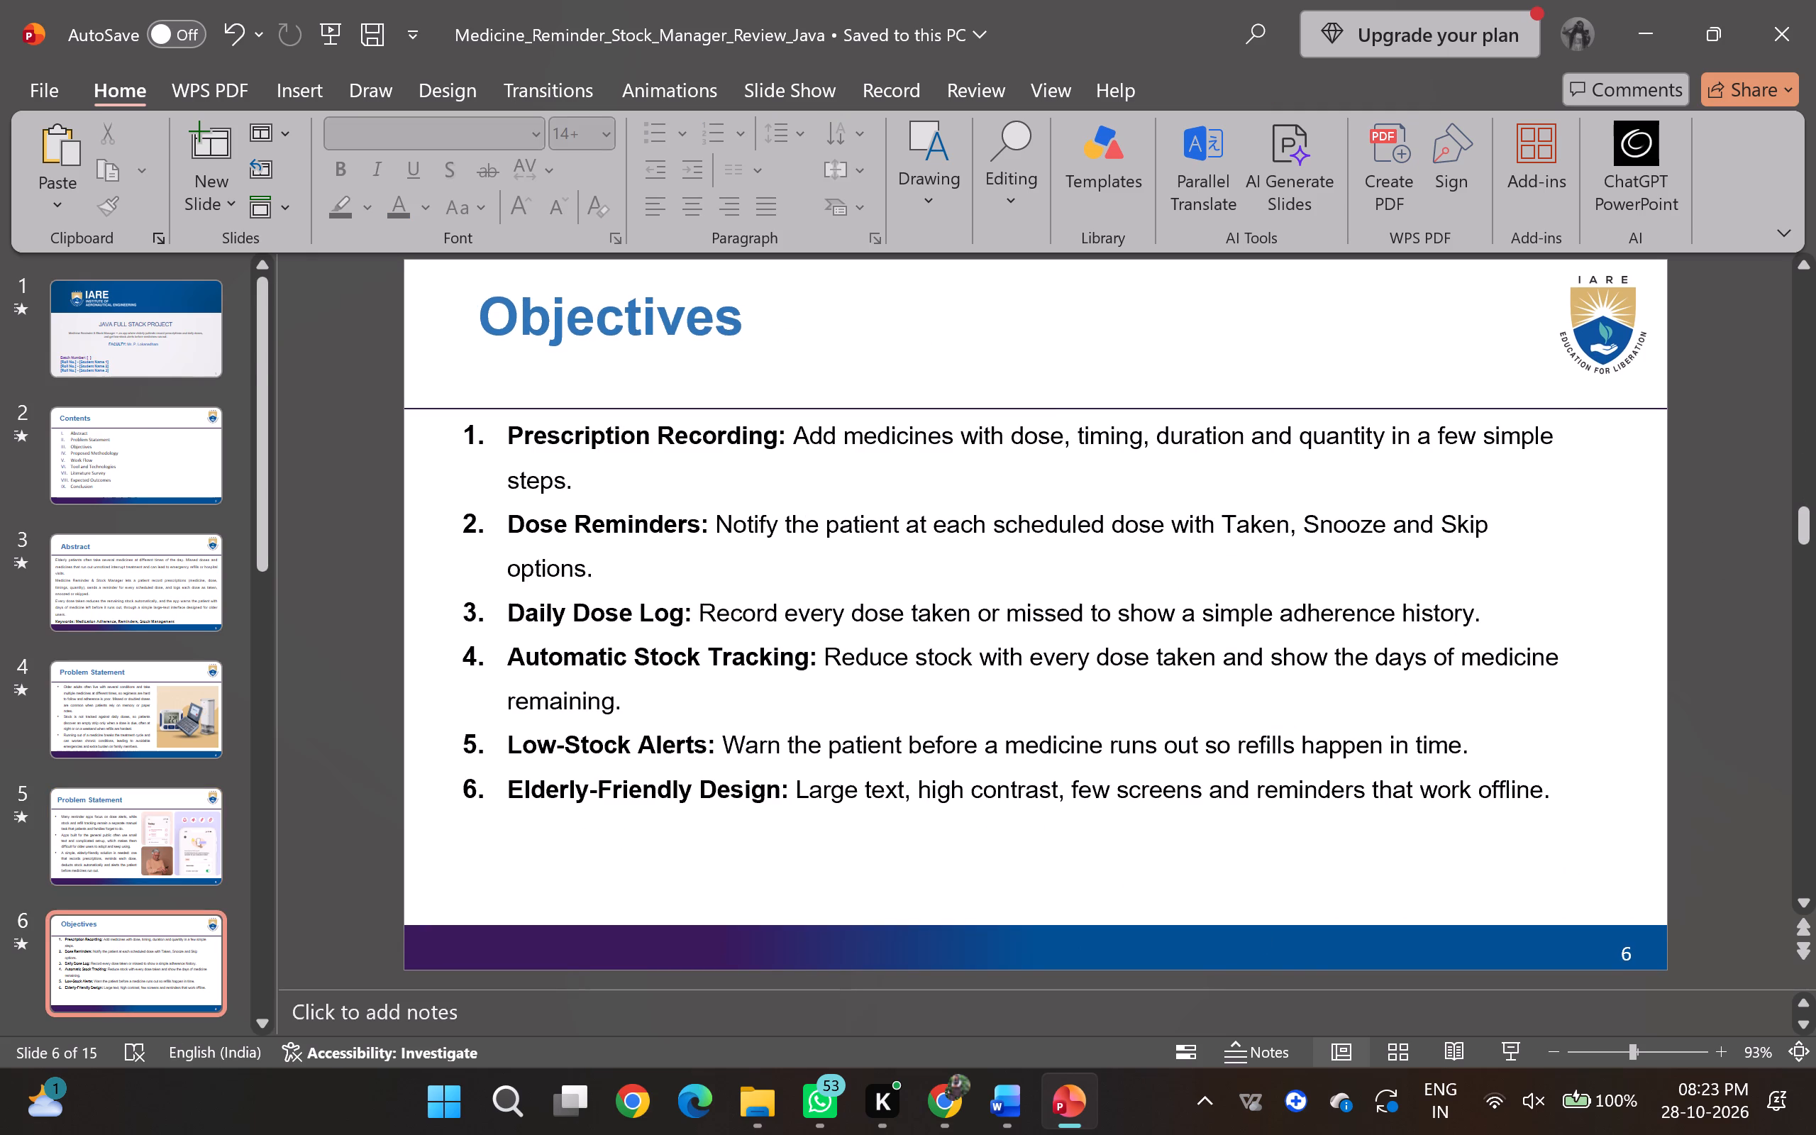
scroll(1546, 718, down, 1)
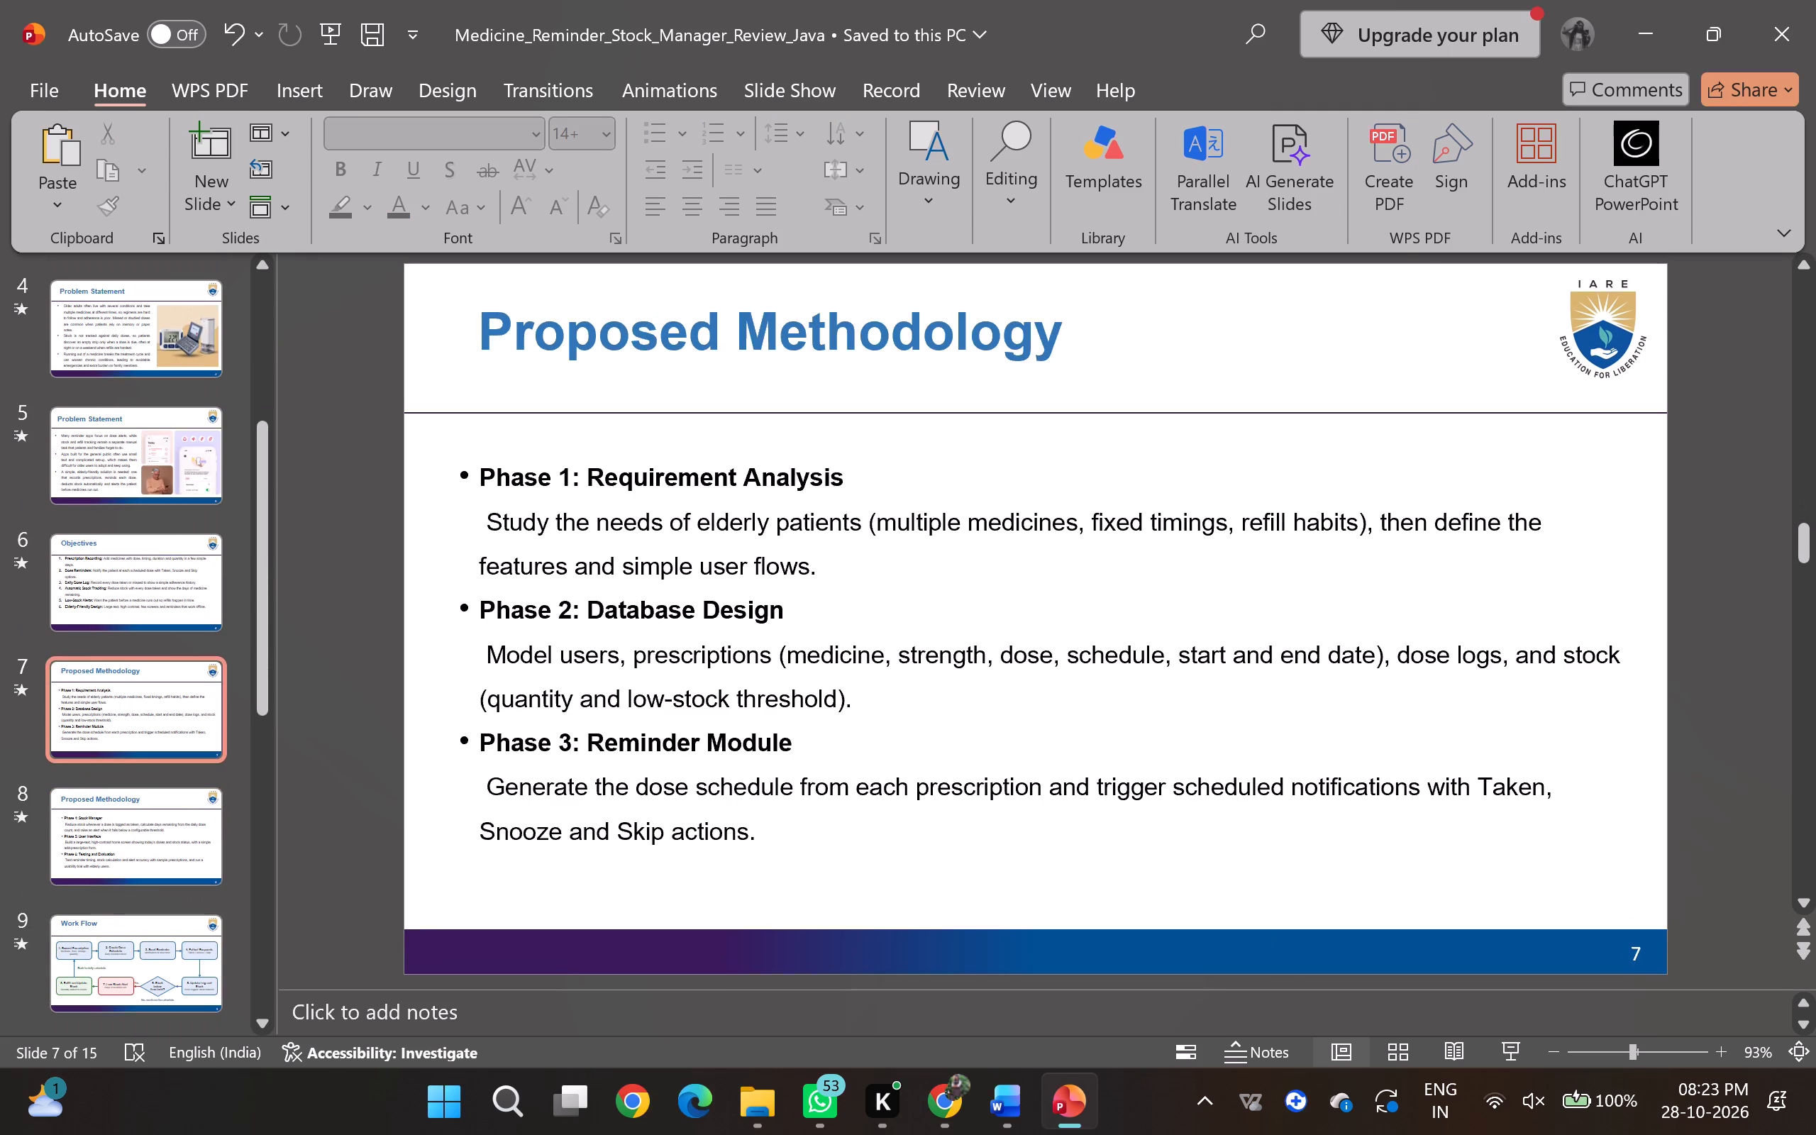
click(189, 585)
click(869, 637)
drag(1588, 622, 1229, 652)
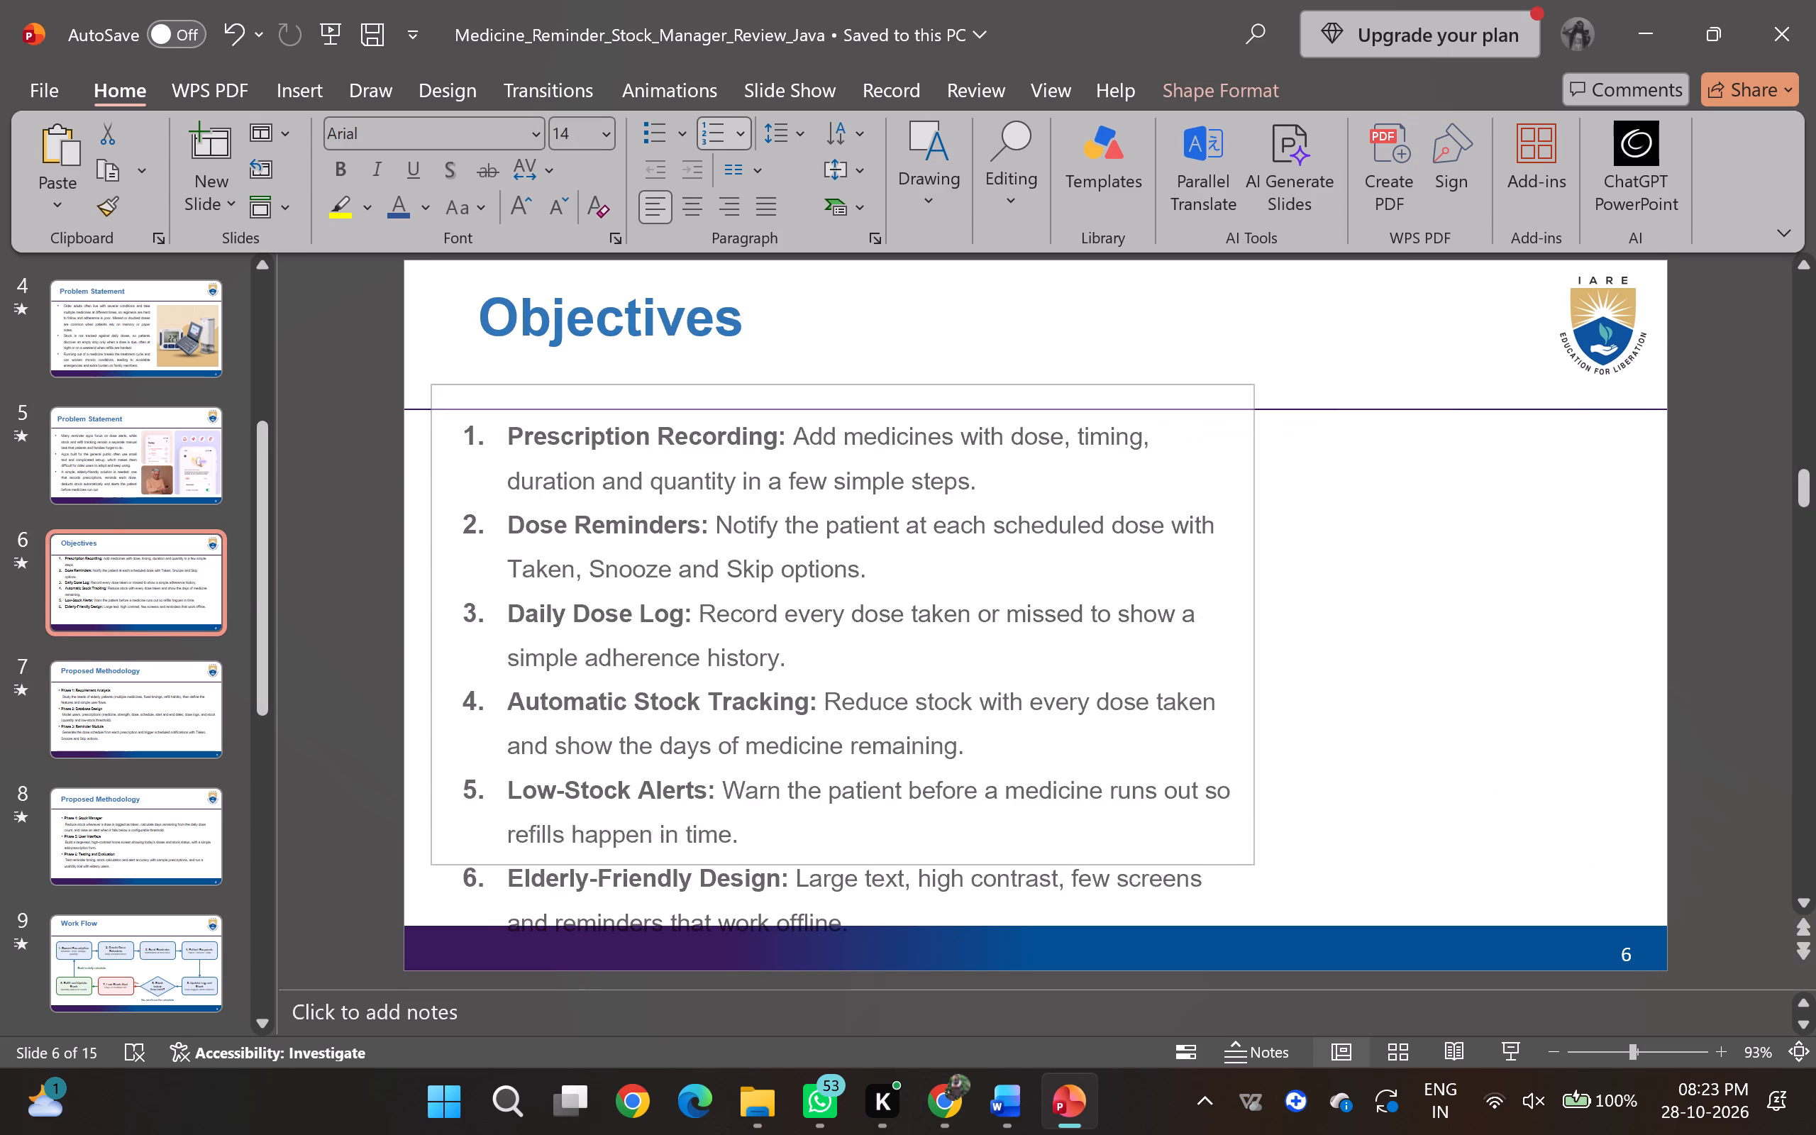
drag(1229, 652, 1225, 652)
drag(1229, 587, 1194, 605)
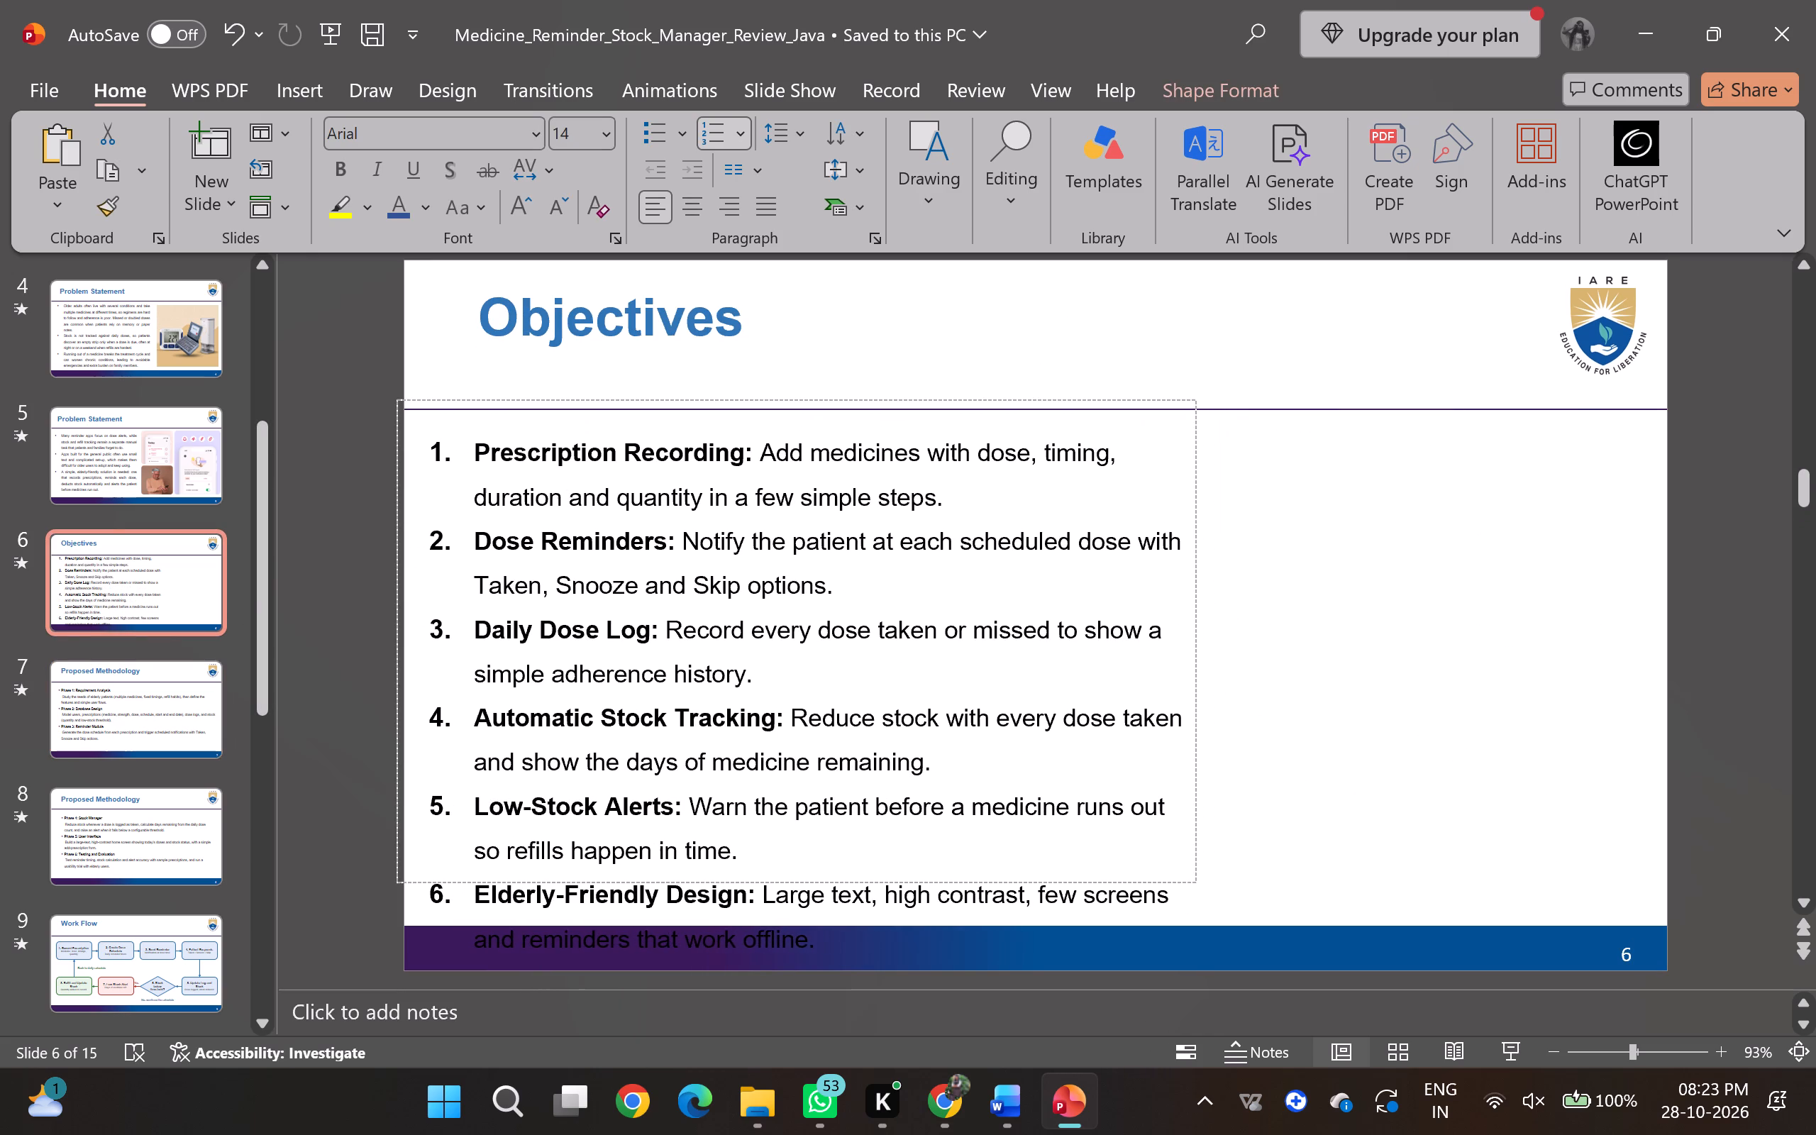
drag(1194, 605, 1193, 604)
click(1198, 640)
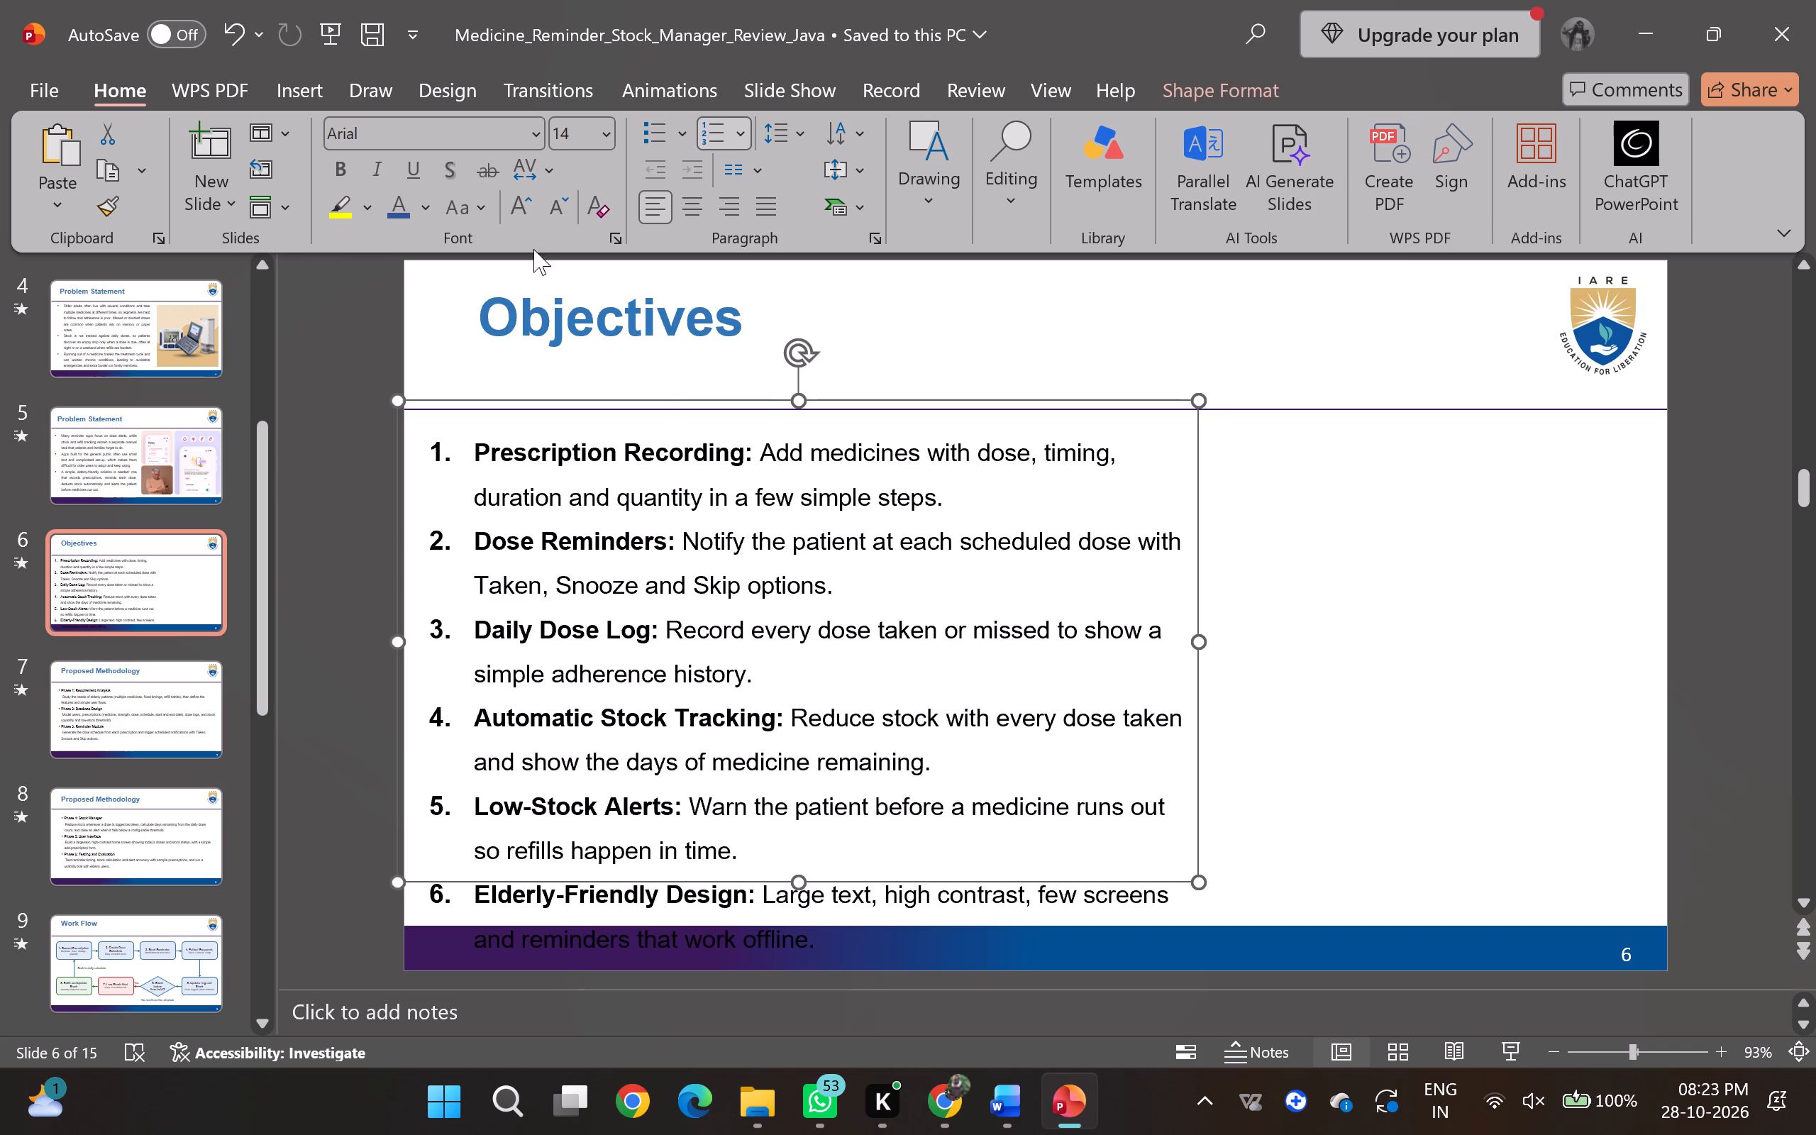
Reduce the Objectives list's font size to 12 and shift its text box slightly right and down, below the divider line.
click(561, 218)
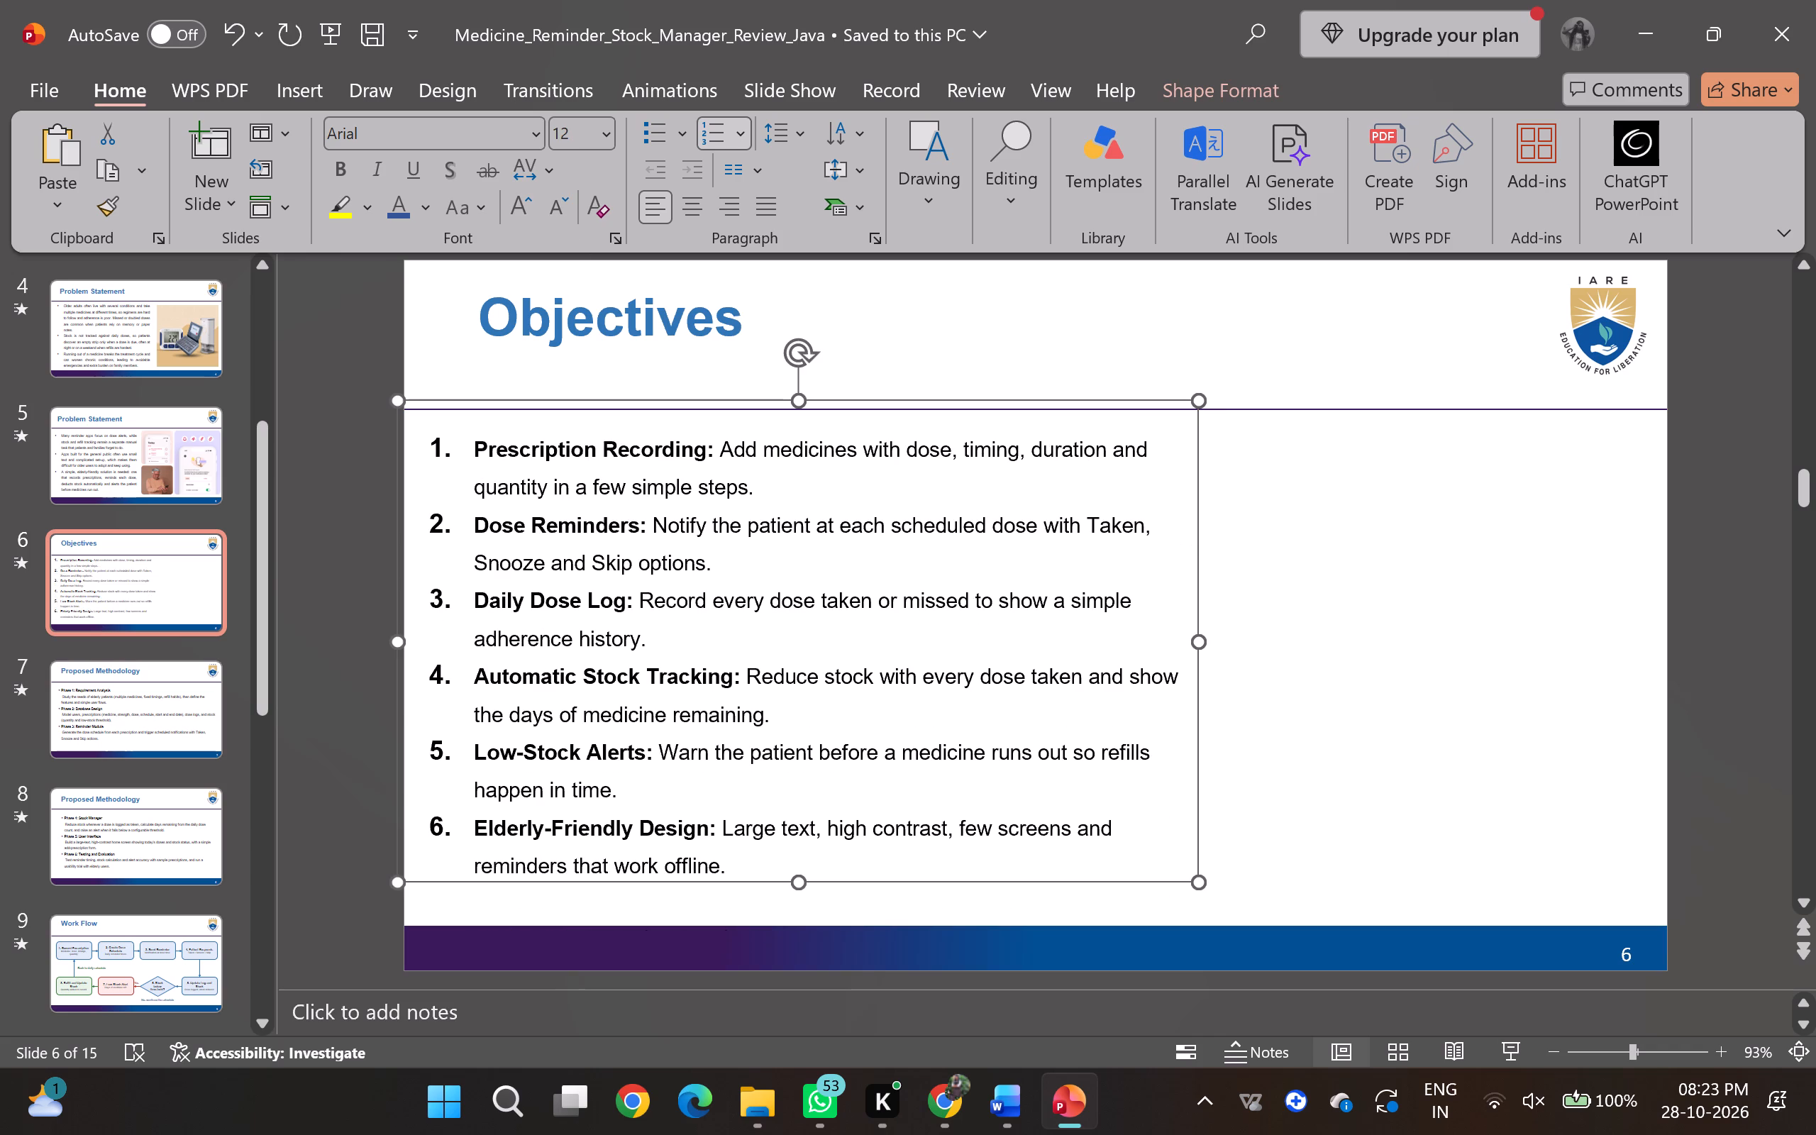
drag(1199, 517, 1221, 533)
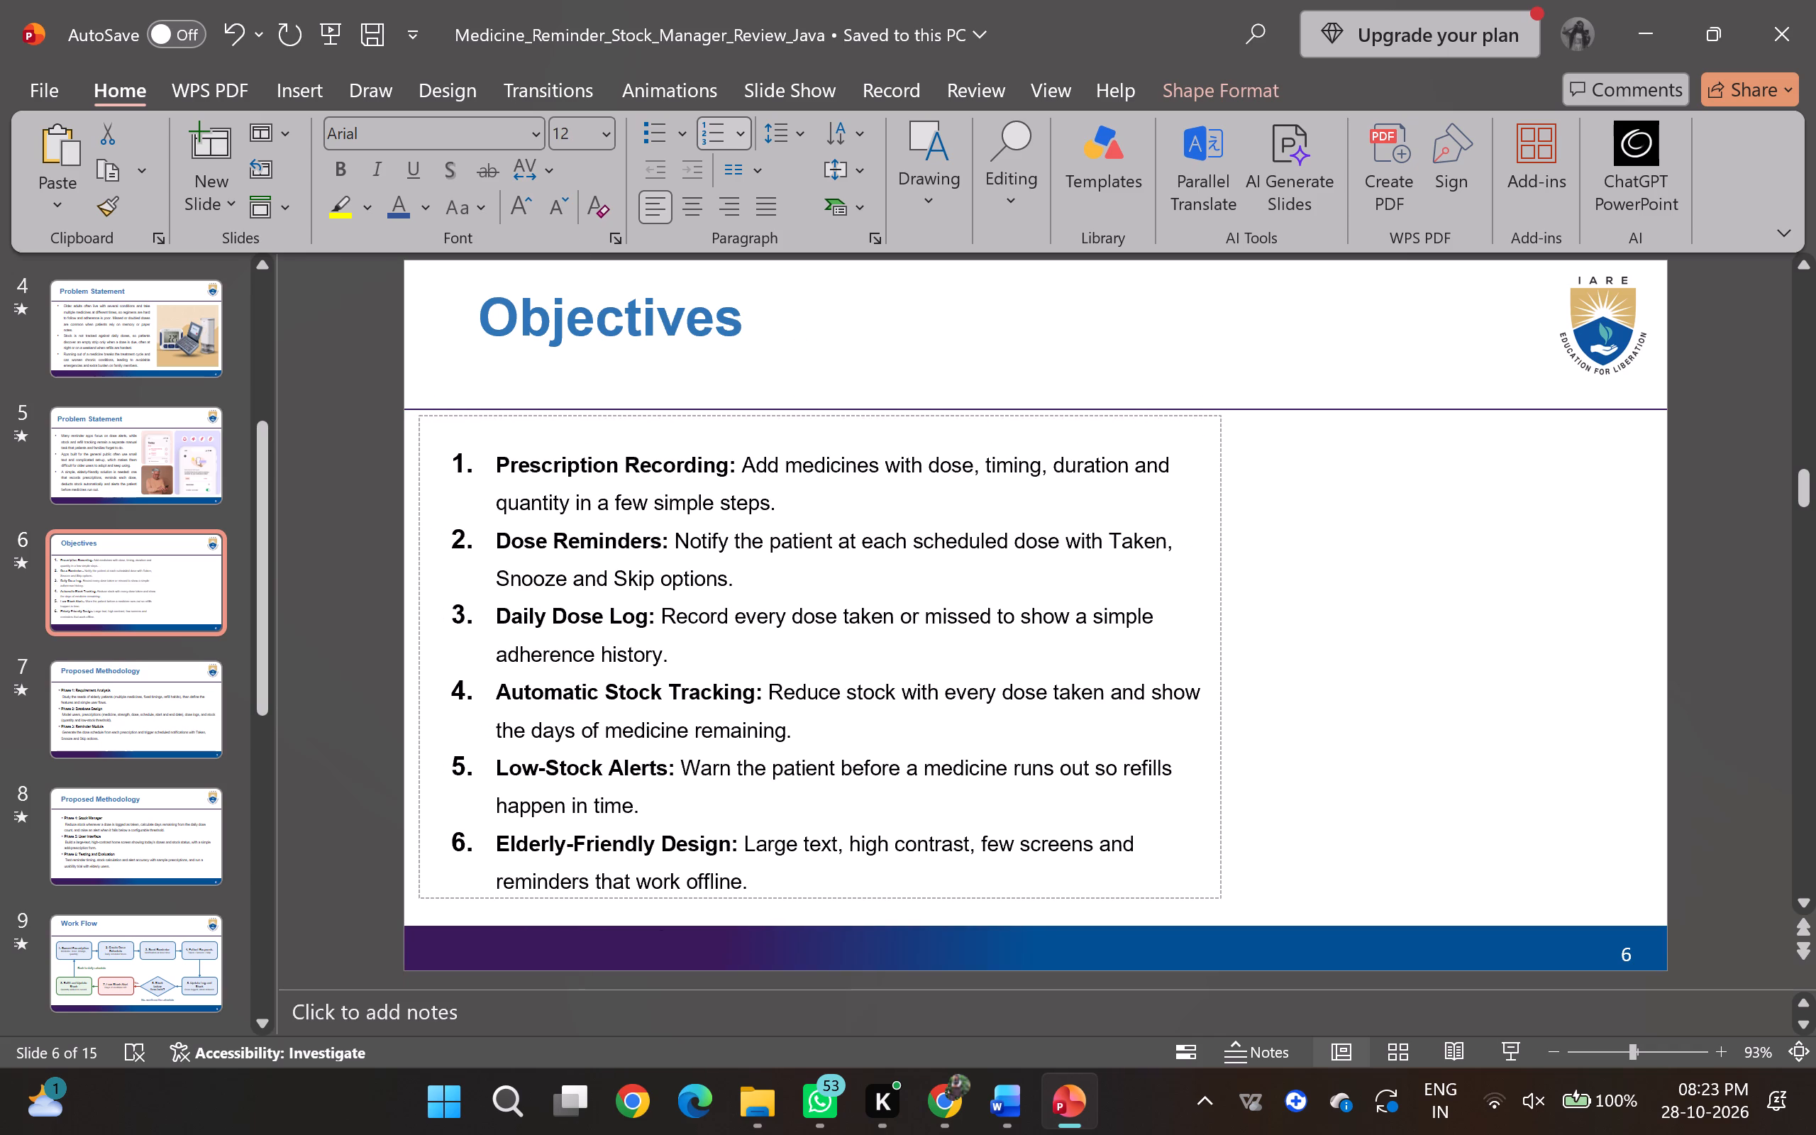
drag(1221, 533, 1222, 533)
click(1718, 460)
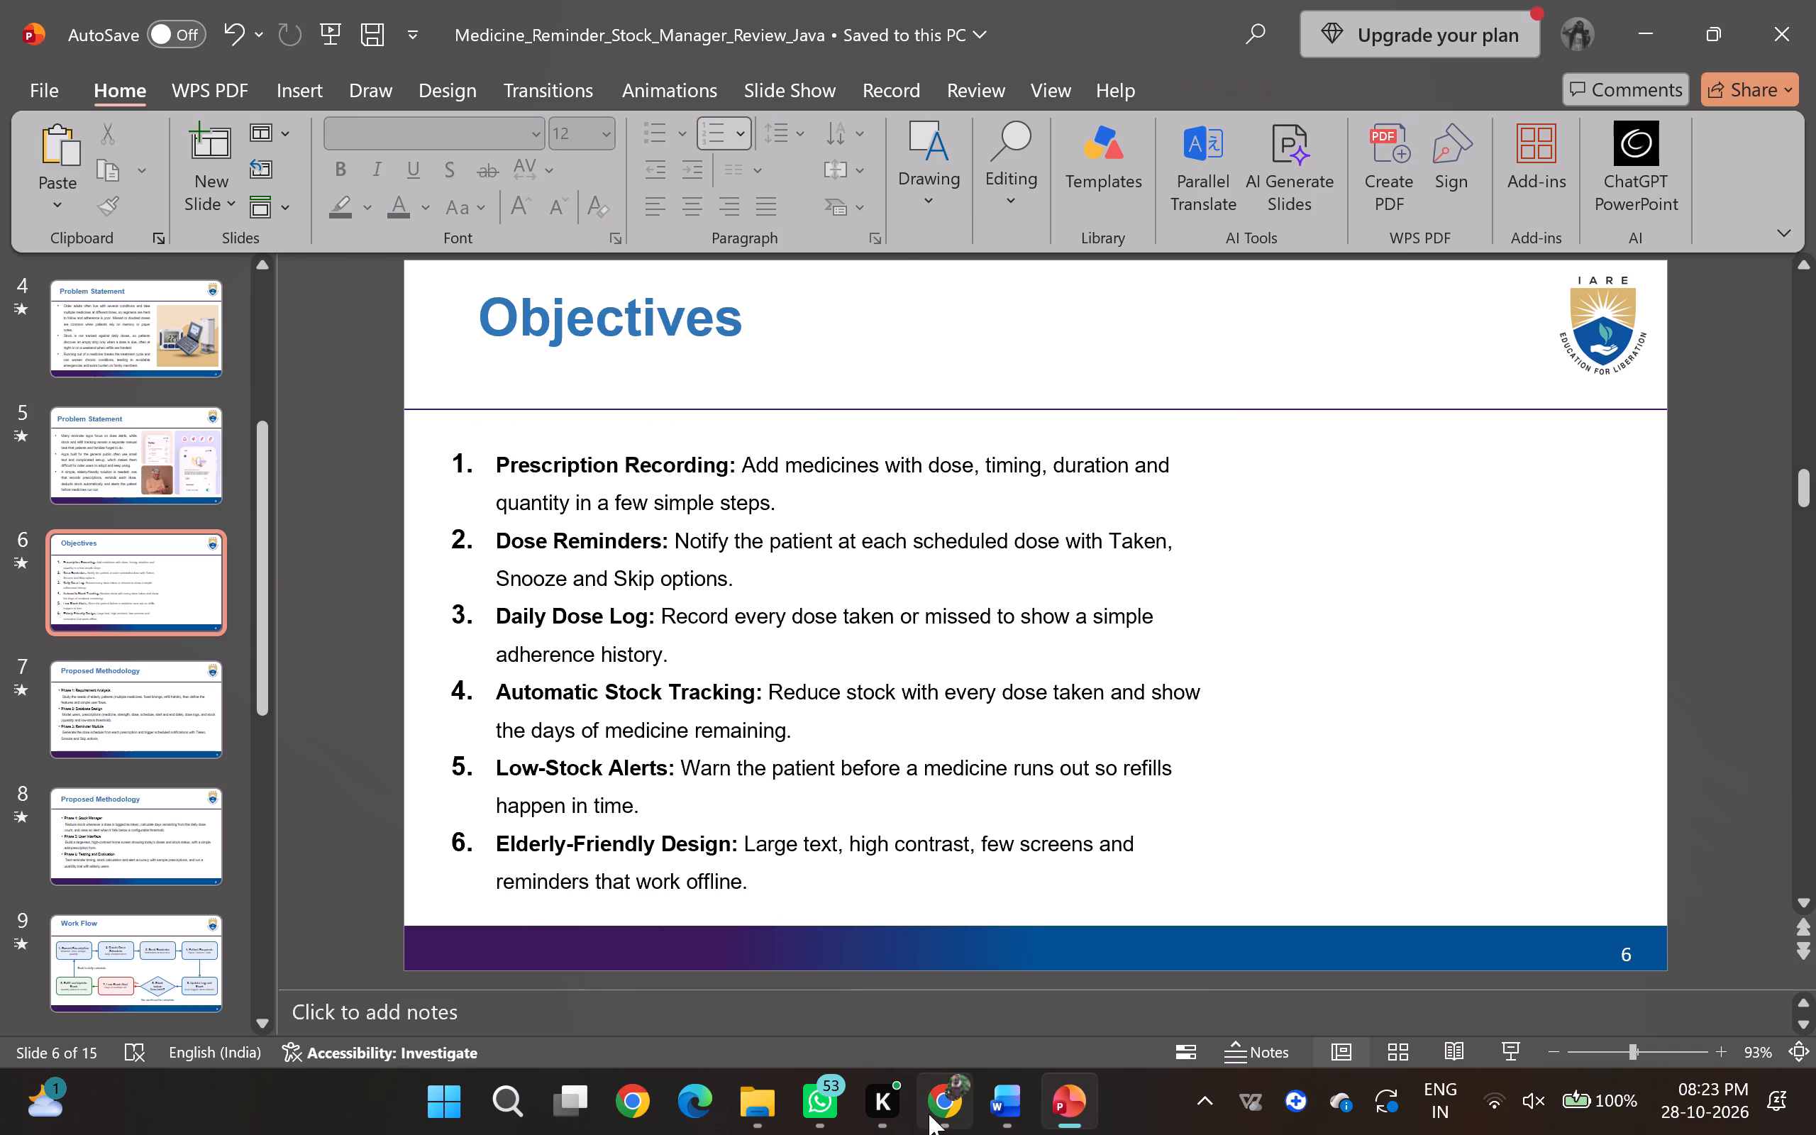
Switch to Chrome and examine the related medication reminder app images for a picture suited to the Objectives slide.
click(929, 1114)
click(1423, 572)
click(940, 1097)
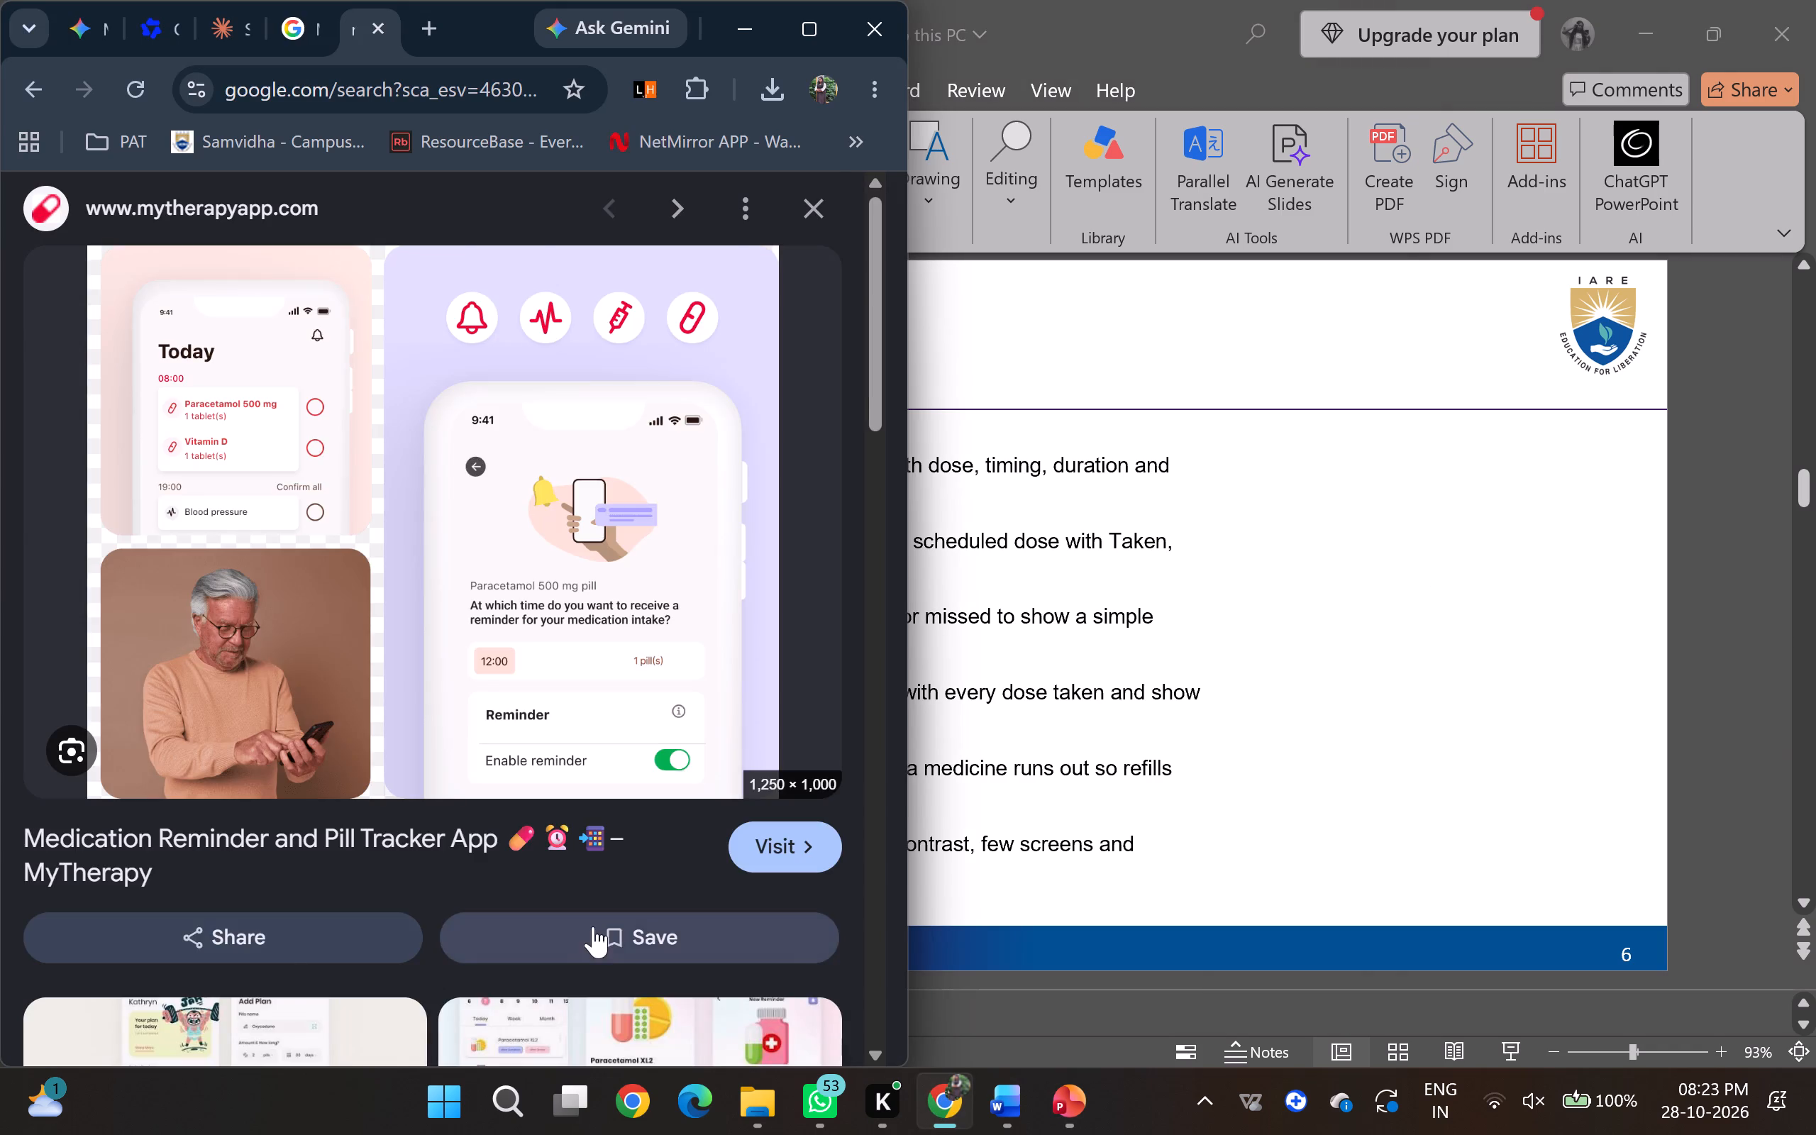
scroll(593, 926, down, 4)
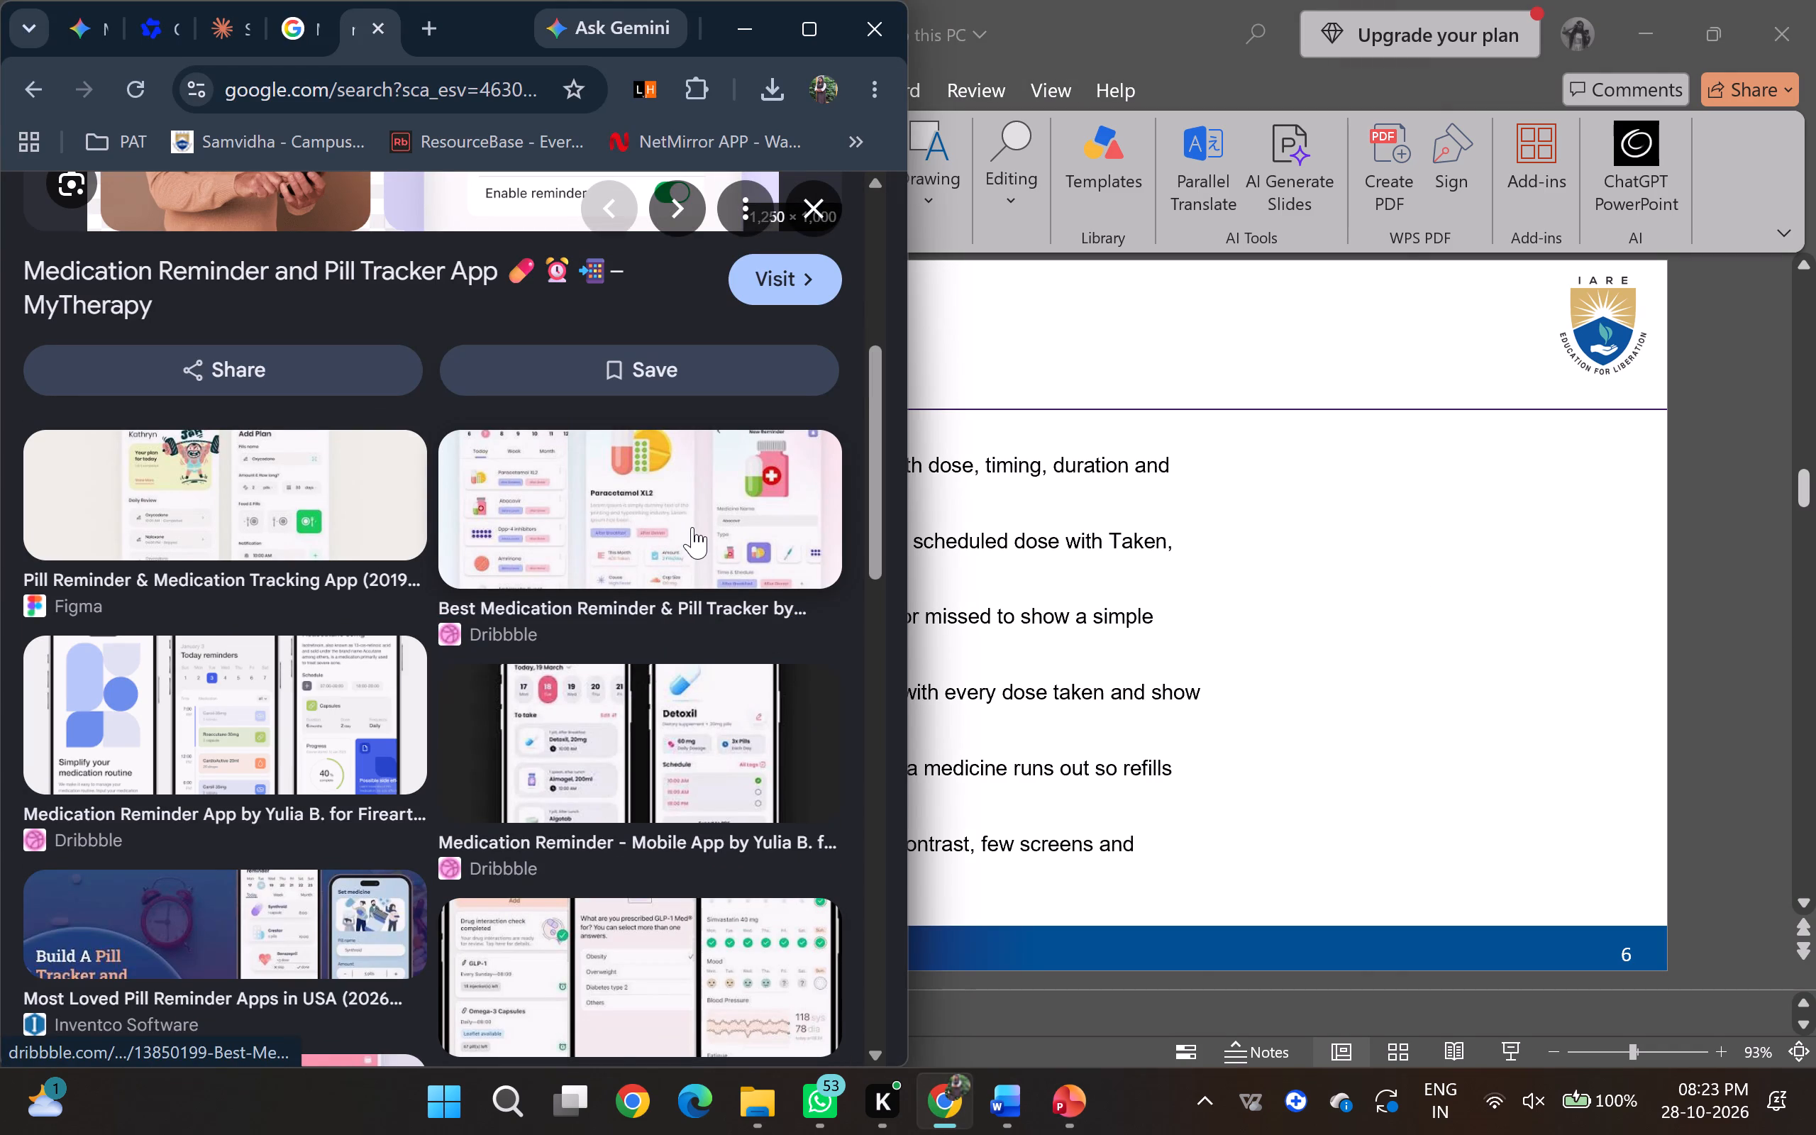
click(644, 746)
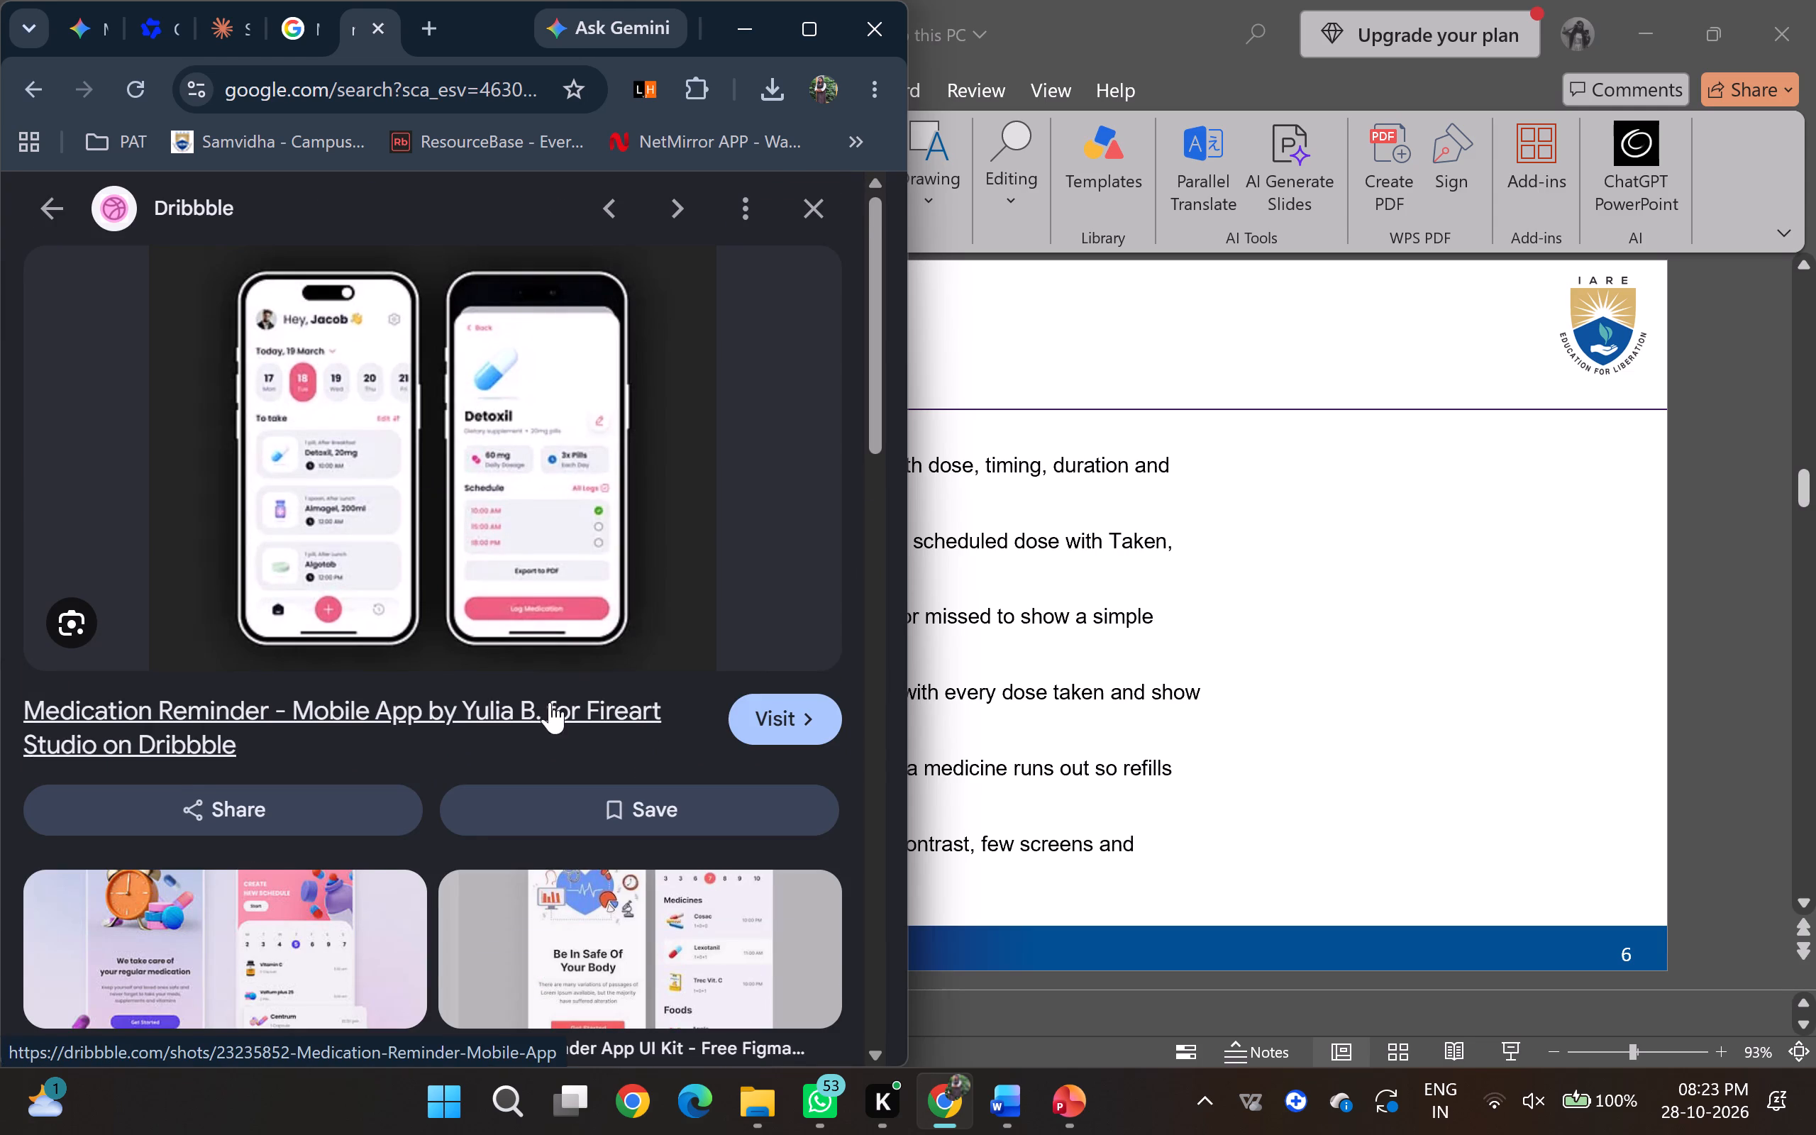
scroll(548, 704, down, 5)
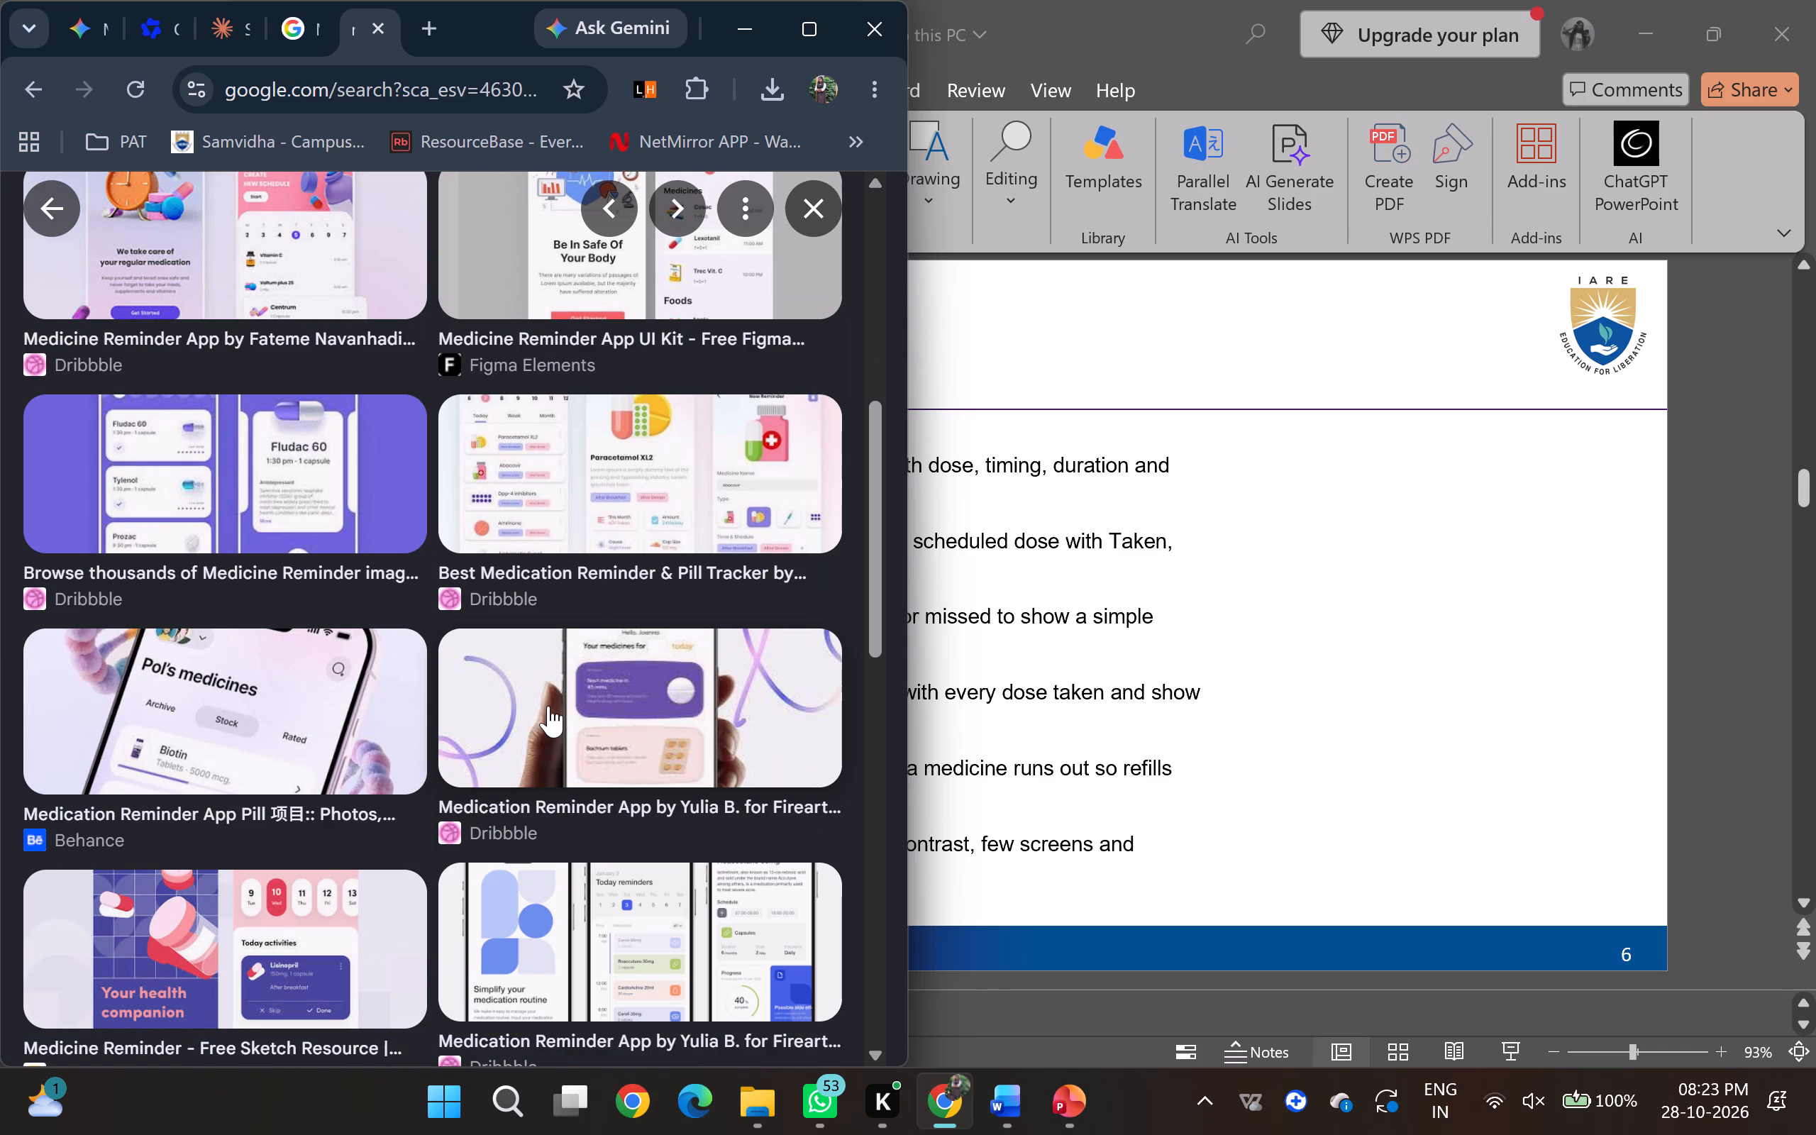
click(638, 476)
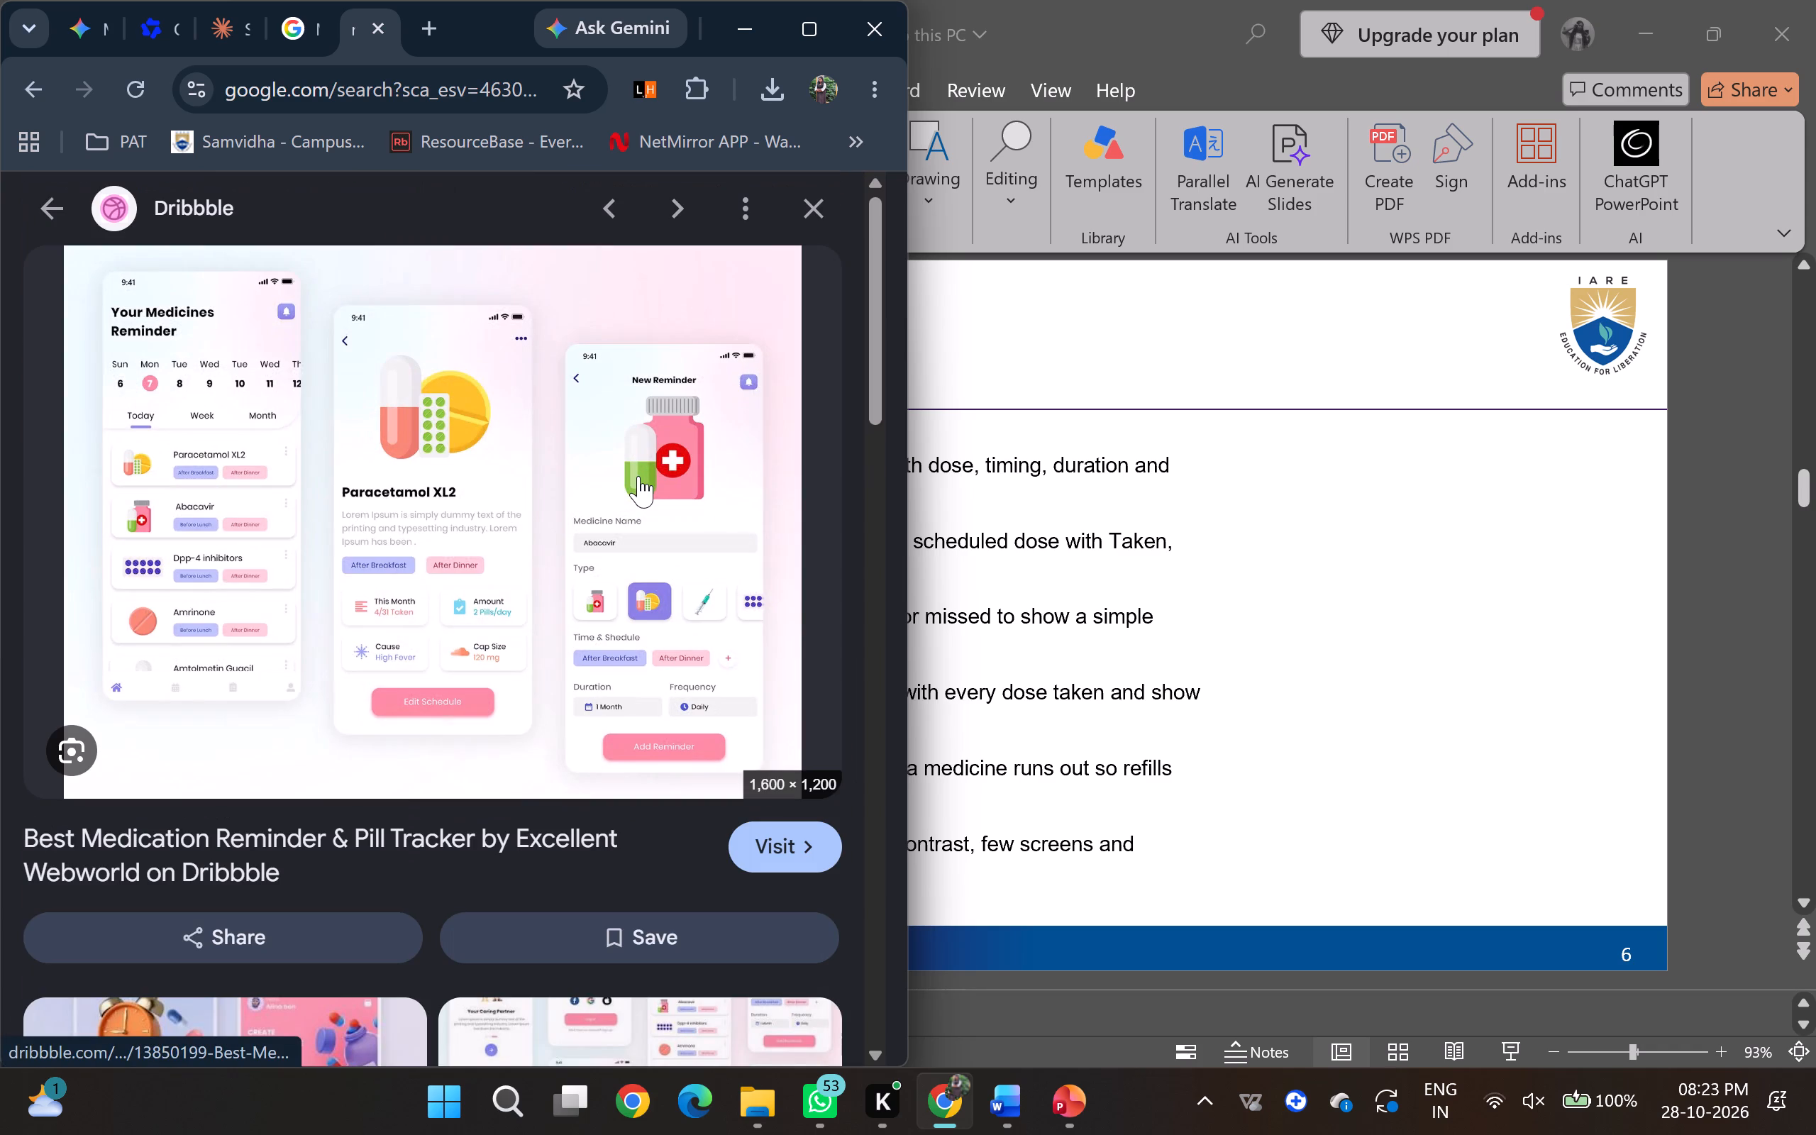
click(45, 211)
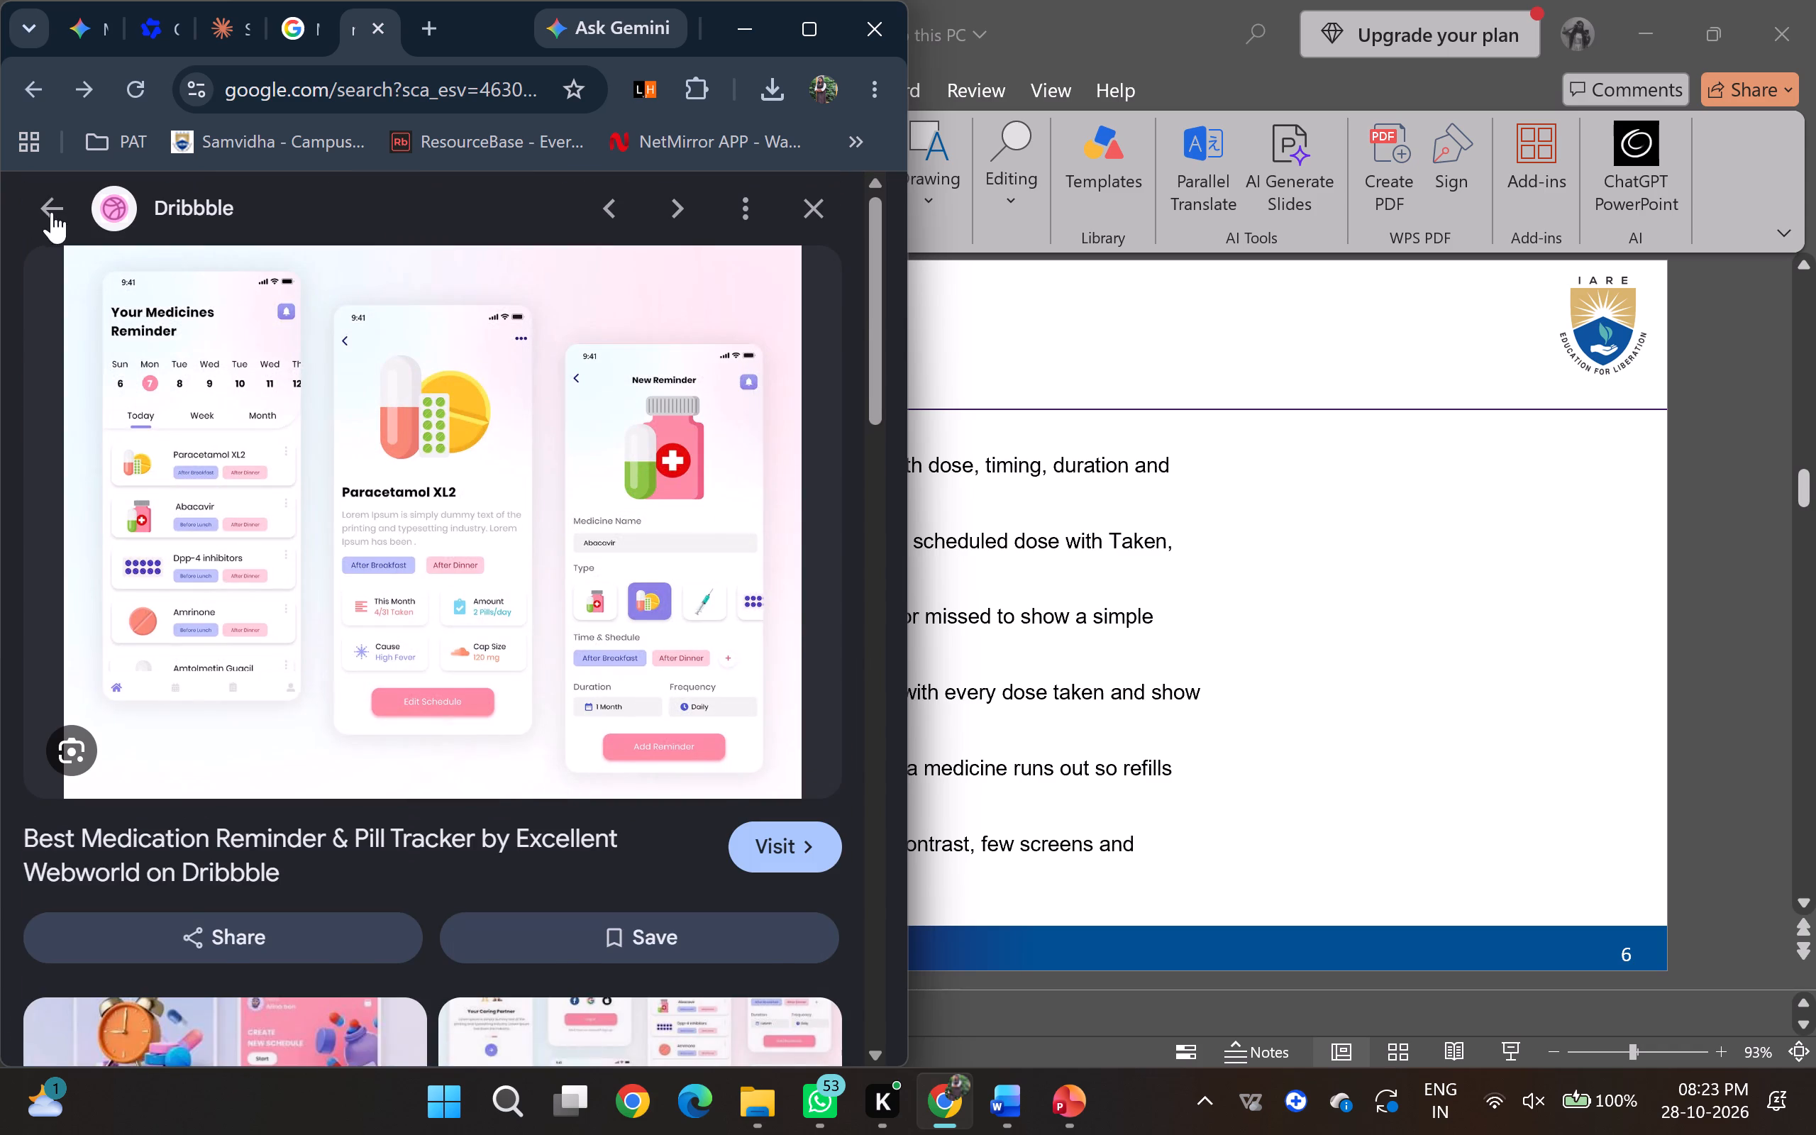
scroll(604, 726, up, 10)
scroll(603, 724, down, 3)
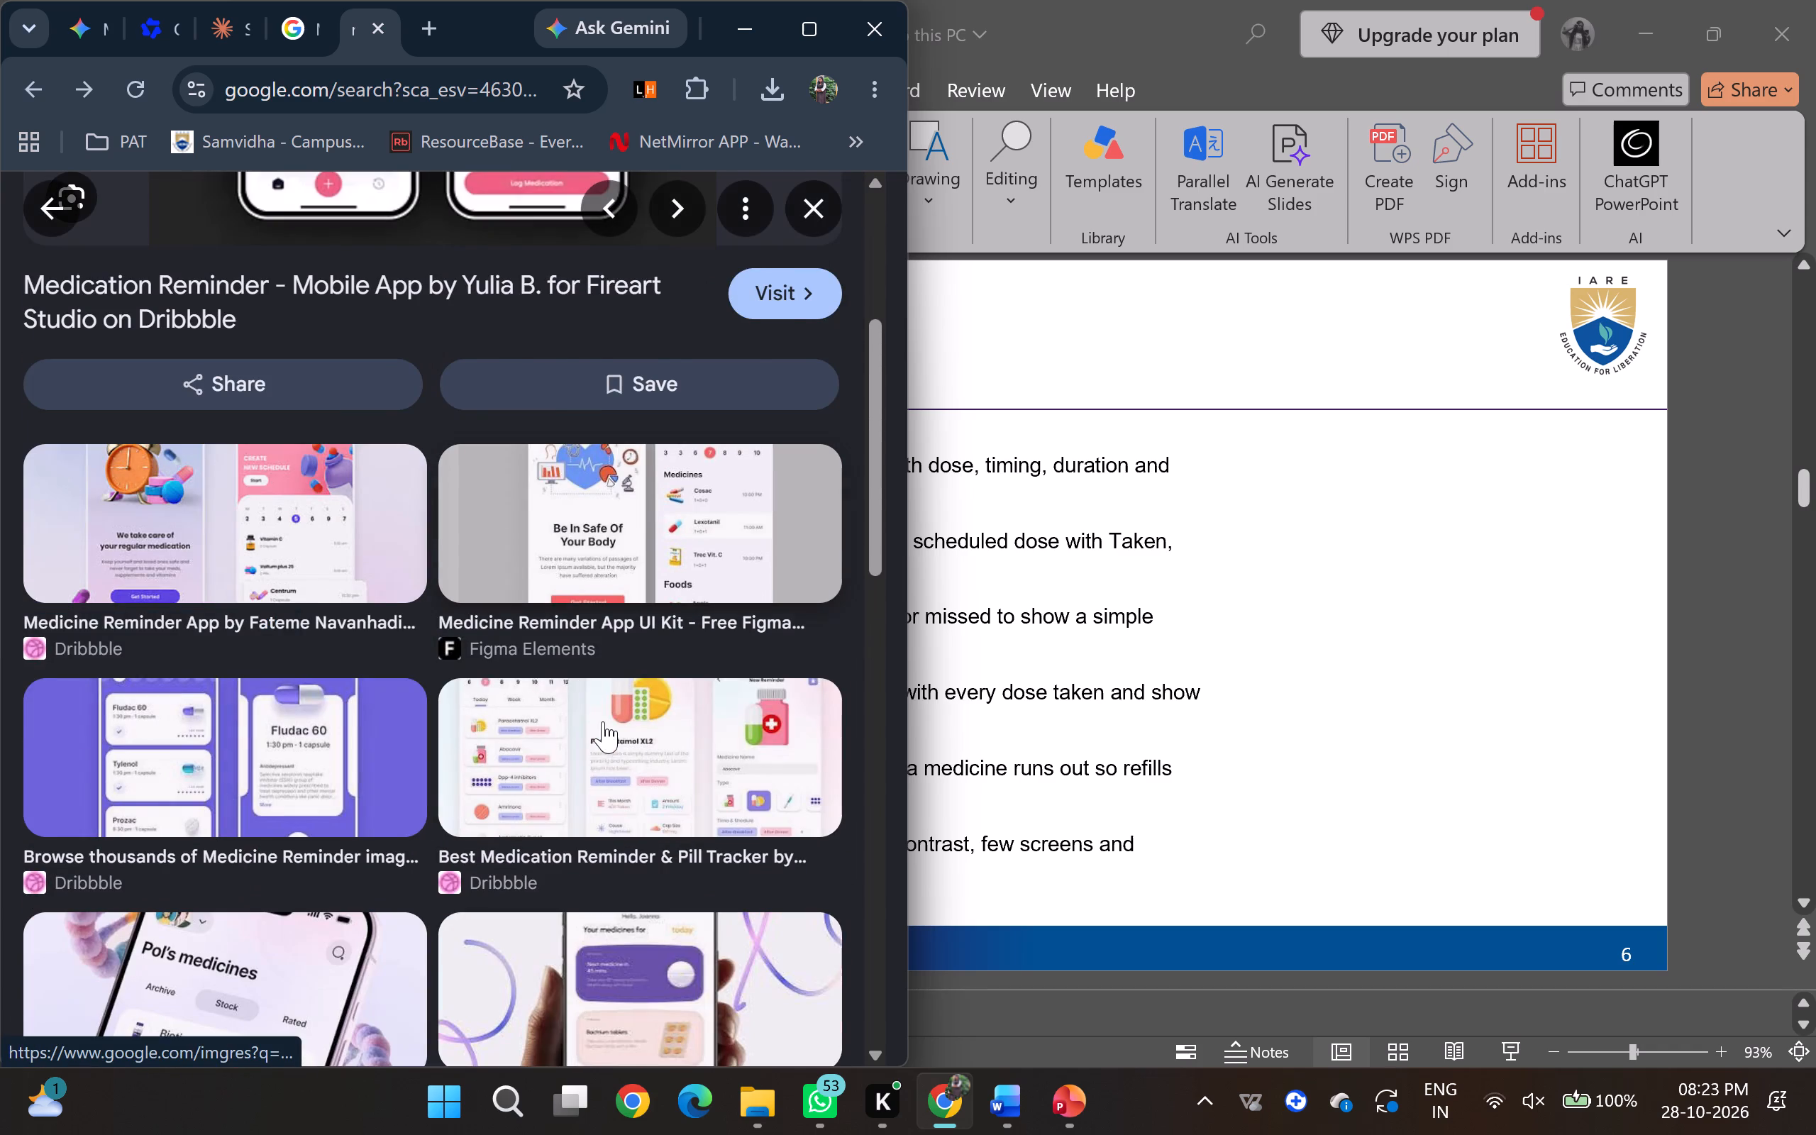
click(629, 528)
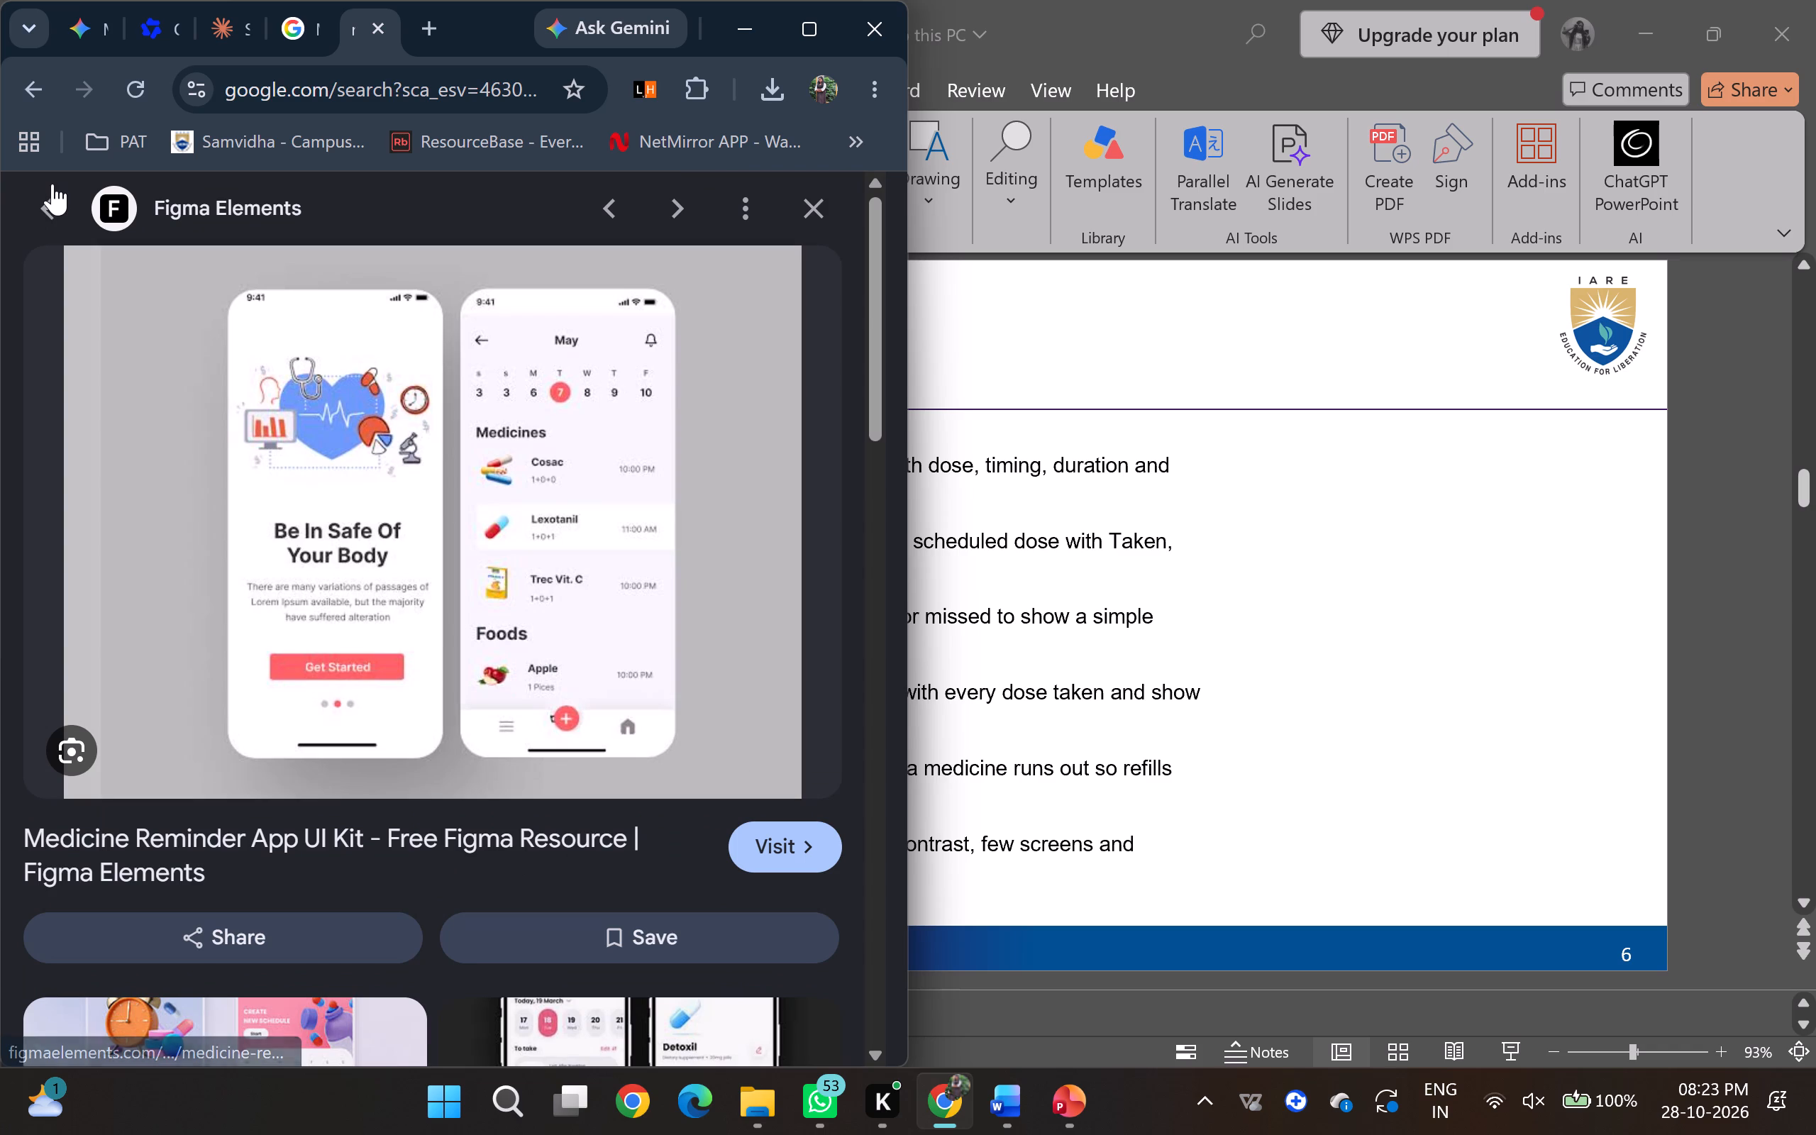
click(50, 203)
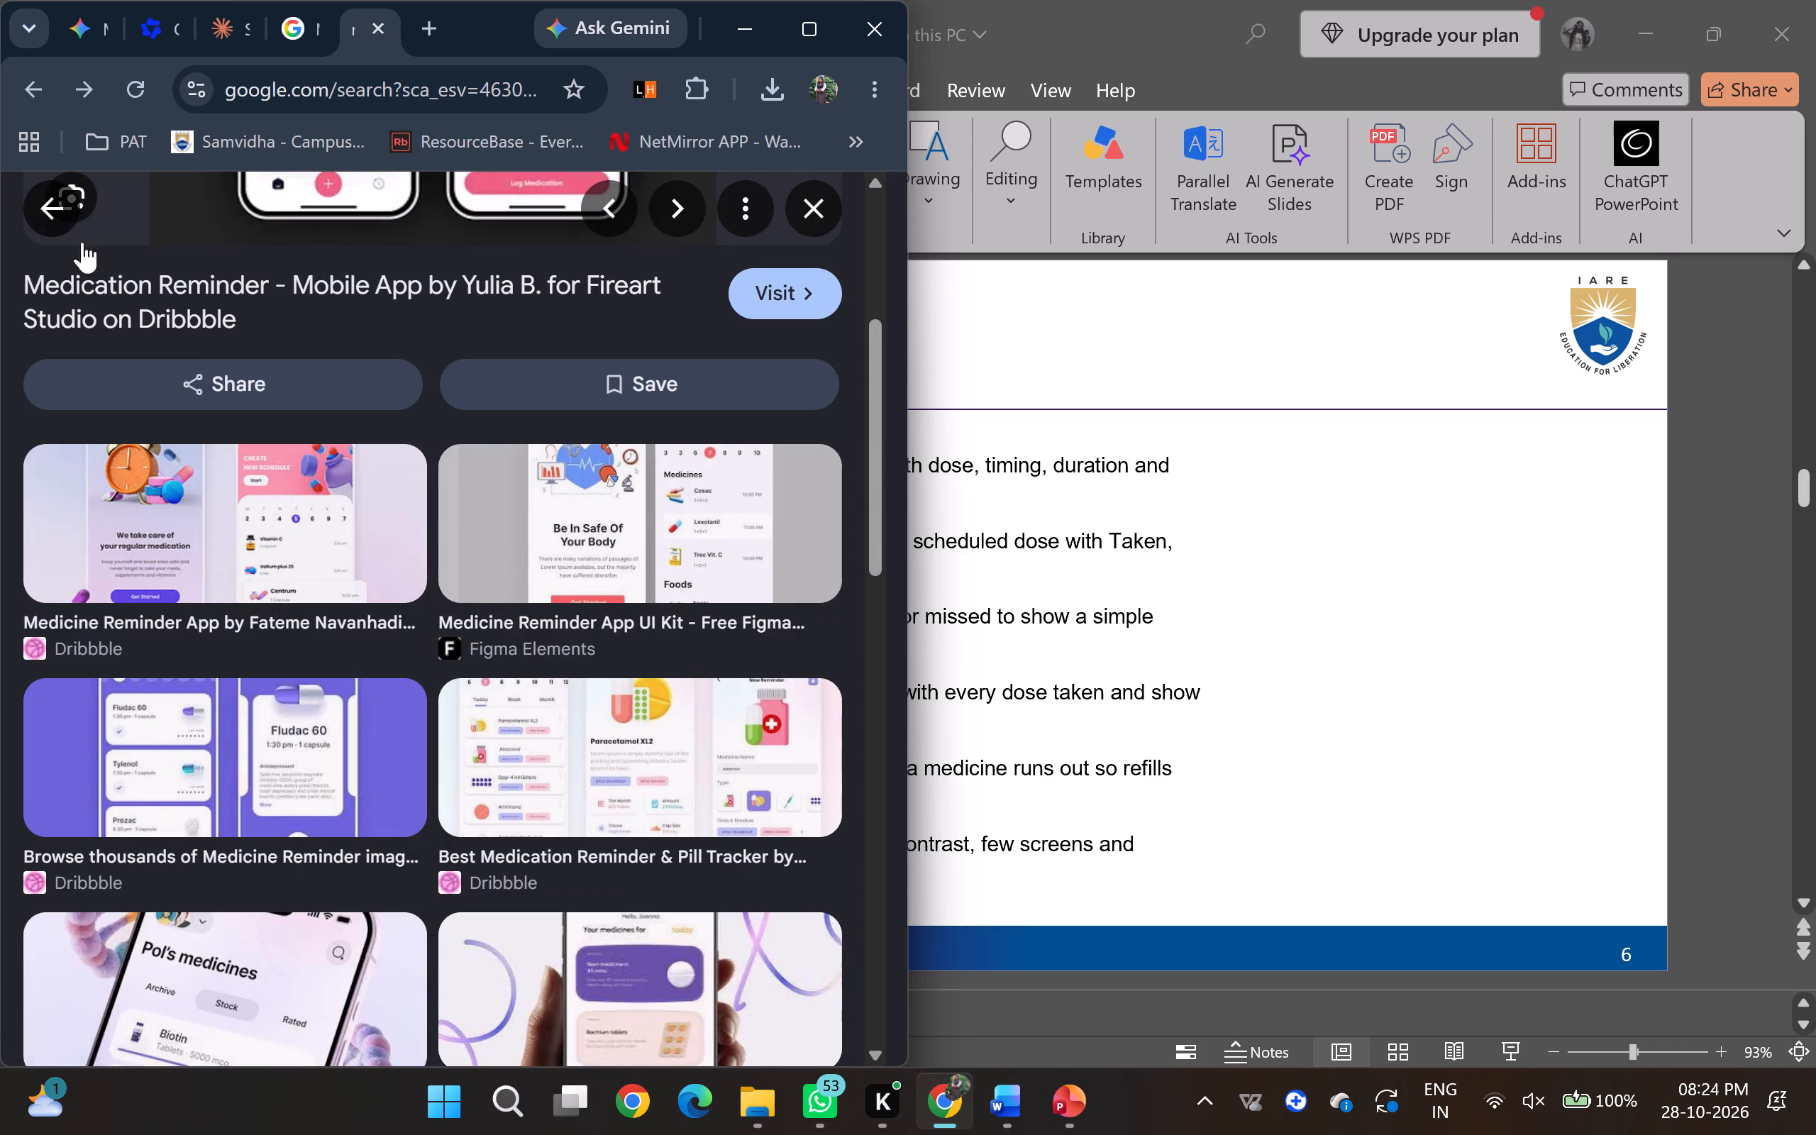
Open the Instagram result showing two tilted phones with a pill bottle reminder screen and copy its image.
scroll(504, 592, down, 4)
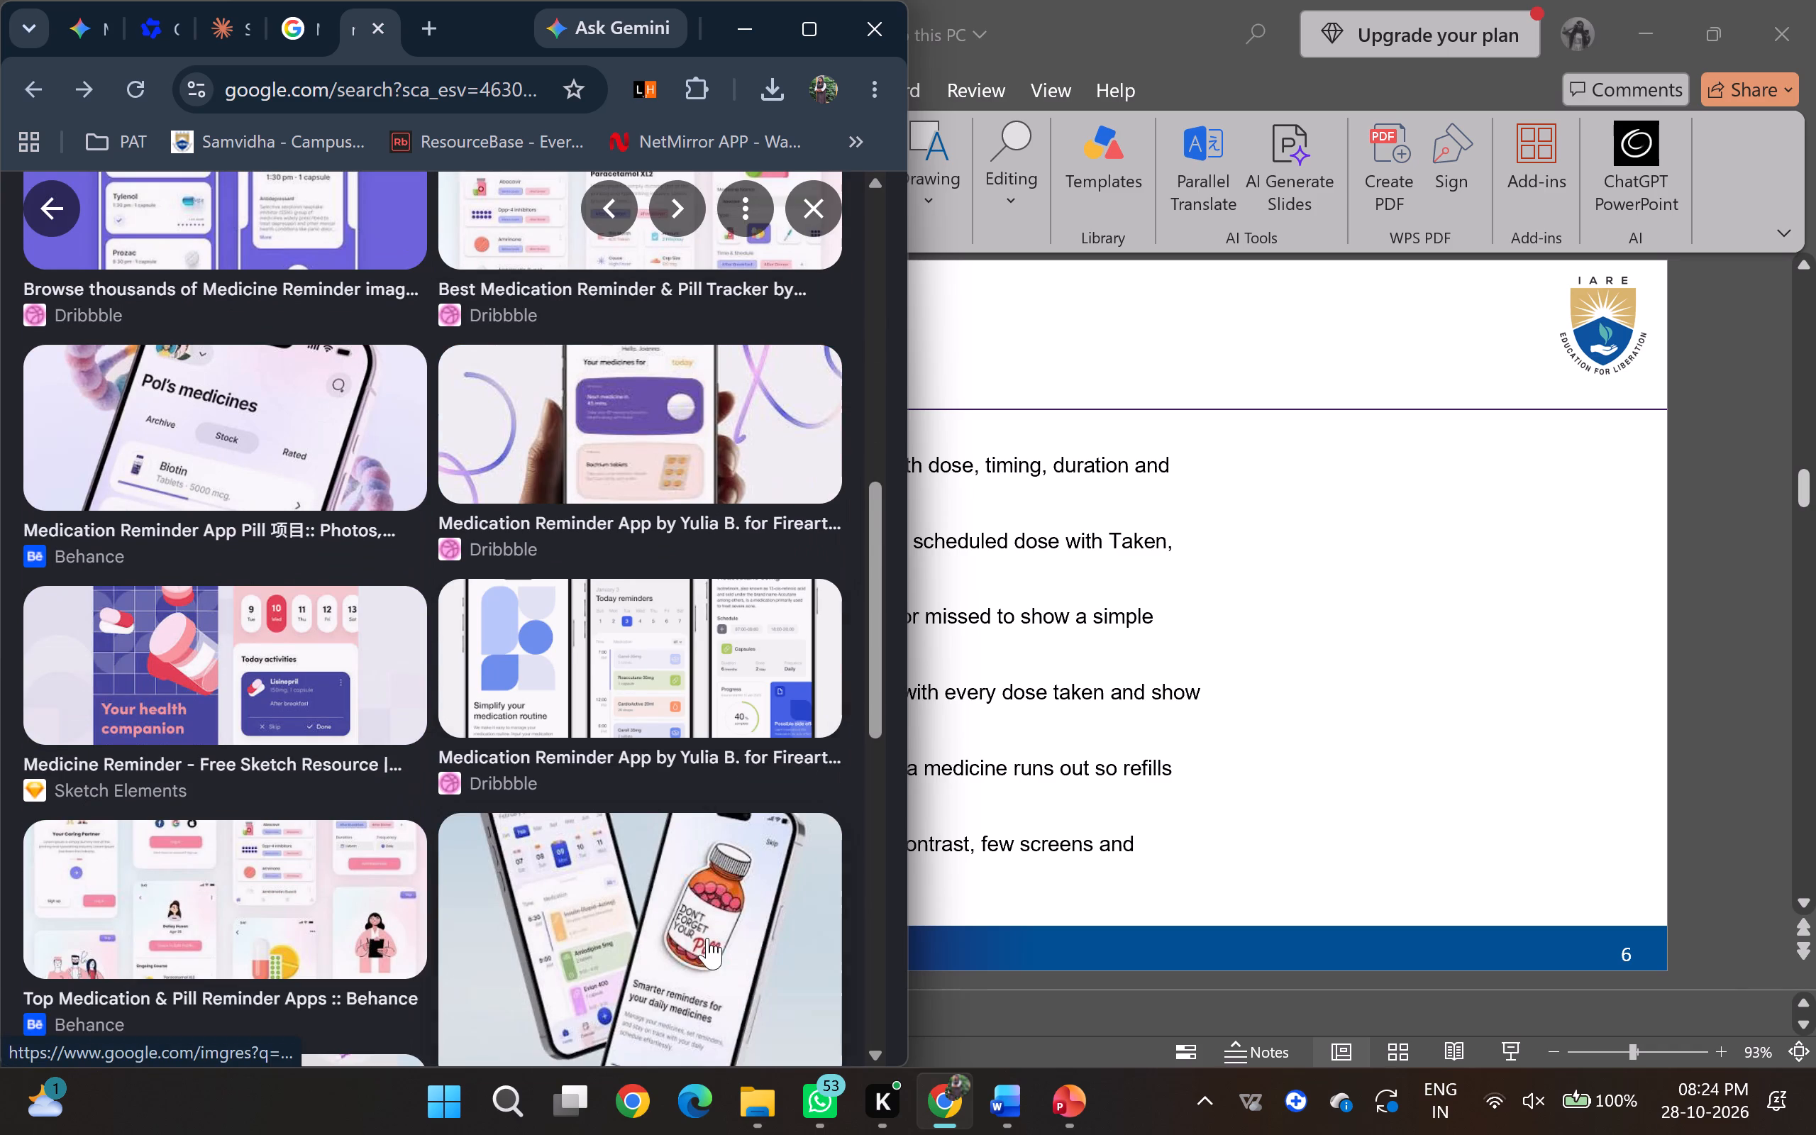
click(707, 947)
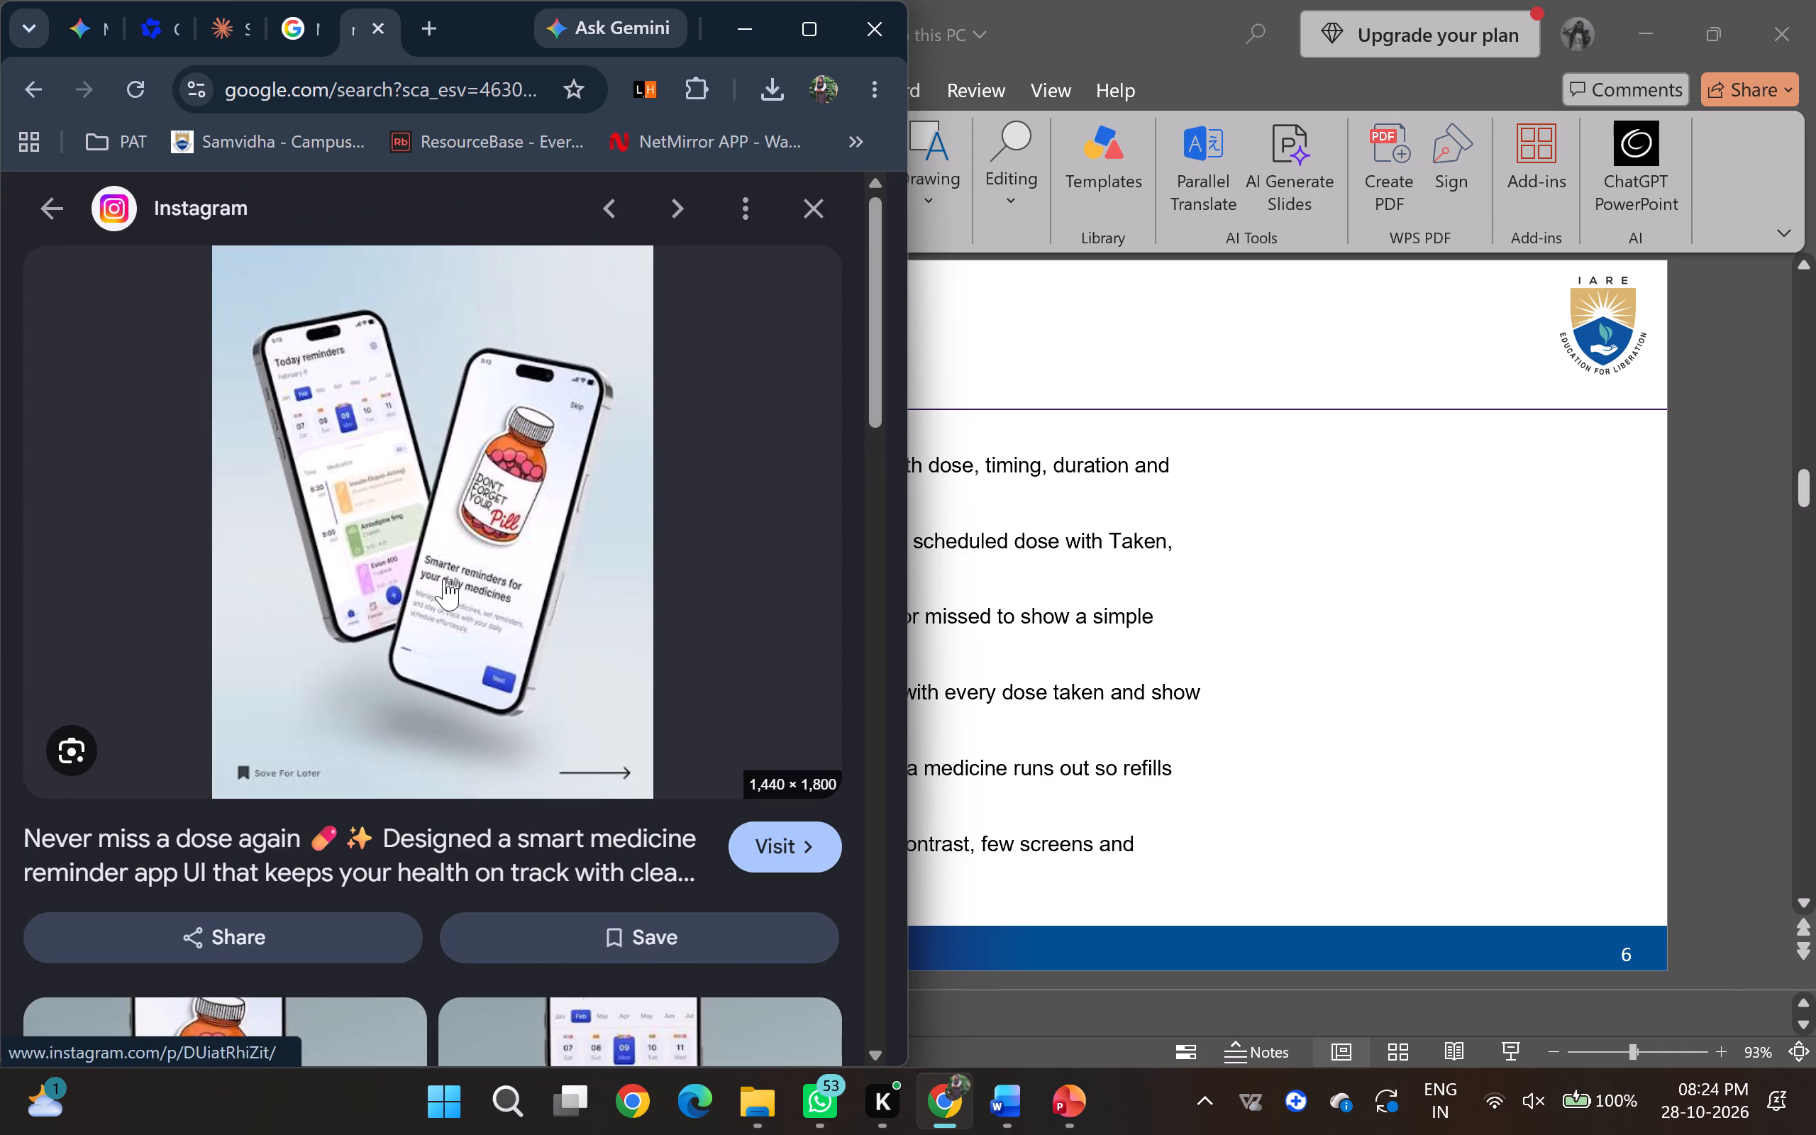
right_click(428, 494)
click(574, 880)
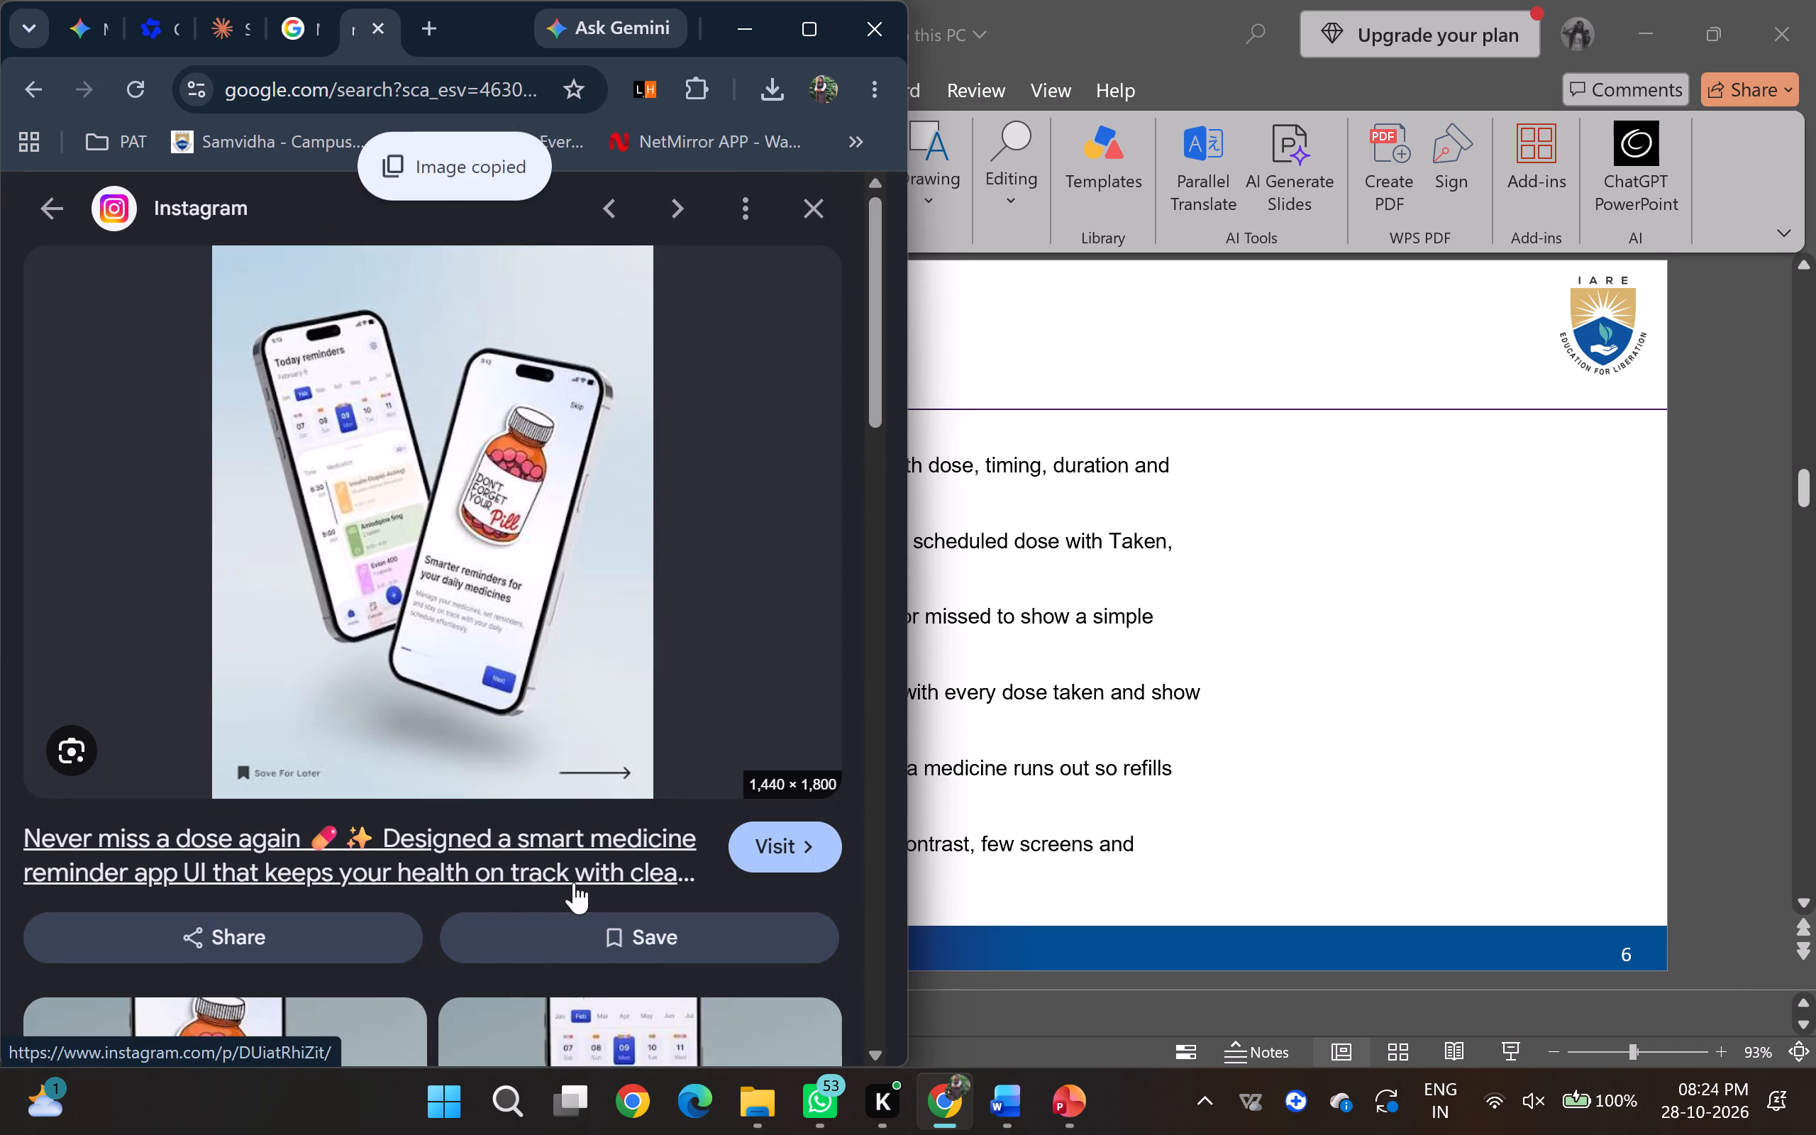
Search for "remove bg" in a new browser tab, open remove.bg and paste the copied phone image for background removal.
click(426, 29)
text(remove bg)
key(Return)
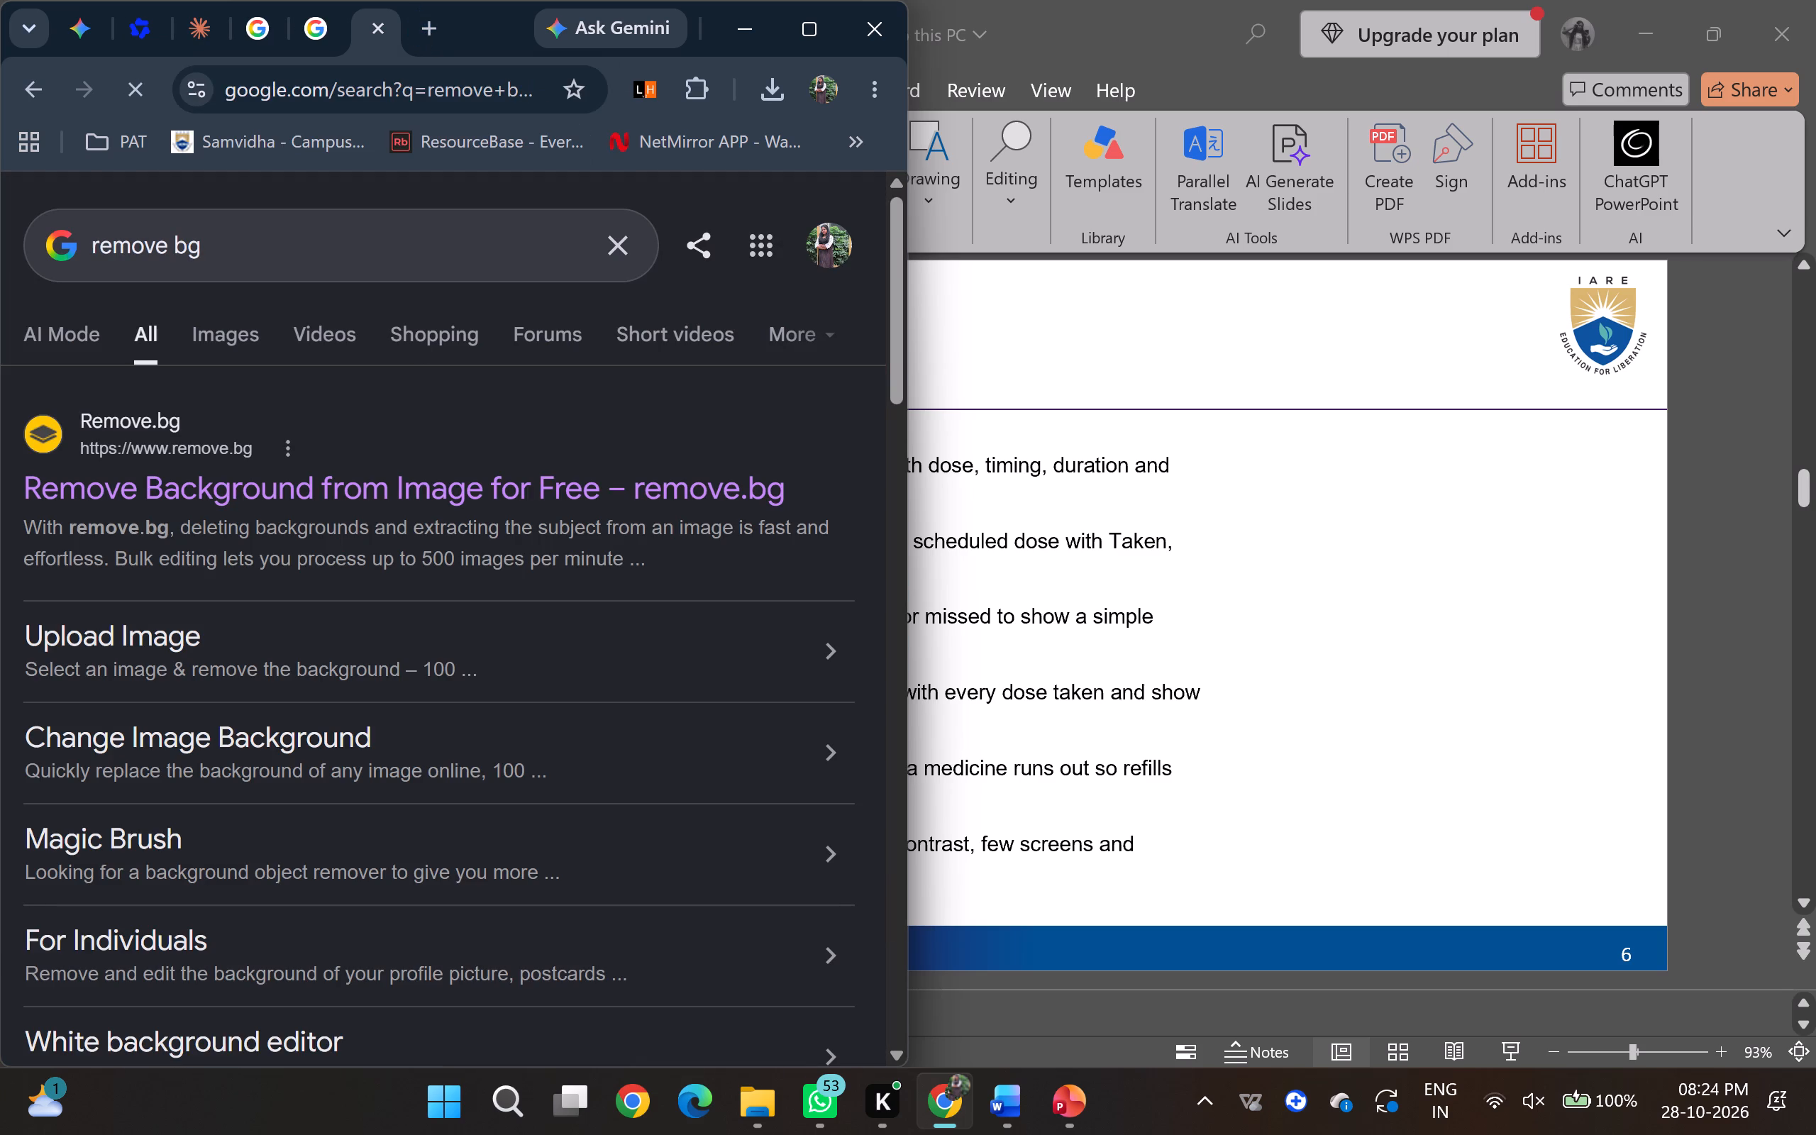
click(450, 485)
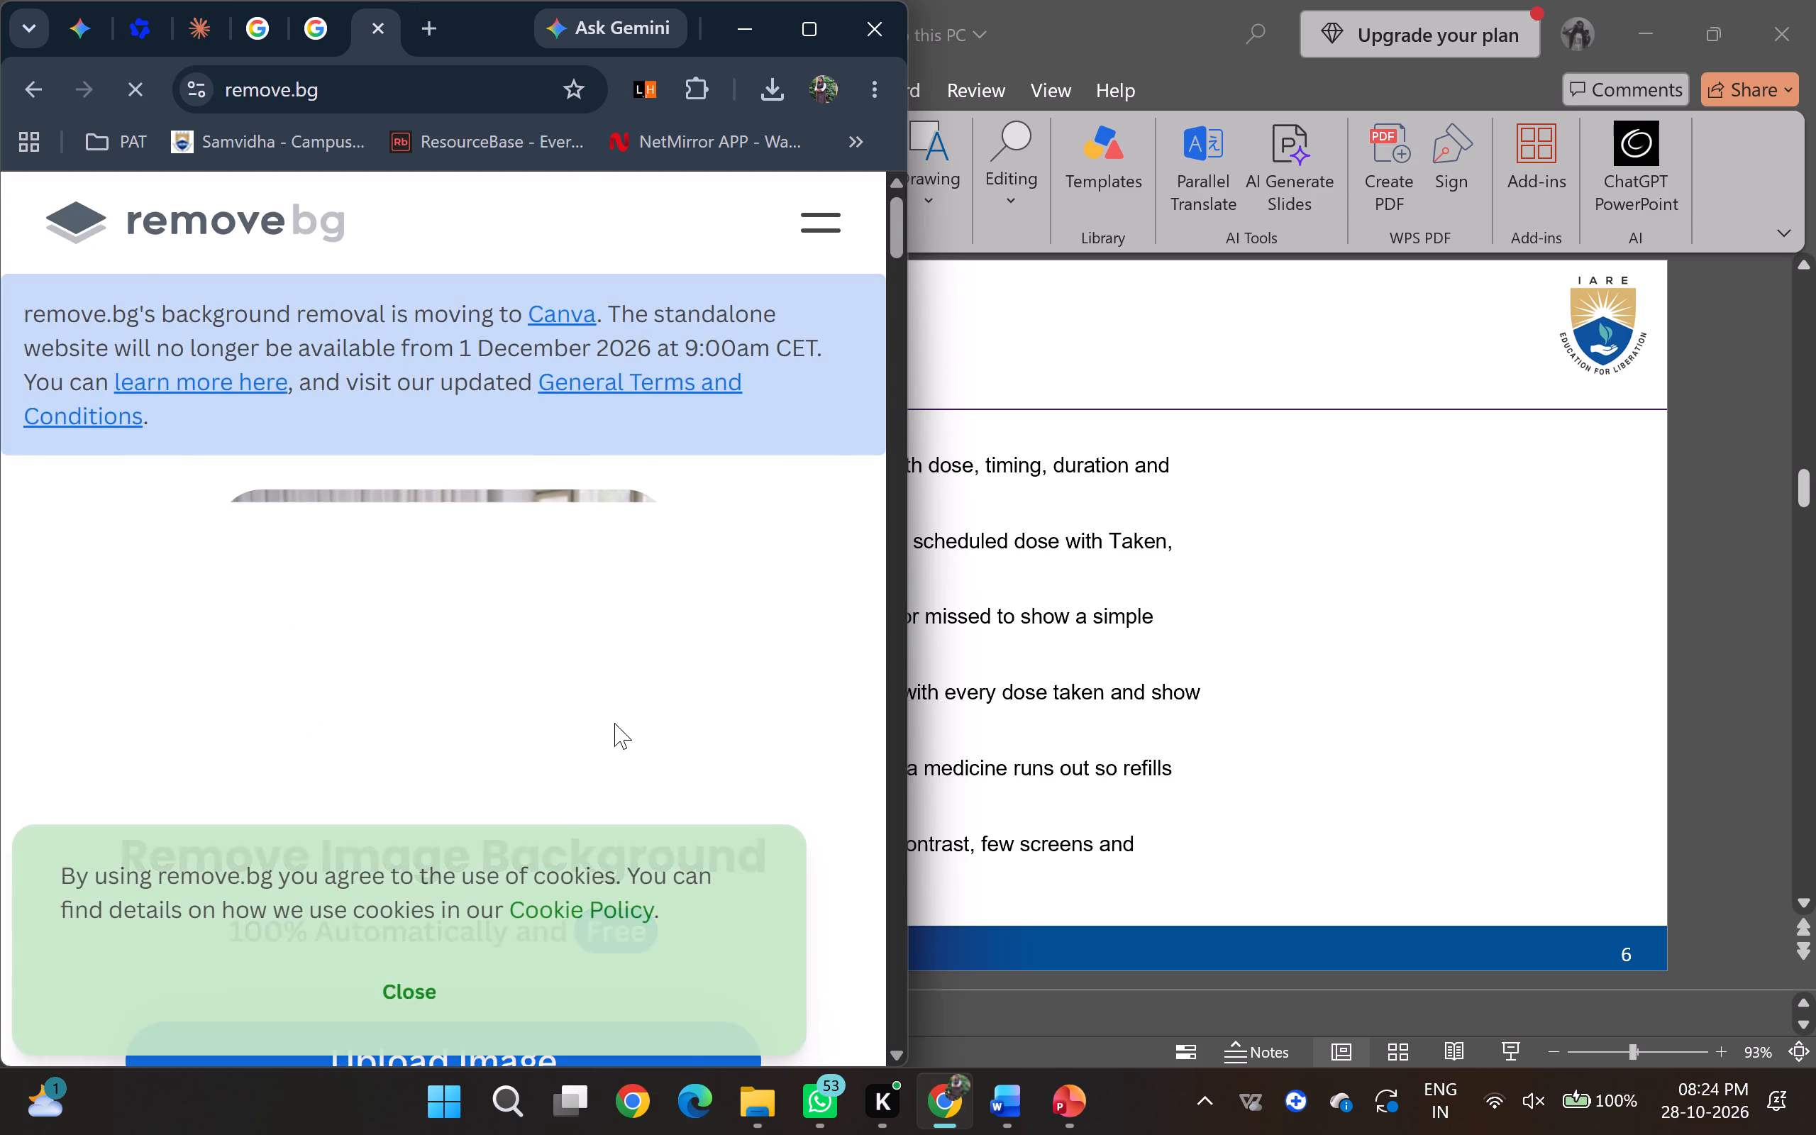
scroll(639, 698, down, 1)
click(439, 978)
scroll(670, 748, down, 3)
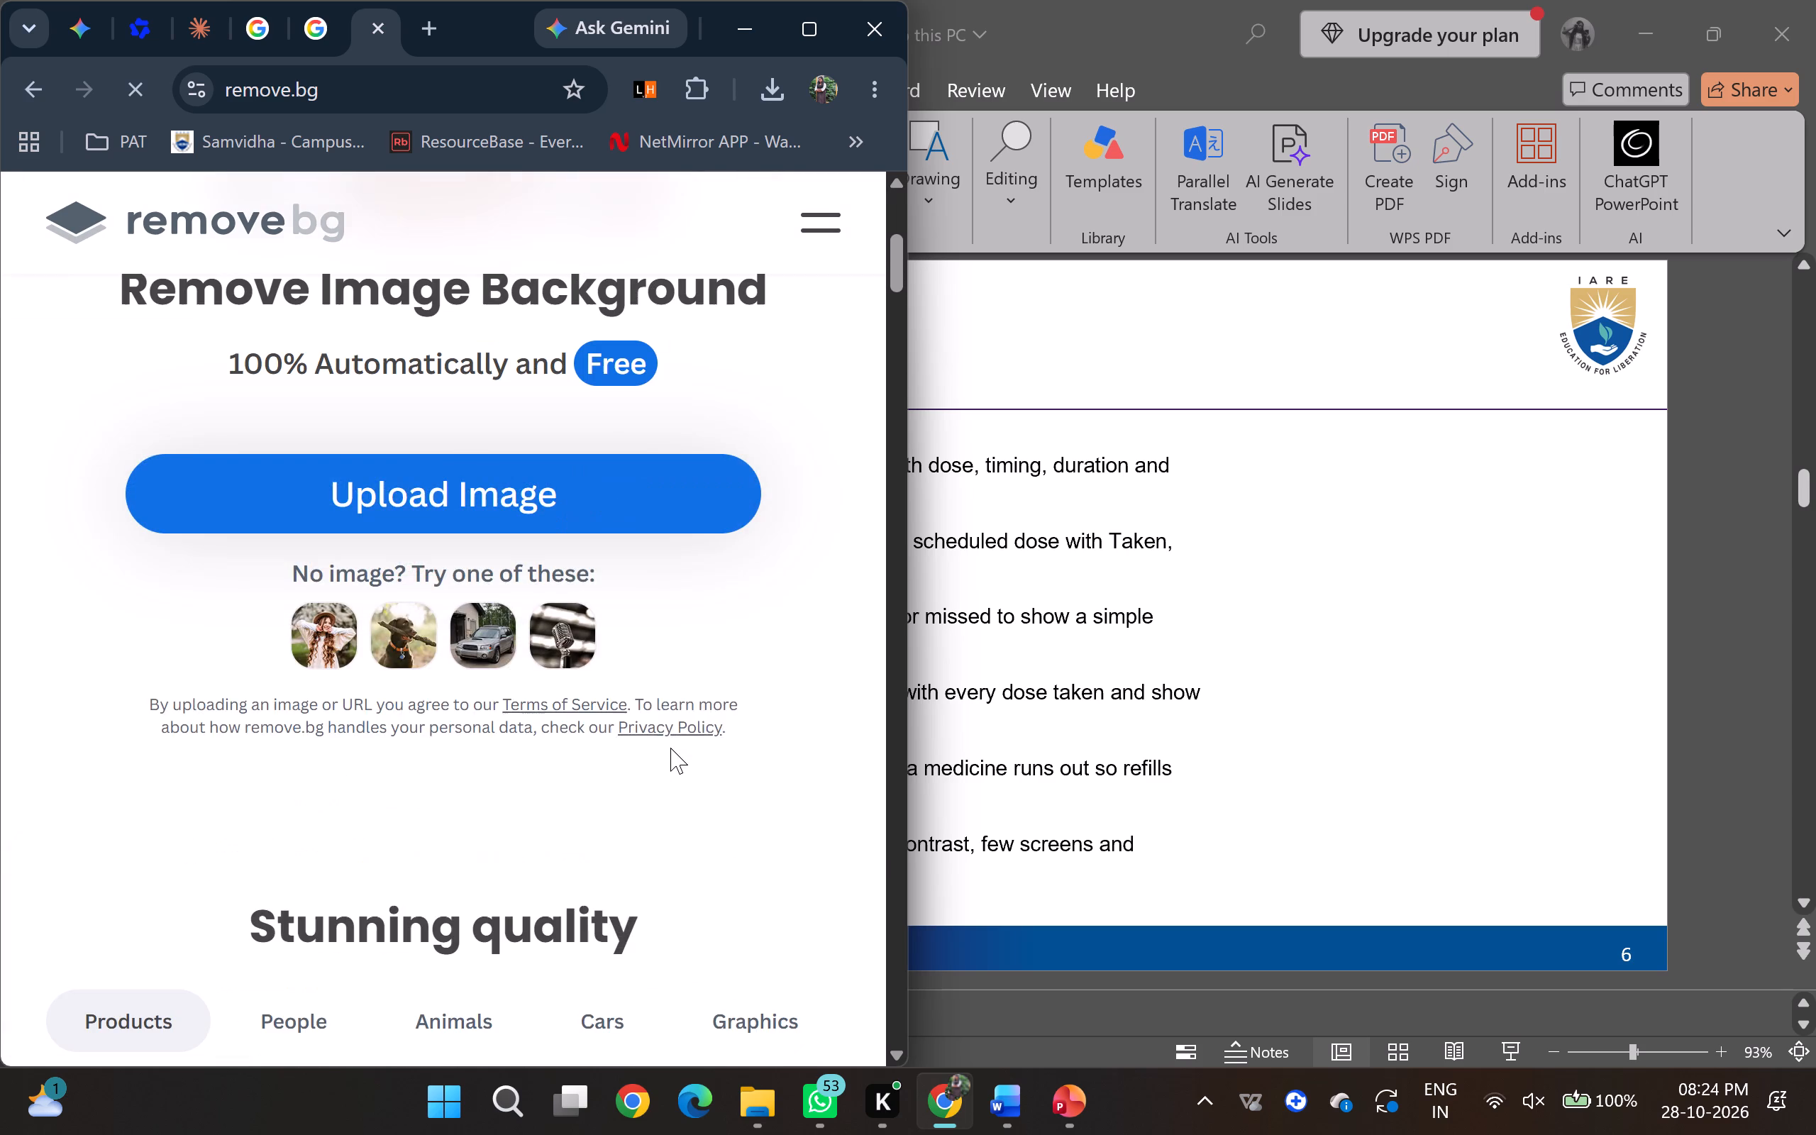
key(ctrl+v)
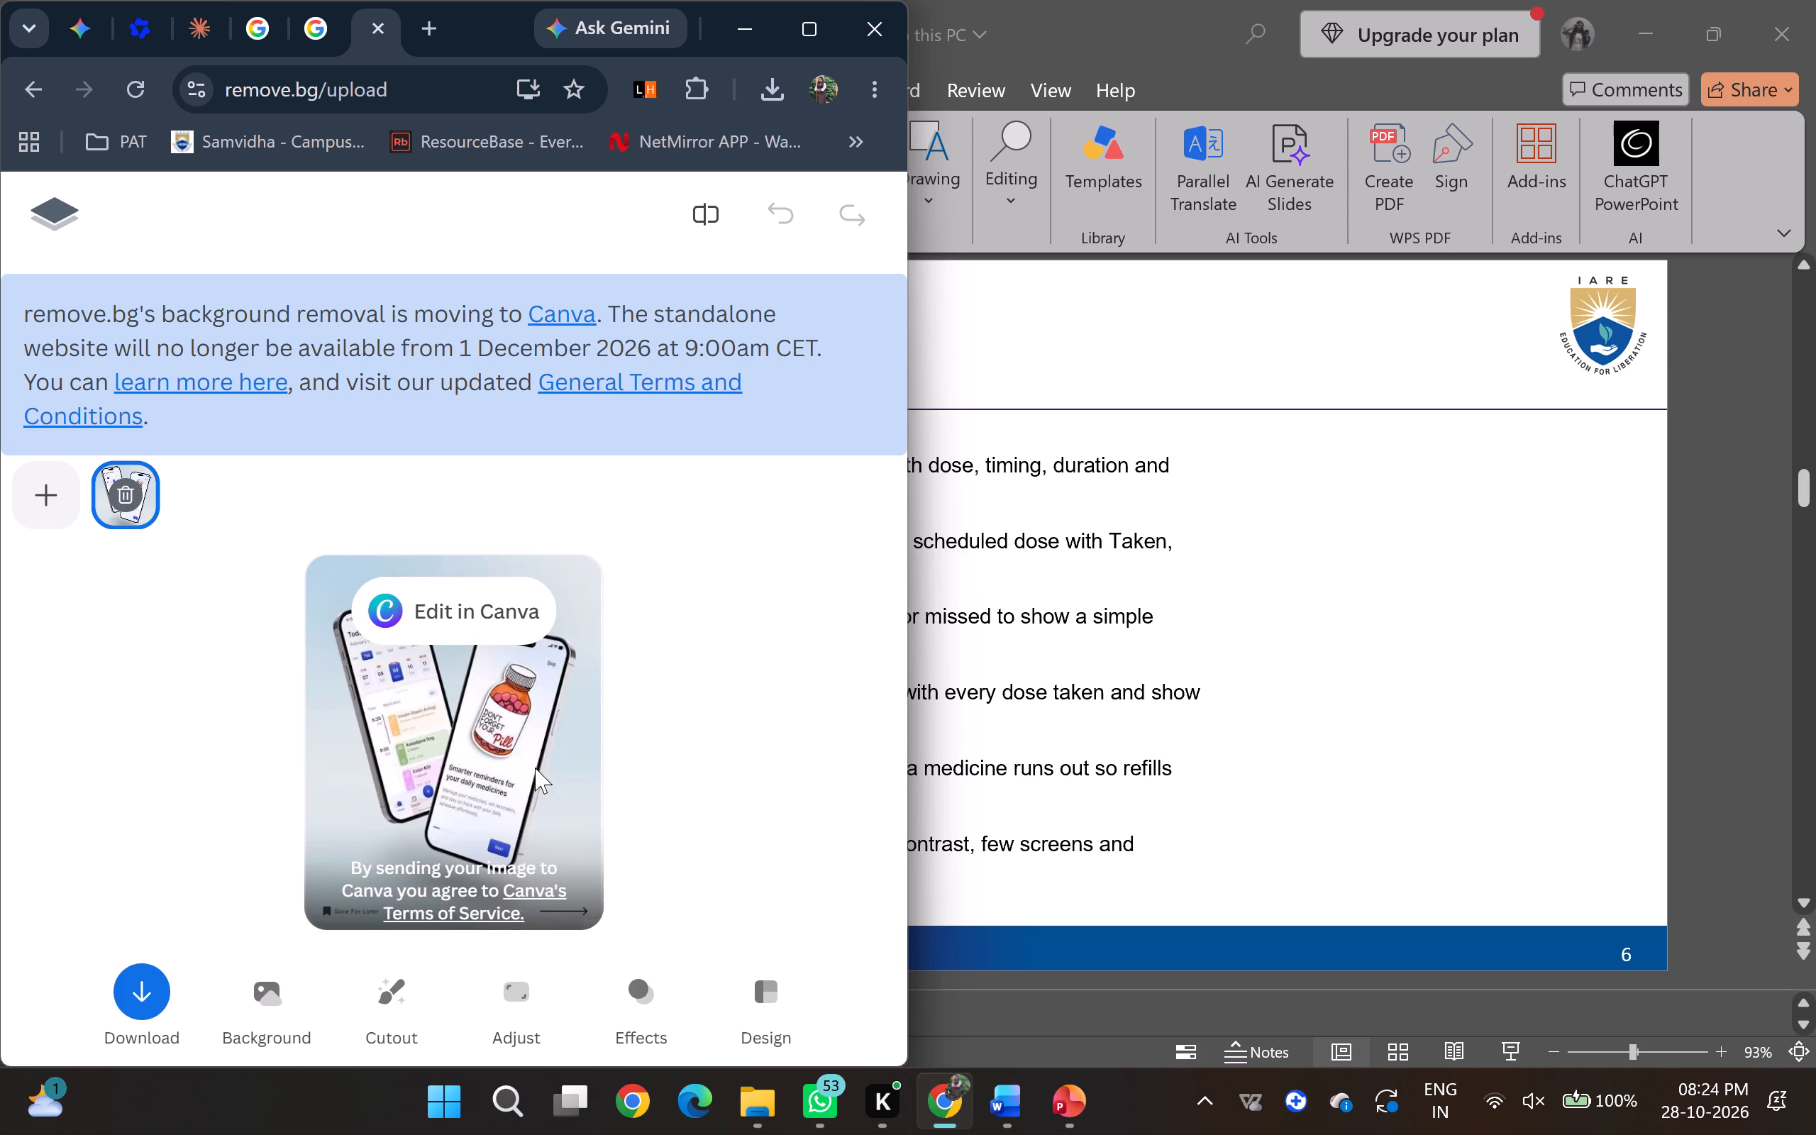
Copy the background-free cutout of the two phones from remove.bg.
right_click(399, 692)
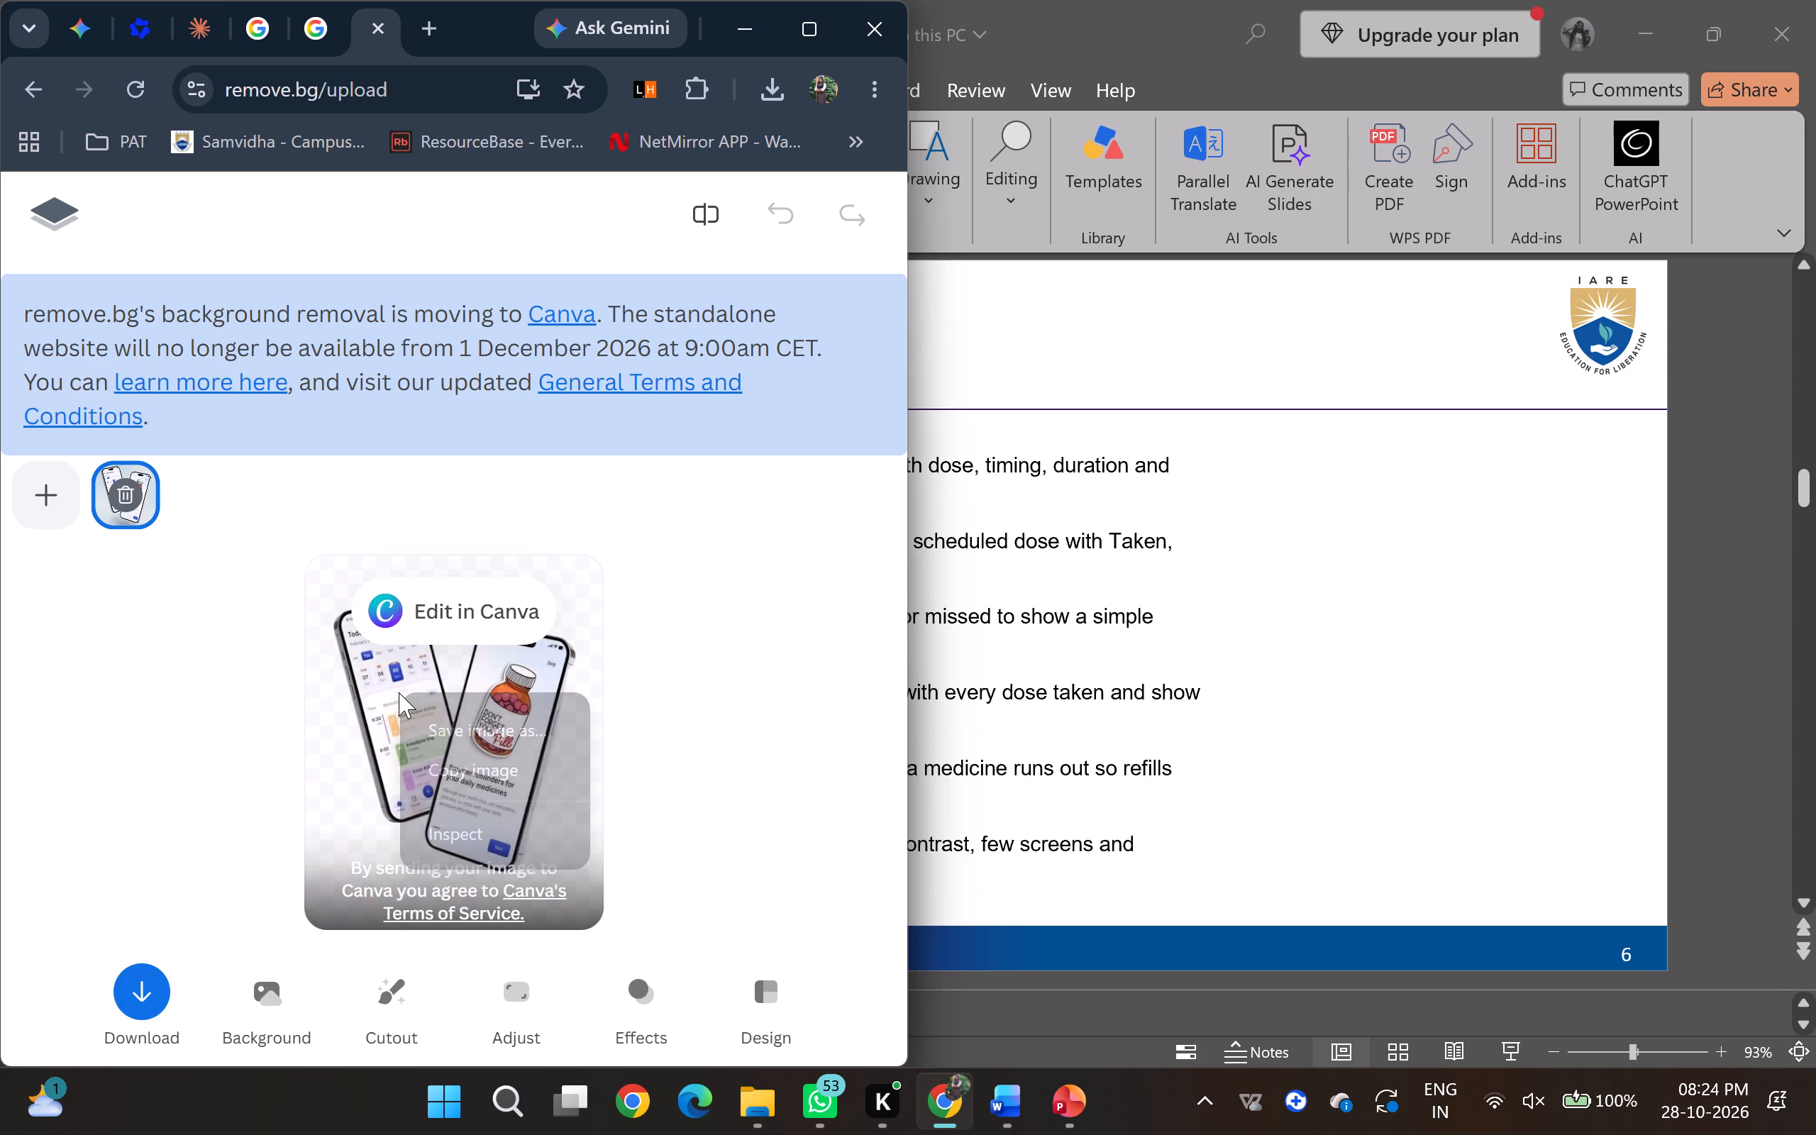
click(481, 778)
In PowerPoint, paste the two-phone image onto slide 6, Objectives, and place it to the right of the numbered list.
click(1383, 678)
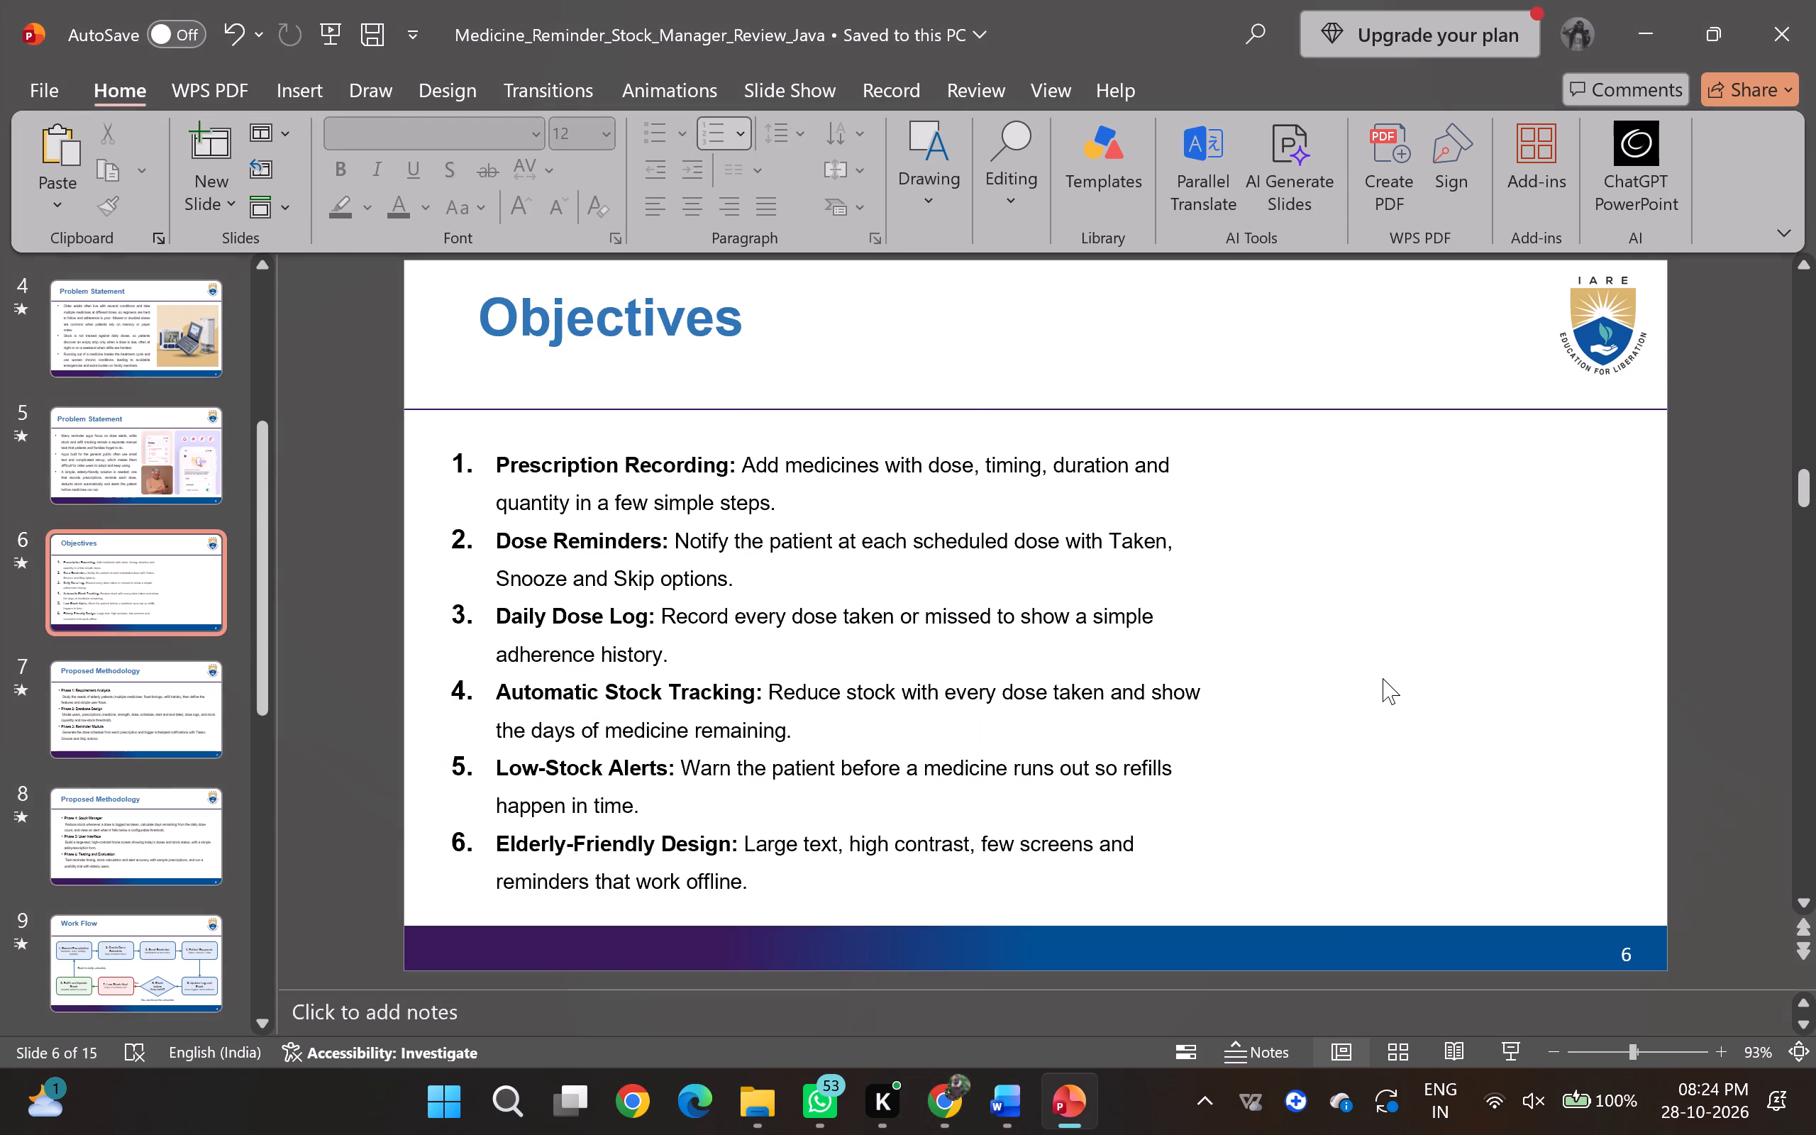
key(ctrl+v)
drag(1129, 781, 1485, 830)
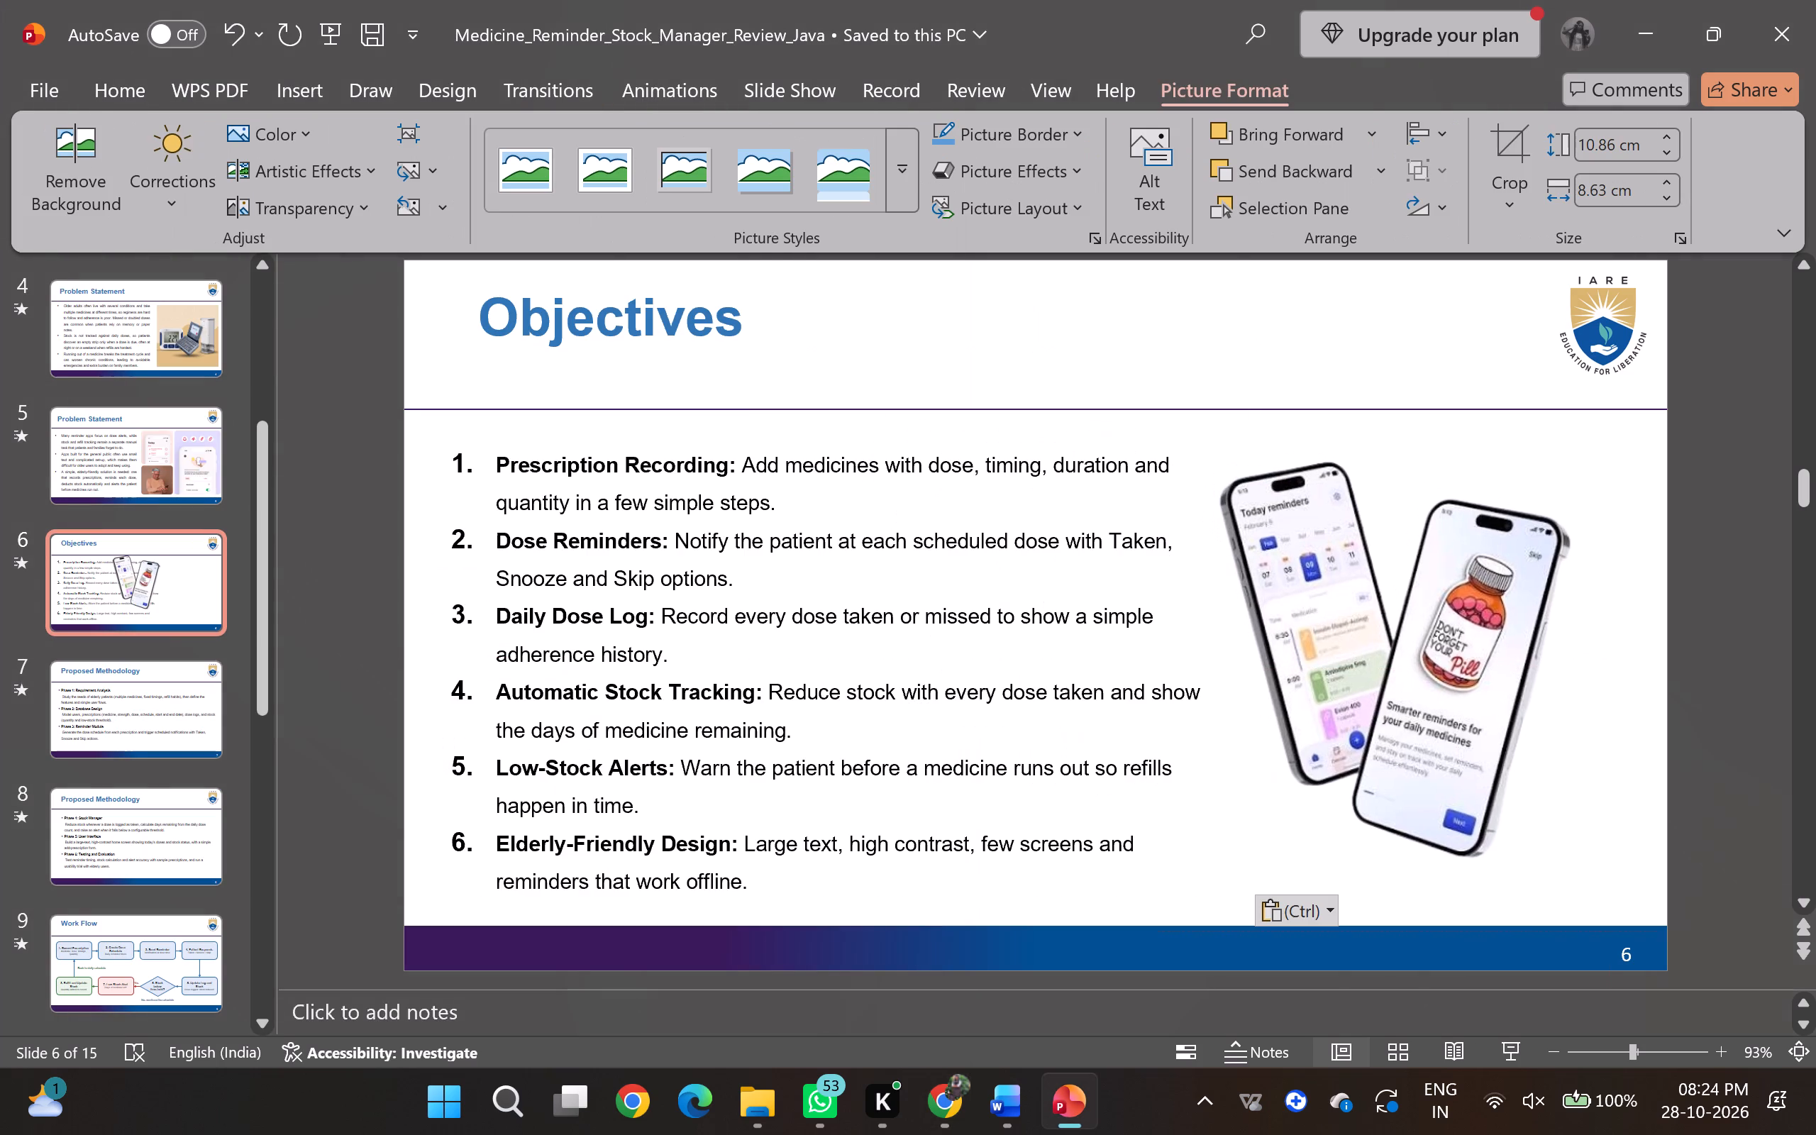
drag(1485, 830, 1517, 840)
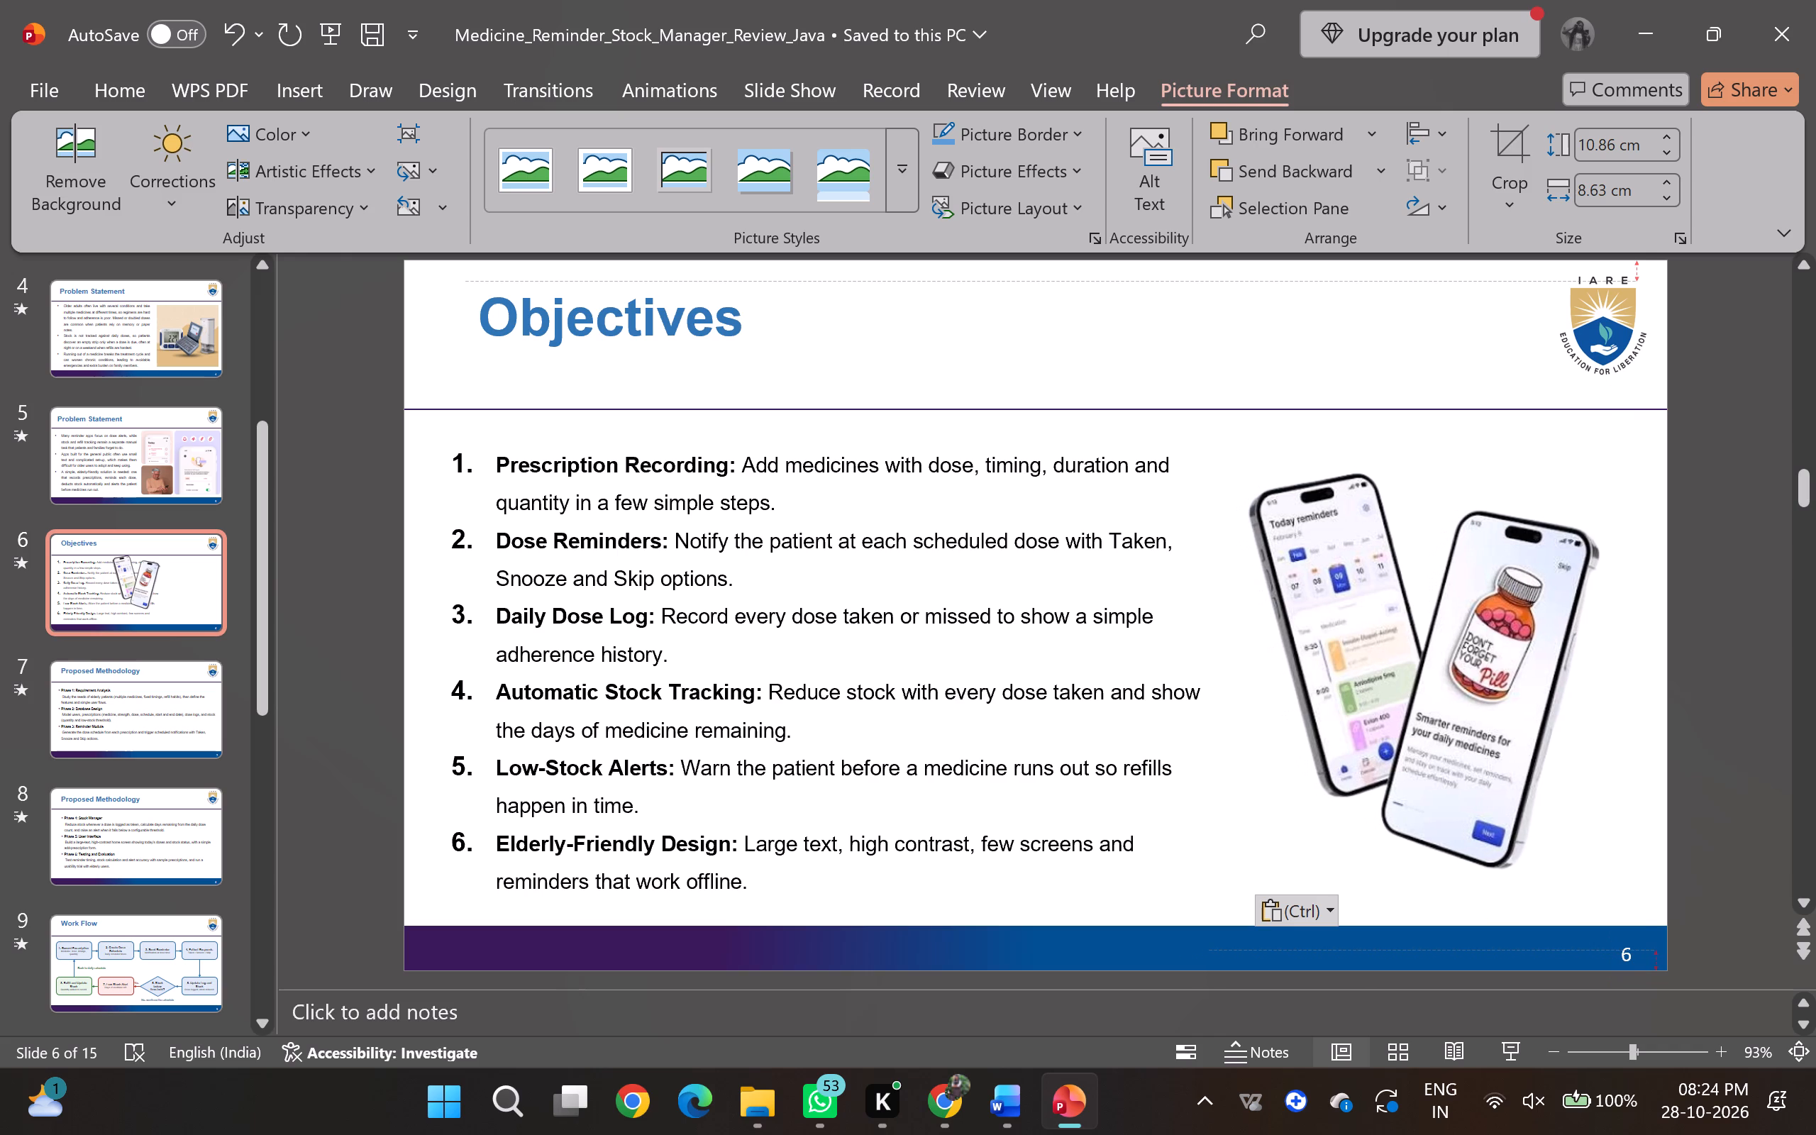
drag(1517, 840, 1531, 836)
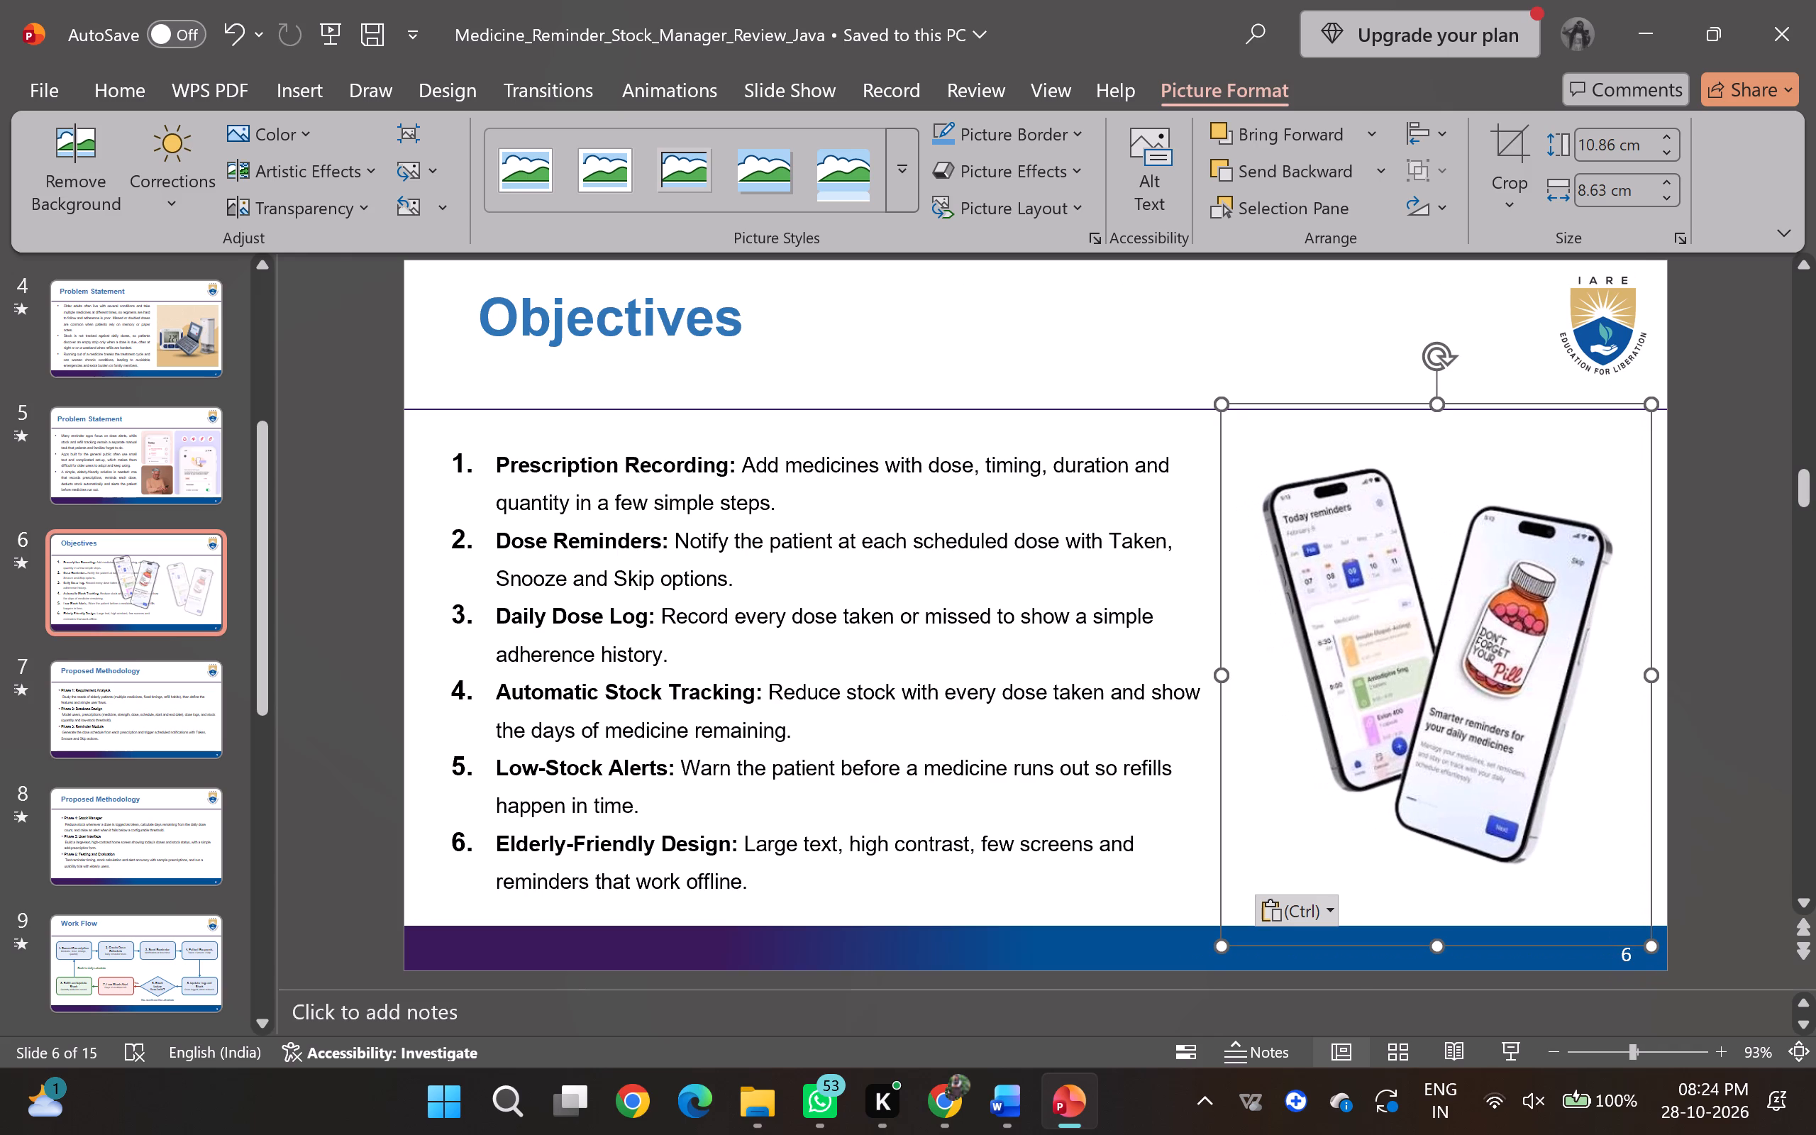
Enlarge the two-phone picture to about 12.42 cm high by 9.87 cm wide and reposition it between the list and slide edge.
drag(1225, 409, 1089, 310)
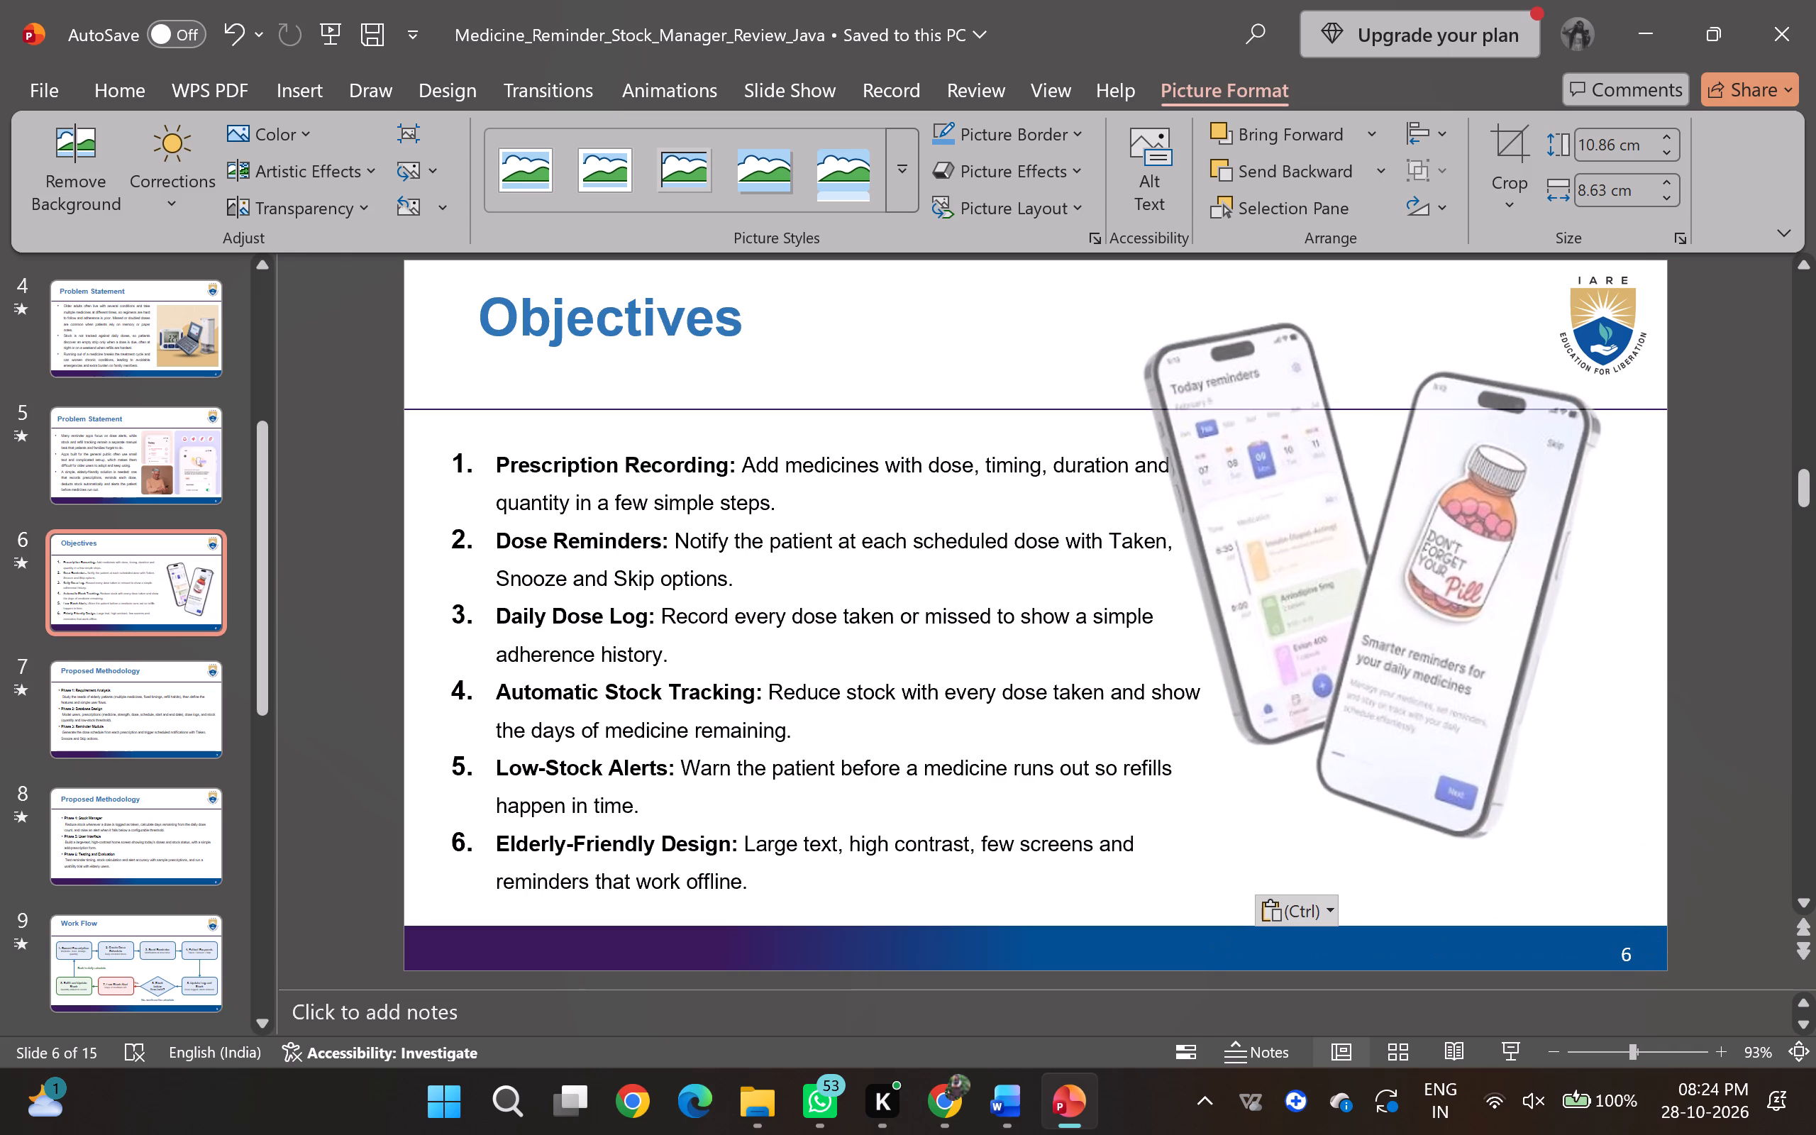
drag(1089, 310, 1162, 340)
drag(1484, 616, 1511, 656)
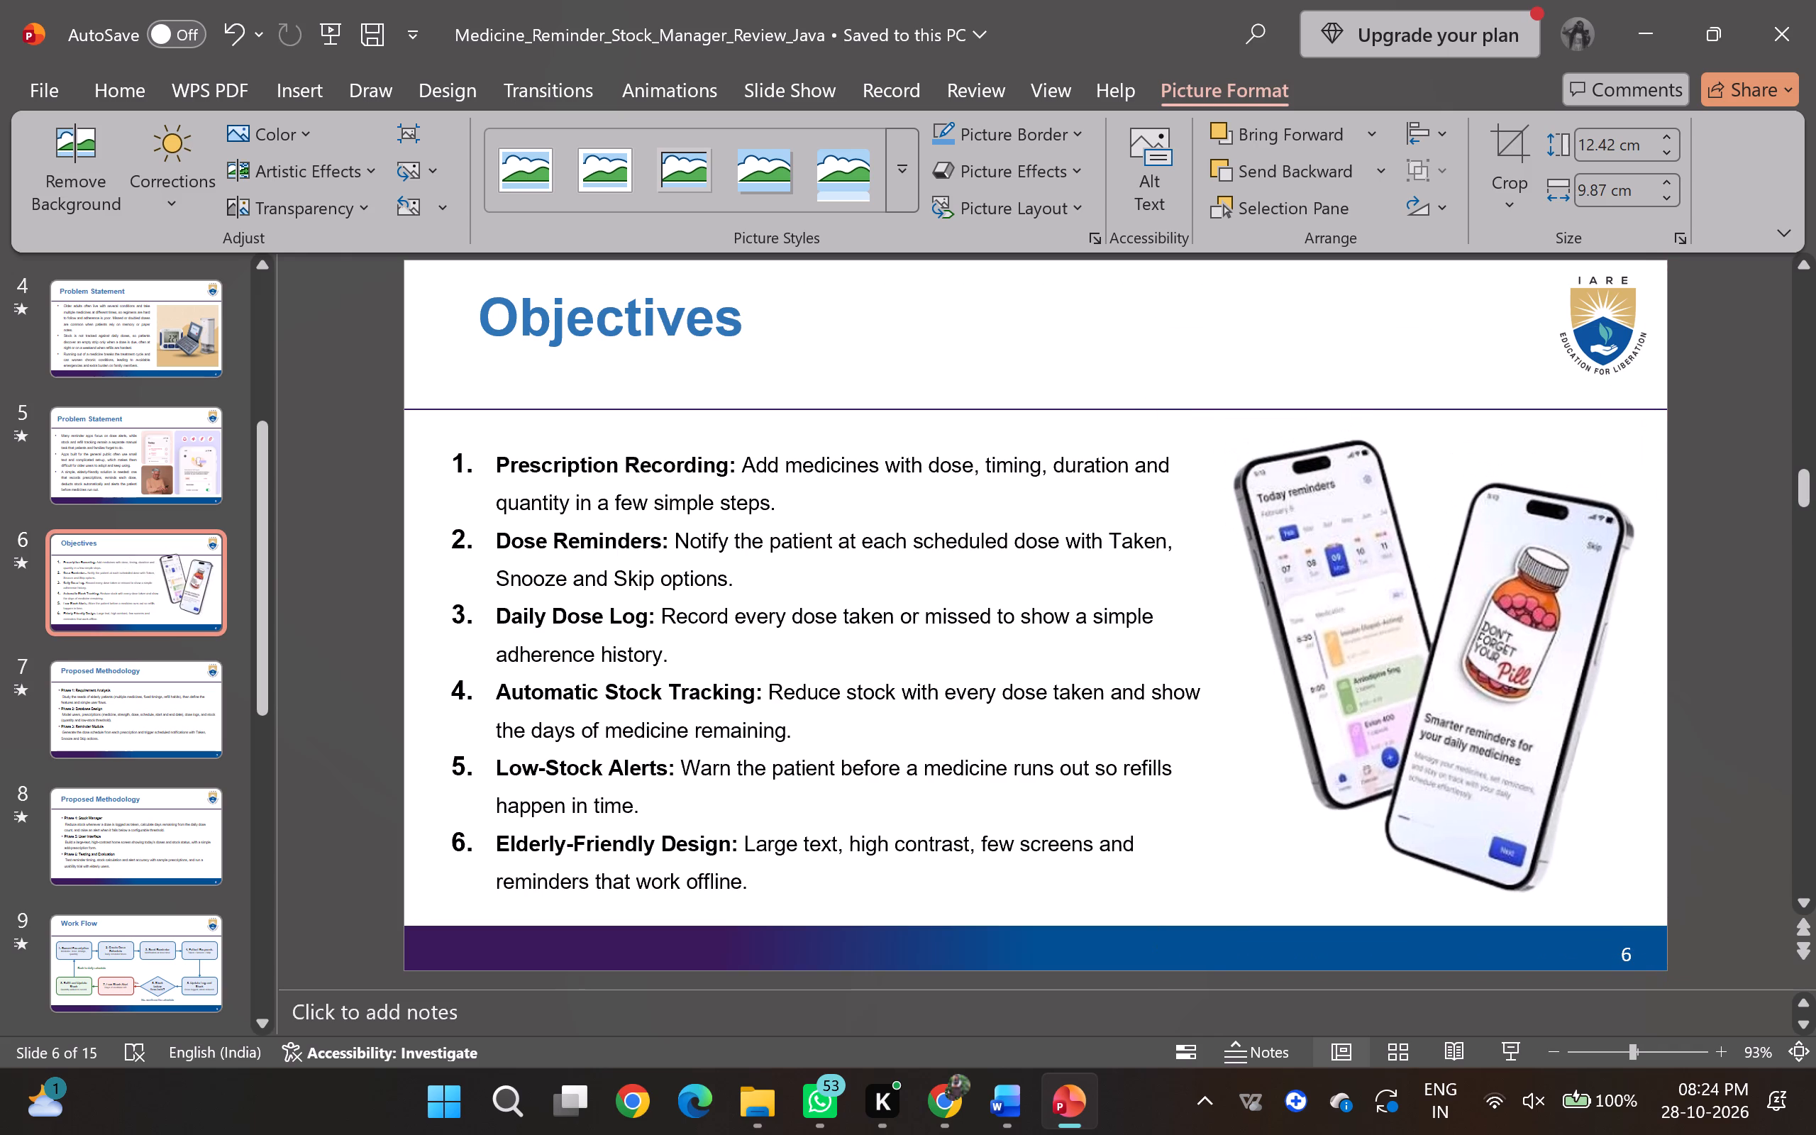
drag(1511, 656, 1523, 656)
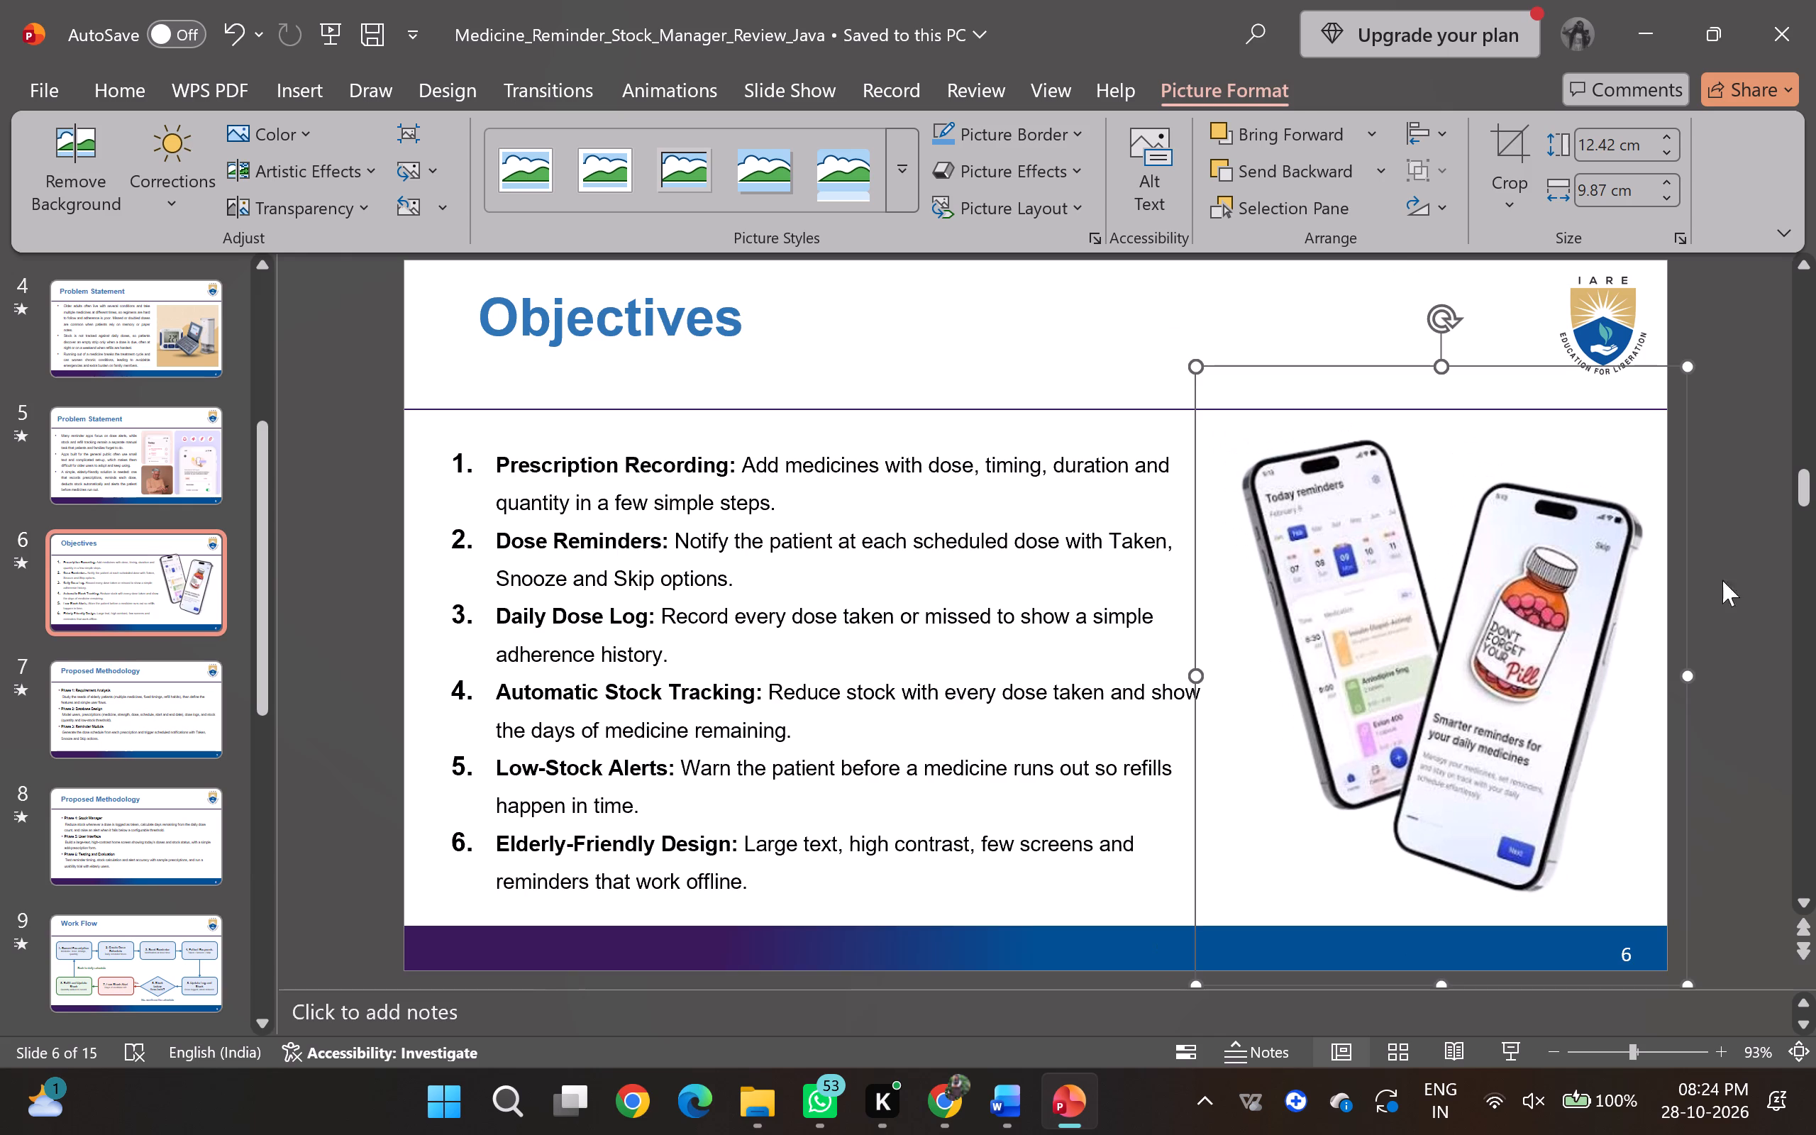
click(1758, 560)
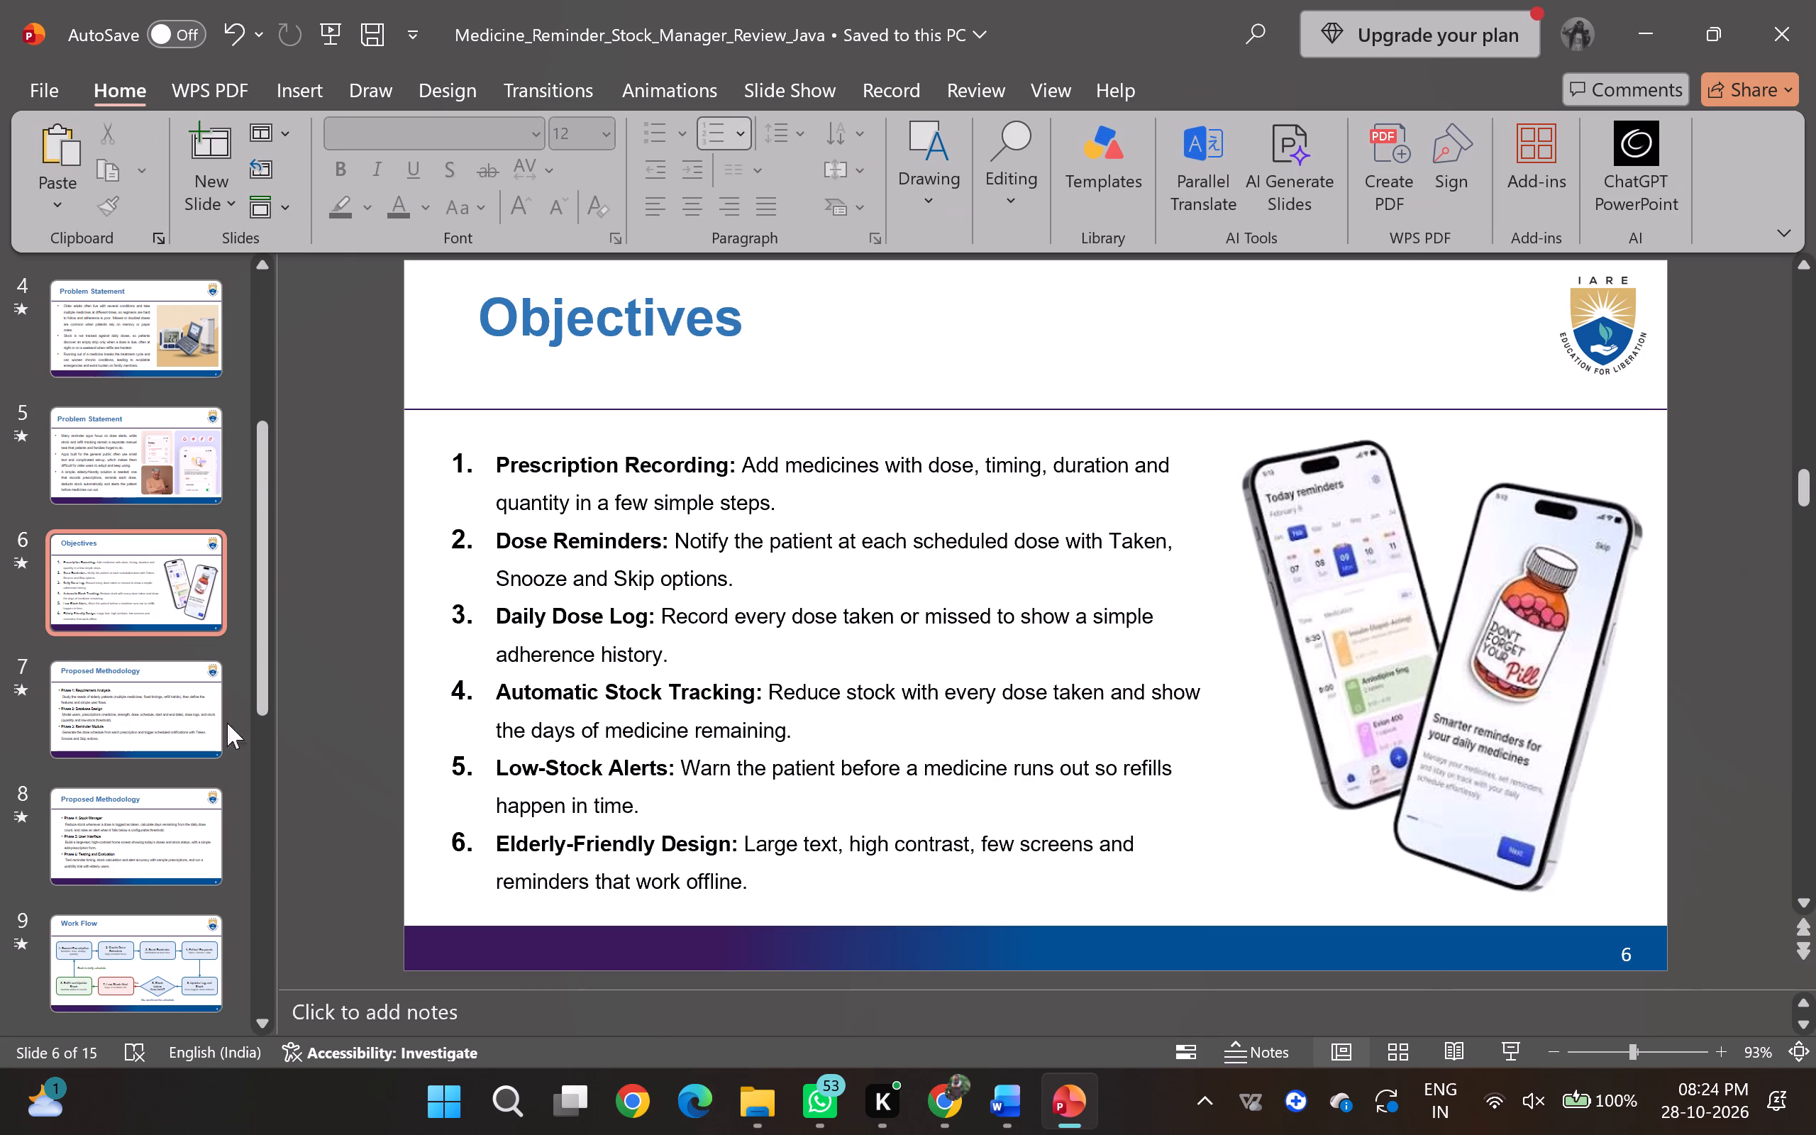
Look through the slides after Objectives and open slide 13, Expected Outcome.
click(171, 724)
scroll(170, 724, down, 2)
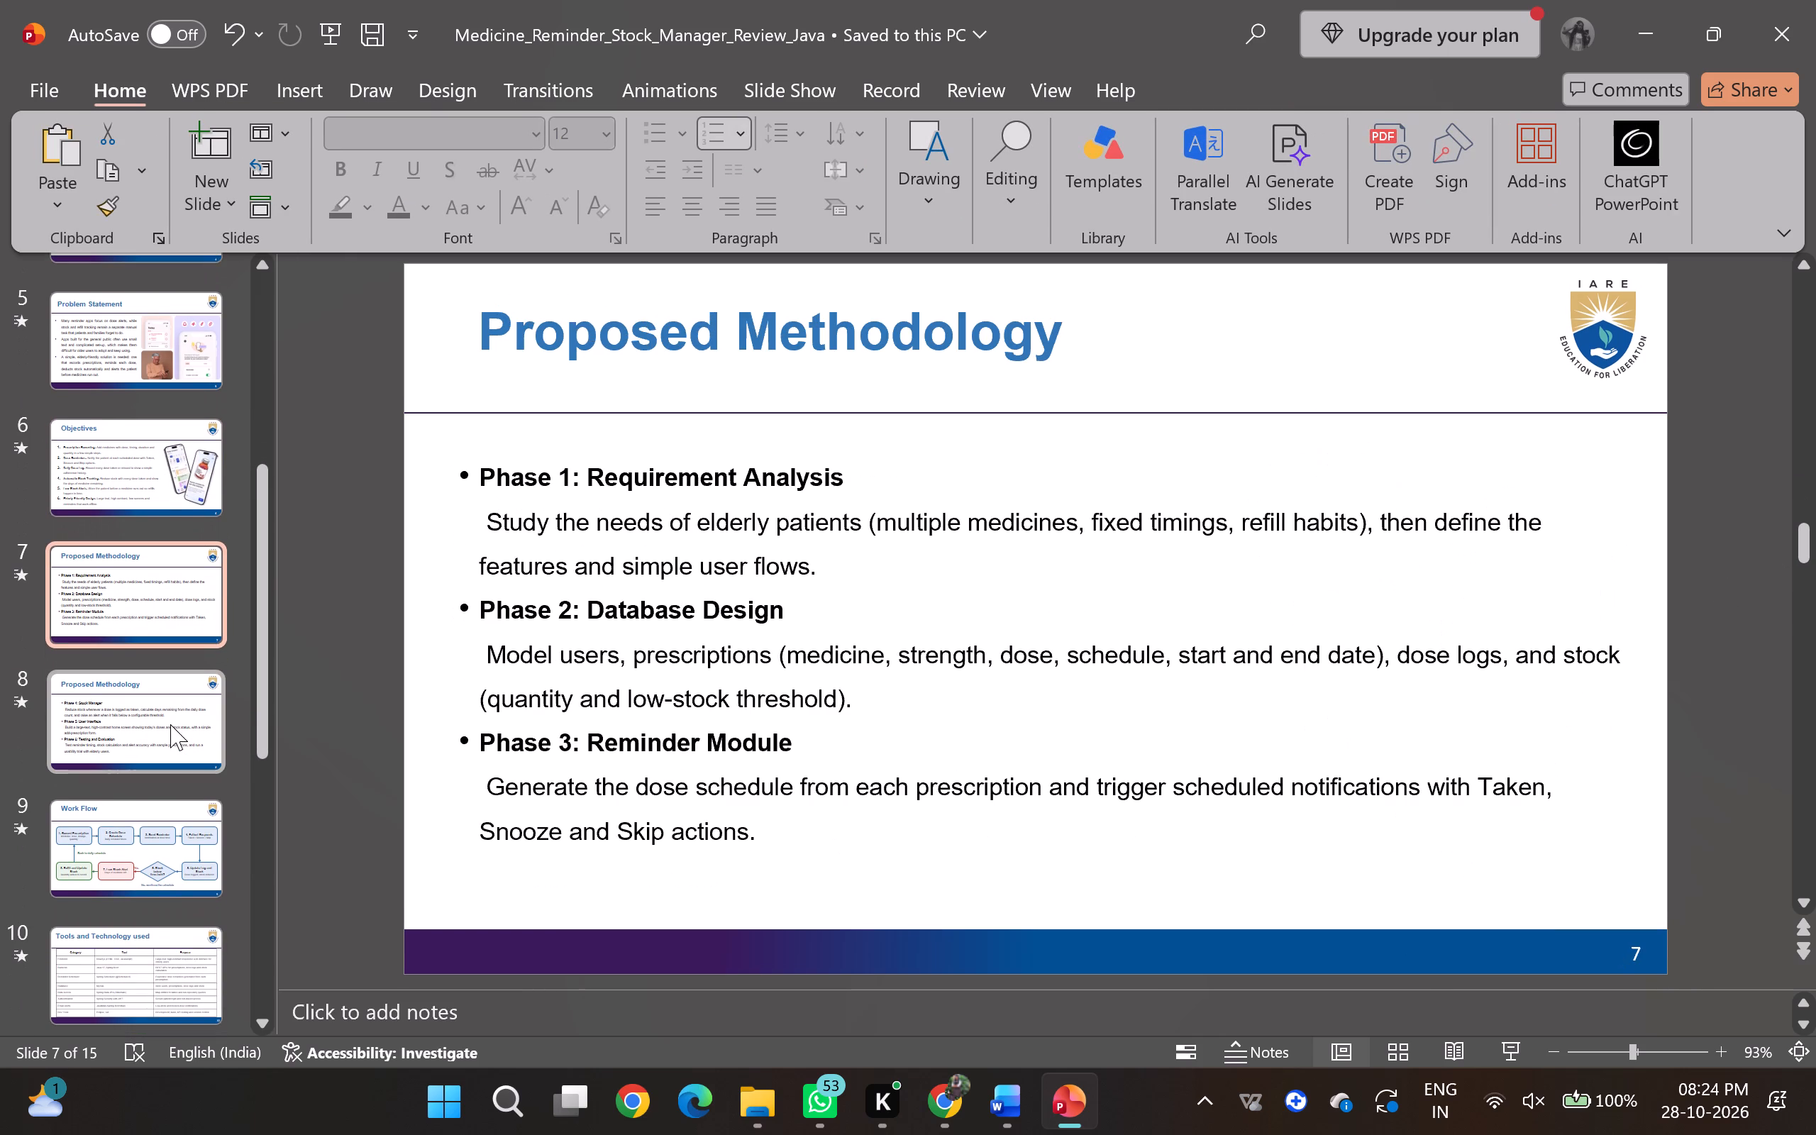
scroll(122, 608, down, 5)
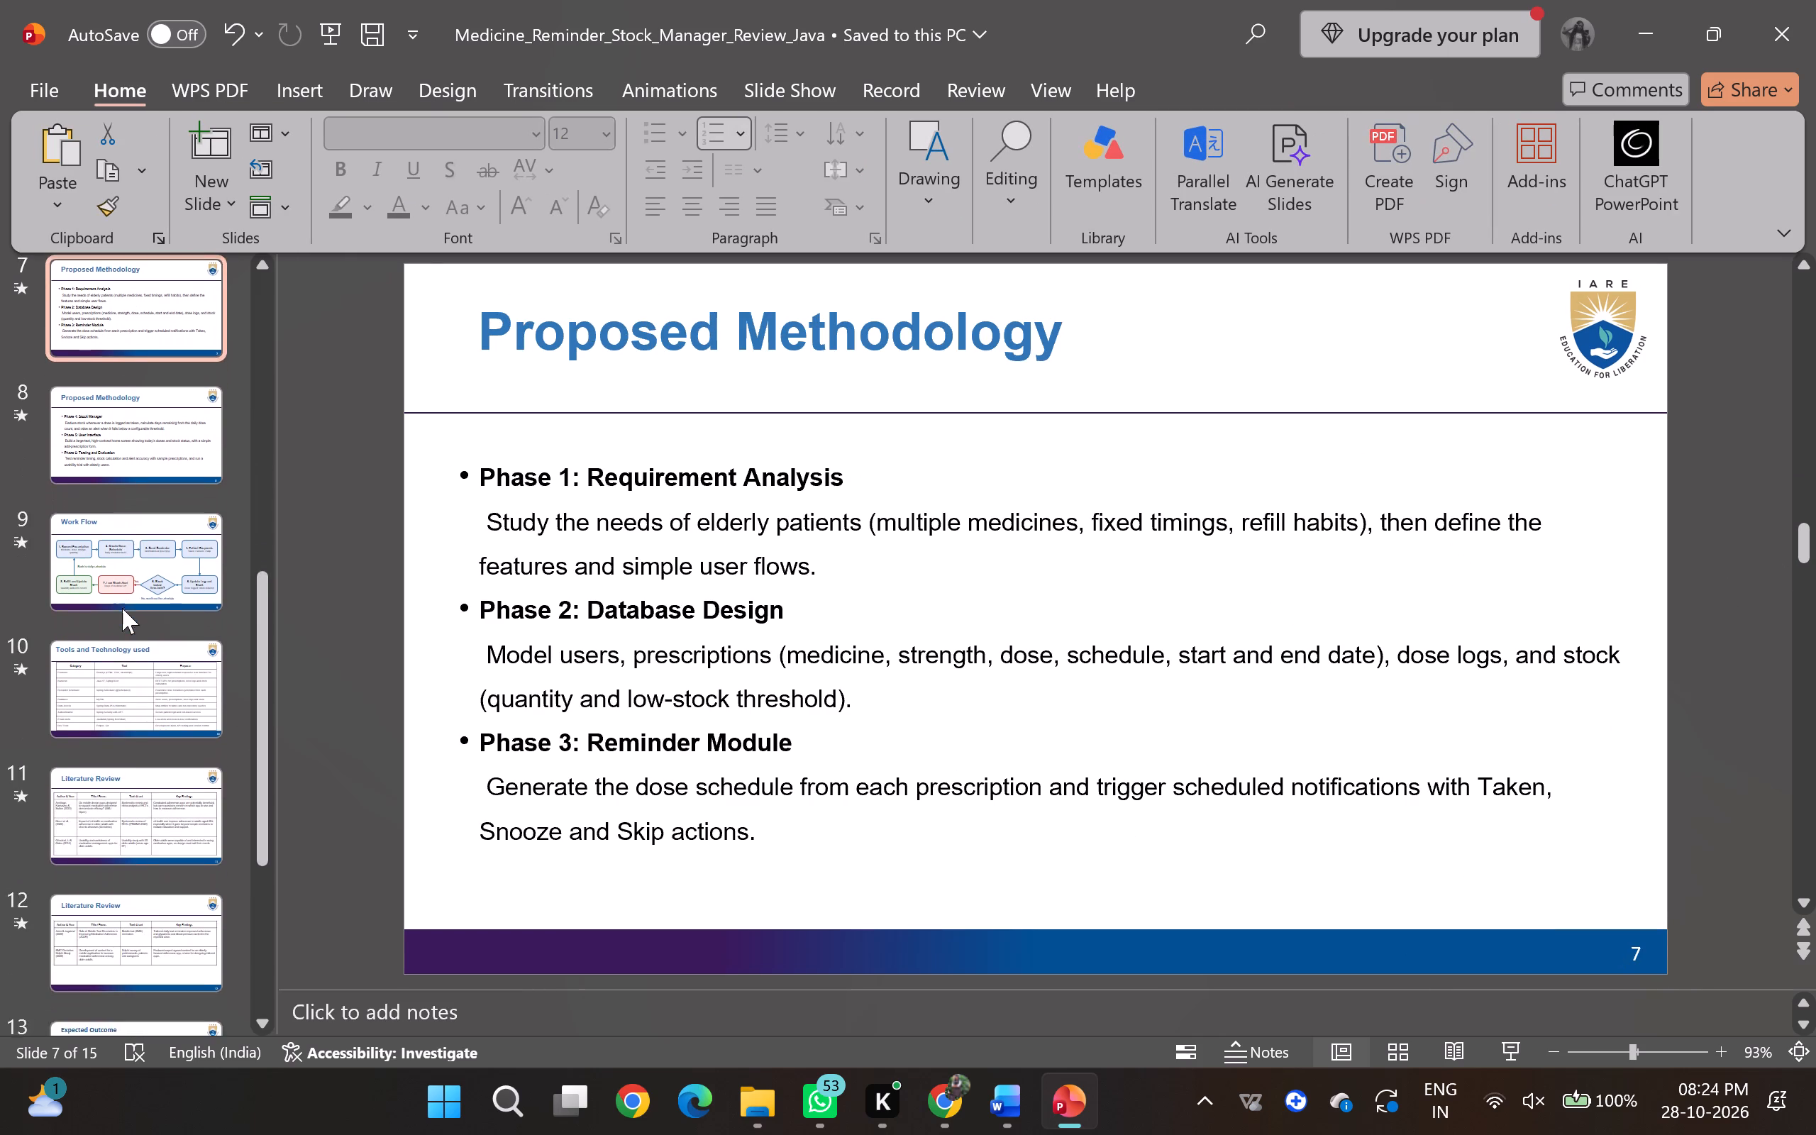
scroll(122, 608, down, 6)
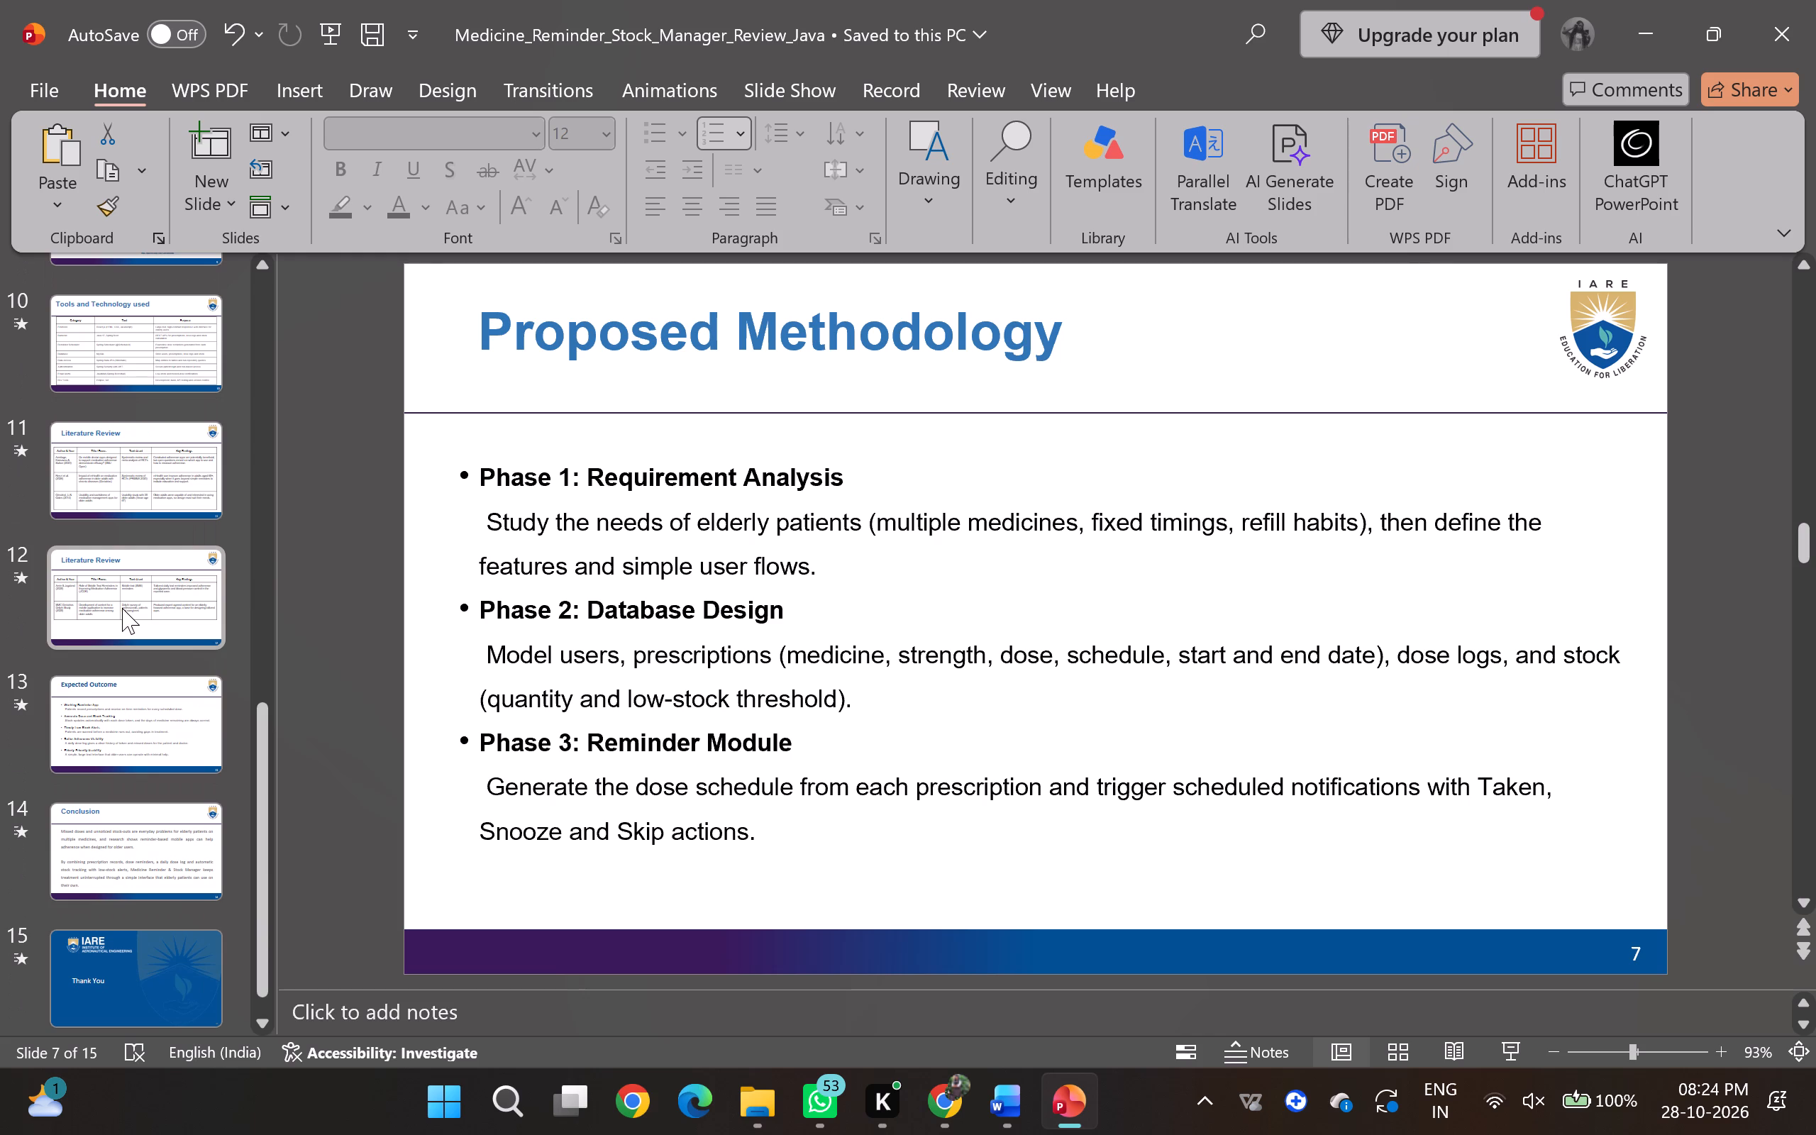
click(97, 755)
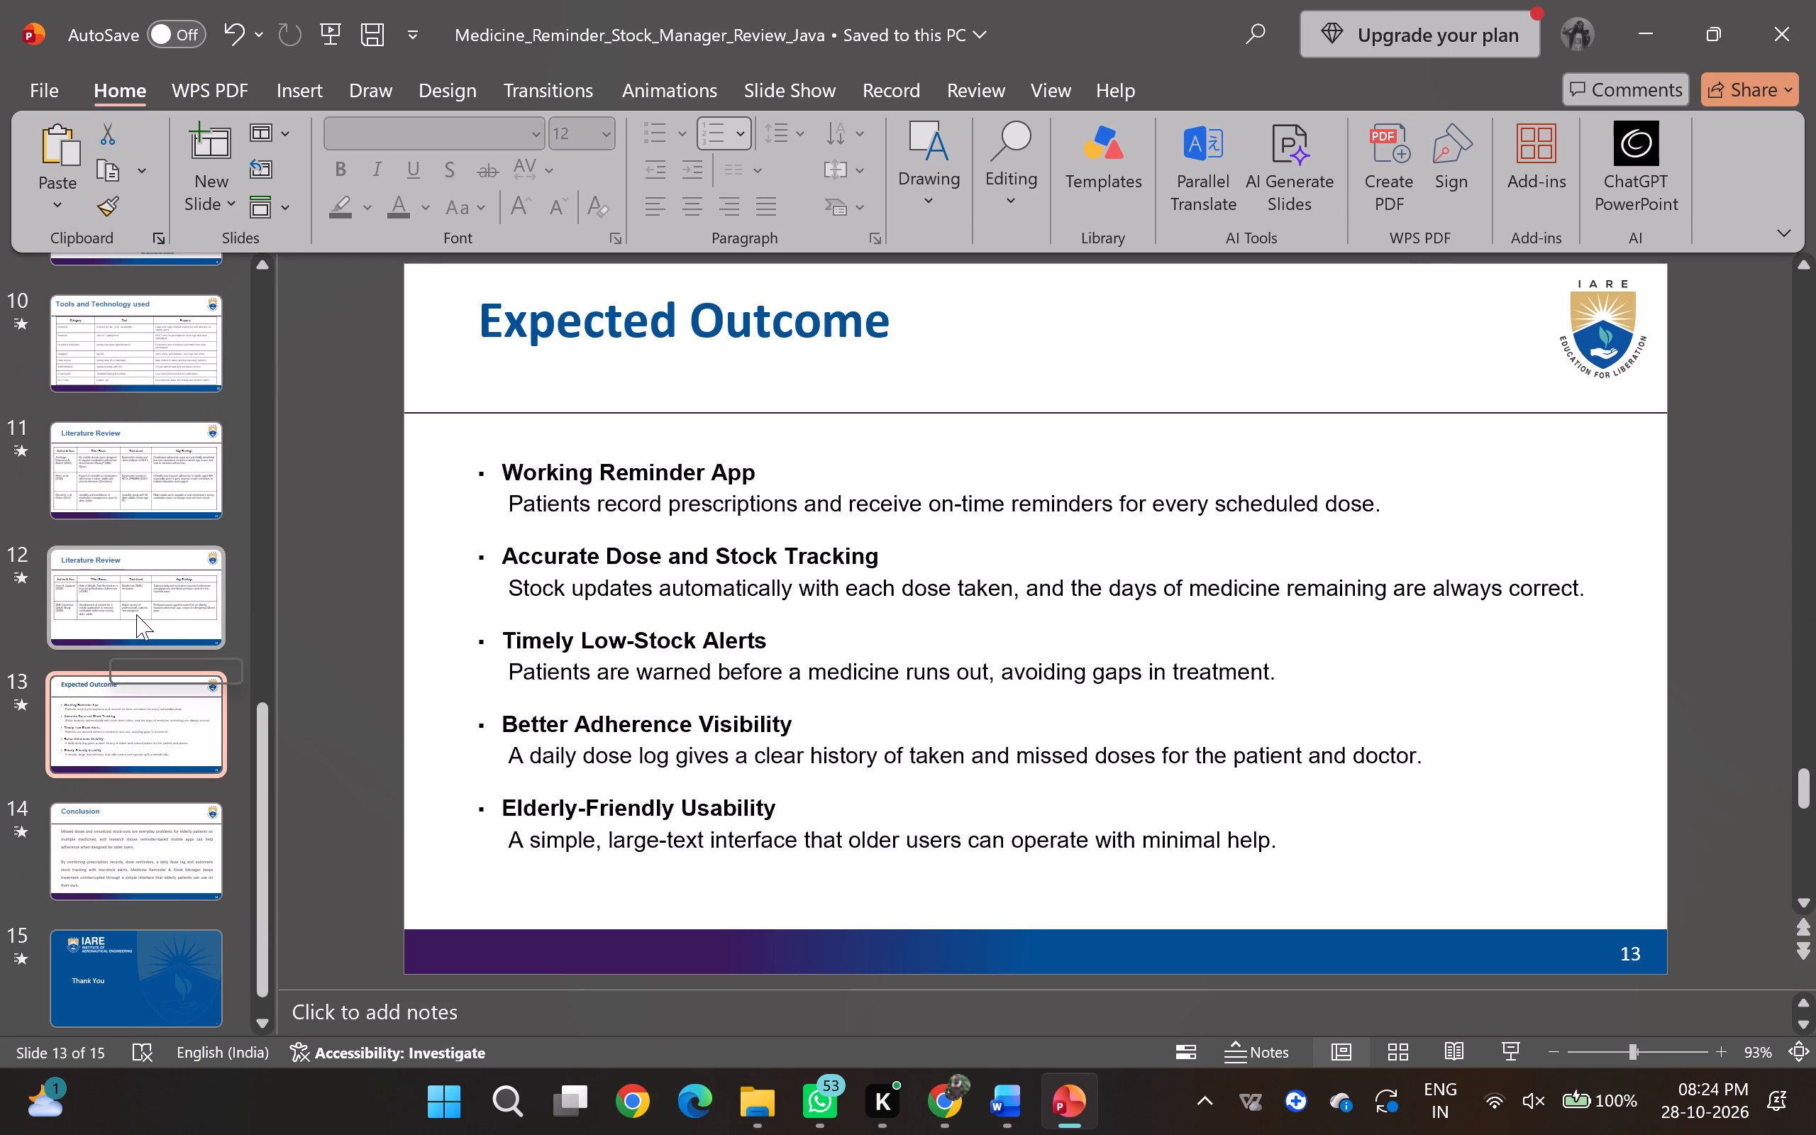
In Chrome, close the remove.bg page and examine the related medicine reminder app mockups for another suitable picture.
click(963, 1088)
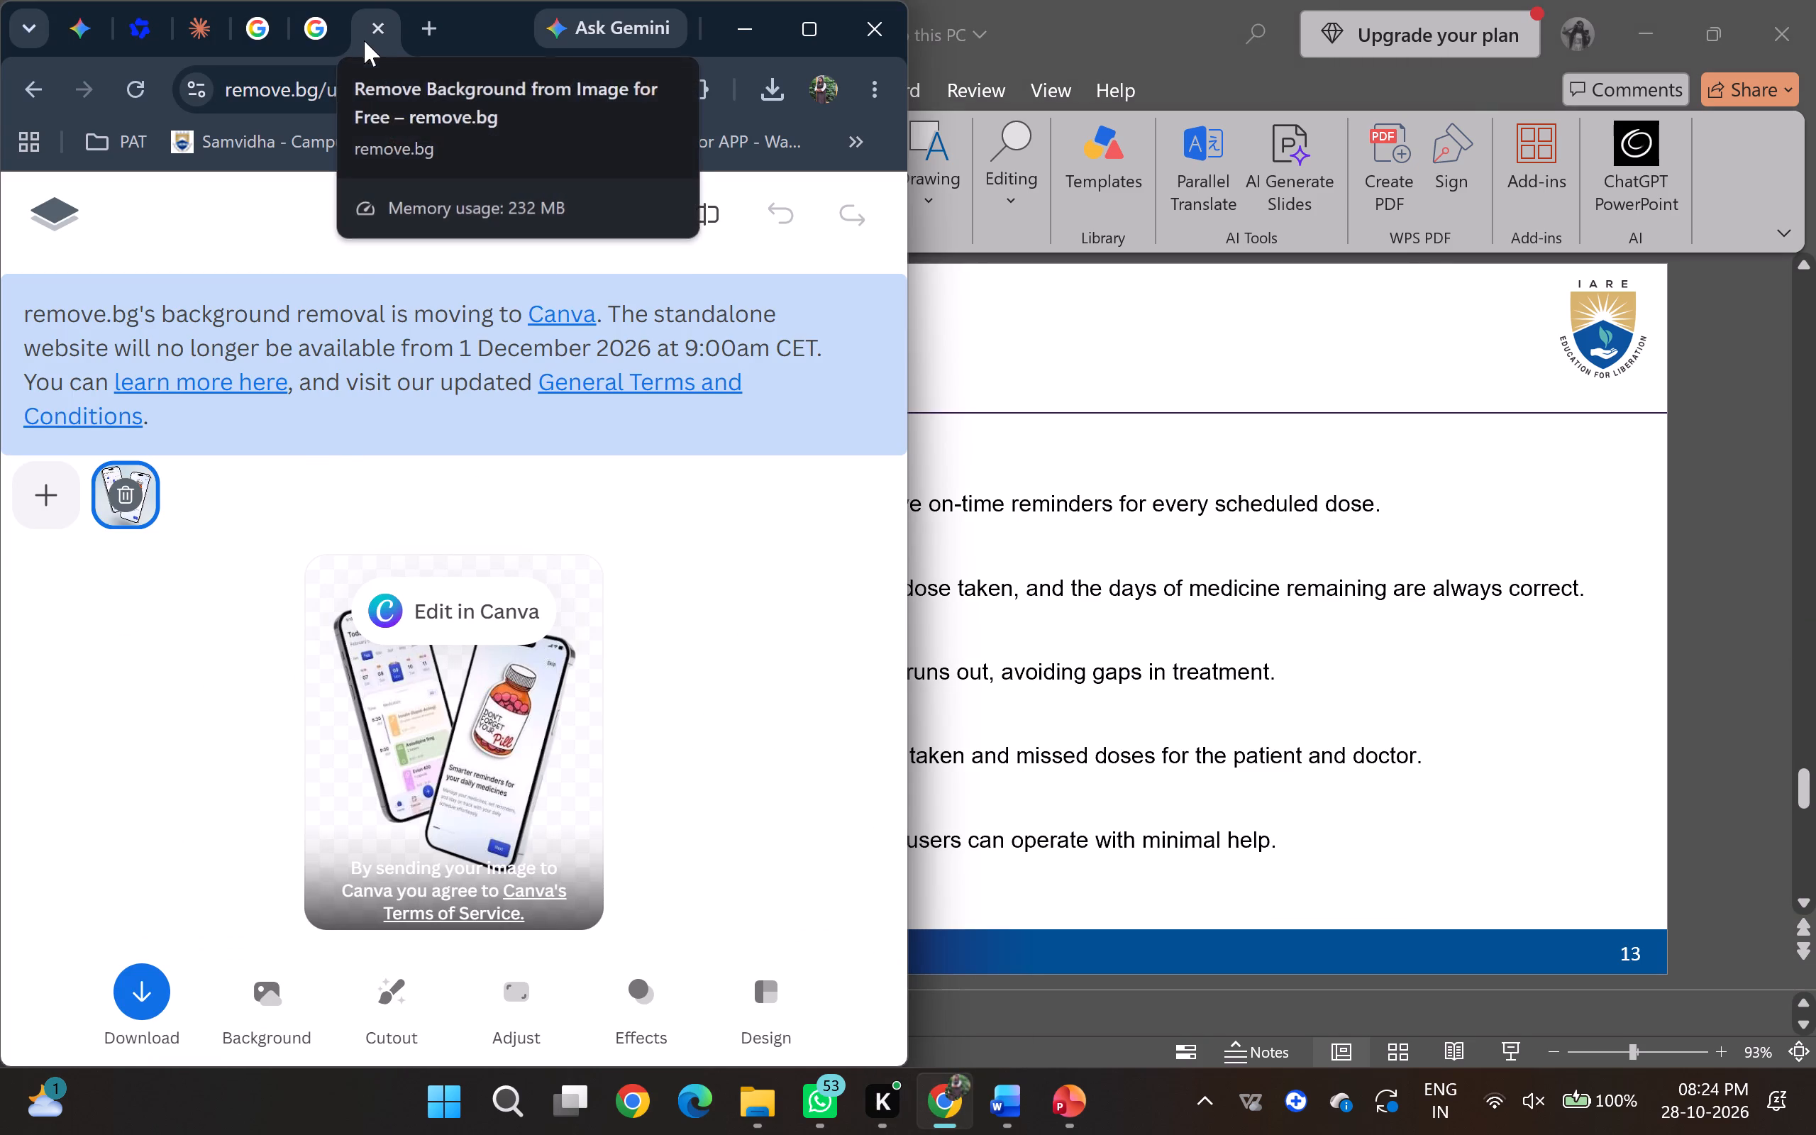
click(381, 35)
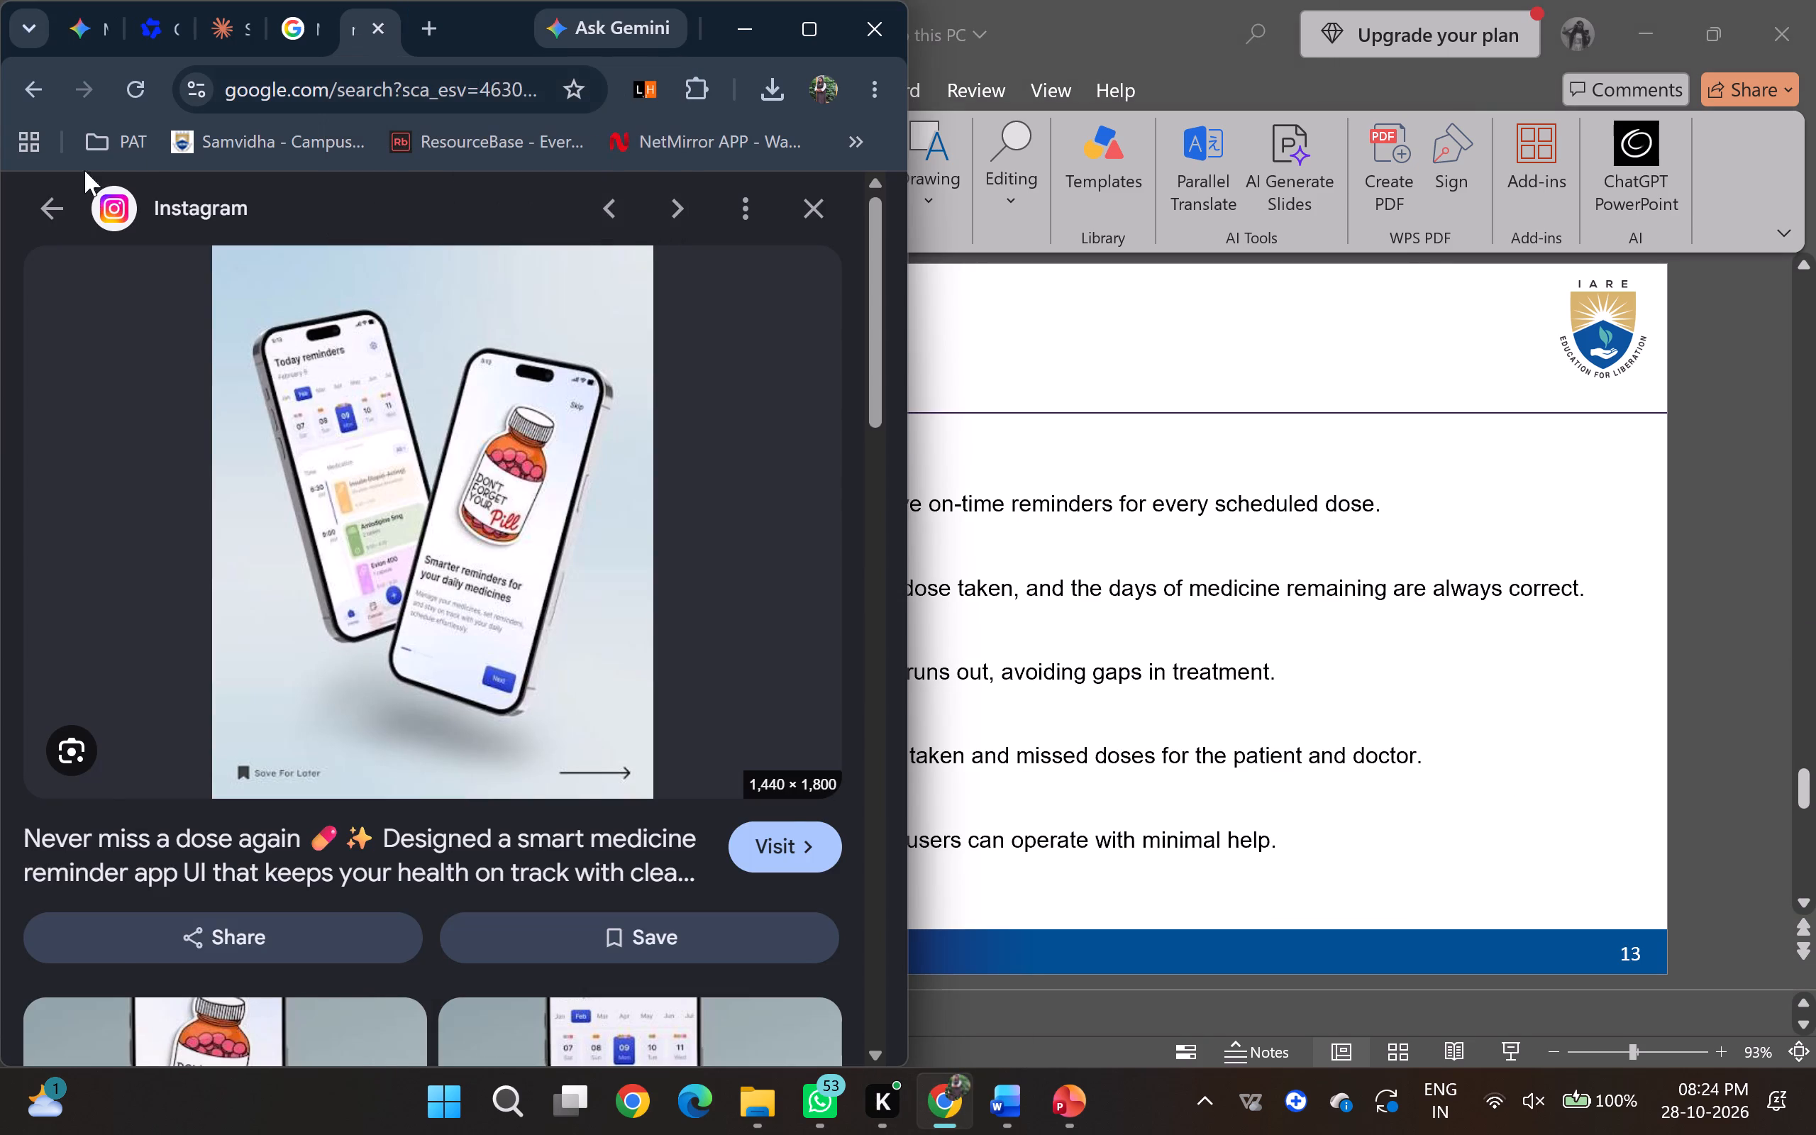
click(60, 194)
scroll(402, 679, down, 4)
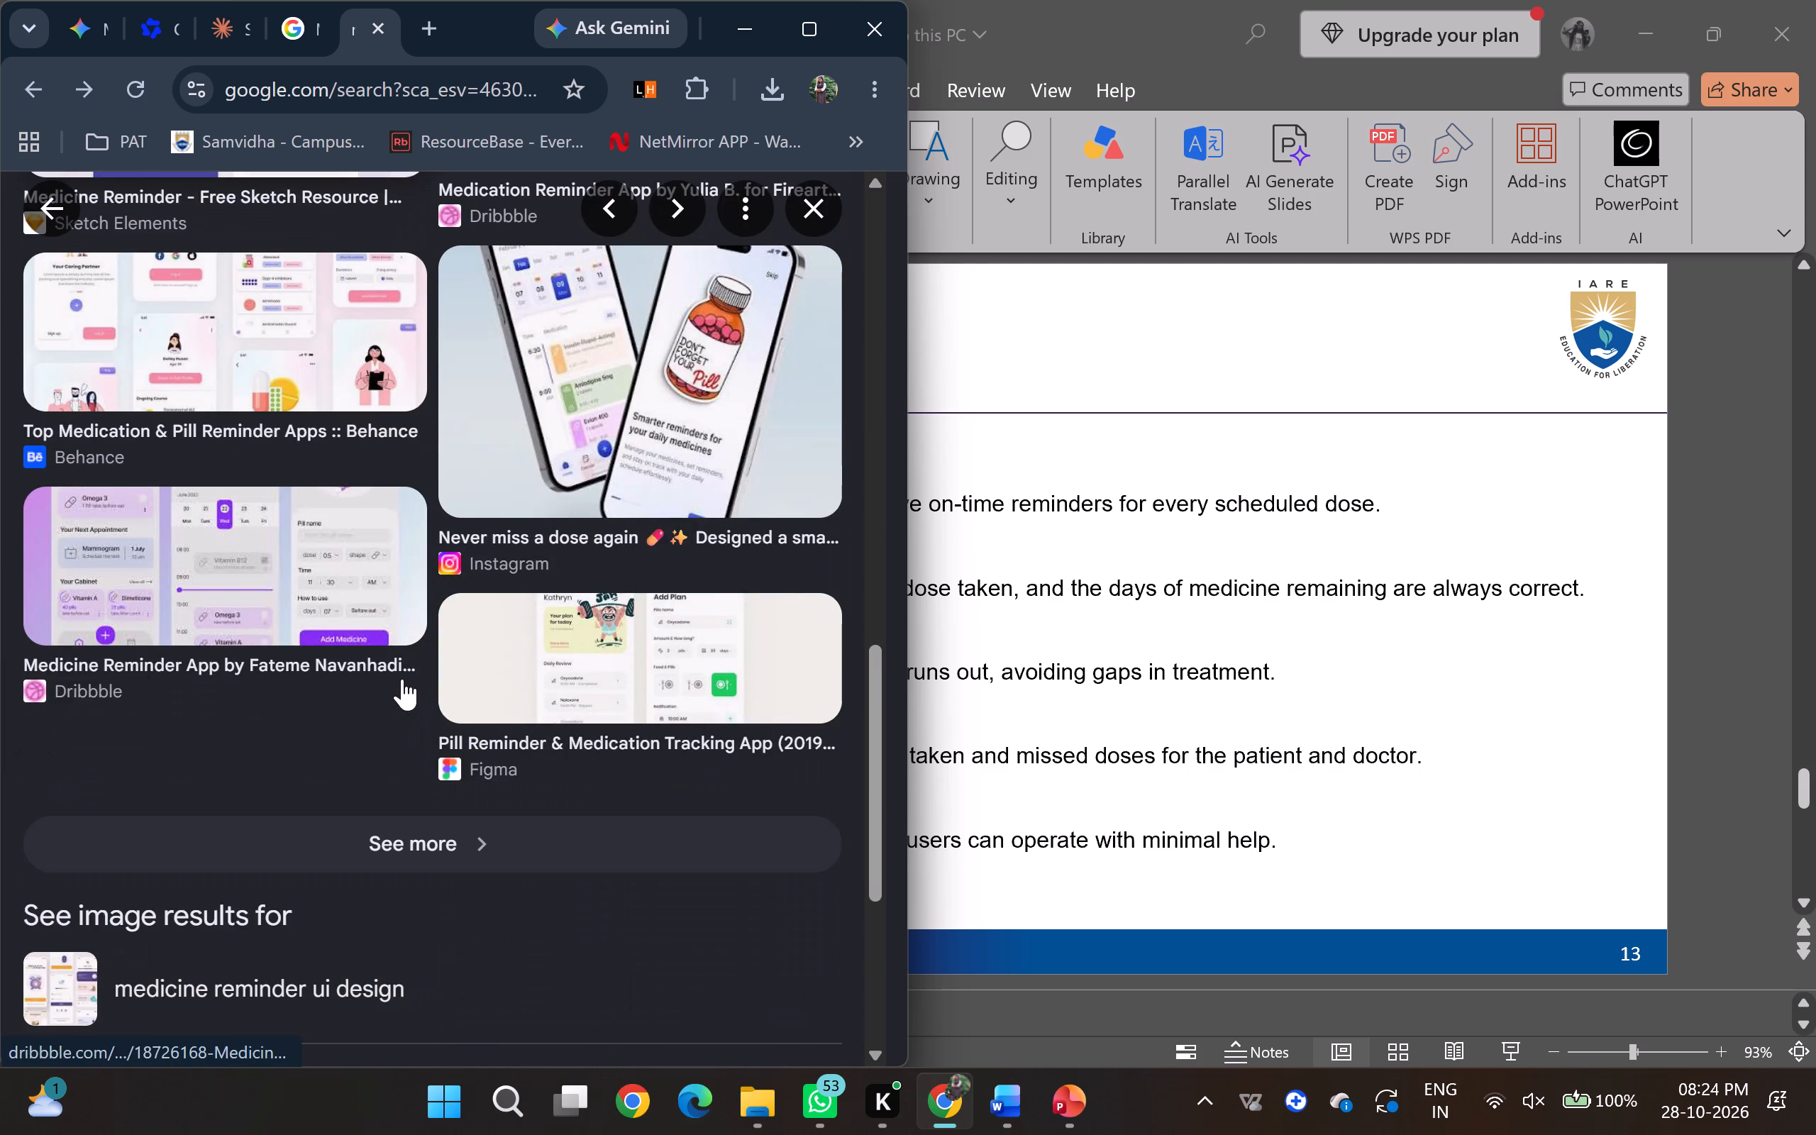
scroll(402, 679, up, 3)
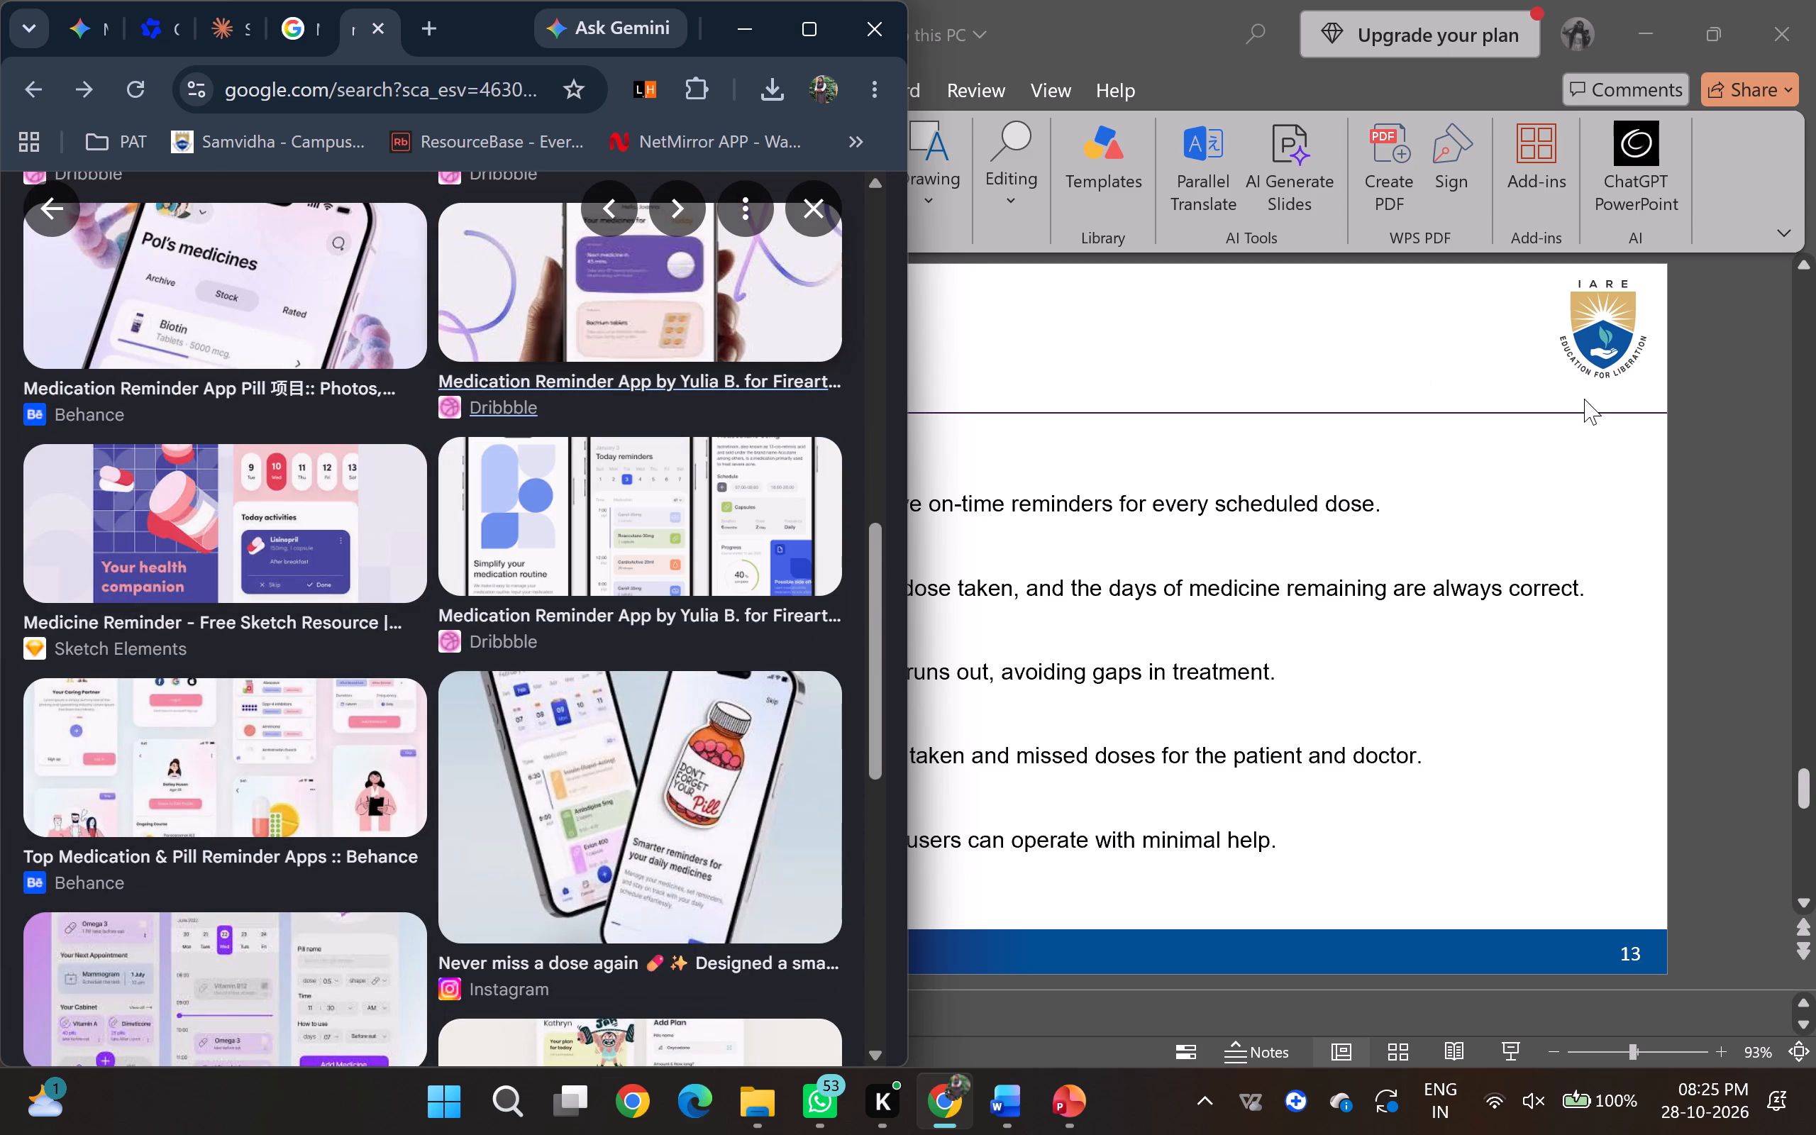
click(1700, 431)
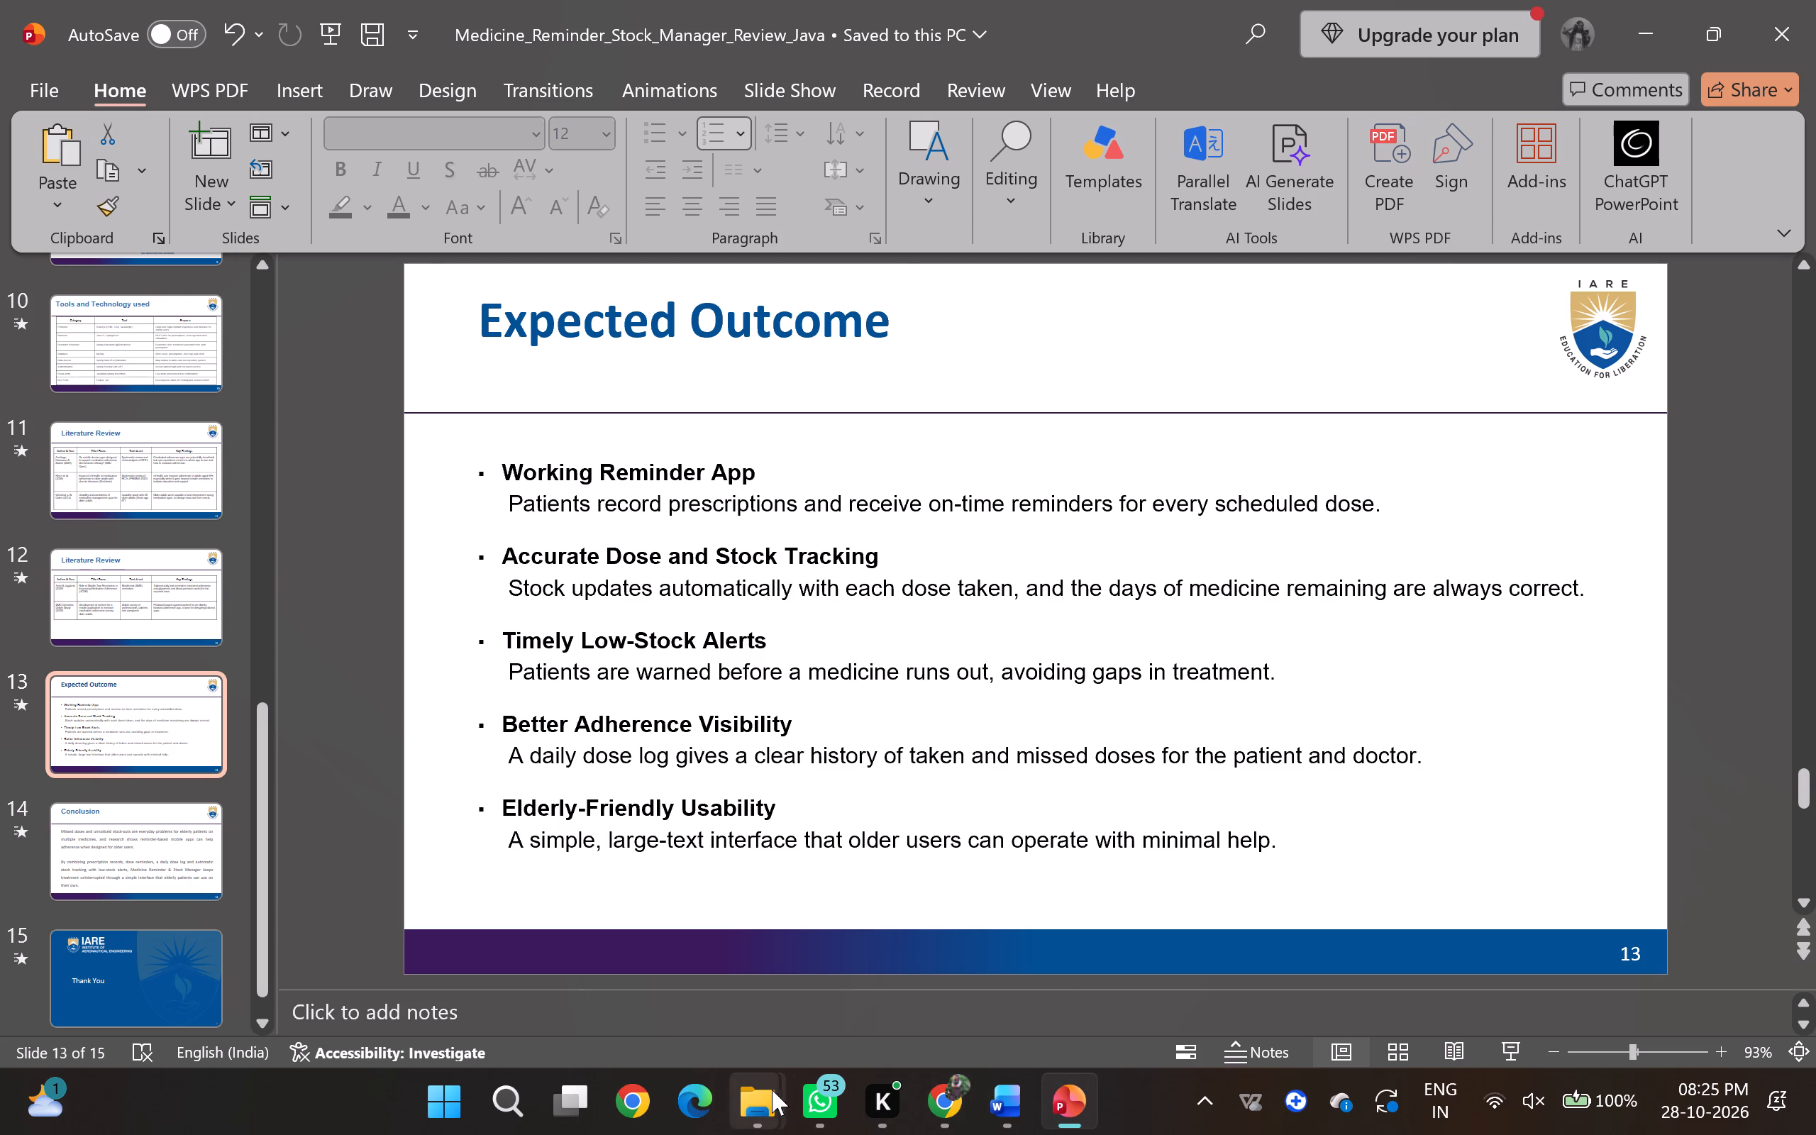
click(951, 1100)
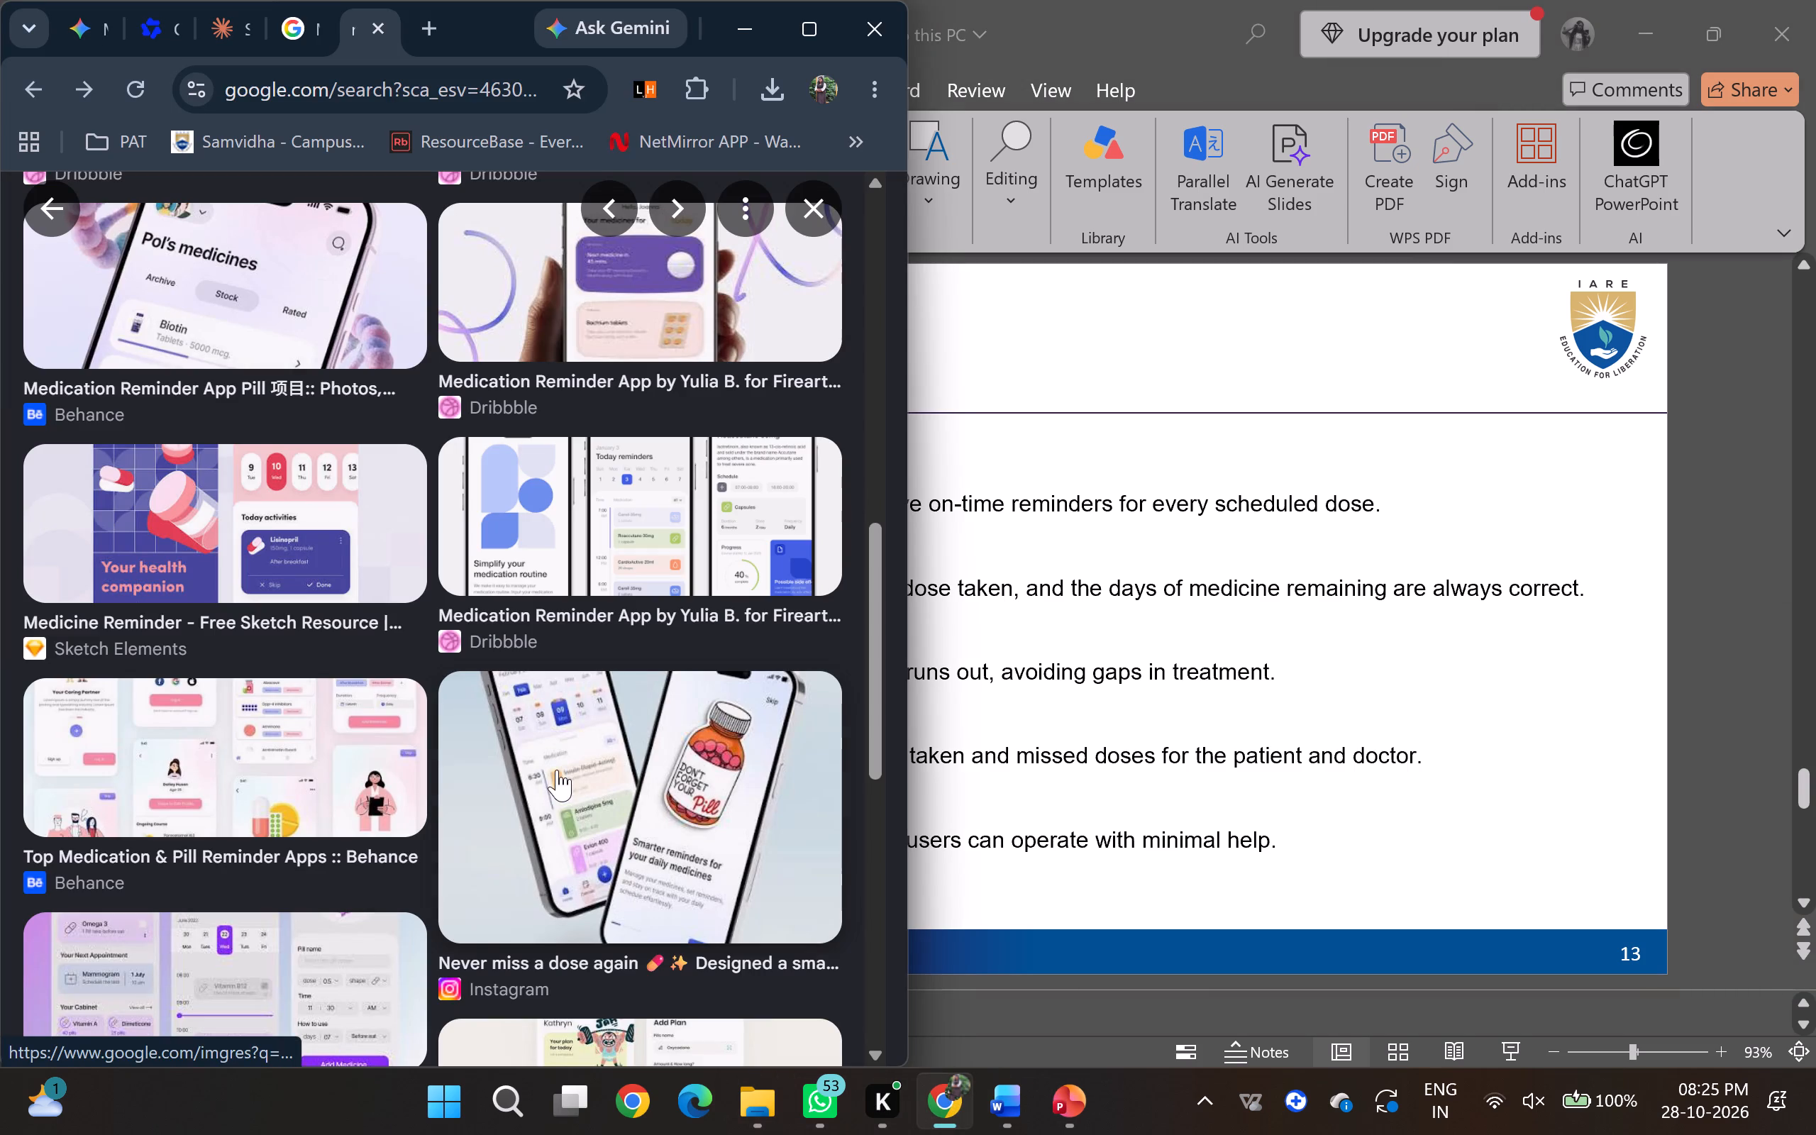
click(611, 503)
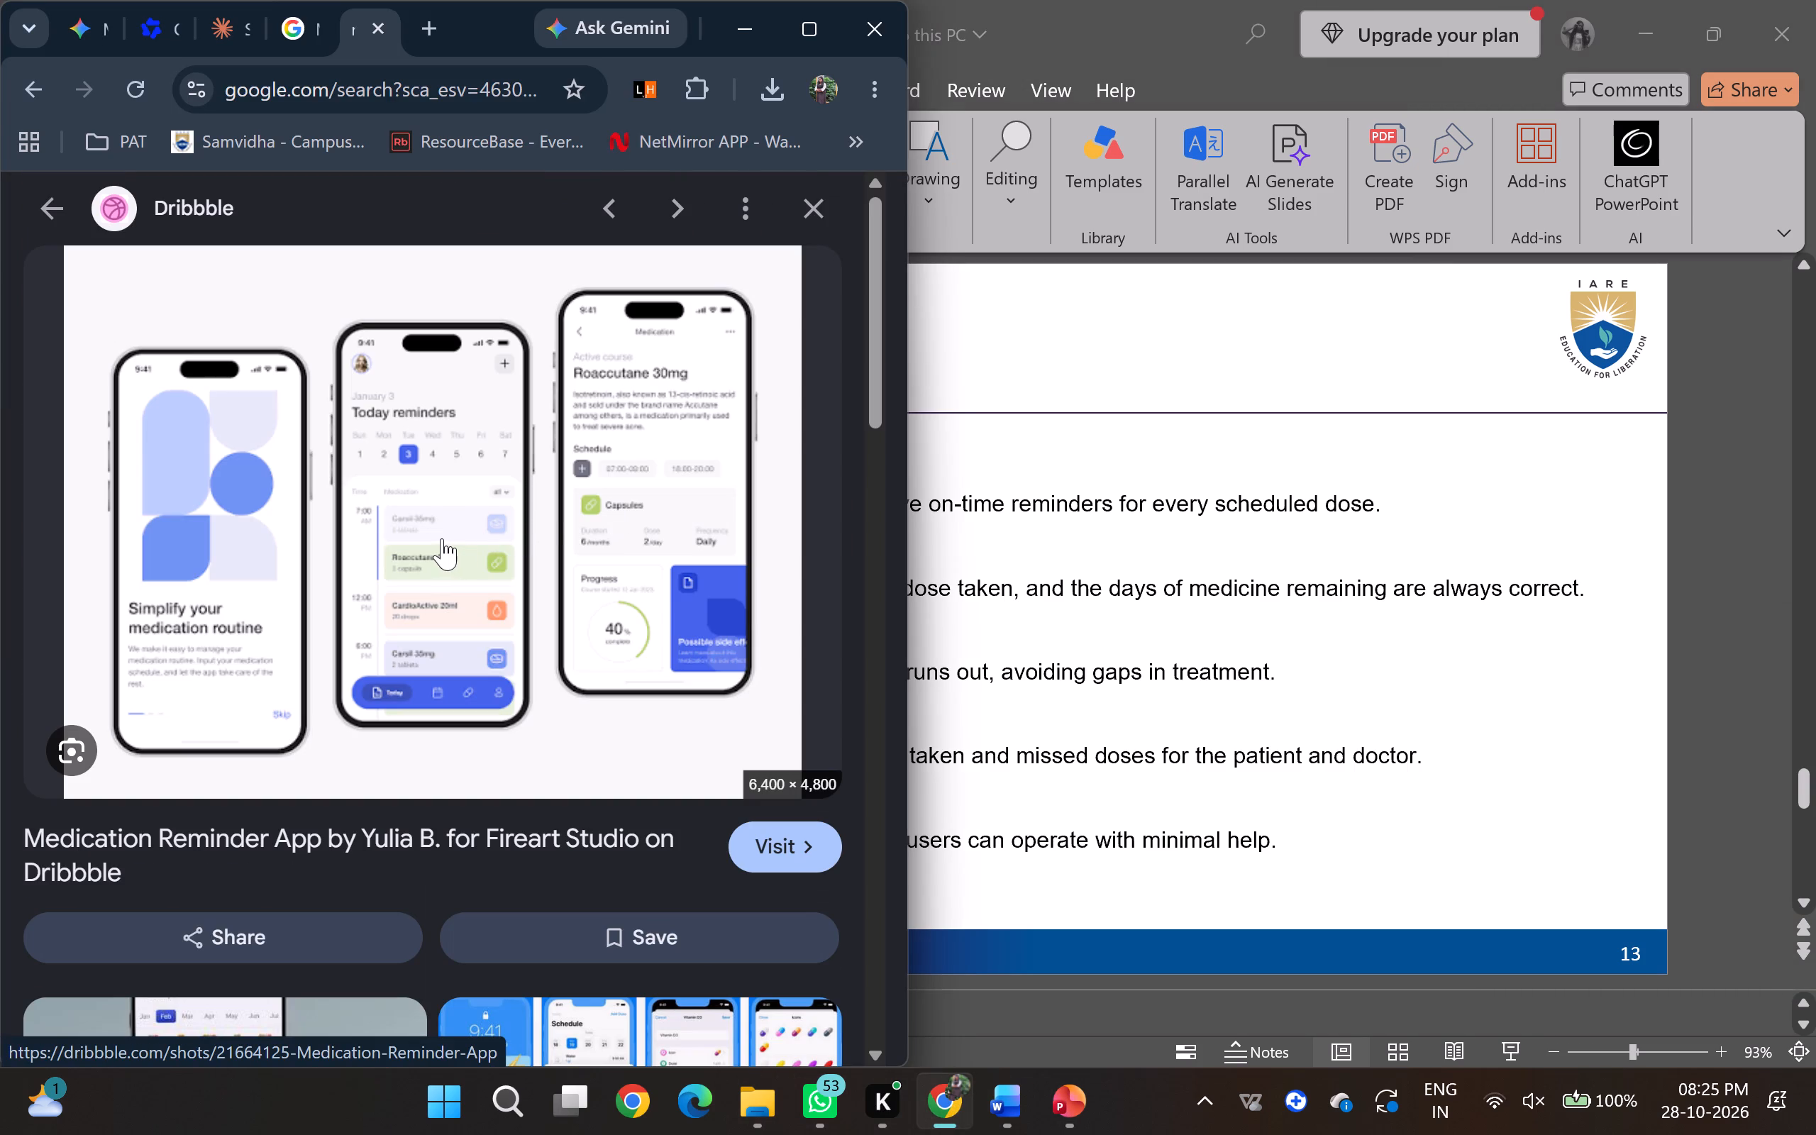
scroll(441, 538, down, 7)
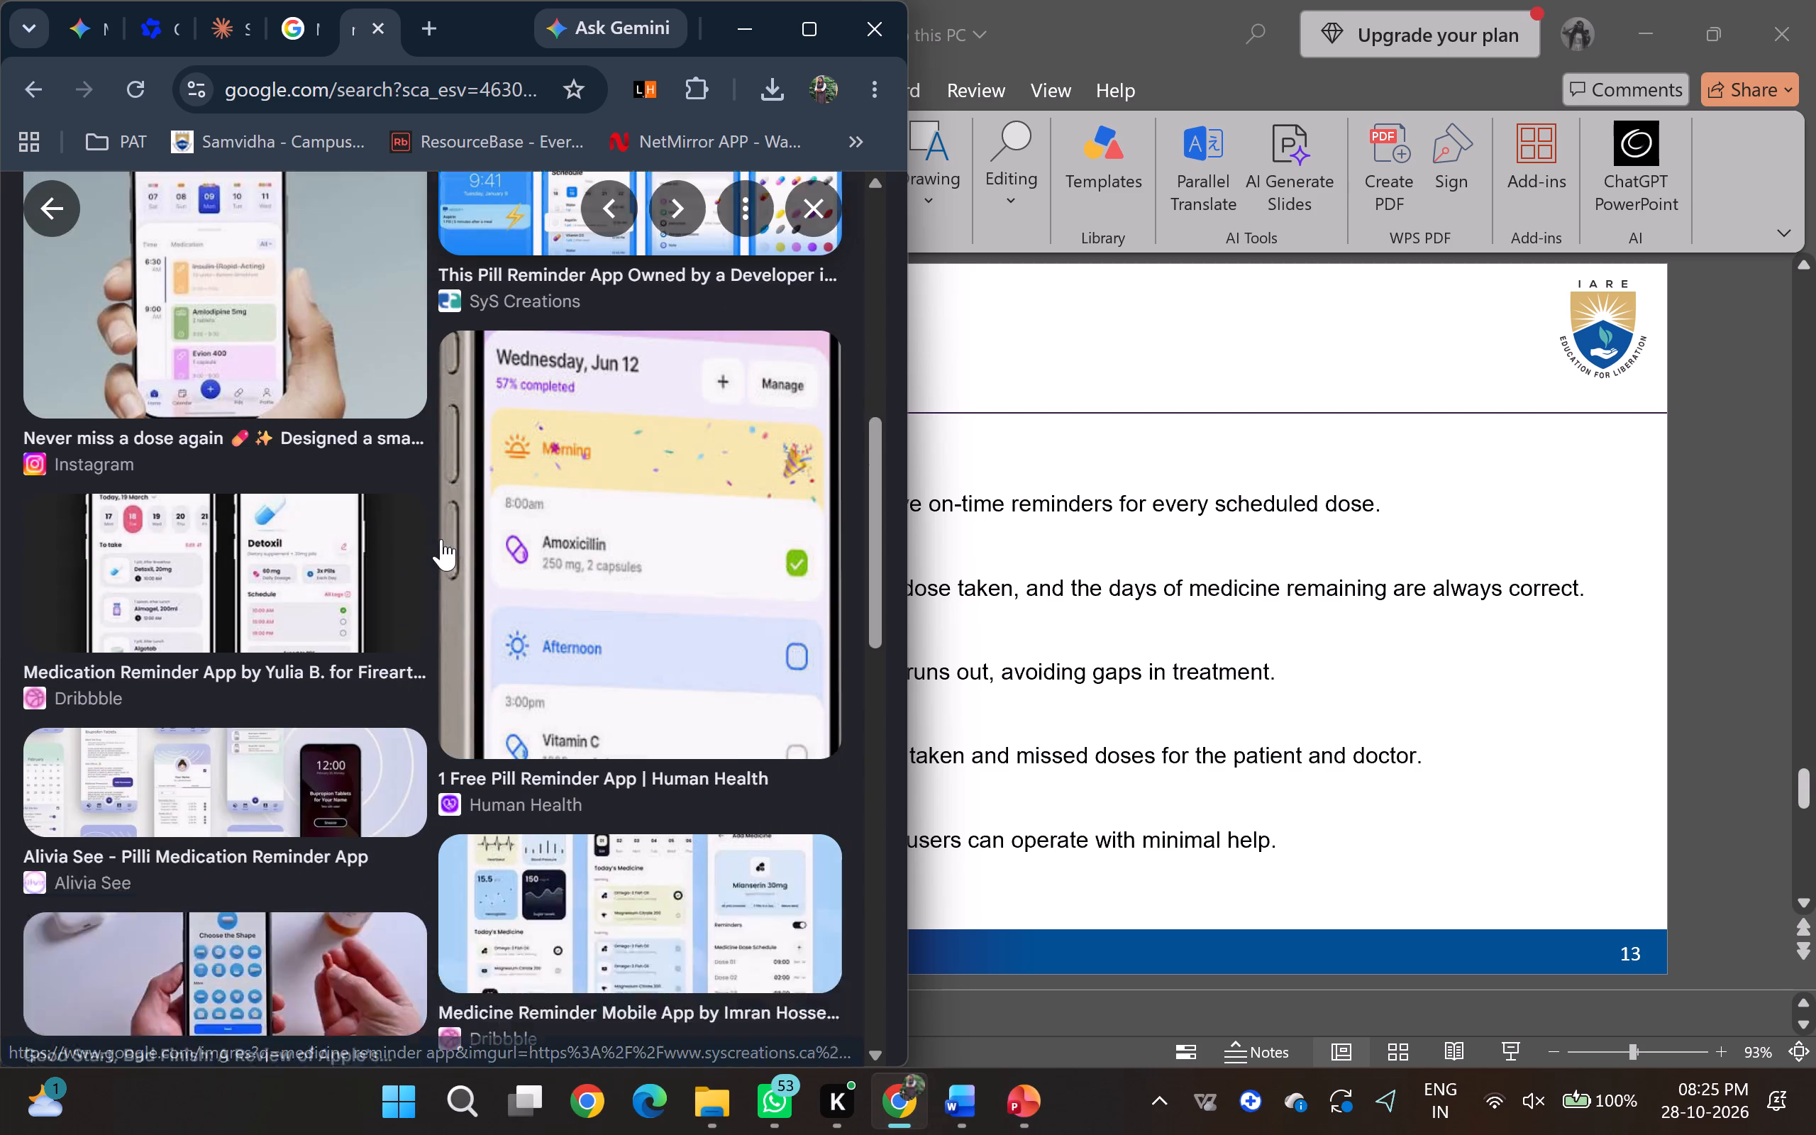
click(62, 204)
click(62, 204)
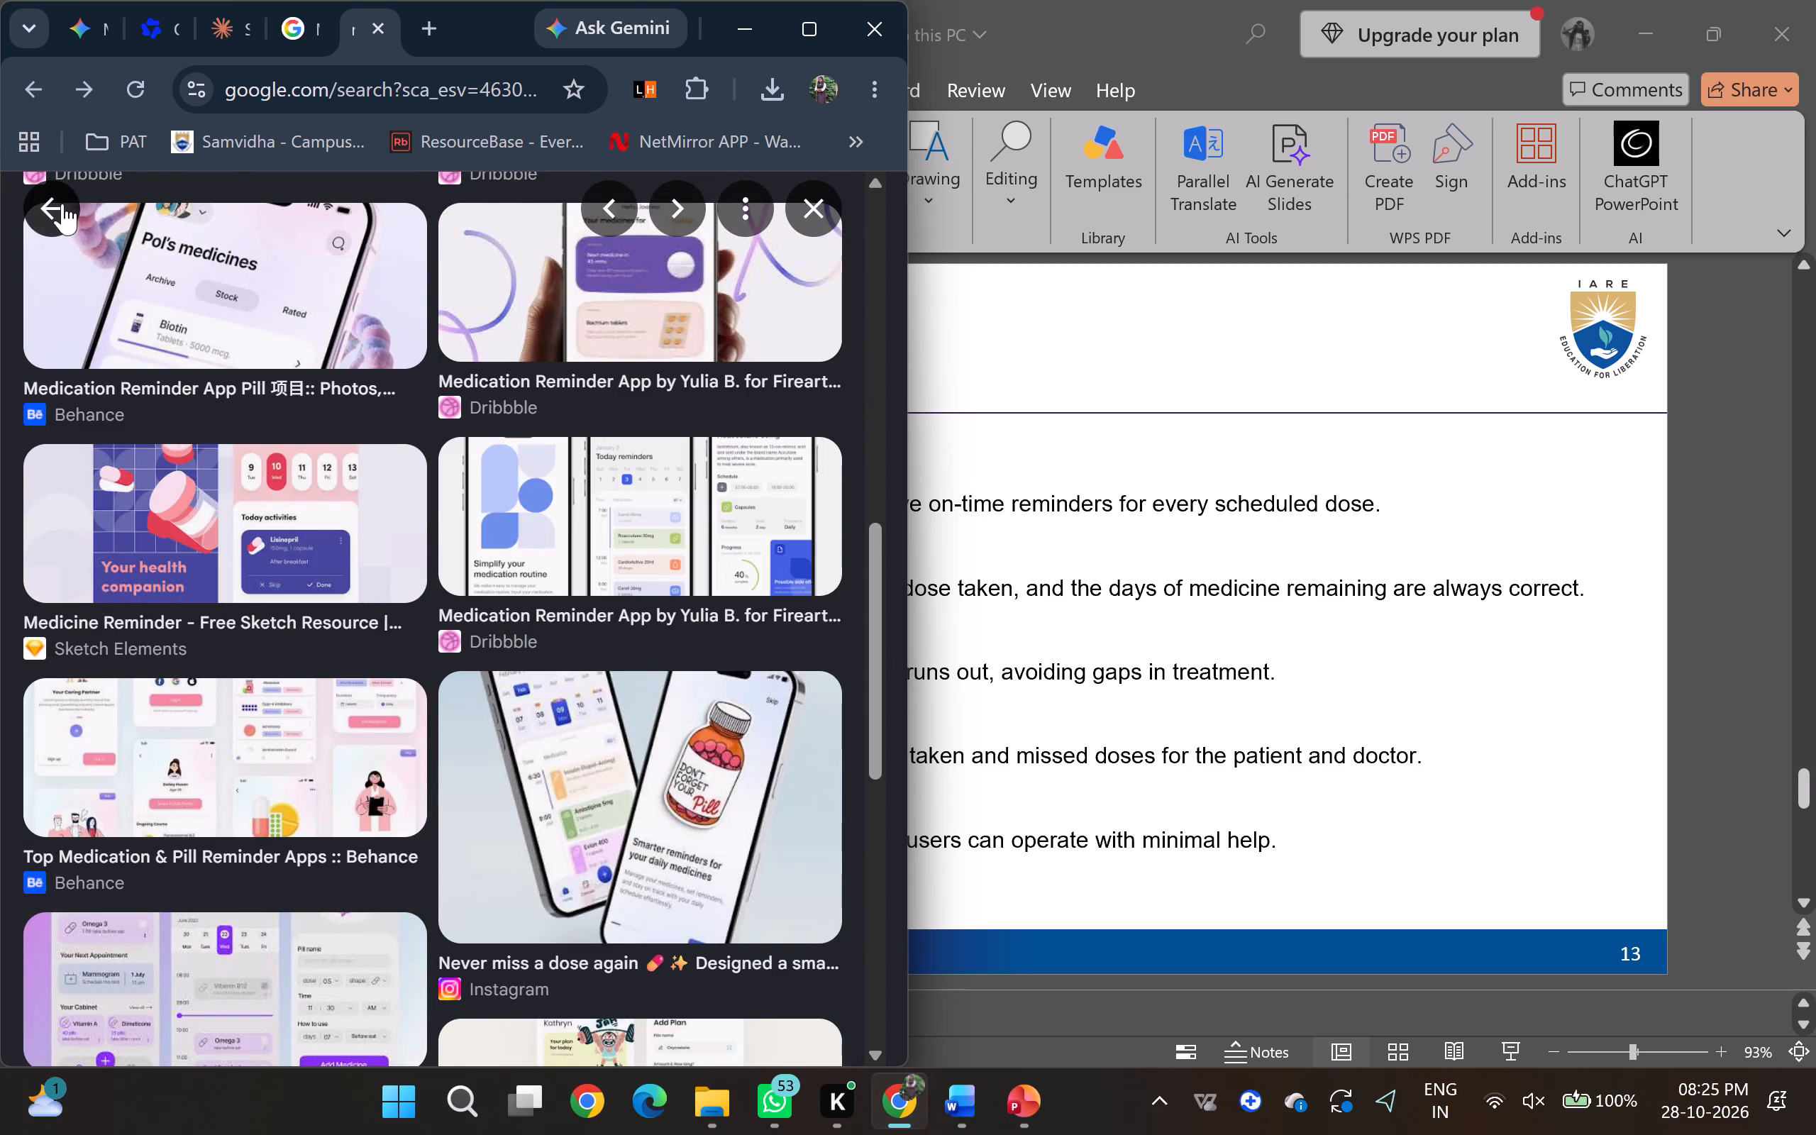
Close the image preview and examine the main "medicine reminder app" image results for a suitable picture.
scroll(516, 602, up, 12)
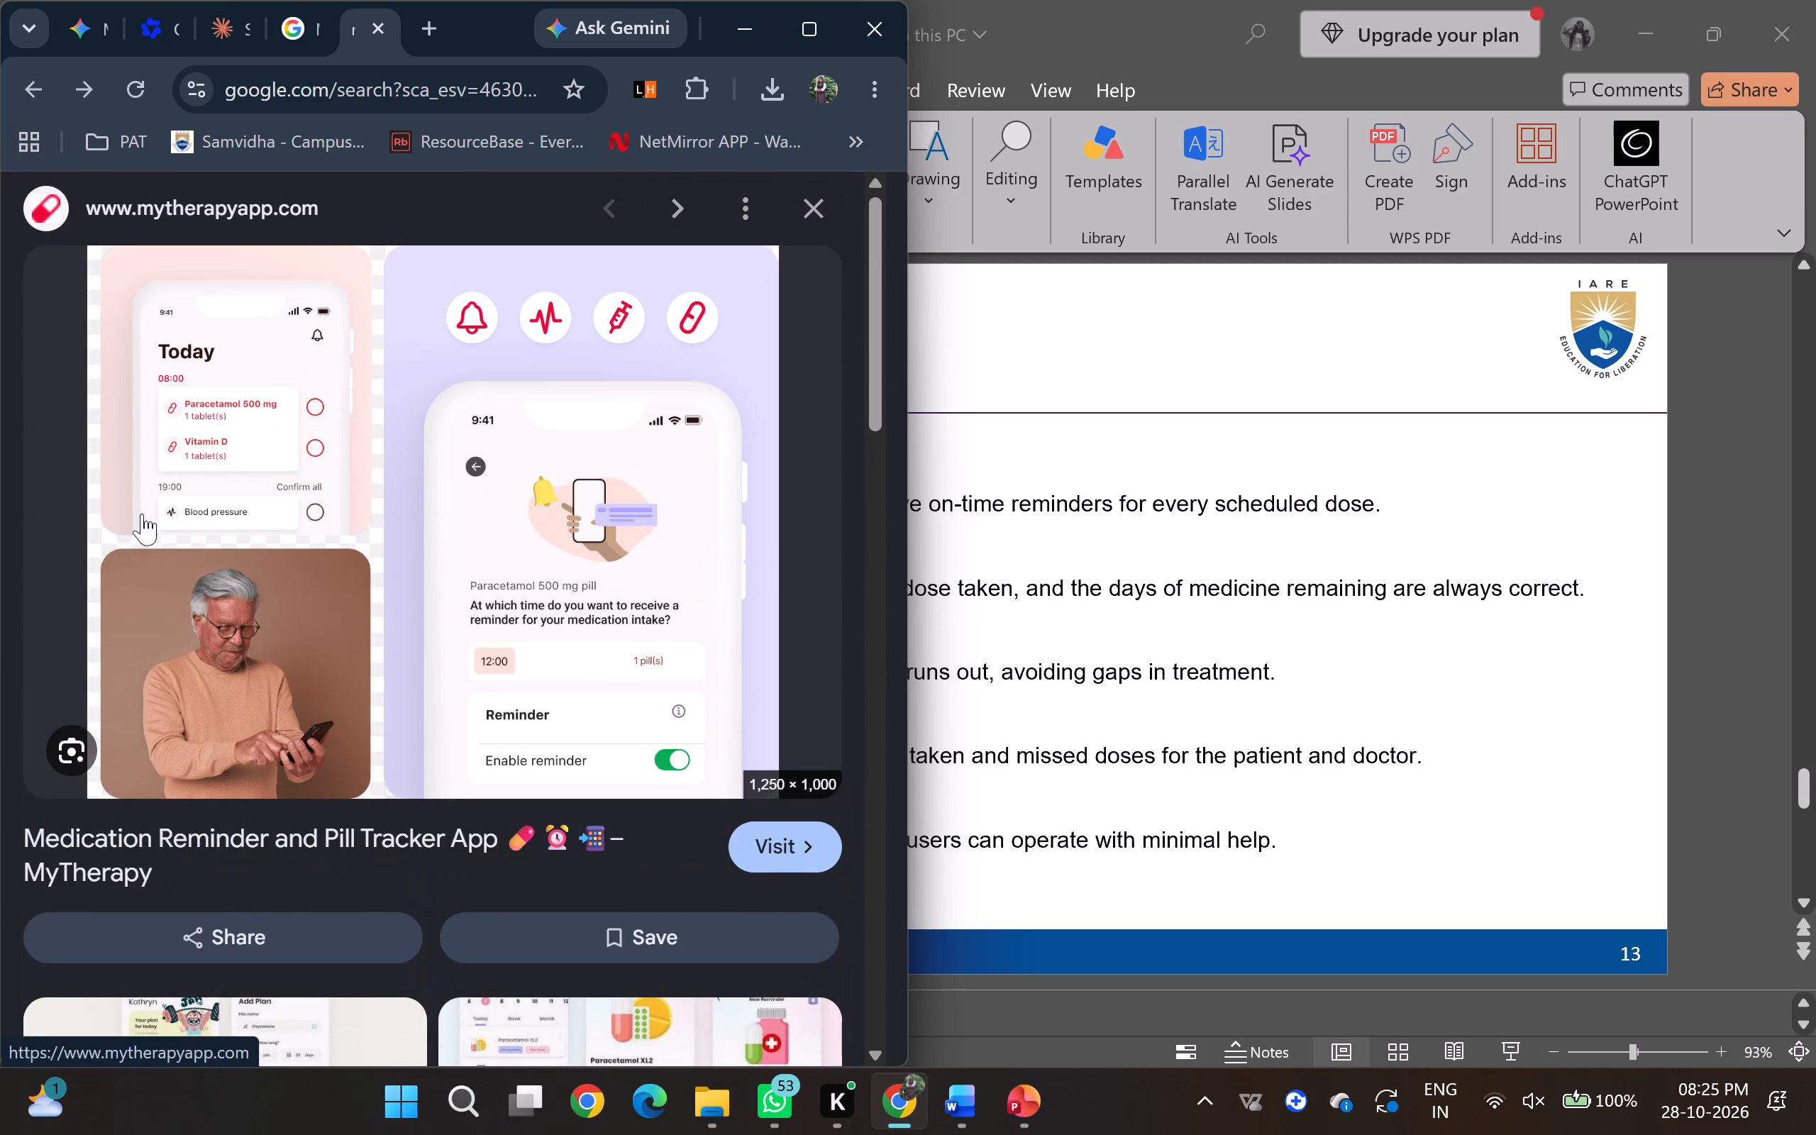
click(824, 204)
scroll(528, 646, down, 3)
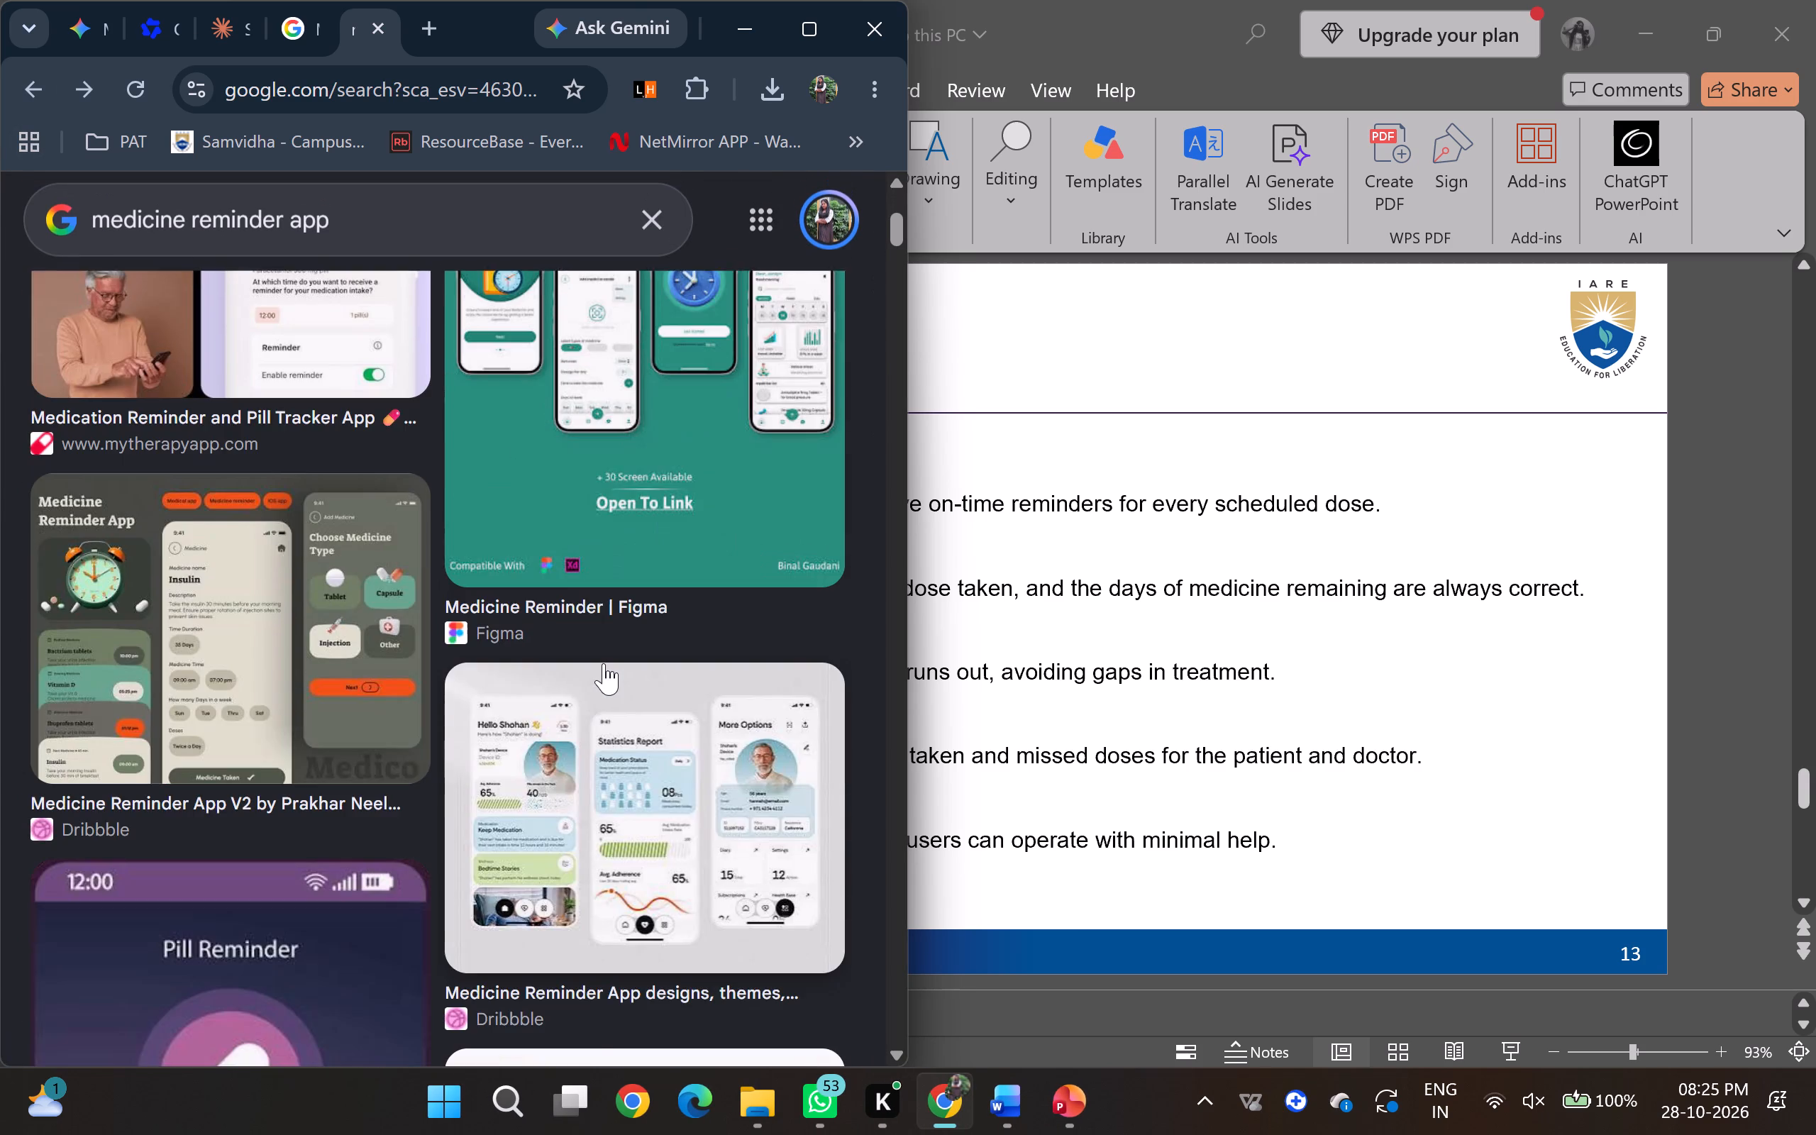
scroll(604, 663, up, 2)
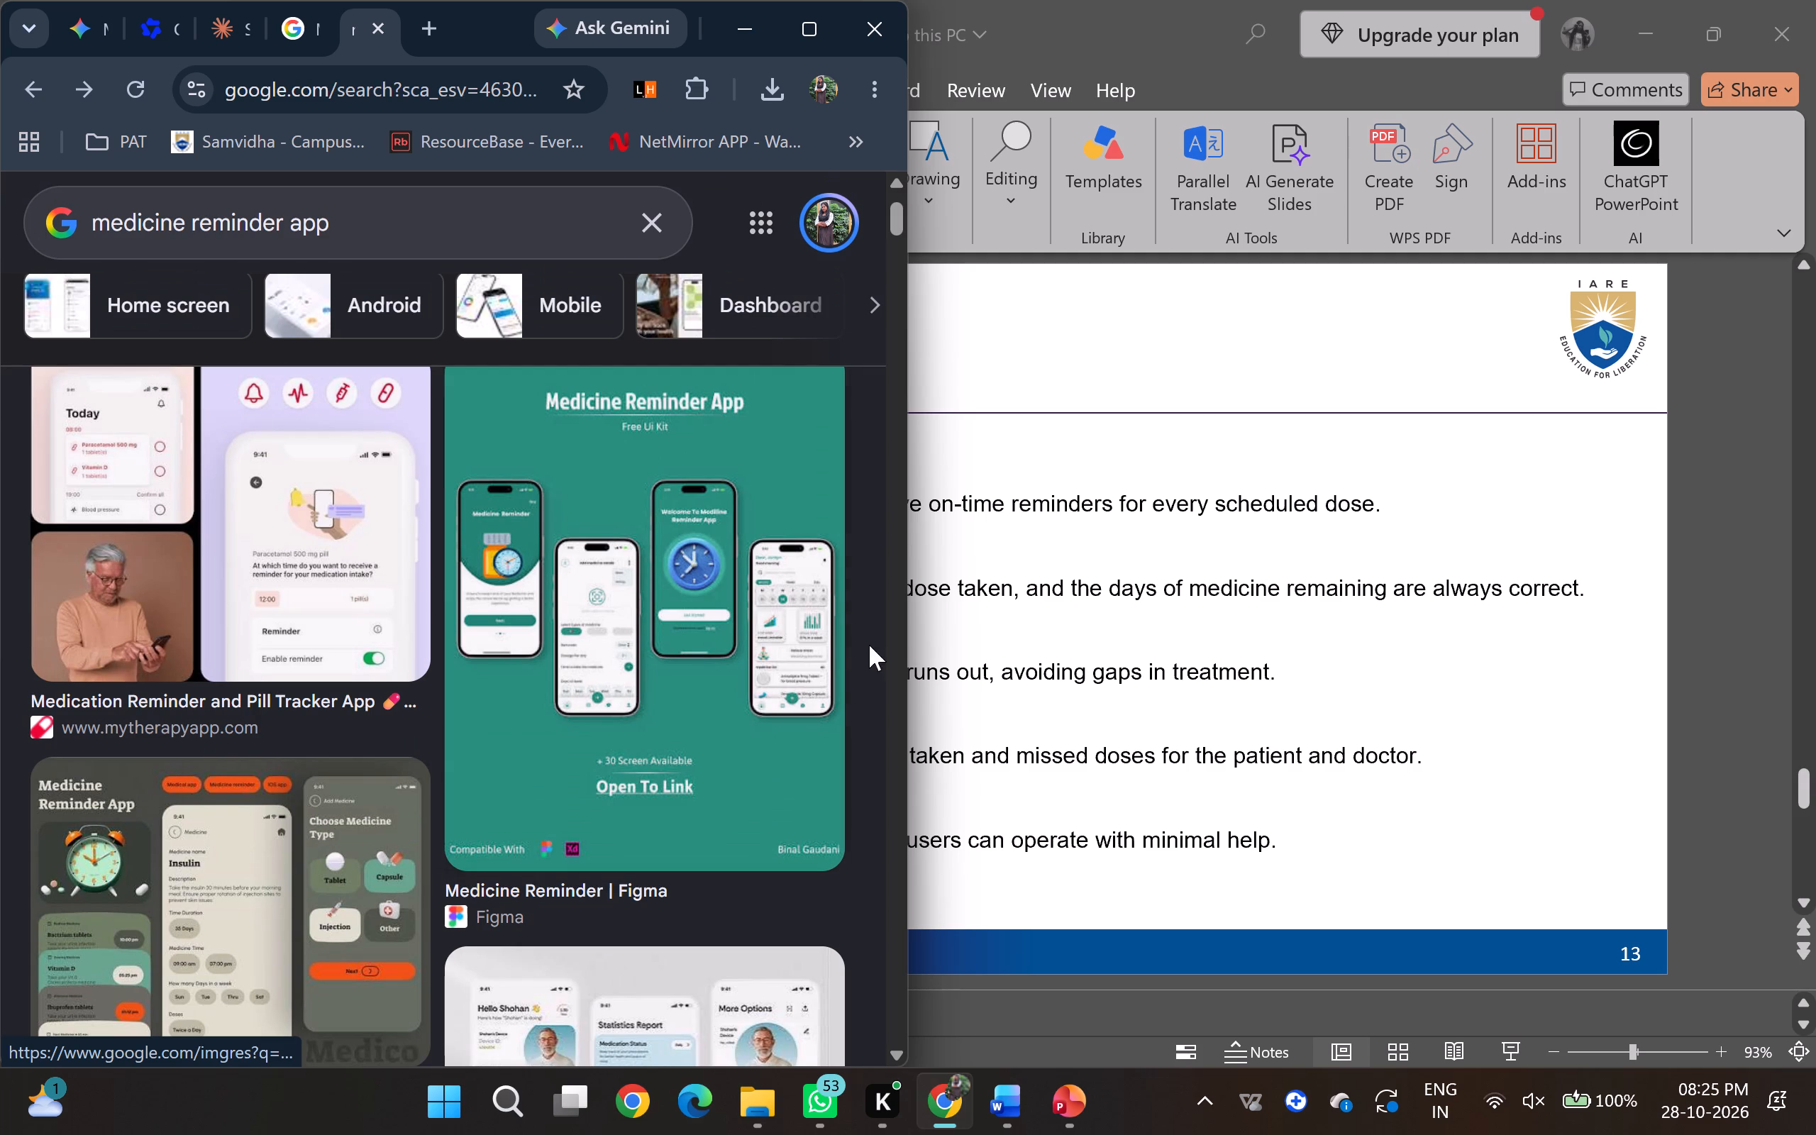
scroll(687, 641, down, 2)
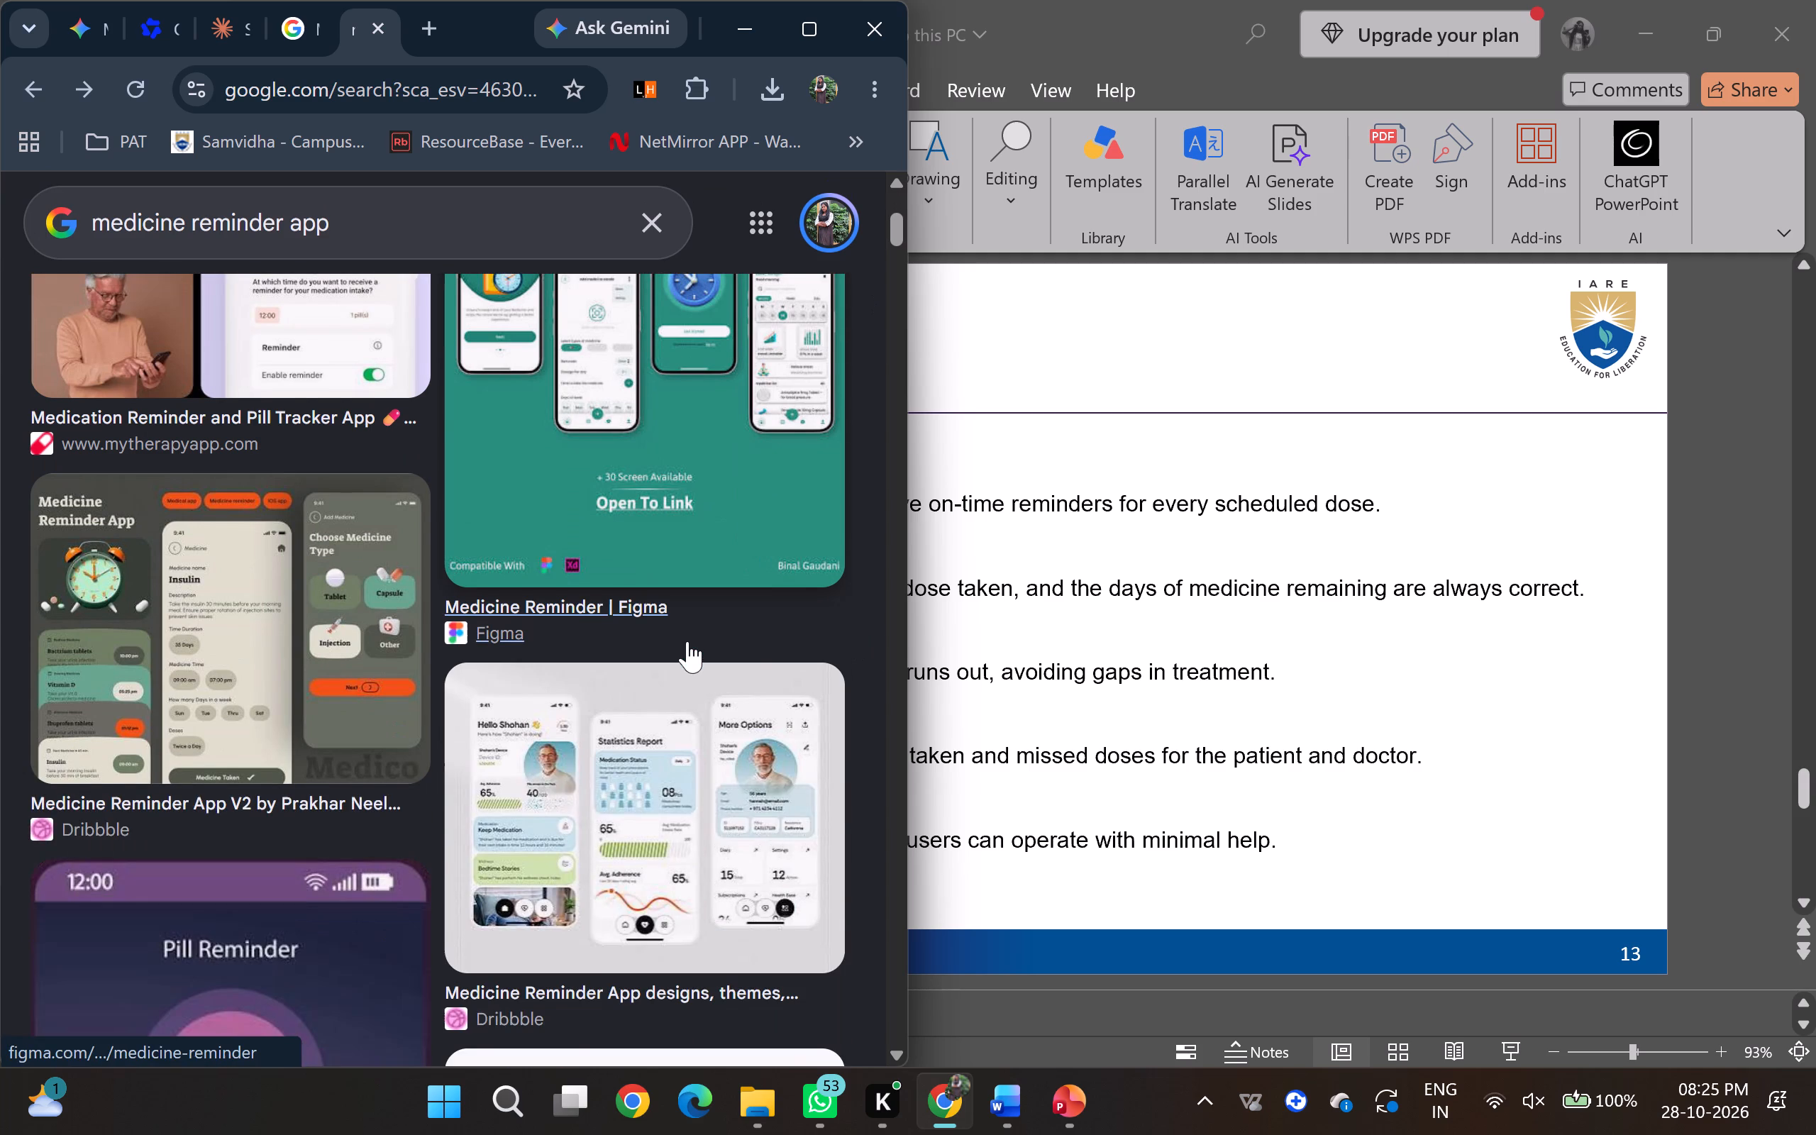
scroll(687, 641, down, 4)
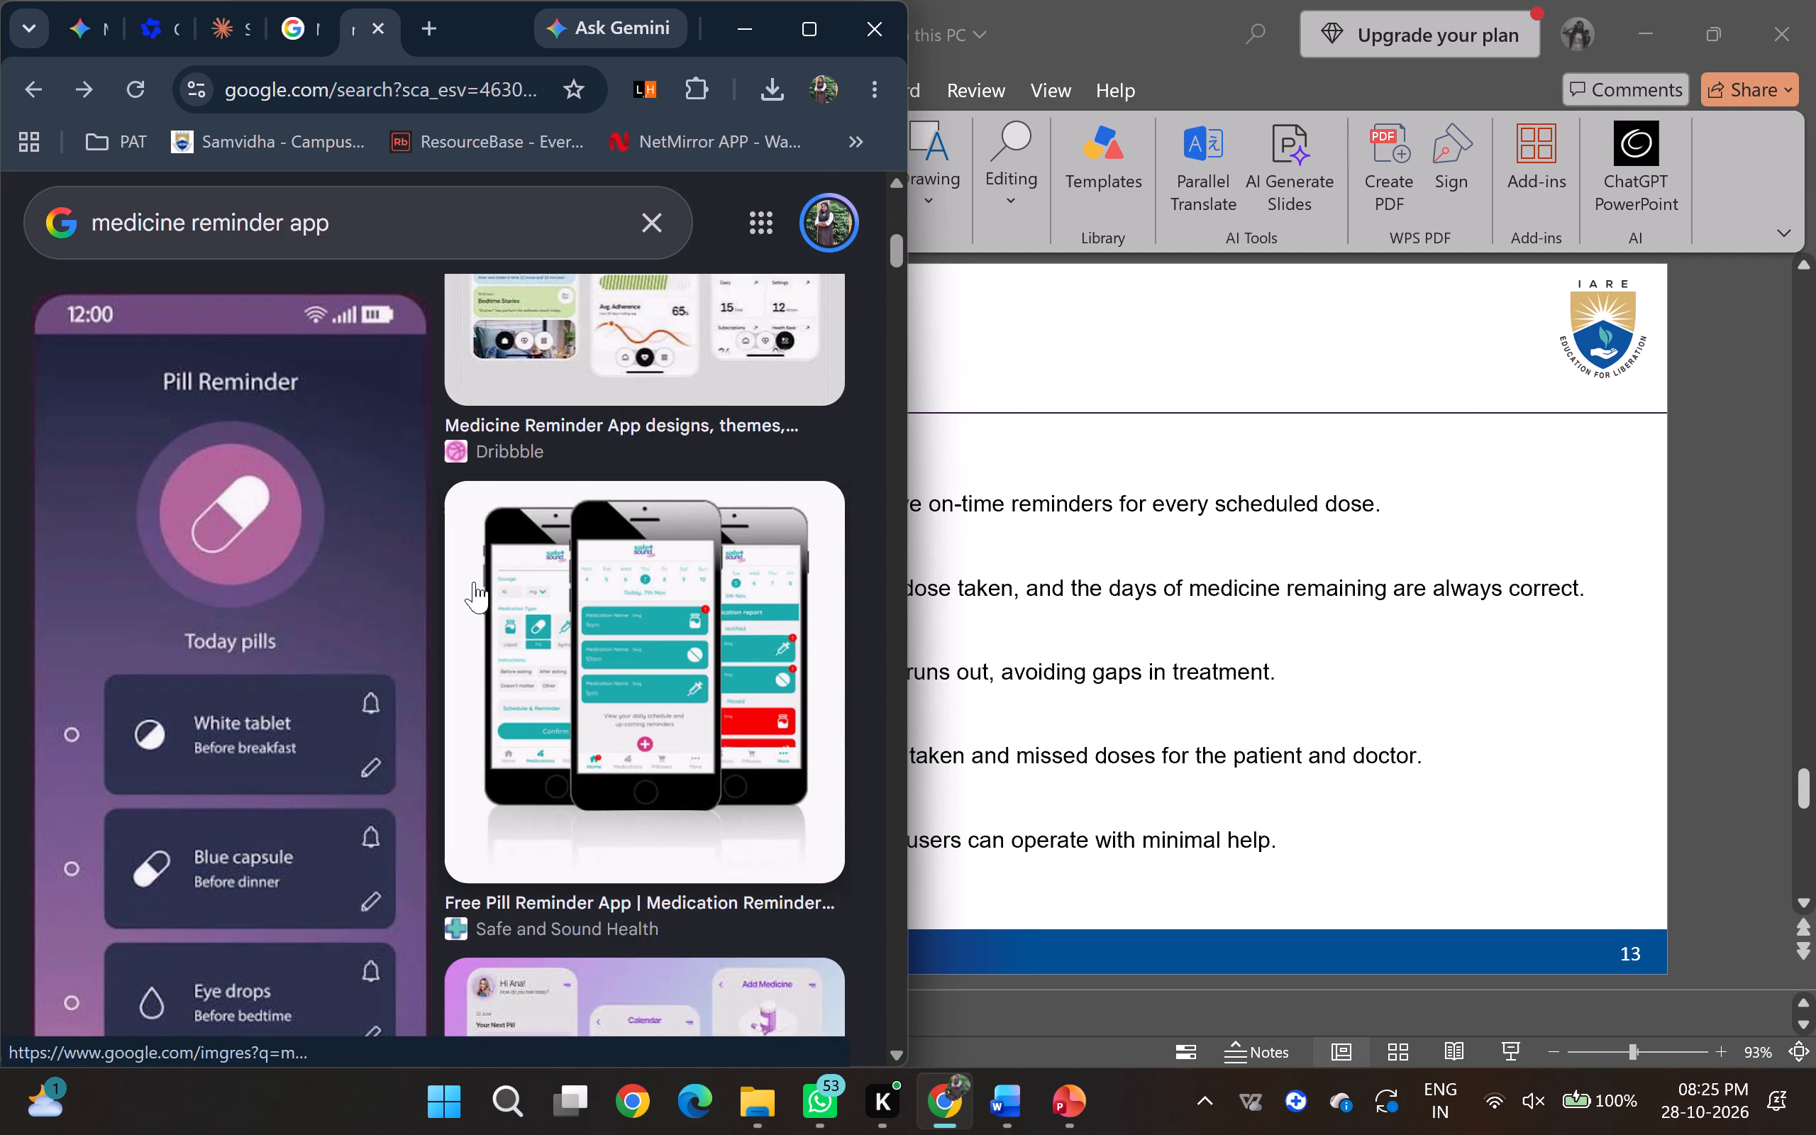
scroll(474, 582, up, 1)
scroll(474, 582, down, 3)
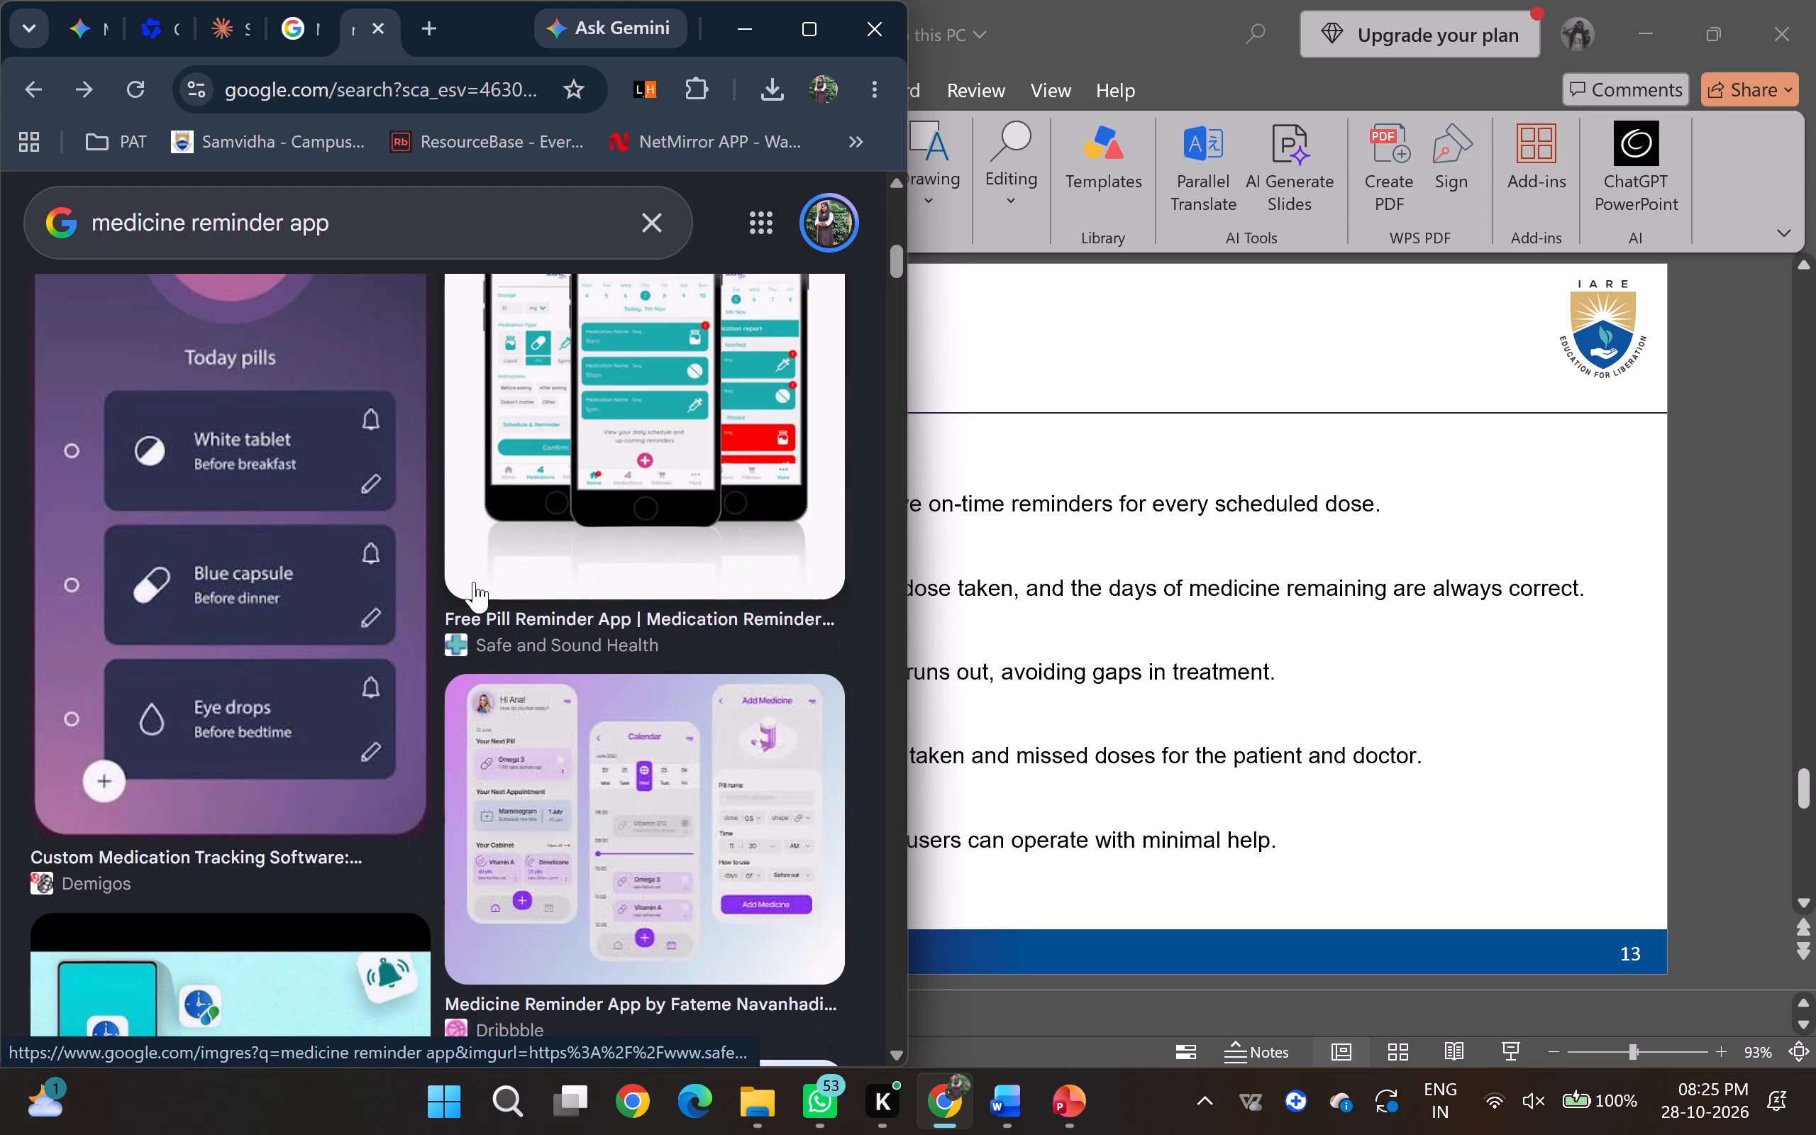
Search images for "medicine reminder app in telugu" and examine the results for a suitable picture.
click(387, 228)
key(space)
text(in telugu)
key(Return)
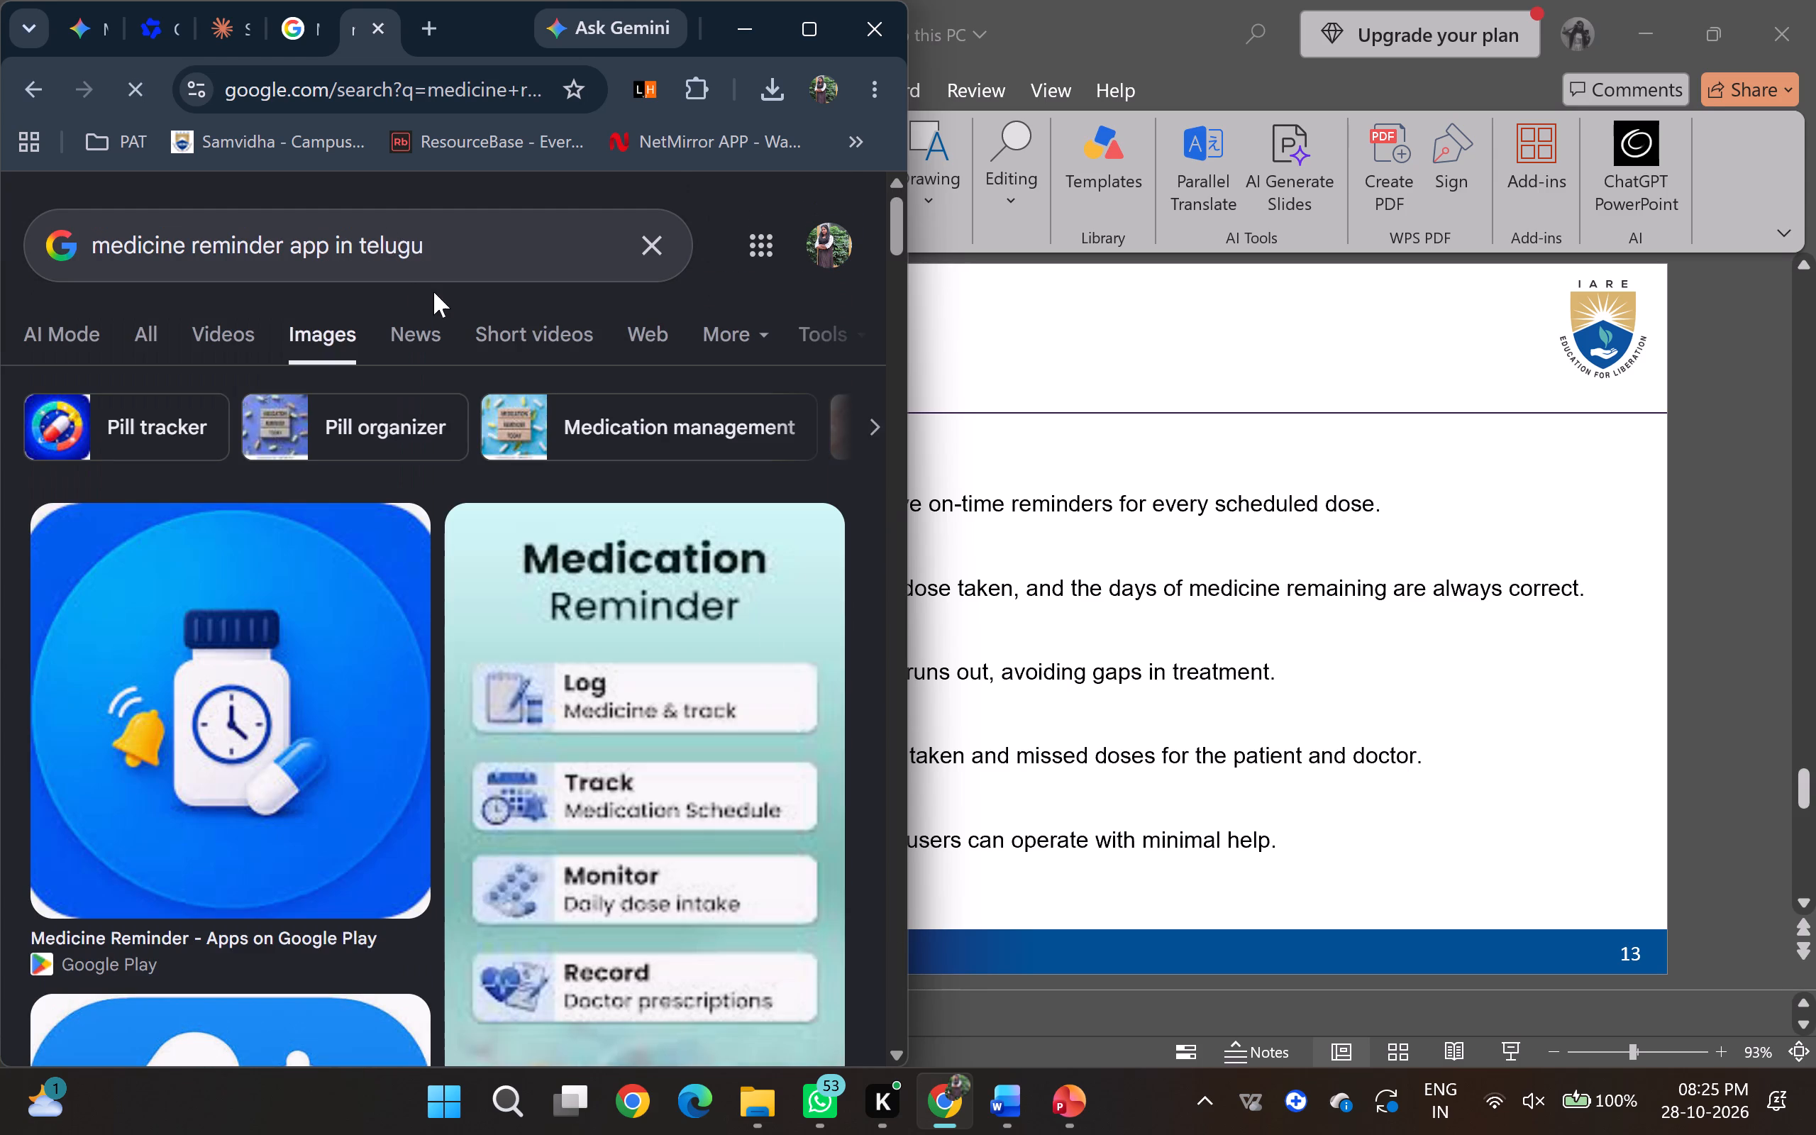
scroll(765, 633, down, 15)
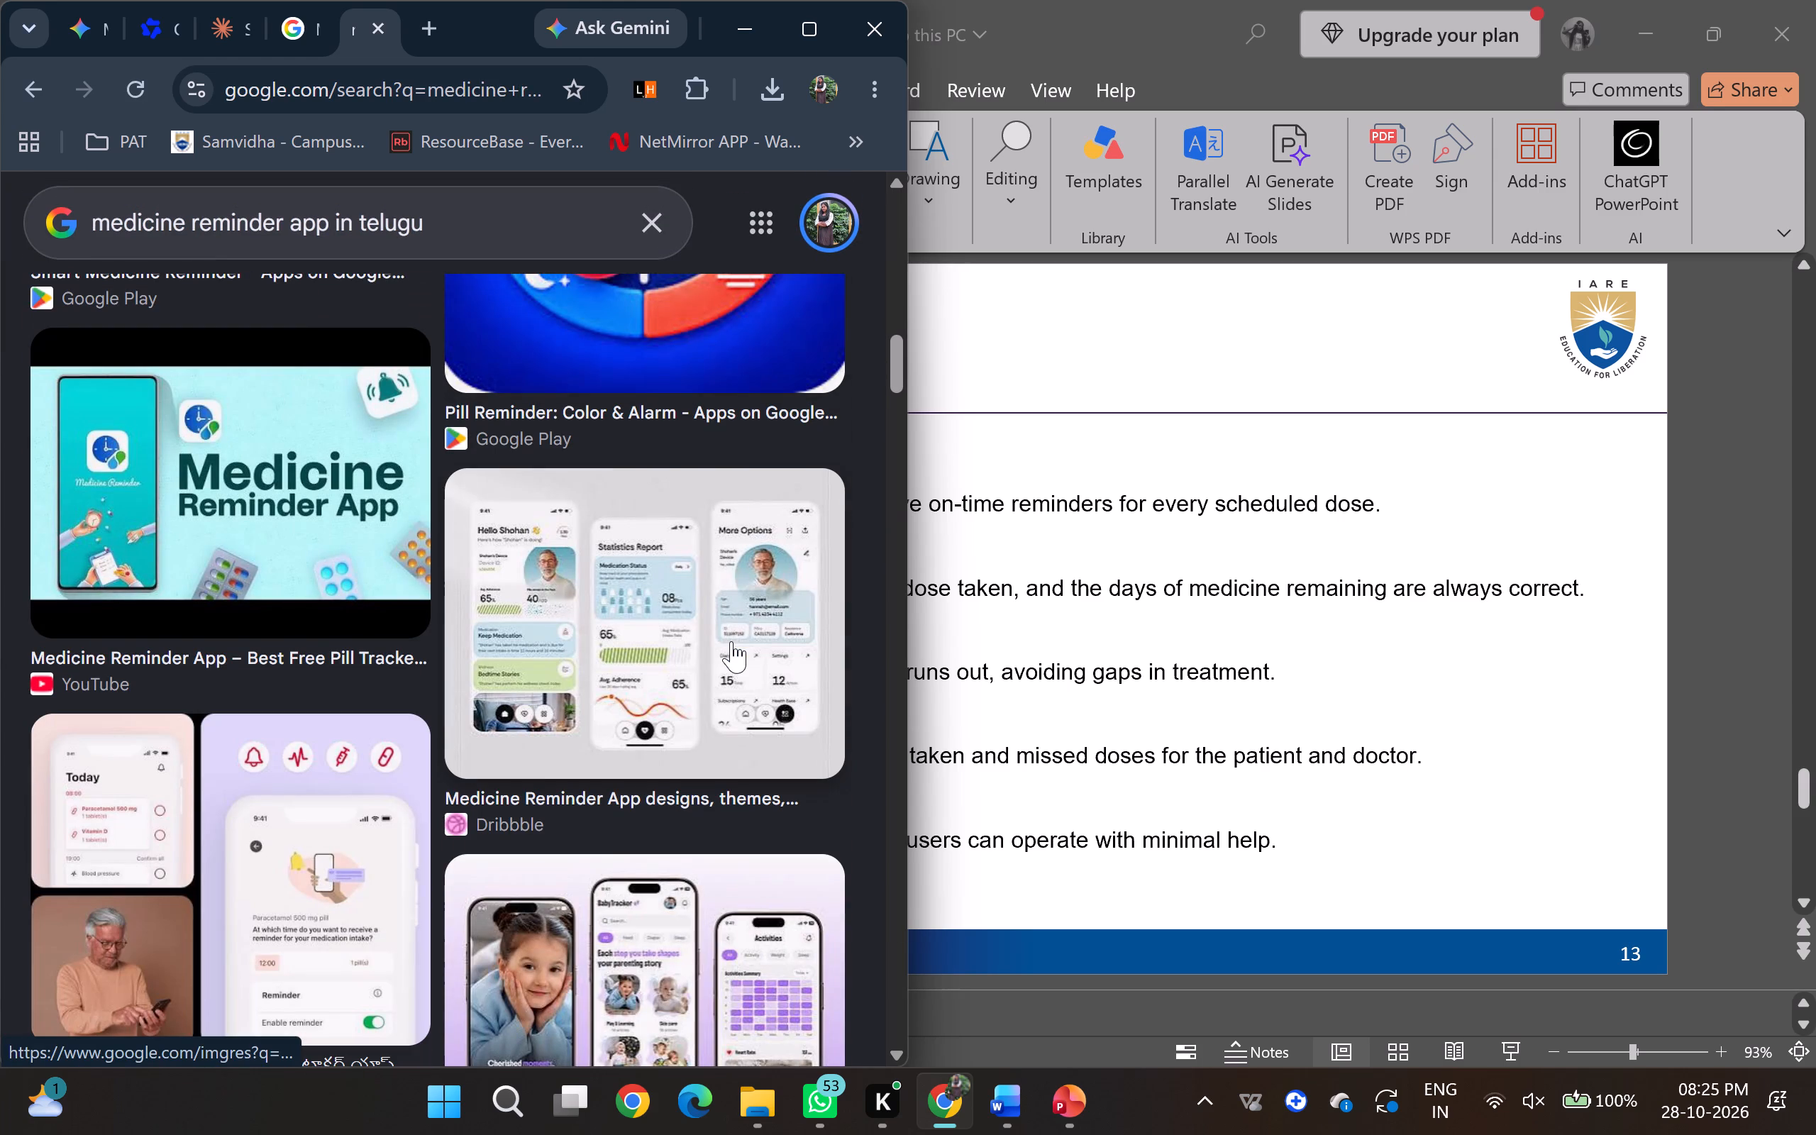
scroll(731, 641, down, 7)
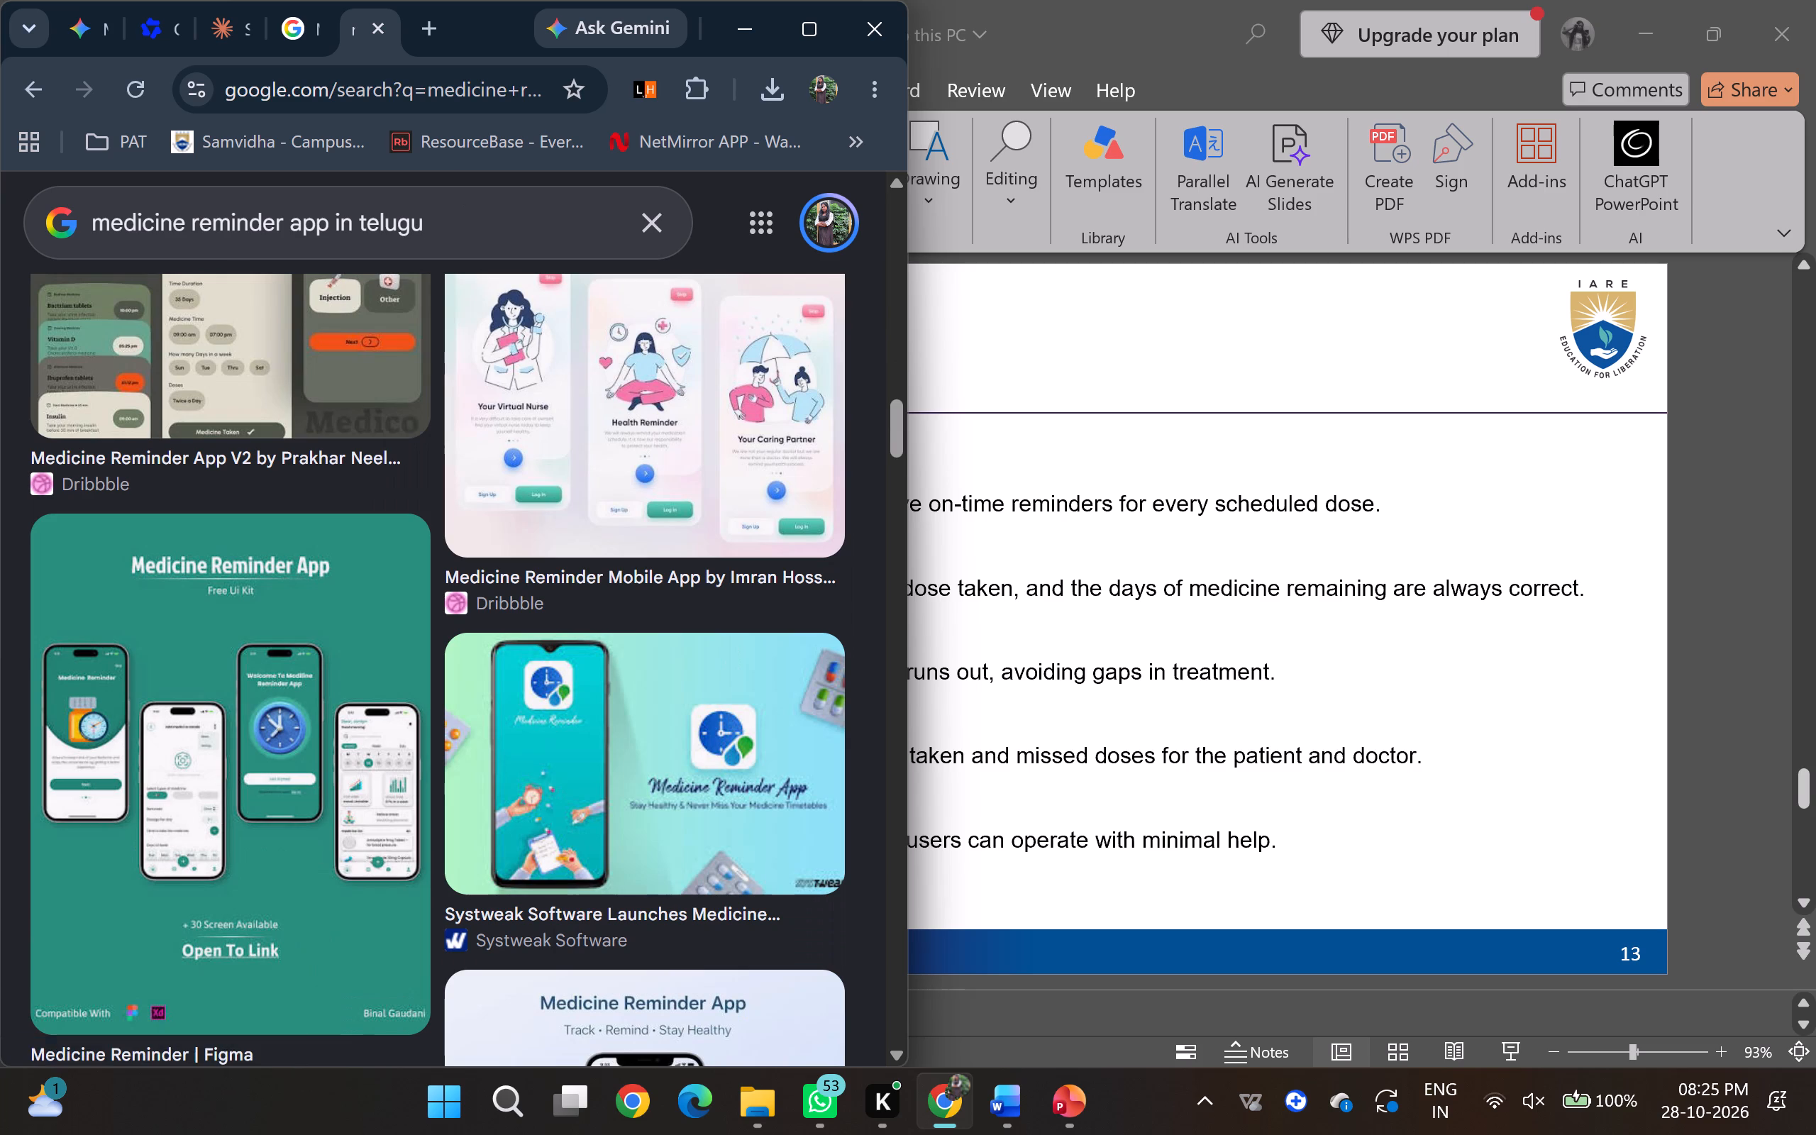
Change the image search back to "medicine reminder app" and examine the results for a suitable picture.
drag(455, 214, 322, 219)
key(BackSpace)
key(Return)
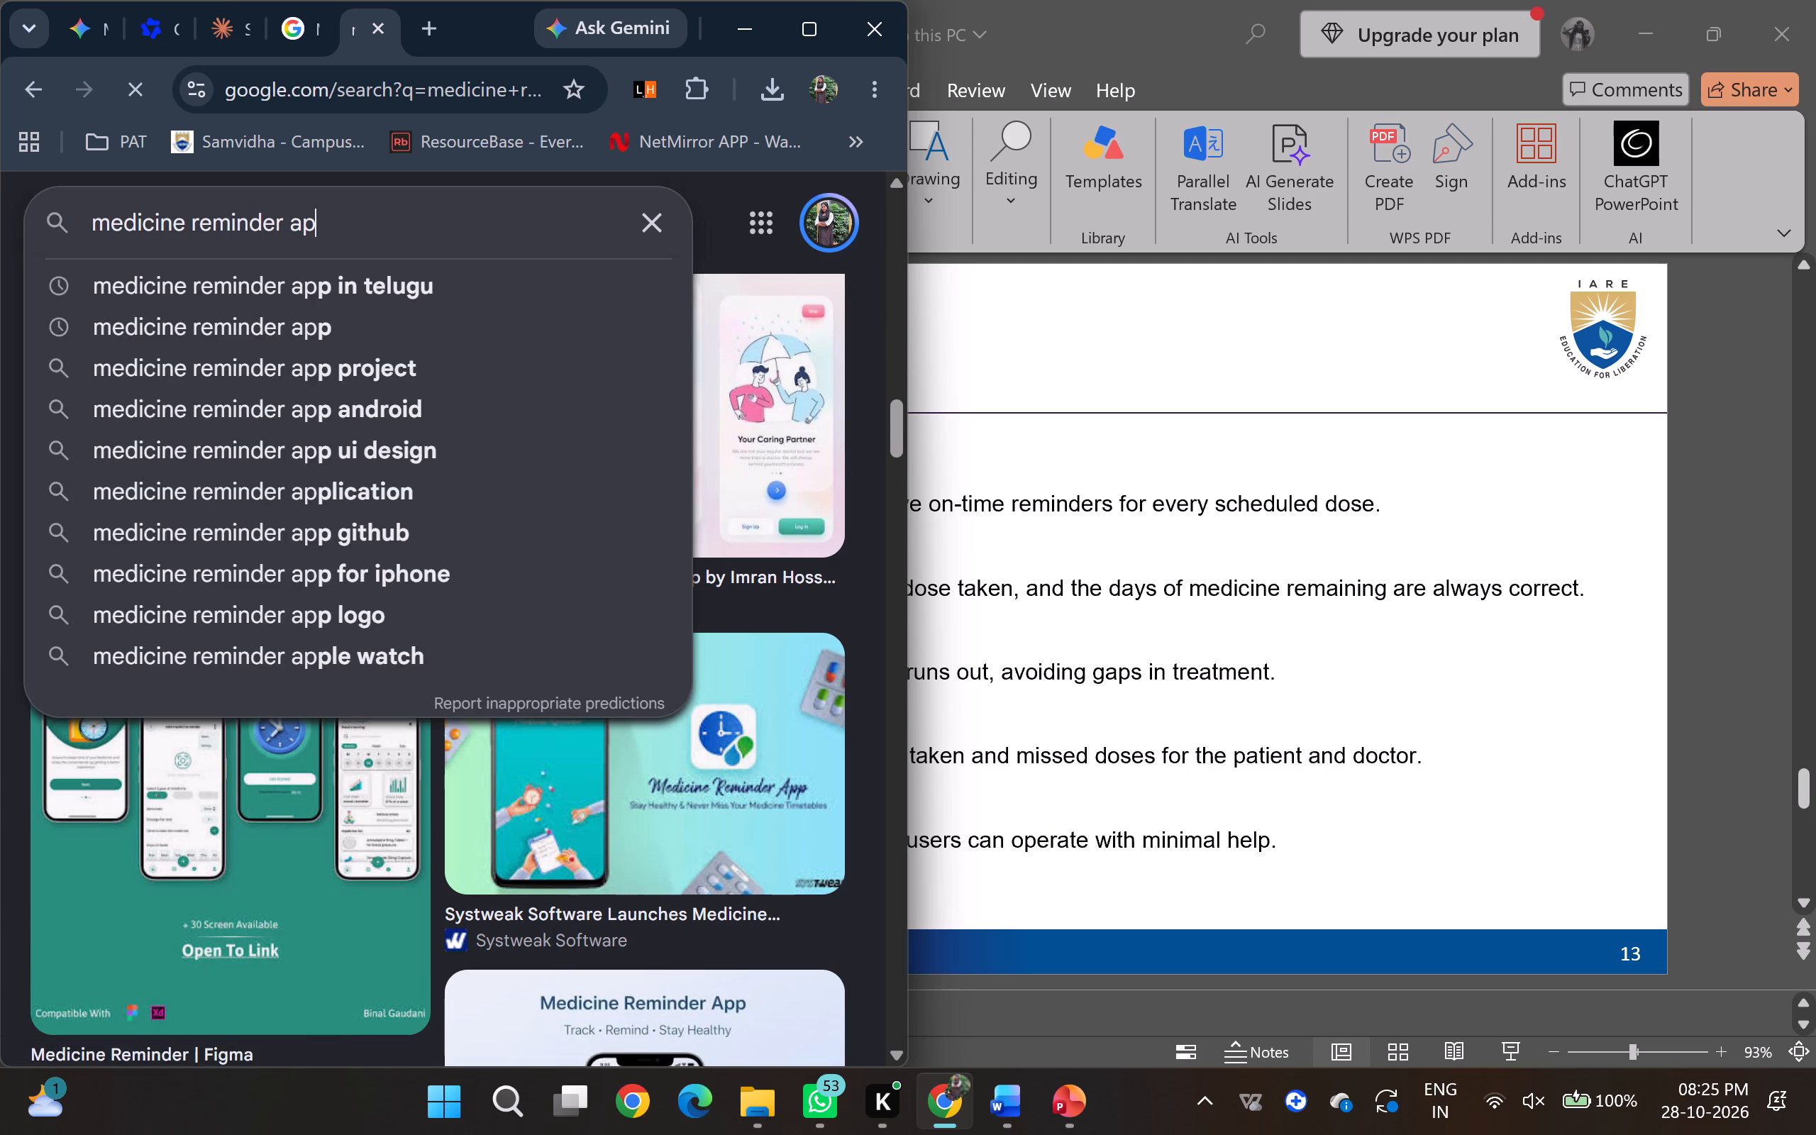
click(492, 521)
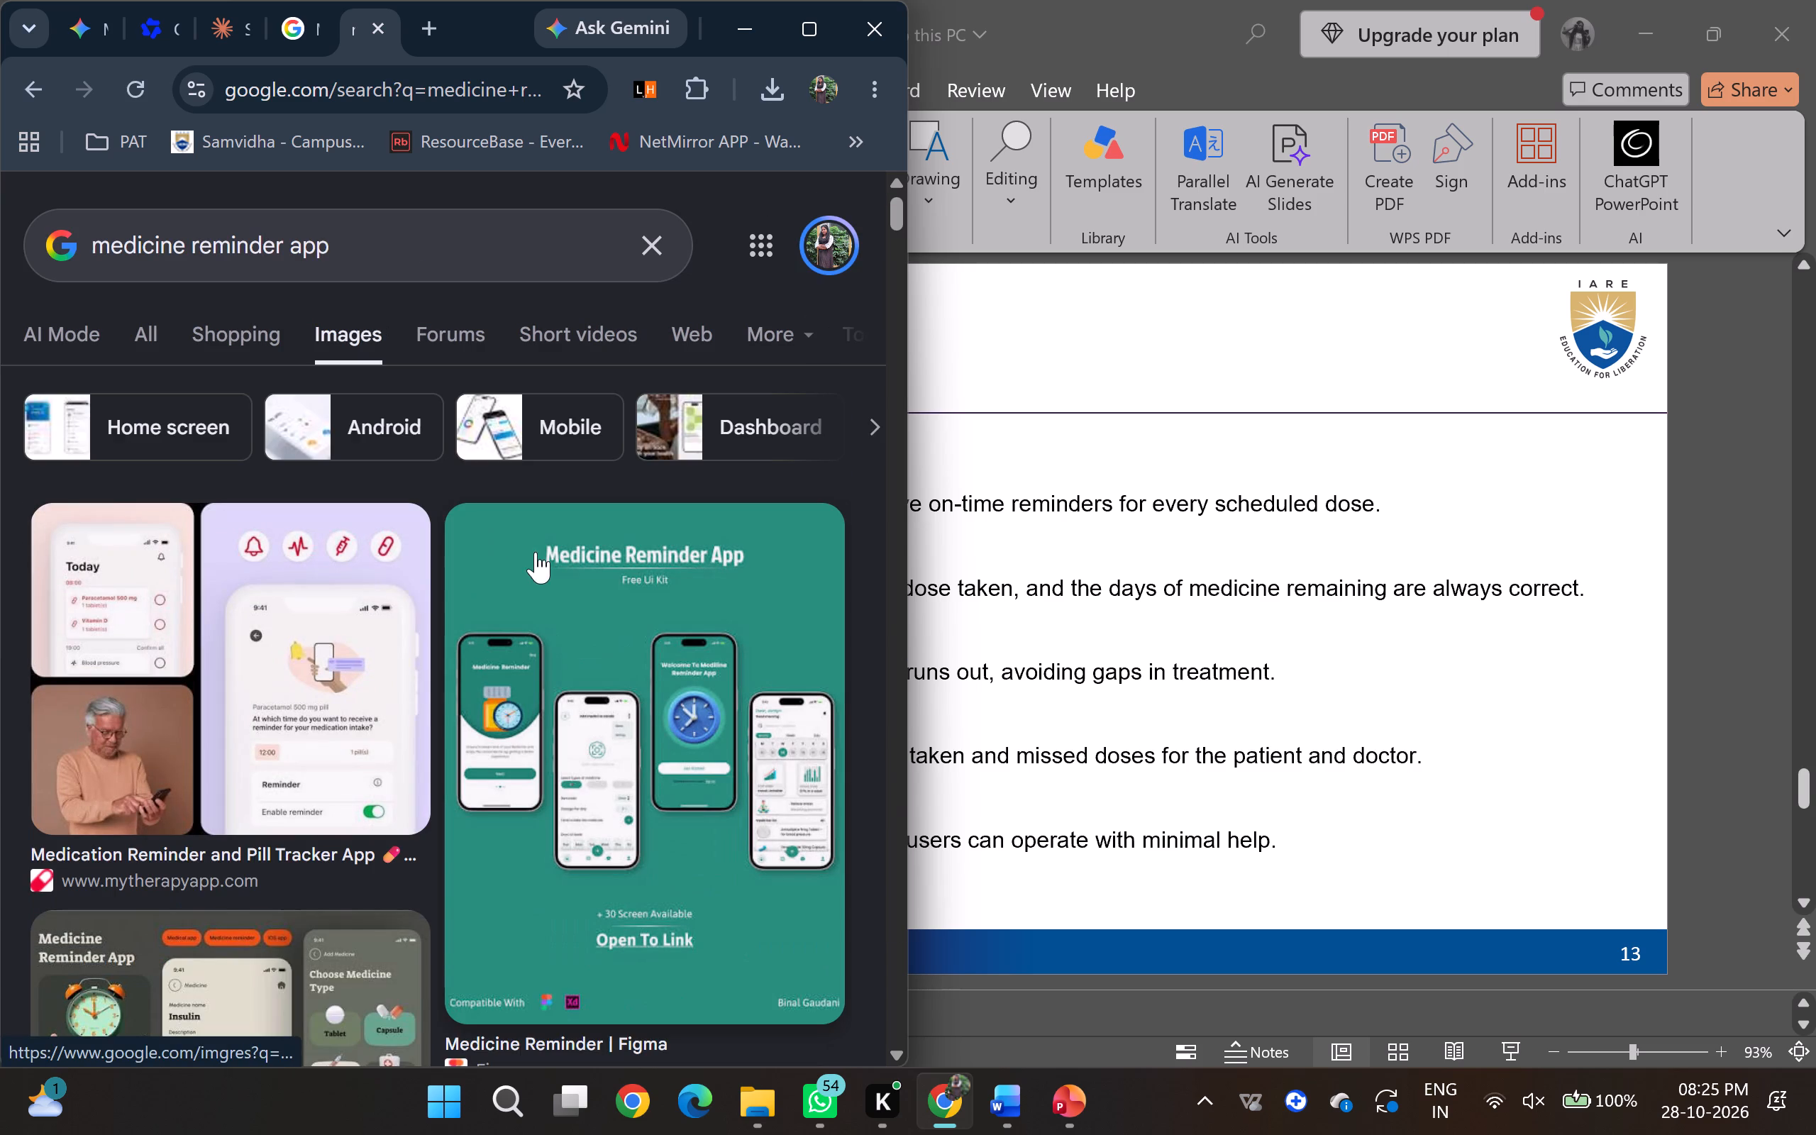
scroll(533, 584, down, 15)
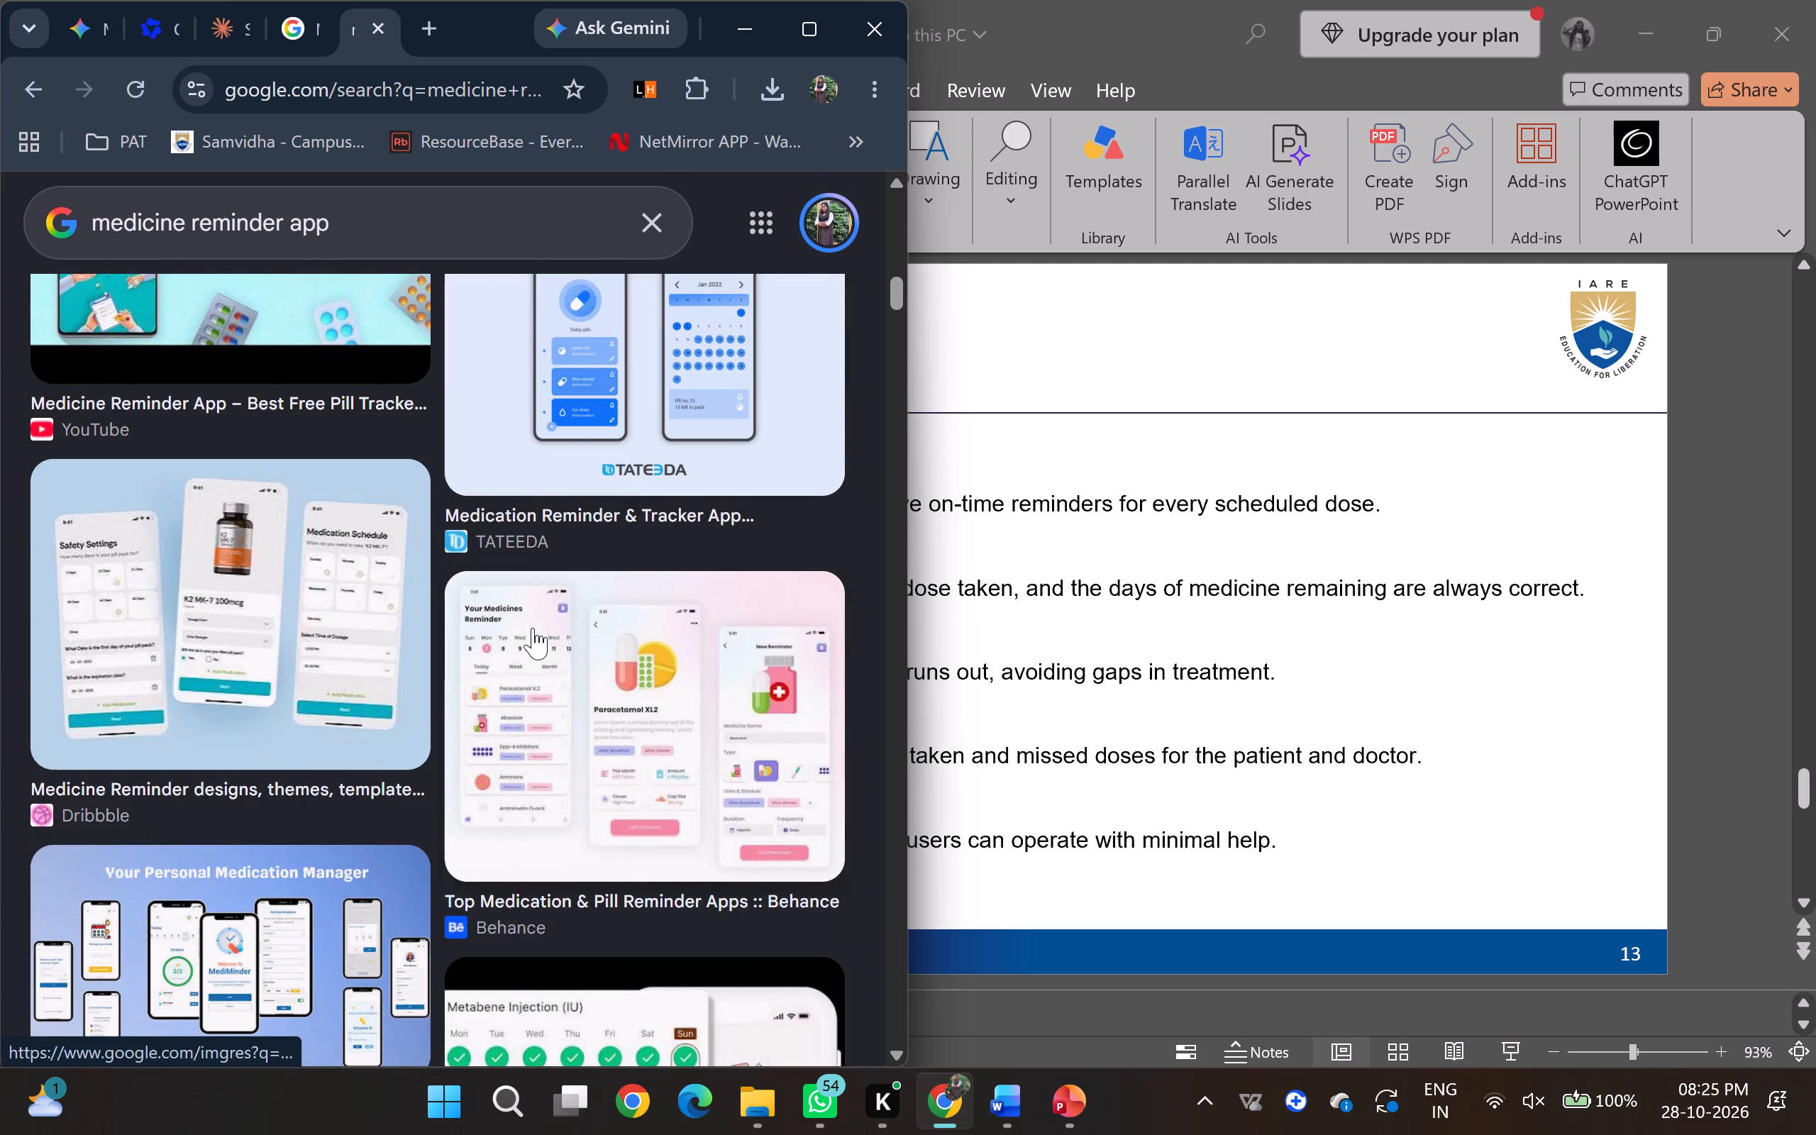
scroll(533, 628, up, 2)
scroll(820, 626, down, 3)
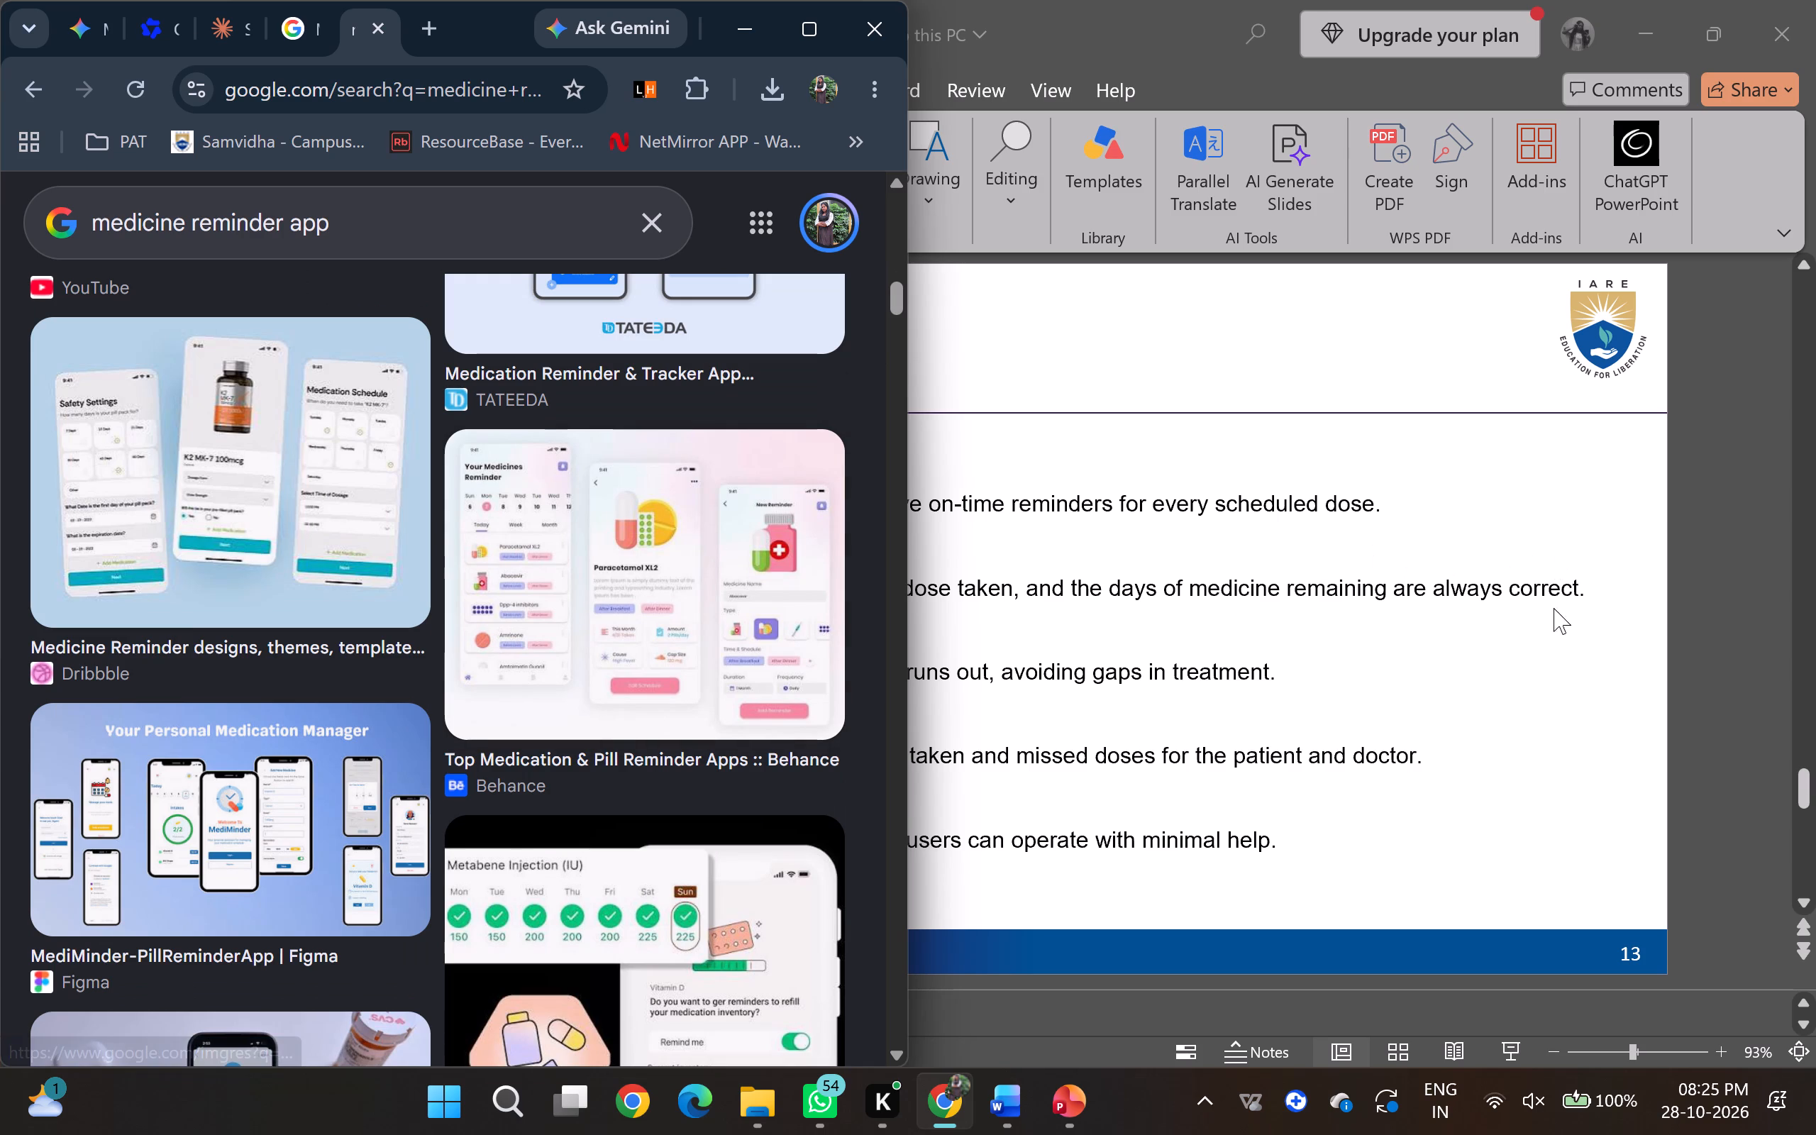
Check the Expected Outcome slide in PowerPoint, and examine further Chrome image results for a picture that suits it.
click(1561, 683)
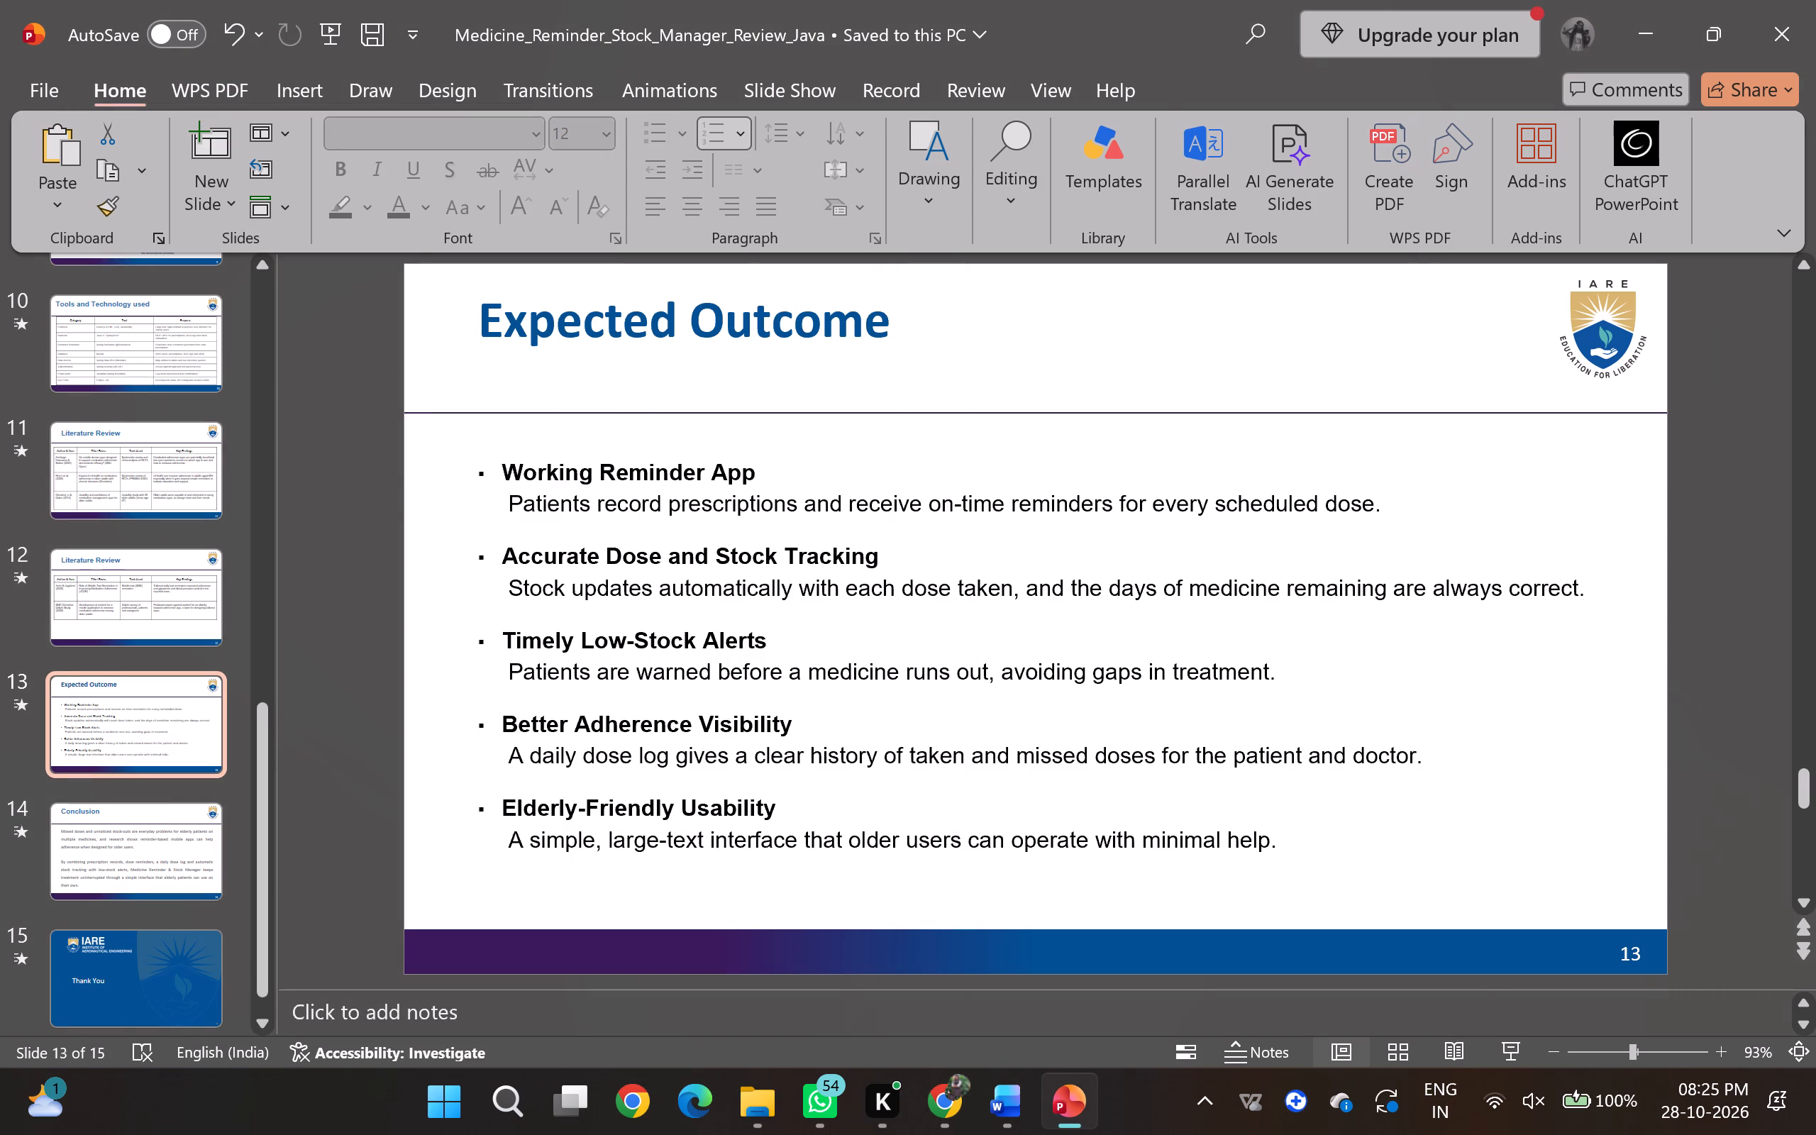
click(1085, 1103)
click(1085, 1103)
click(943, 1109)
scroll(604, 689, down, 4)
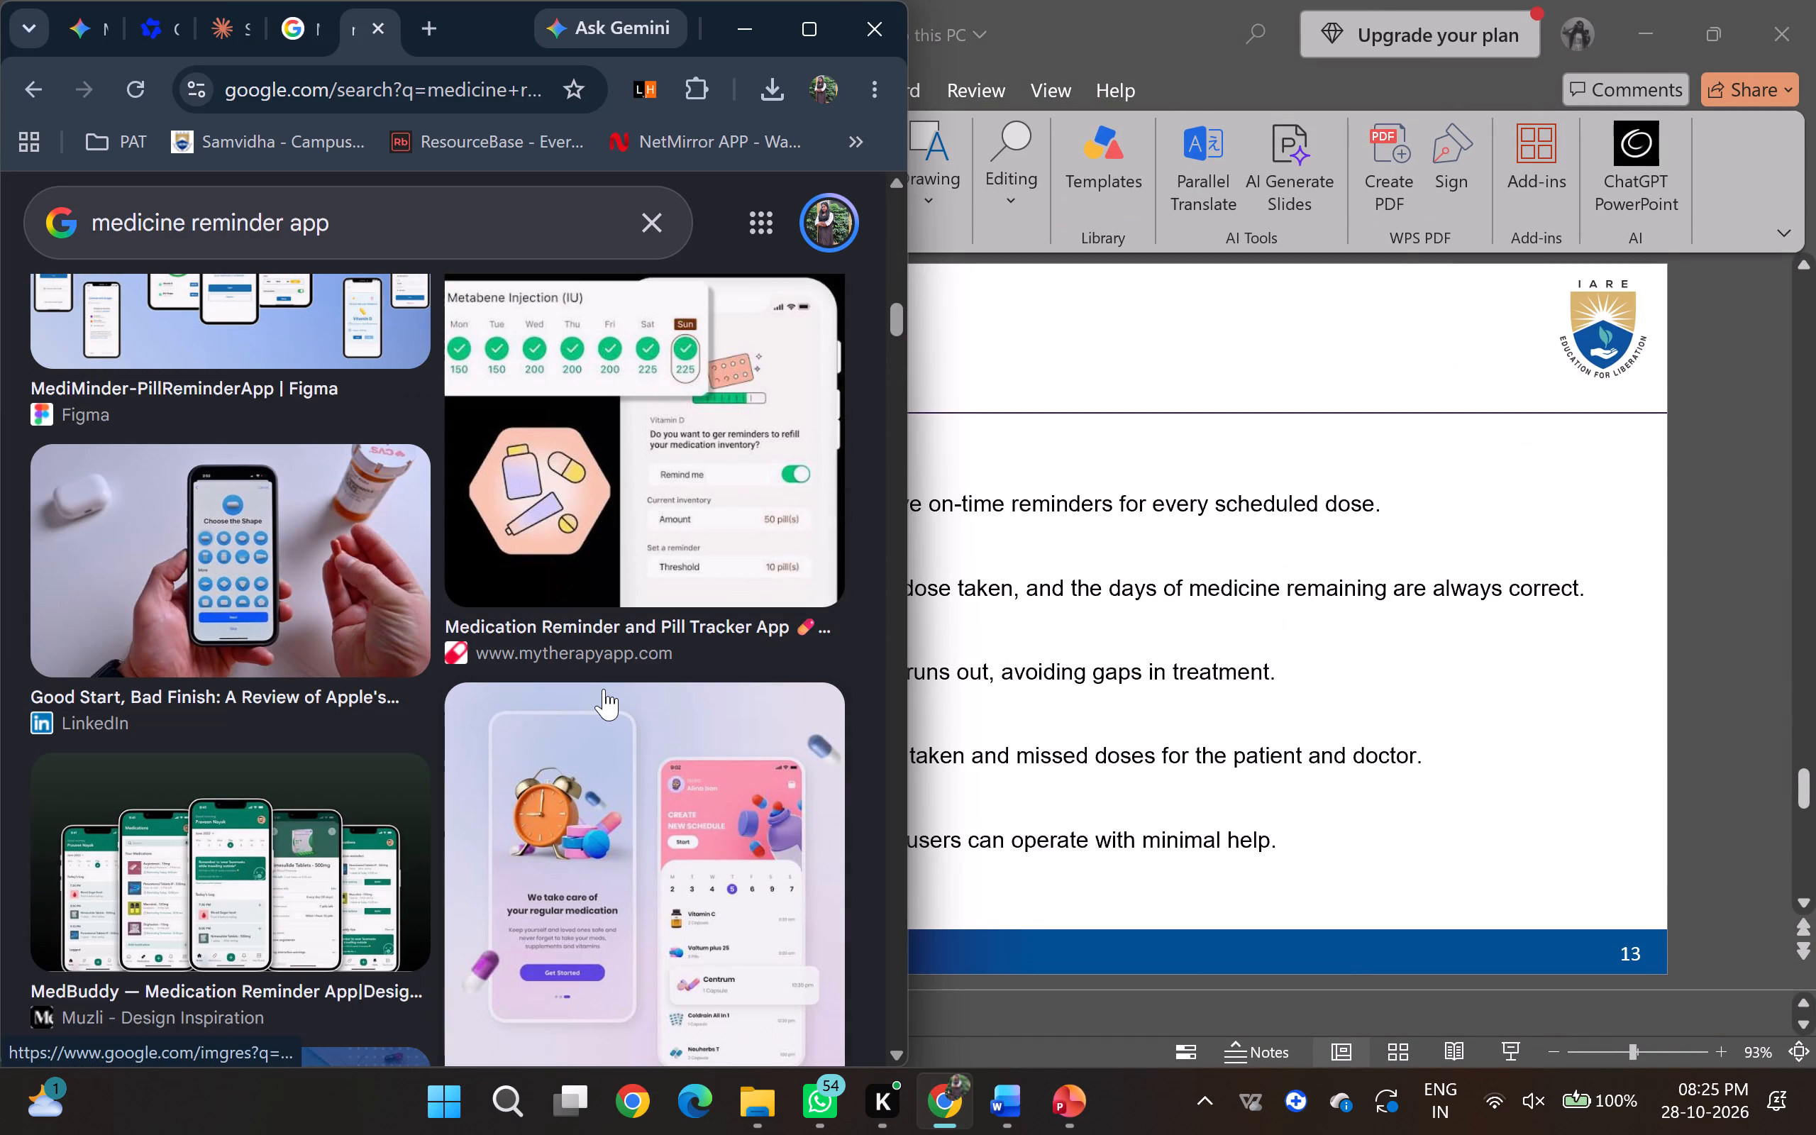
scroll(604, 689, down, 1)
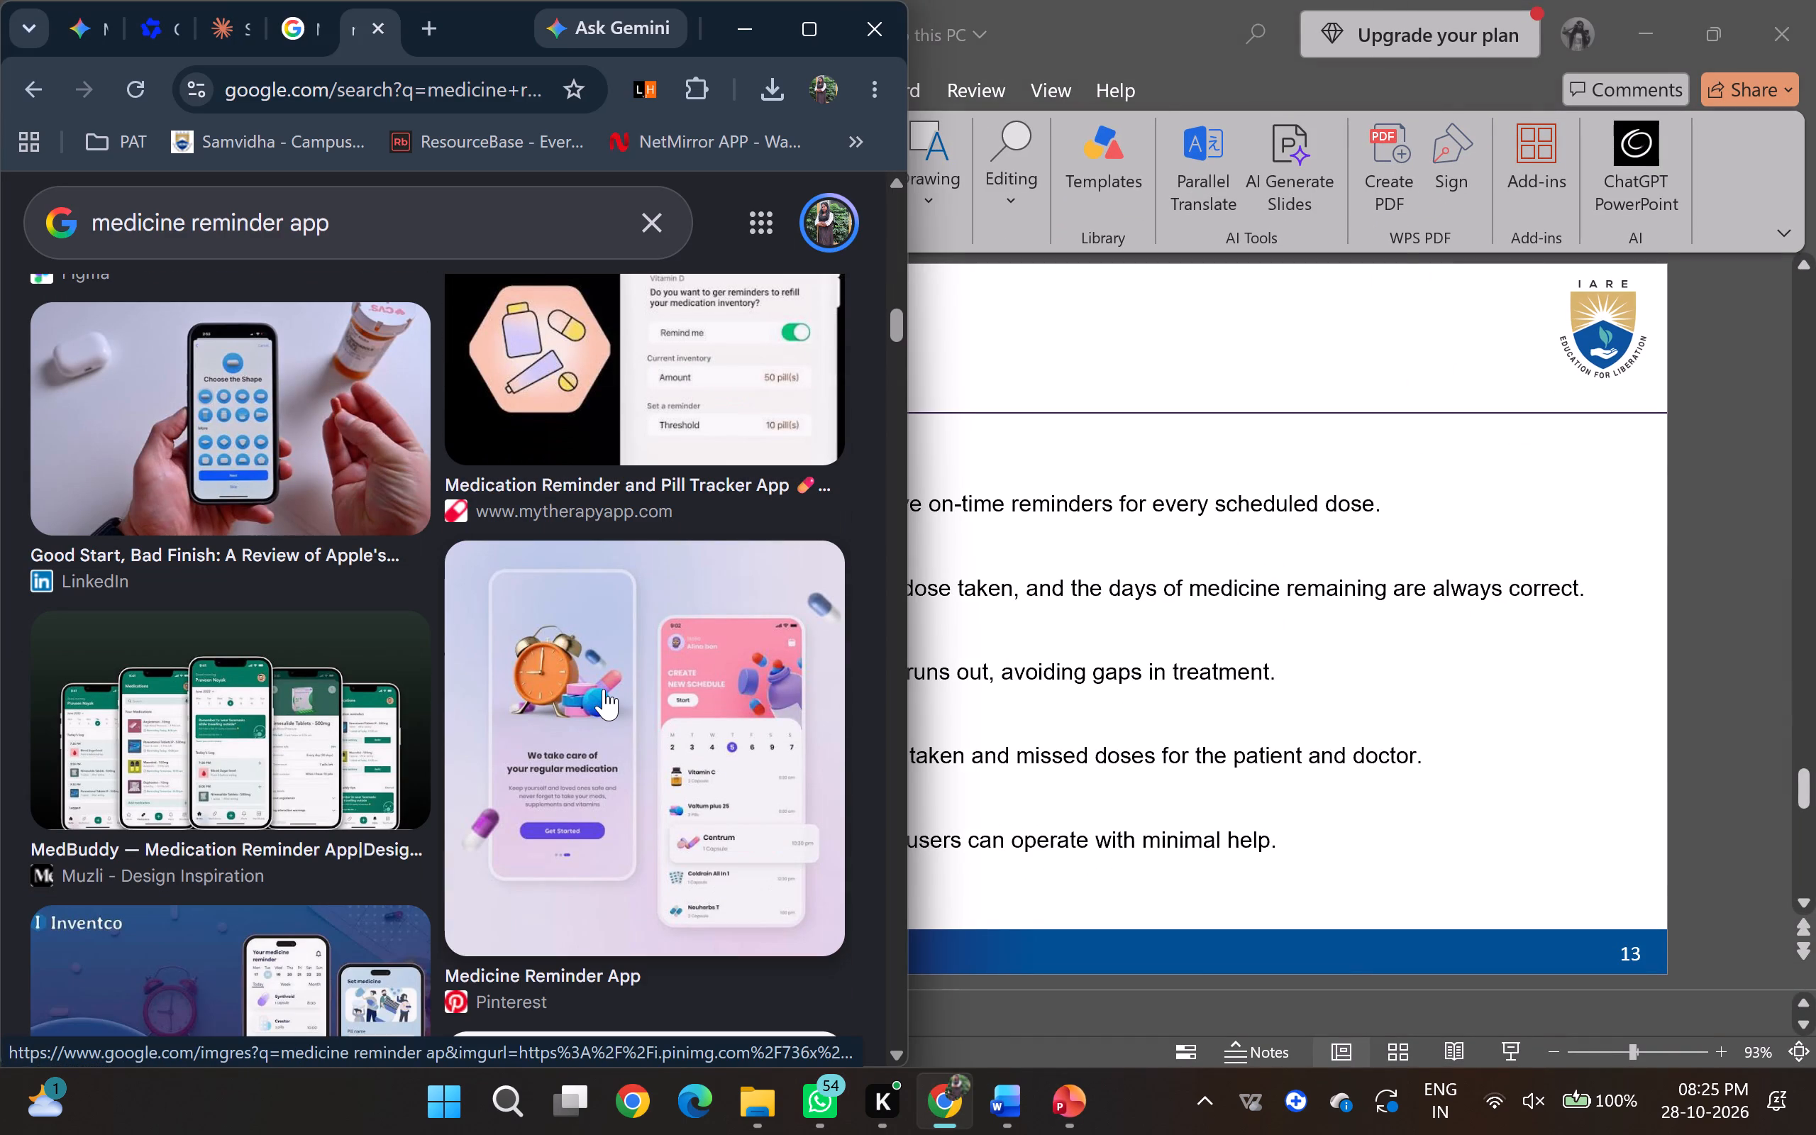
scroll(721, 637, down, 7)
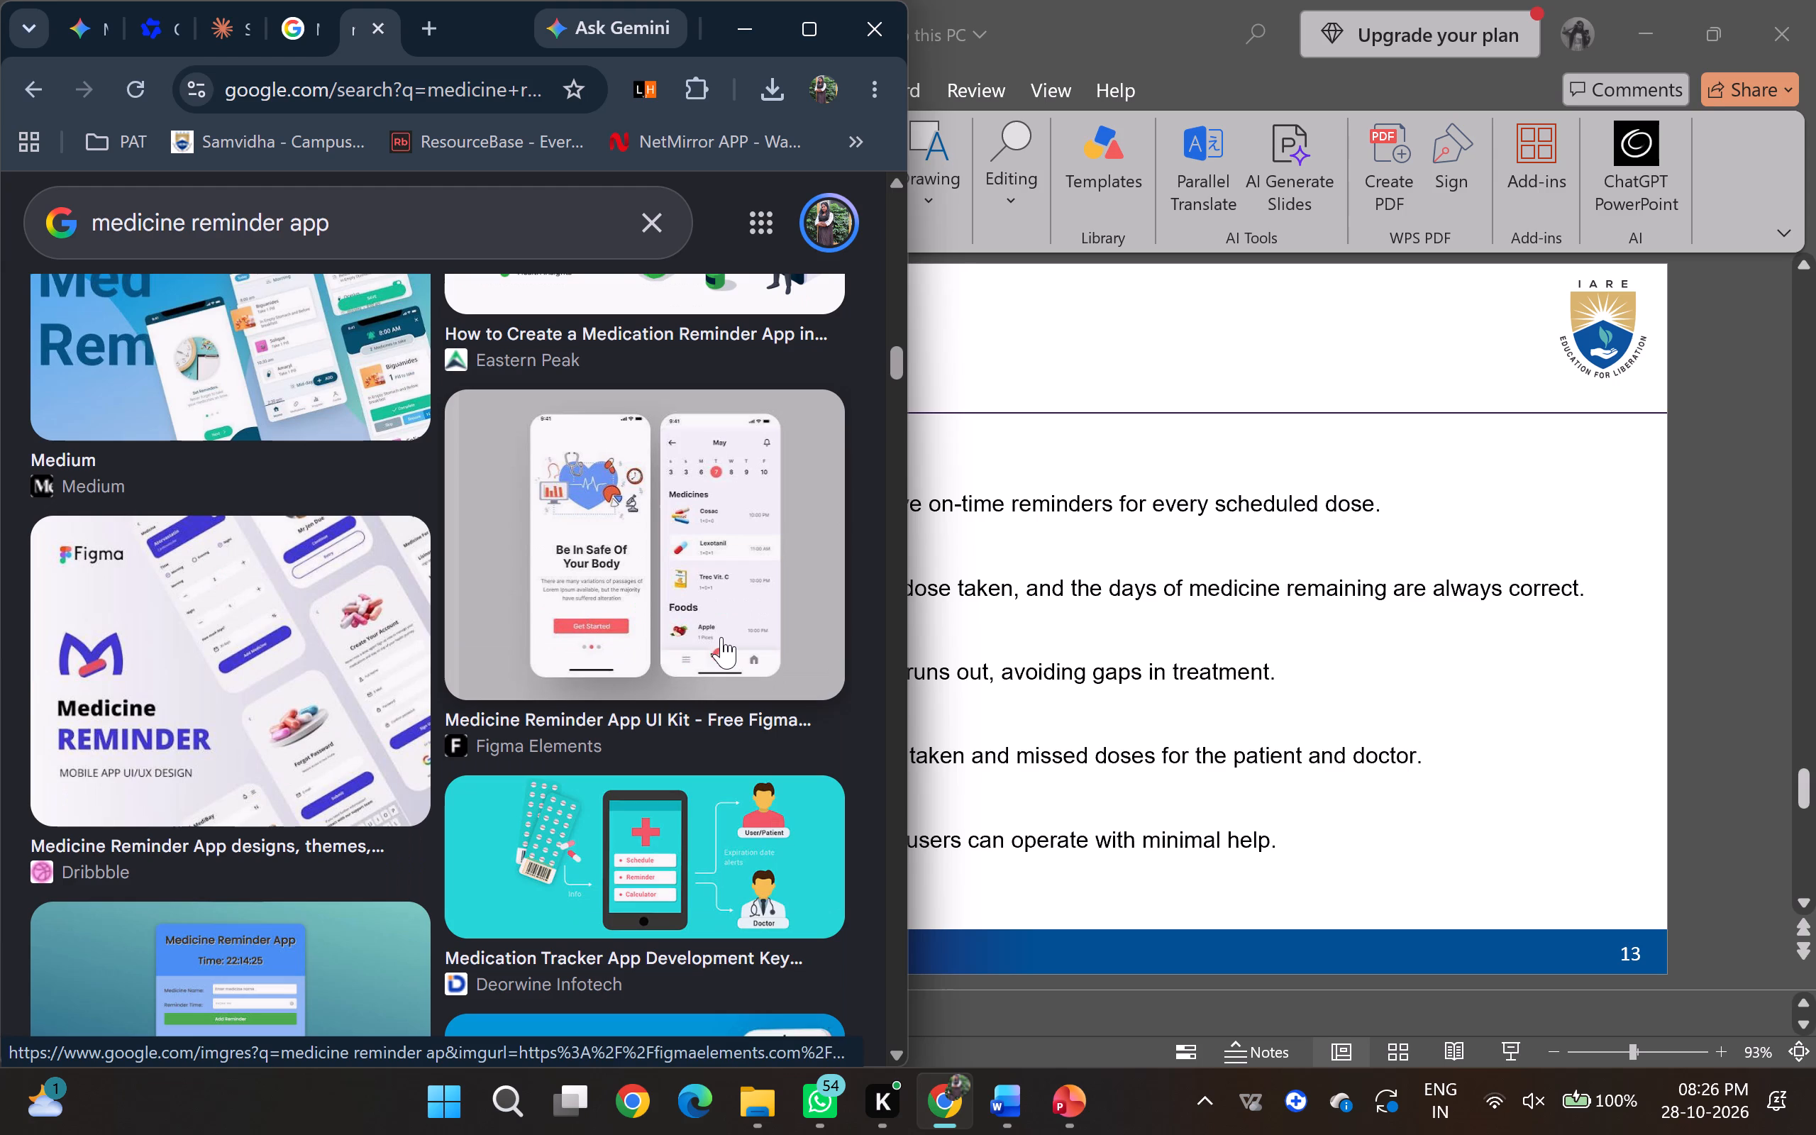
scroll(721, 604, down, 2)
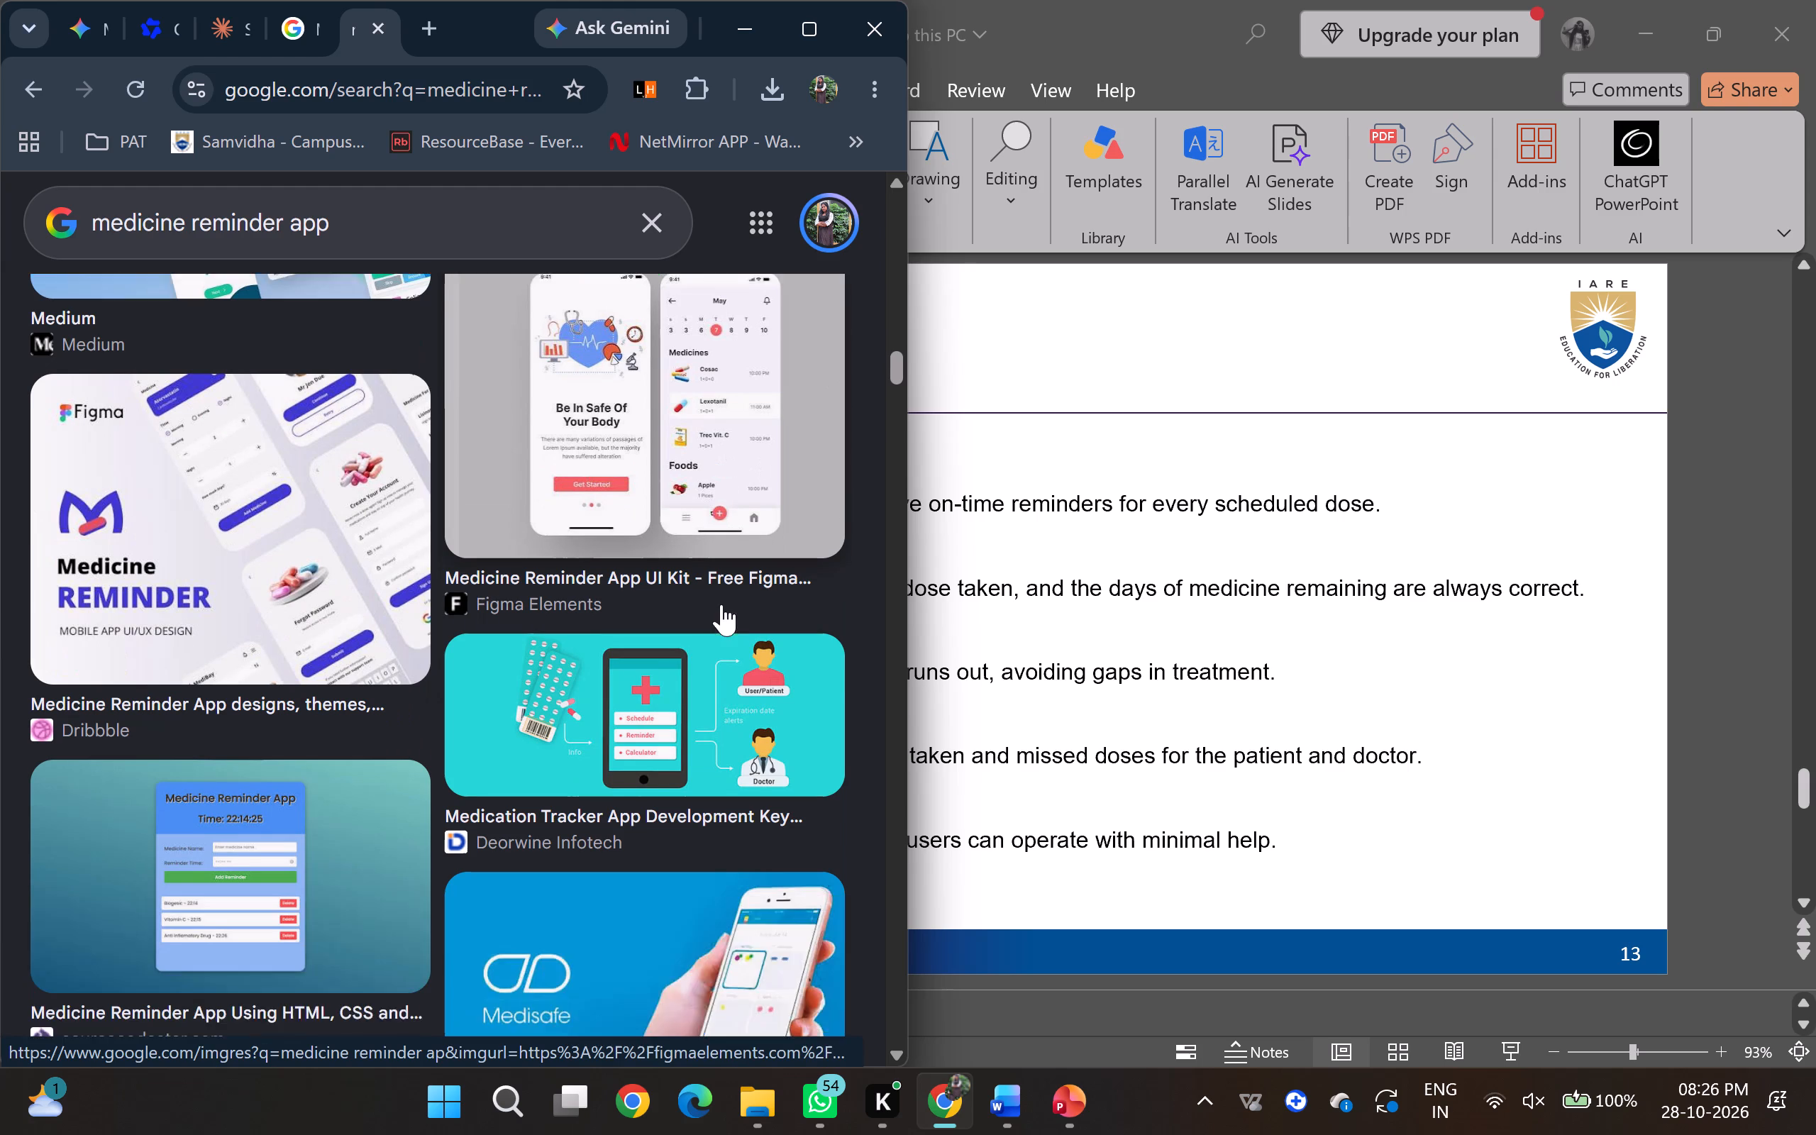
scroll(721, 604, down, 1)
click(1222, 569)
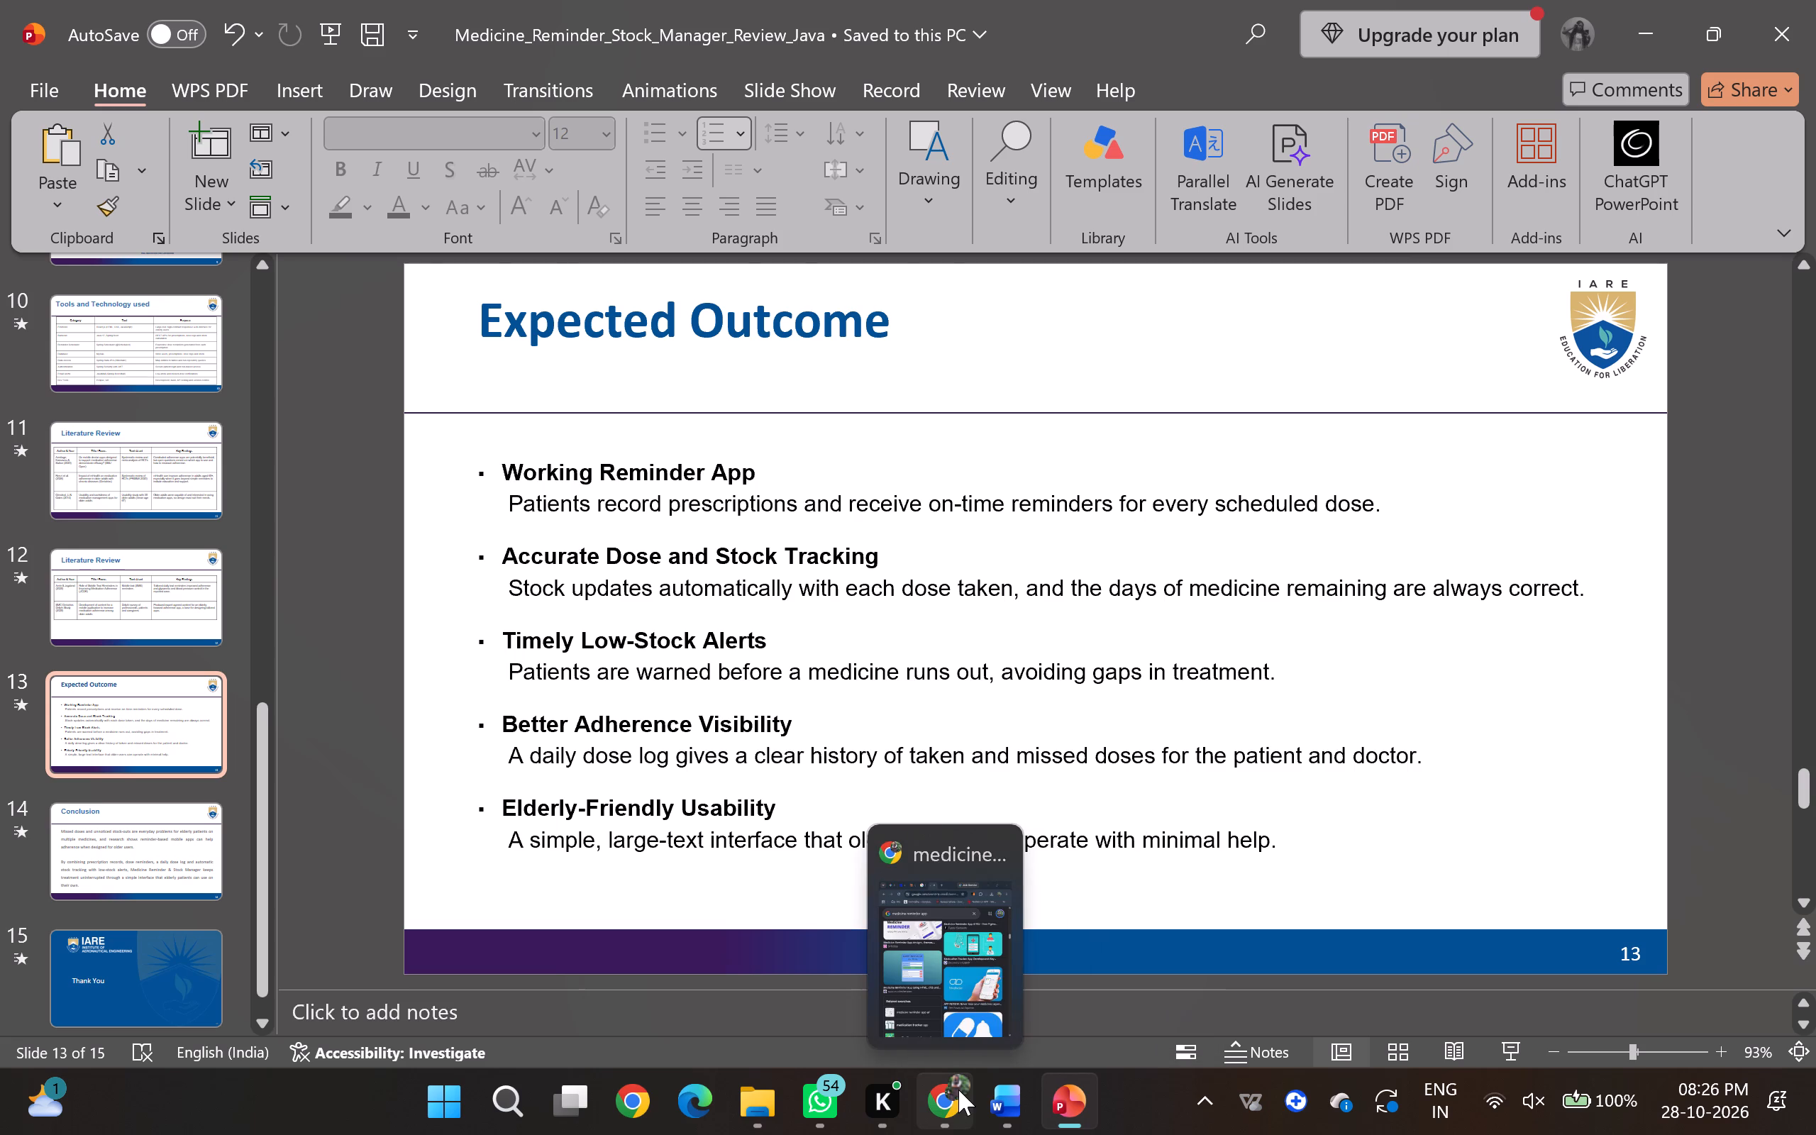
click(915, 995)
scroll(655, 863, down, 5)
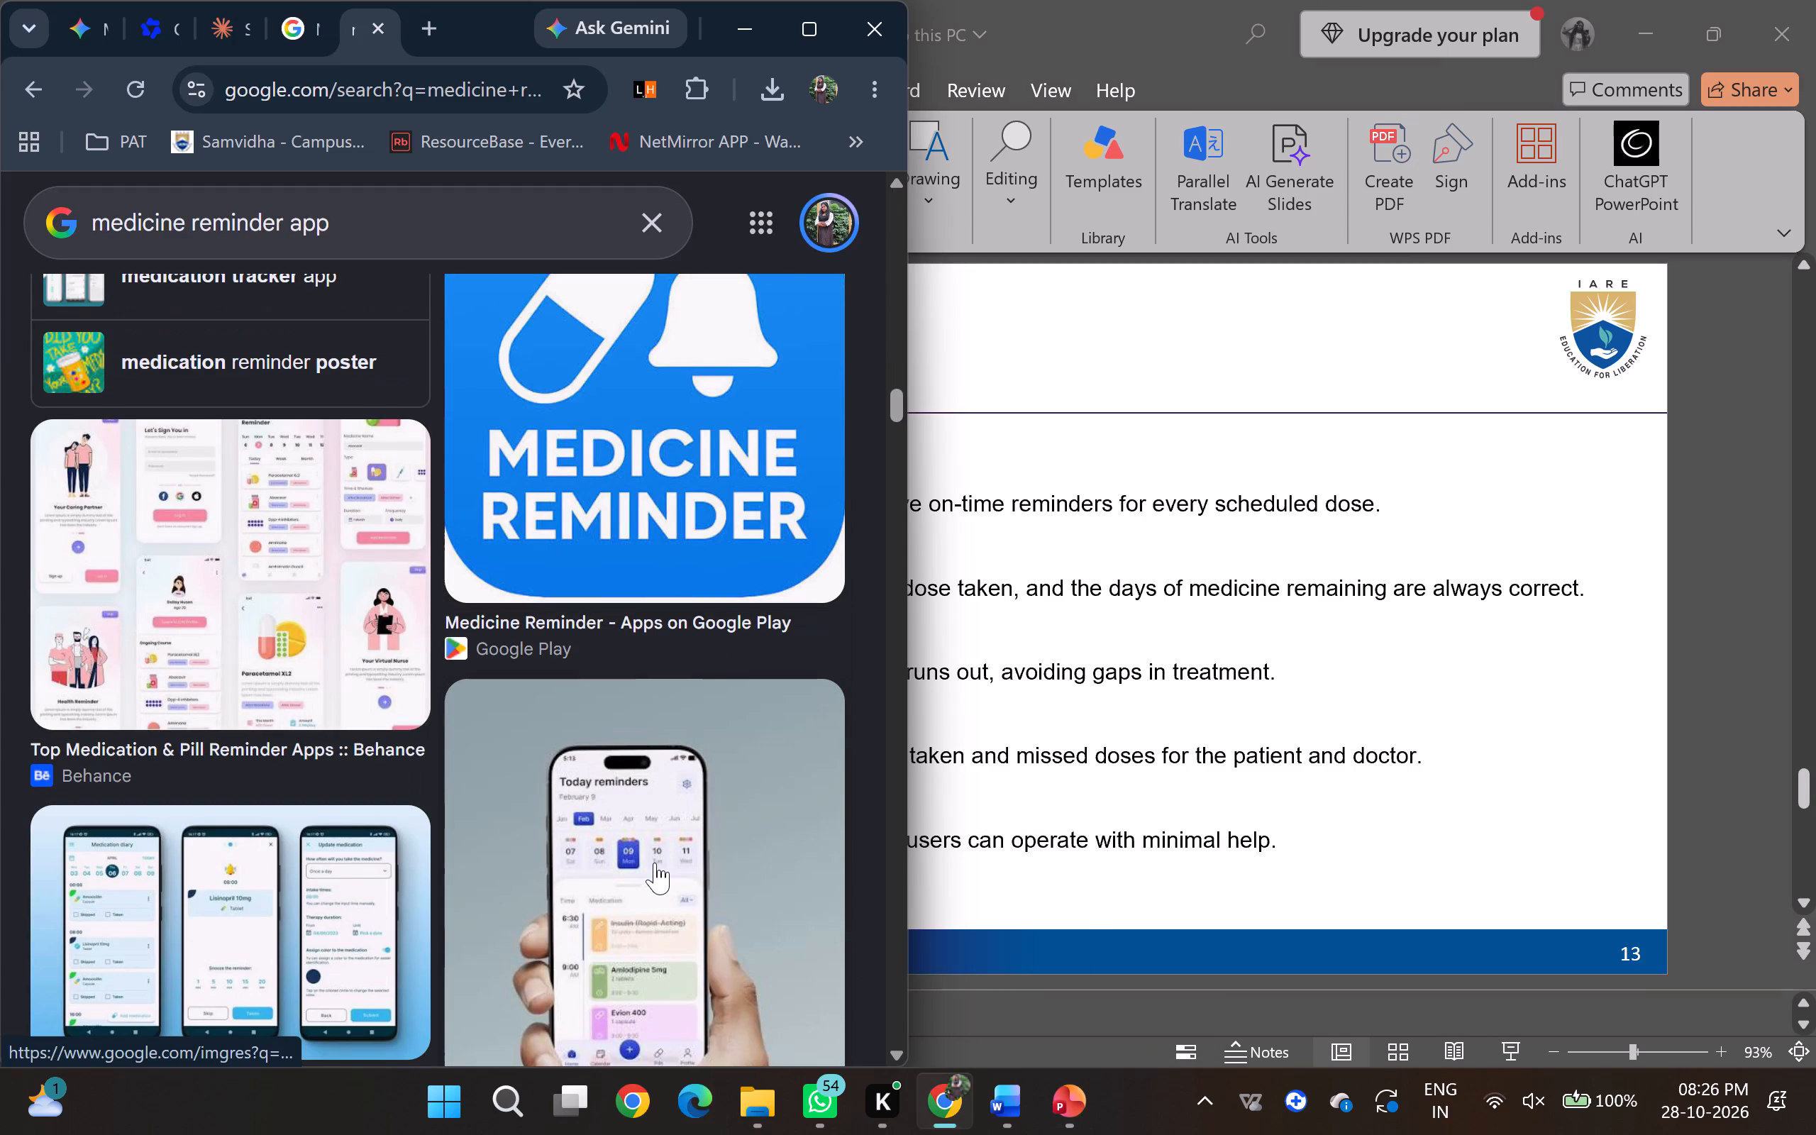
Copy the blue Google Play "Medicine Reminder" pill-and-bell logo and paste it onto the Expected Outcome slide in PowerPoint.
click(692, 414)
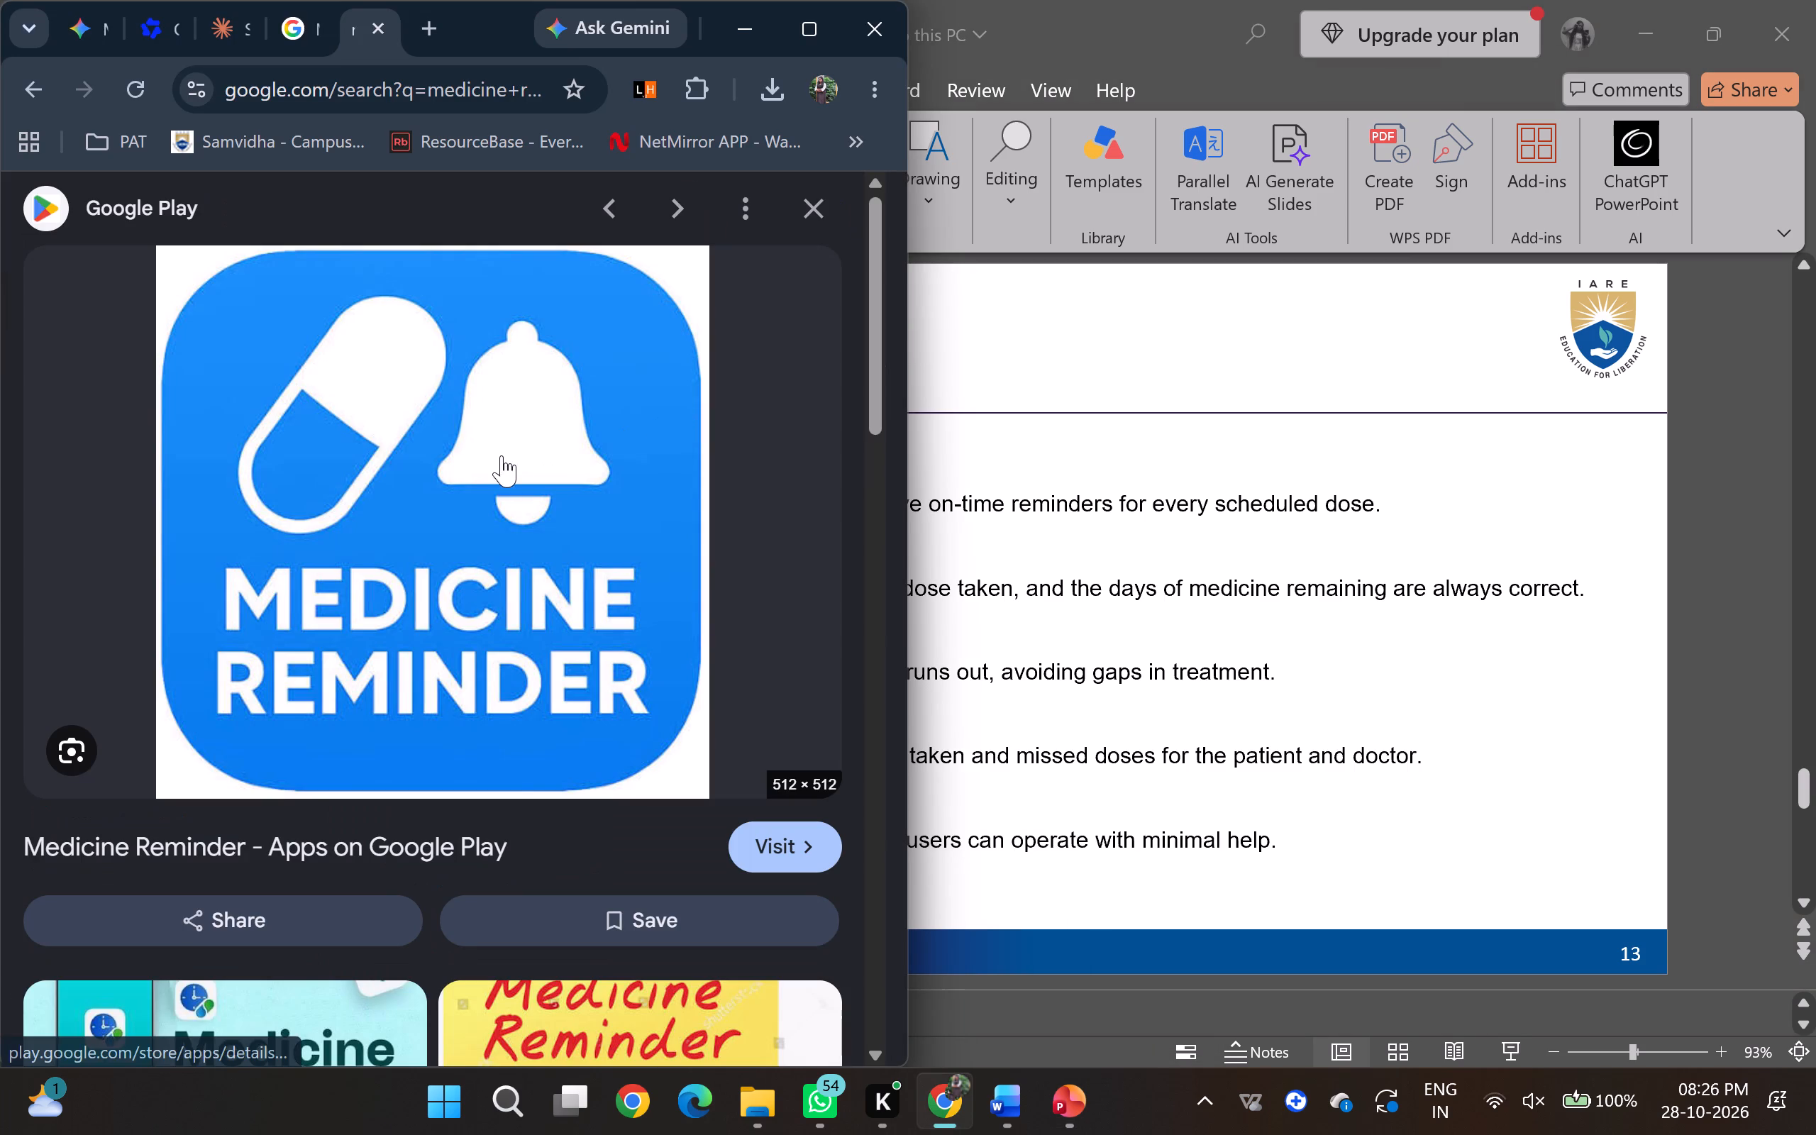
right_click(427, 485)
click(560, 890)
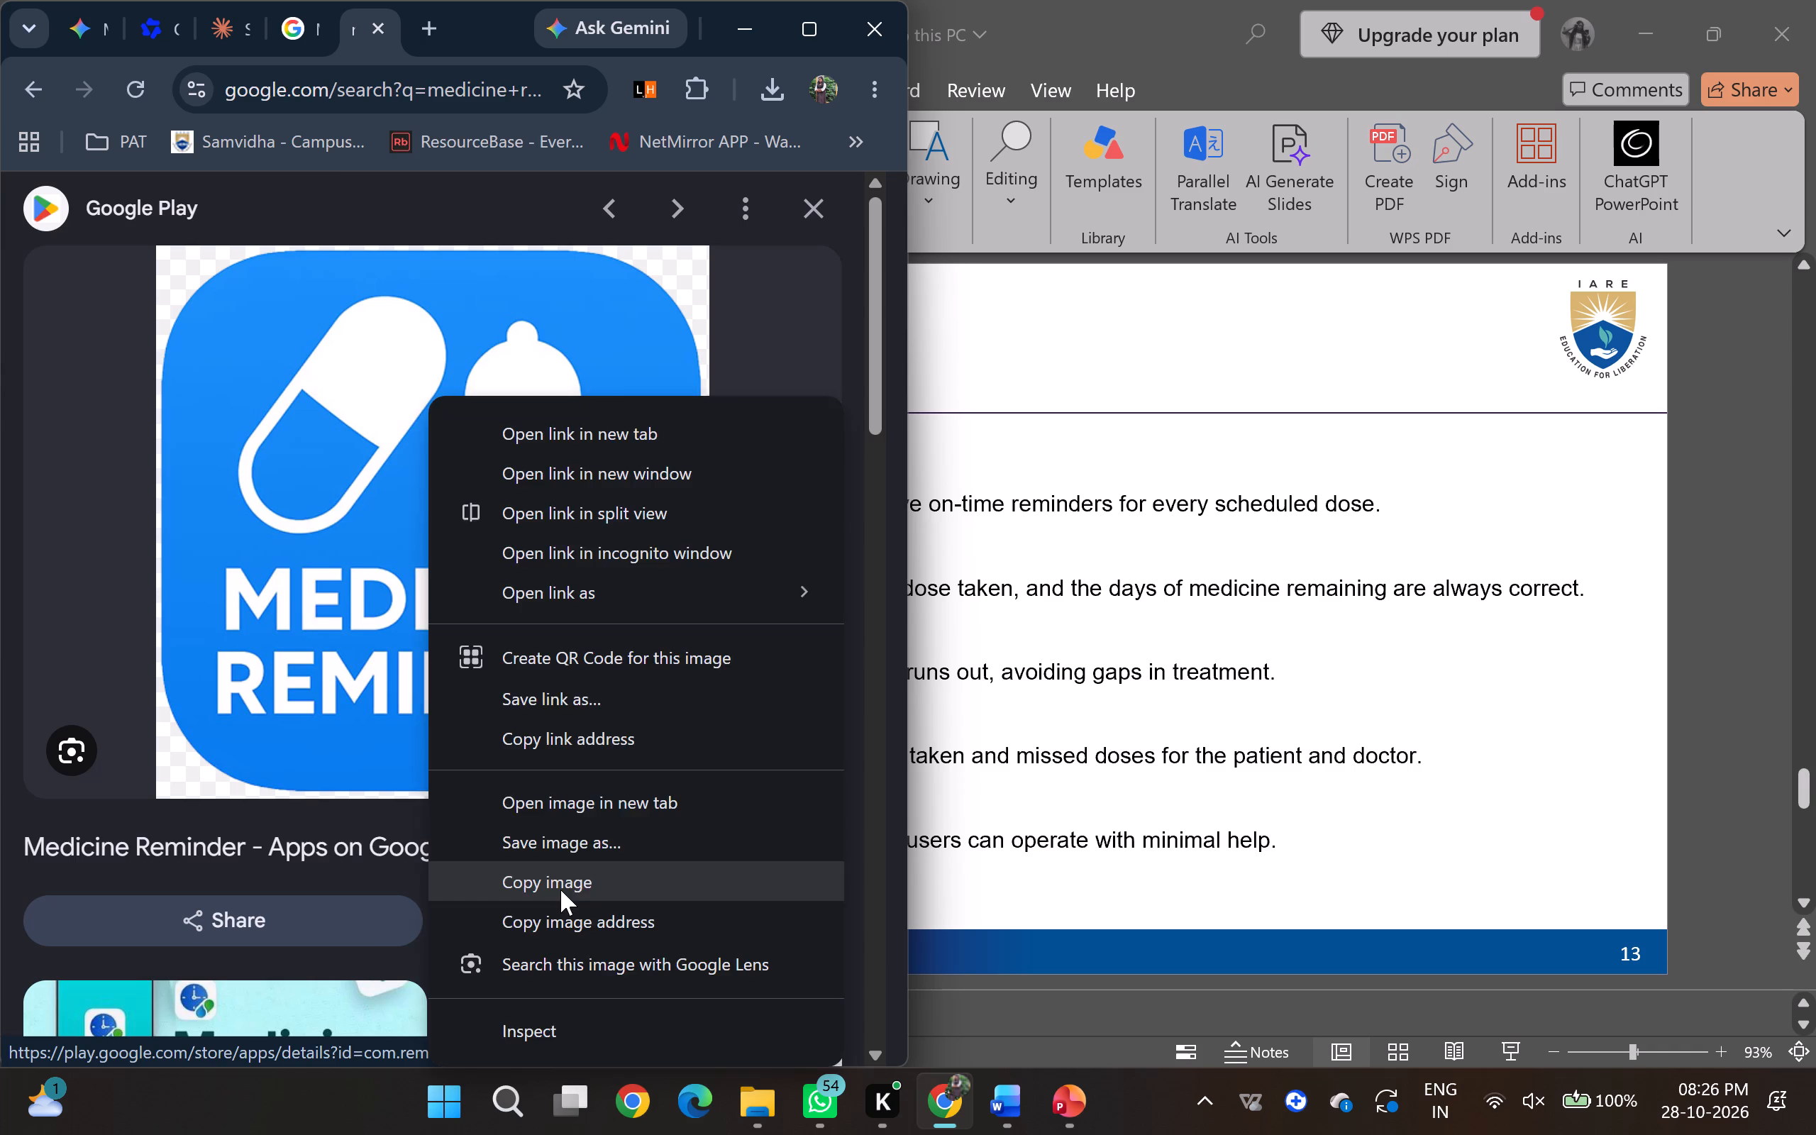
click(1483, 638)
key(ctrl+v)
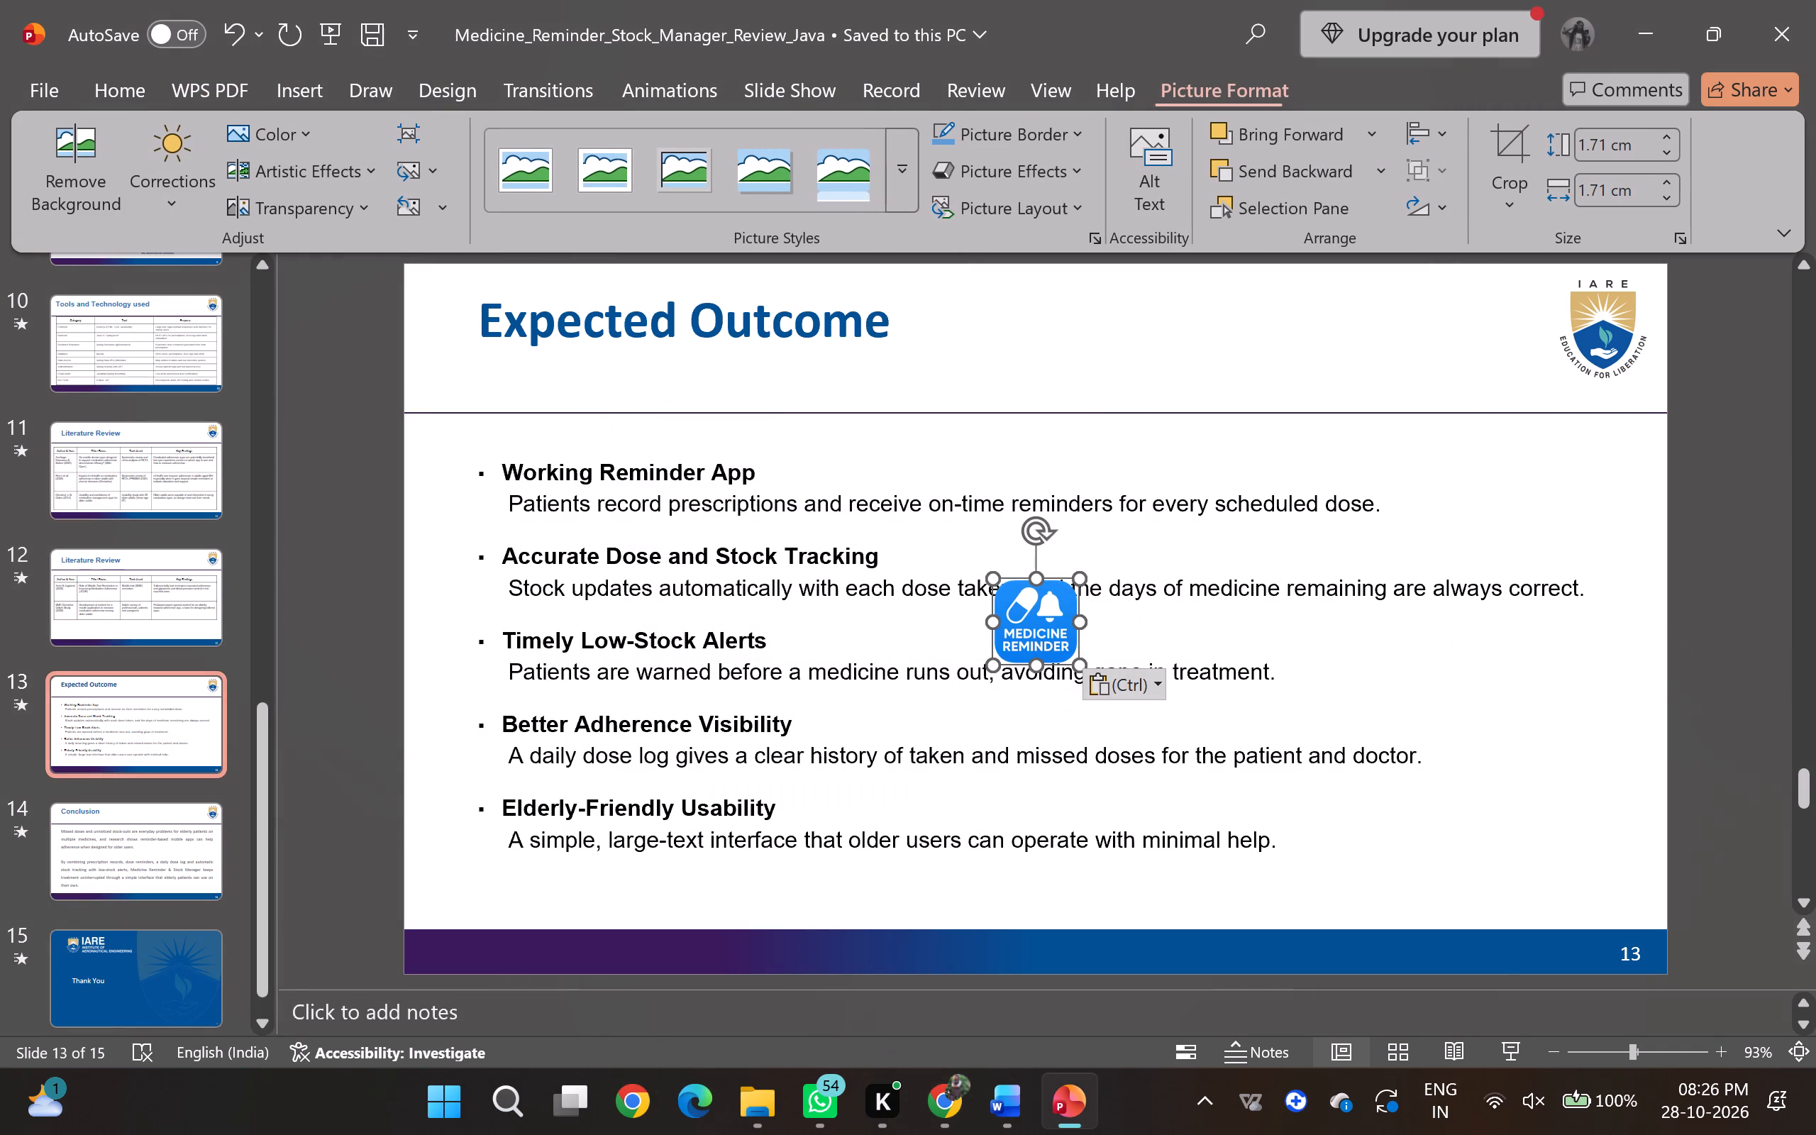
Enlarge the pasted logo to about 8.64 cm square and place it over the right-hand part of the slide's text area.
drag(1081, 666, 1405, 880)
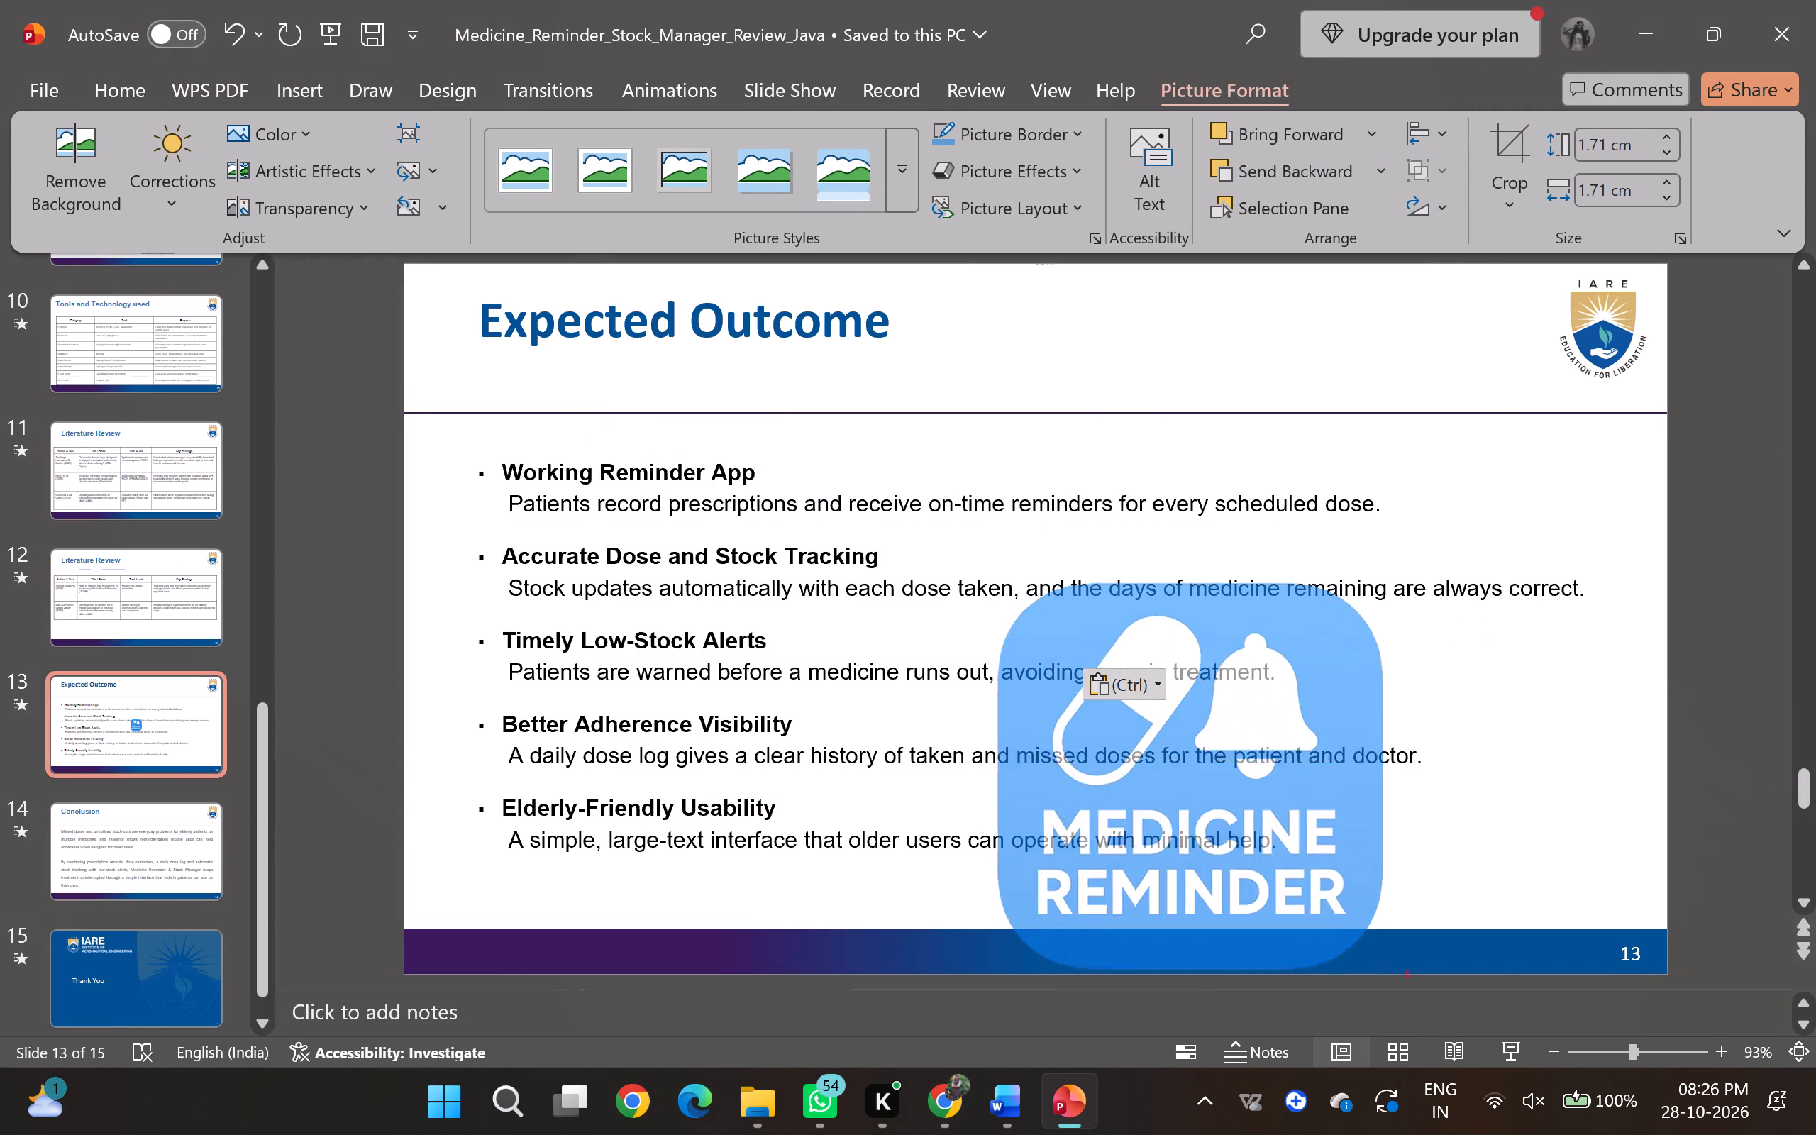
drag(1405, 880, 1423, 890)
drag(1361, 869, 1524, 748)
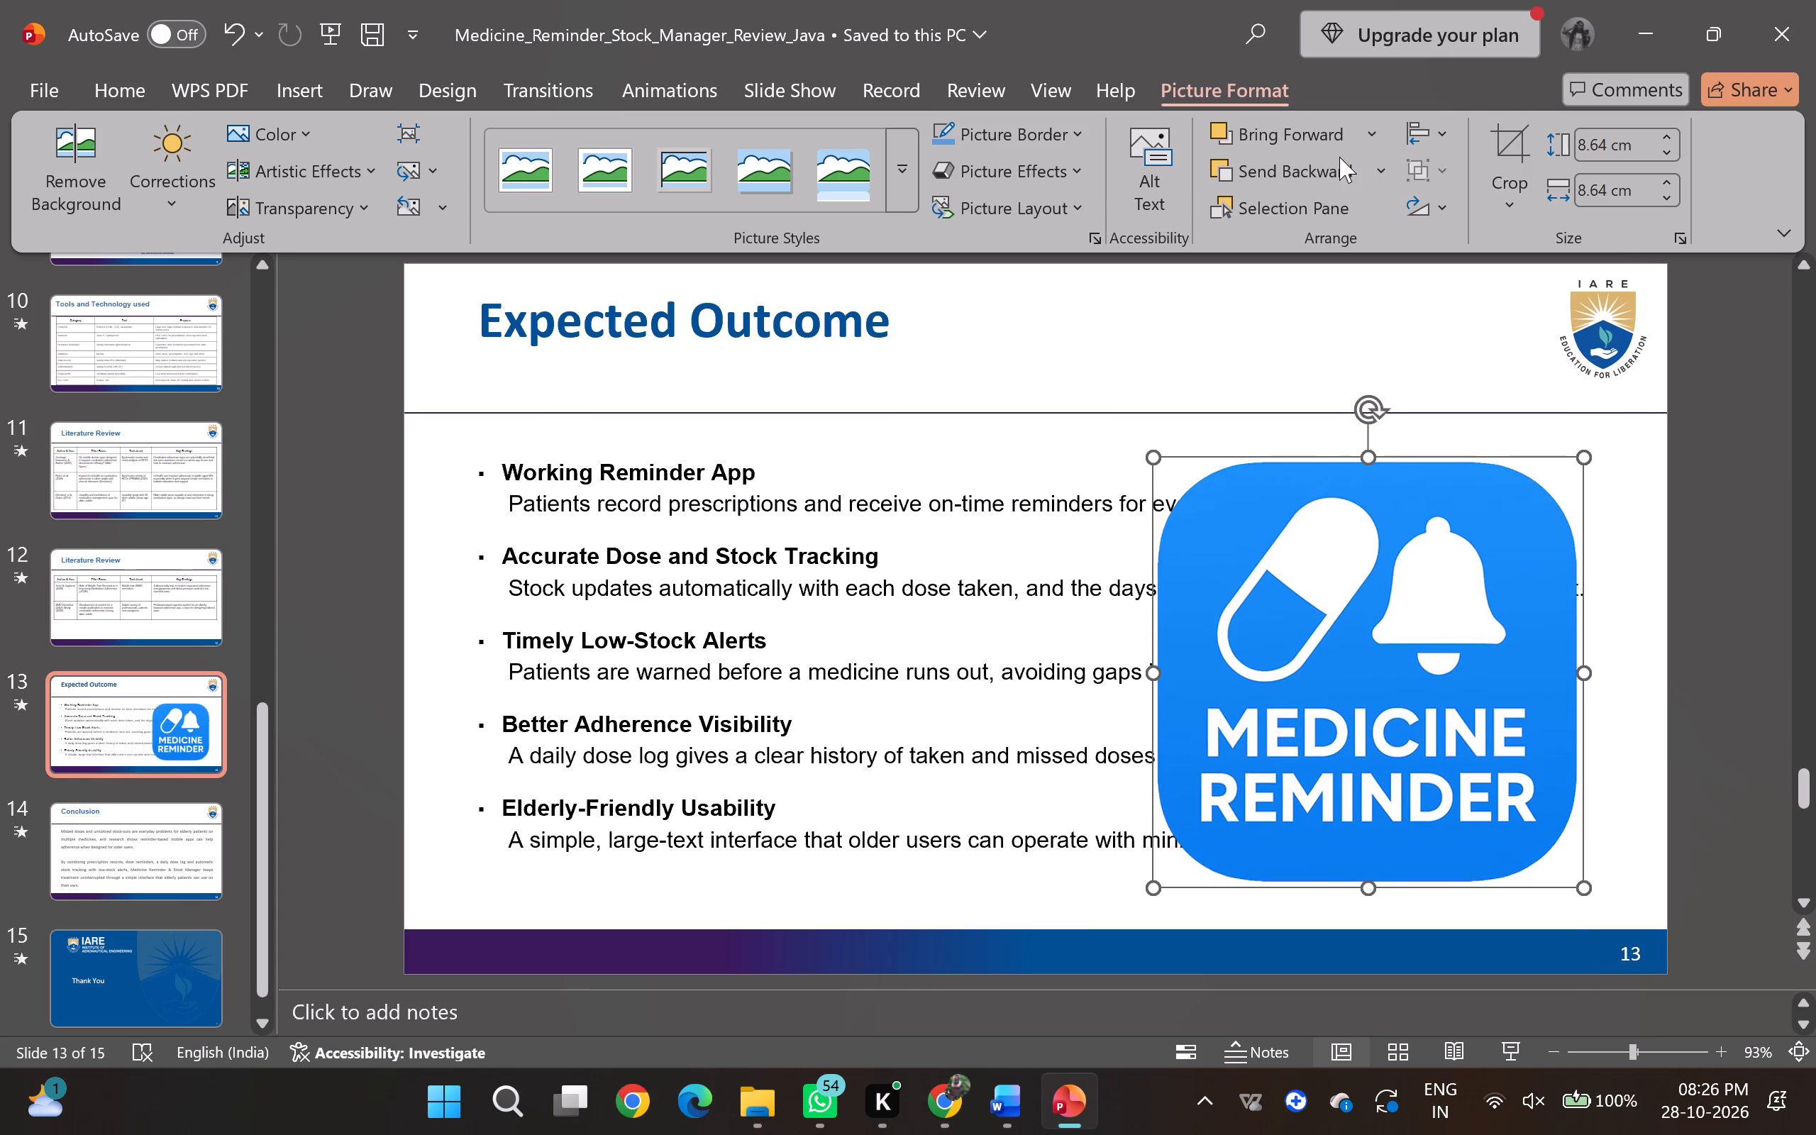
Send the logo behind the slide text and fade it with the second-strongest transparency preset.
click(1332, 174)
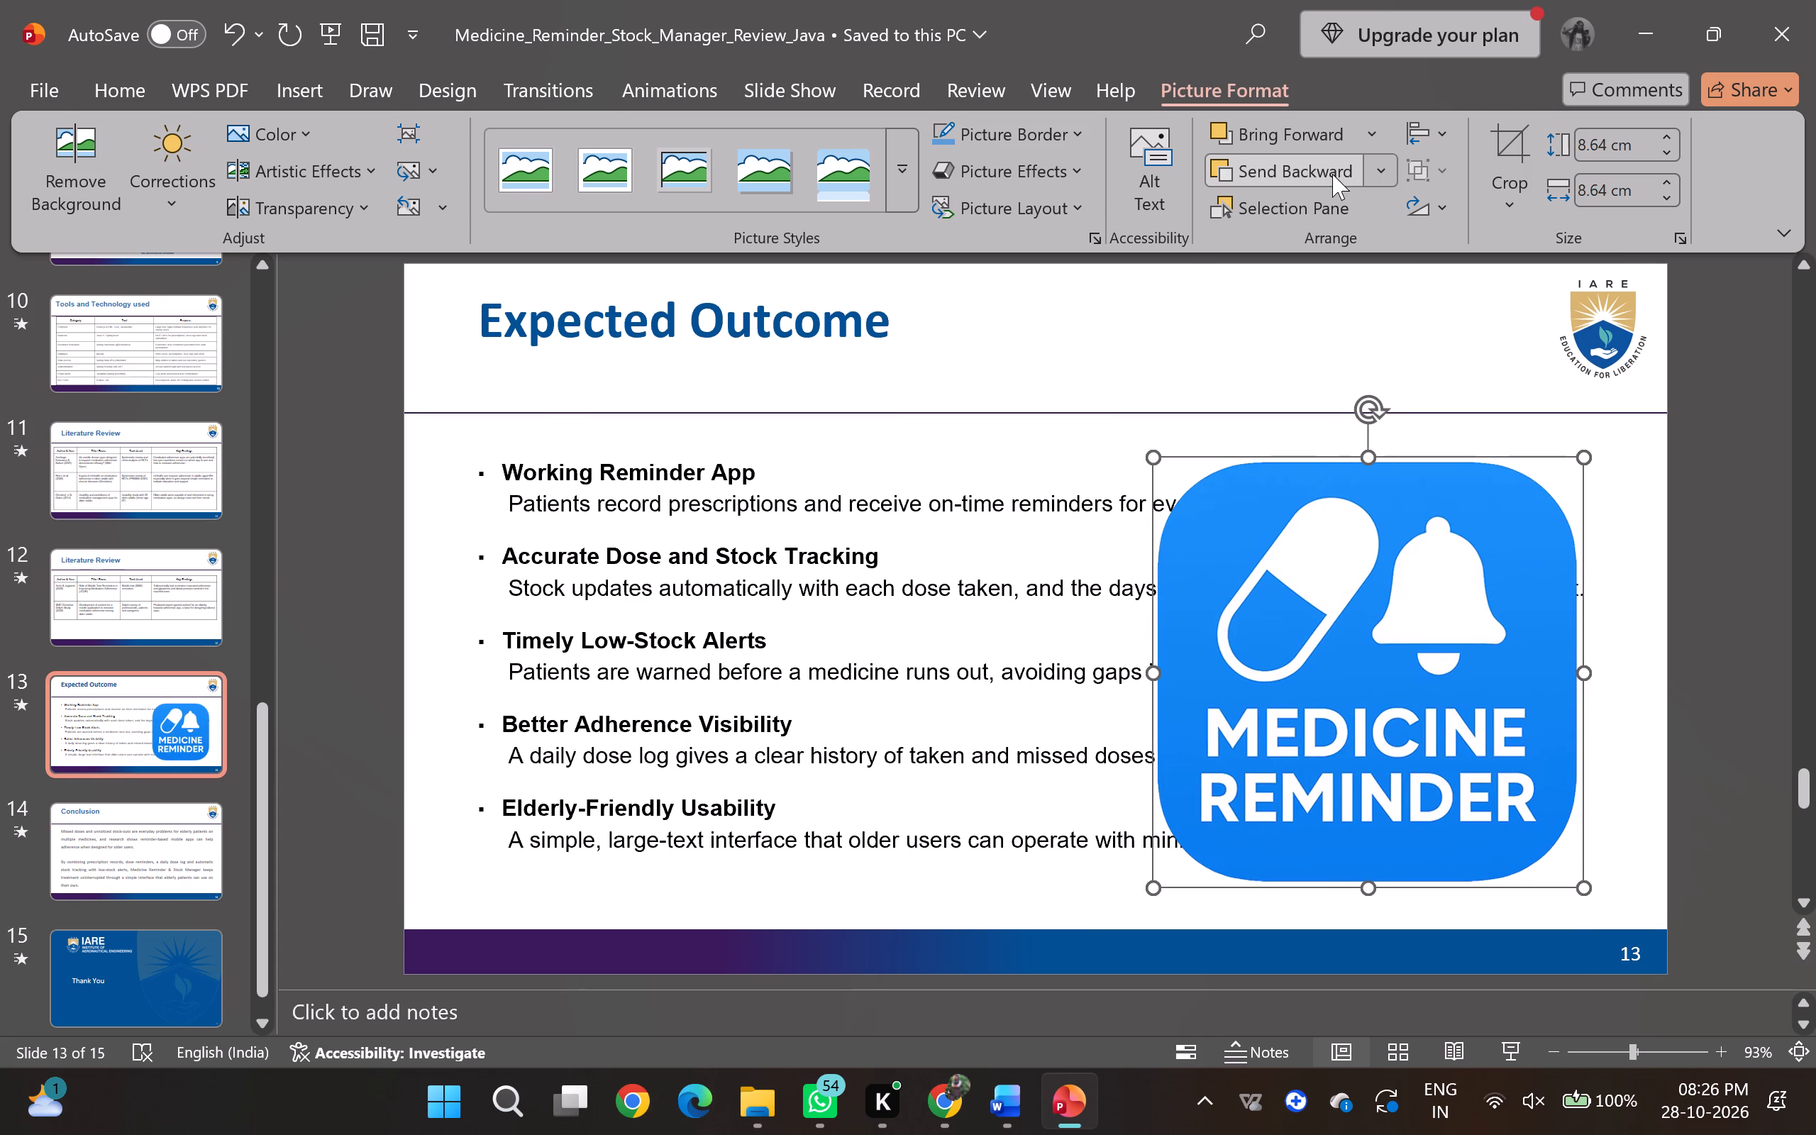
double_click(1332, 174)
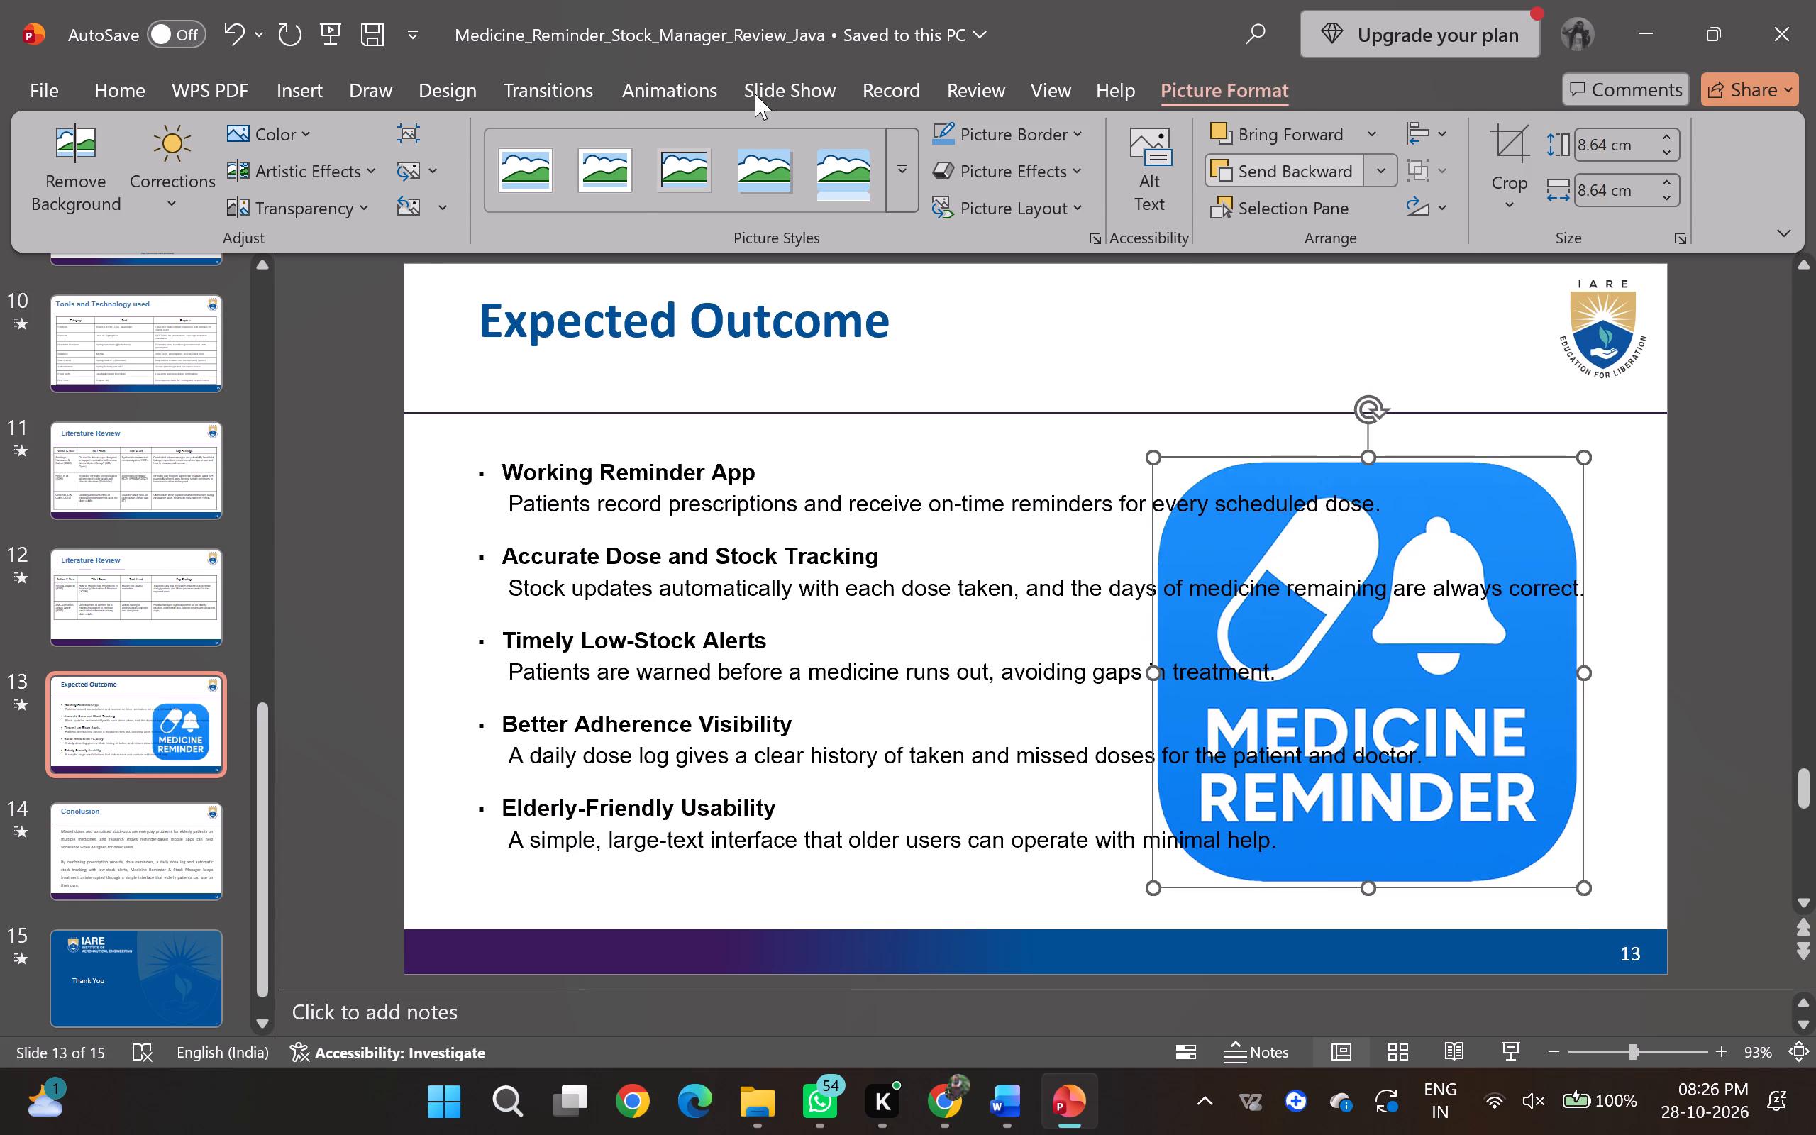
click(355, 215)
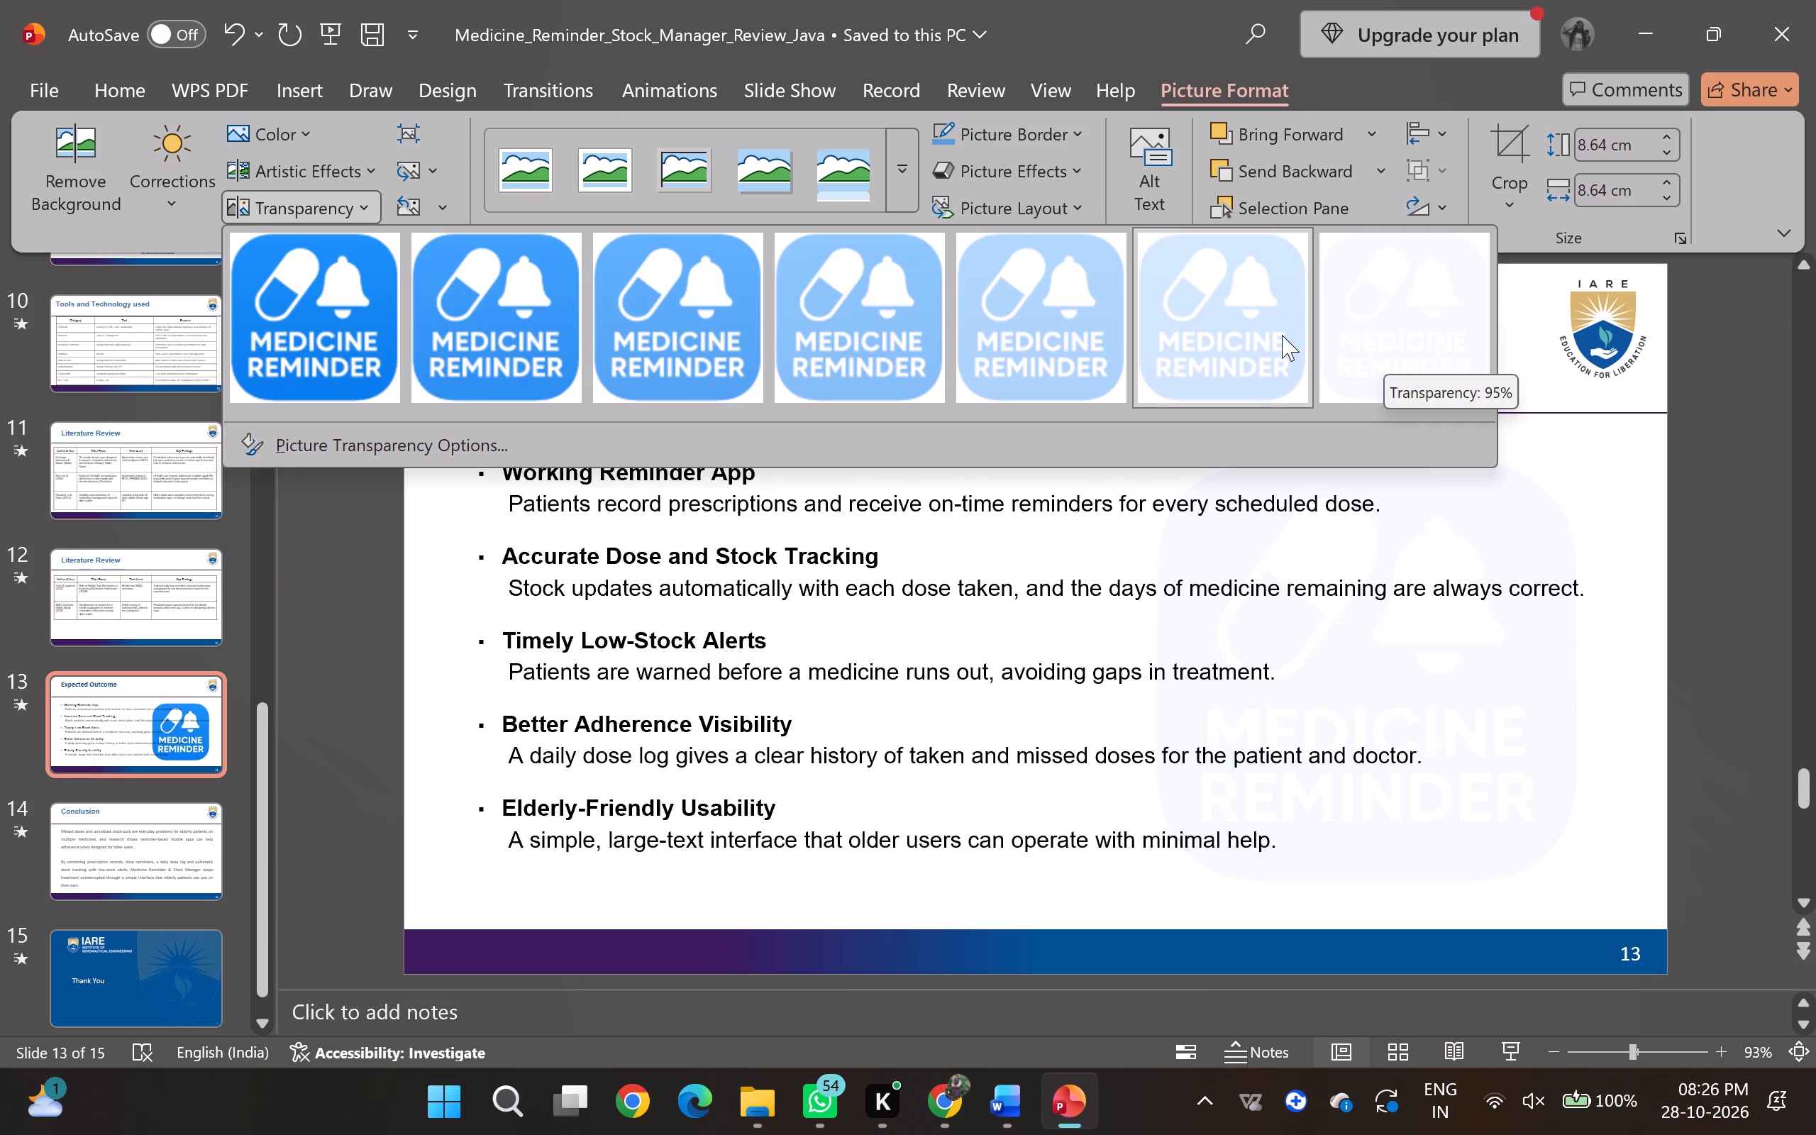
click(1280, 335)
click(1688, 453)
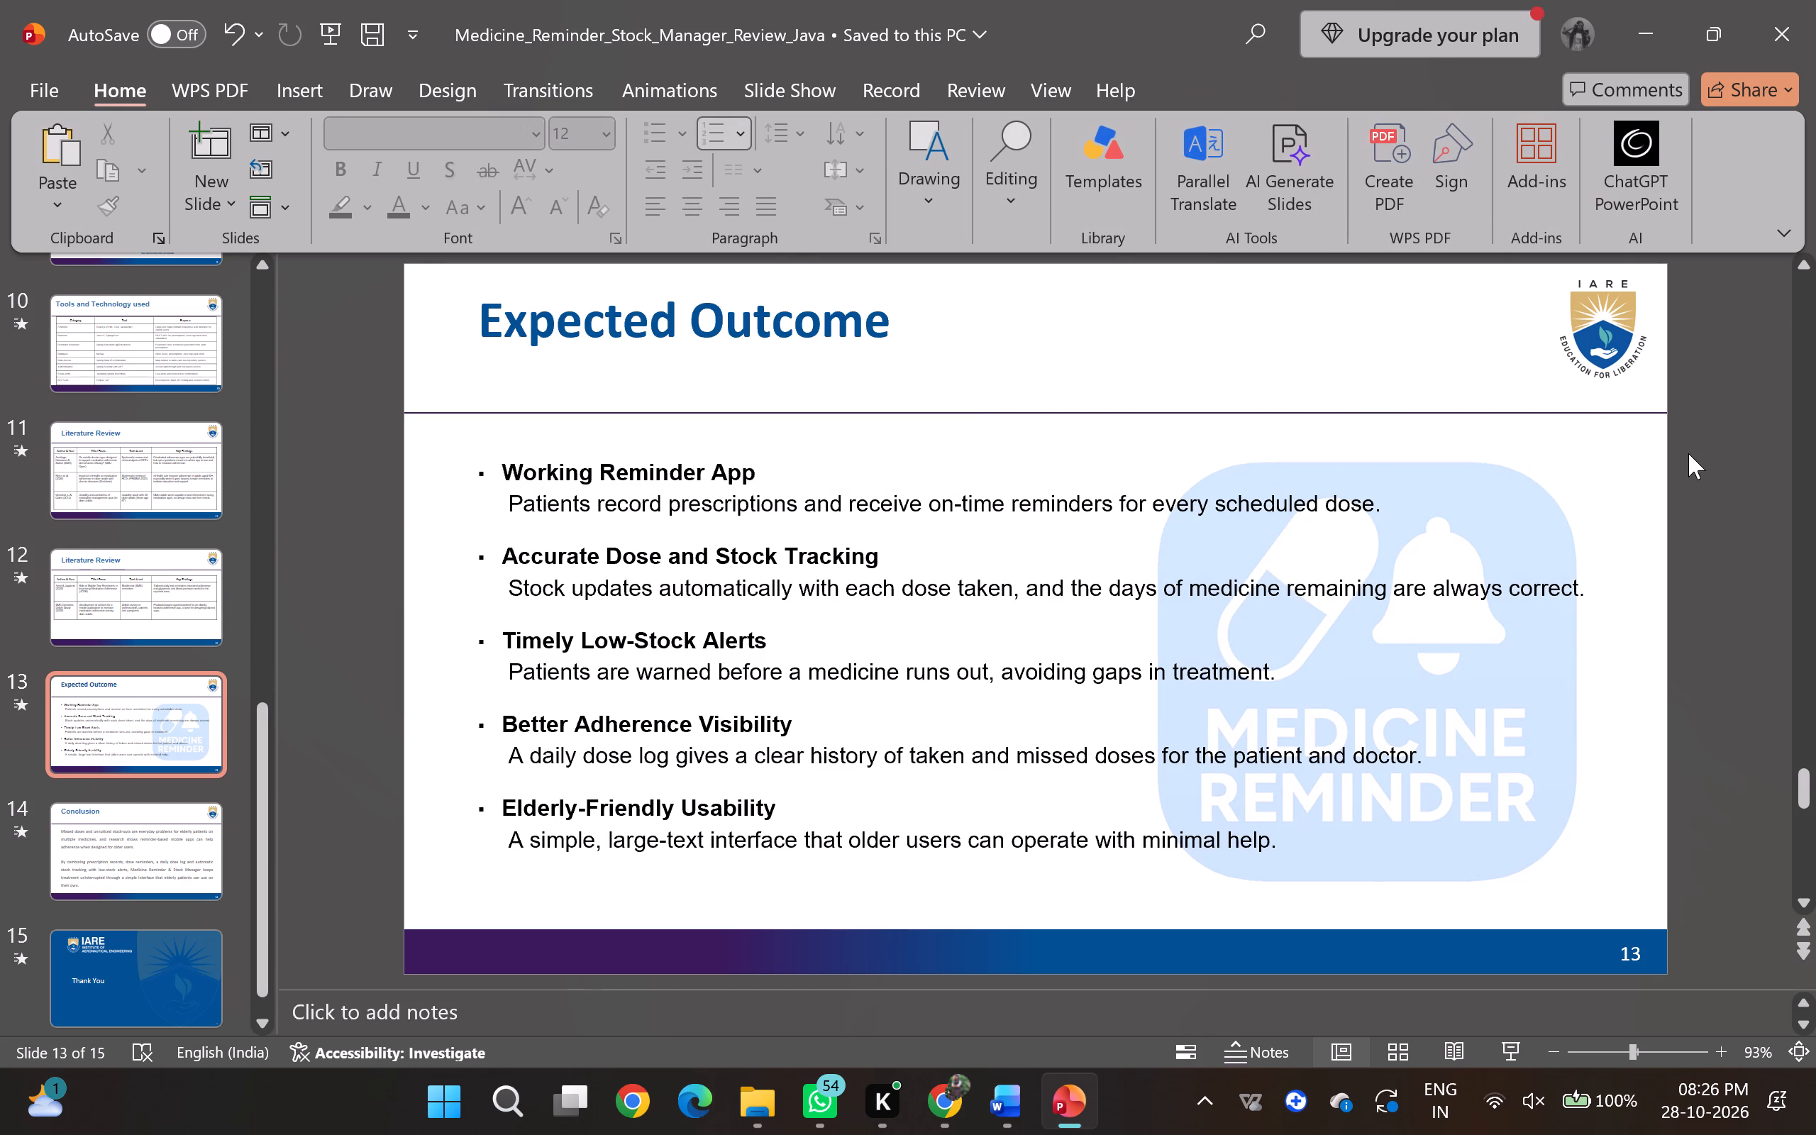
Open slide 14, Conclusion, and in Chrome's image results find and copy VectorStock's phone, hand and pills illustration.
click(176, 868)
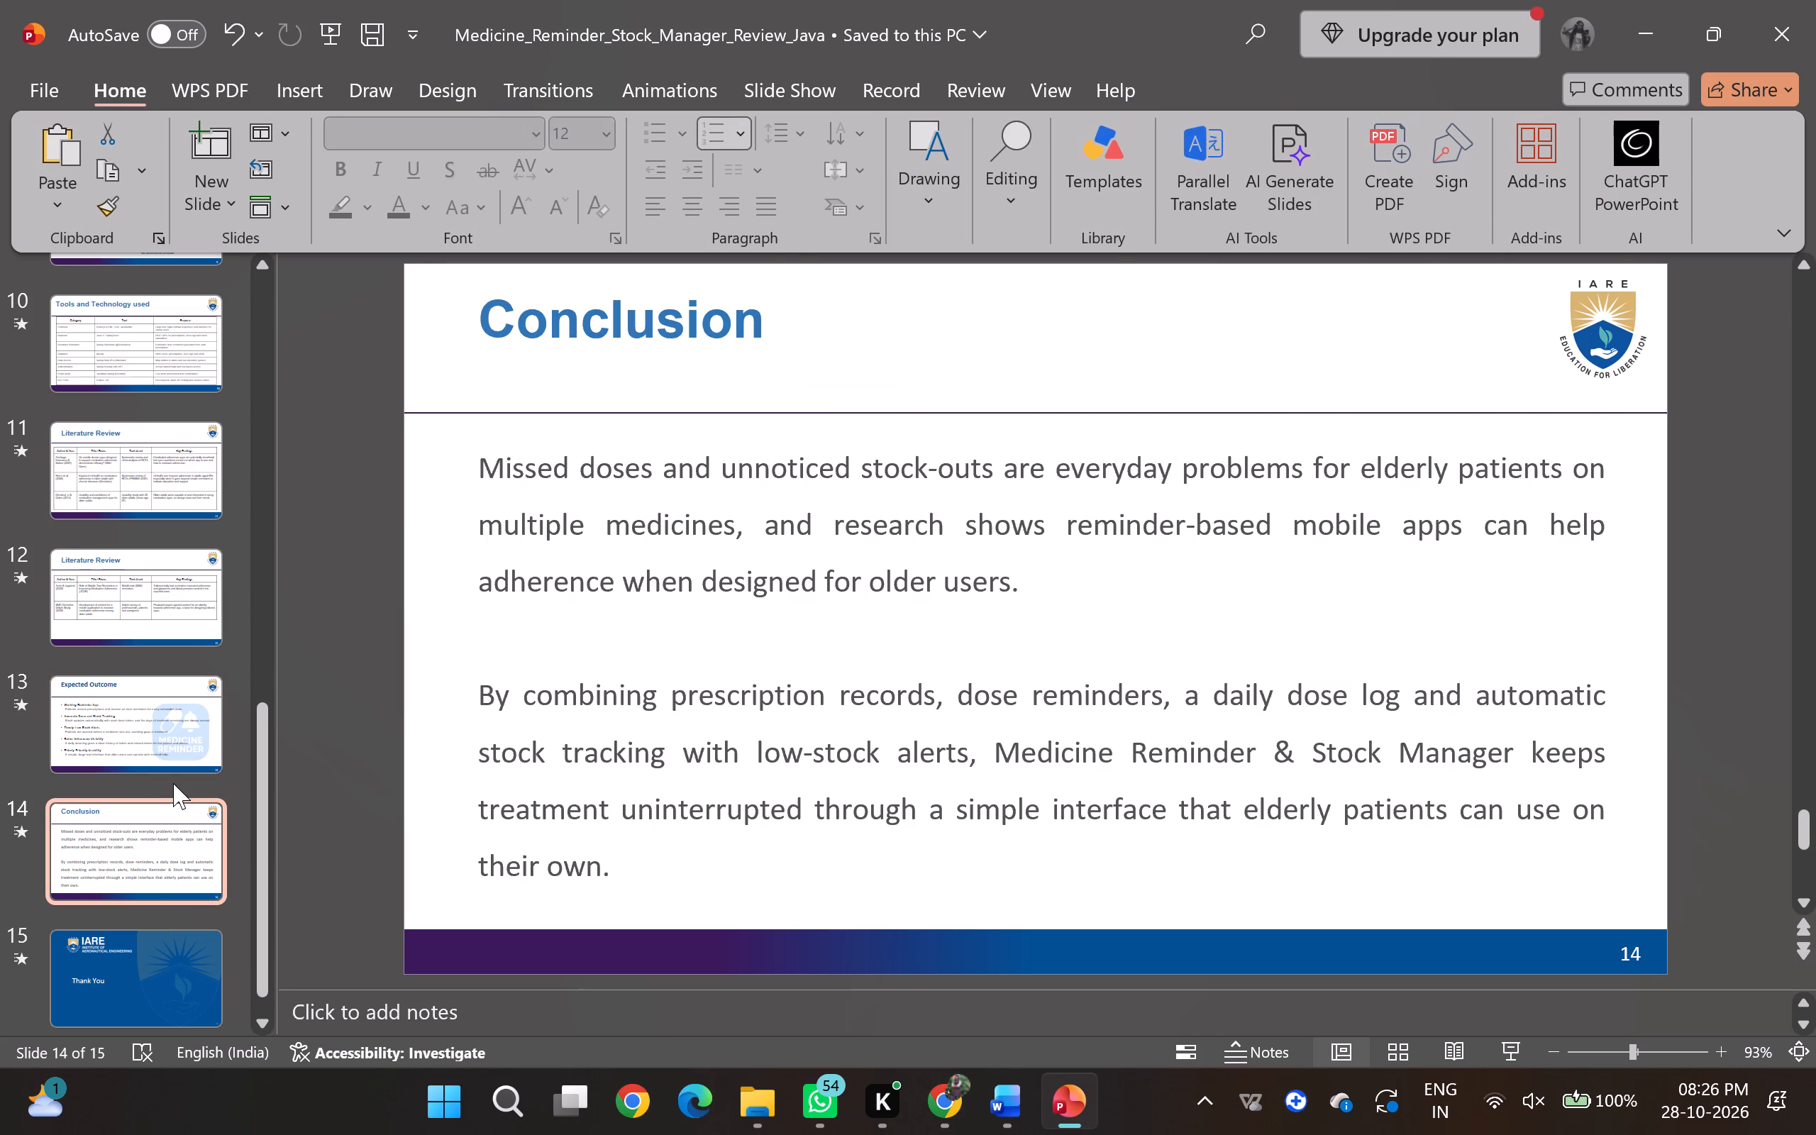
click(956, 1093)
click(807, 201)
scroll(510, 841, down, 1)
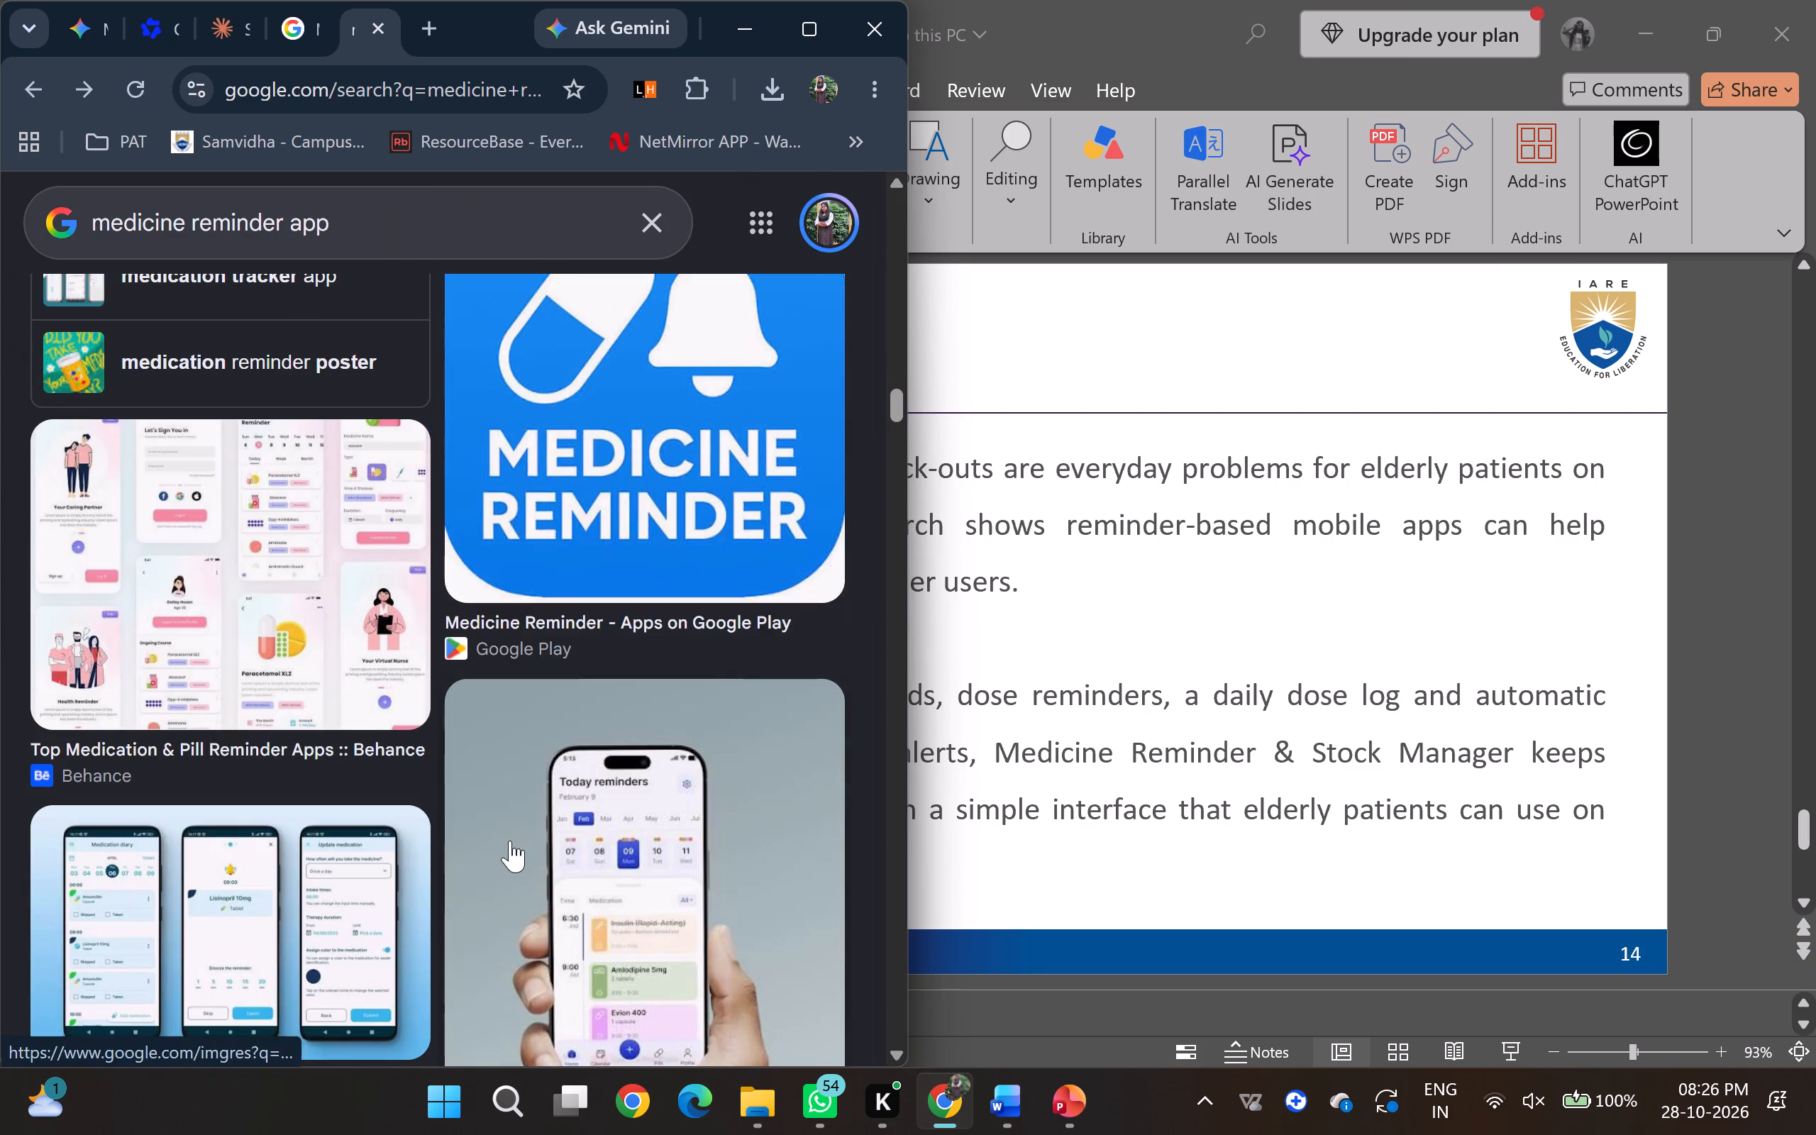
scroll(510, 841, down, 5)
click(708, 690)
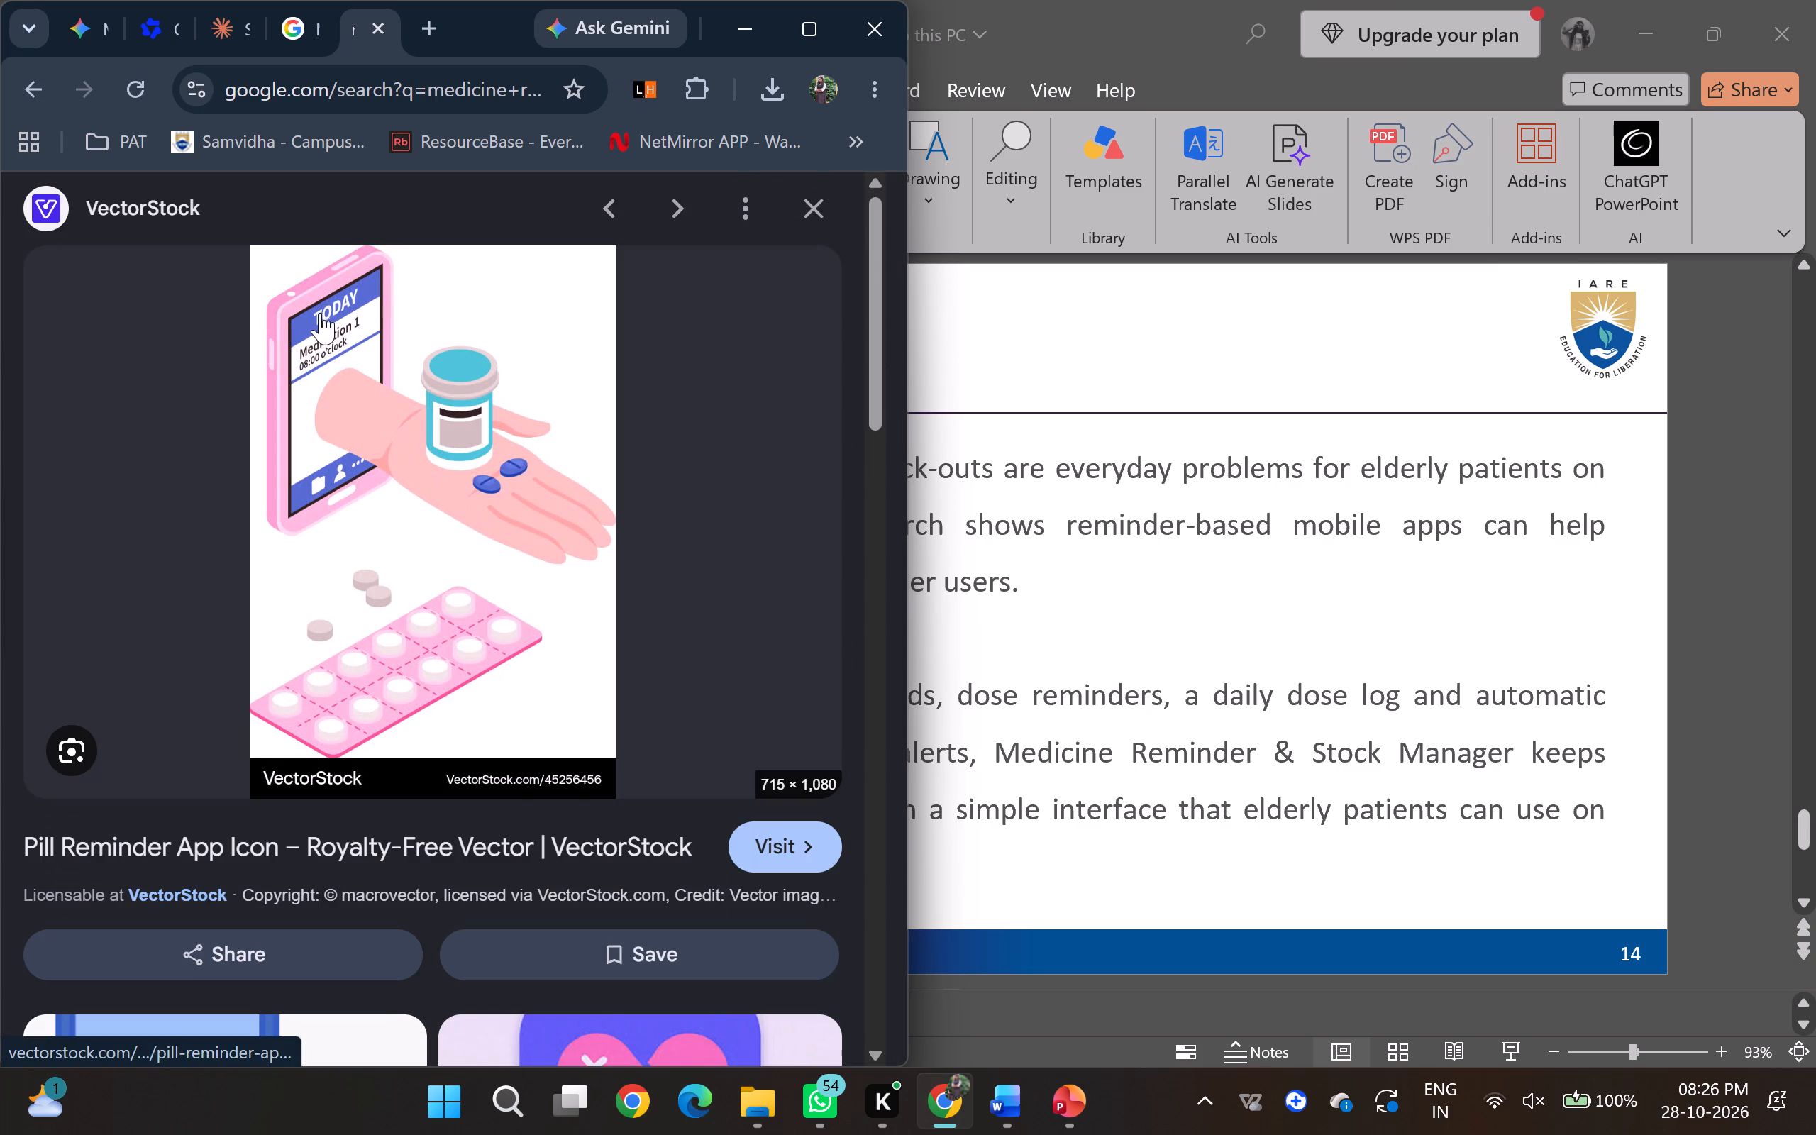
right_click(319, 312)
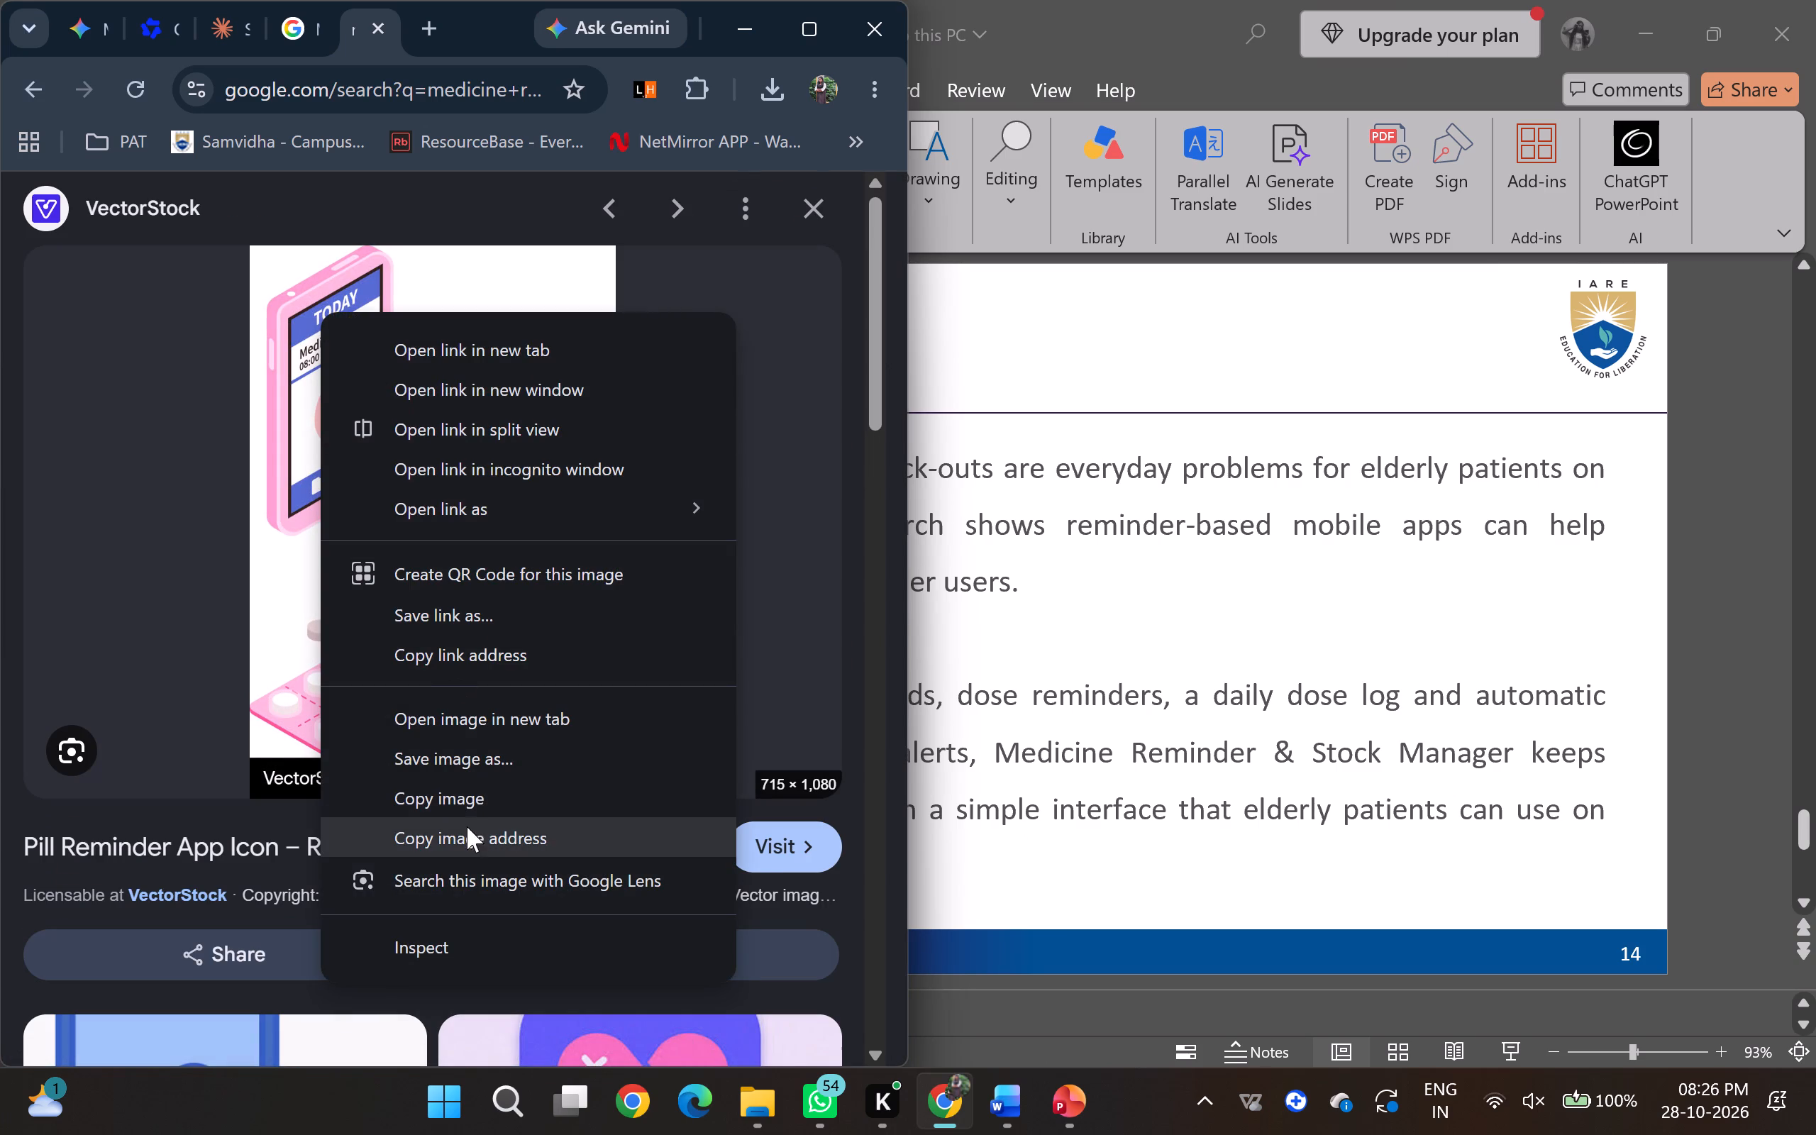
click(473, 788)
Open remove.bg in a new browser page and remove the background of the copied VectorStock illustration.
click(425, 47)
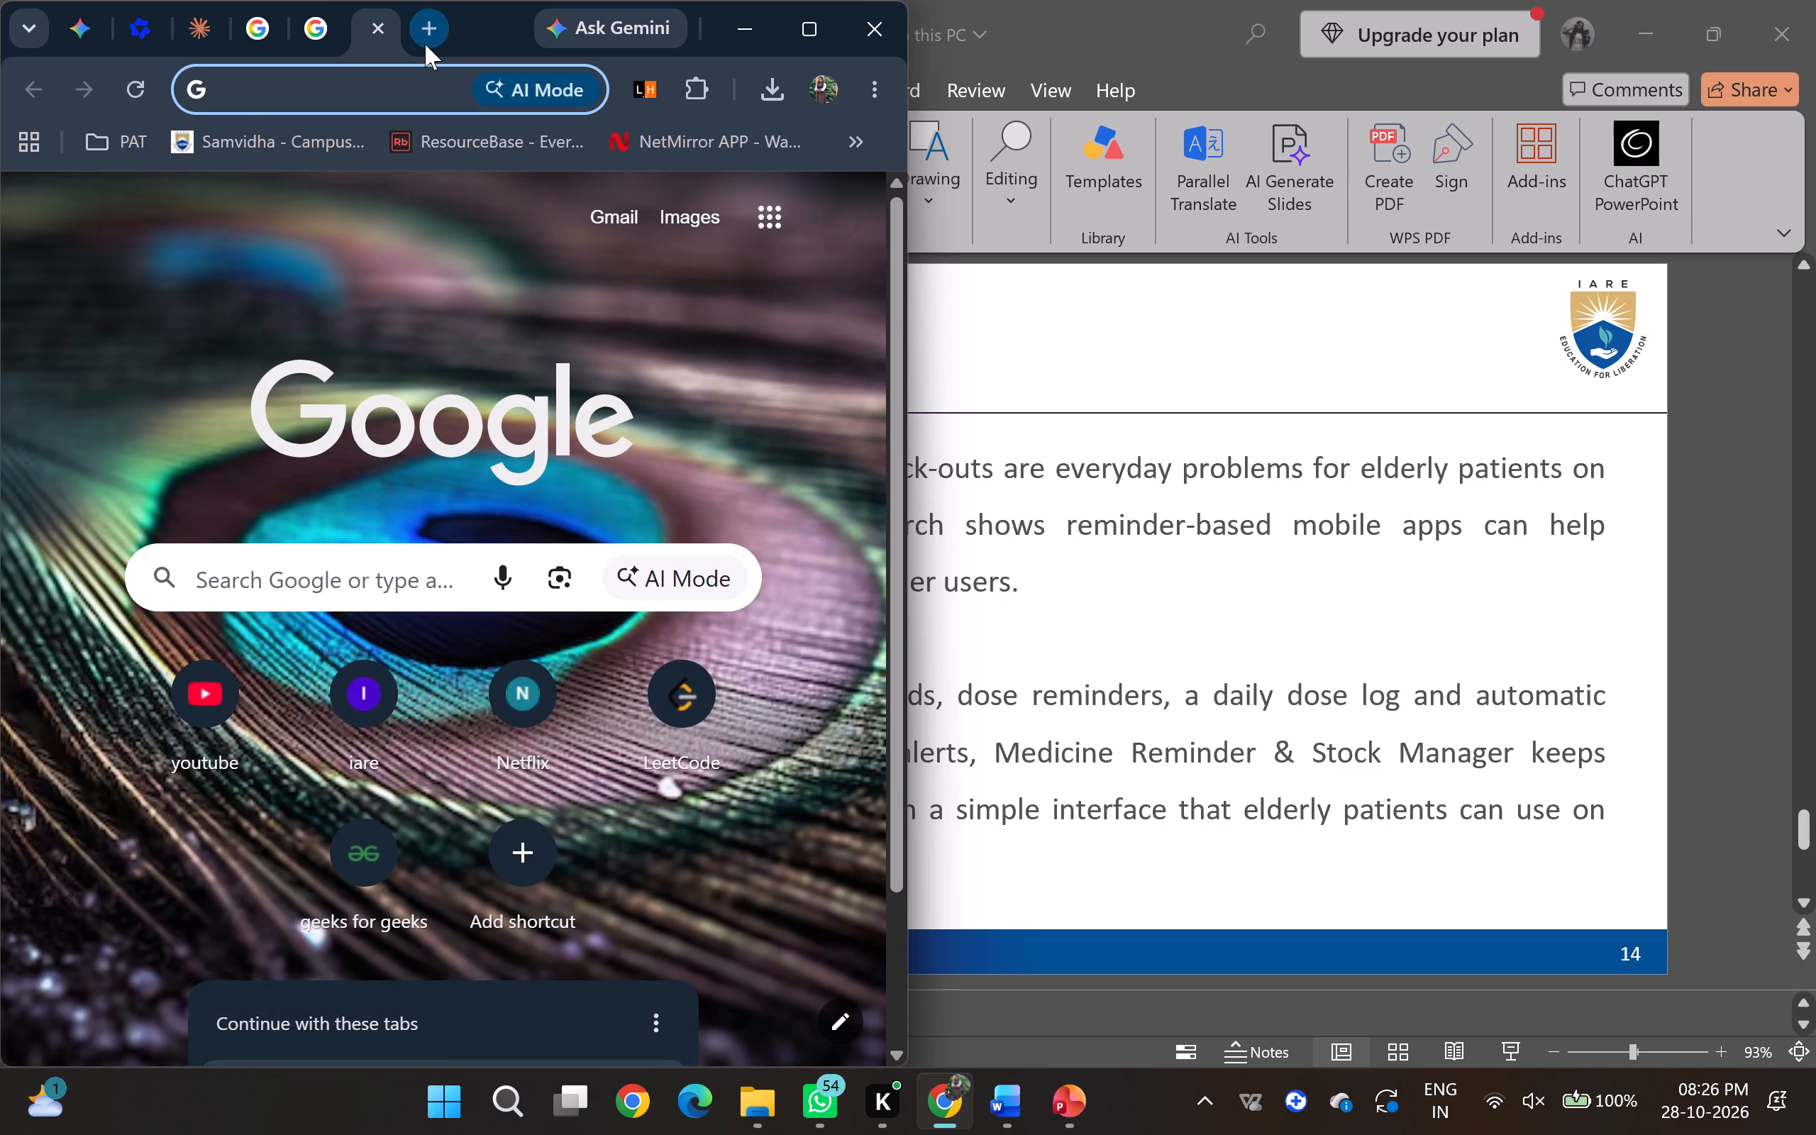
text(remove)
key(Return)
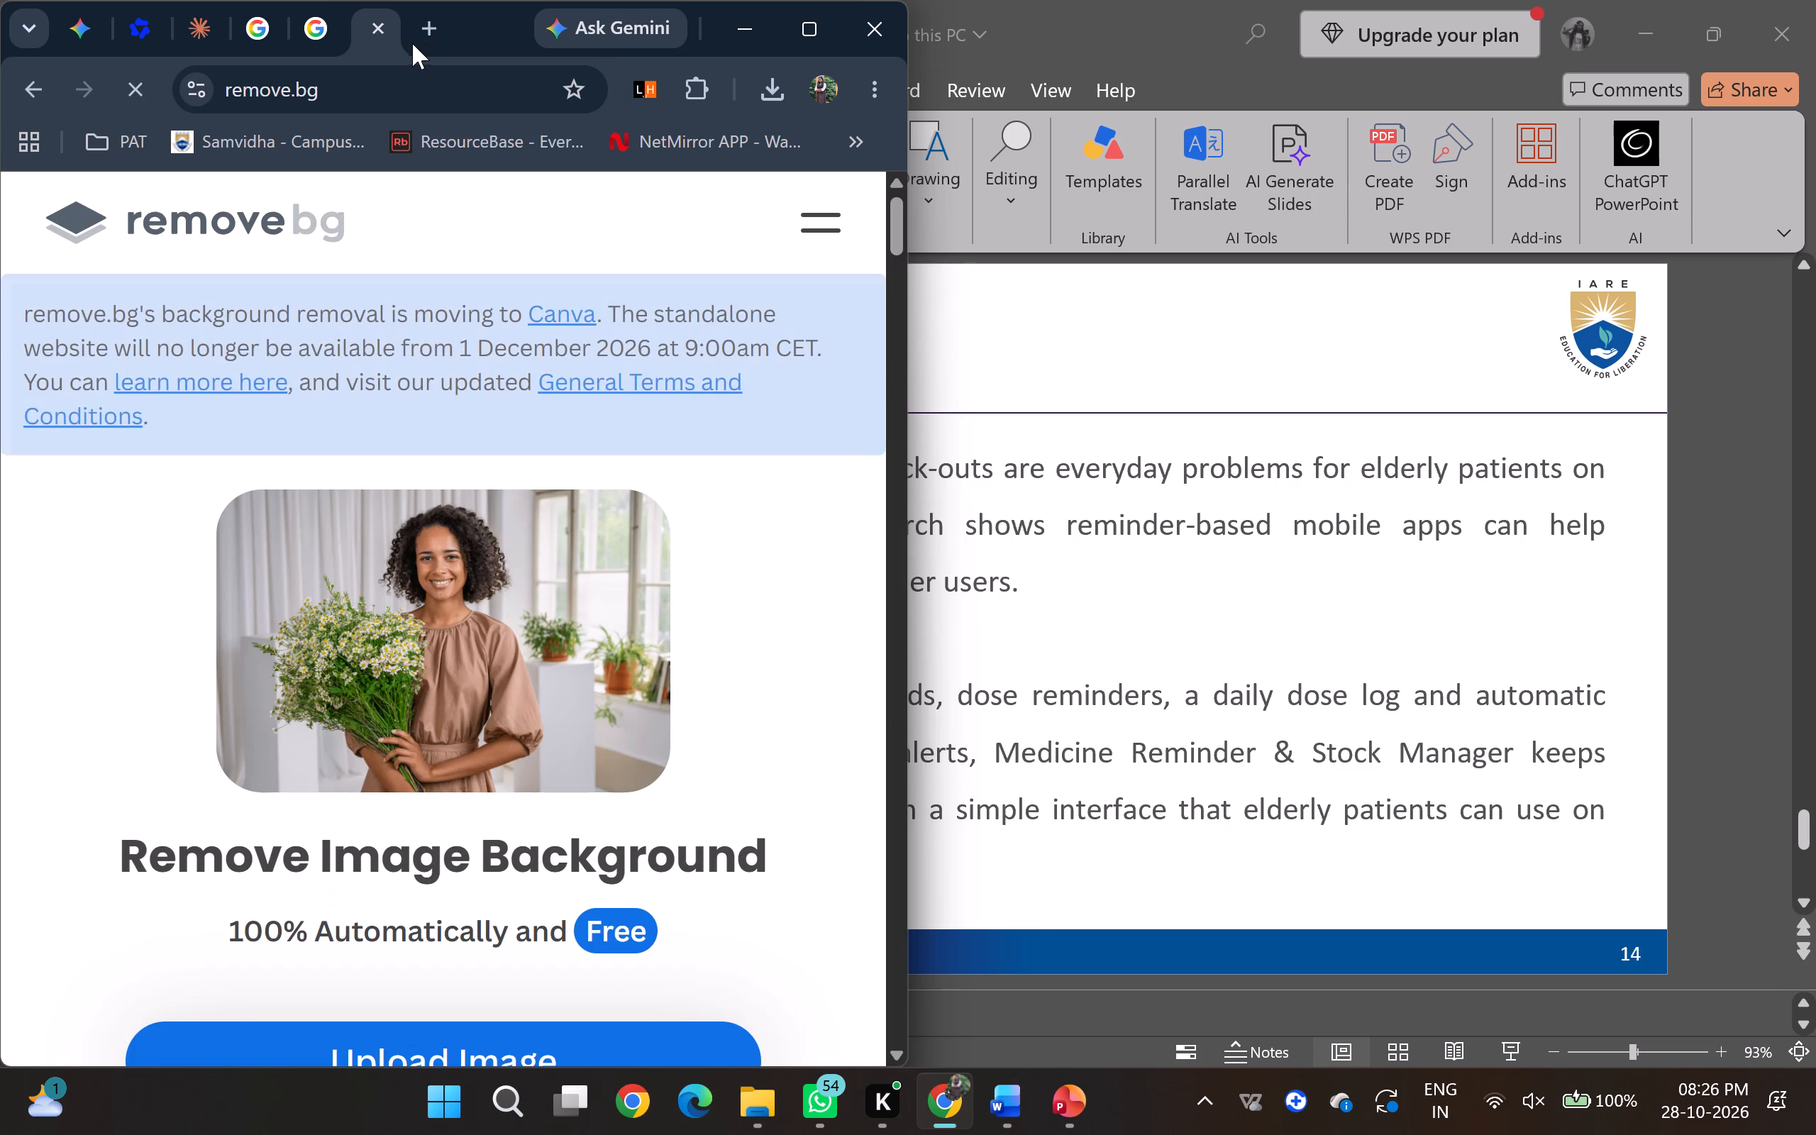
scroll(507, 992, down, 2)
scroll(504, 759, up, 2)
key(ctrl+v)
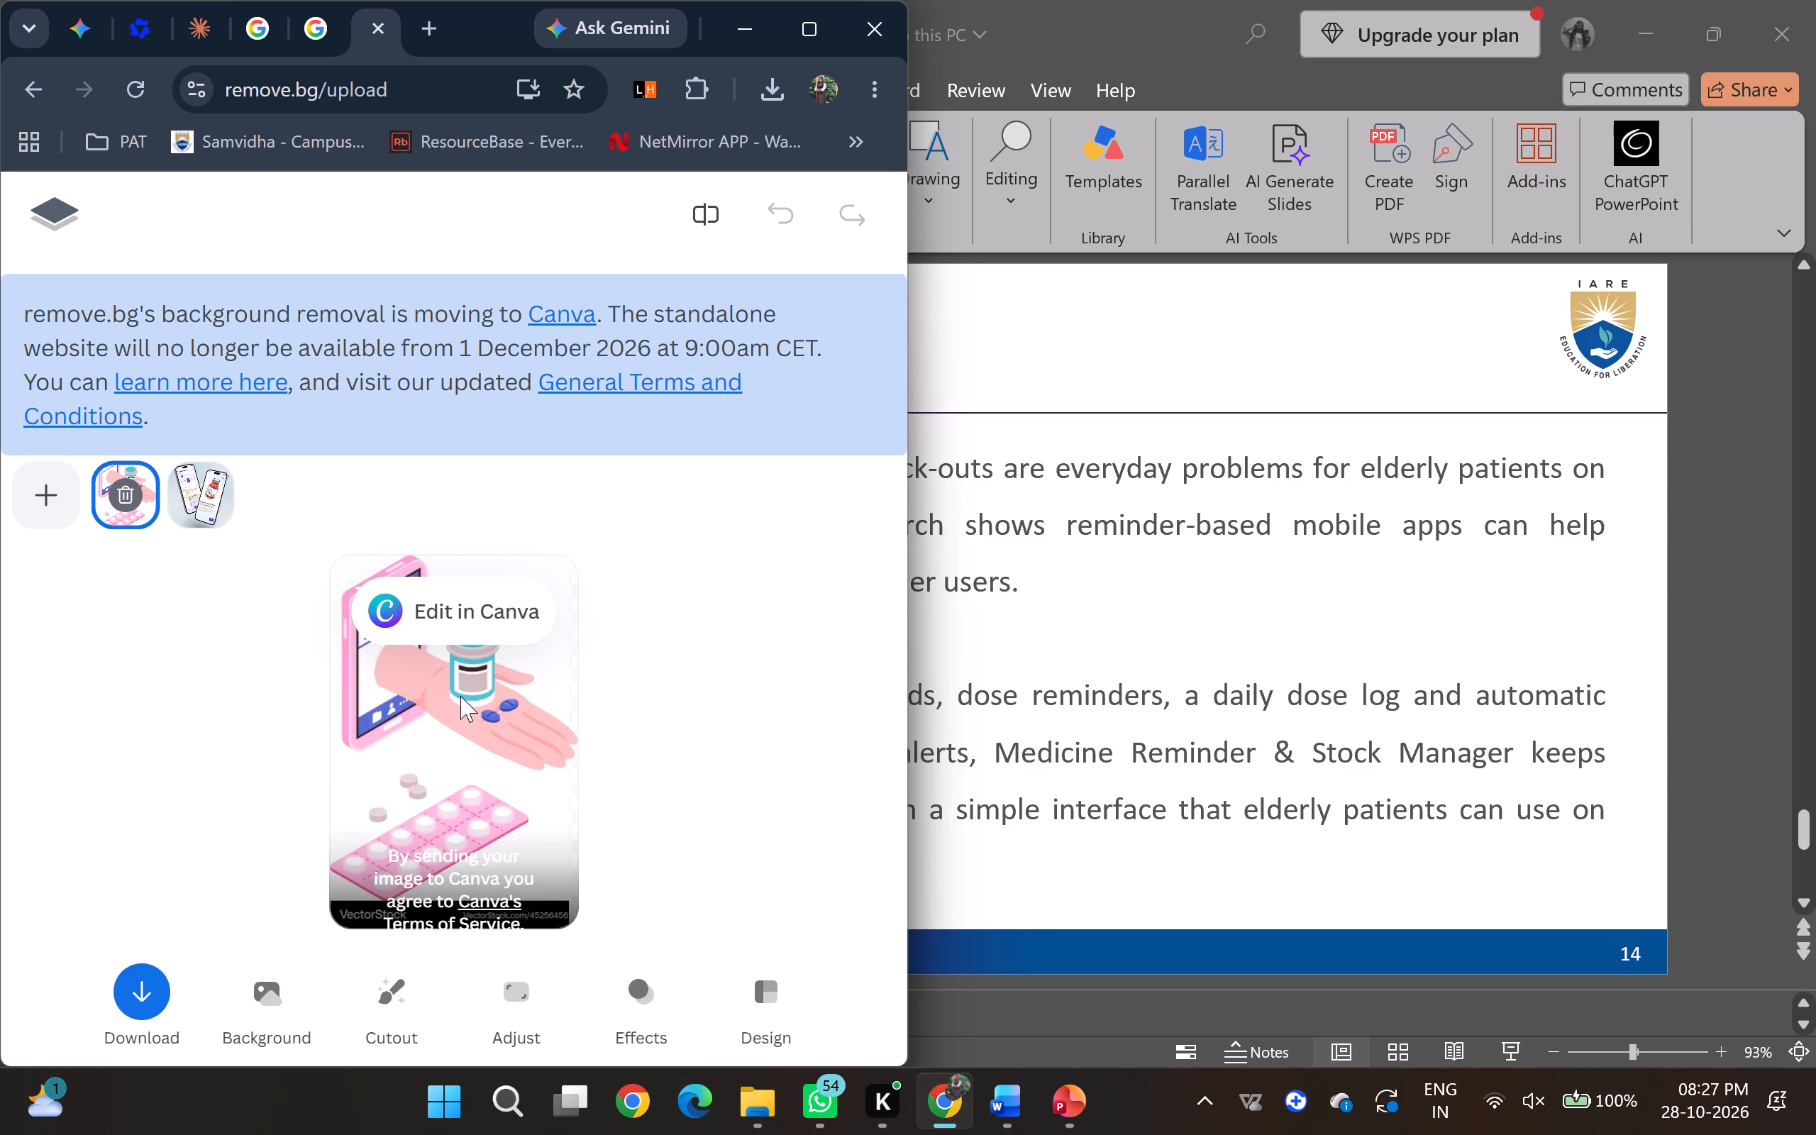
Copy the background-free phone, hand and pills illustration from remove.bg and paste it onto slide 14, Conclusion, in PowerPoint.
right_click(436, 715)
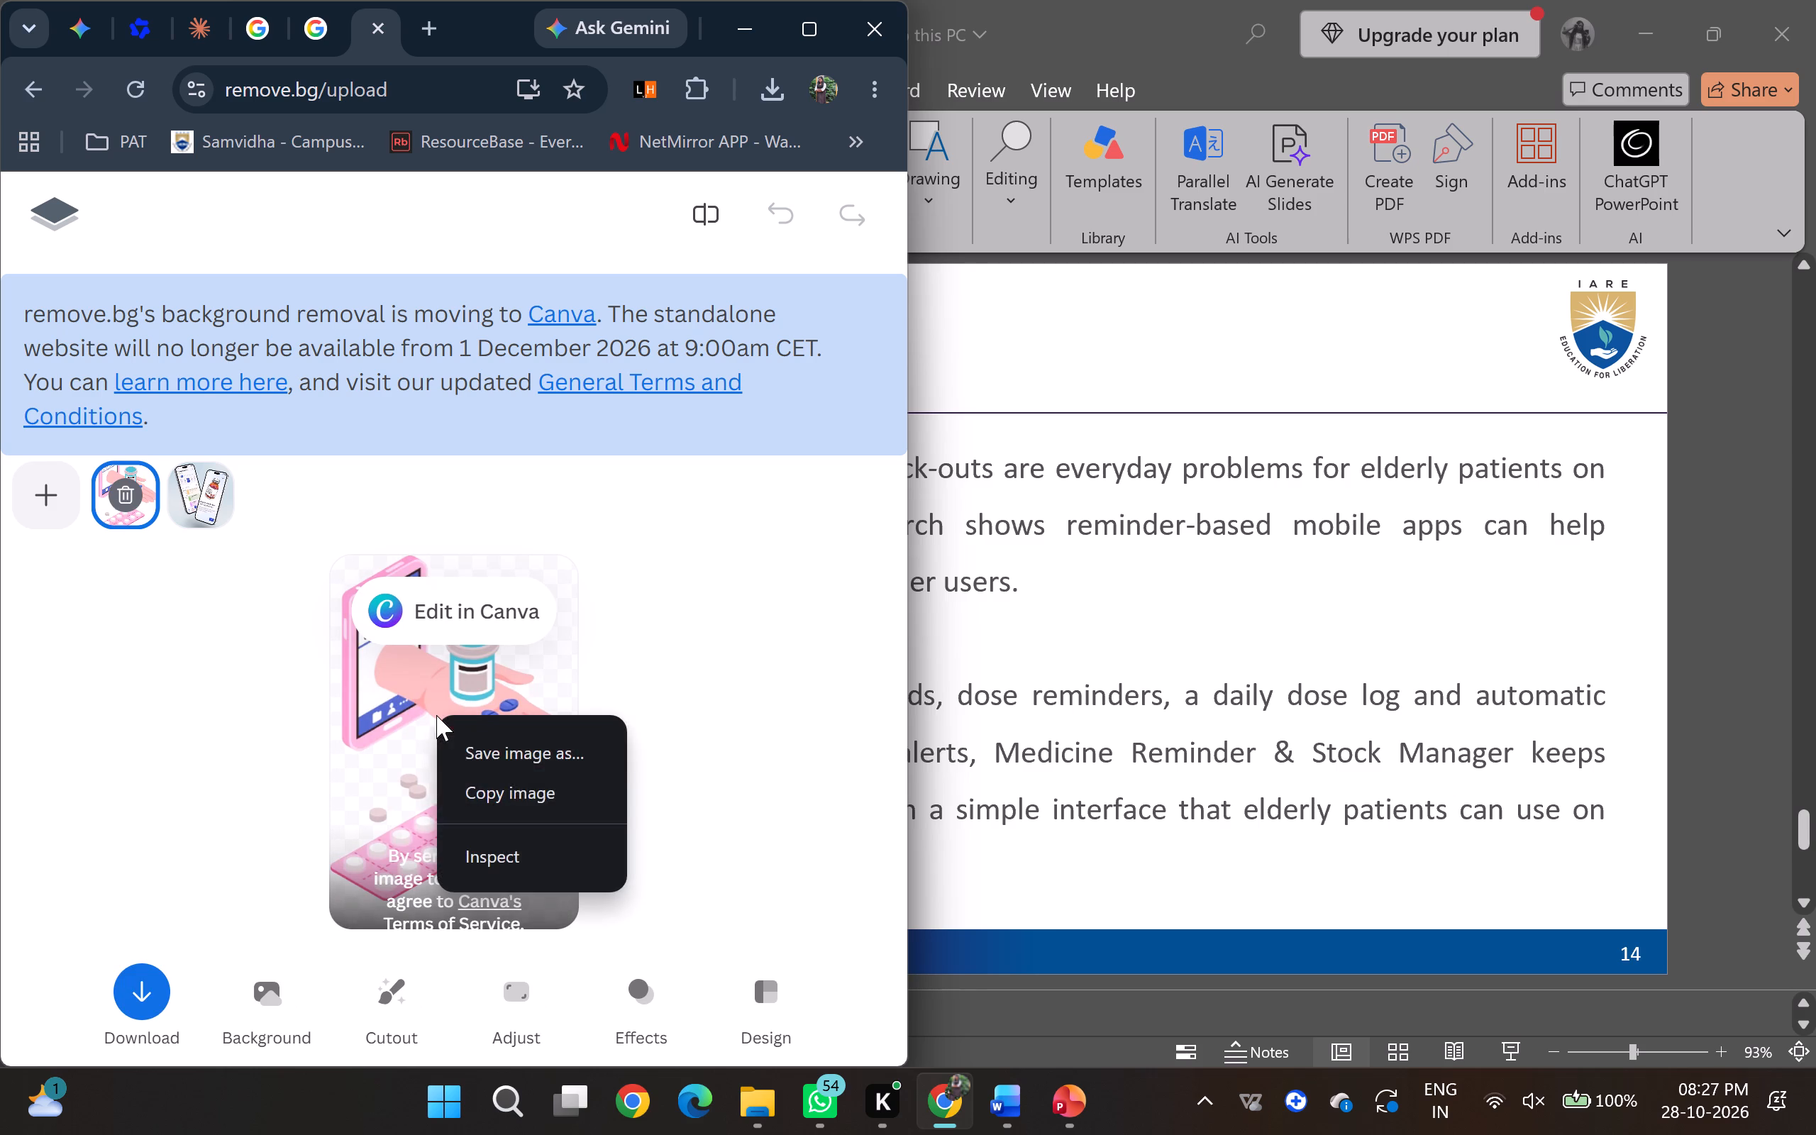
click(518, 789)
click(1641, 560)
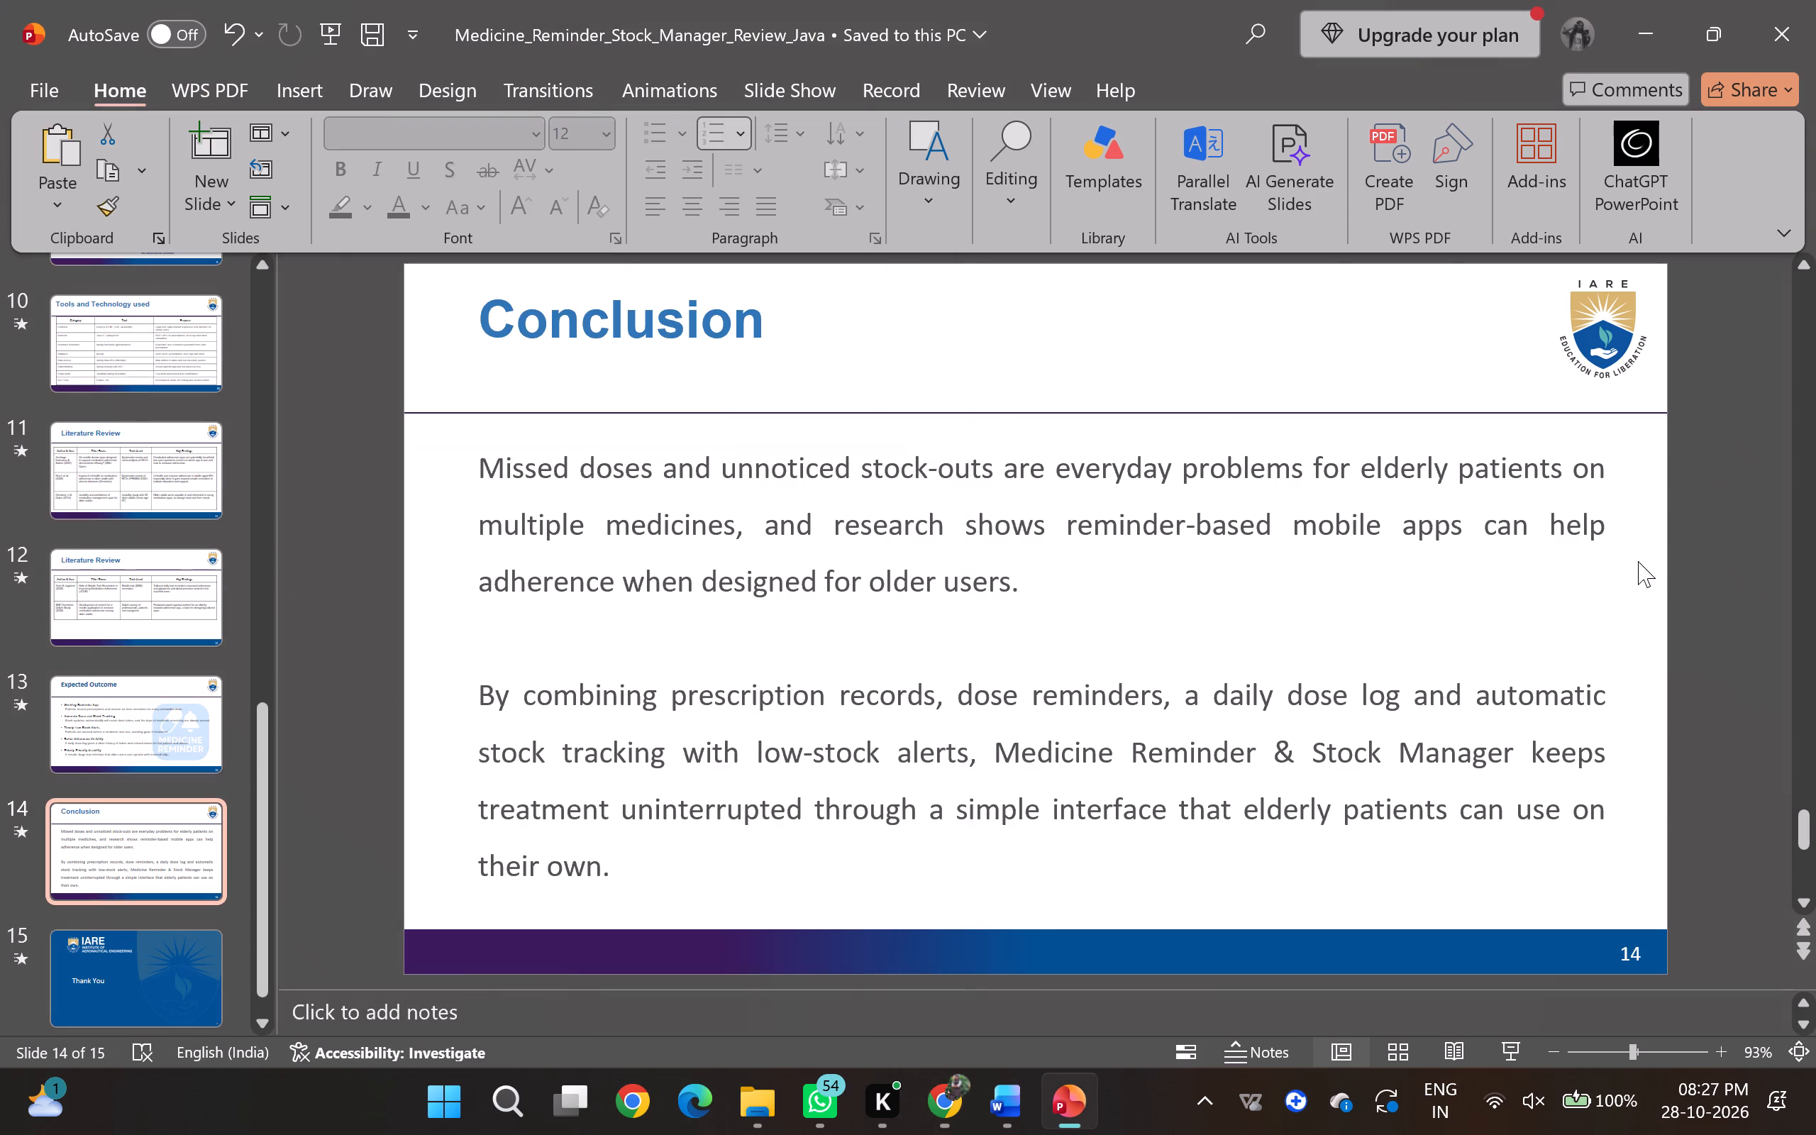
key(ctrl+v)
Enlarge the pasted illustration to about 14.85 cm high by 9.82 cm wide and place it over the middle of the slide.
drag(1144, 804, 1060, 794)
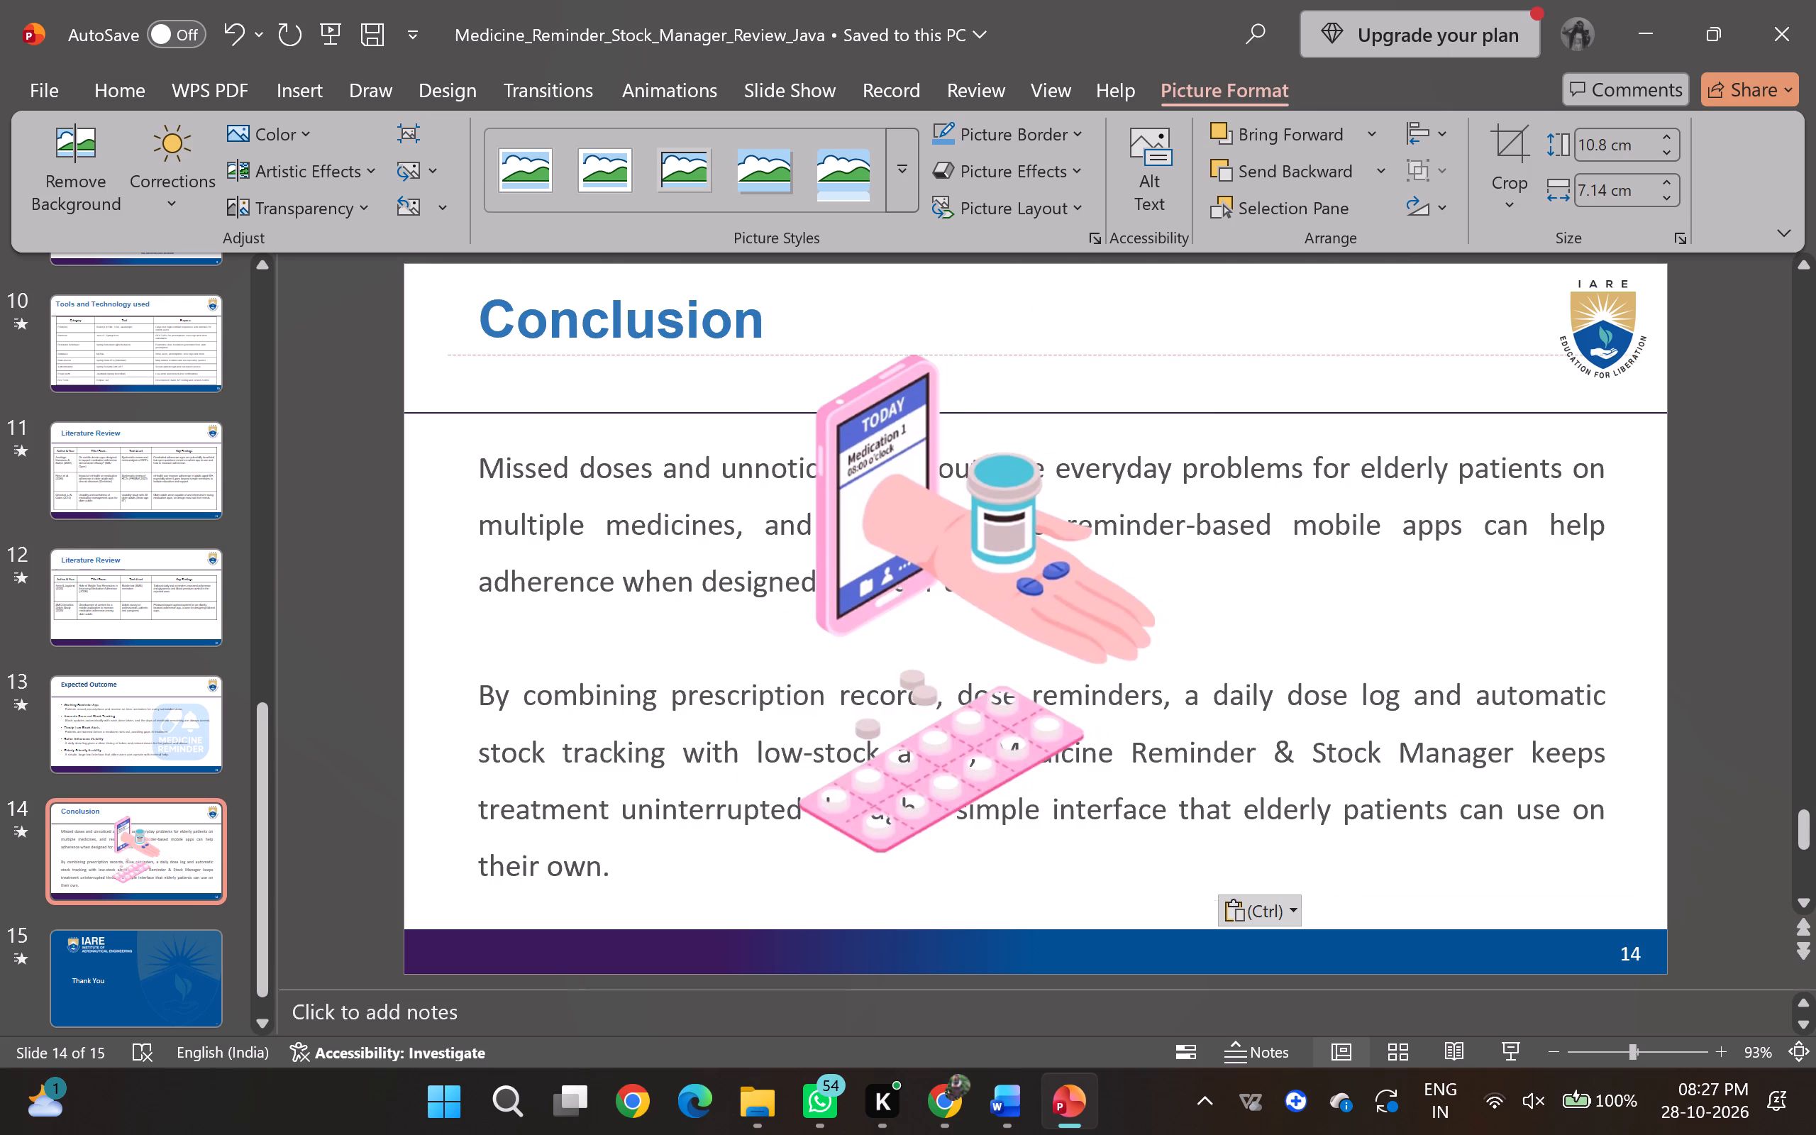
drag(1060, 794, 1016, 763)
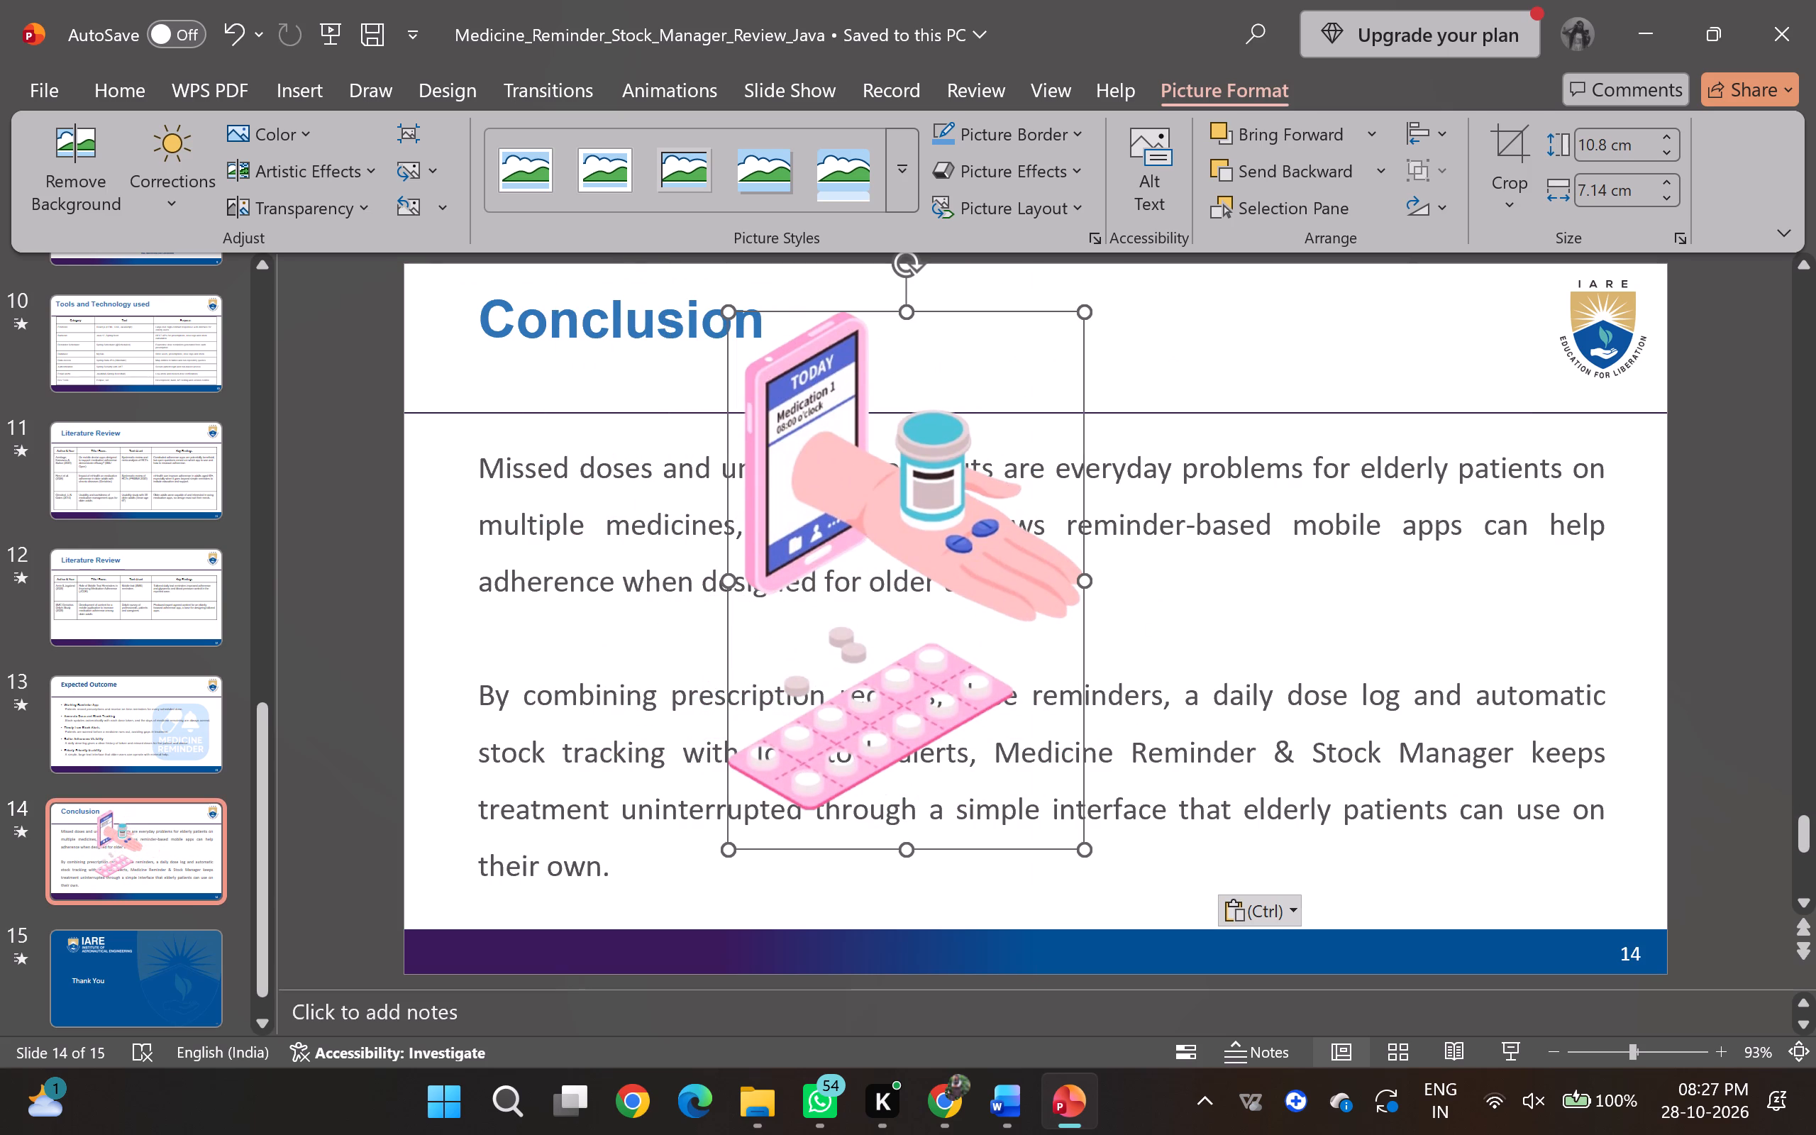
drag(1080, 849, 1178, 871)
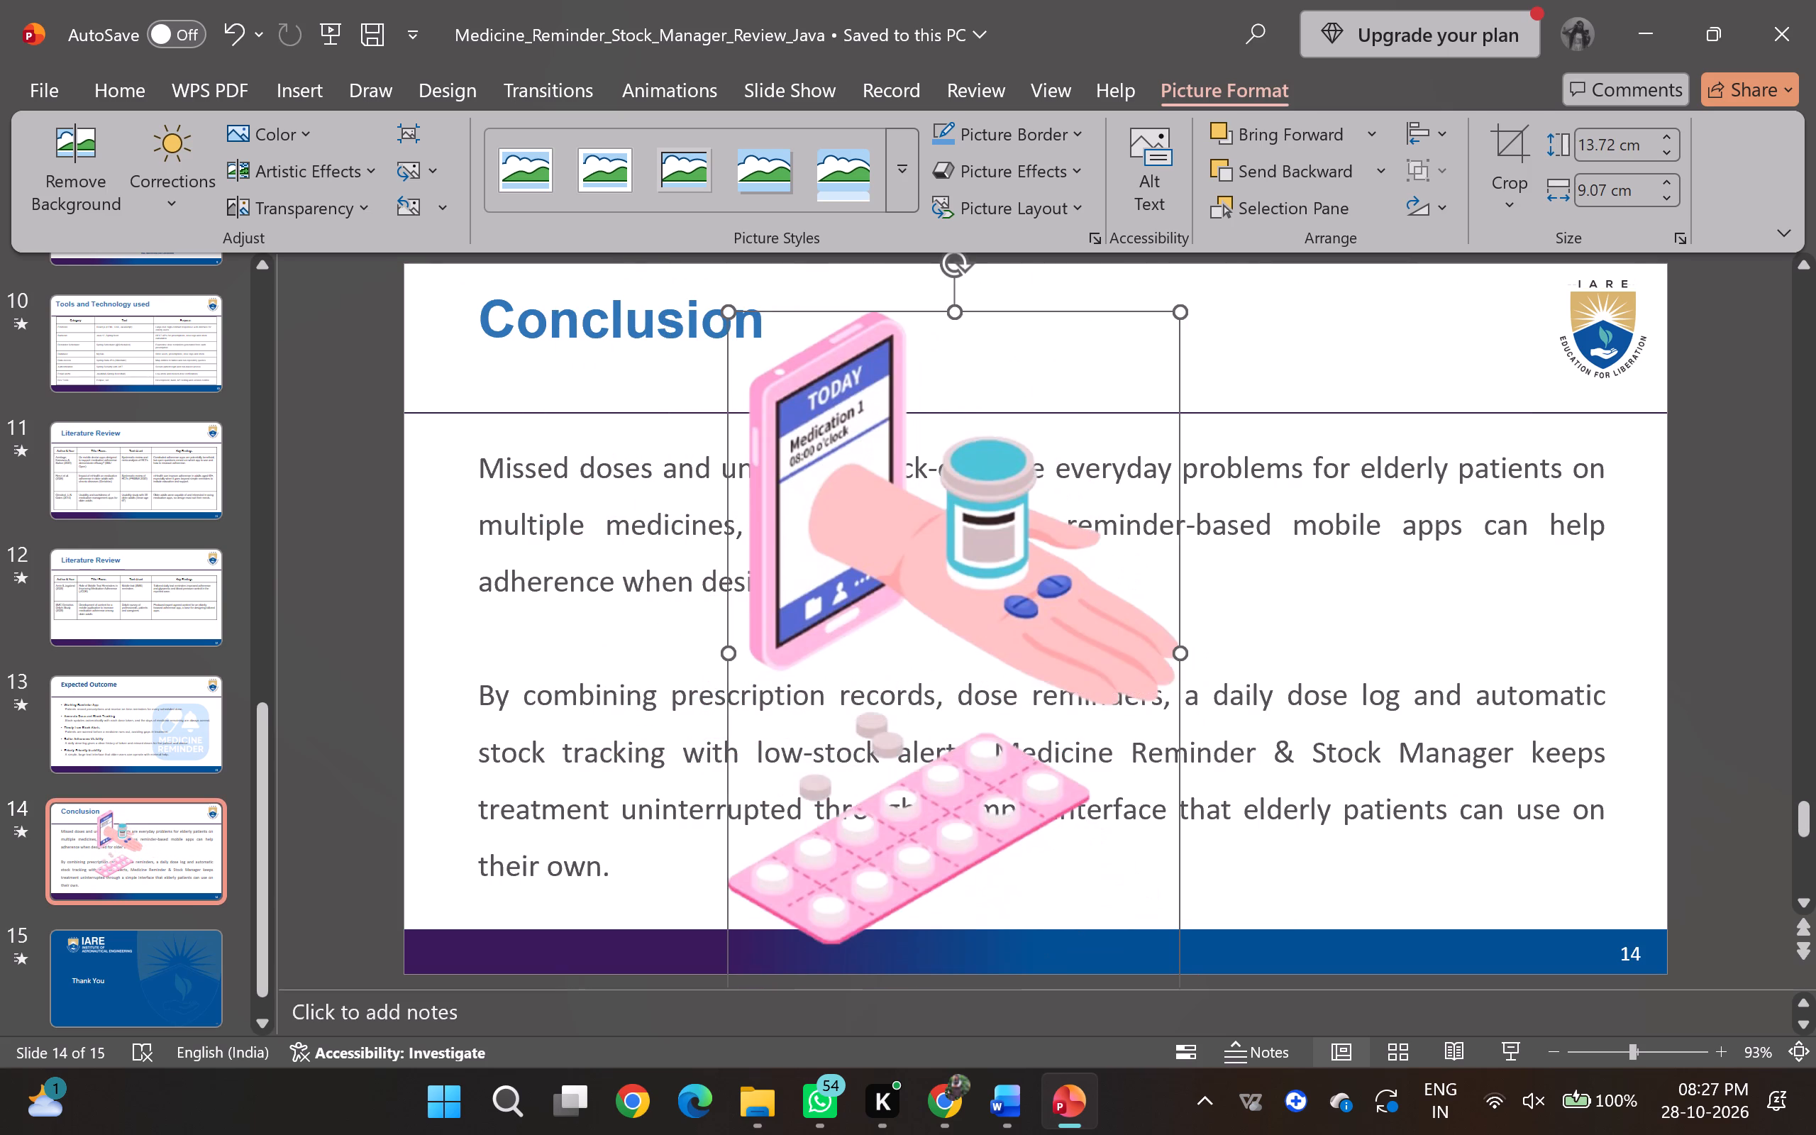
drag(1086, 808, 1170, 805)
drag(1265, 310, 1370, 267)
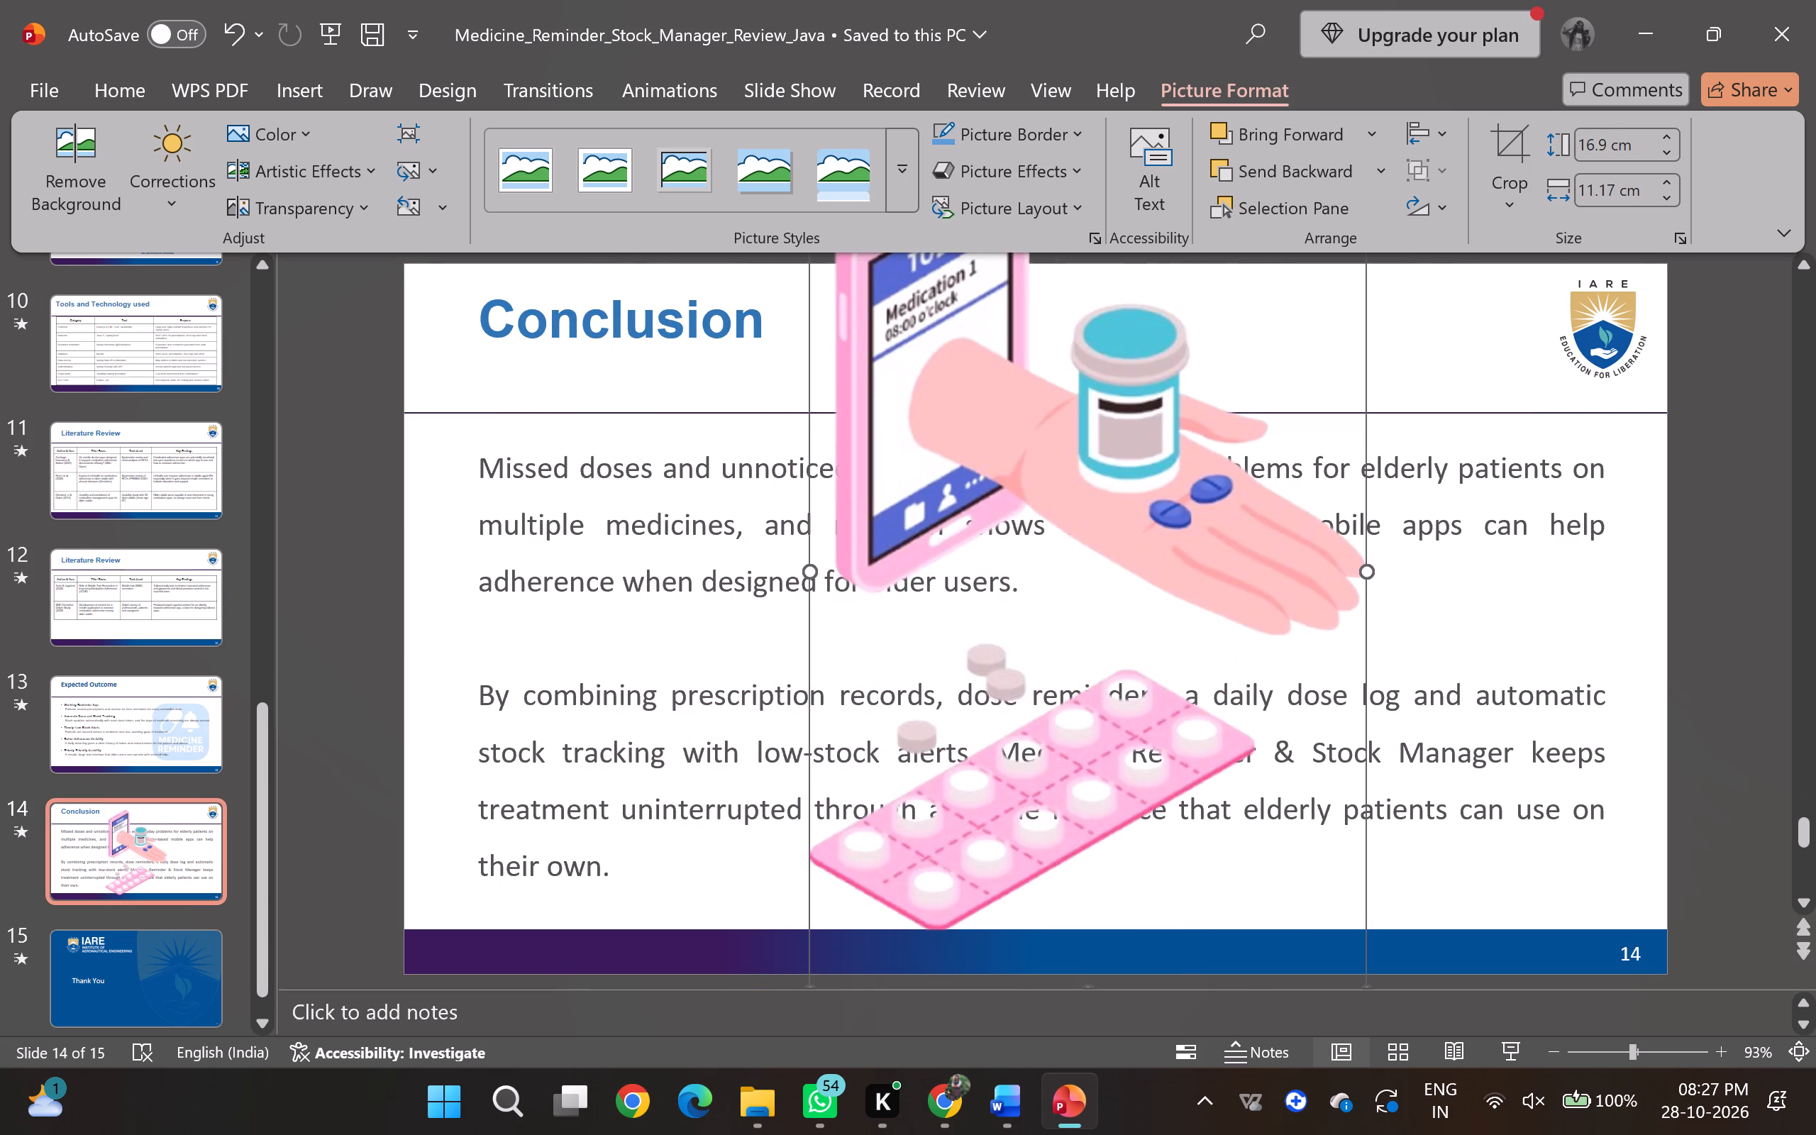
drag(1250, 521, 1263, 589)
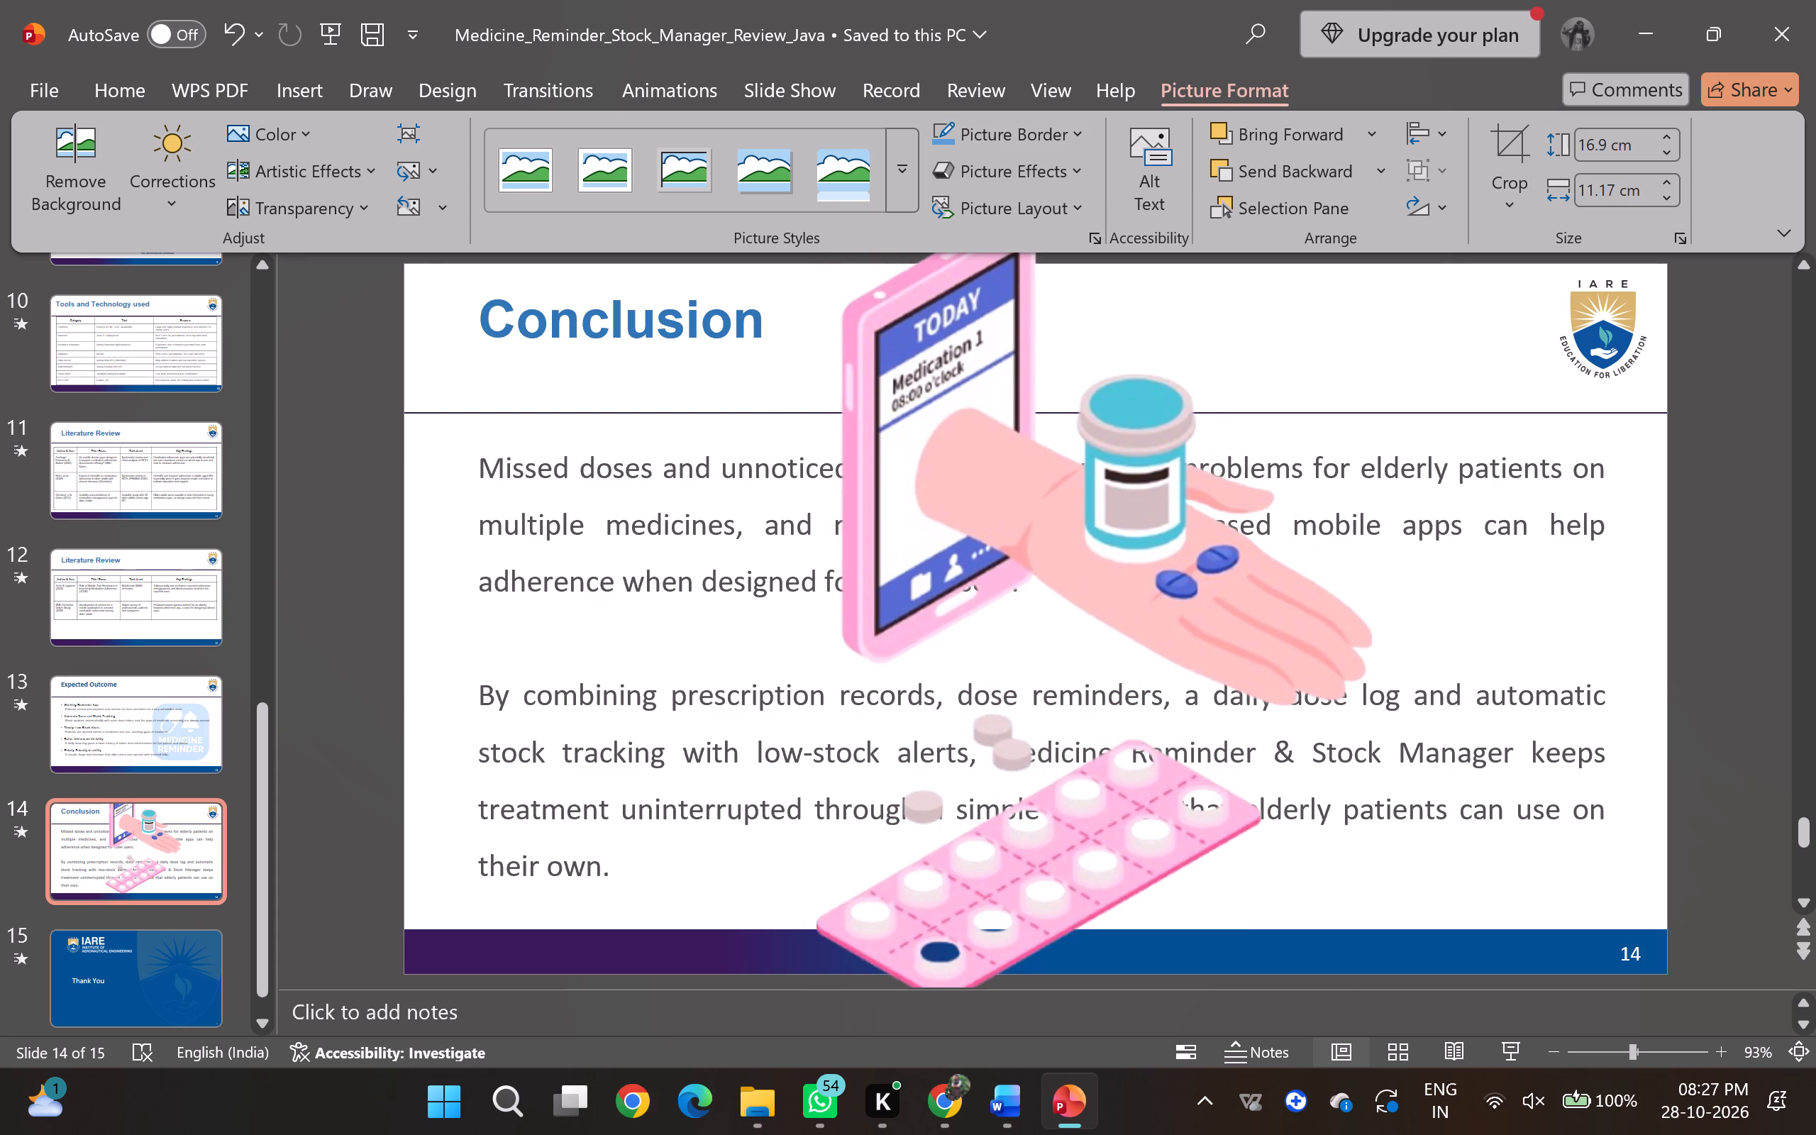
drag(1263, 589, 1281, 566)
drag(1347, 913, 1320, 804)
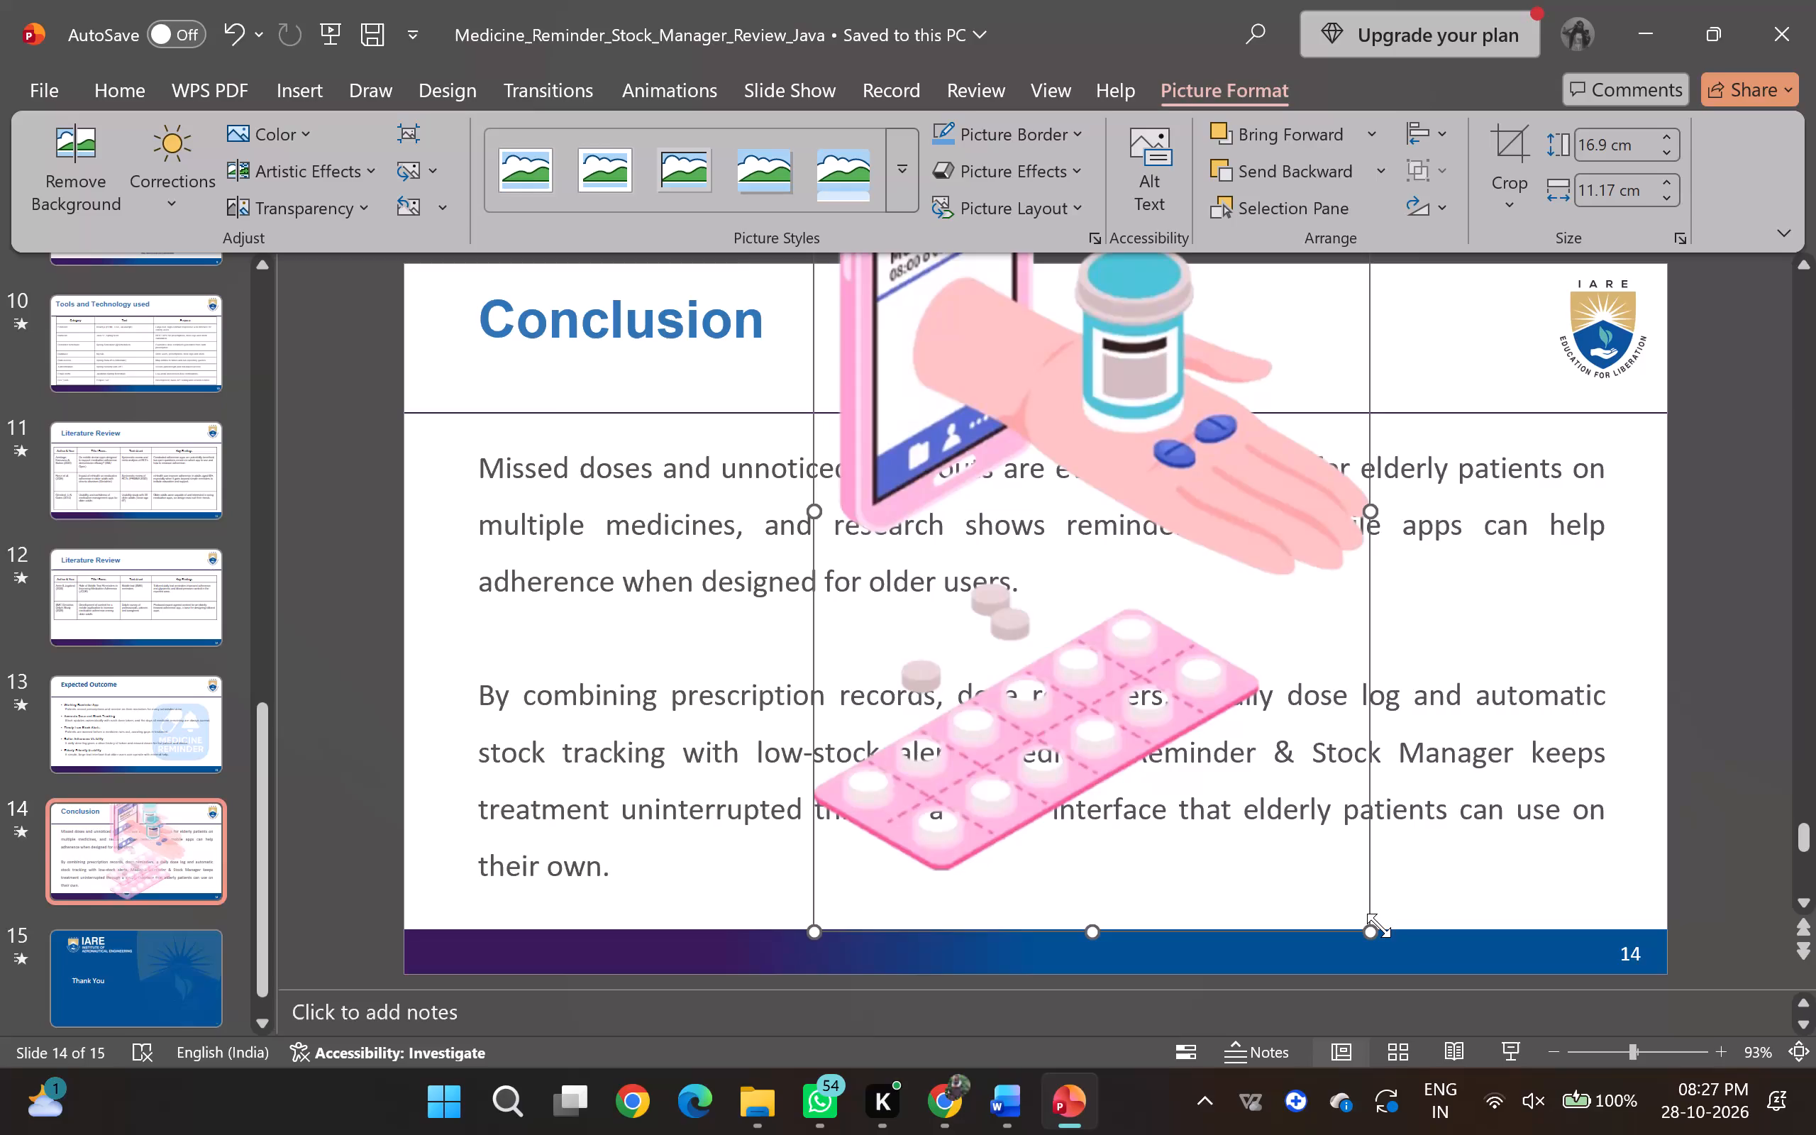
drag(1371, 926, 1276, 821)
drag(1217, 711, 1207, 868)
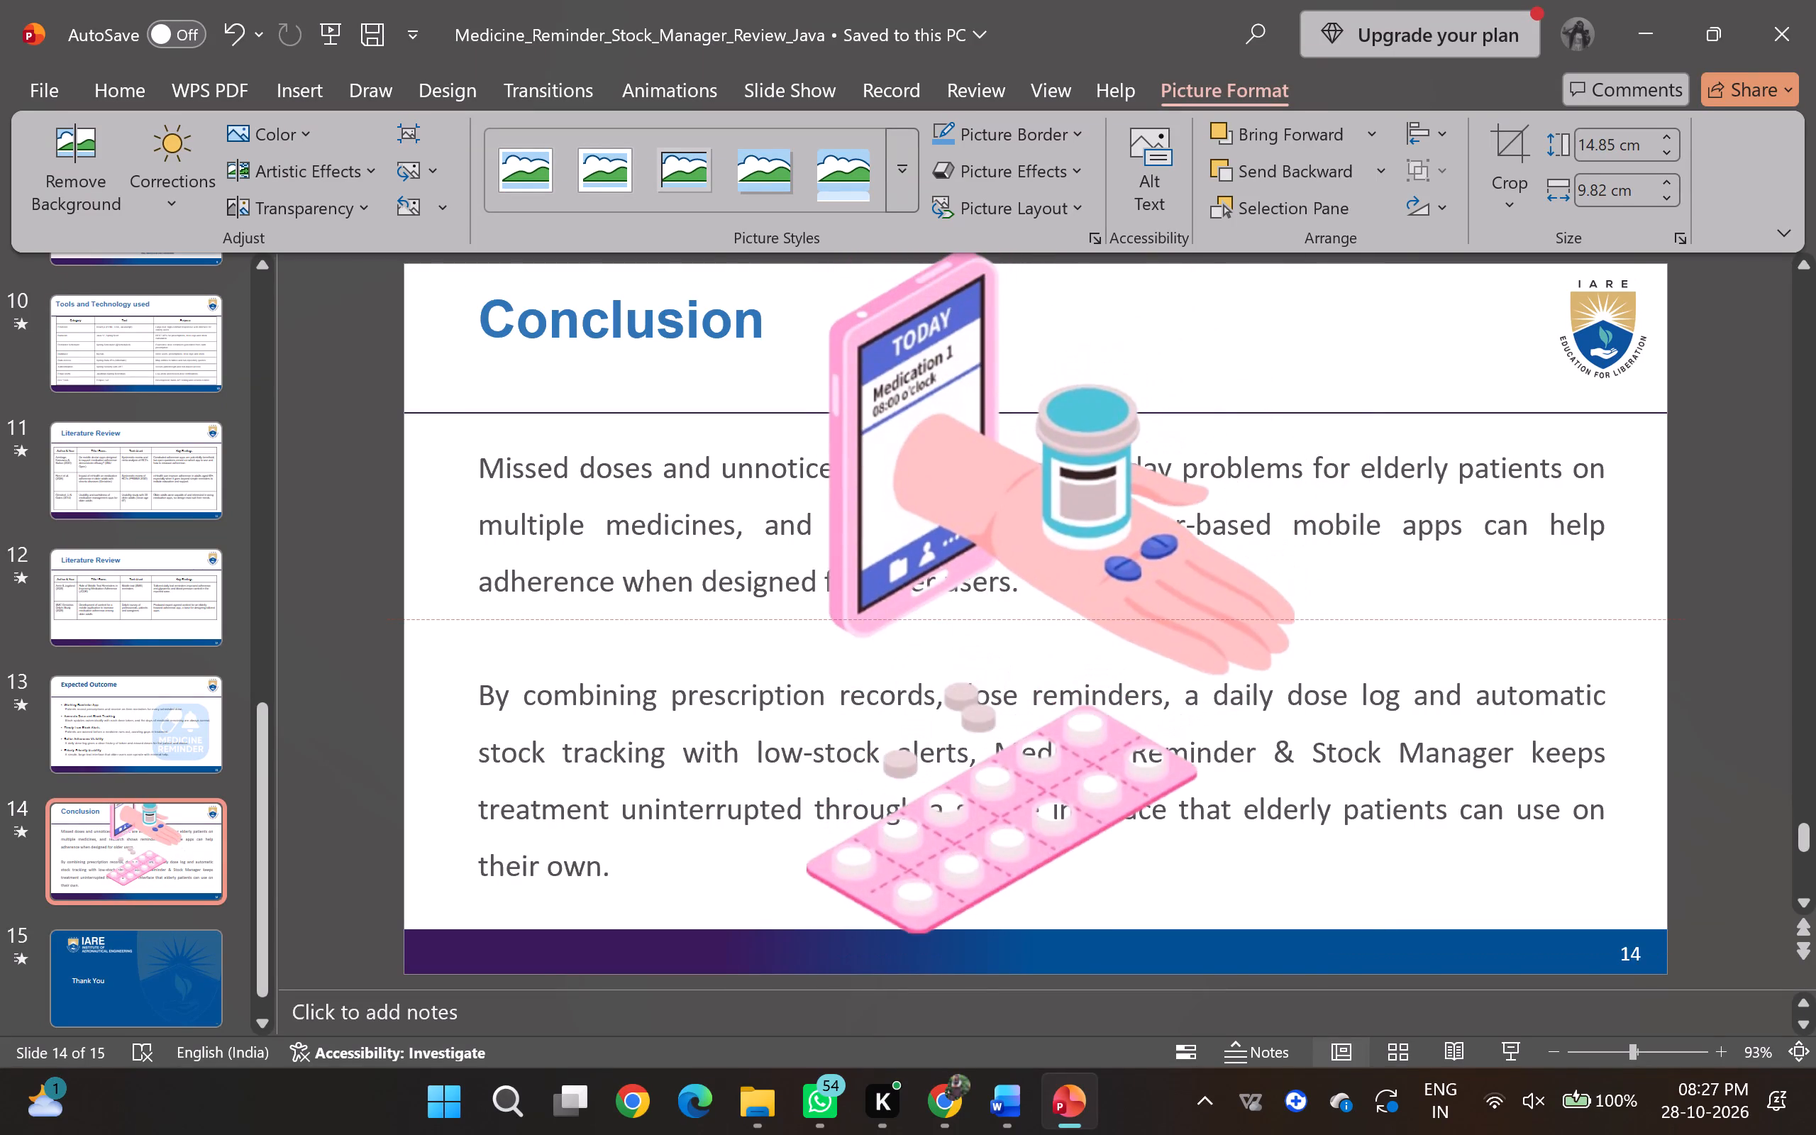
drag(1207, 868, 1190, 902)
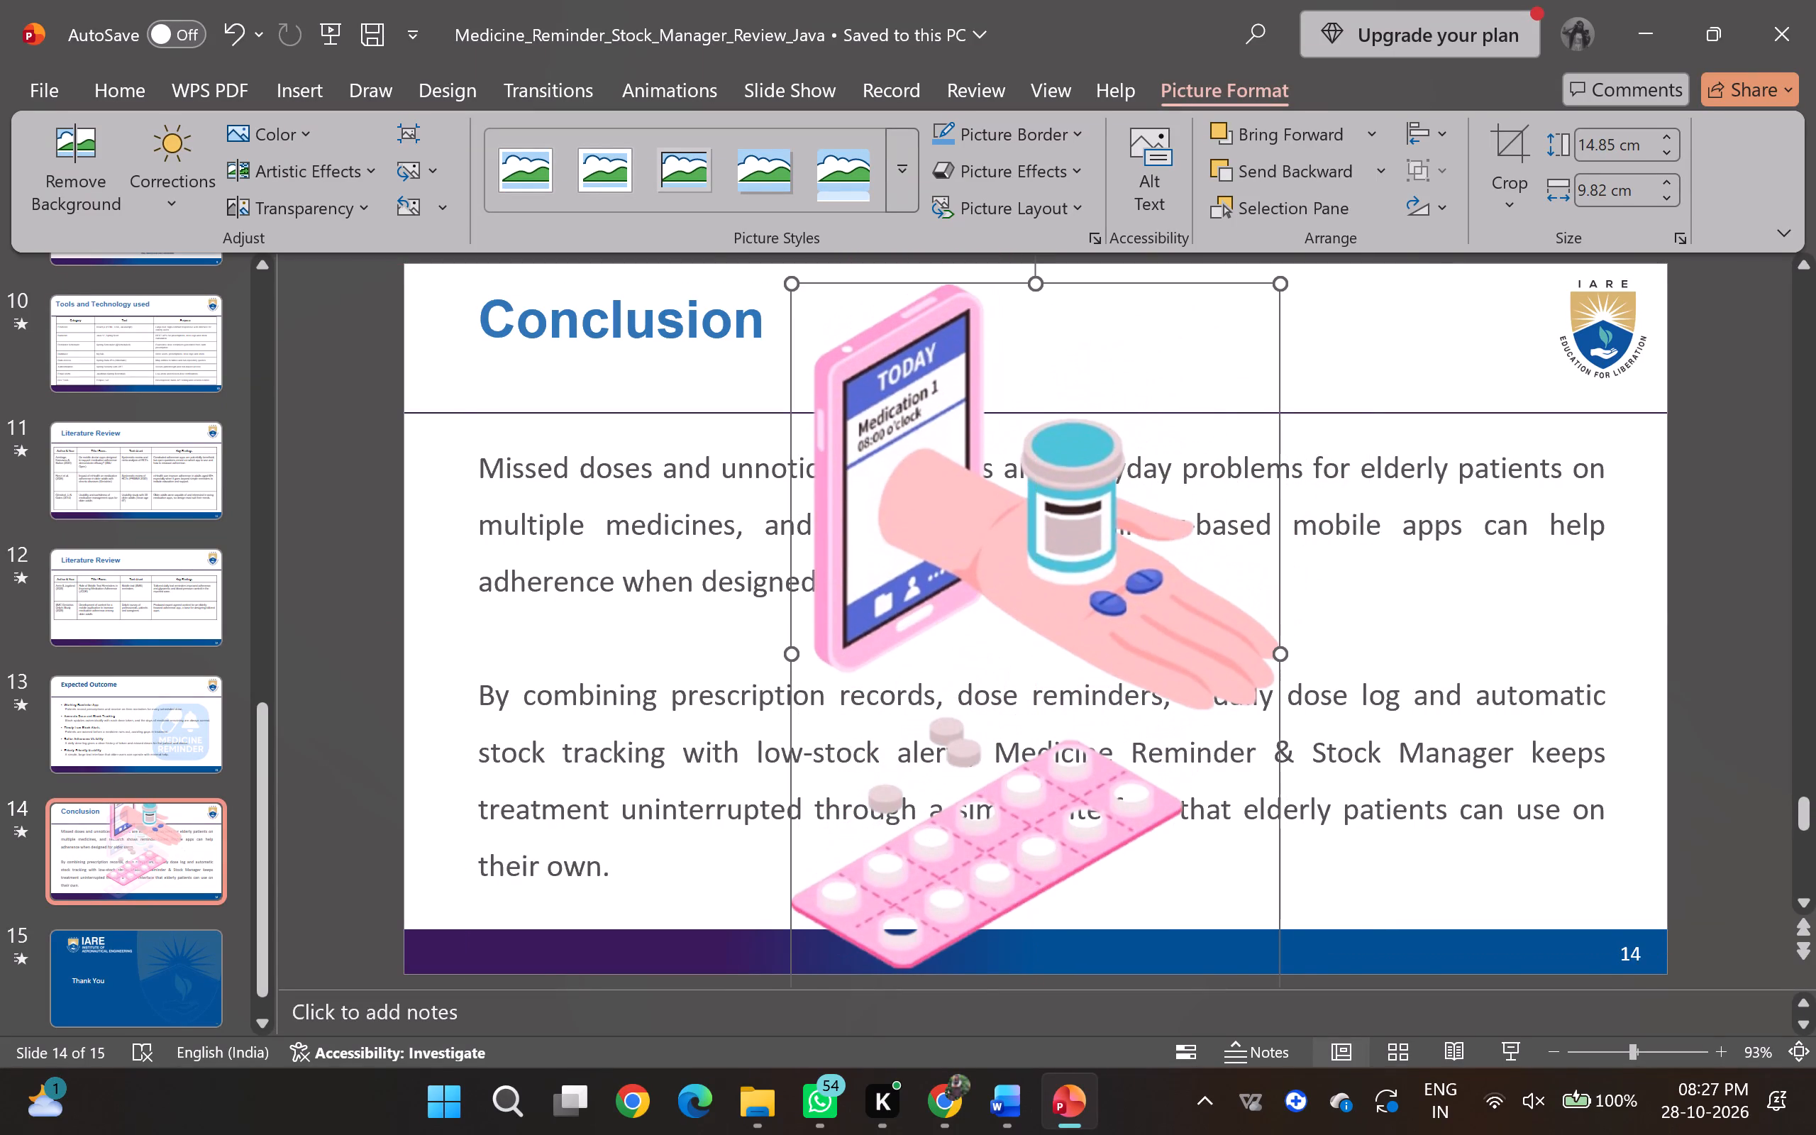
Fade the illustration with a strong transparency preset and send it behind the Conclusion slide's text.
click(357, 209)
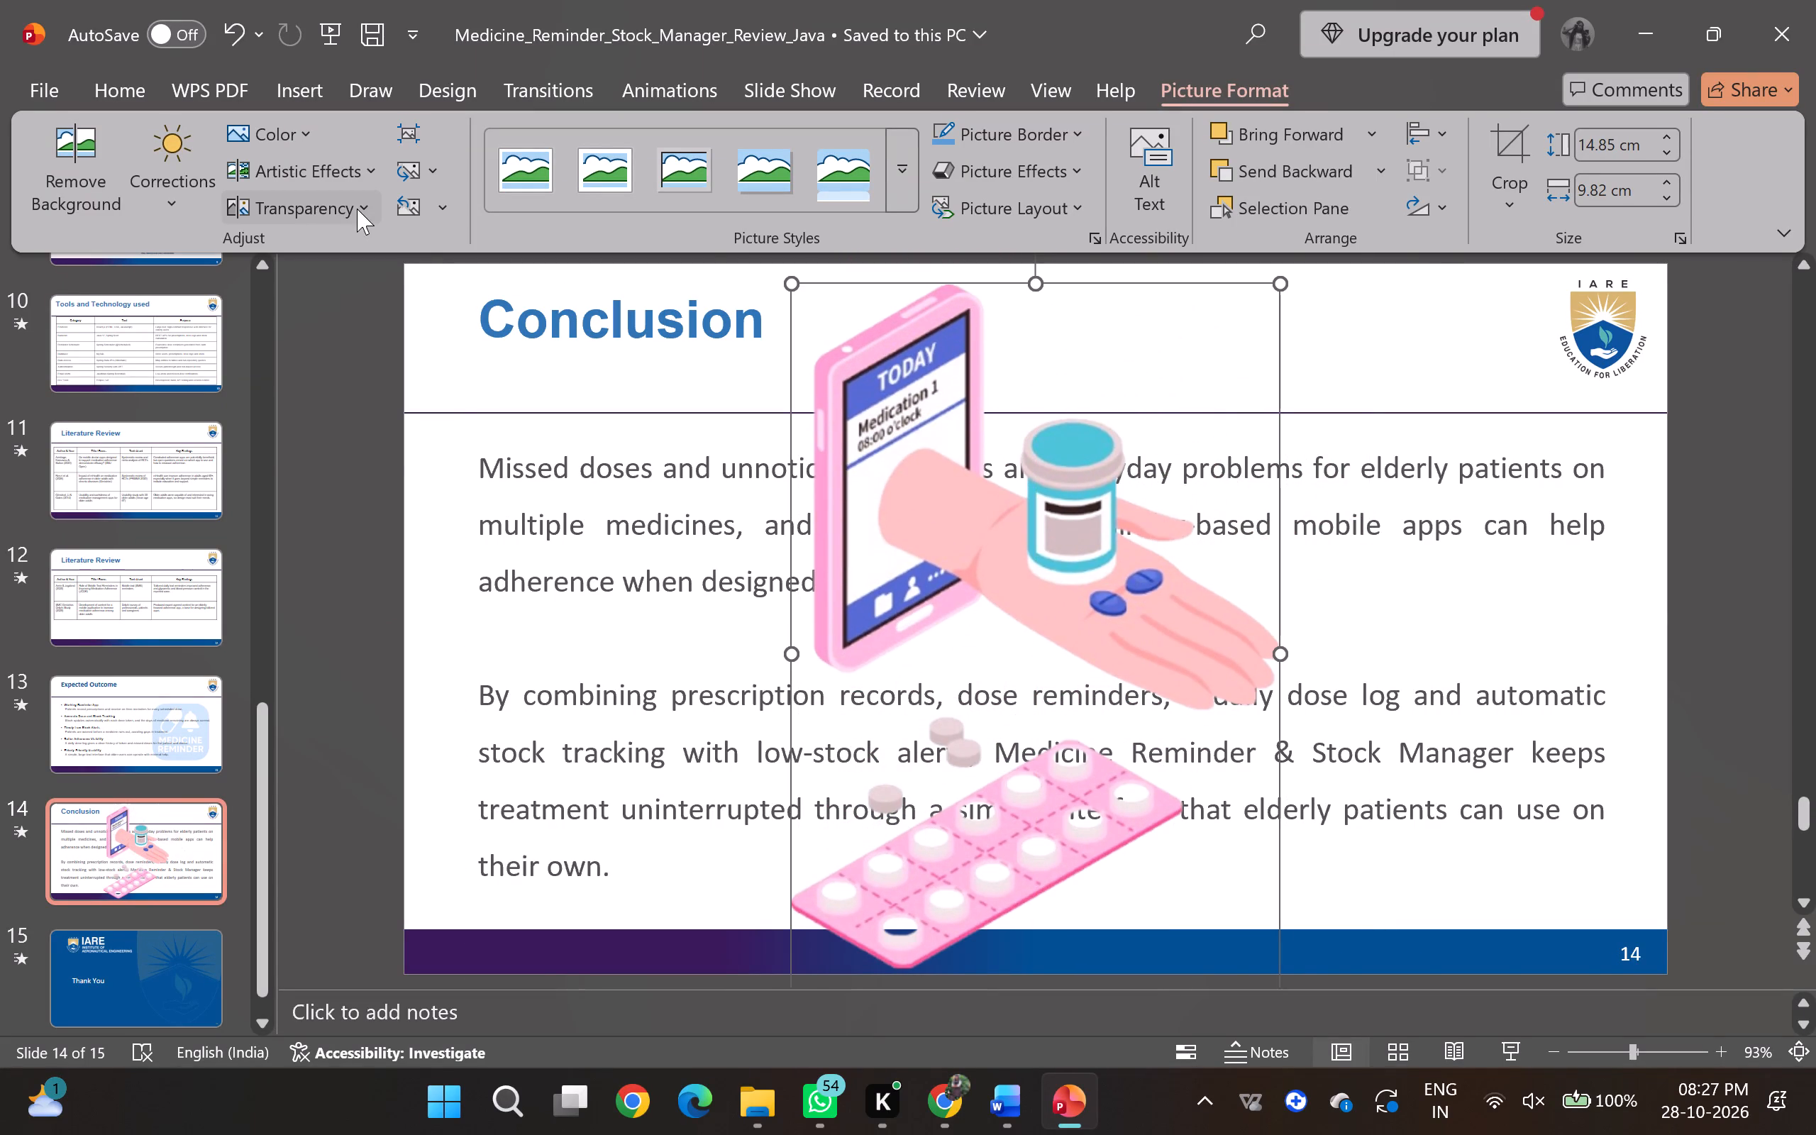
click(863, 331)
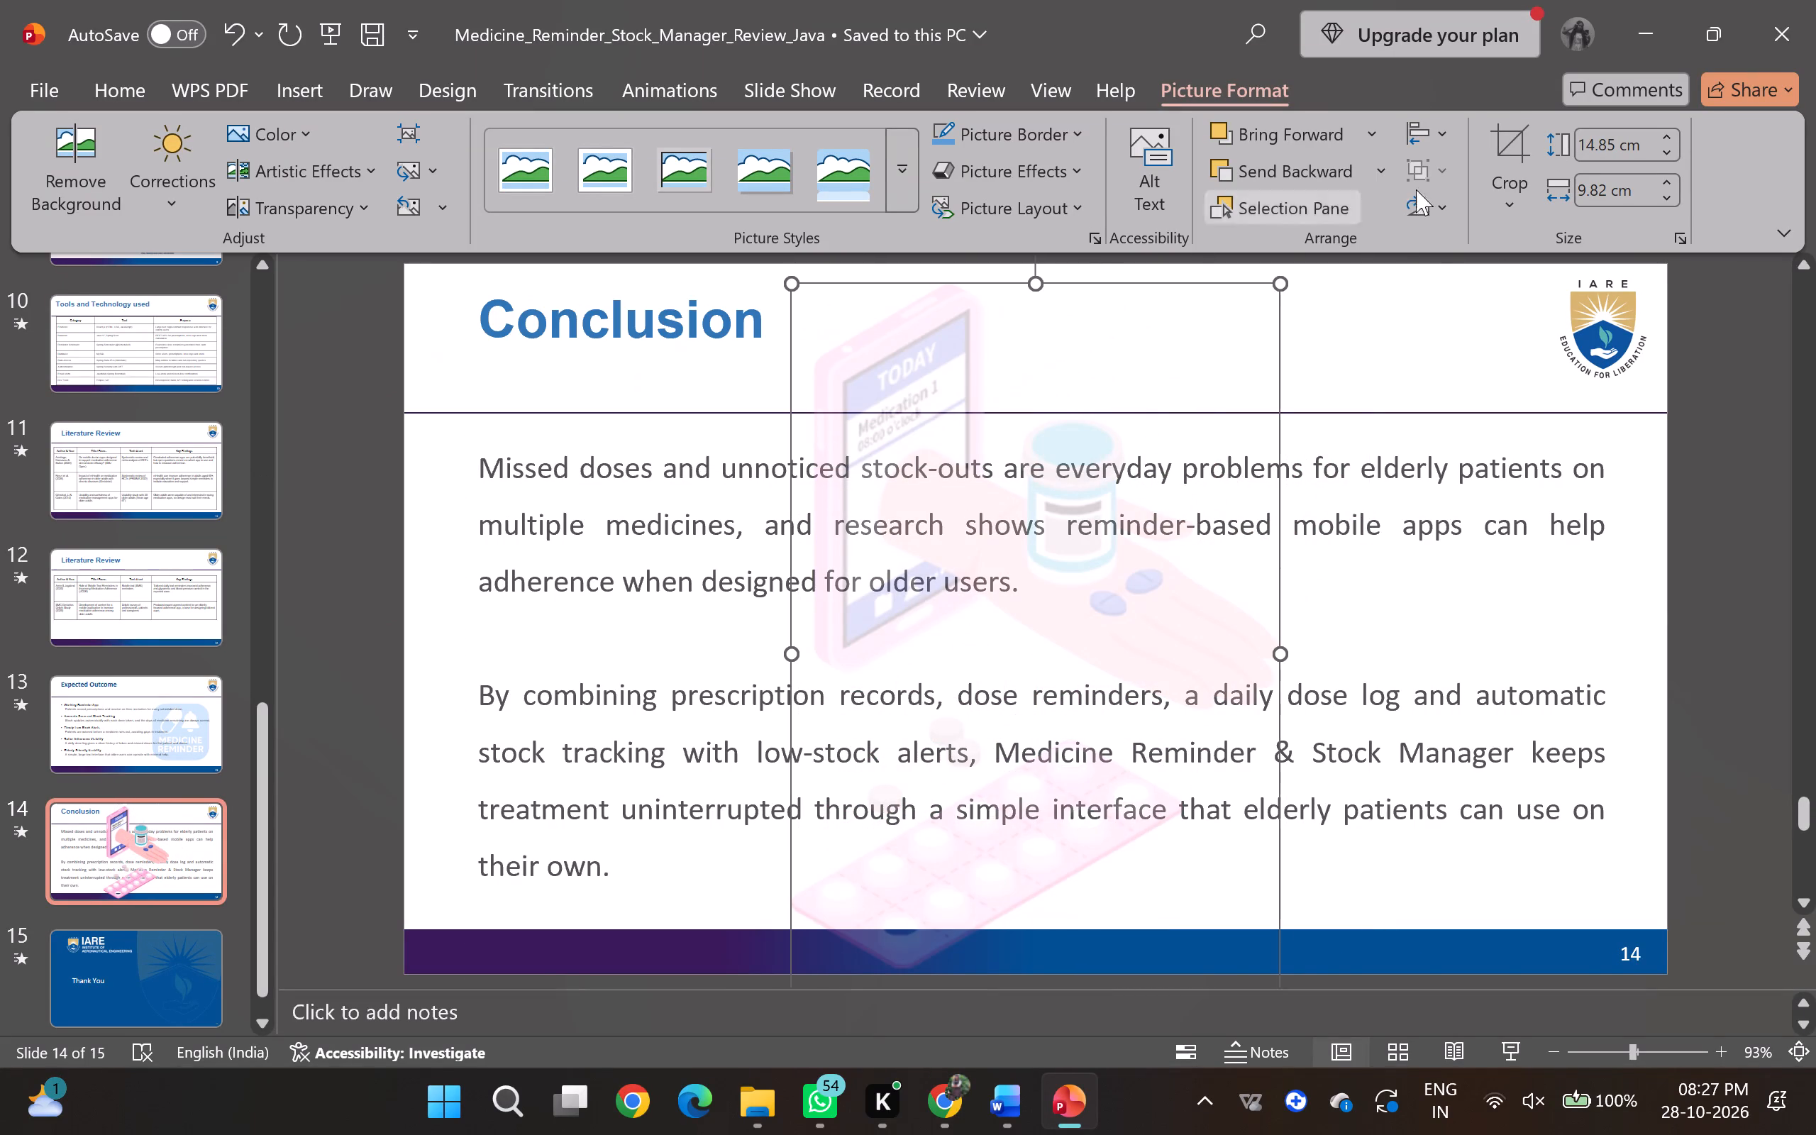
click(1292, 167)
click(1292, 167)
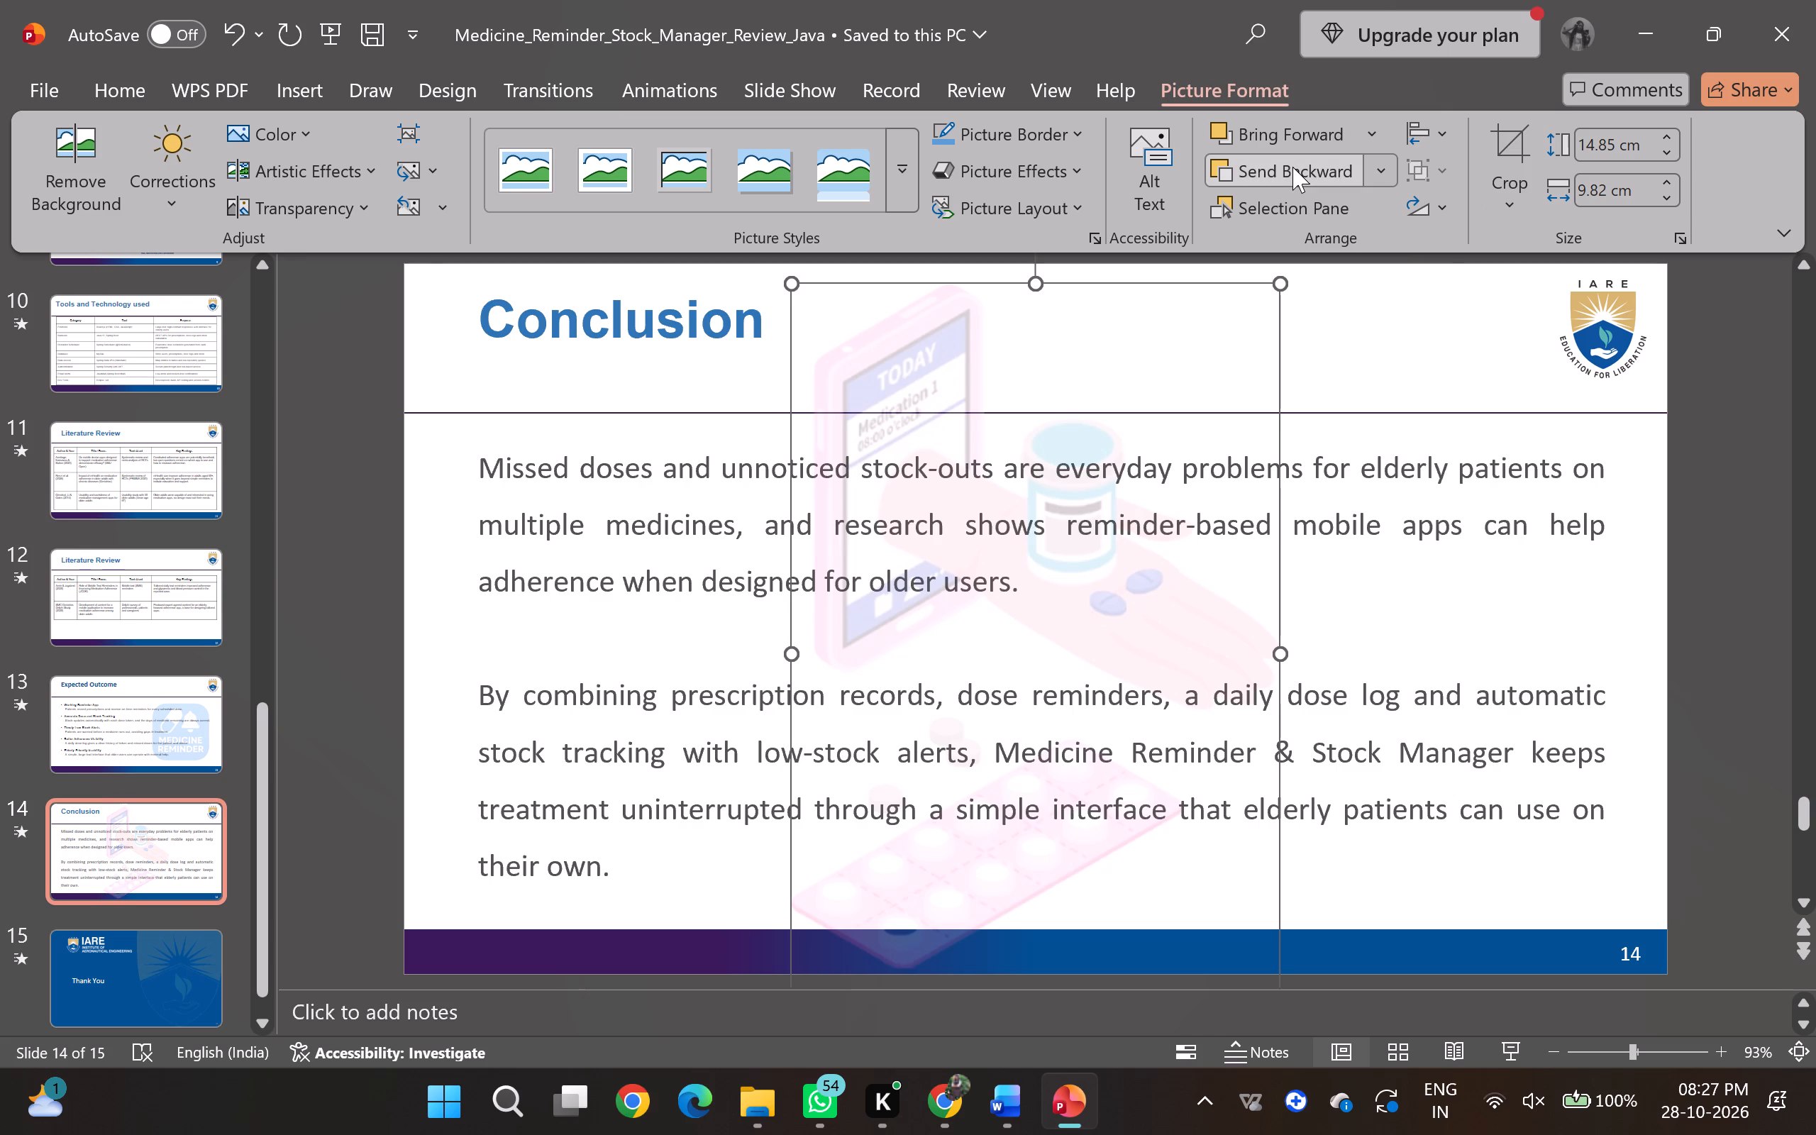
triple_click(1292, 167)
triple_click(1292, 167)
click(1292, 167)
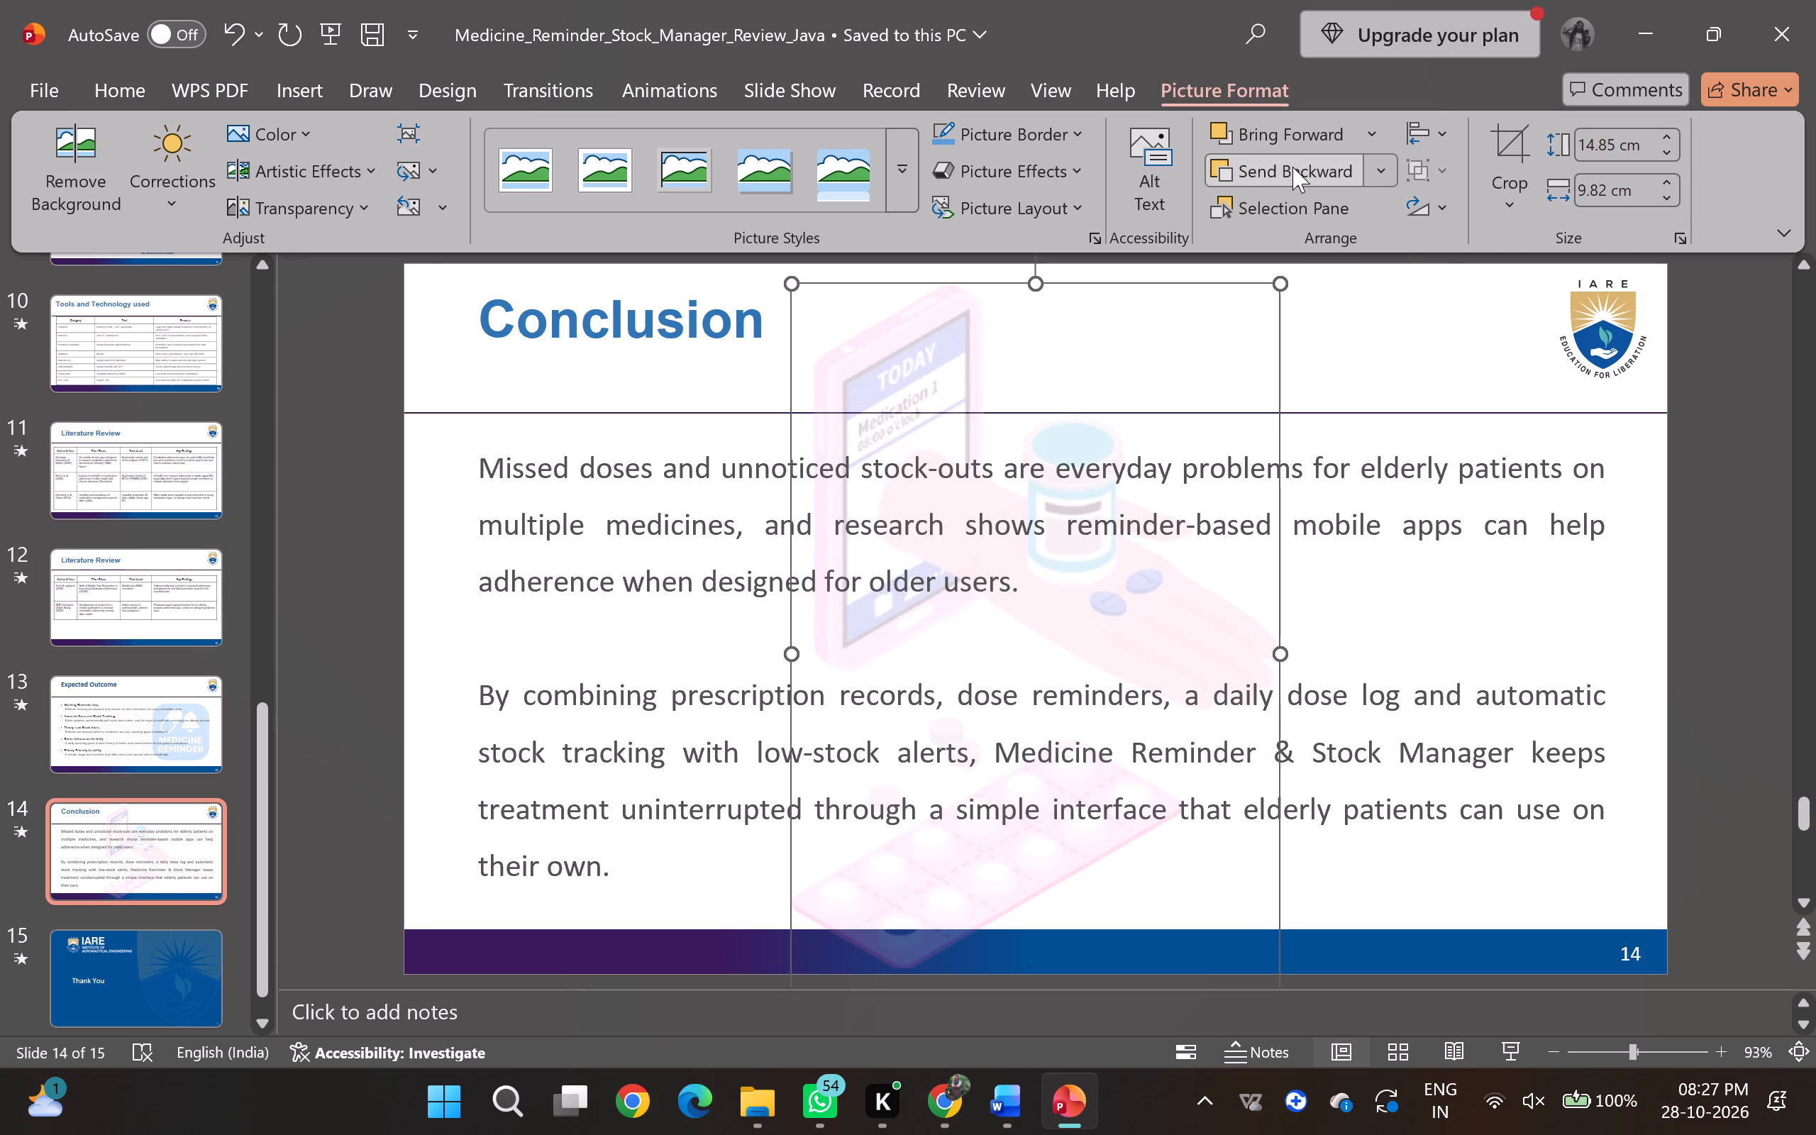
triple_click(1292, 167)
click(1292, 167)
click(1685, 524)
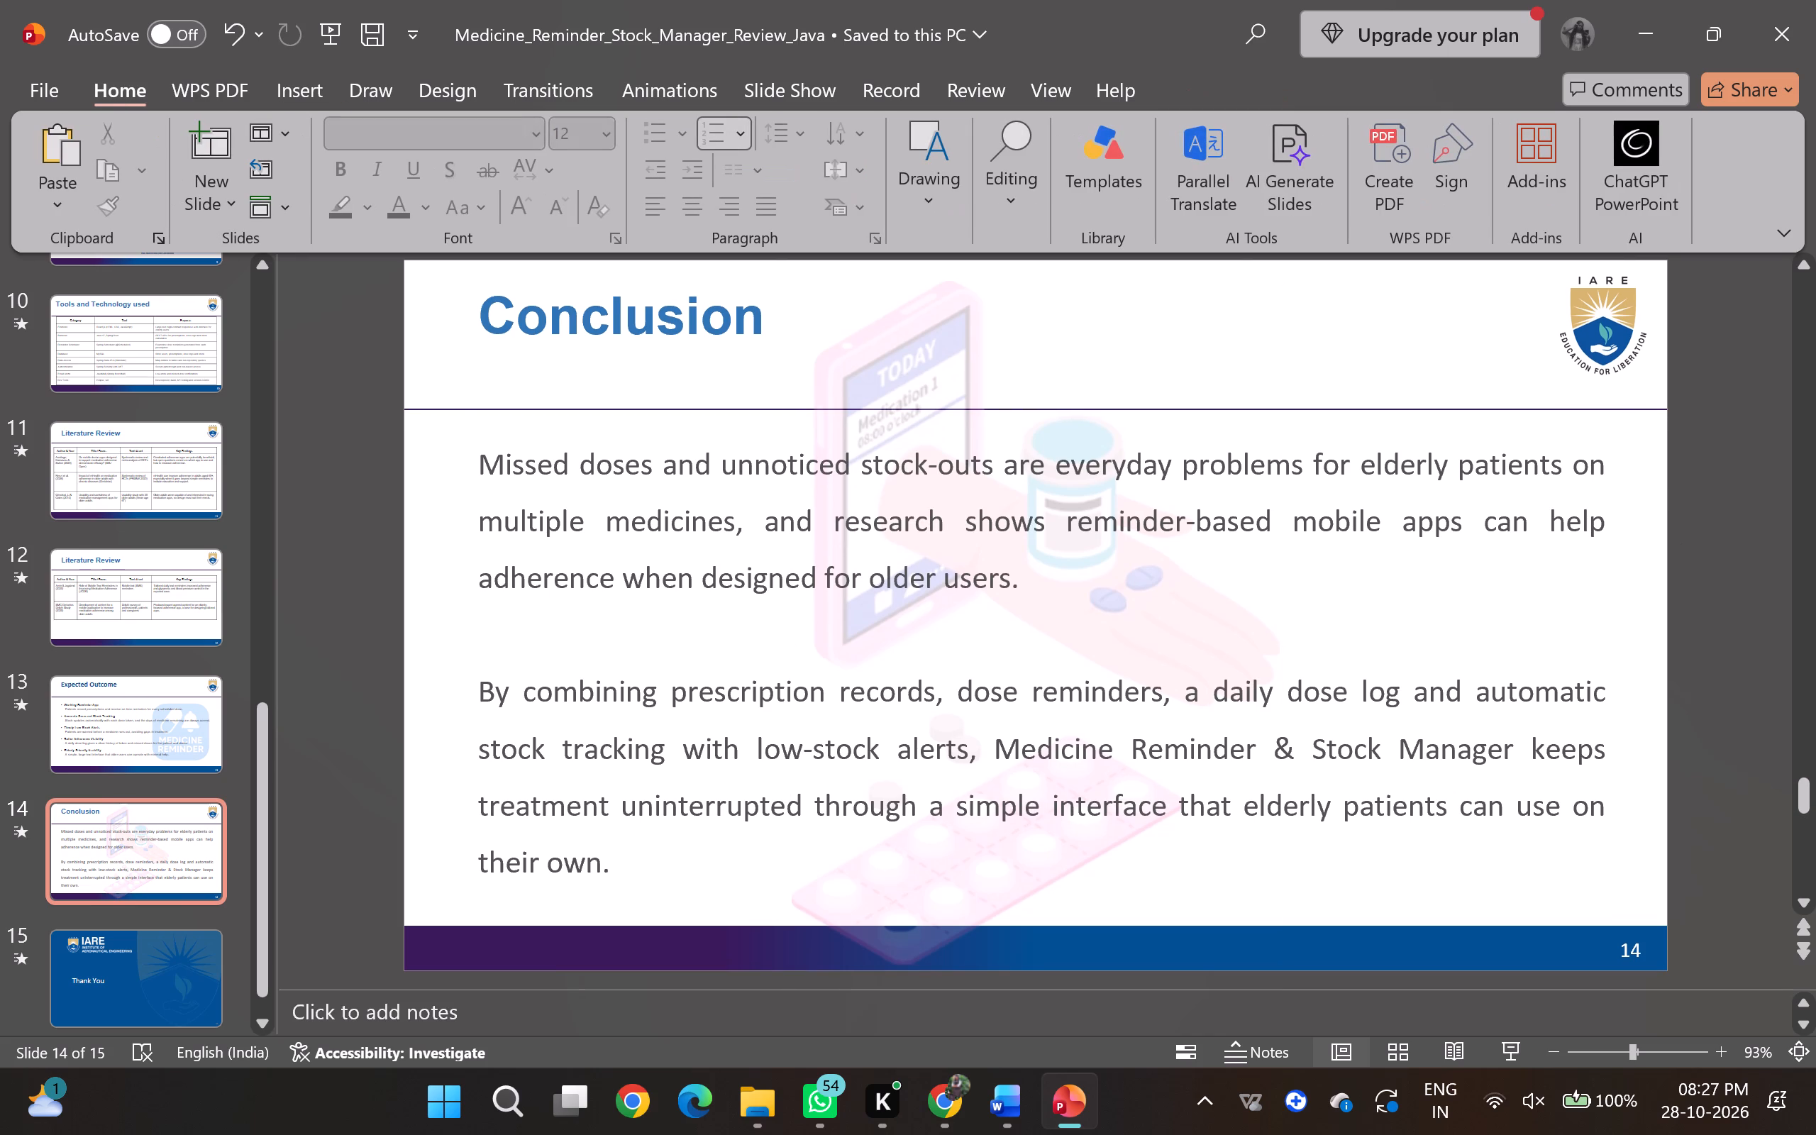
Change the font colour of both Conclusion body paragraphs to black.
click(785, 812)
drag(684, 864, 472, 479)
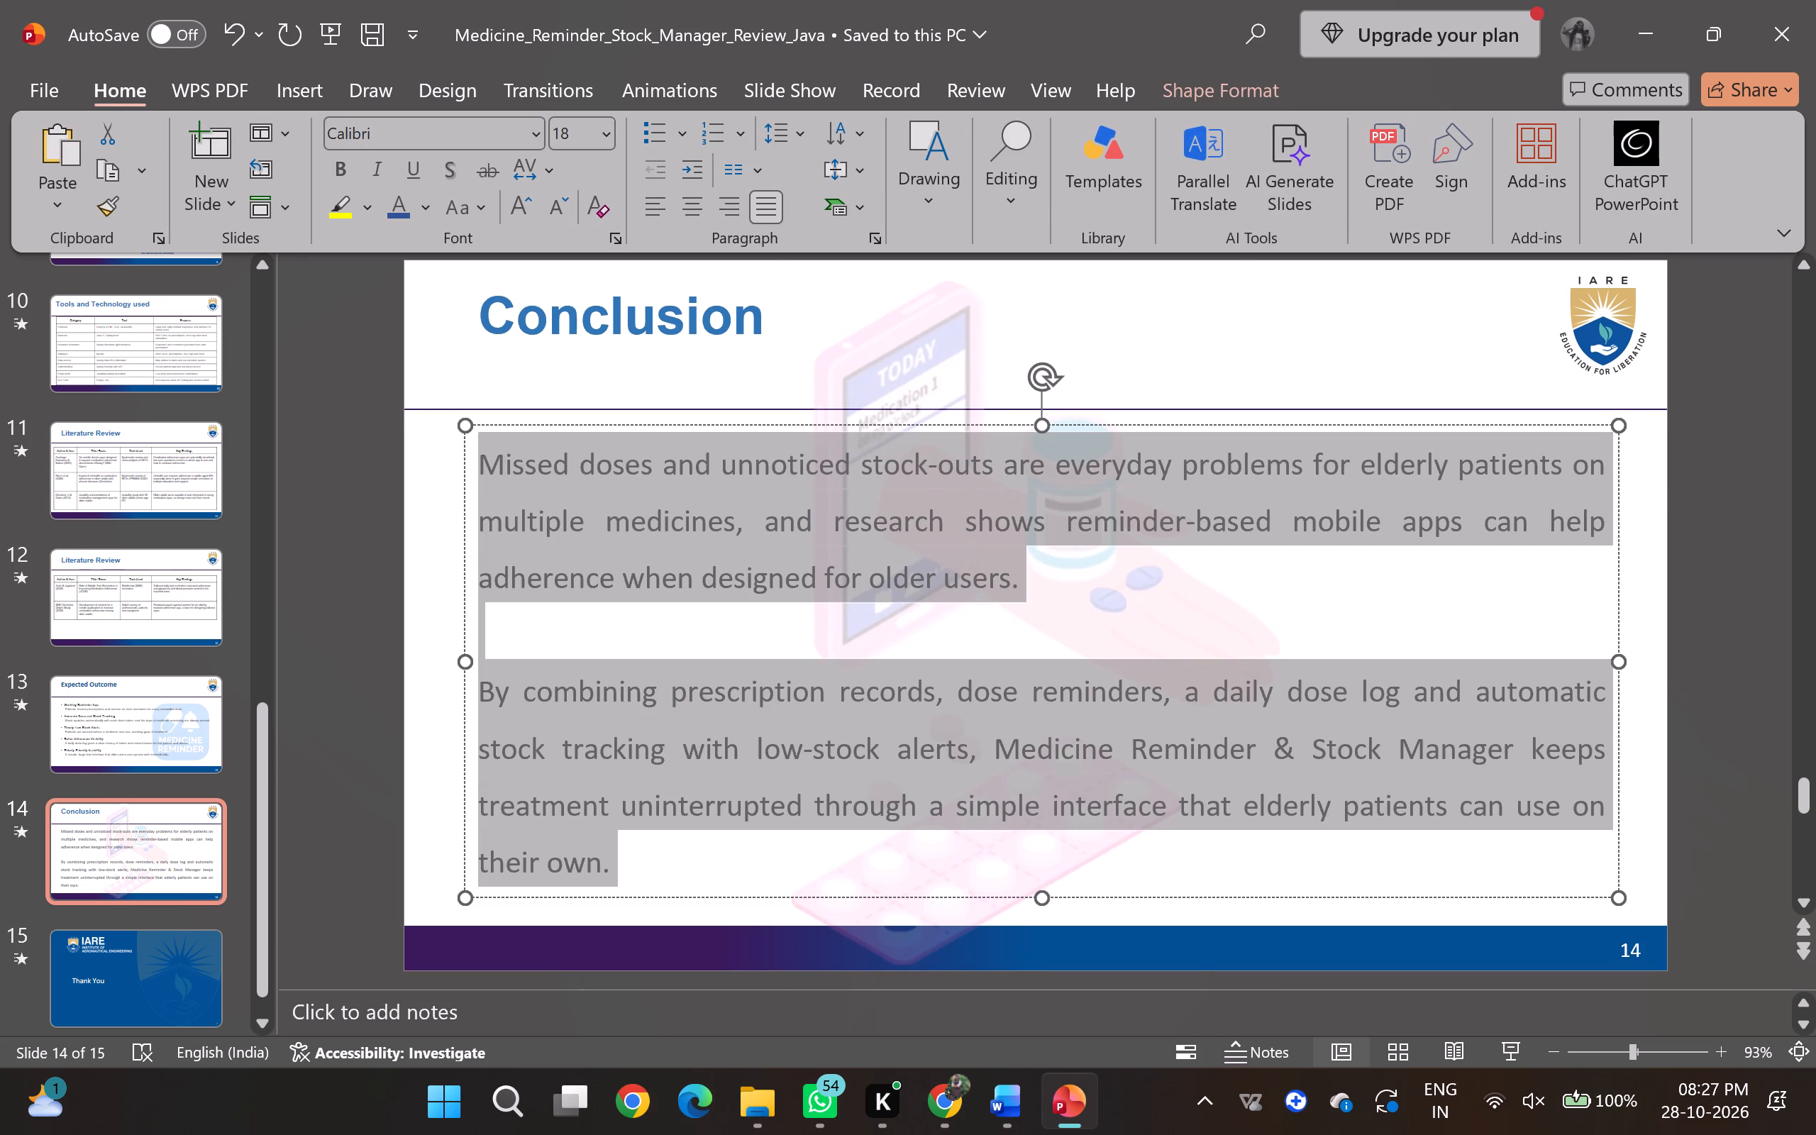
drag(472, 479, 472, 478)
click(426, 212)
click(447, 345)
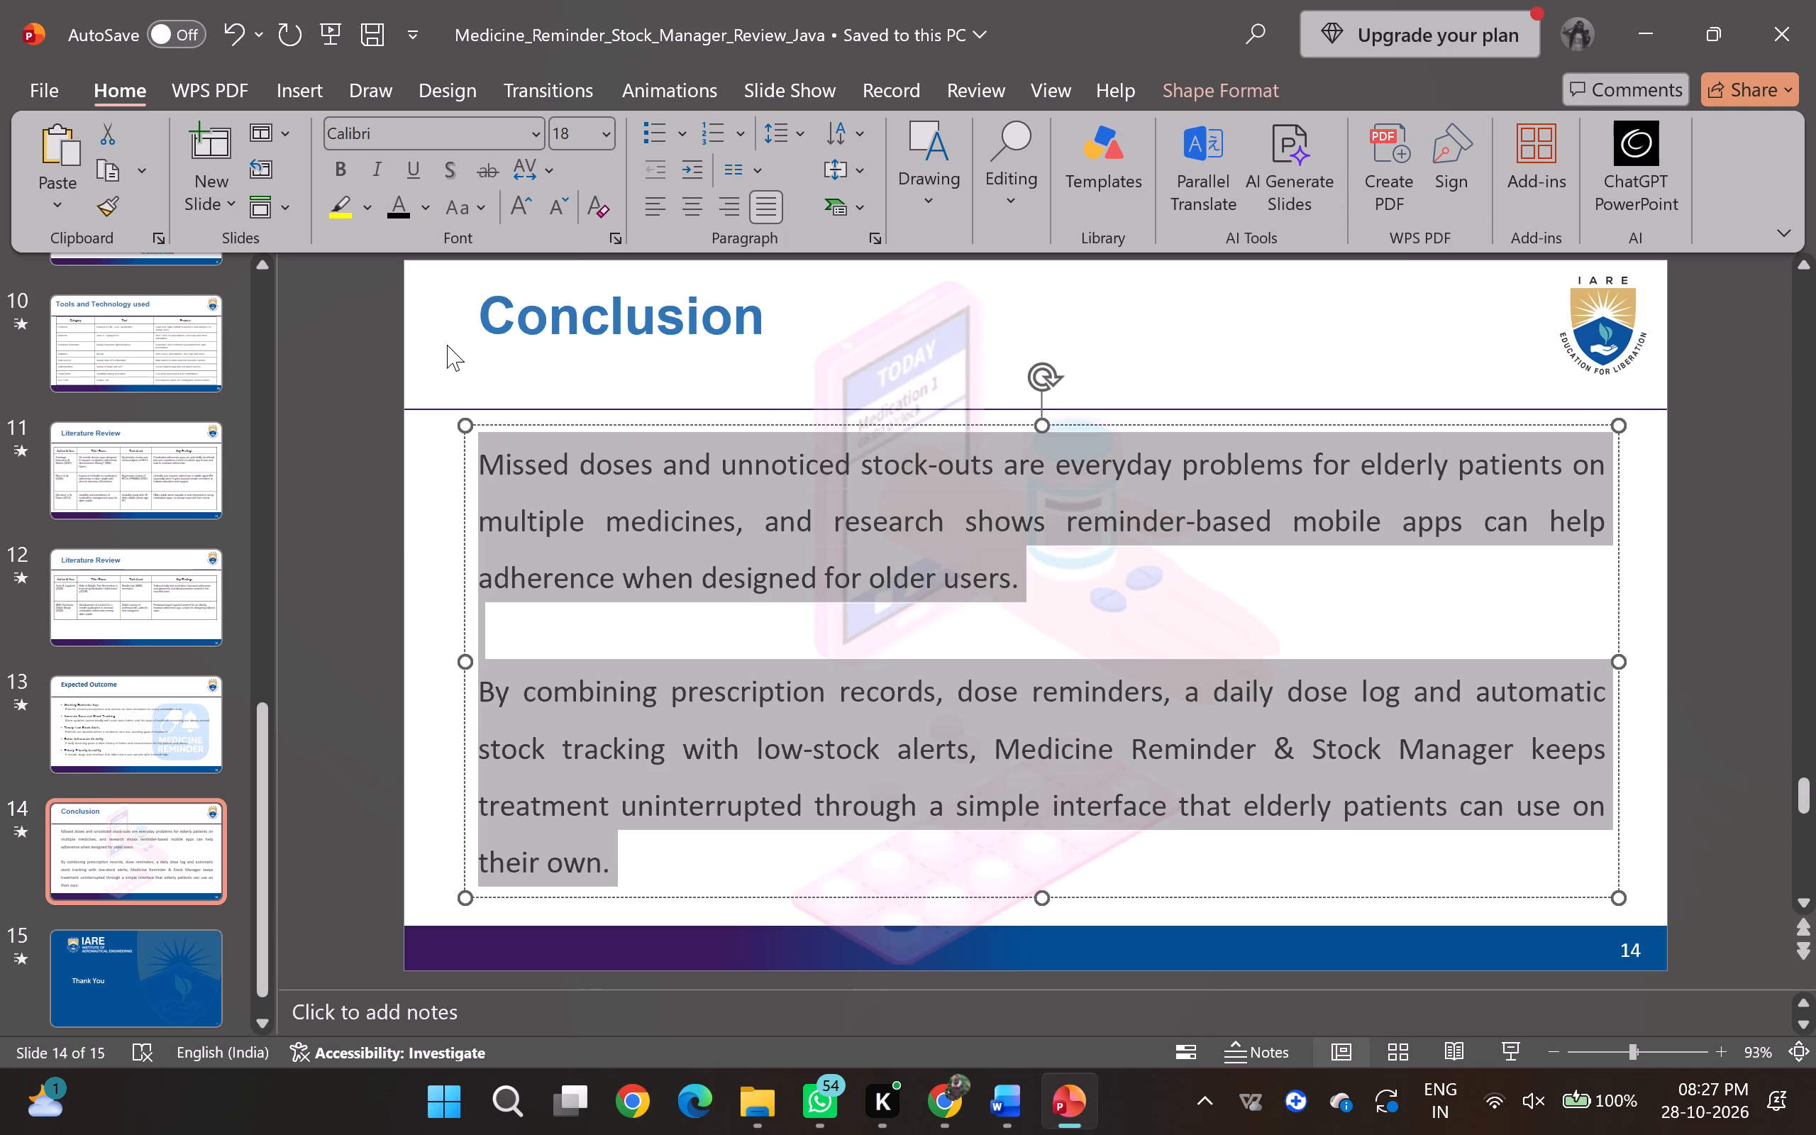
click(341, 417)
Open slide 2, Contents, and in Chrome's image results find and copy Instagram's picture of a hand holding a pill reminder phone.
drag(262, 798, 277, 411)
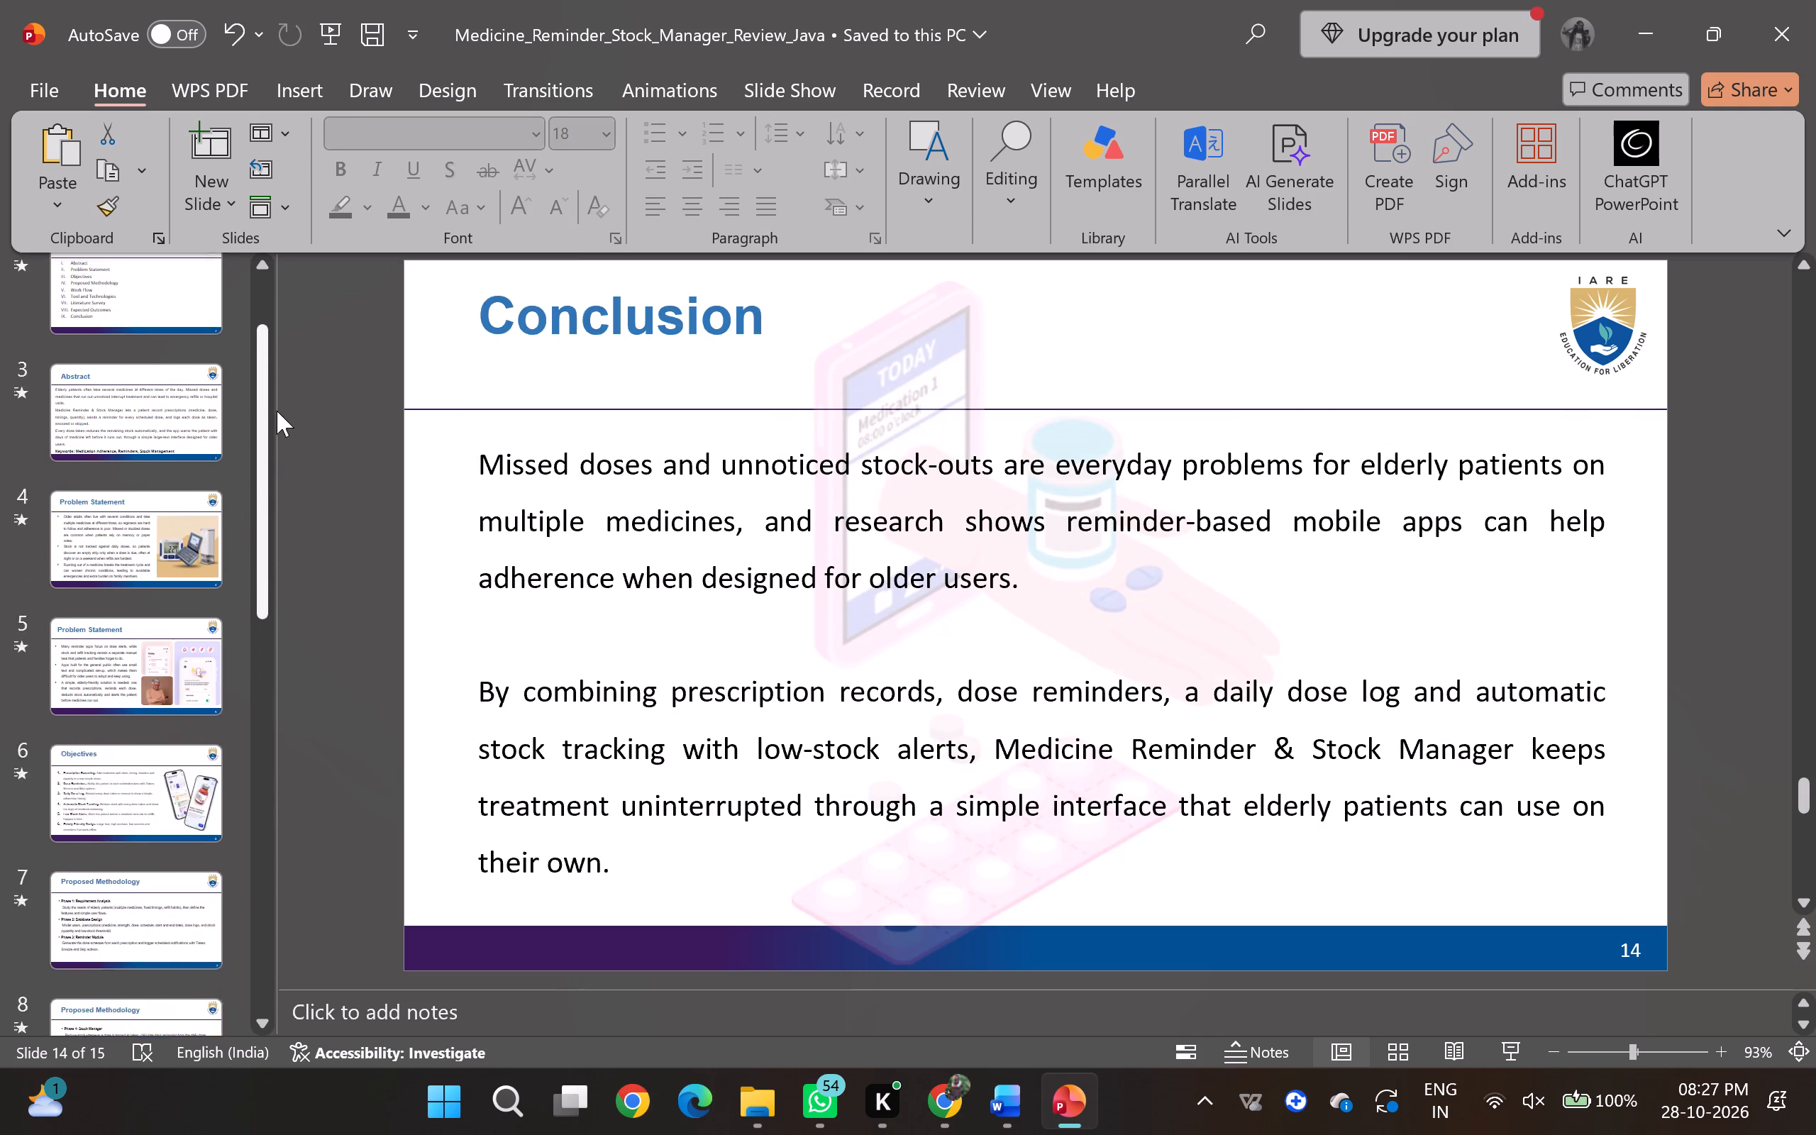
drag(277, 411, 284, 331)
click(170, 424)
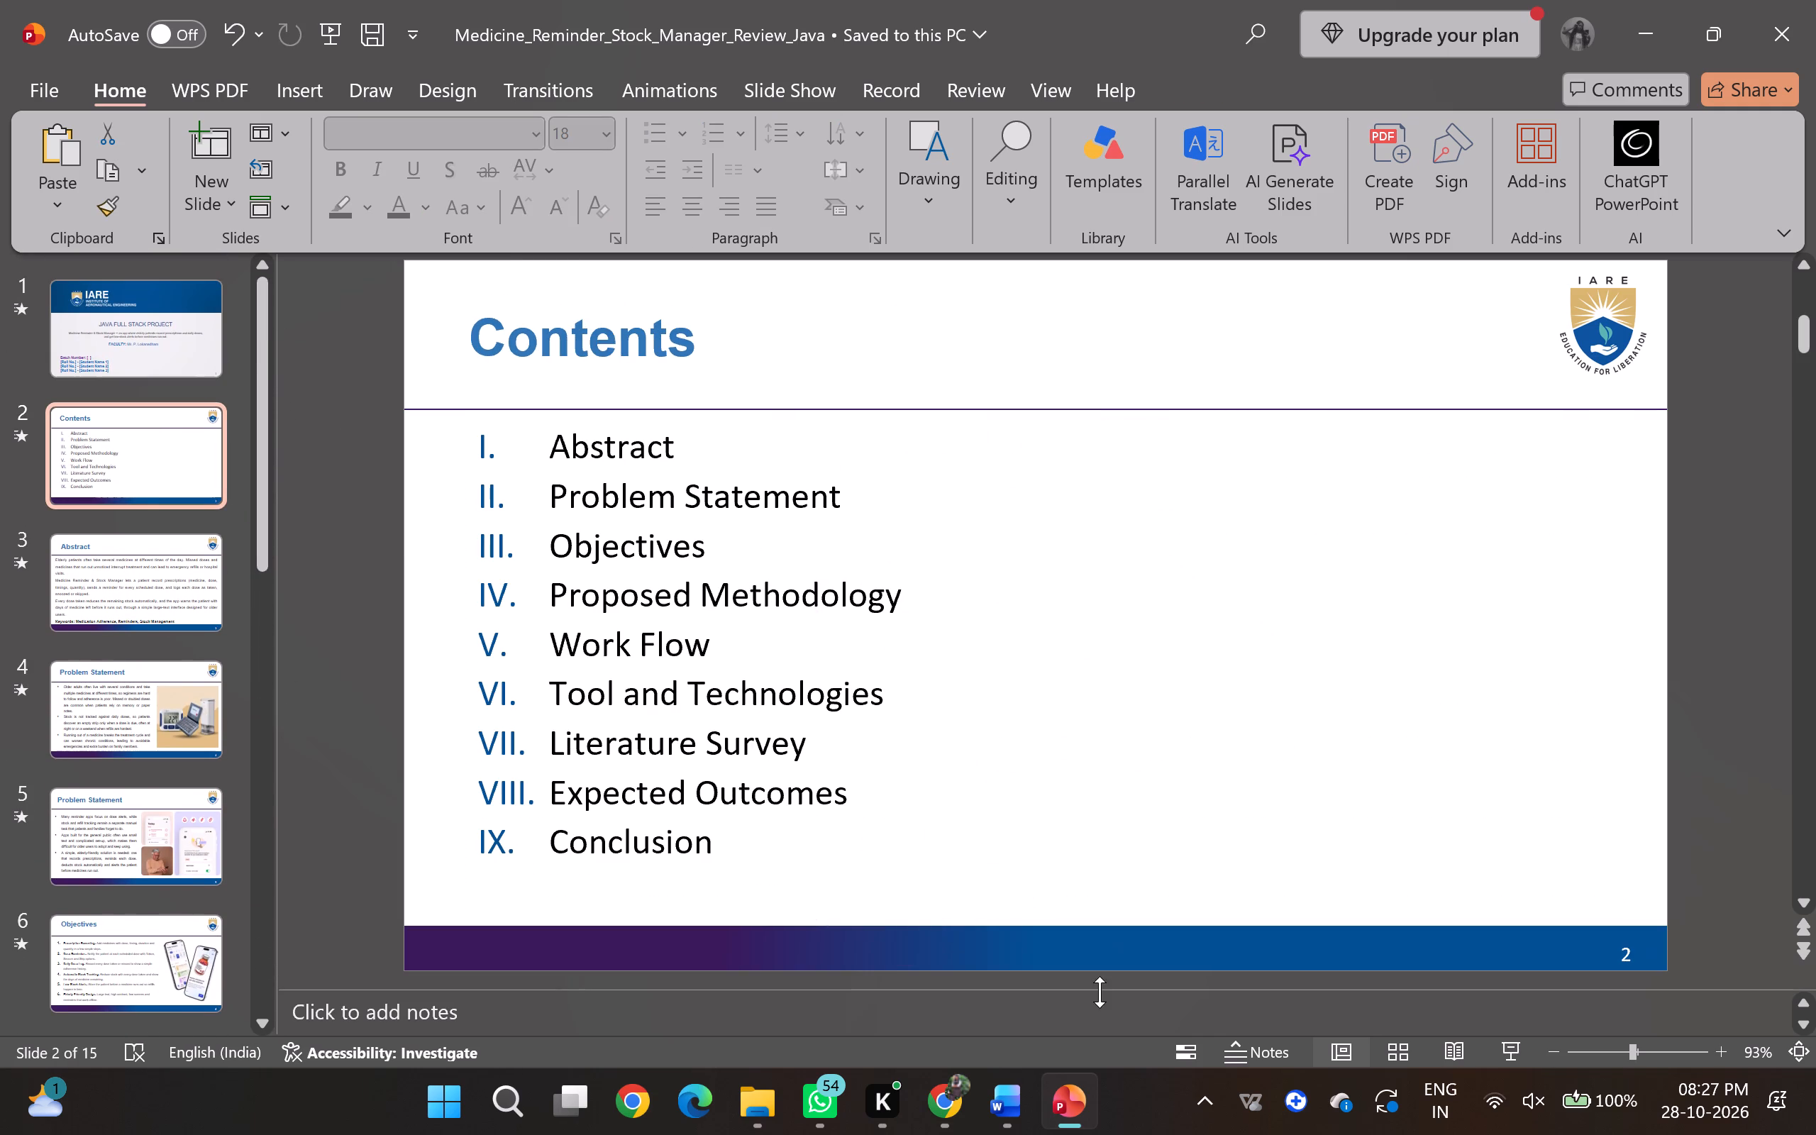
click(917, 1080)
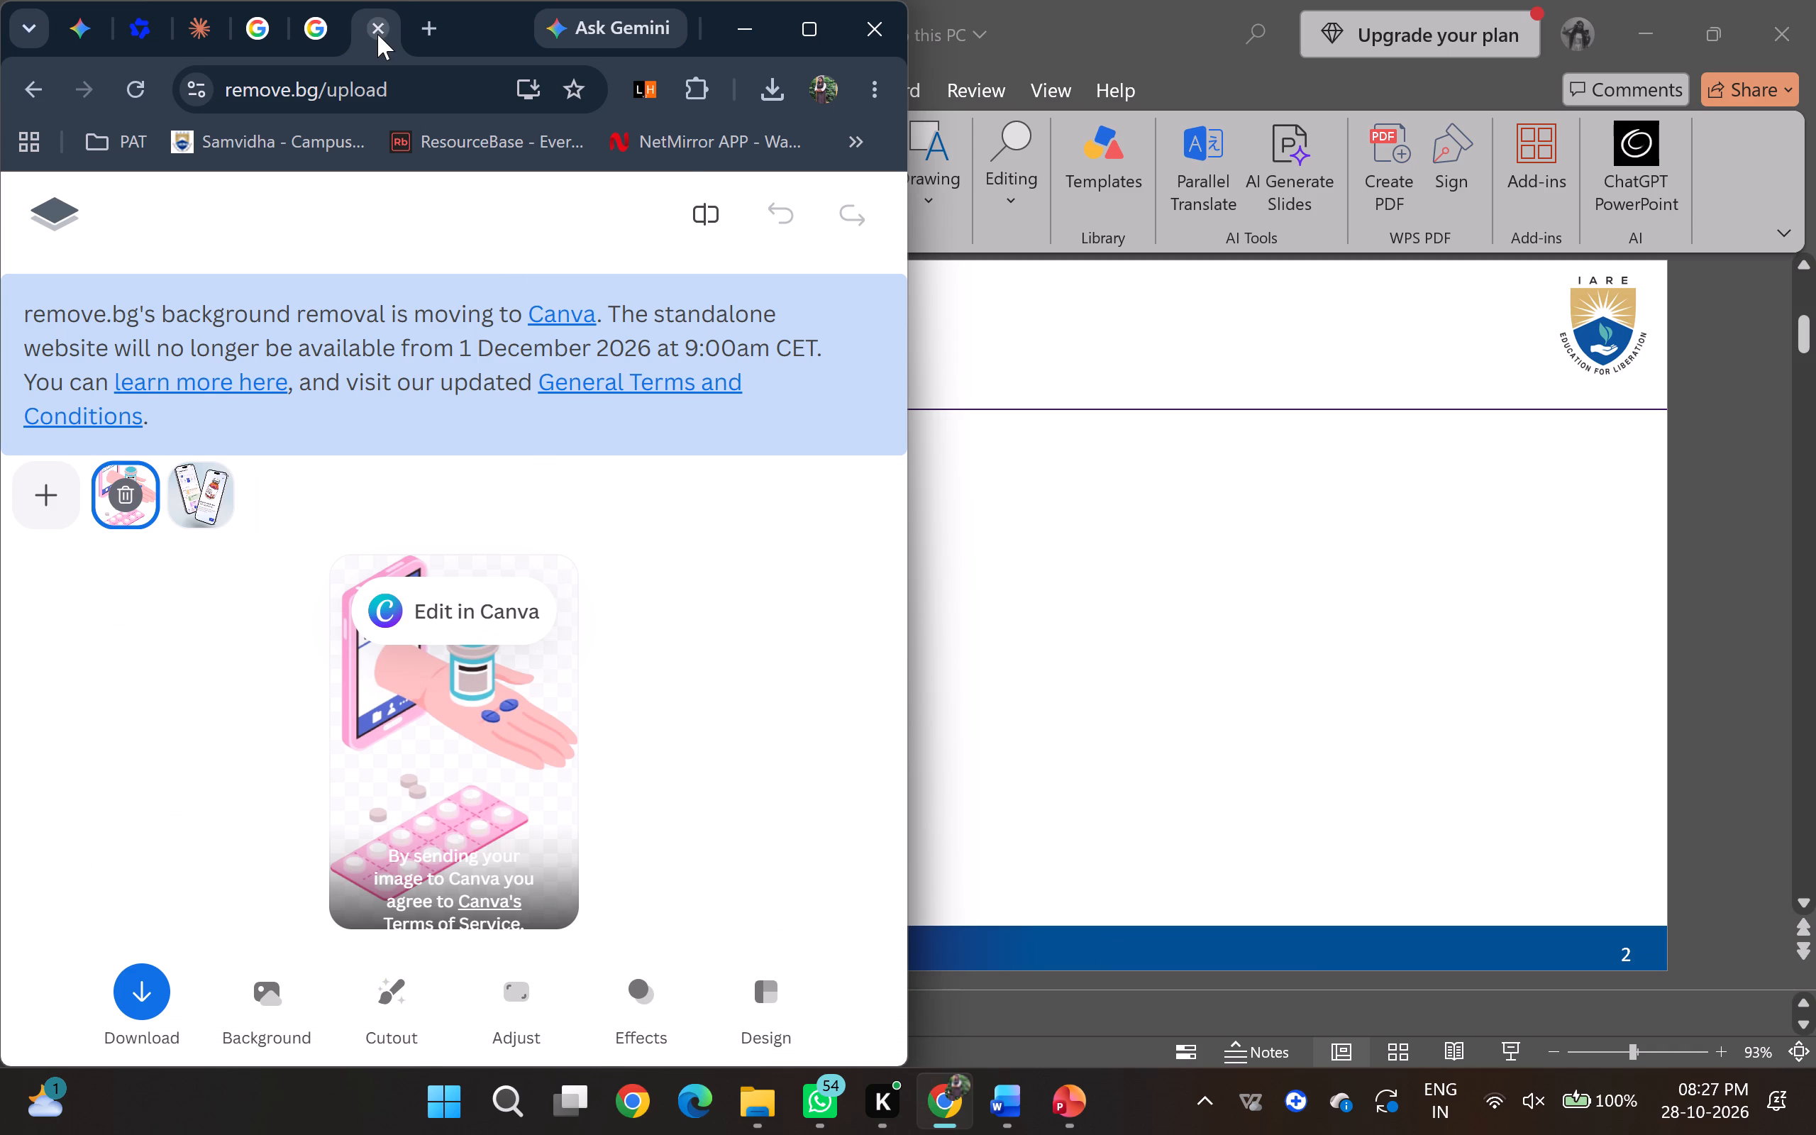
click(376, 34)
click(814, 216)
scroll(622, 548, down, 2)
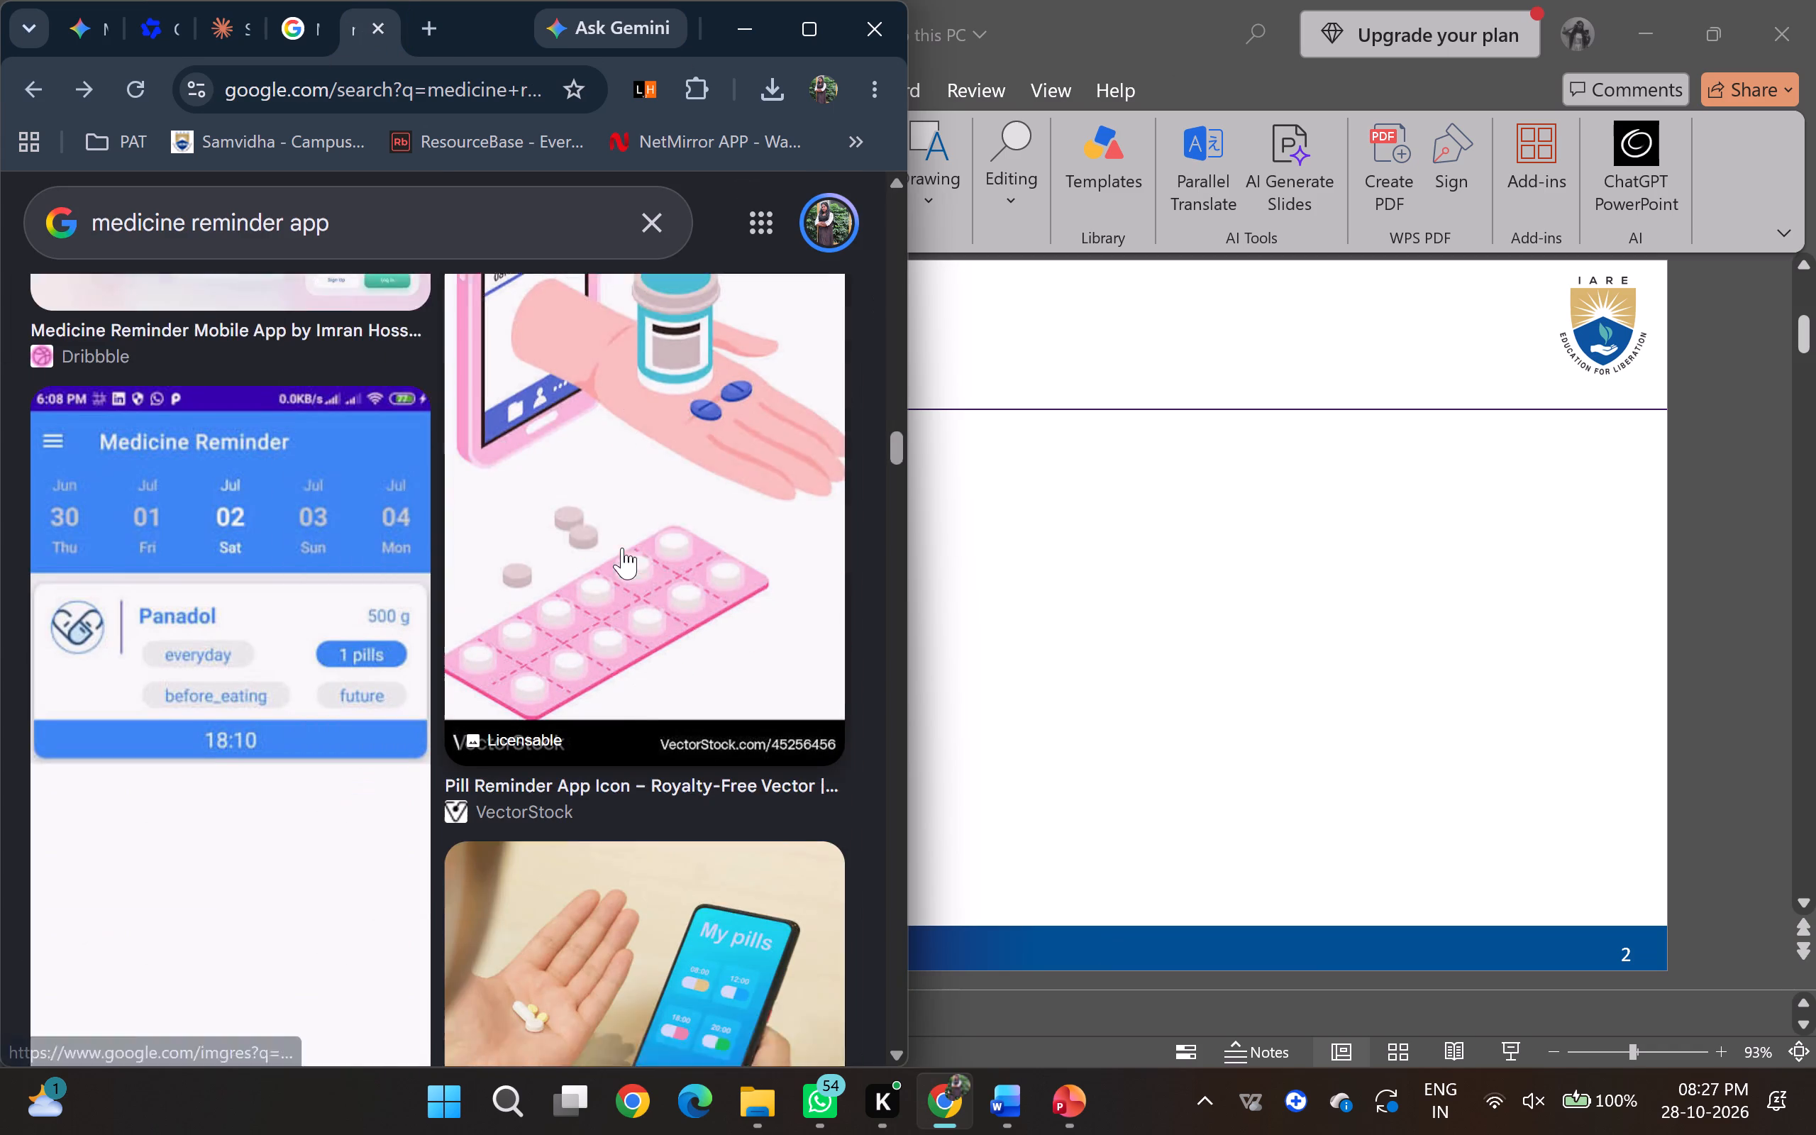
scroll(622, 548, down, 6)
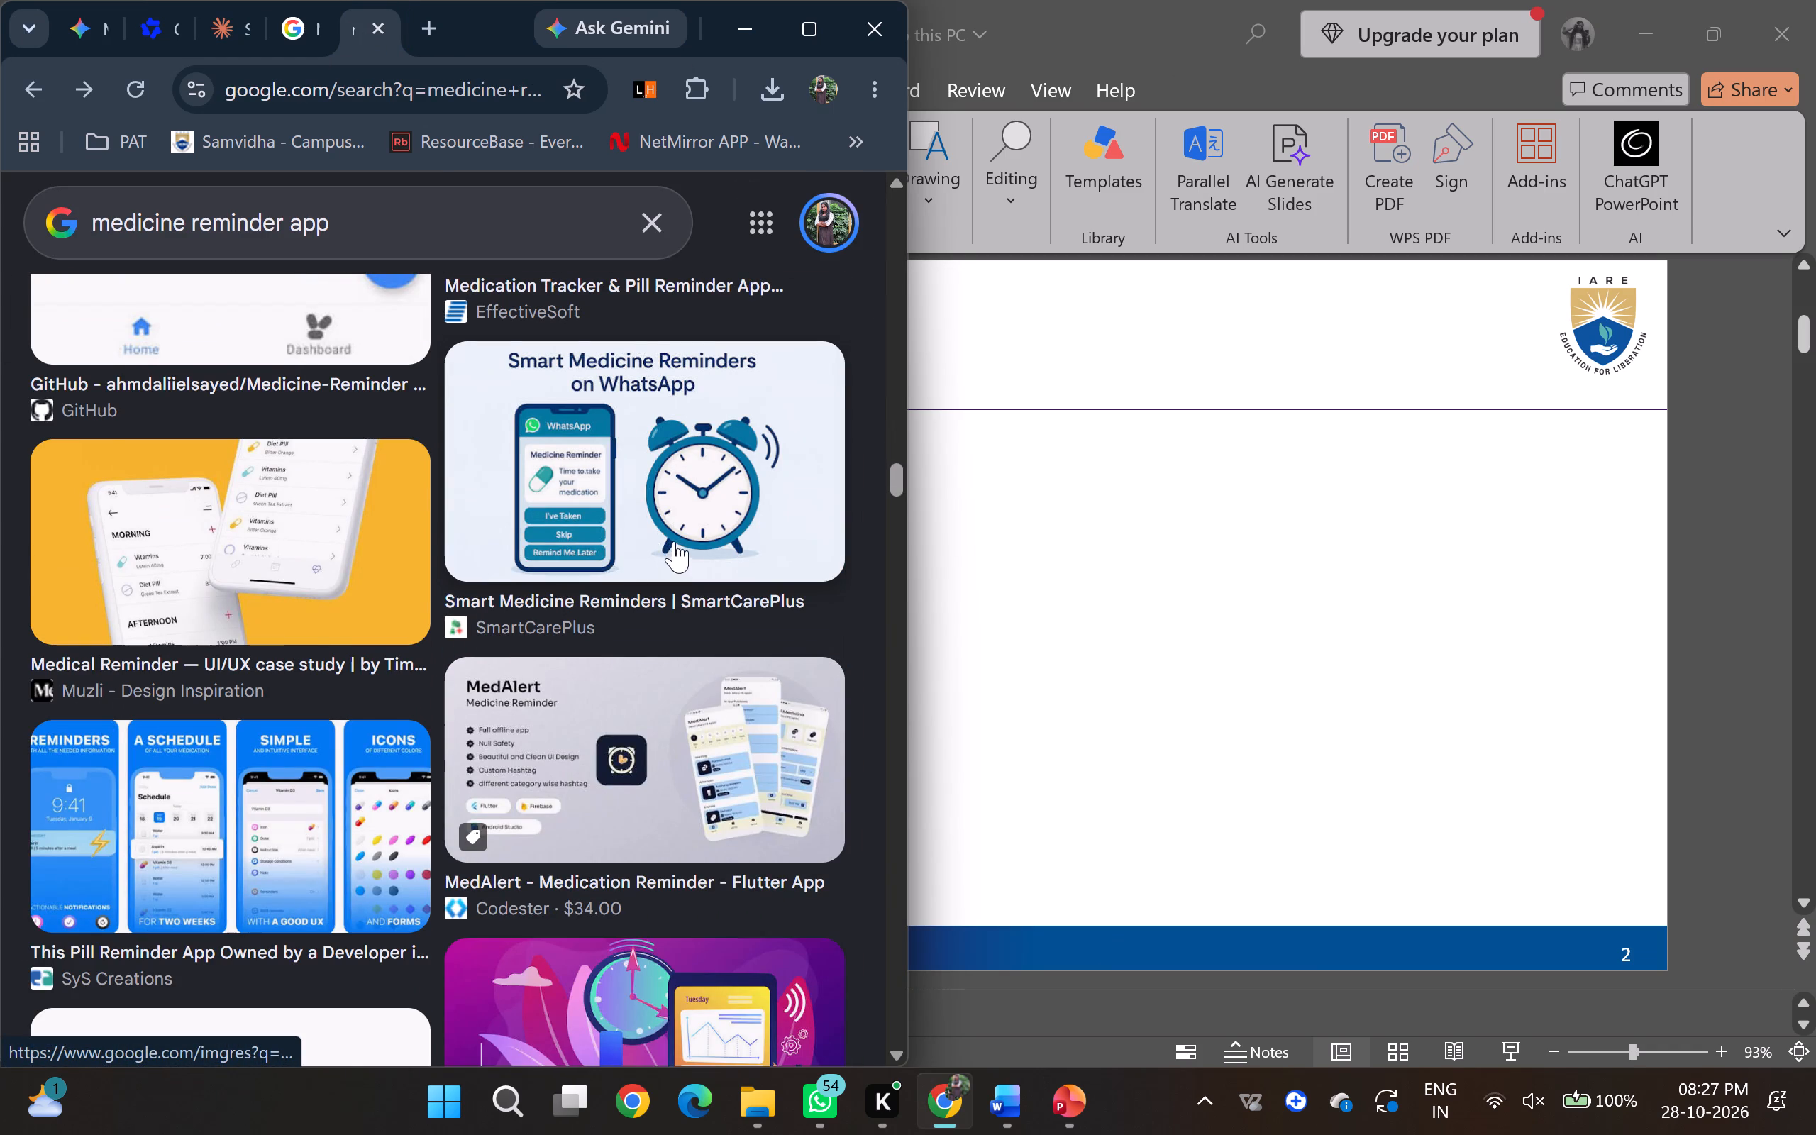
scroll(685, 539, down, 2)
scroll(740, 523, down, 2)
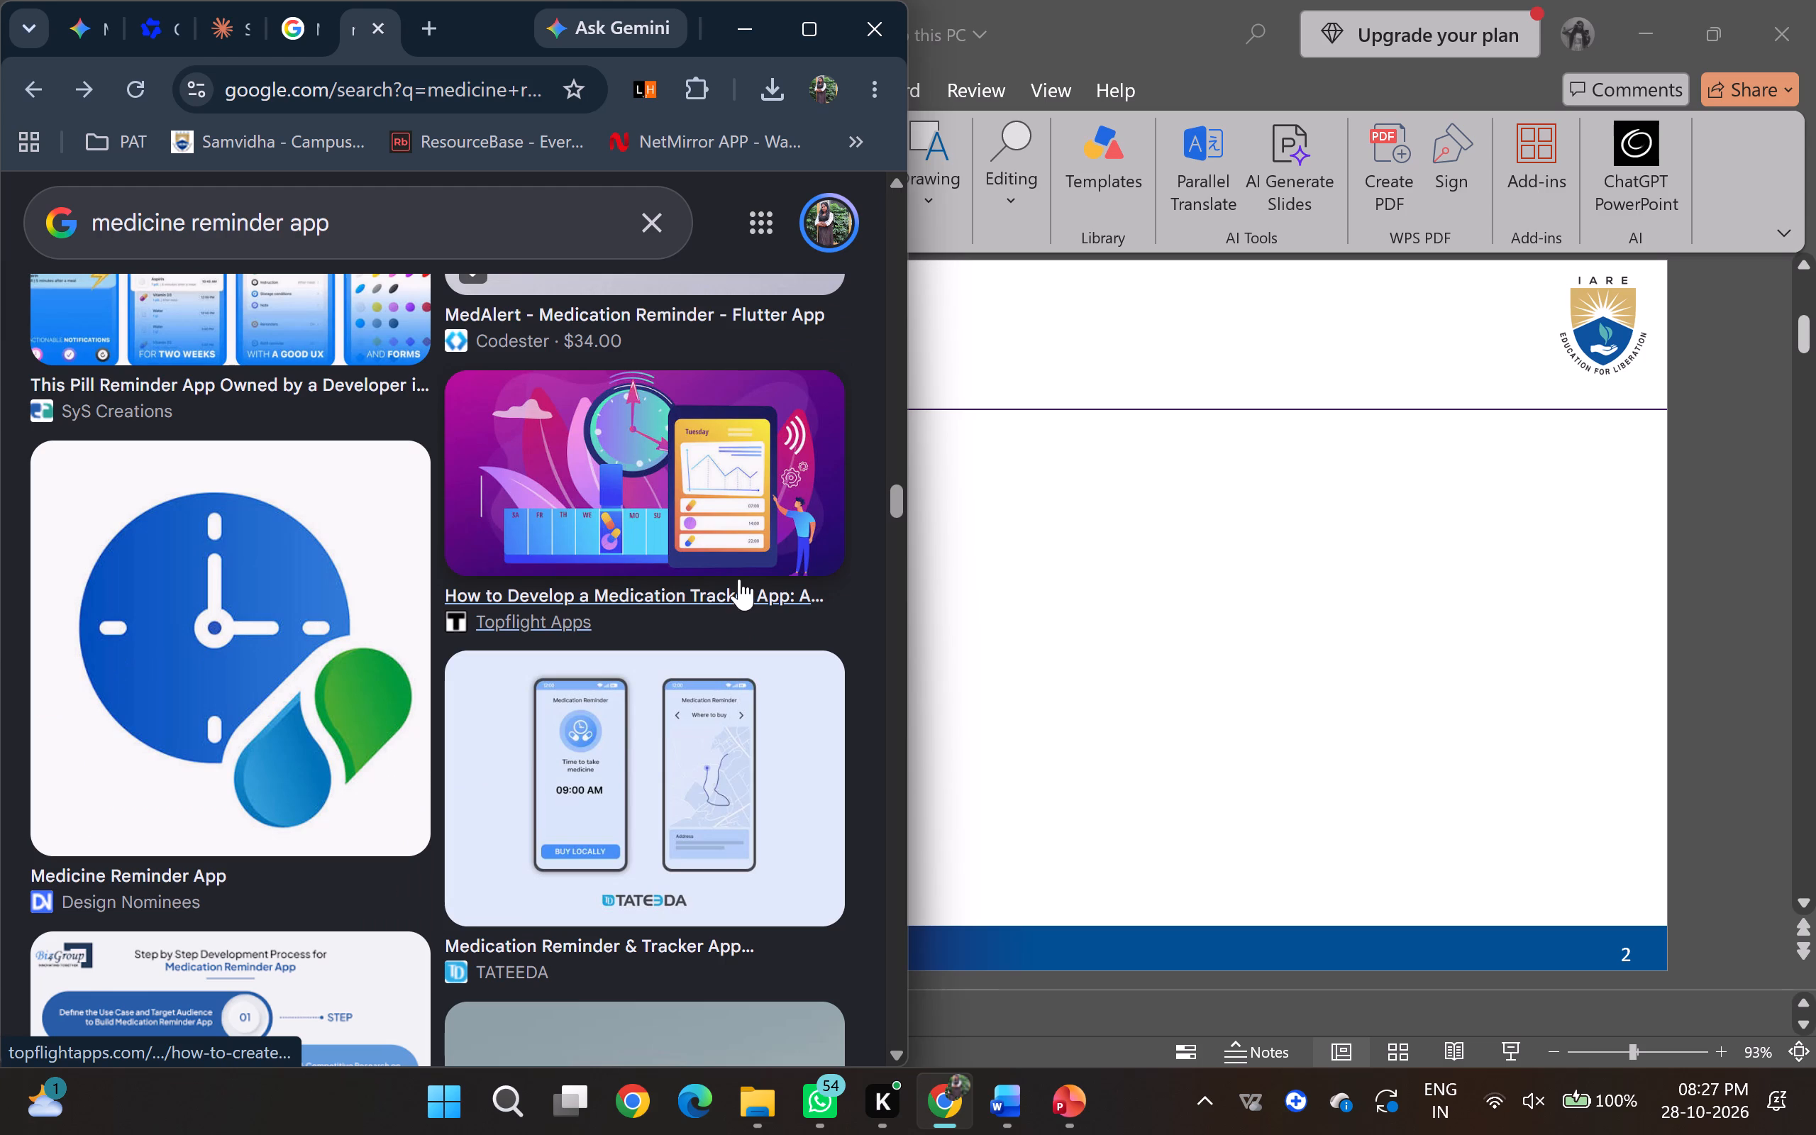
scroll(739, 570, down, 5)
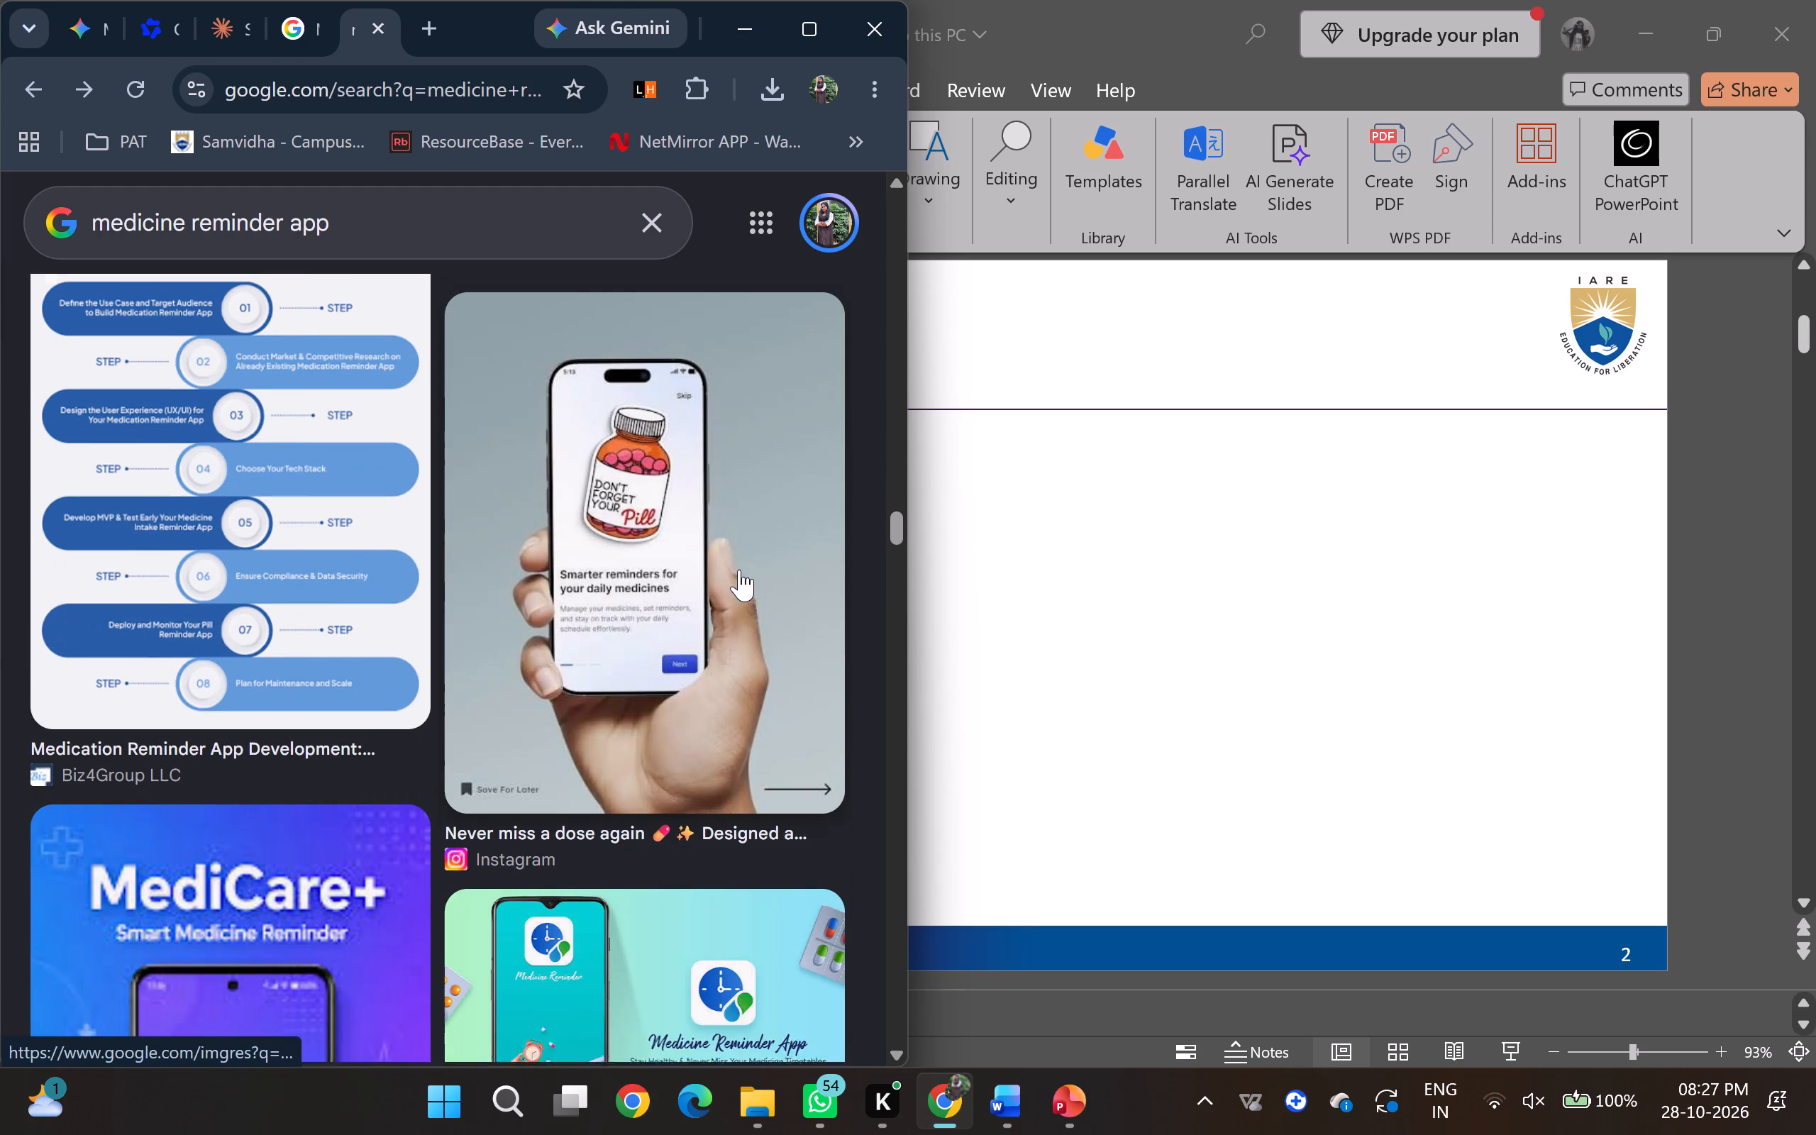
scroll(739, 570, down, 1)
click(704, 370)
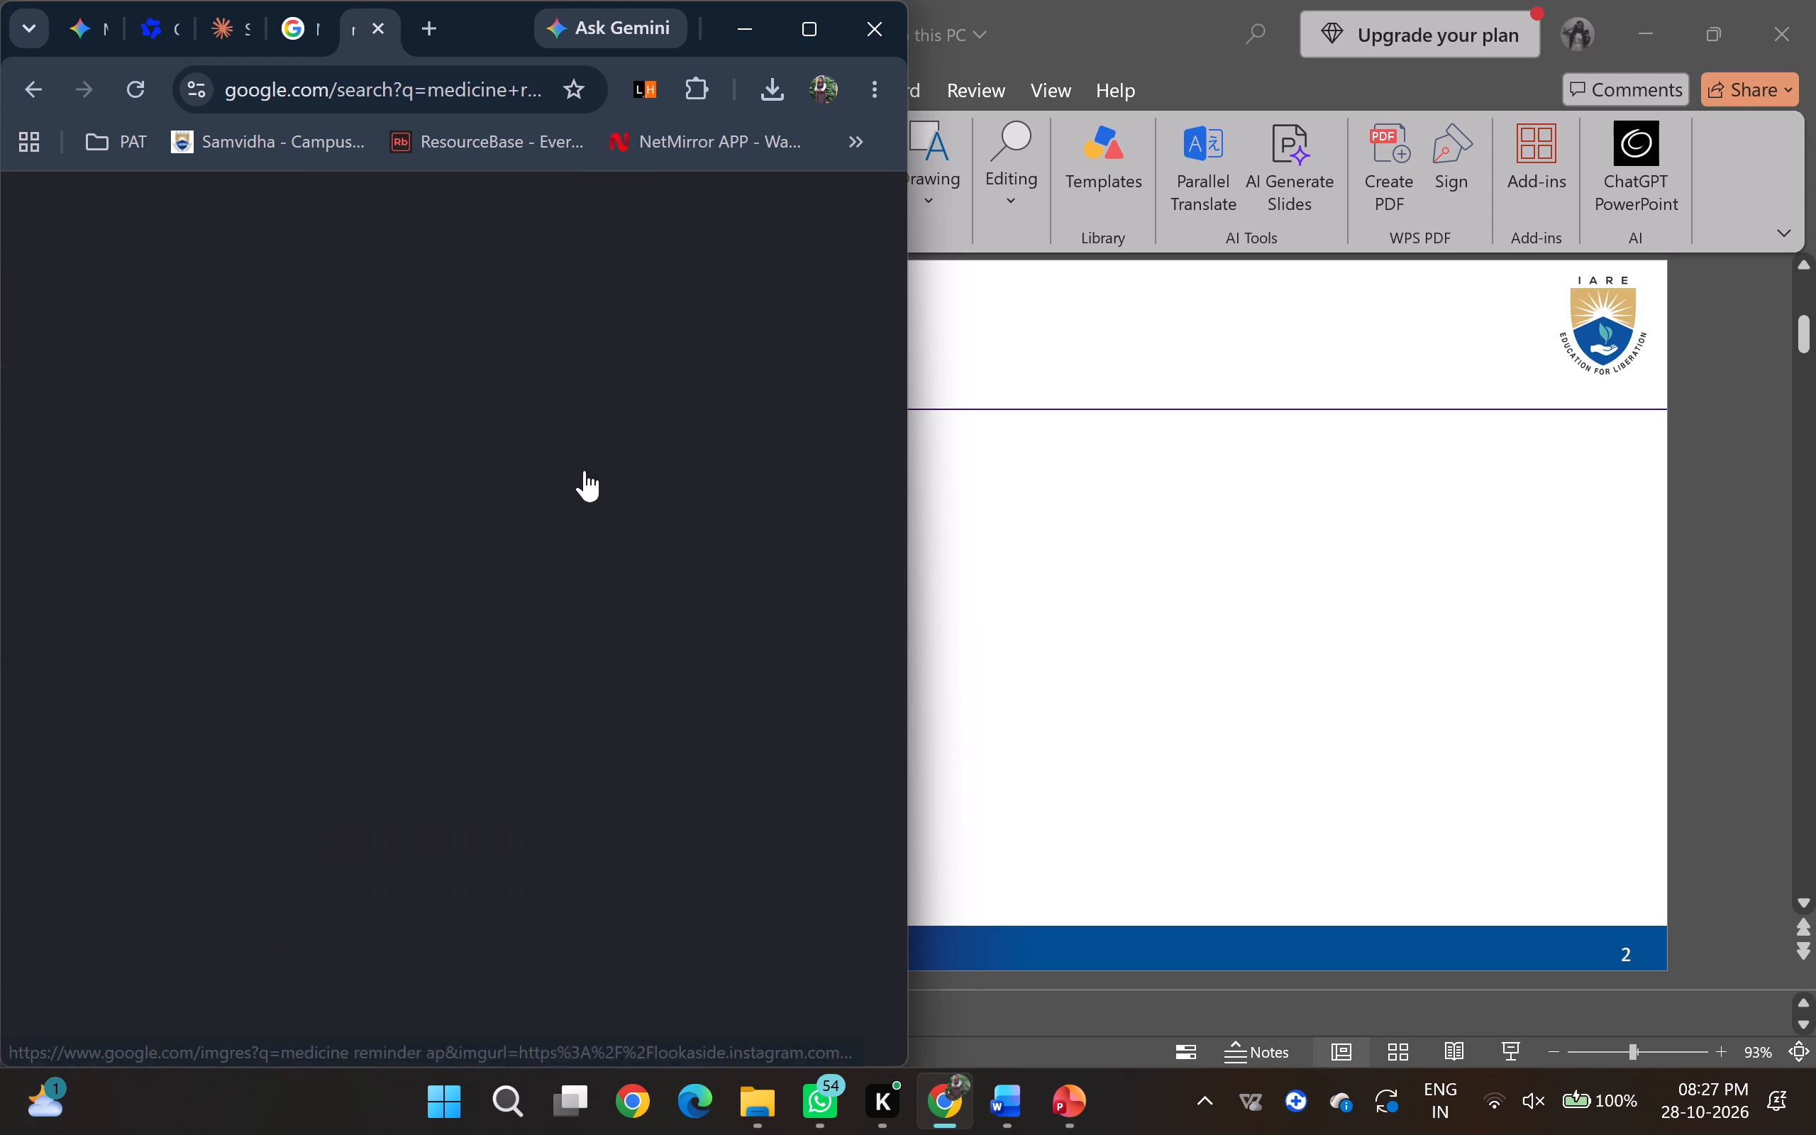
right_click(466, 490)
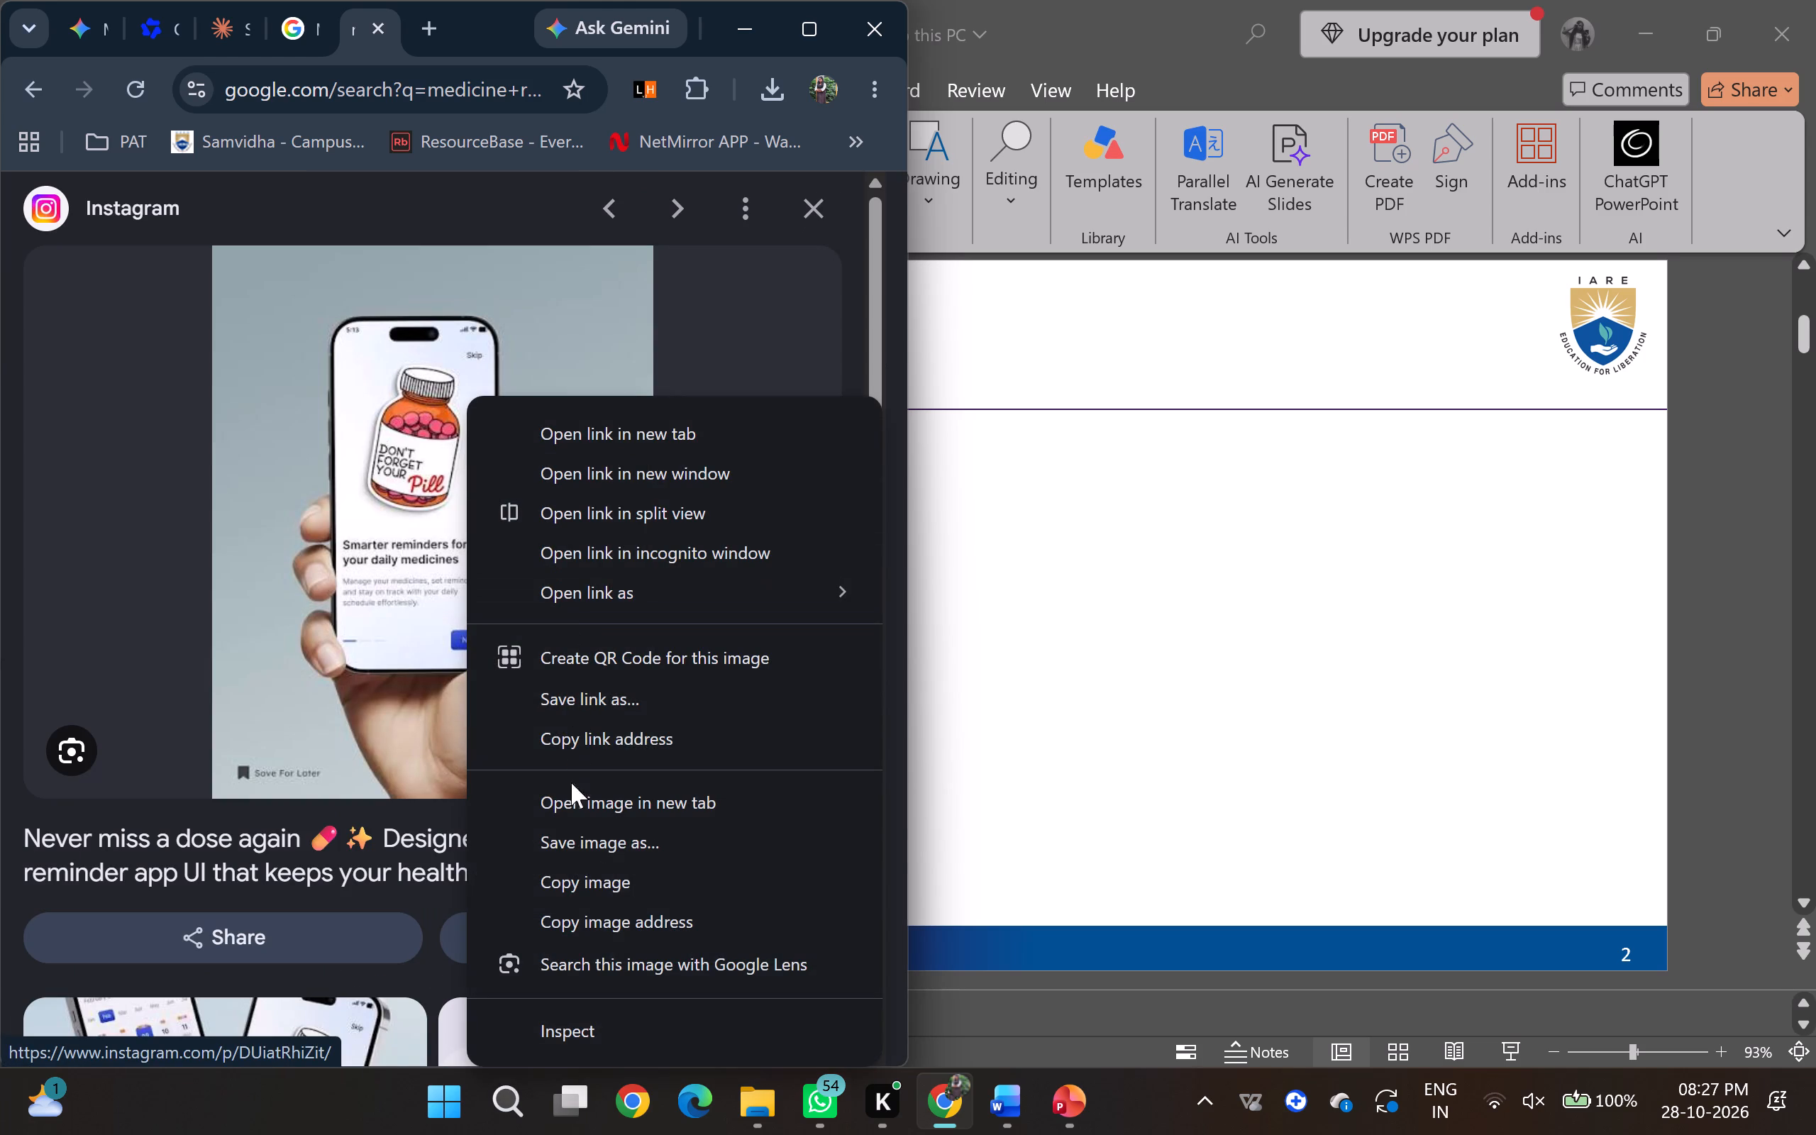
click(571, 873)
Open remove.bg in a new browser page and remove the background of the copied hand-and-phone picture.
click(433, 42)
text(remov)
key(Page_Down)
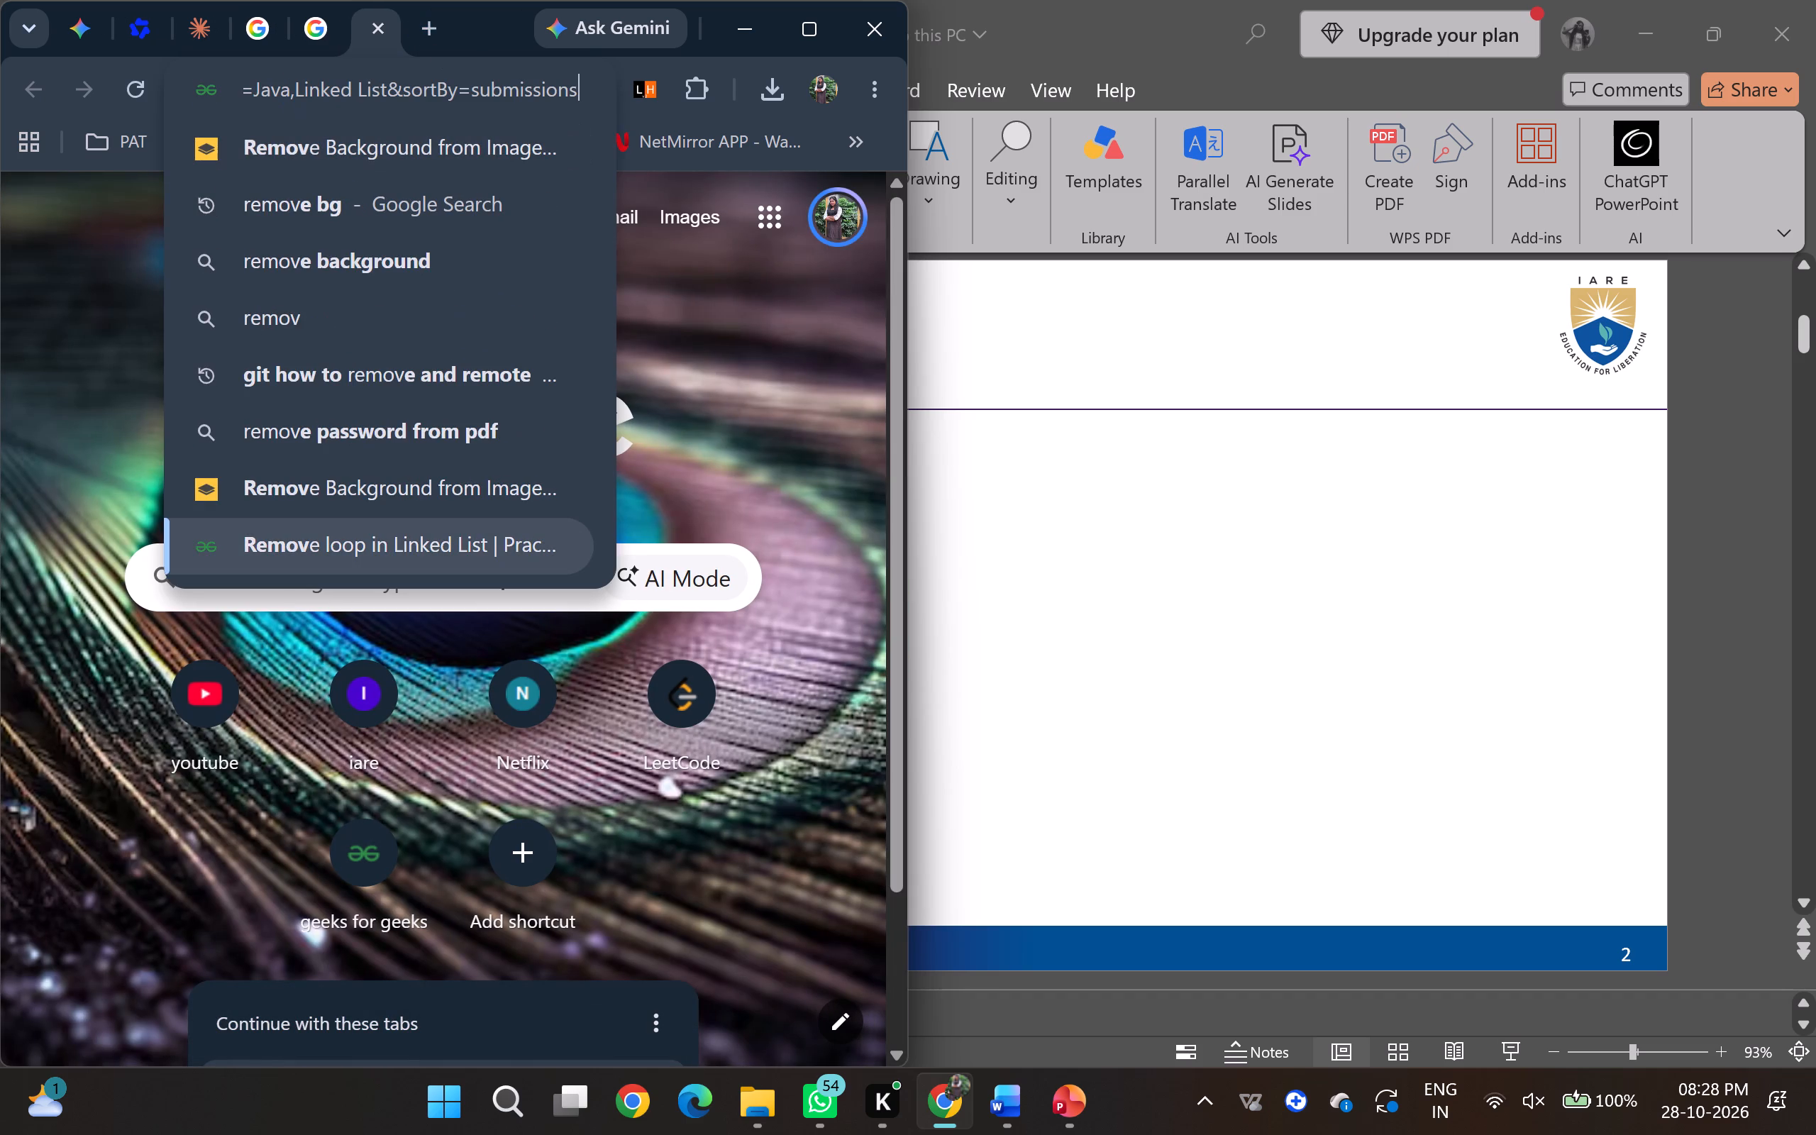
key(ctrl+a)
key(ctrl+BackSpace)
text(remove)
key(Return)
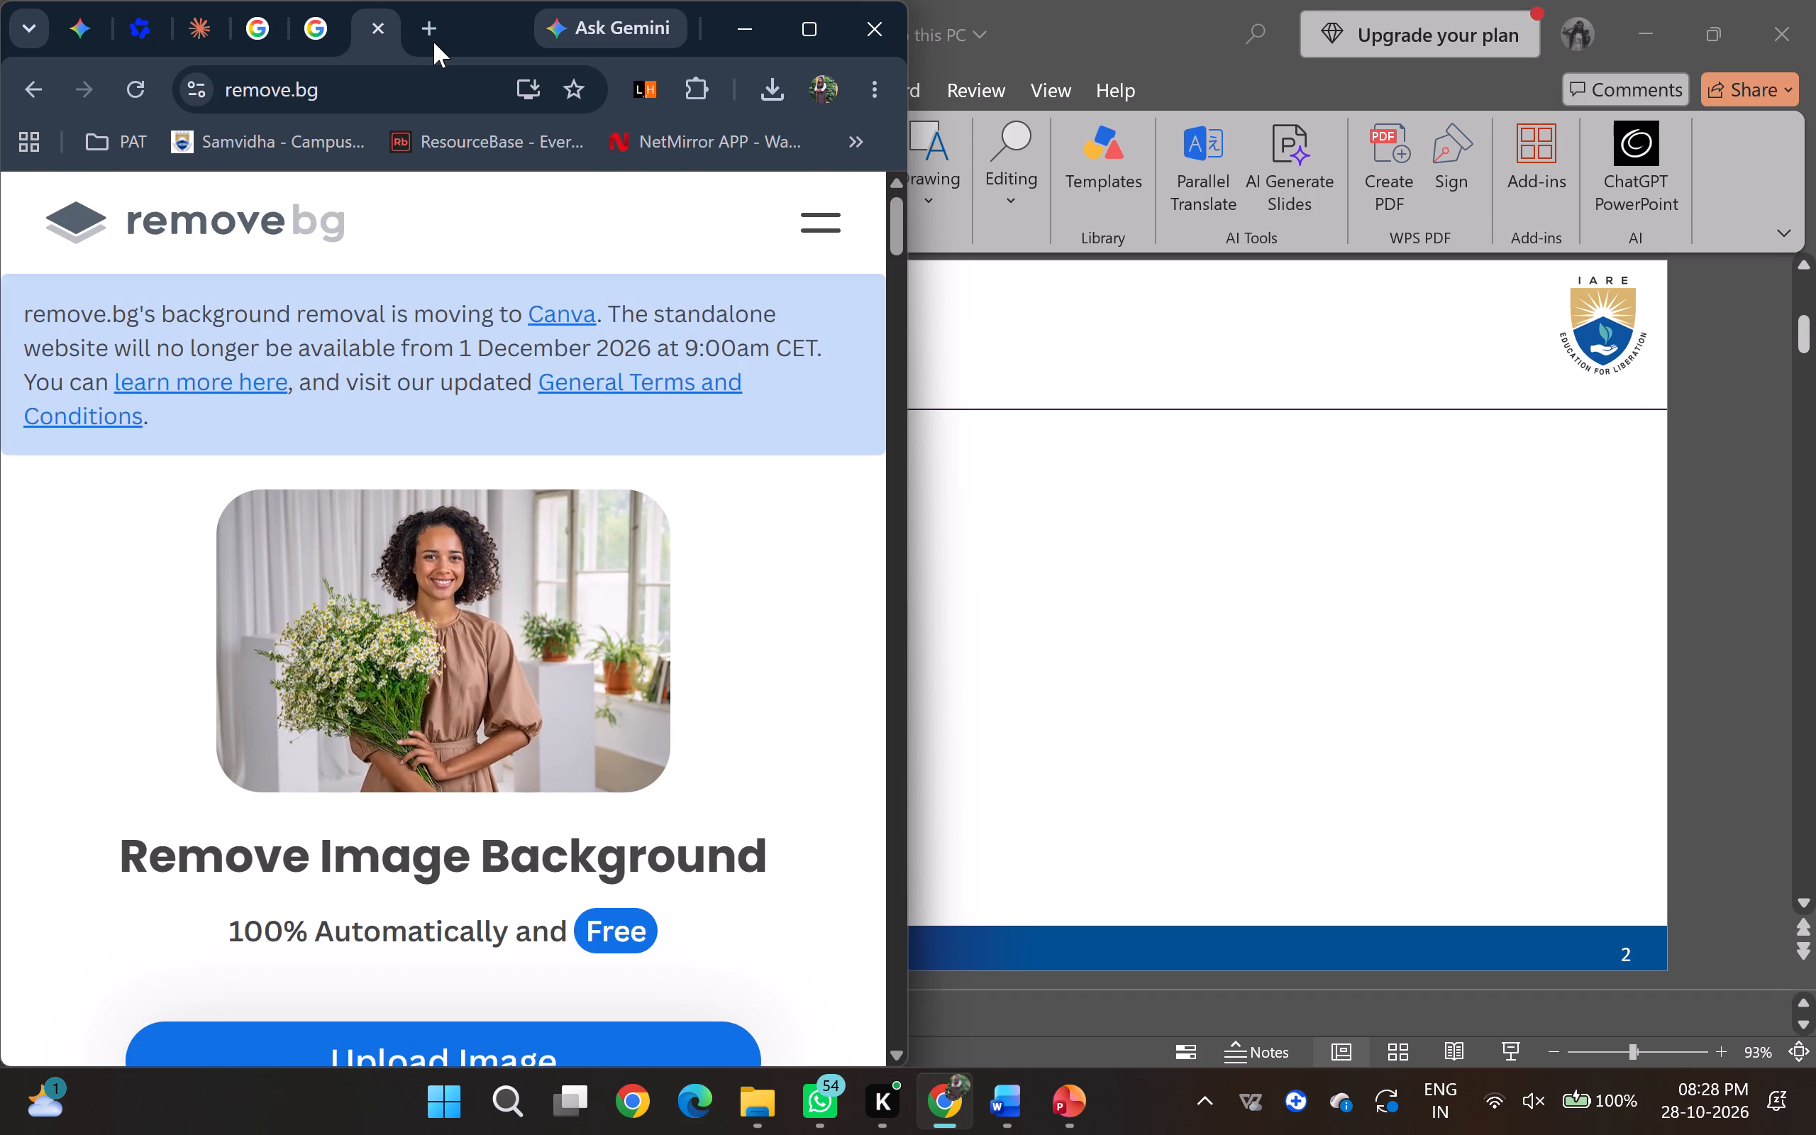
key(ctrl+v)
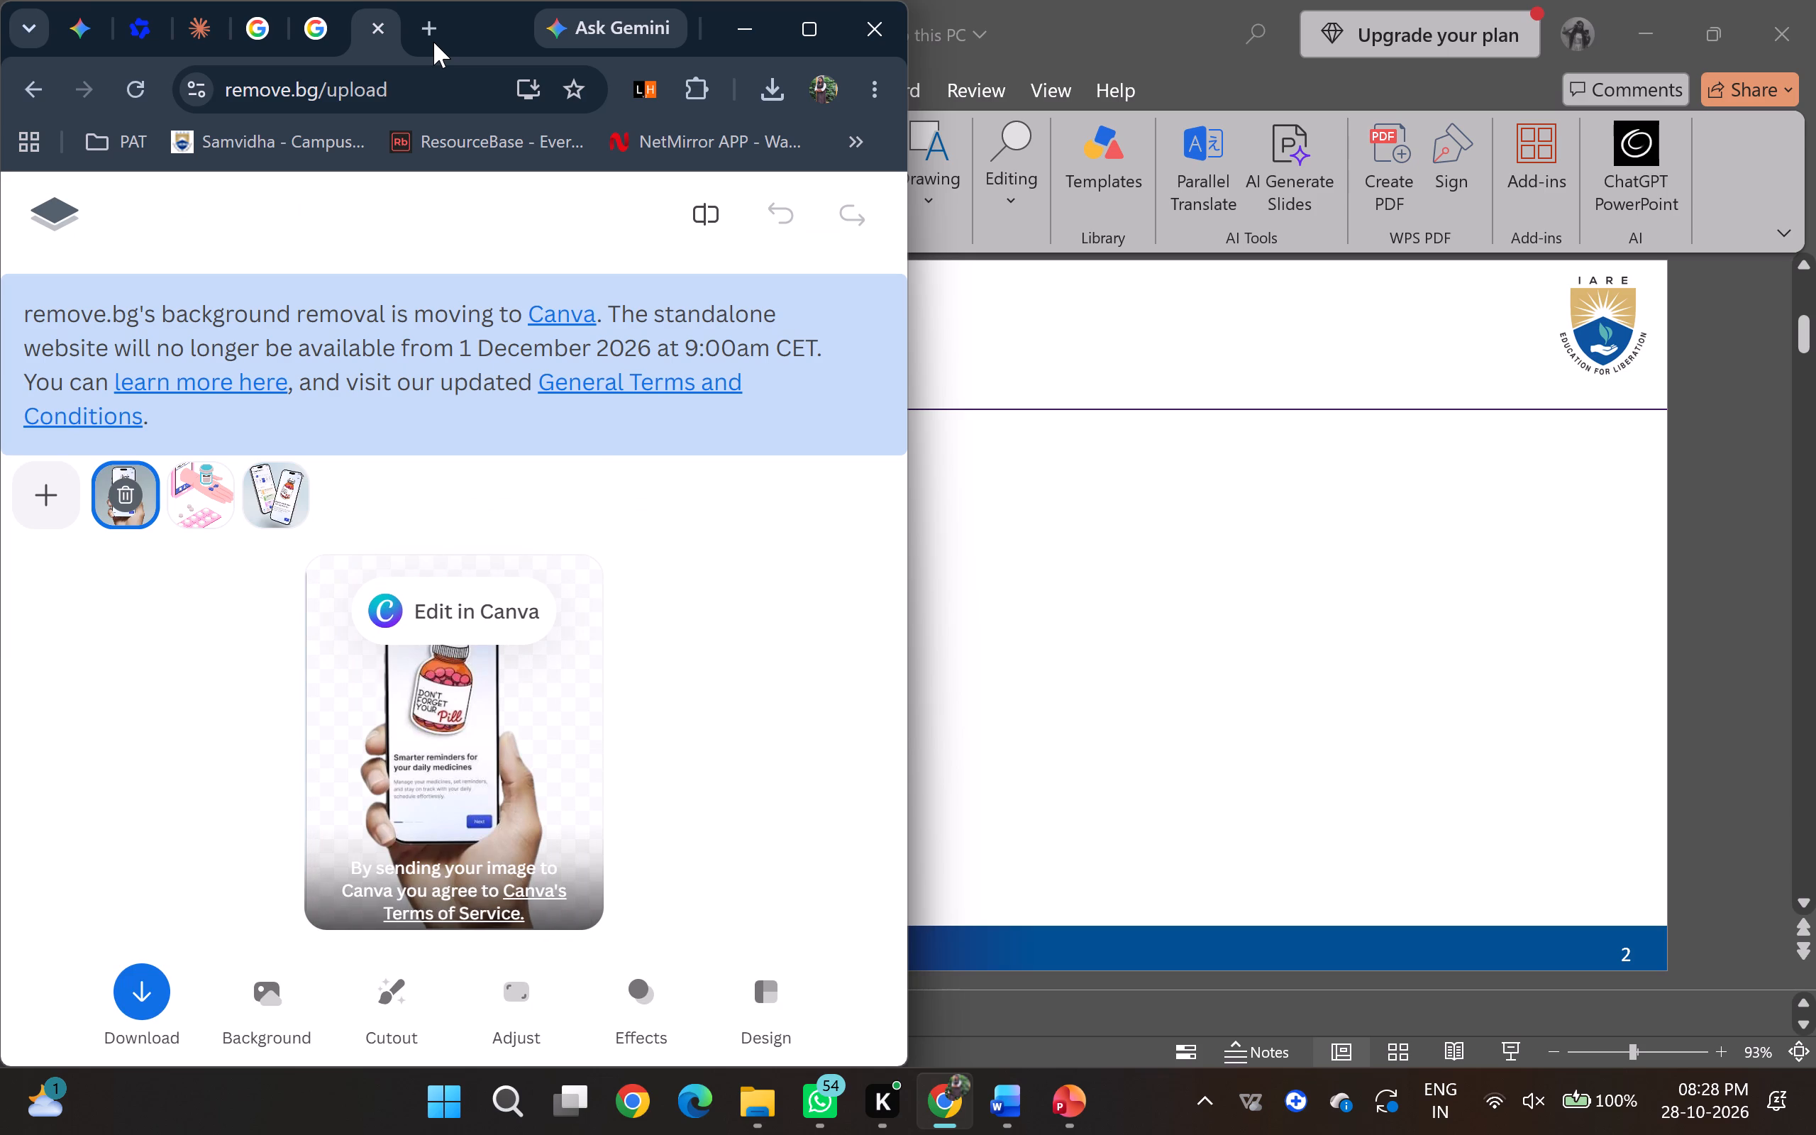
Paste the hand-and-phone cutout onto the Contents slide, enlarge it slightly and place it beside the list, resting on the footer band.
right_click(460, 741)
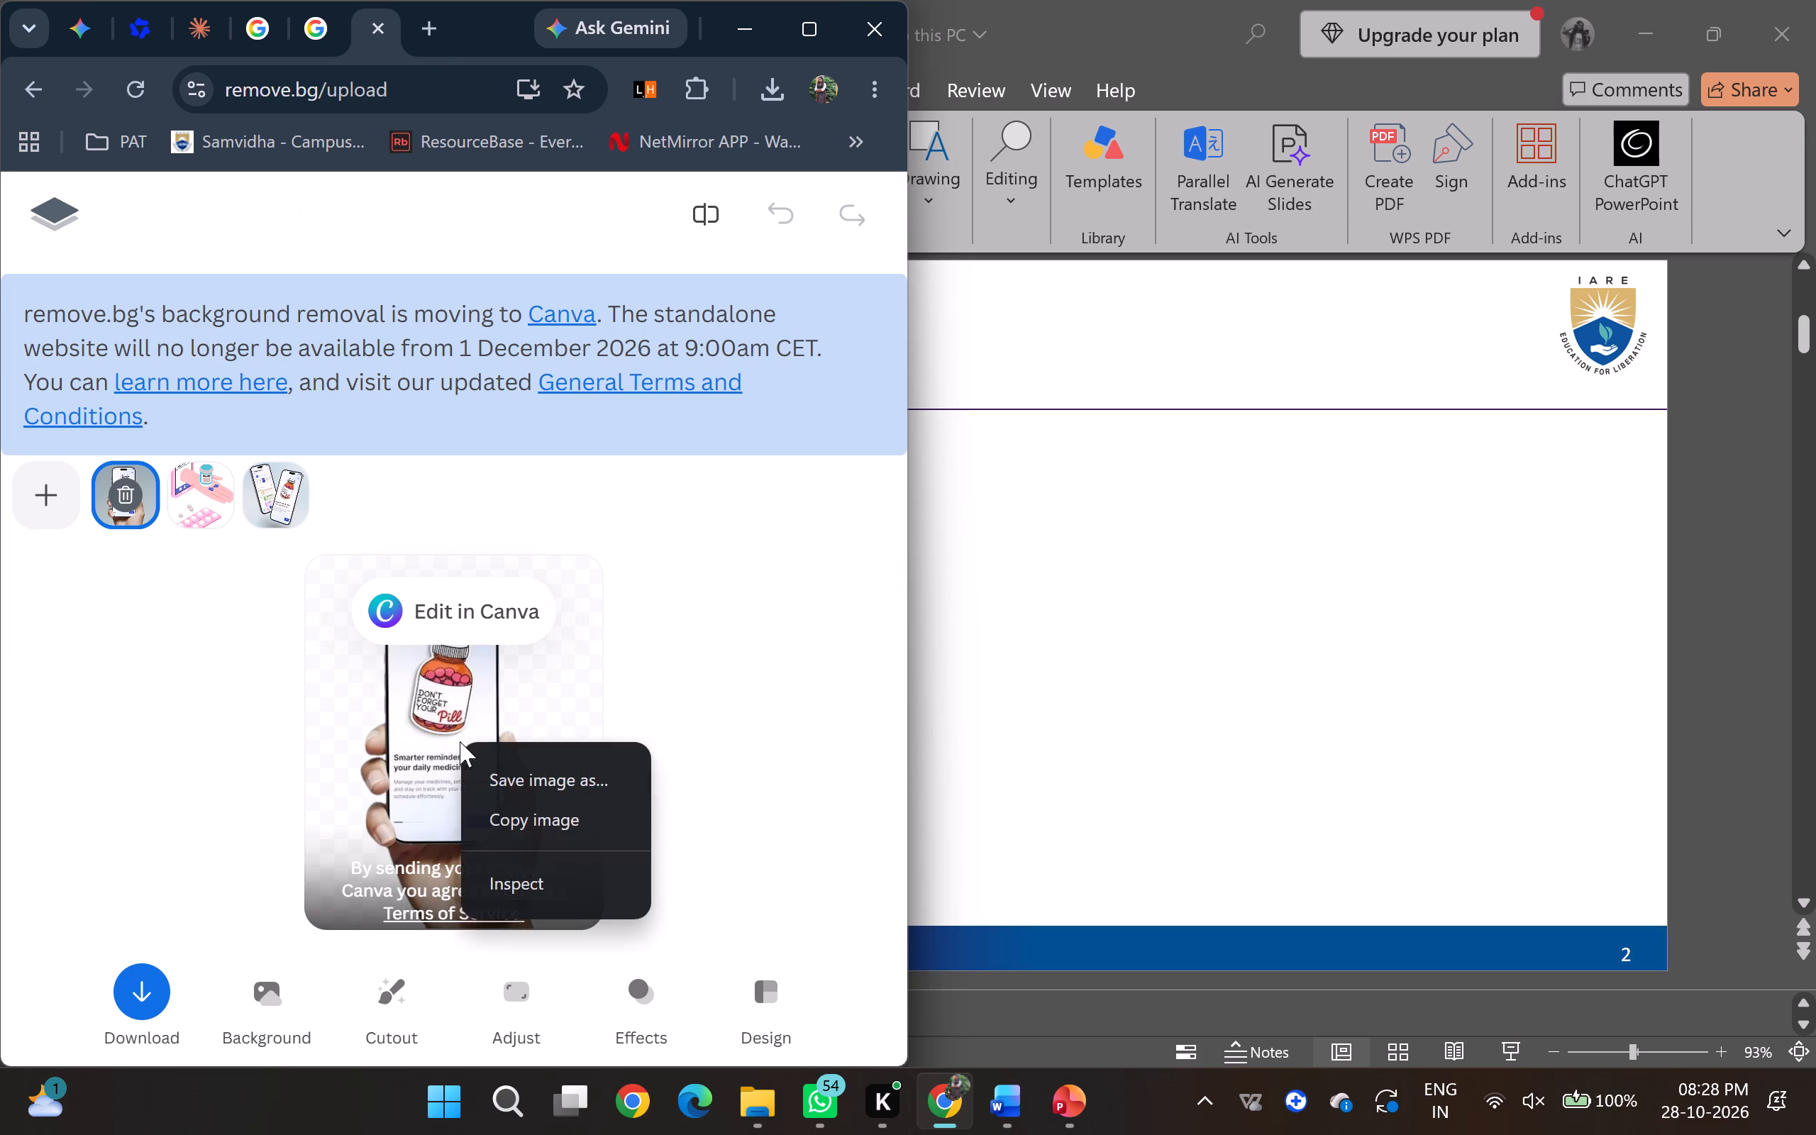
click(563, 817)
click(1135, 587)
key(ctrl+v)
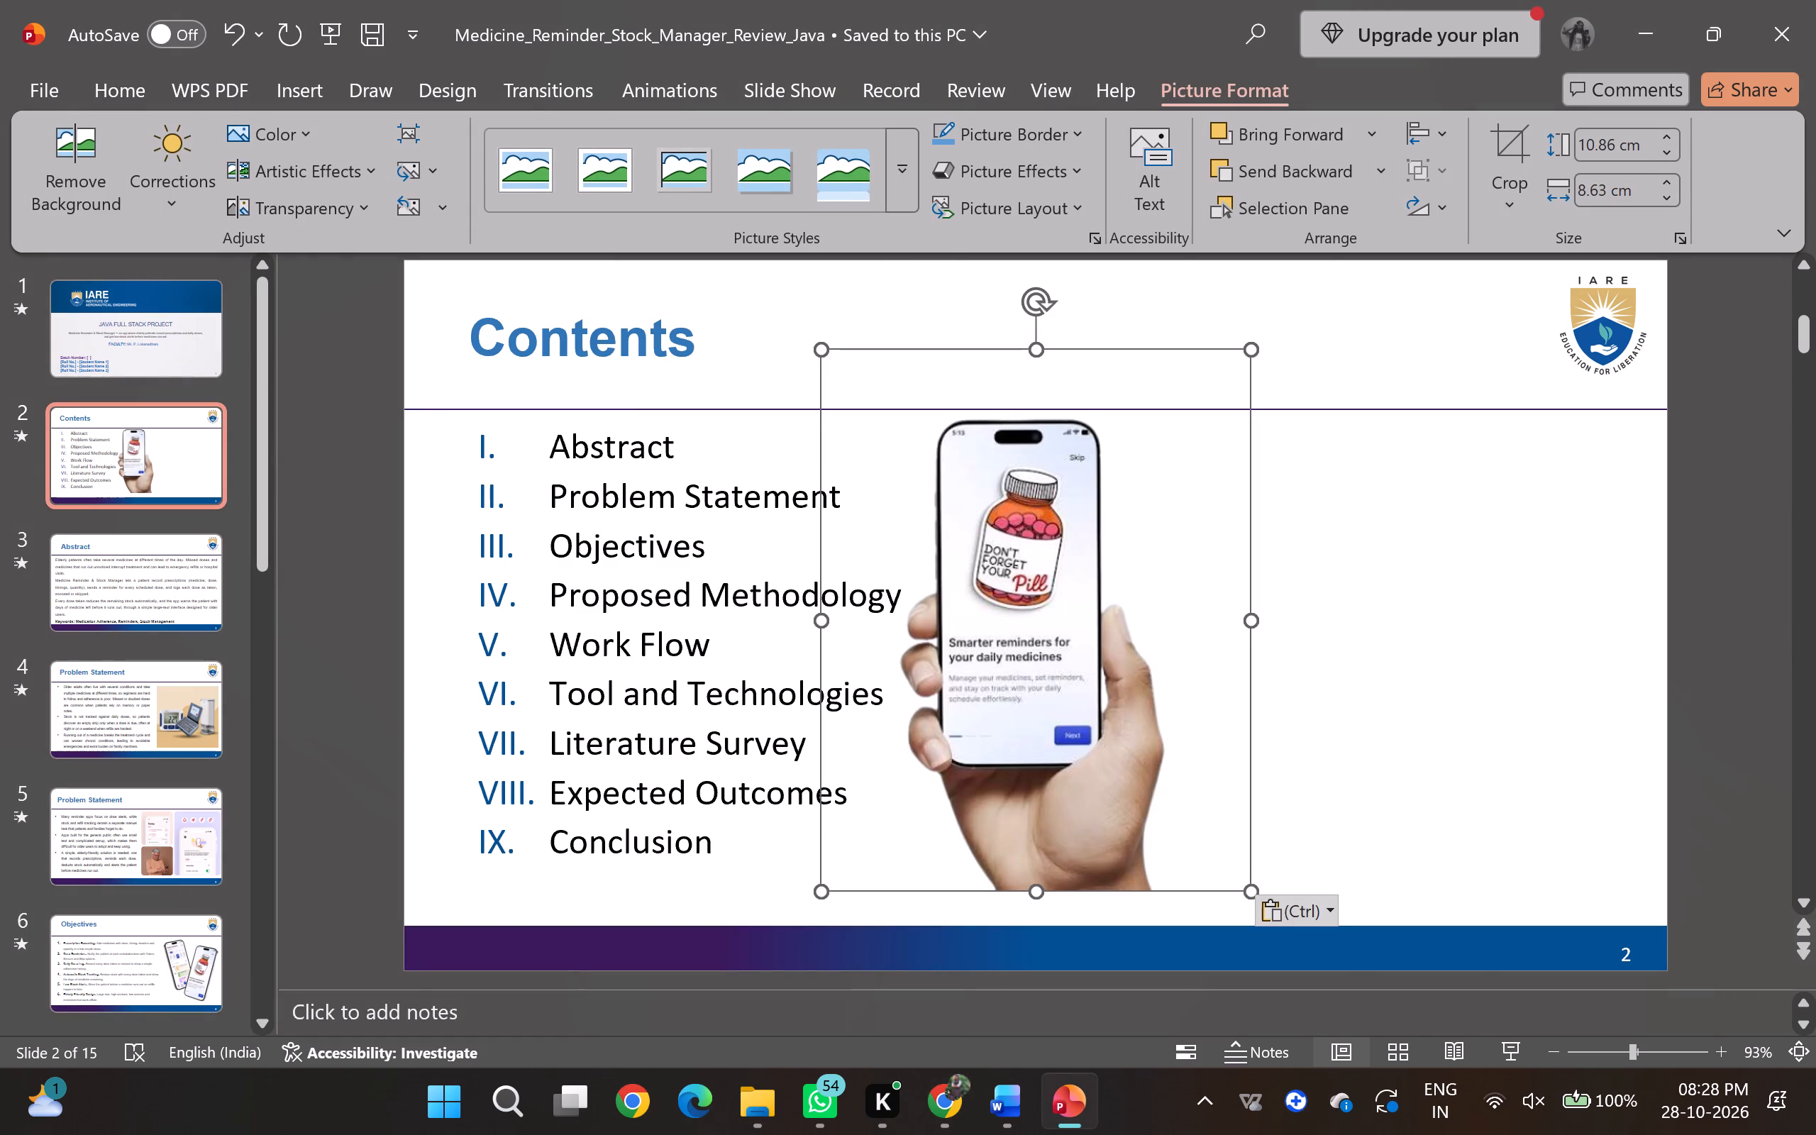
drag(1163, 702, 1297, 711)
drag(1384, 894, 1390, 899)
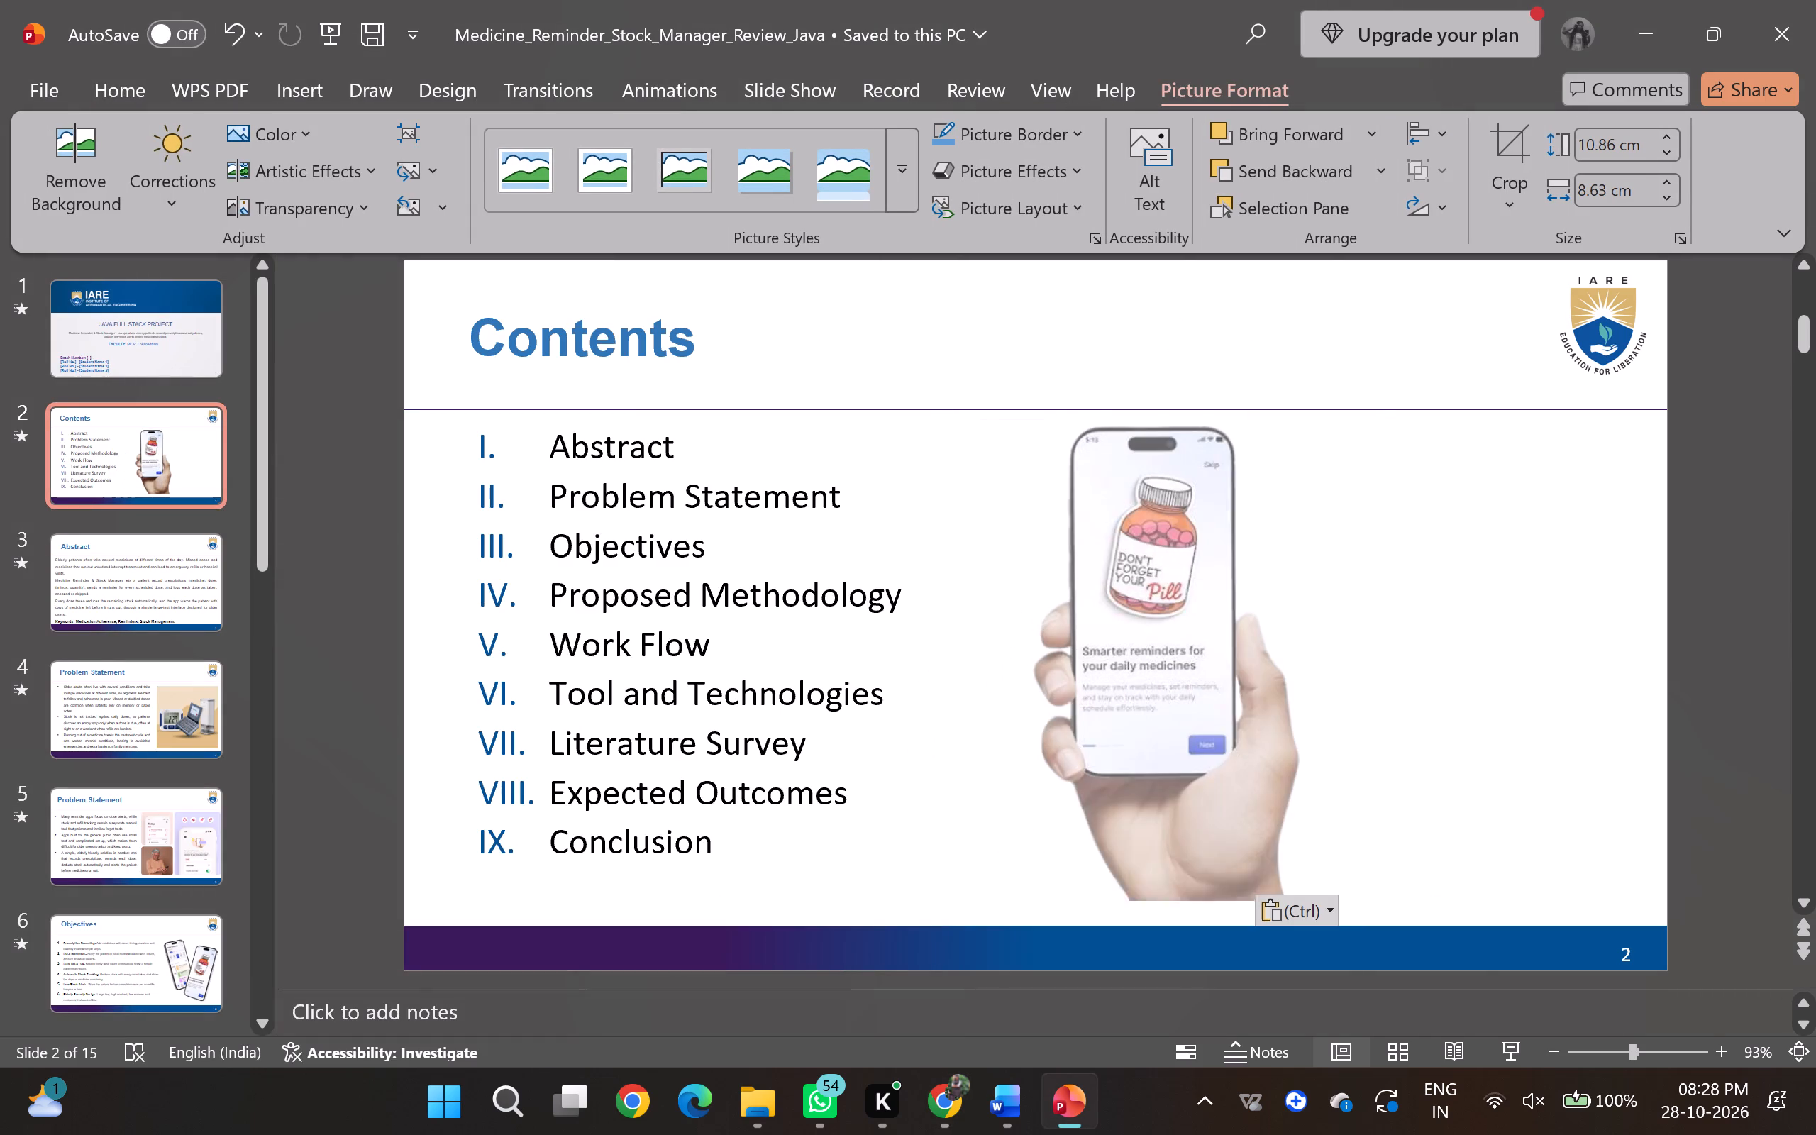
drag(1390, 899, 1413, 909)
drag(1364, 814, 1479, 804)
click(1692, 682)
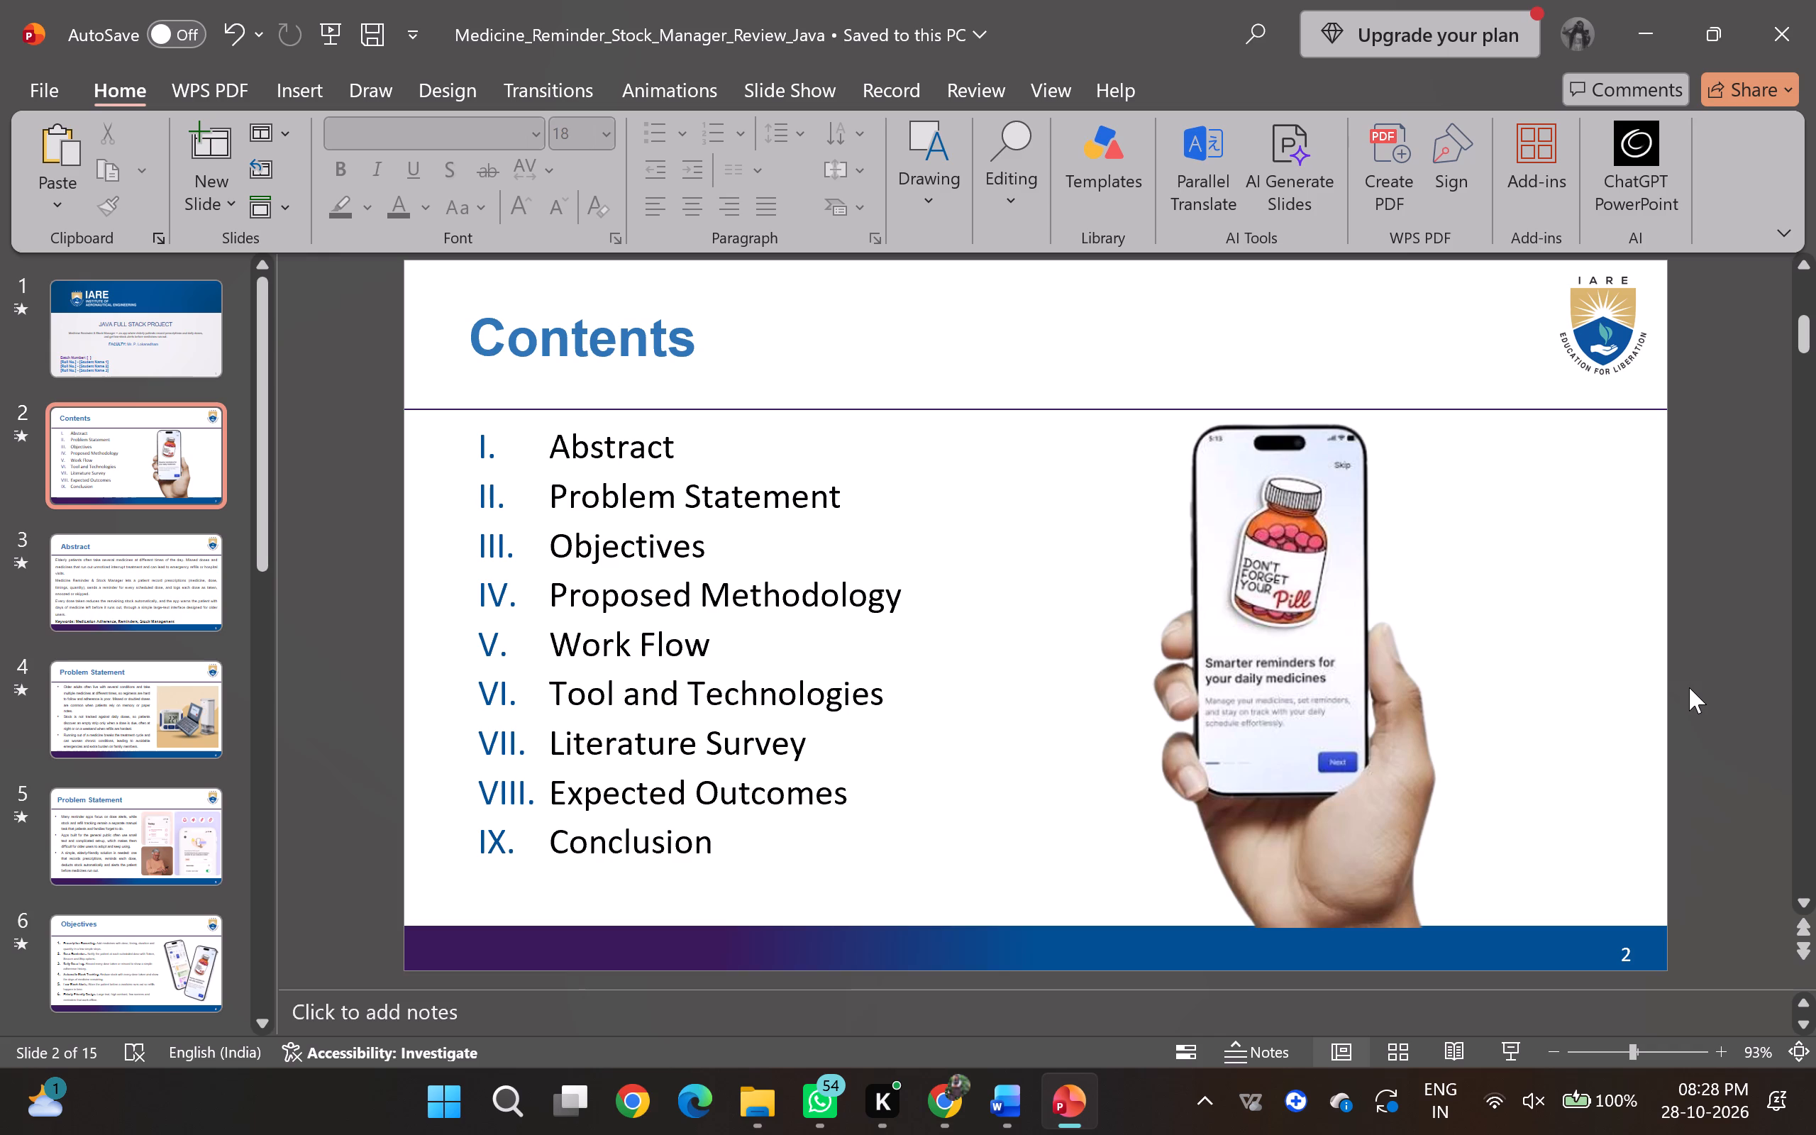
Return to Chrome and close the remove.bg page.
click(1085, 1107)
click(1085, 1107)
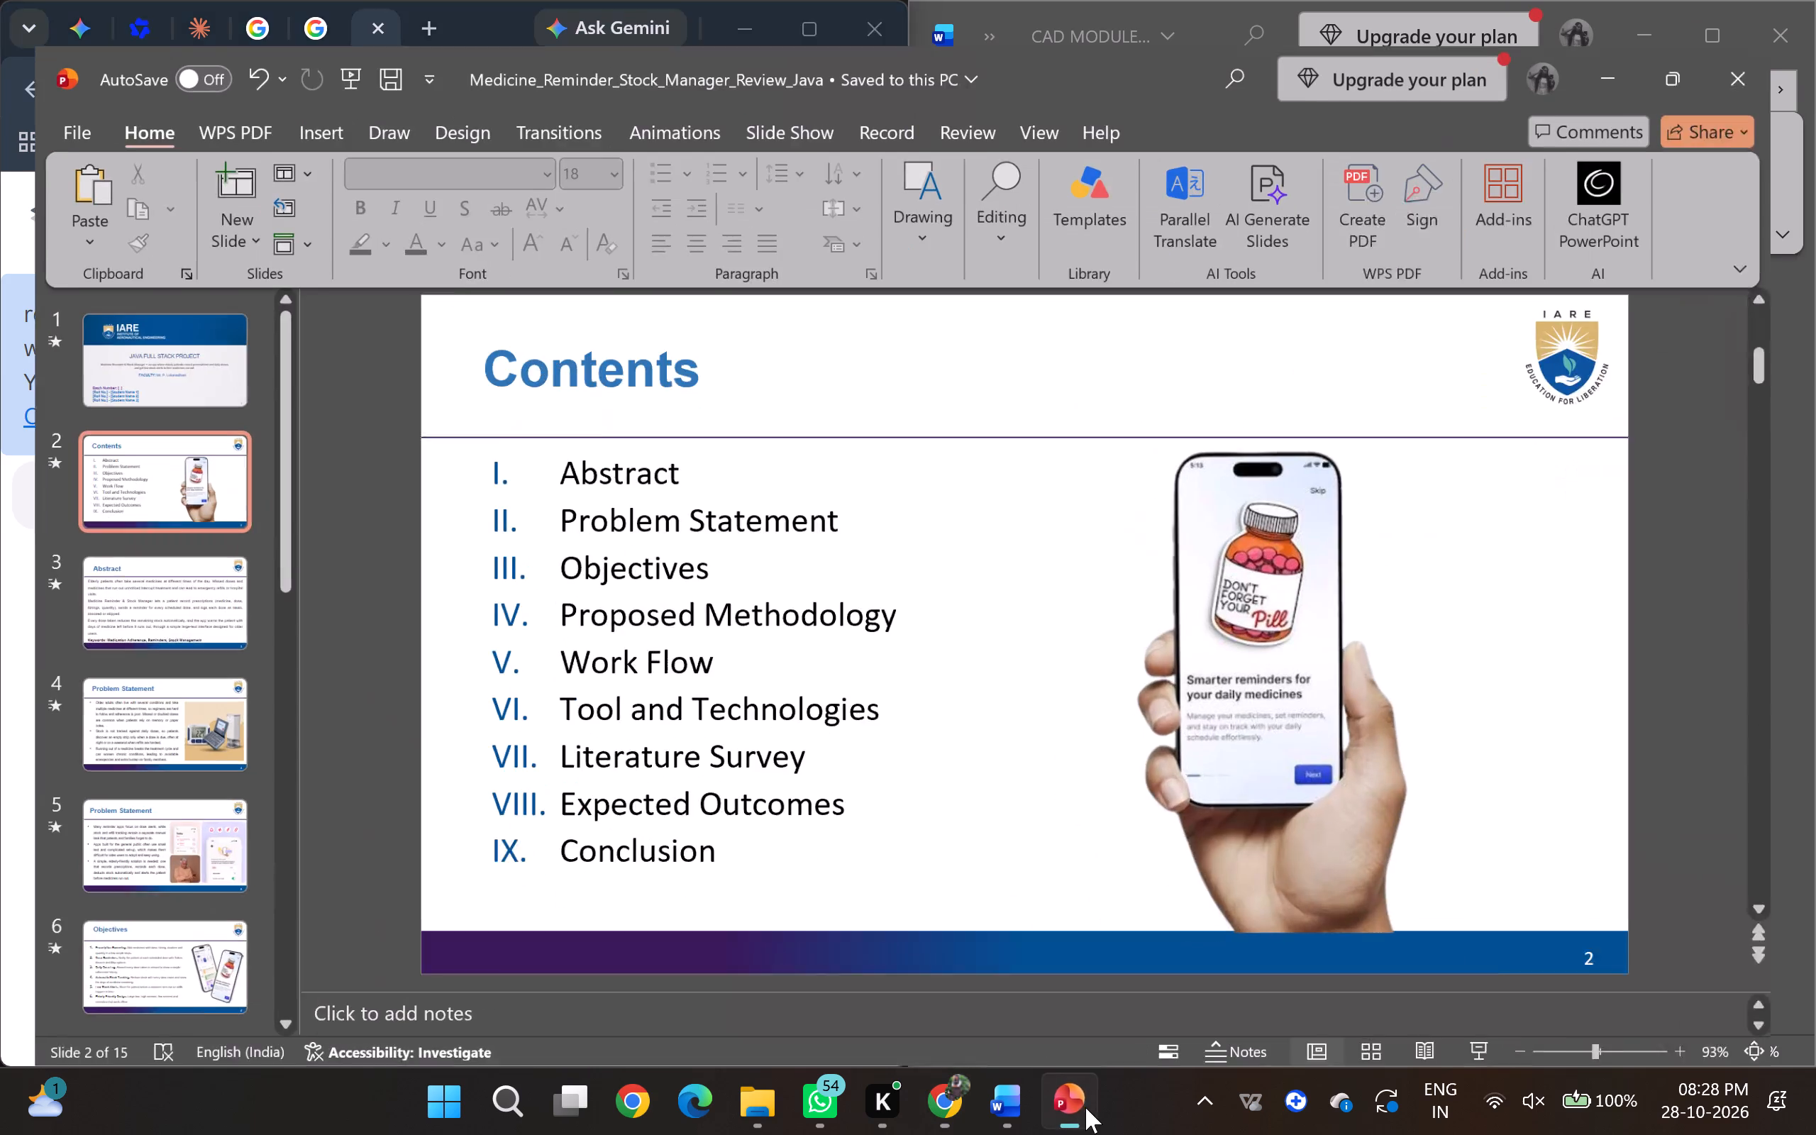
click(1085, 1107)
click(378, 28)
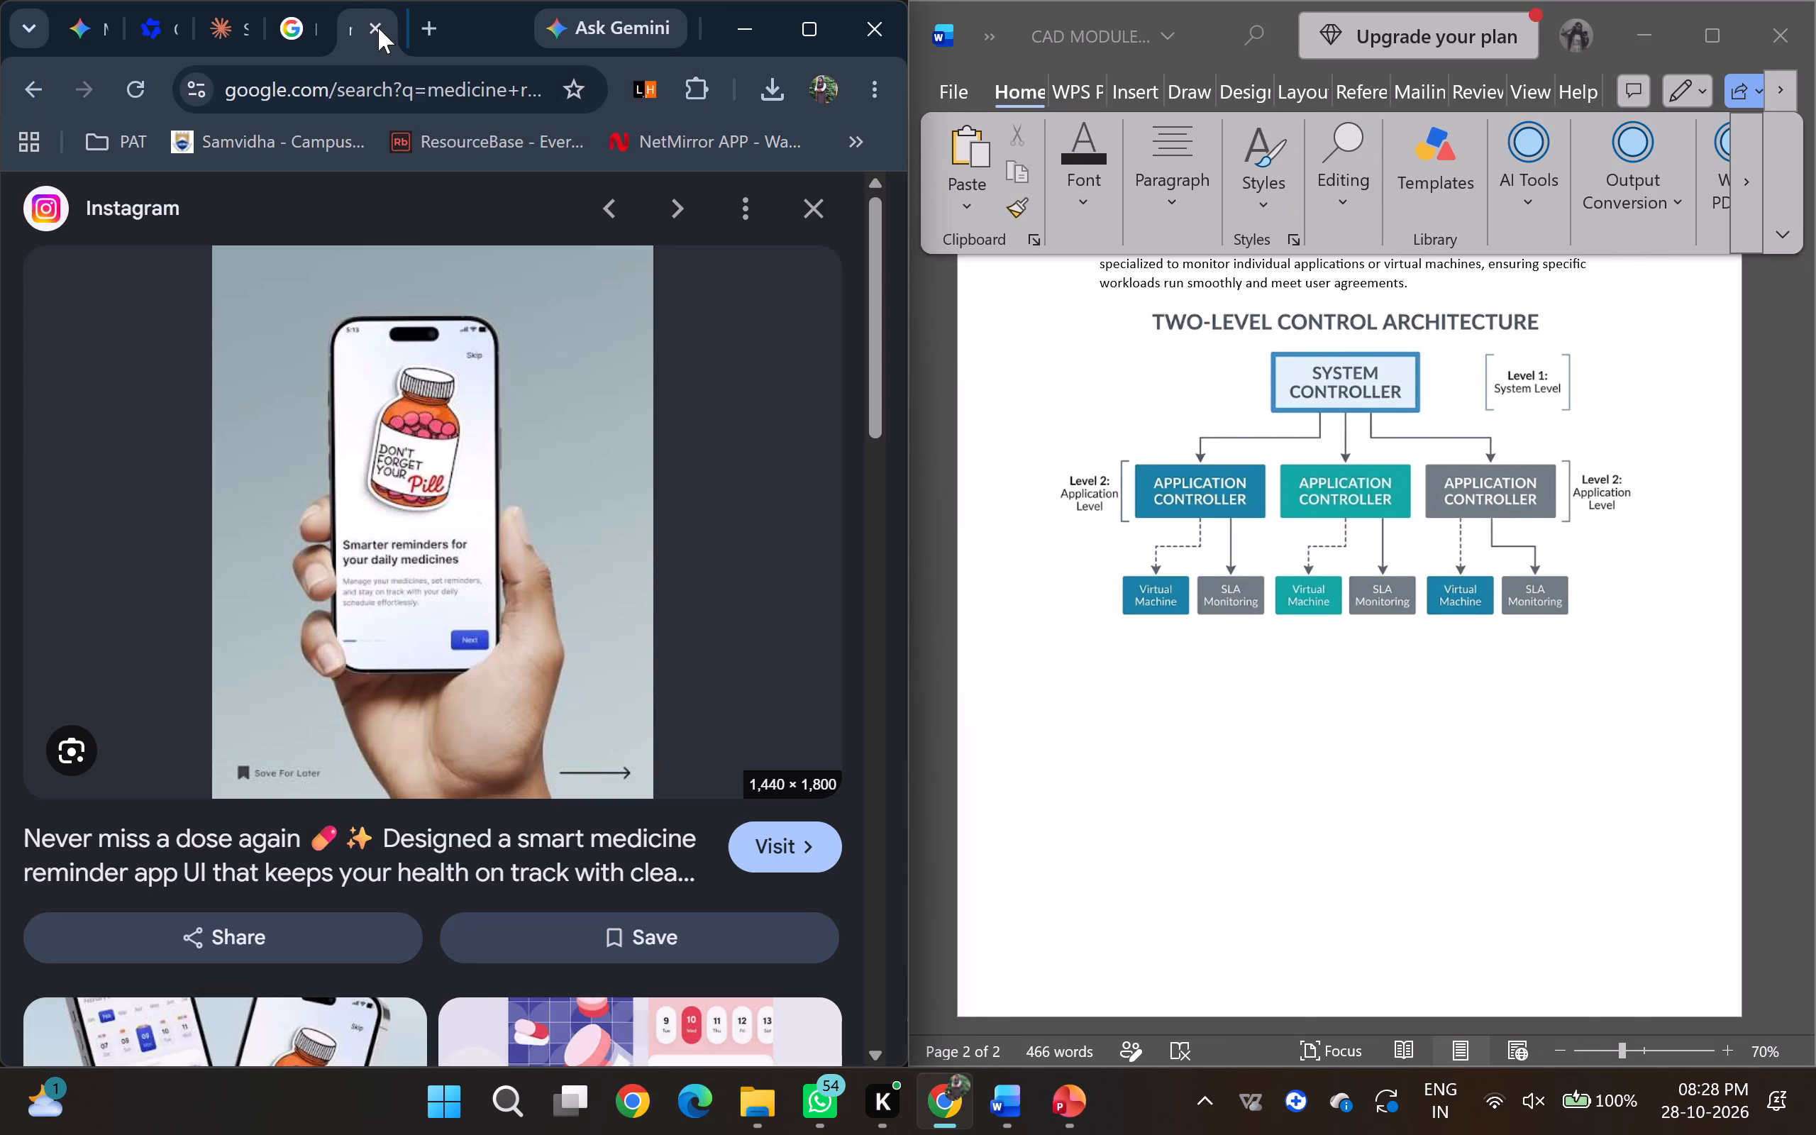
Close the two Google image search pages in Chrome and switch back to the PowerPoint presentation.
click(378, 28)
click(378, 28)
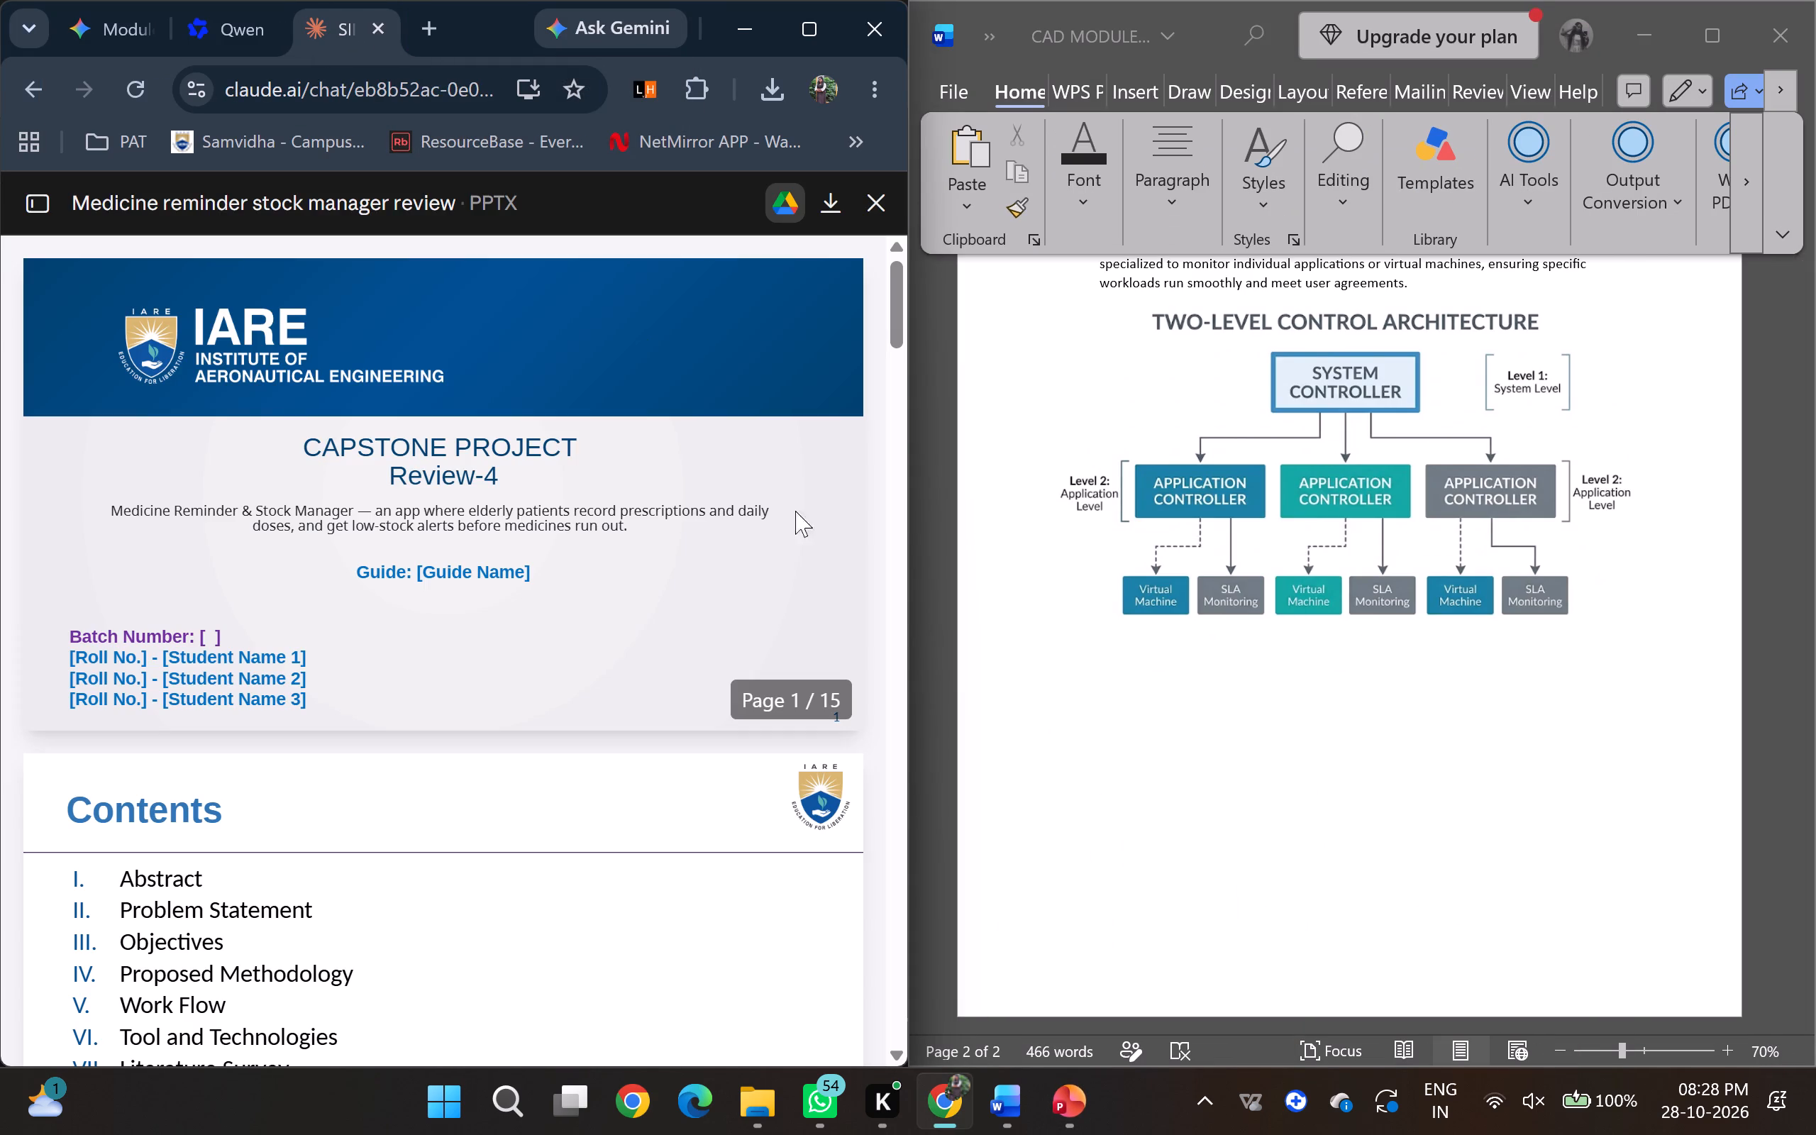
click(1089, 1121)
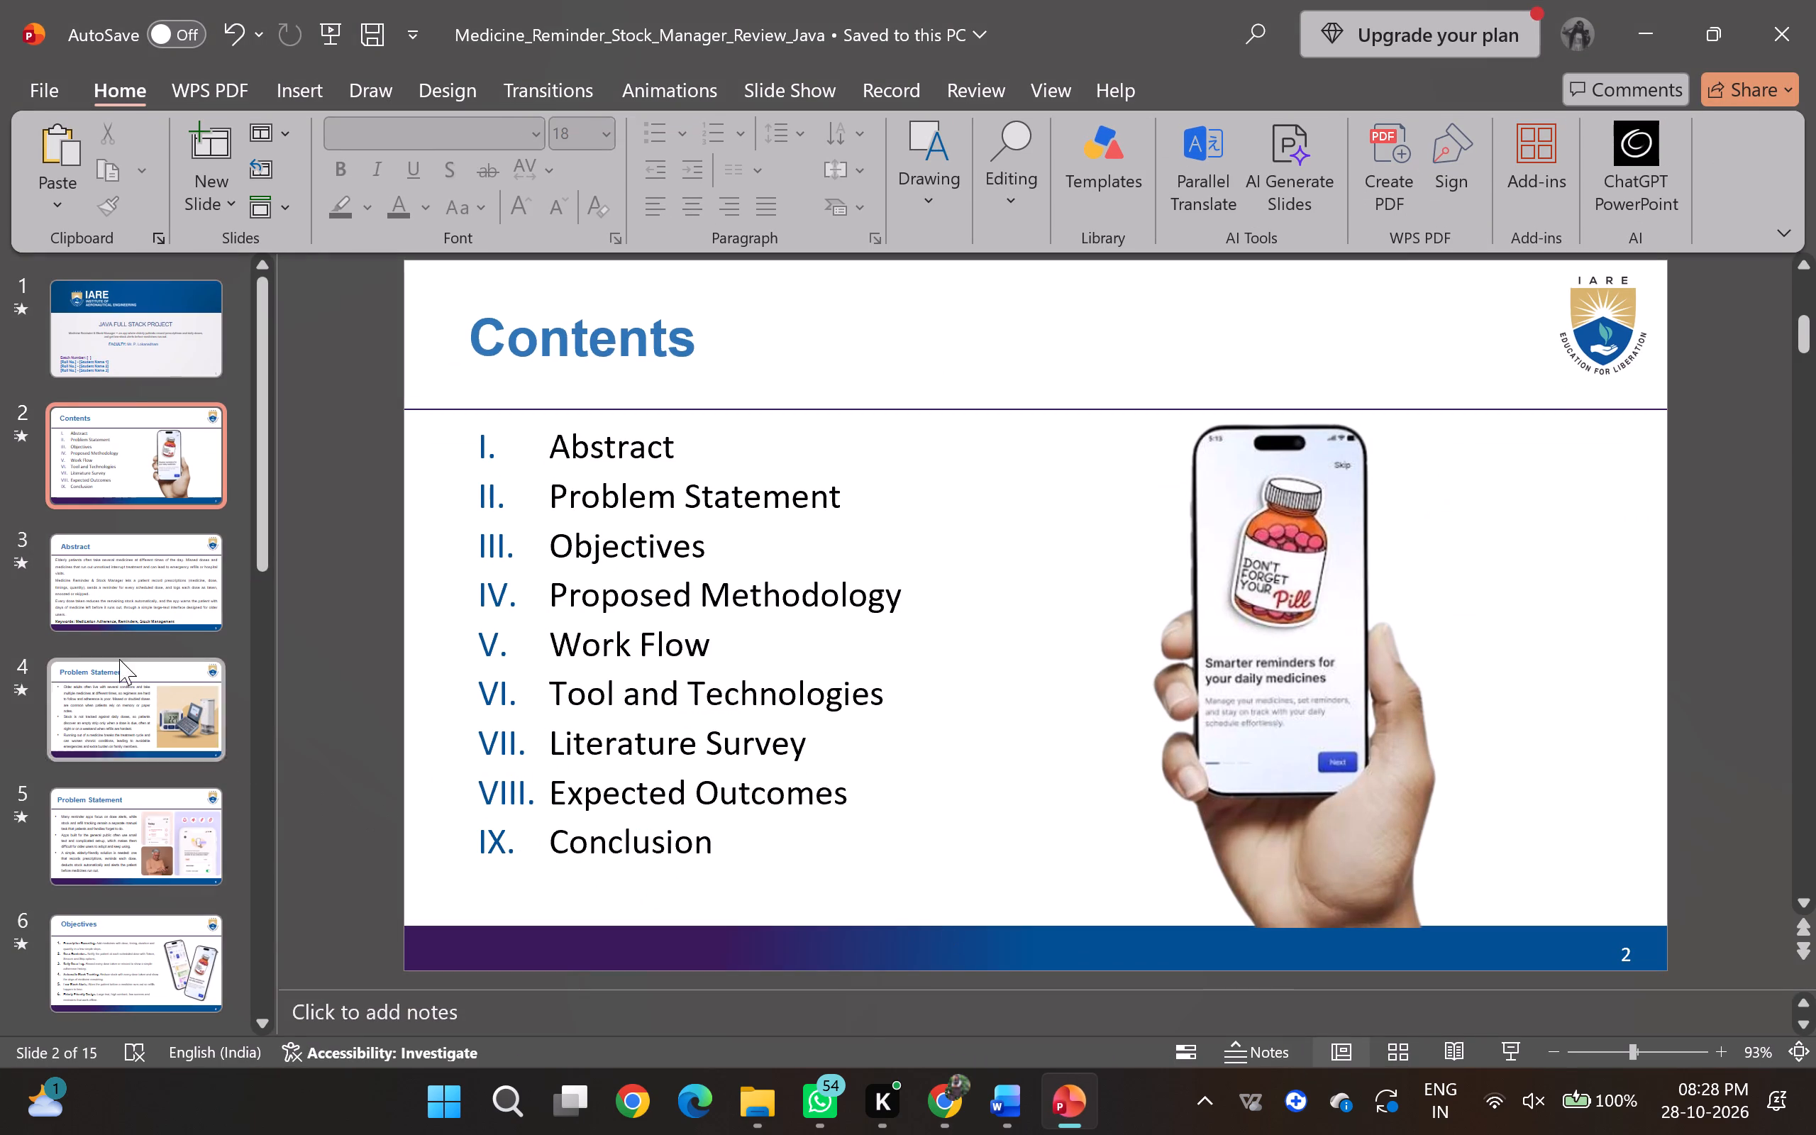
Delete the Batch Number line from the student details on the title slide.
click(110, 557)
scroll(125, 549, up, 3)
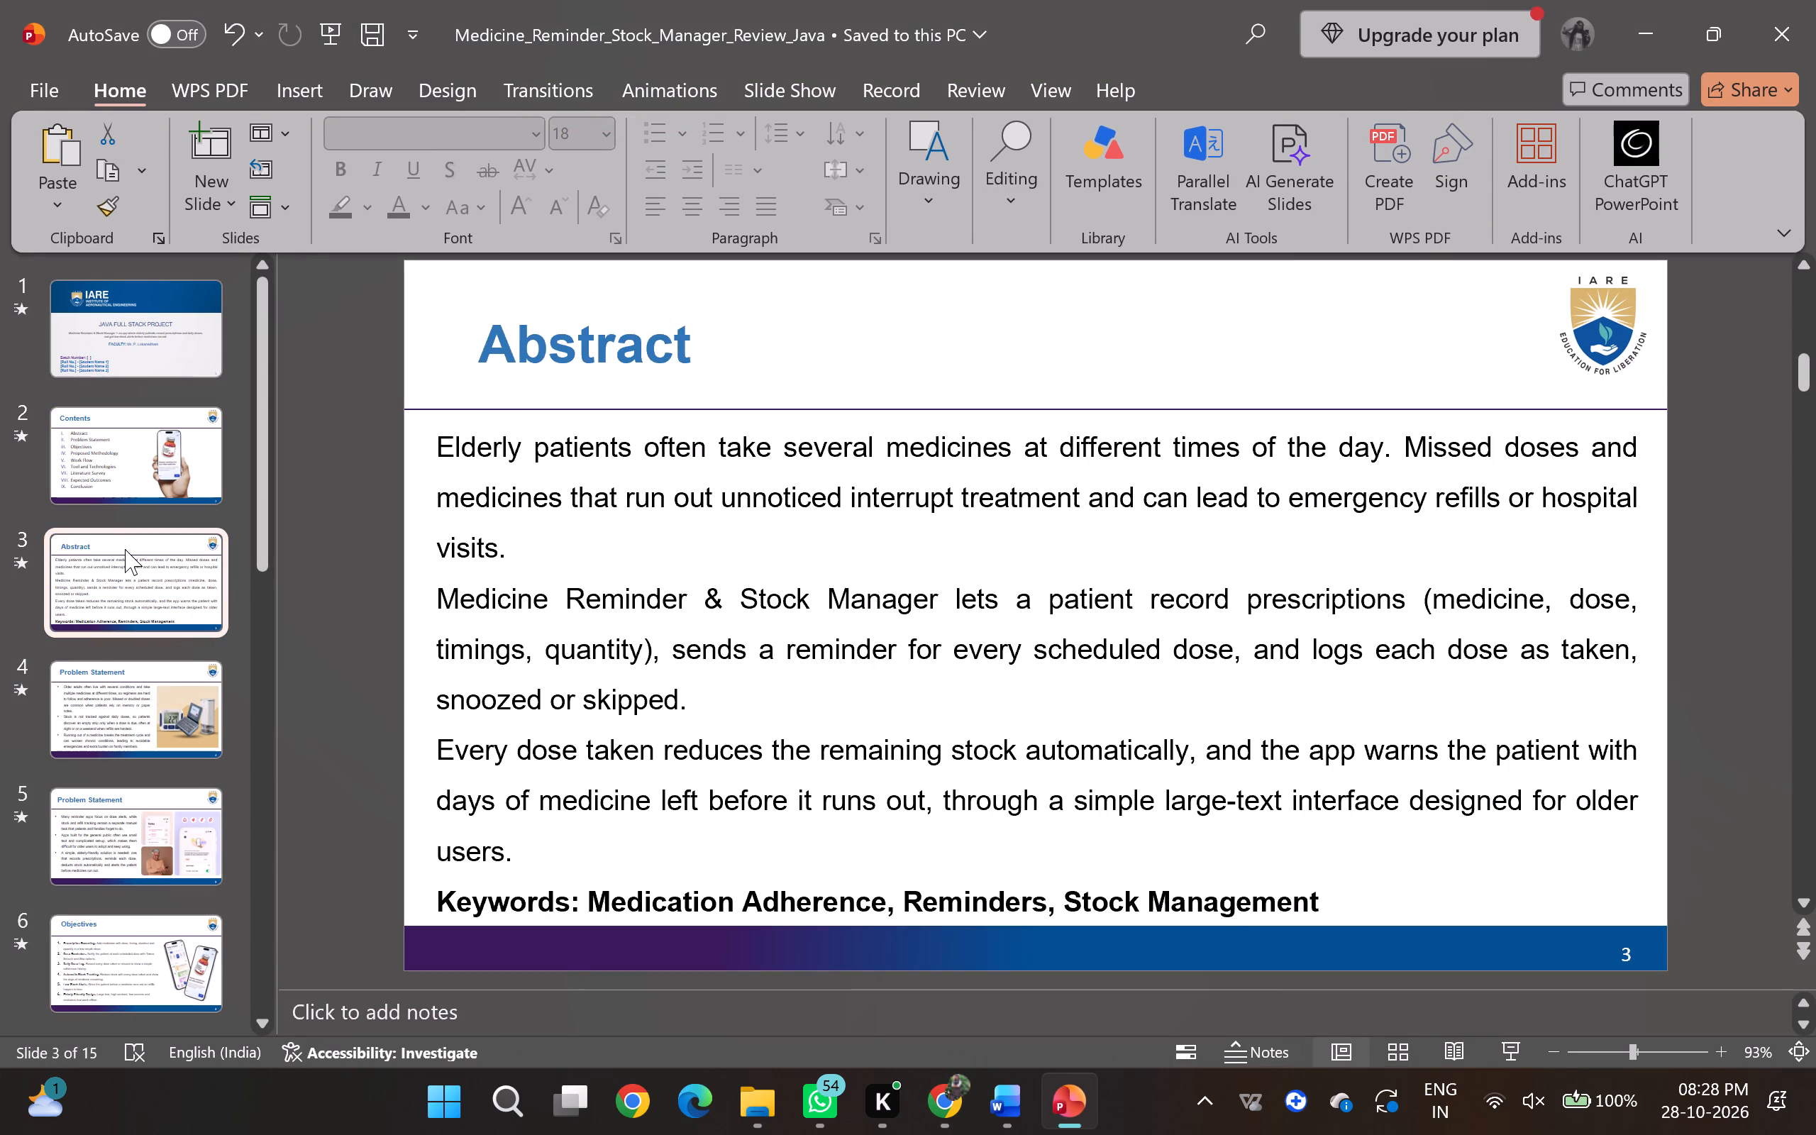
click(182, 361)
click(158, 456)
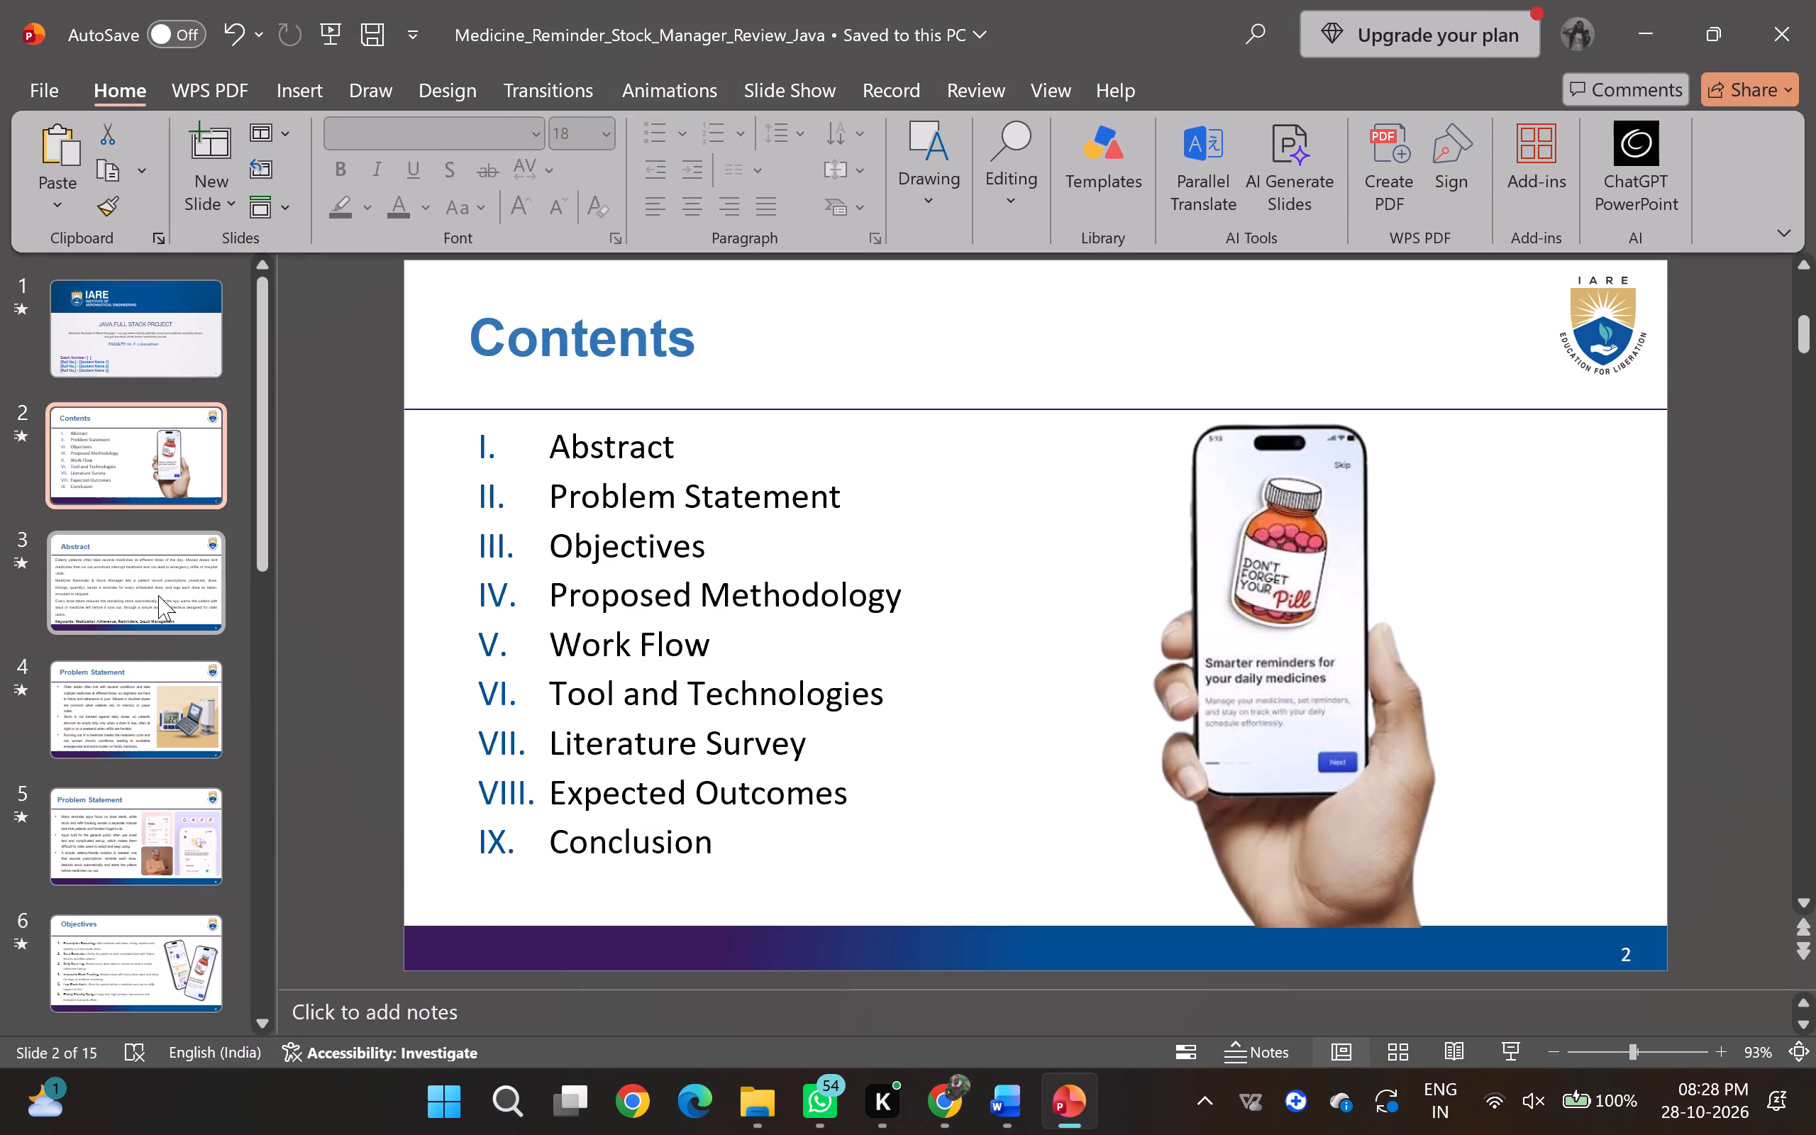
click(158, 595)
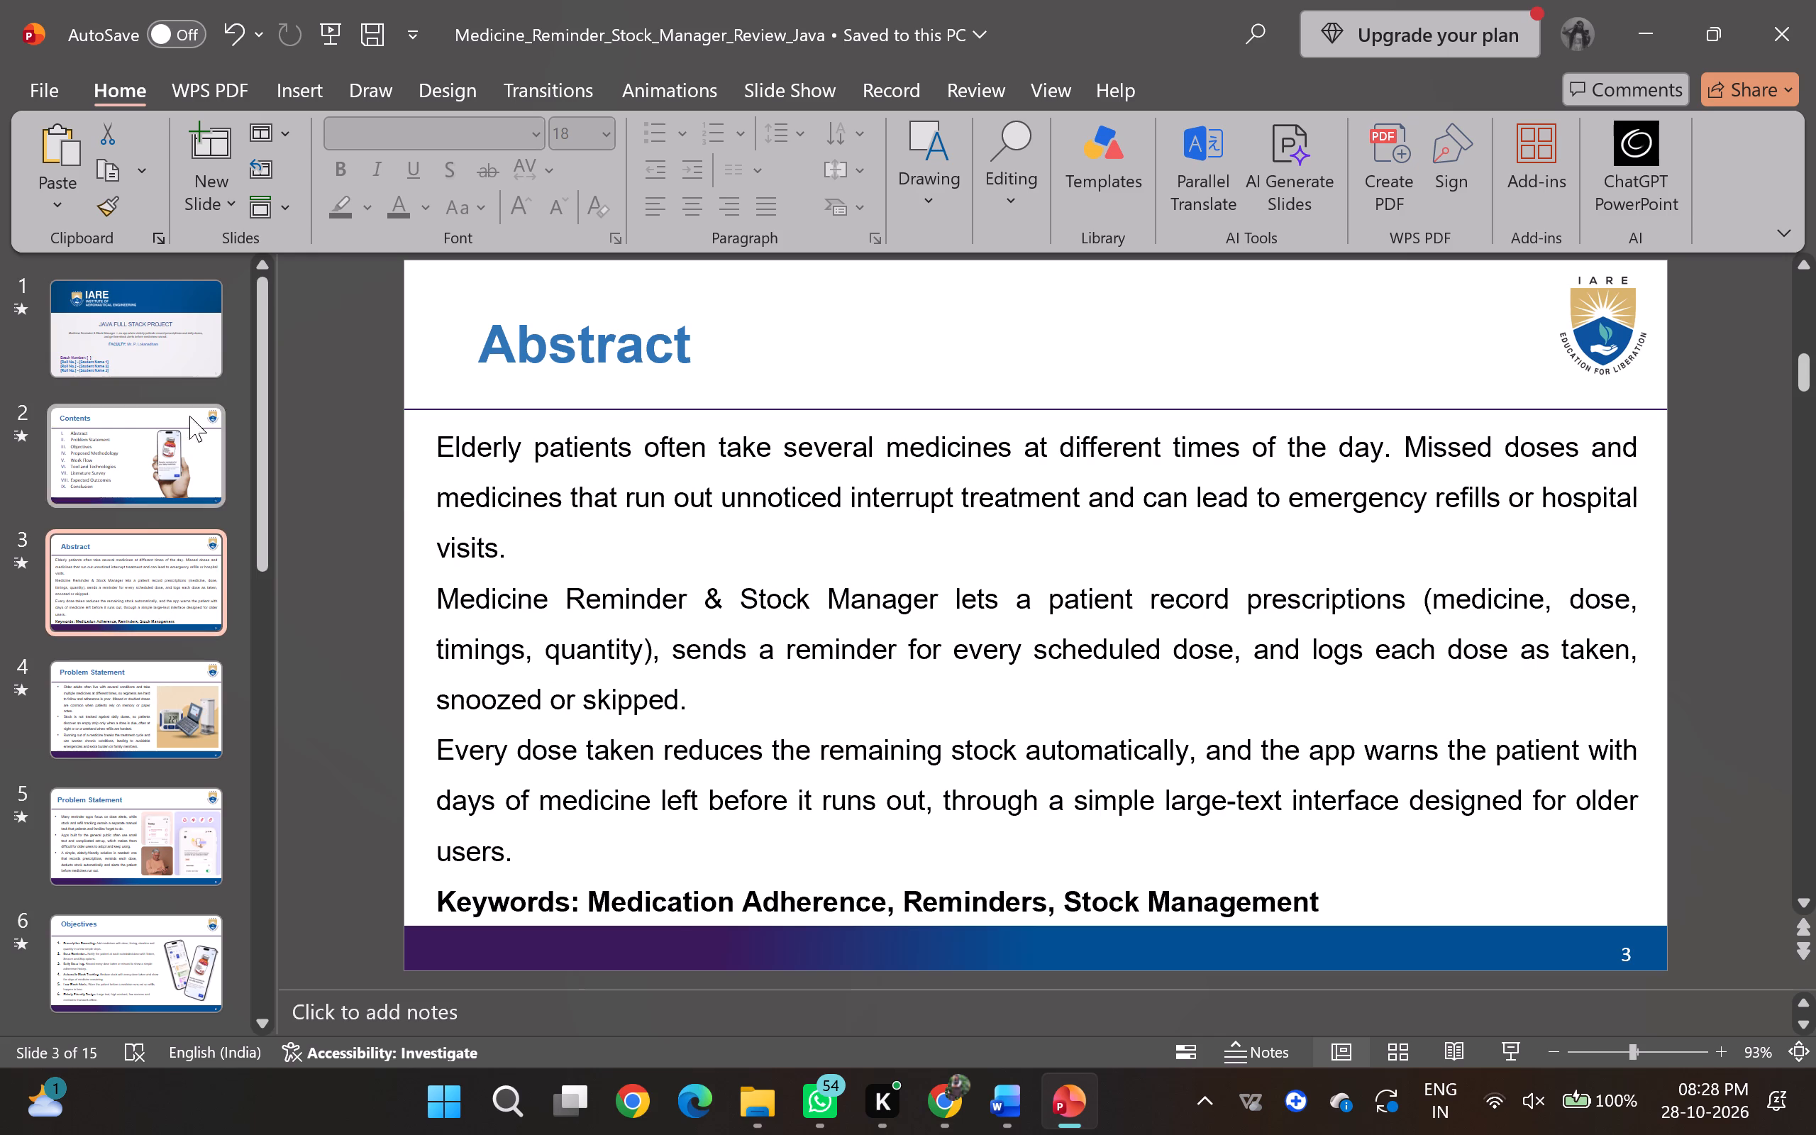
click(148, 336)
click(715, 836)
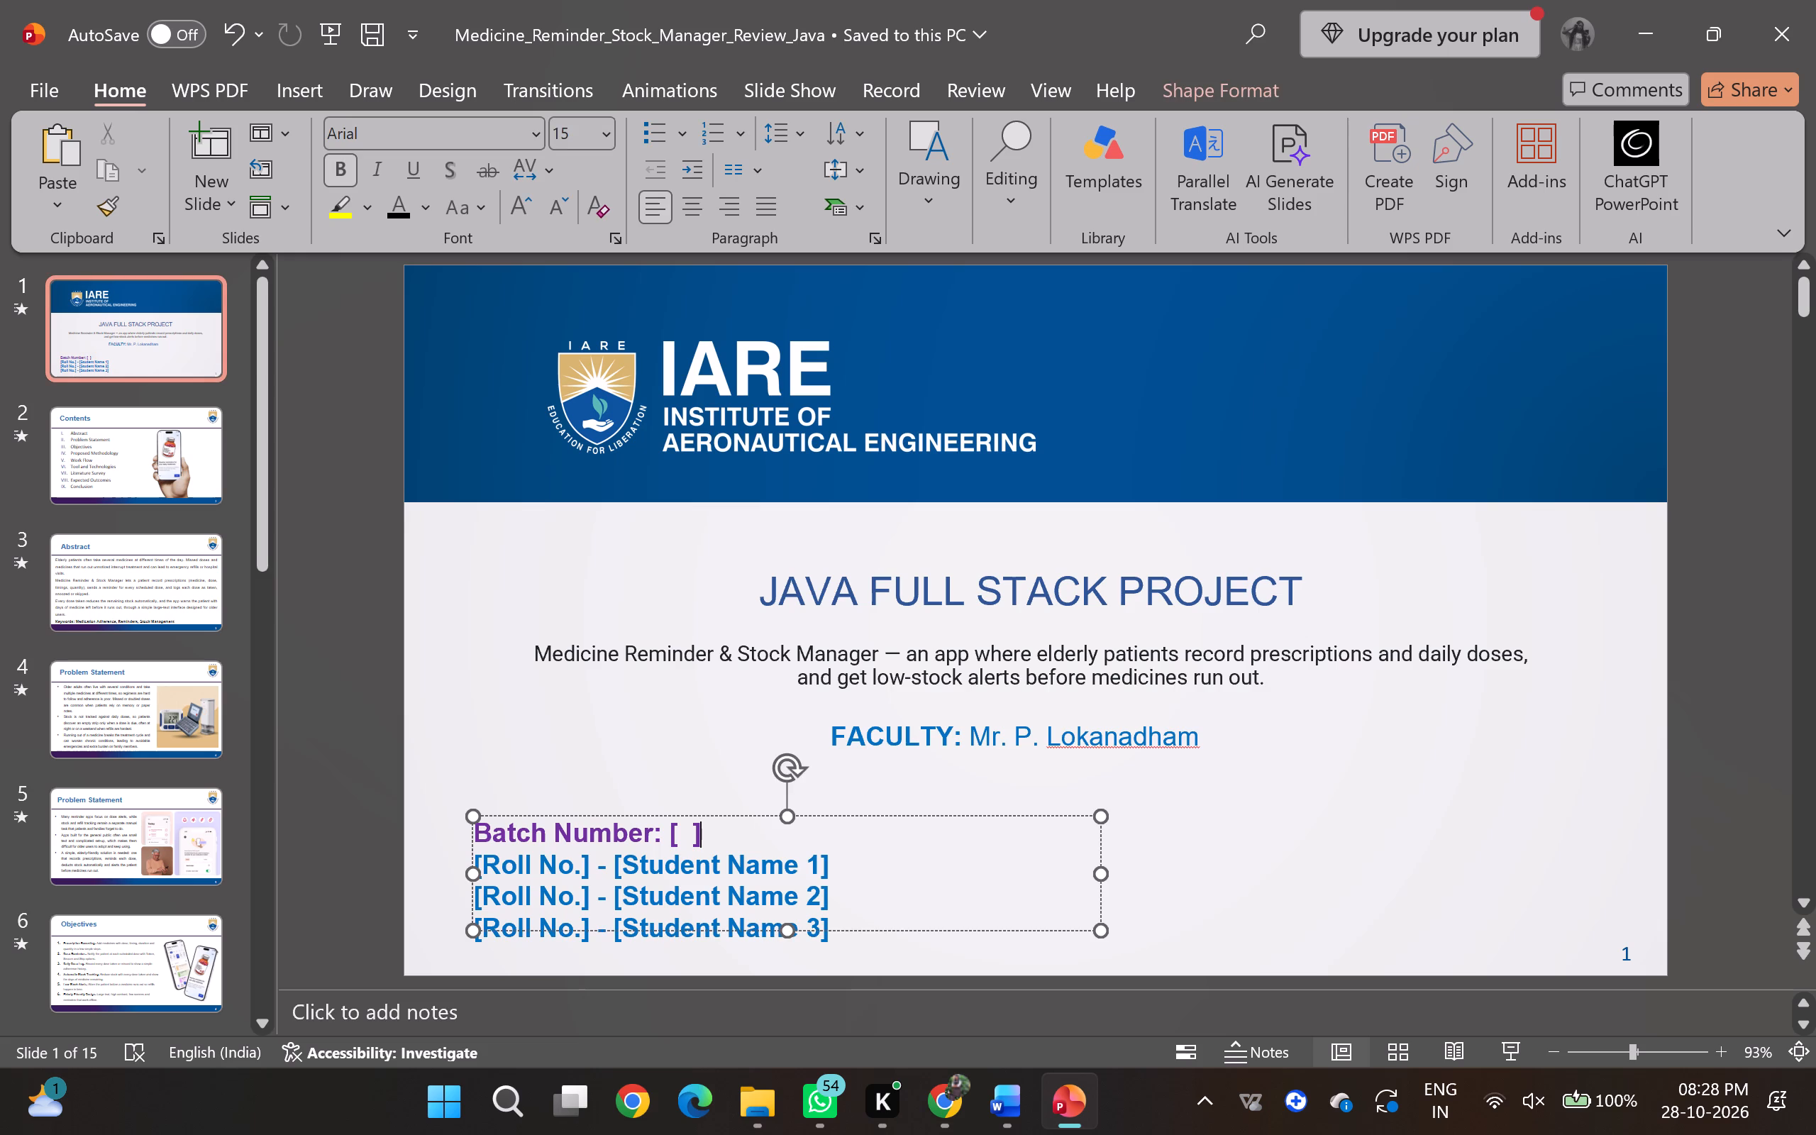
drag(715, 836, 461, 841)
key(BackSpace)
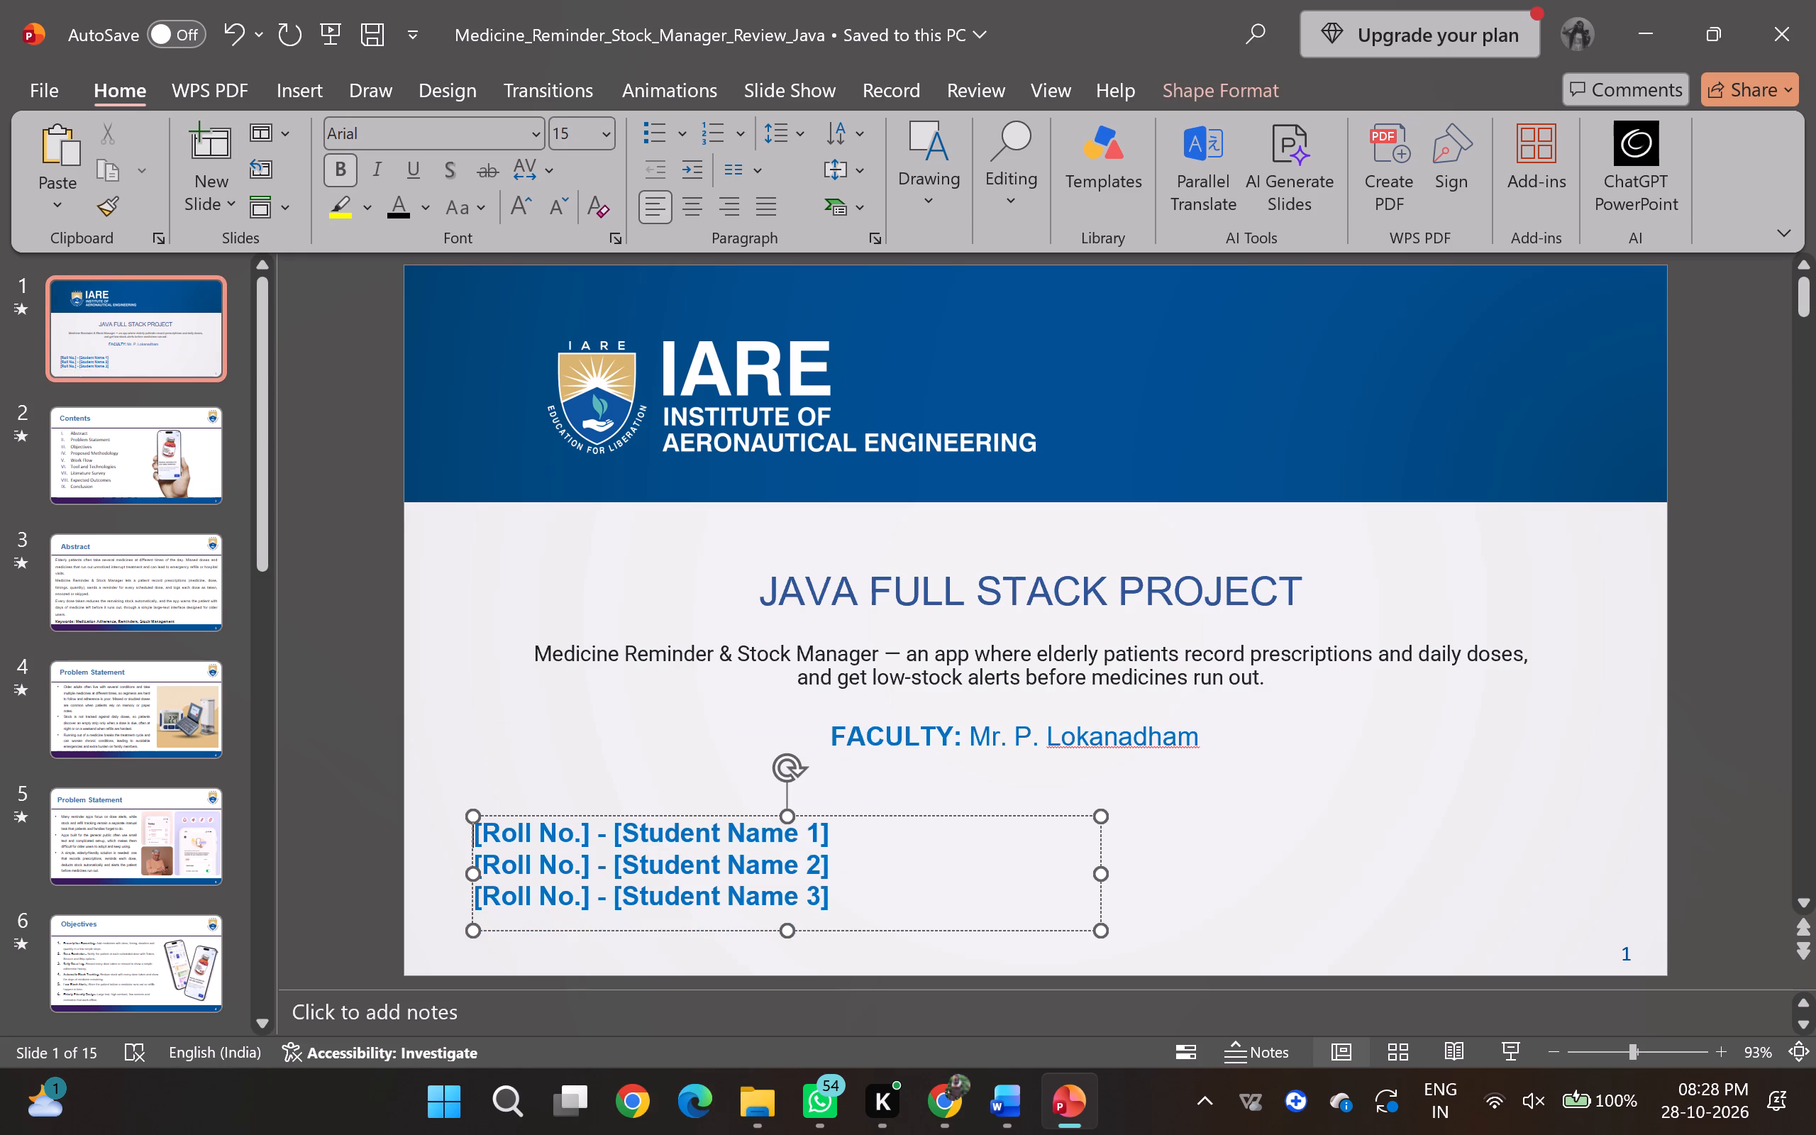
Replace the roll number placeholder in the first student line with the first student's roll number.
drag(828, 832, 677, 837)
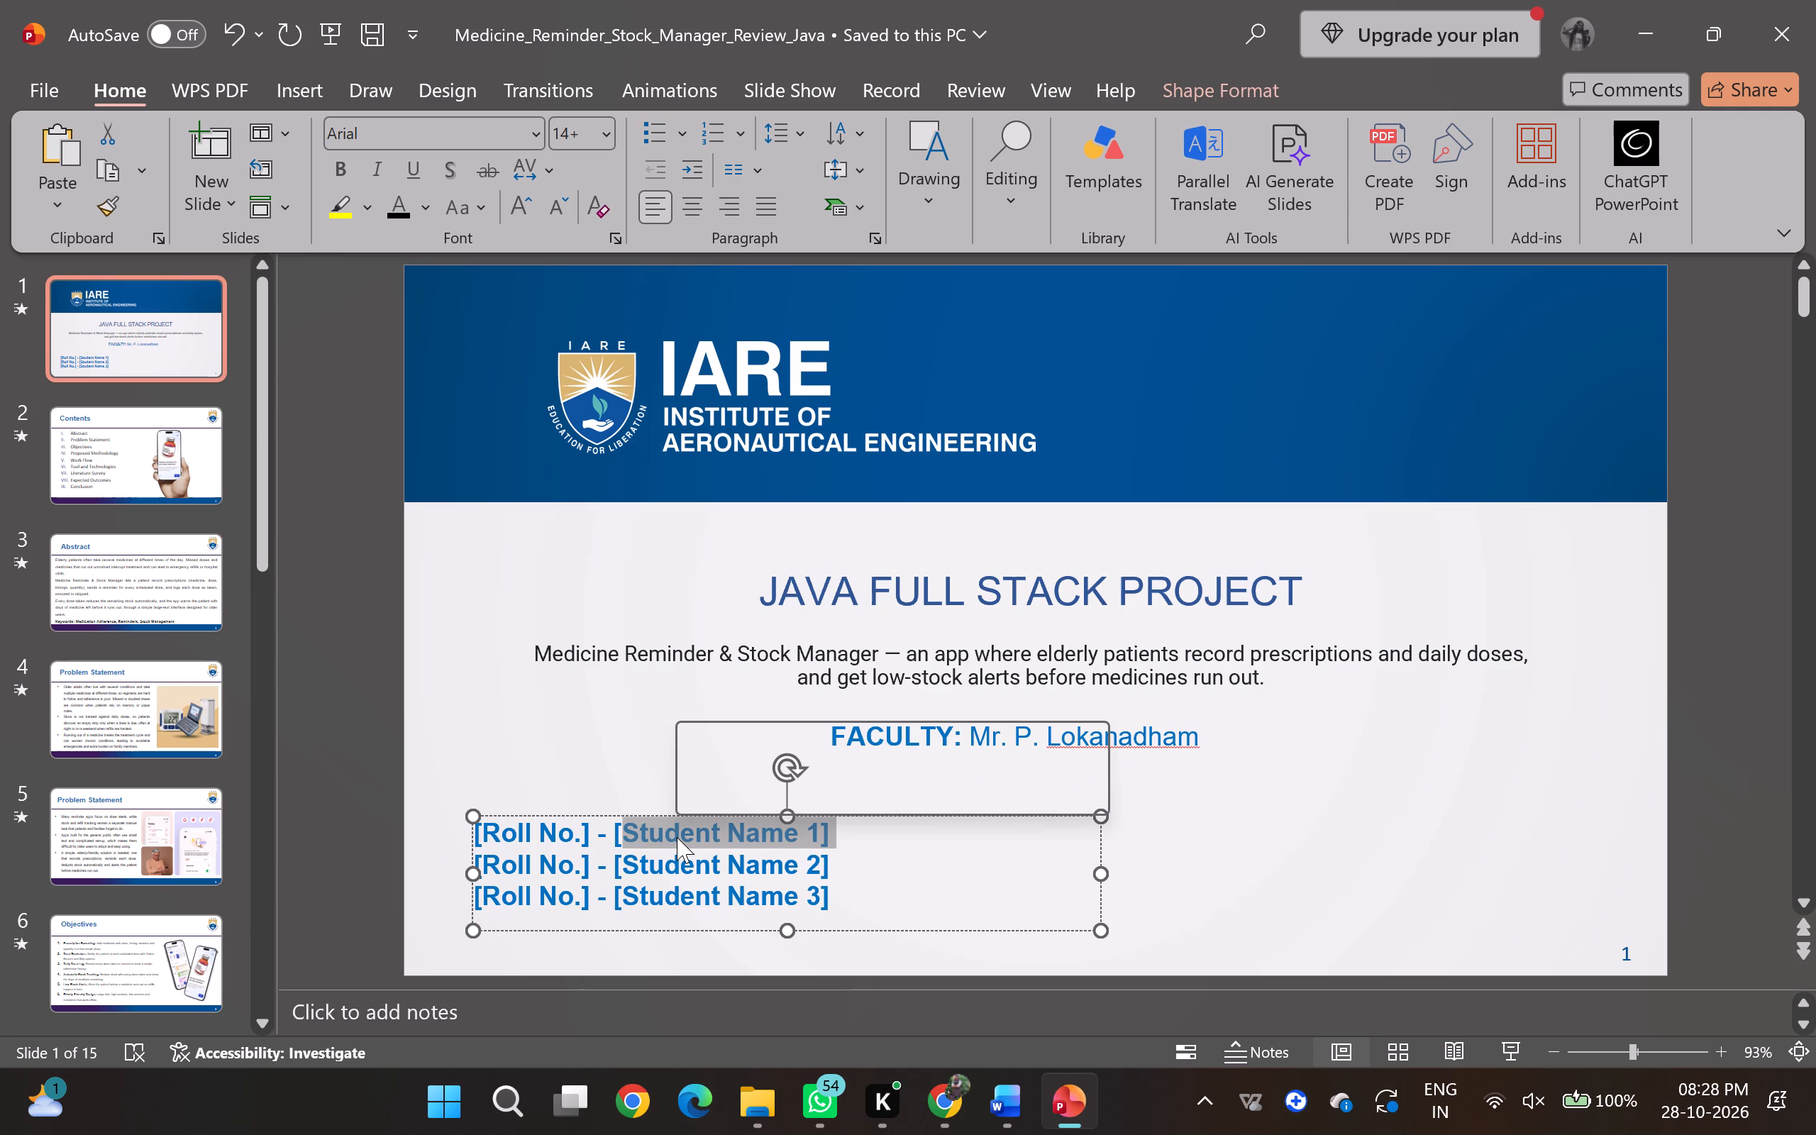
click(677, 837)
click(593, 828)
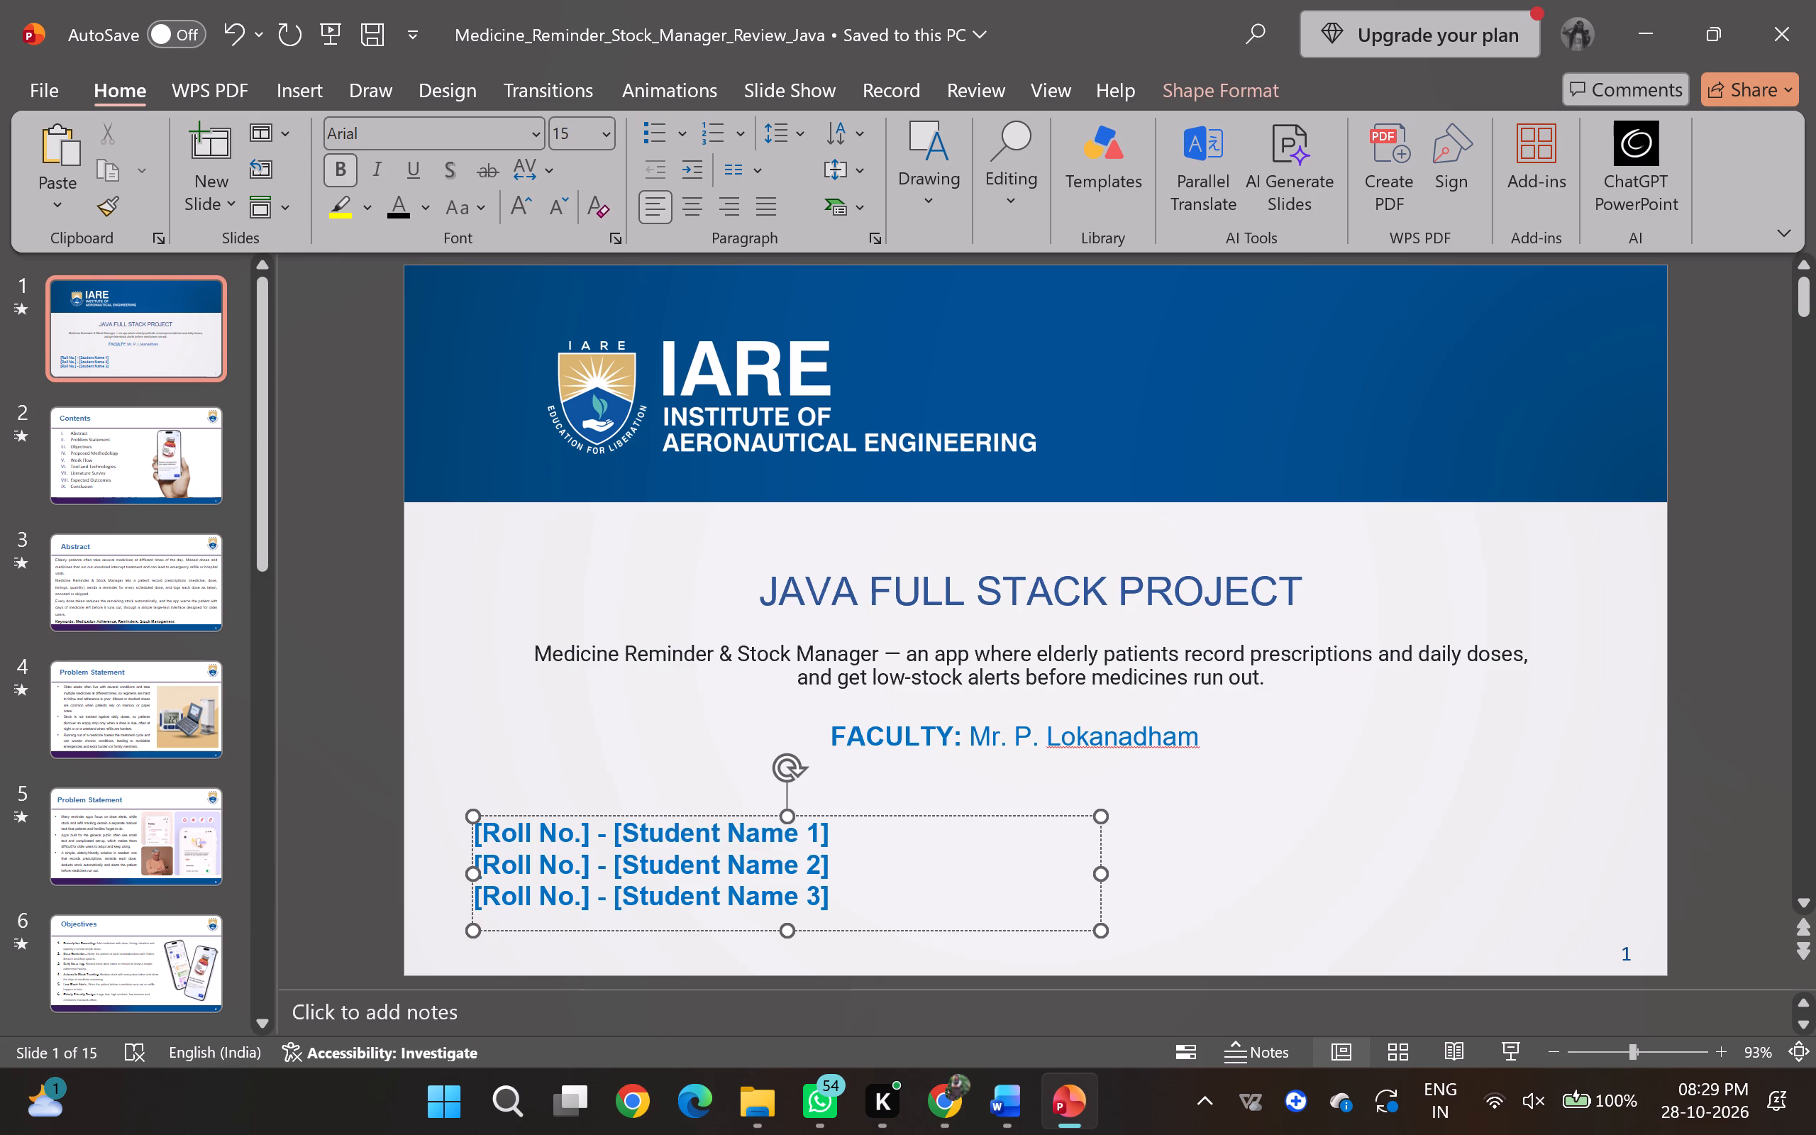
key(BackSpace)
key(BackSpace)
key(BackSpace)
key(BackSpace)
key(BackSpace)
key(BackSpace)
key(BackSpace)
key(BackSpace)
key(BackSpace)
key(BackSpace)
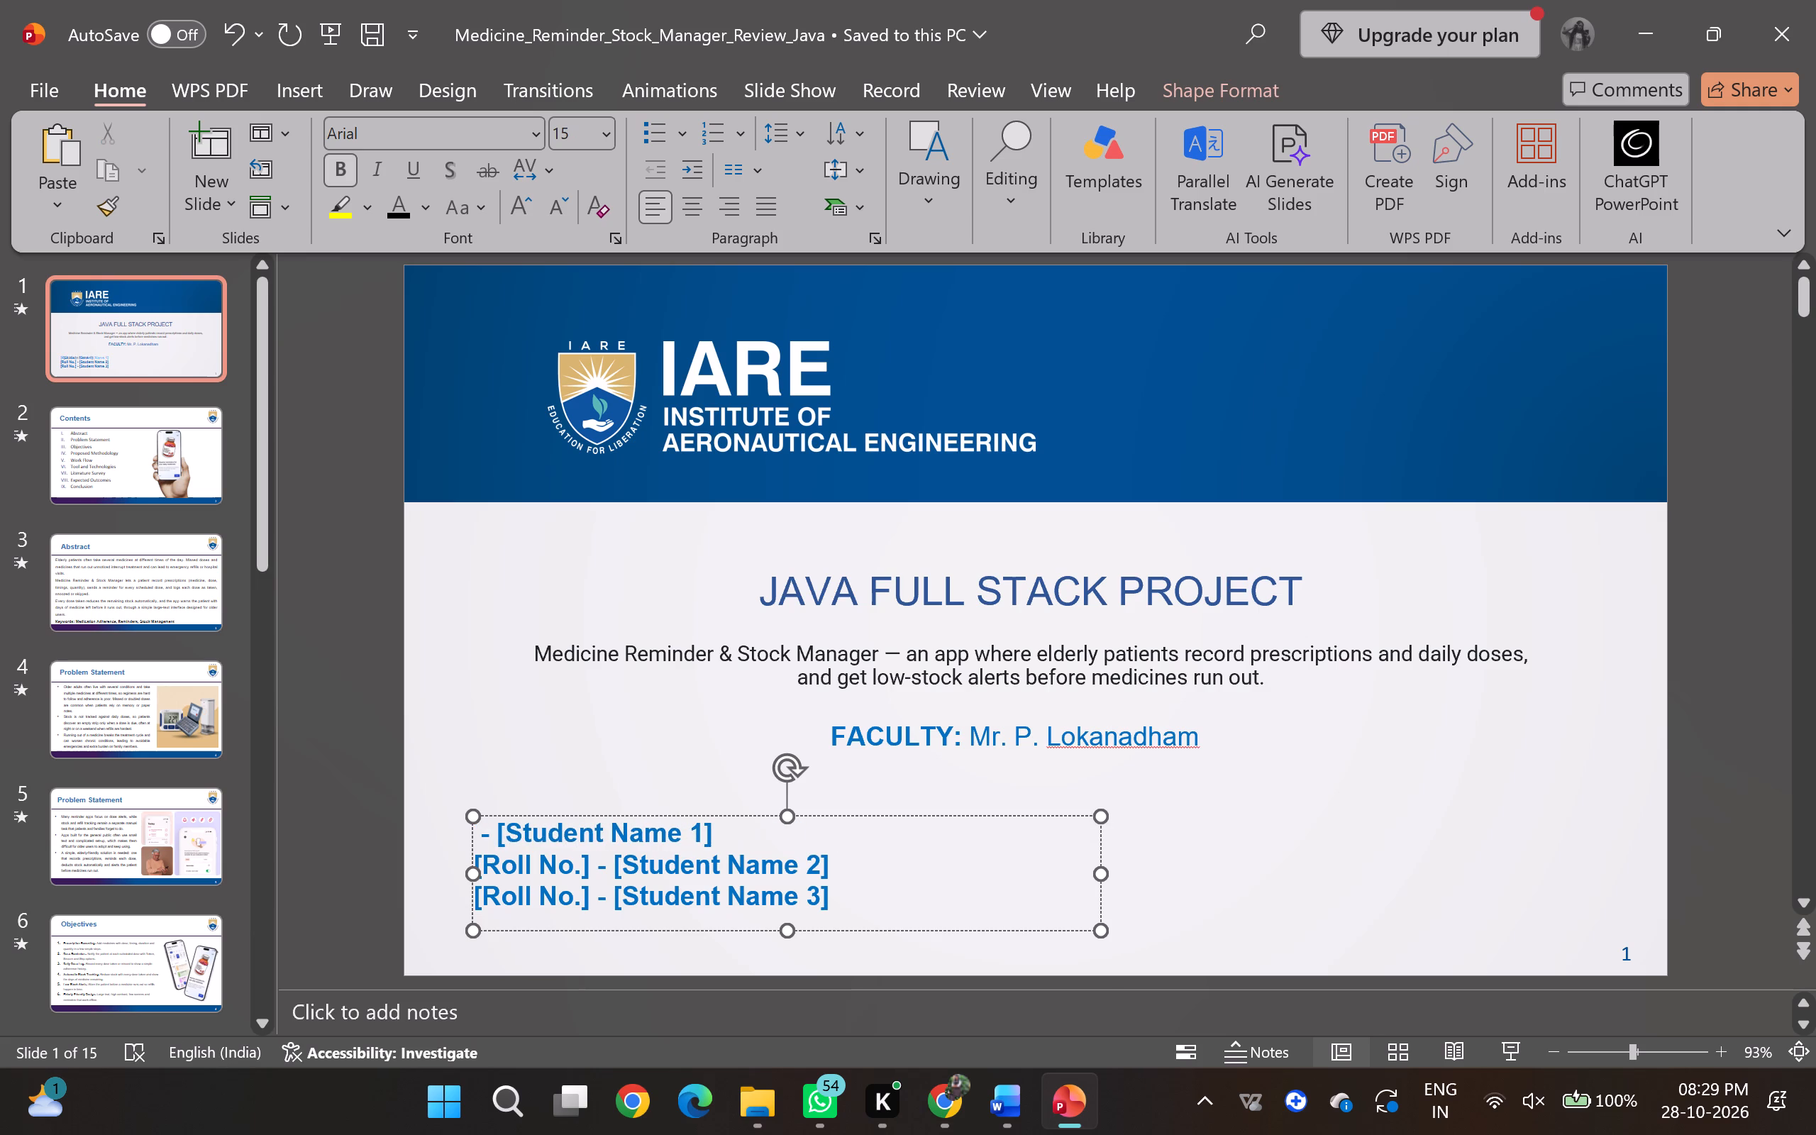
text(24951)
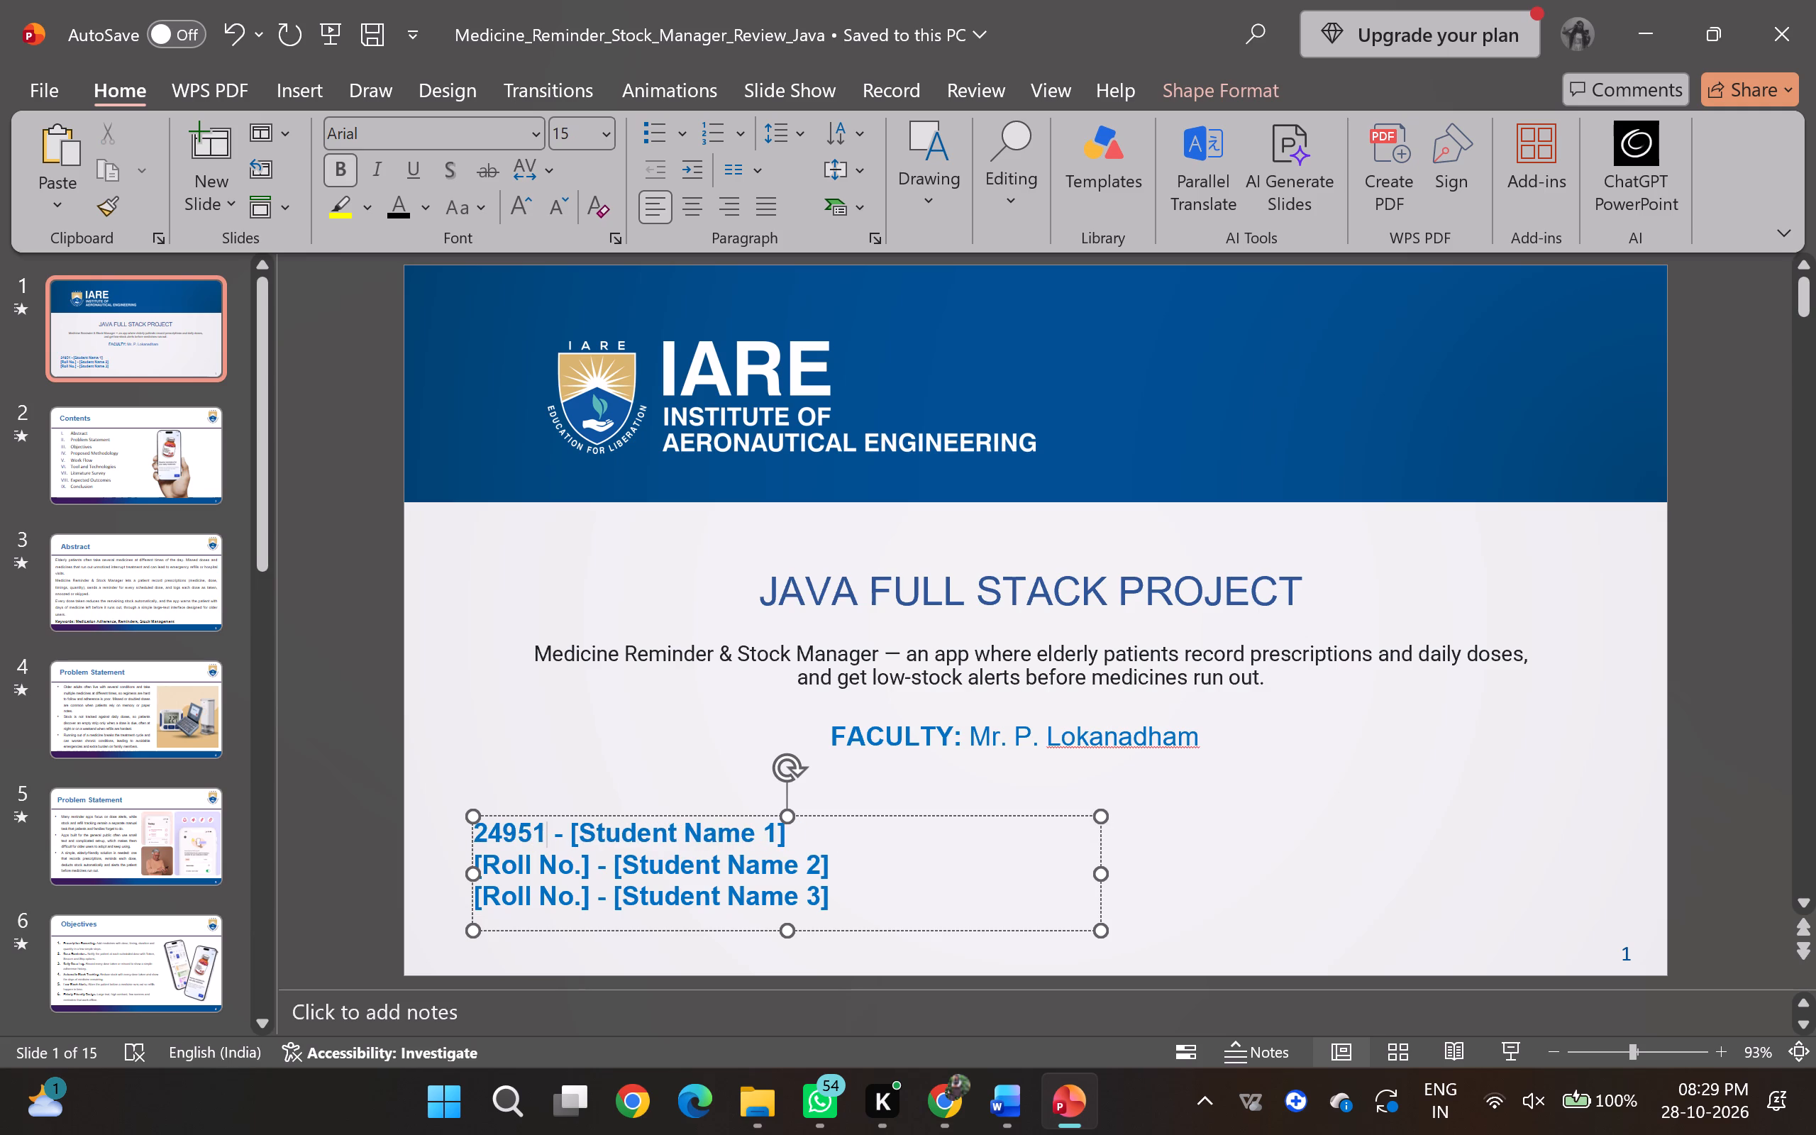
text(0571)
Replace the Student Name 1 placeholder, including its brackets, with the first student's name.
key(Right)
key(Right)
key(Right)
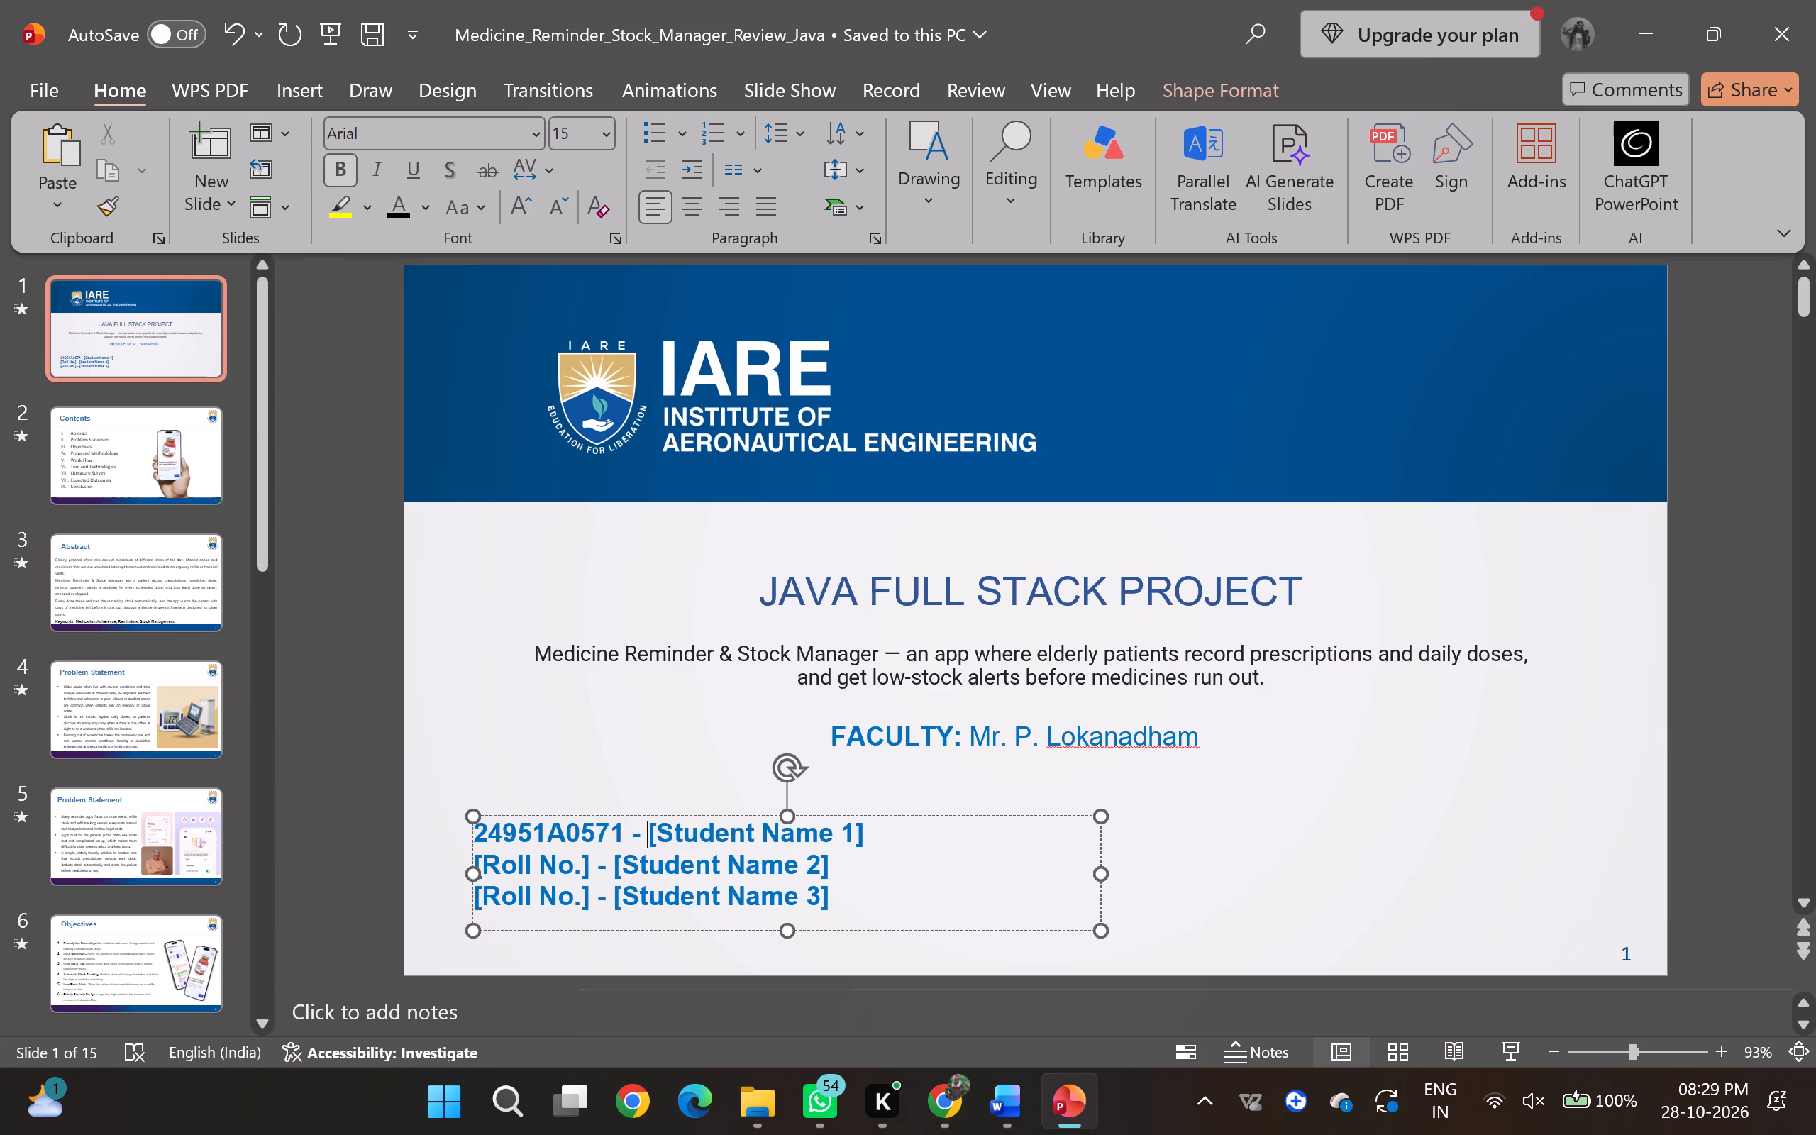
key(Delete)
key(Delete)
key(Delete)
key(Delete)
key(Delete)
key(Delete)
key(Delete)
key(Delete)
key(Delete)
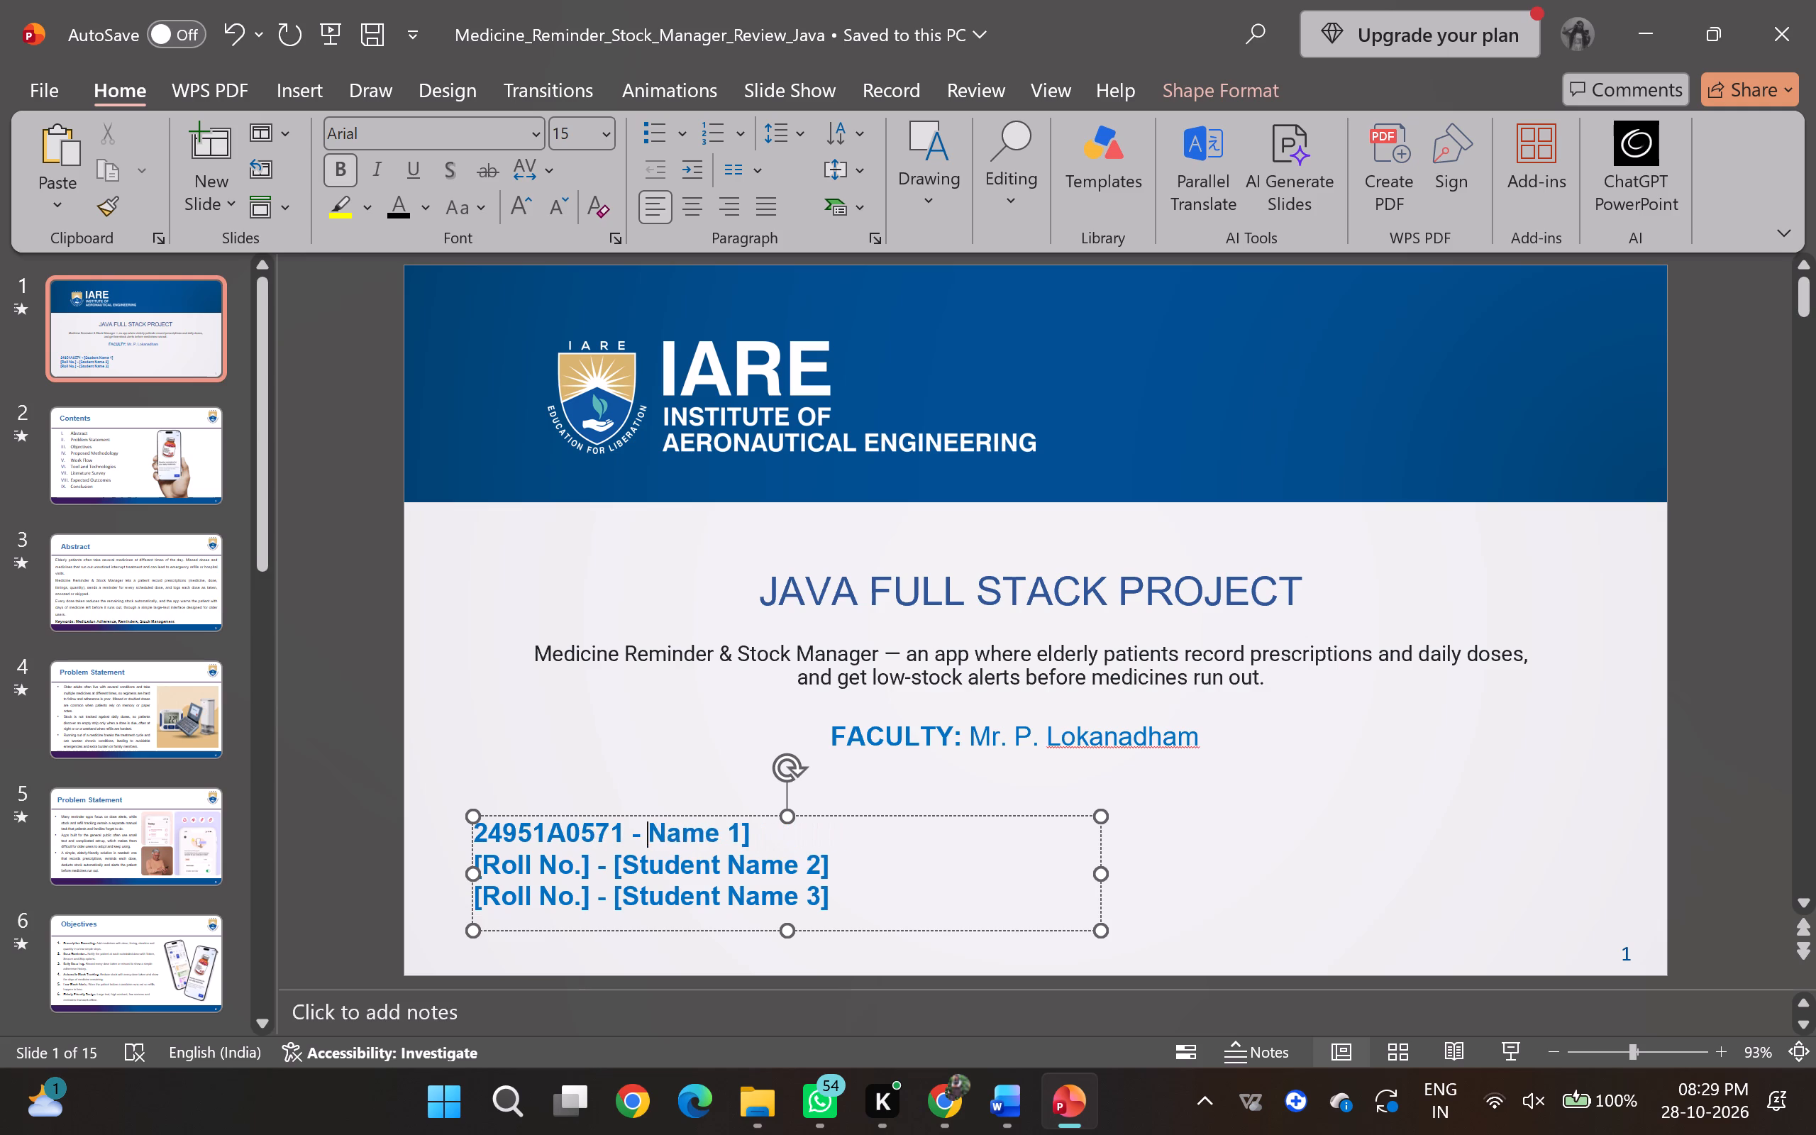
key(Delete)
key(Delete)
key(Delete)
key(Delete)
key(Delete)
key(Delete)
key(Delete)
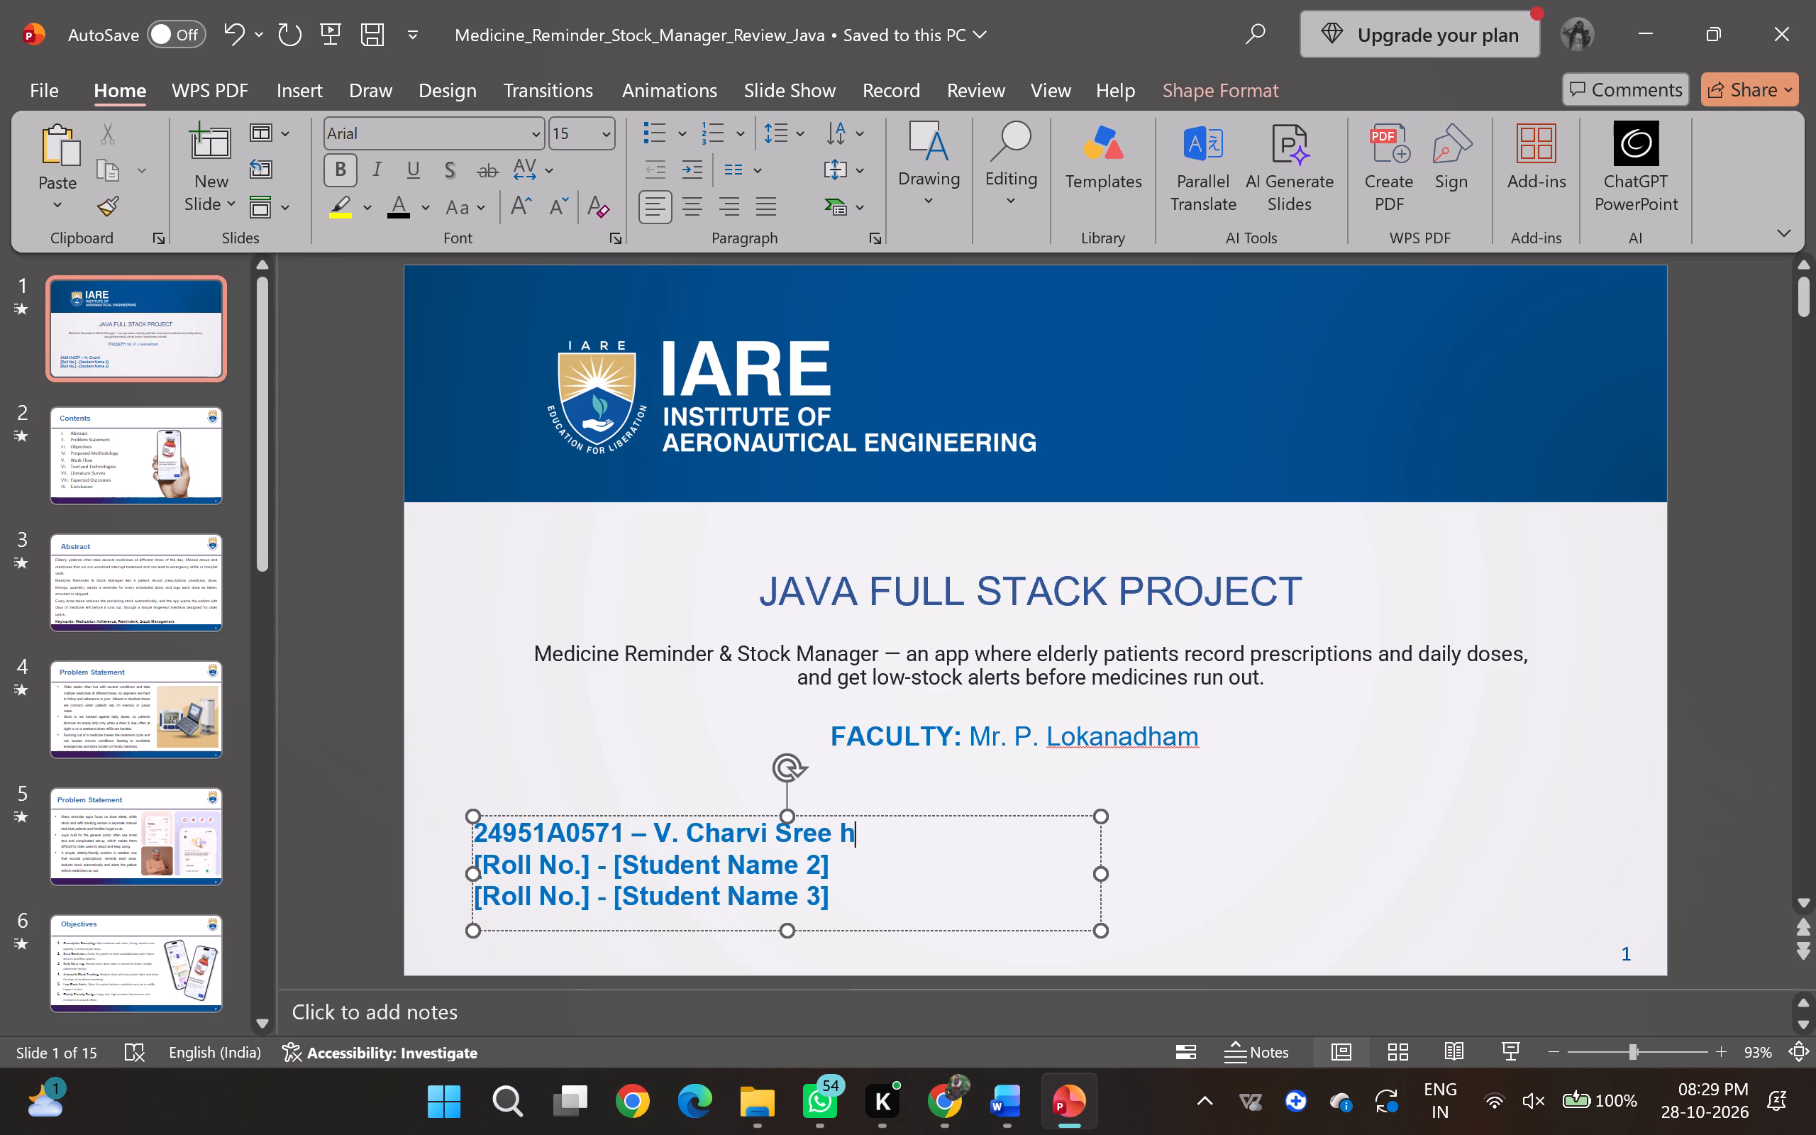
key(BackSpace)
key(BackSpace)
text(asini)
Replace the Student Name 2 placeholder, including its brackets, with the second student's name.
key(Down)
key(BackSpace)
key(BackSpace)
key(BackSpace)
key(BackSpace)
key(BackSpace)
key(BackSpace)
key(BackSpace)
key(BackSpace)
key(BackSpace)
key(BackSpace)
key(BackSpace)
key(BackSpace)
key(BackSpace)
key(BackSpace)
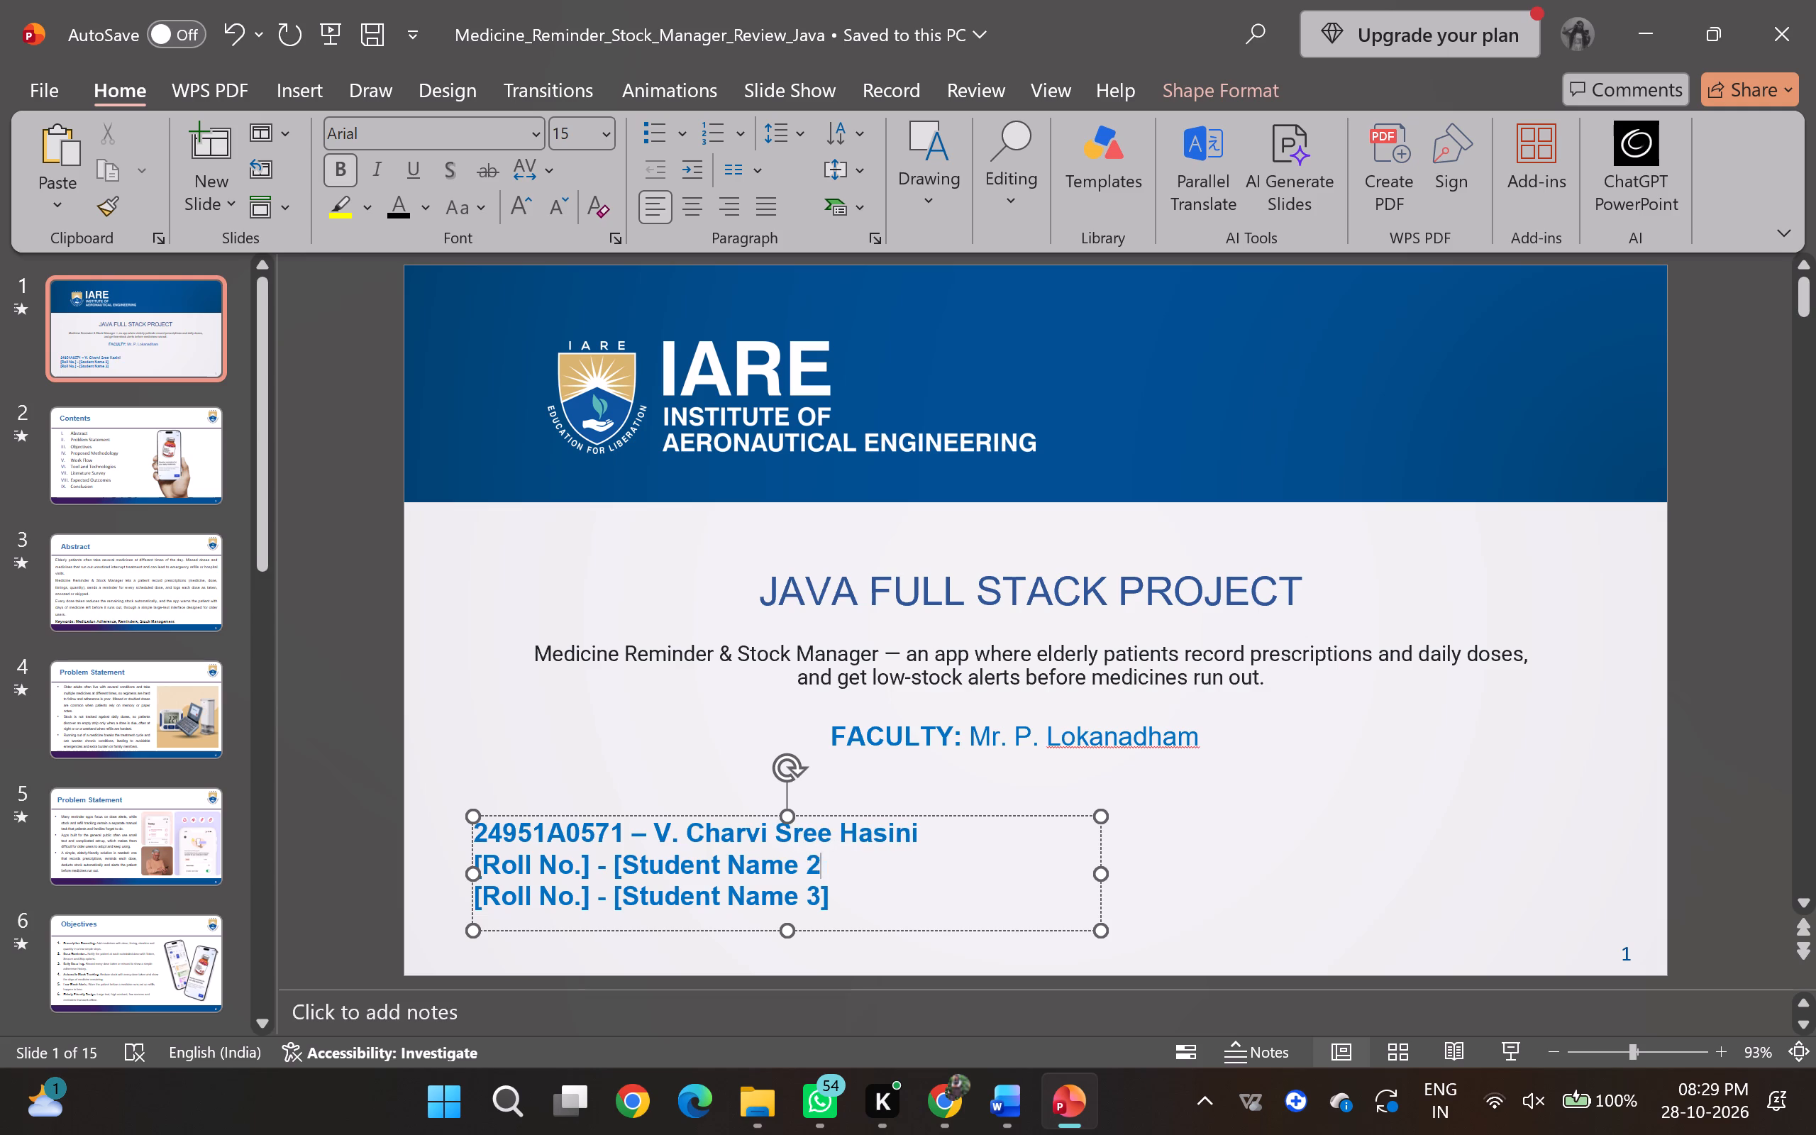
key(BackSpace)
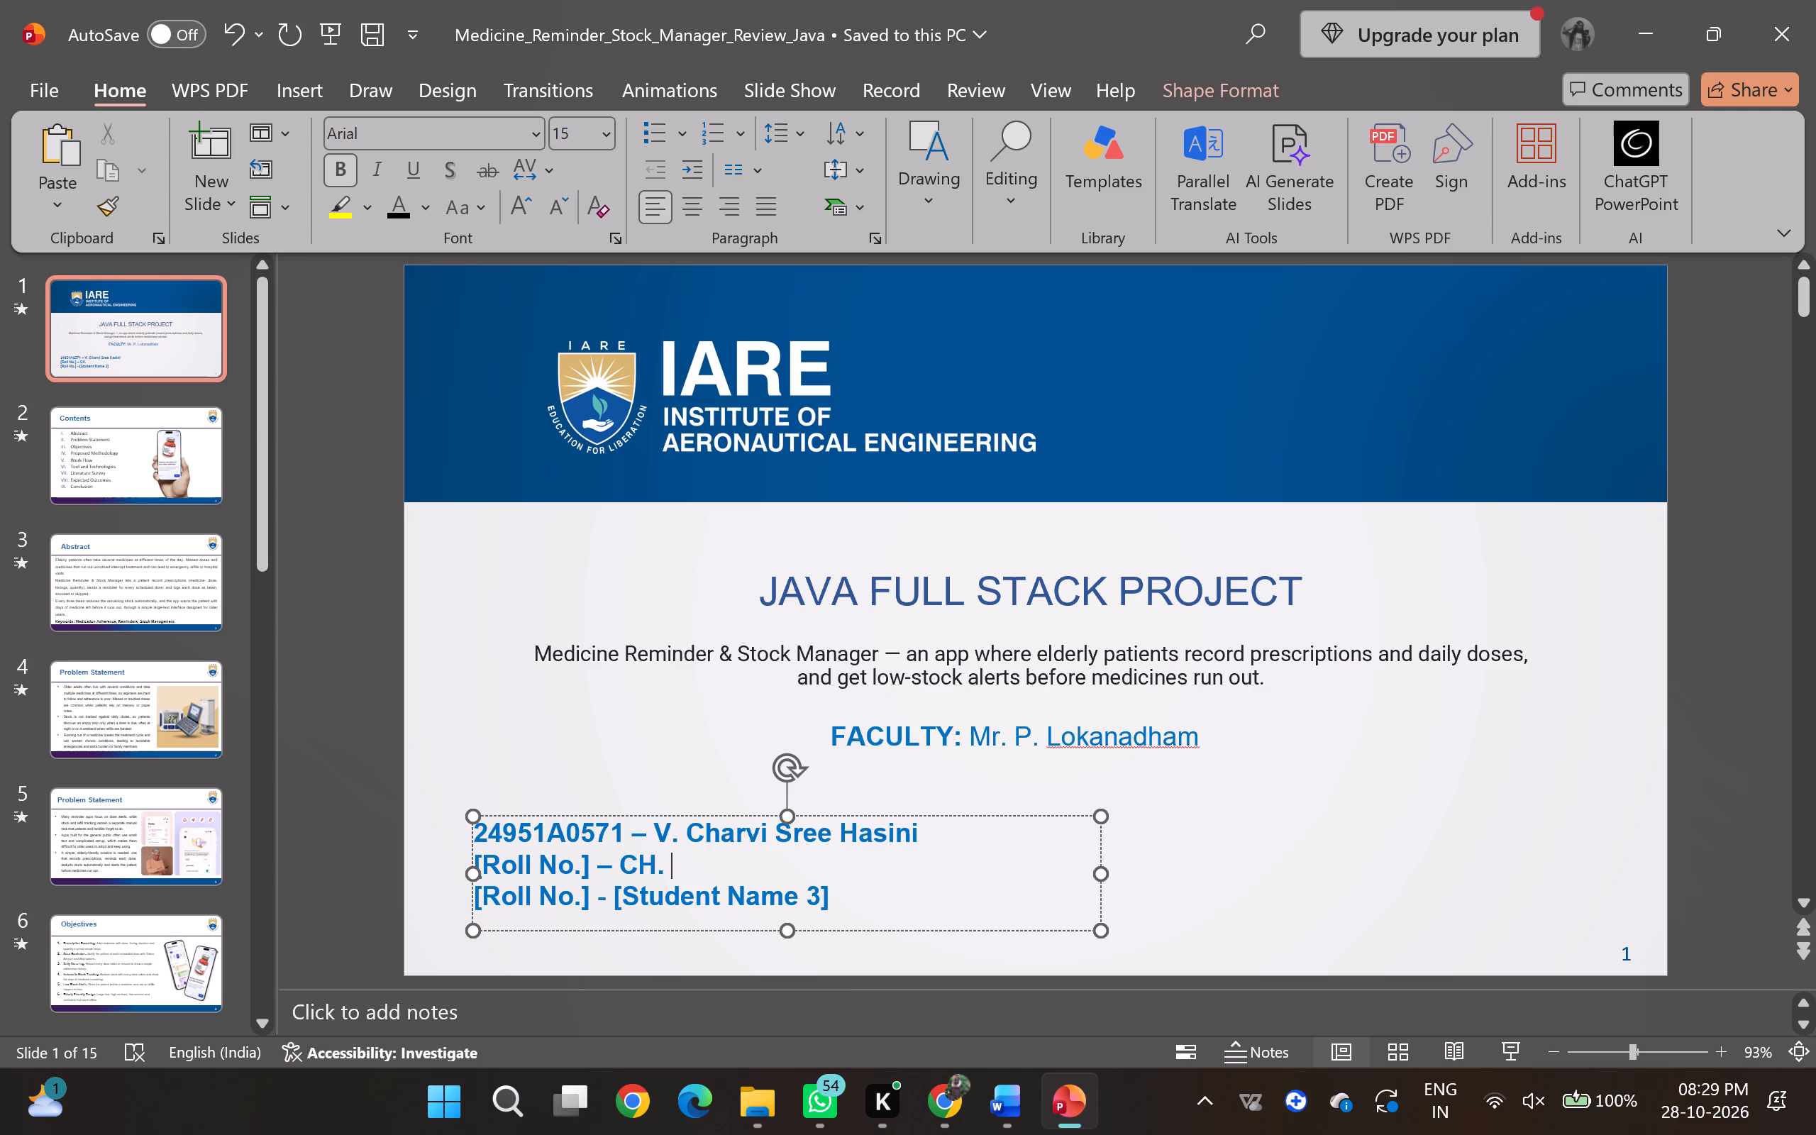
Replace the roll number placeholder in the second student line with the second student's roll number.
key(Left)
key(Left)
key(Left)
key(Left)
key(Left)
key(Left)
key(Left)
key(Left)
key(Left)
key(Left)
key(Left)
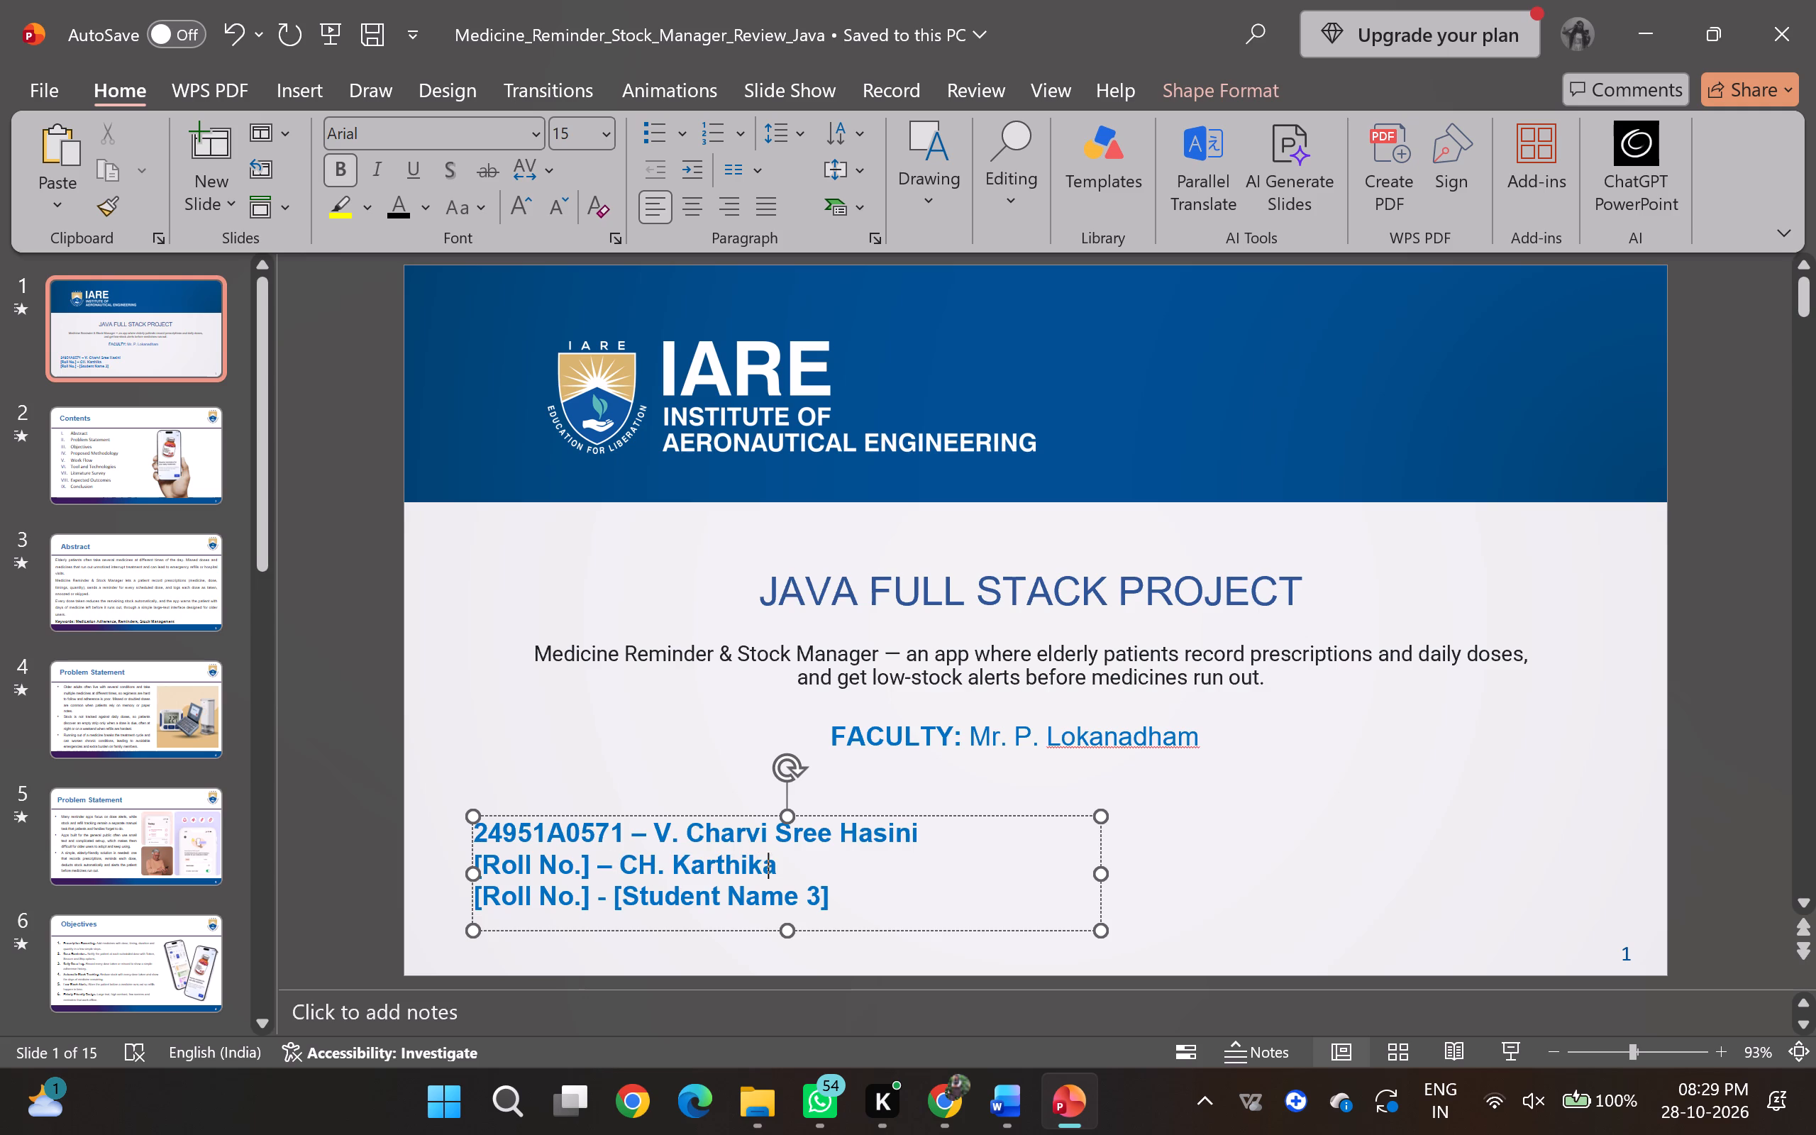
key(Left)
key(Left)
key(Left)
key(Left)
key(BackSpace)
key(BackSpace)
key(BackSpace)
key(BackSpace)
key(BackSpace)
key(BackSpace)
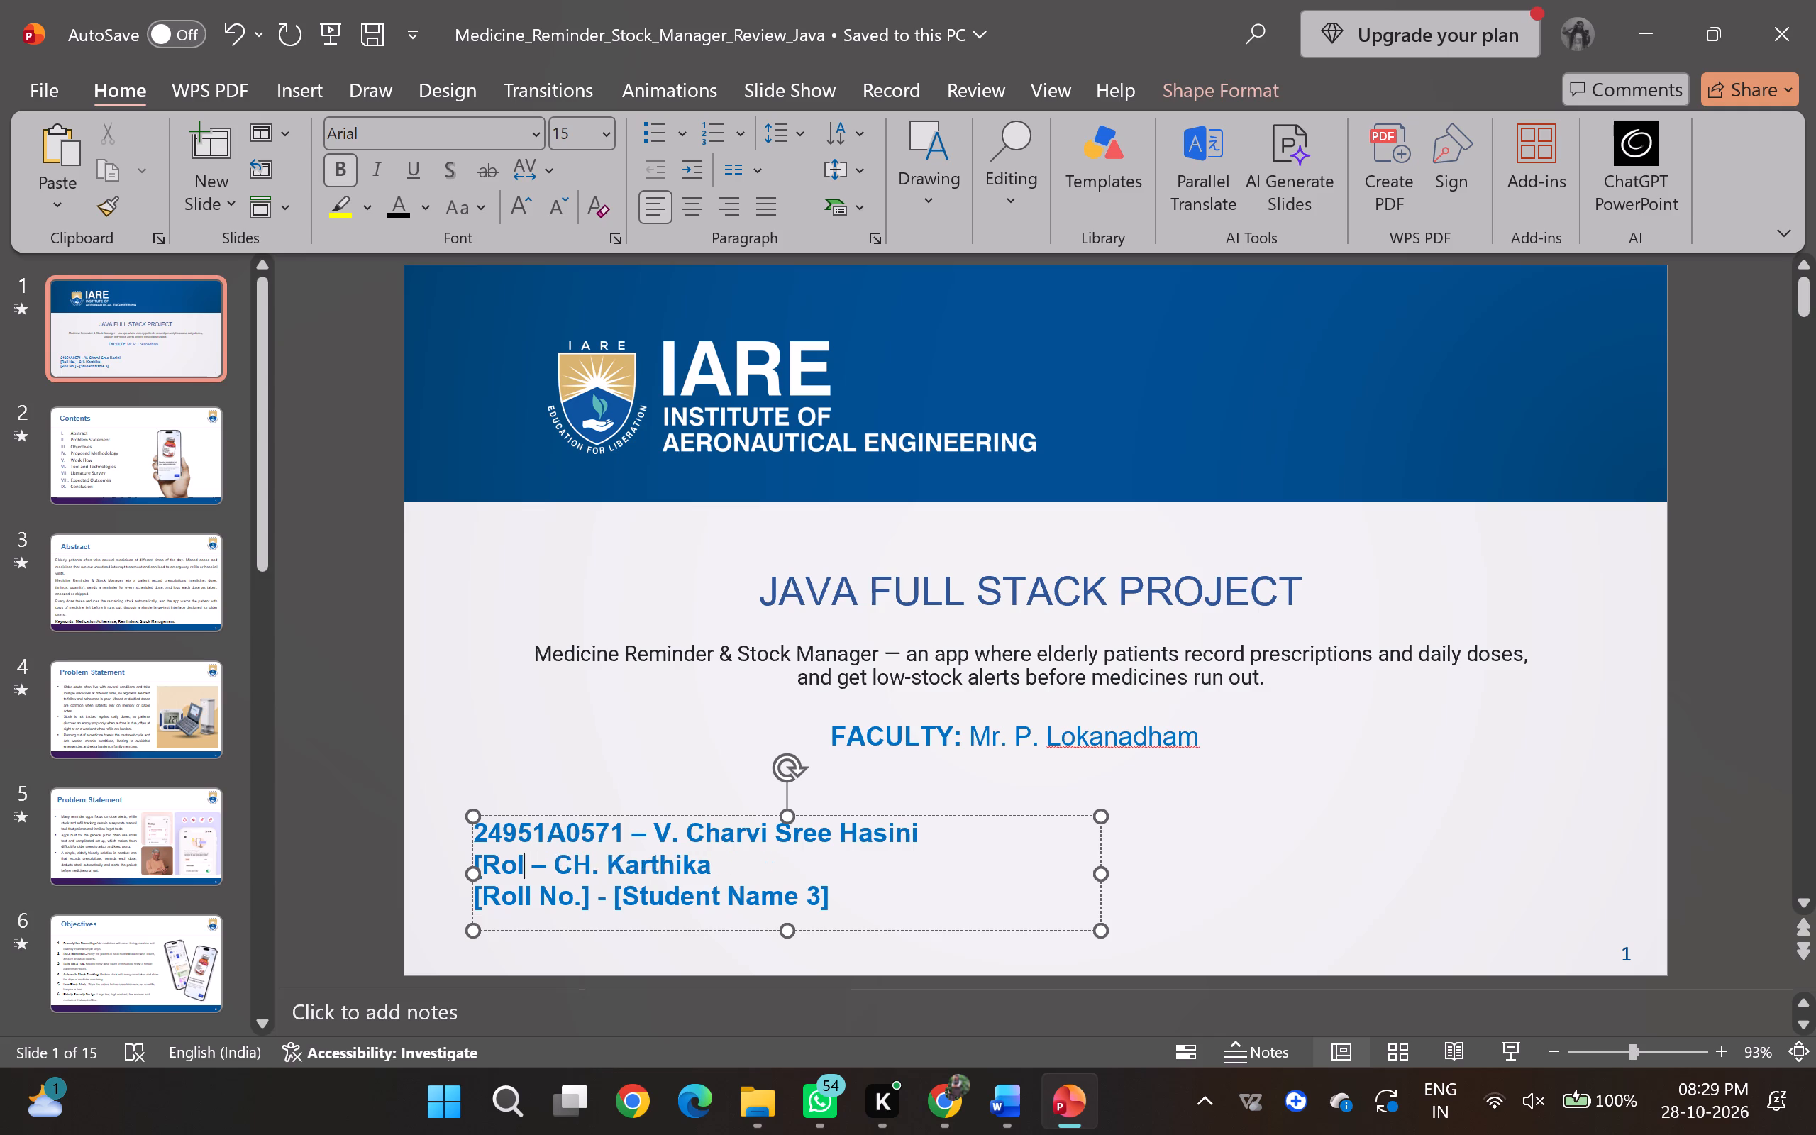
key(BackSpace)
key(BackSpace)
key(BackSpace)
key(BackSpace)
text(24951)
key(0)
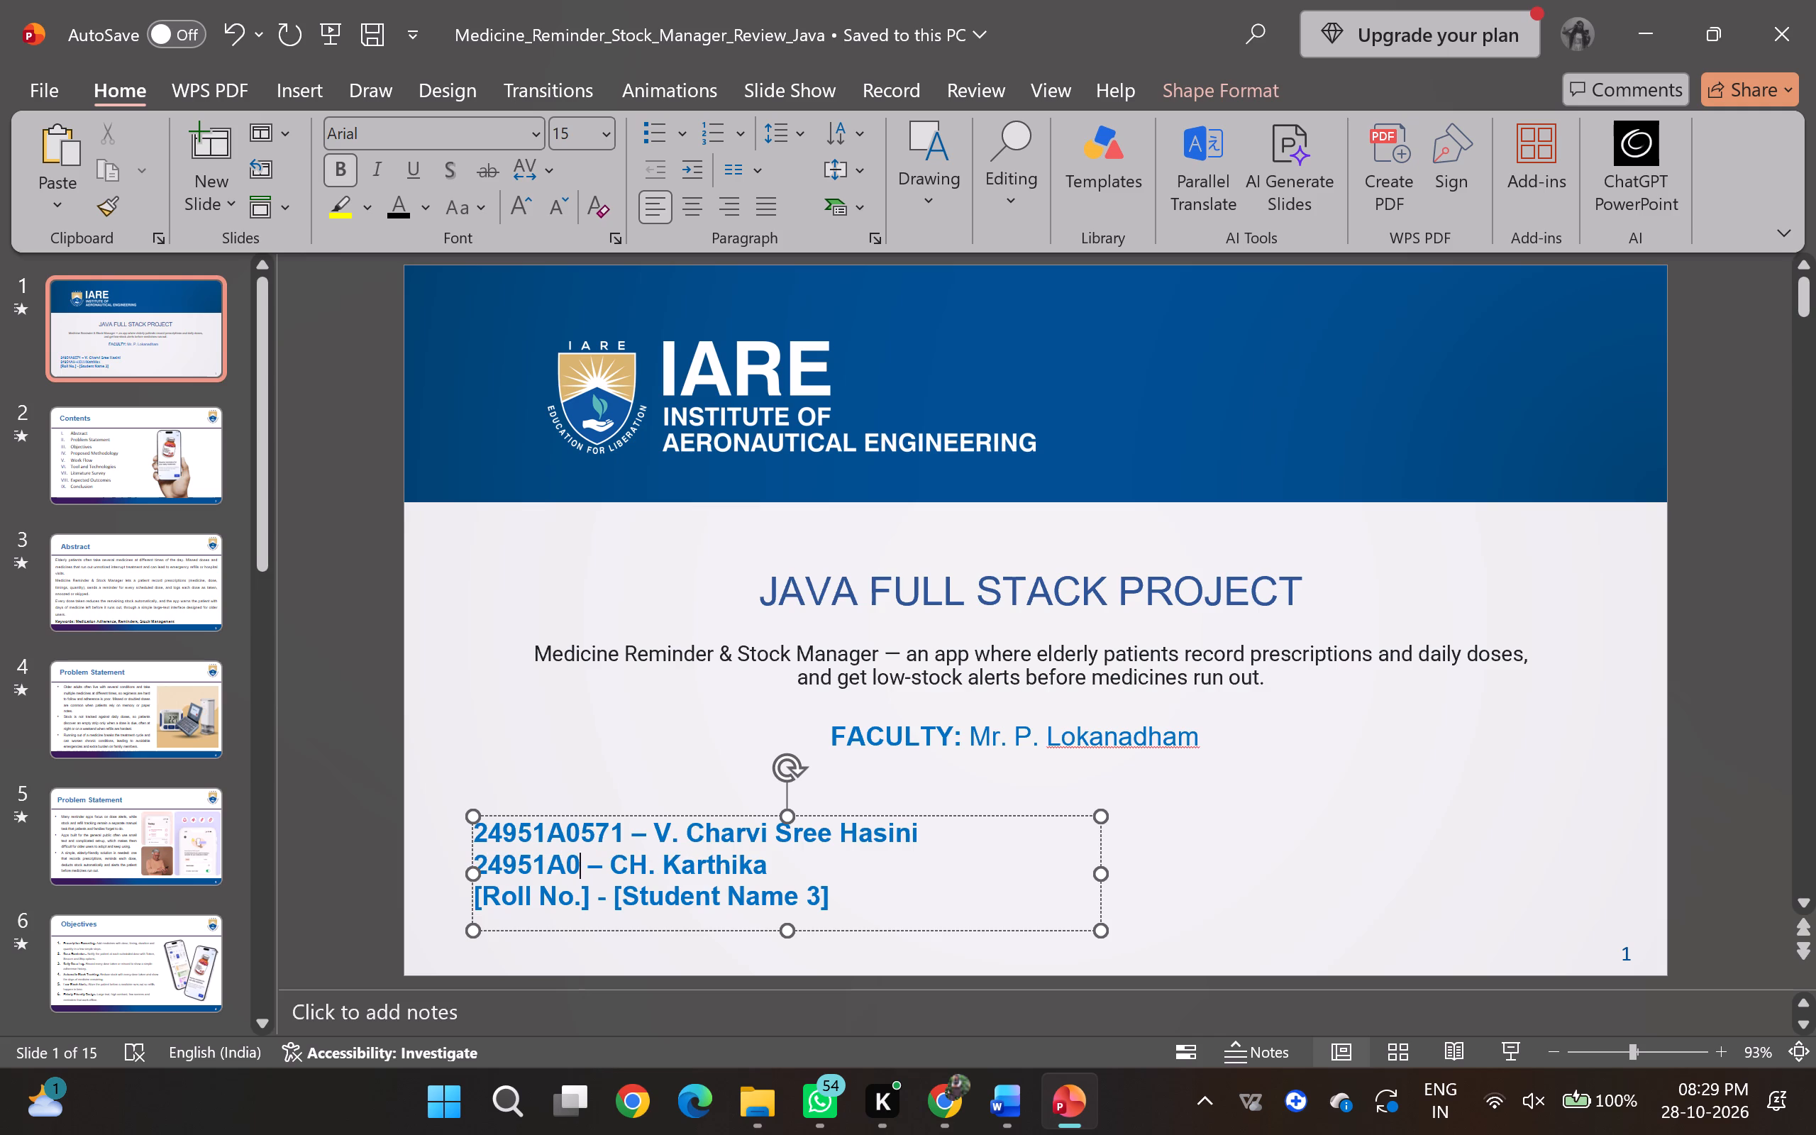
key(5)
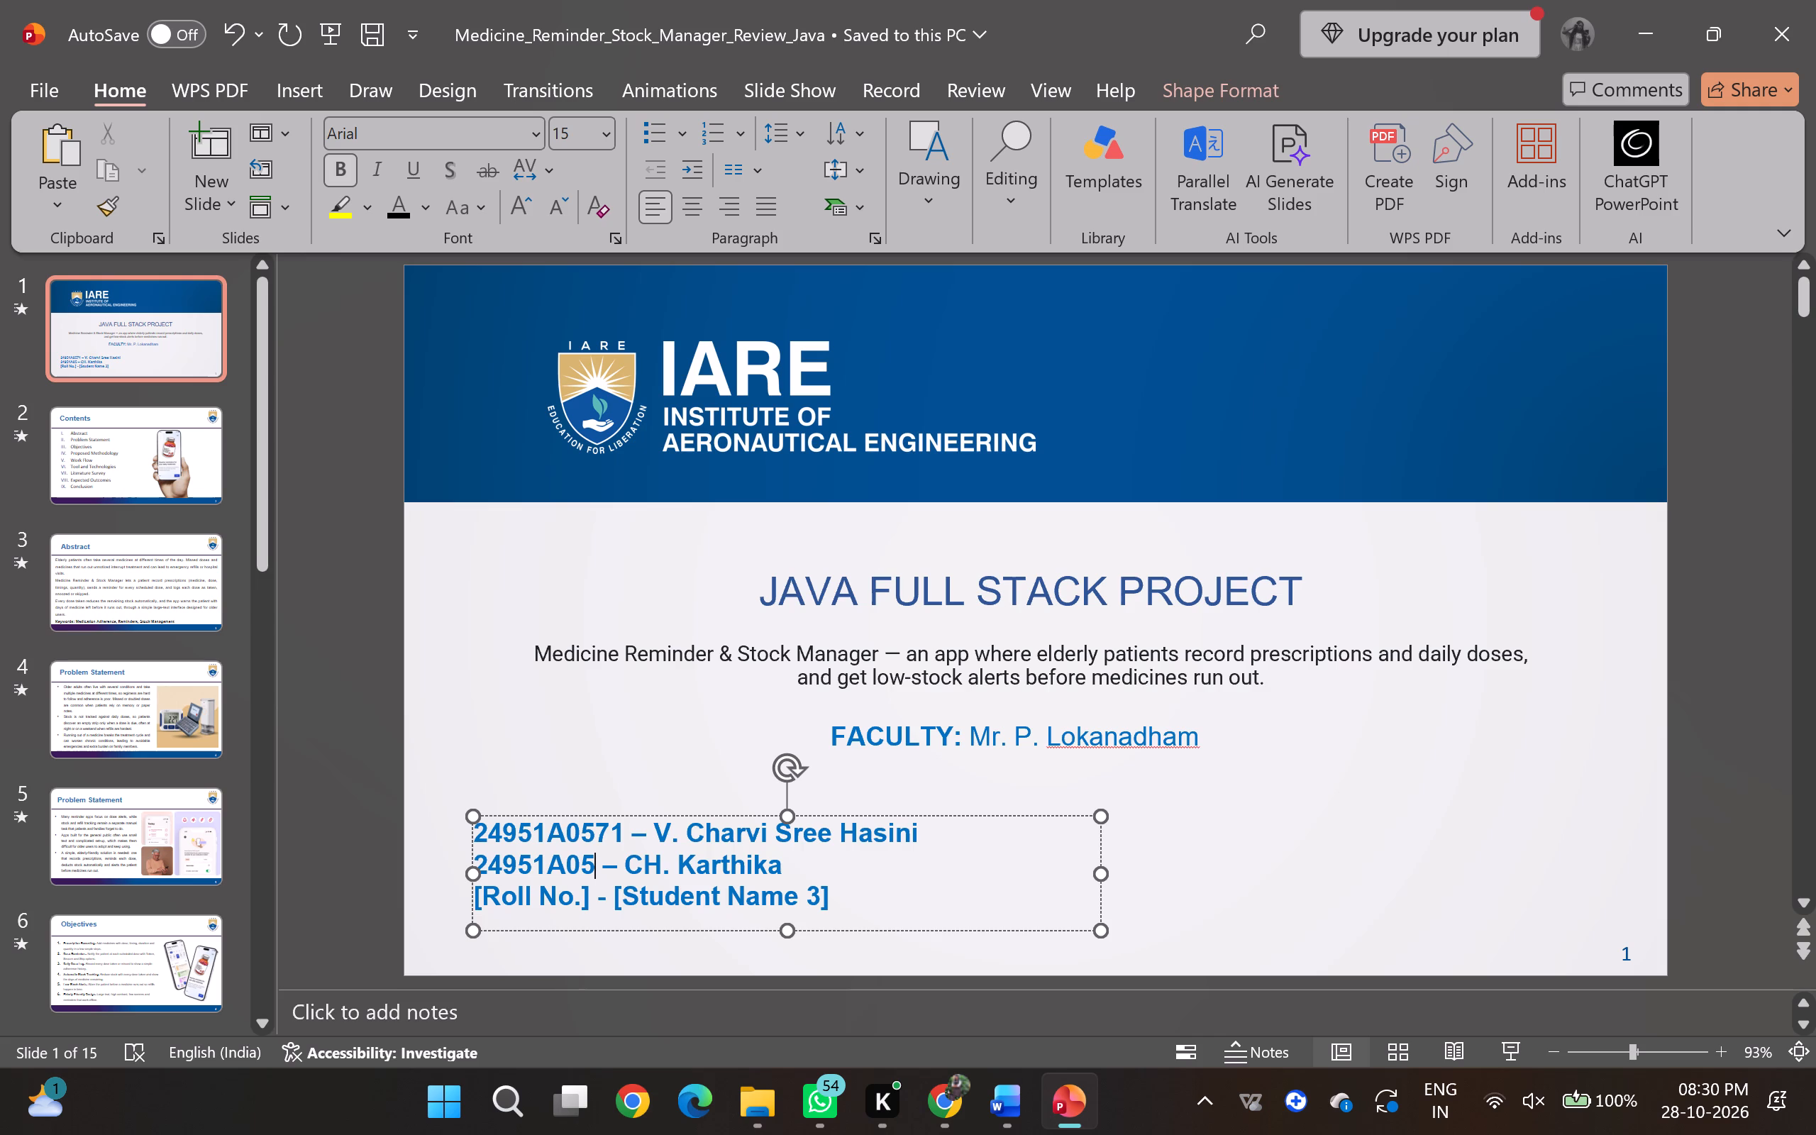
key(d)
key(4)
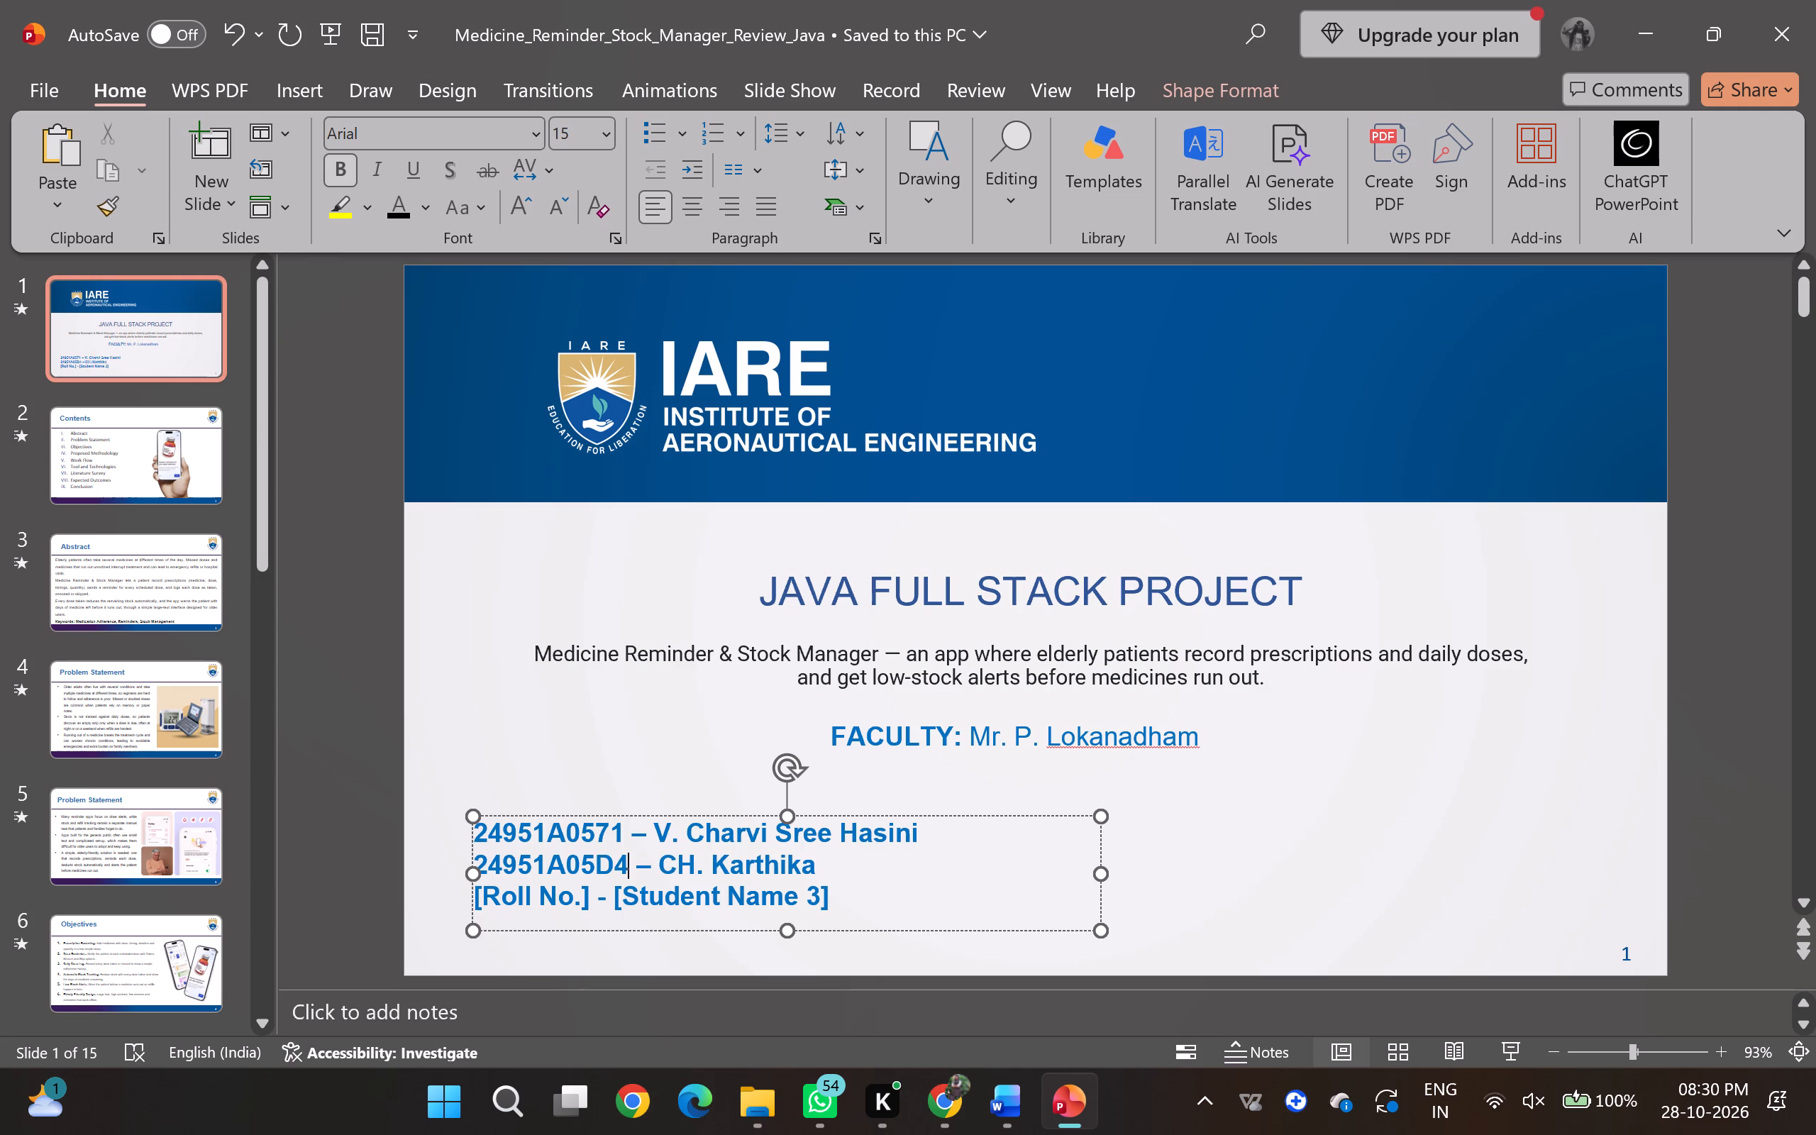
Delete the unused third student line from the title slide and deselect the text box.
drag(882, 907, 465, 907)
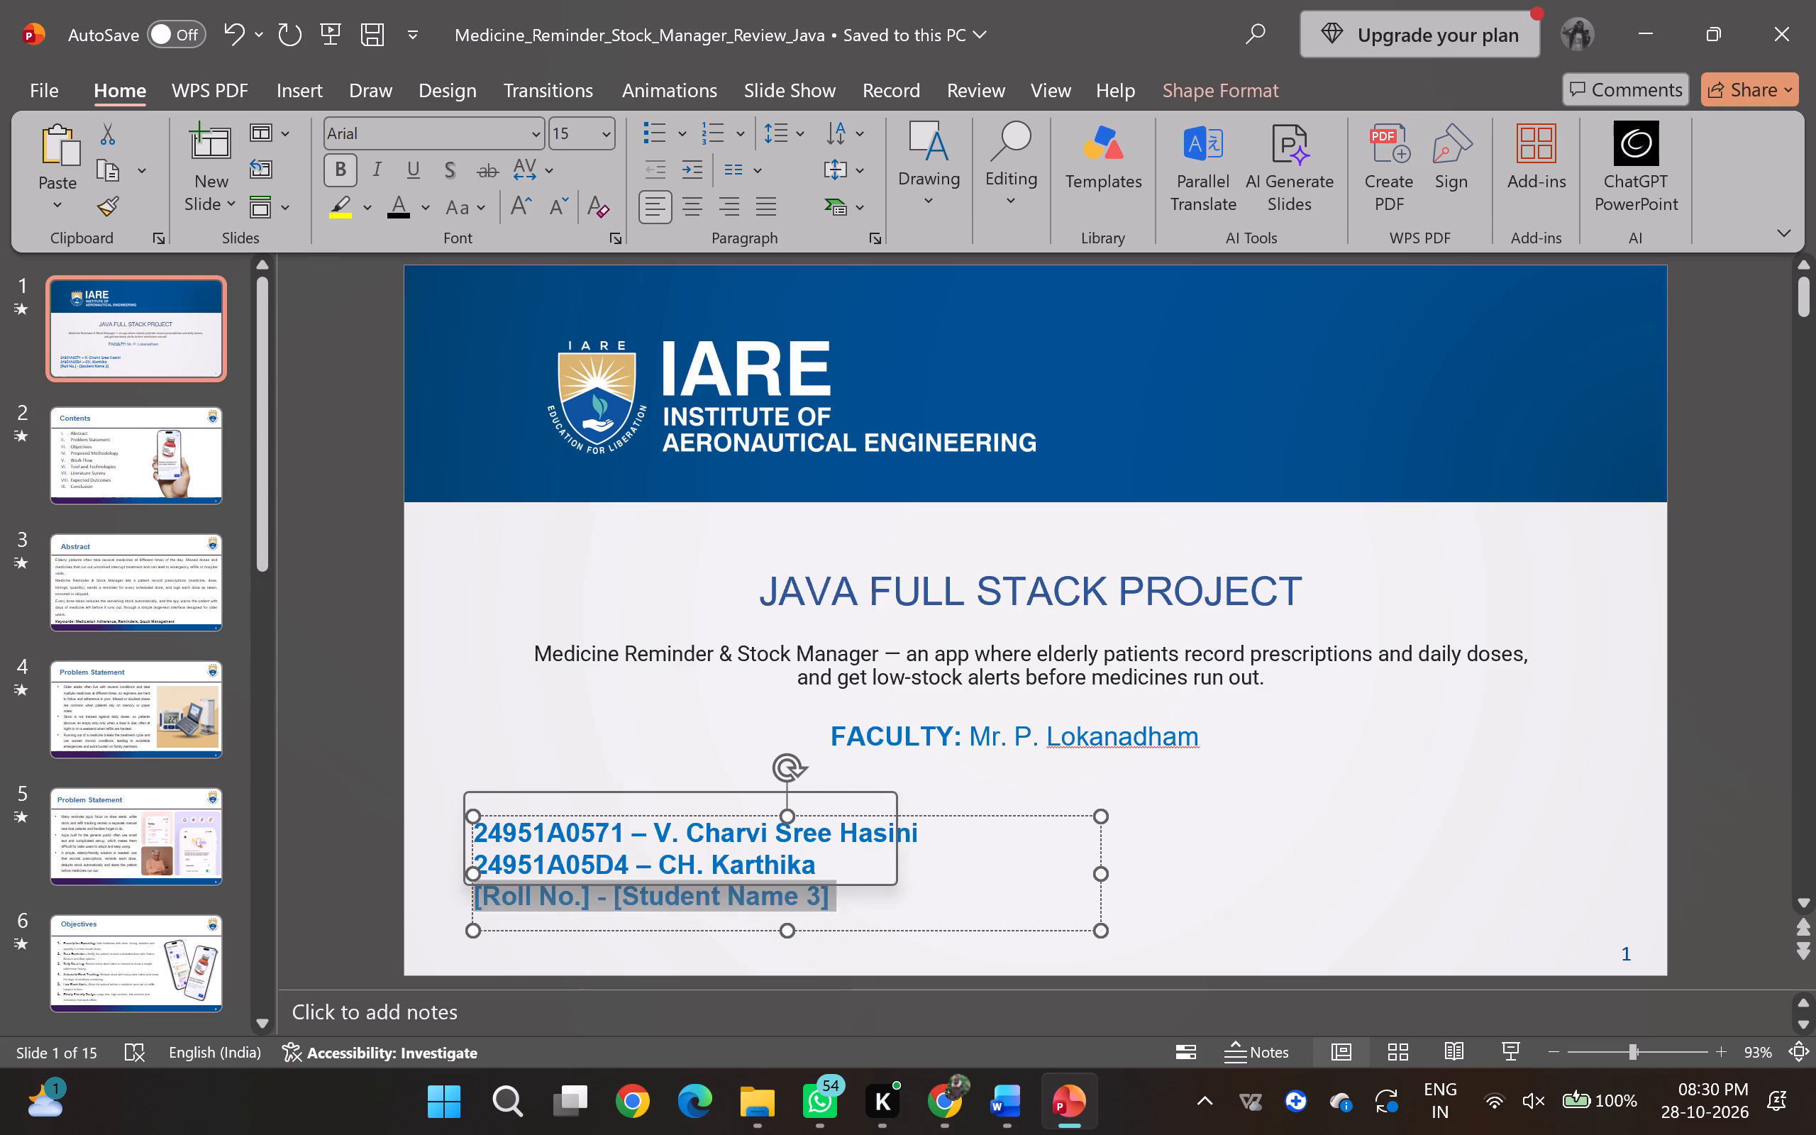
key(BackSpace)
scroll(463, 907, up, 1)
click(307, 735)
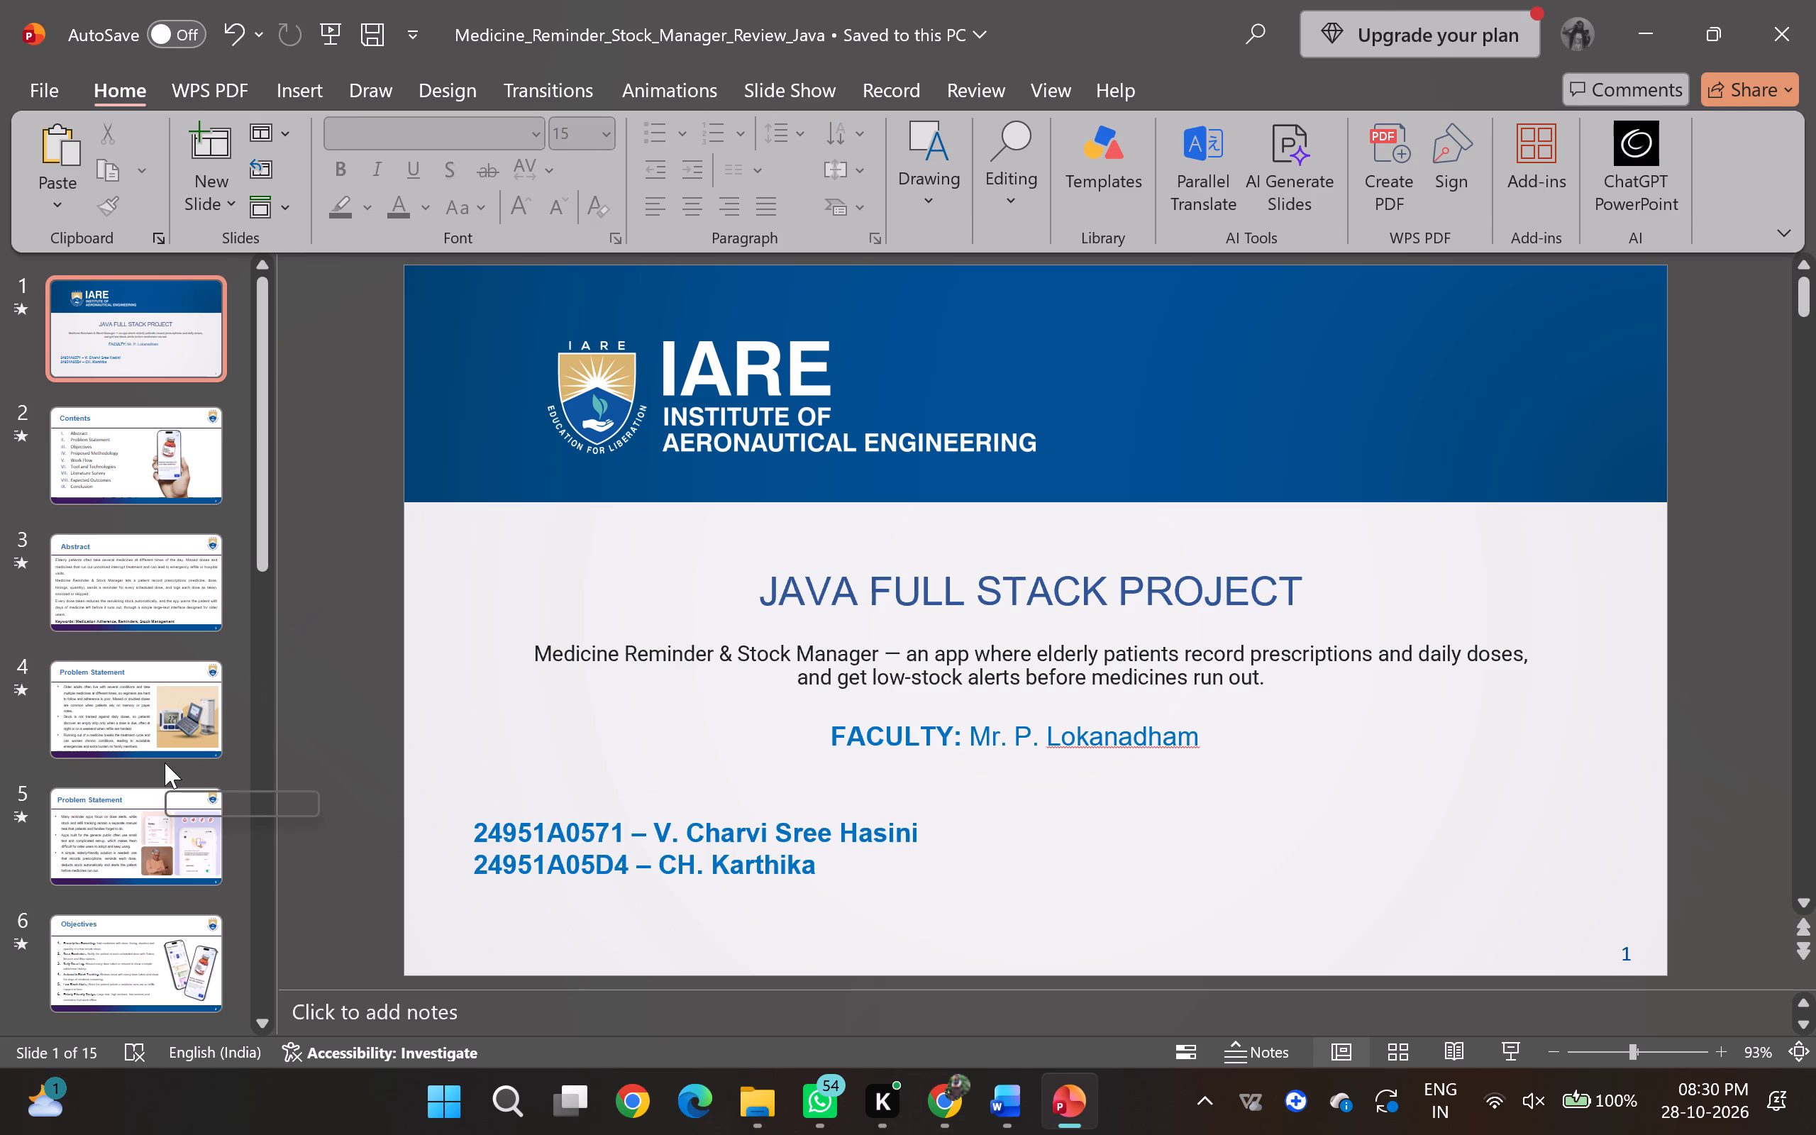
Save the presentation without the unavailable Noto Sans Symbols font and close PowerPoint.
scroll(165, 763, down, 13)
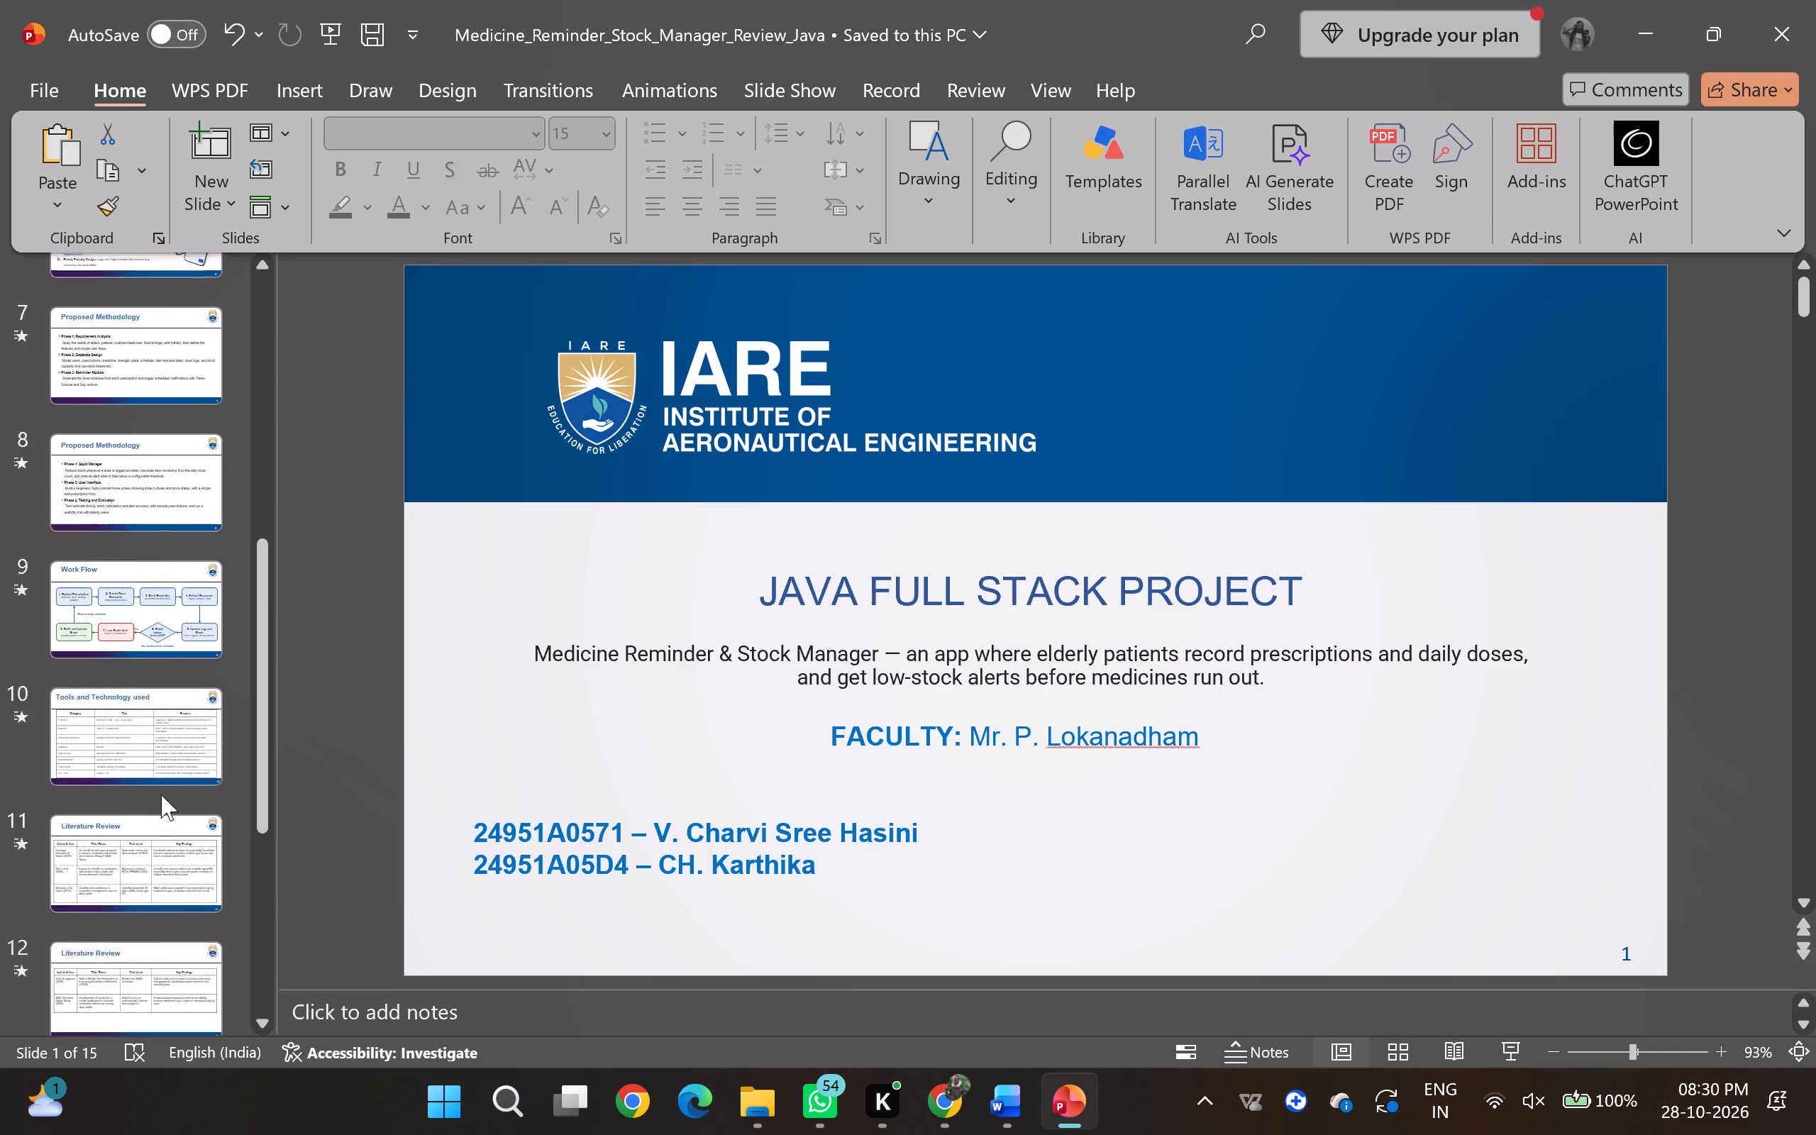
scroll(161, 794, down, 9)
click(372, 35)
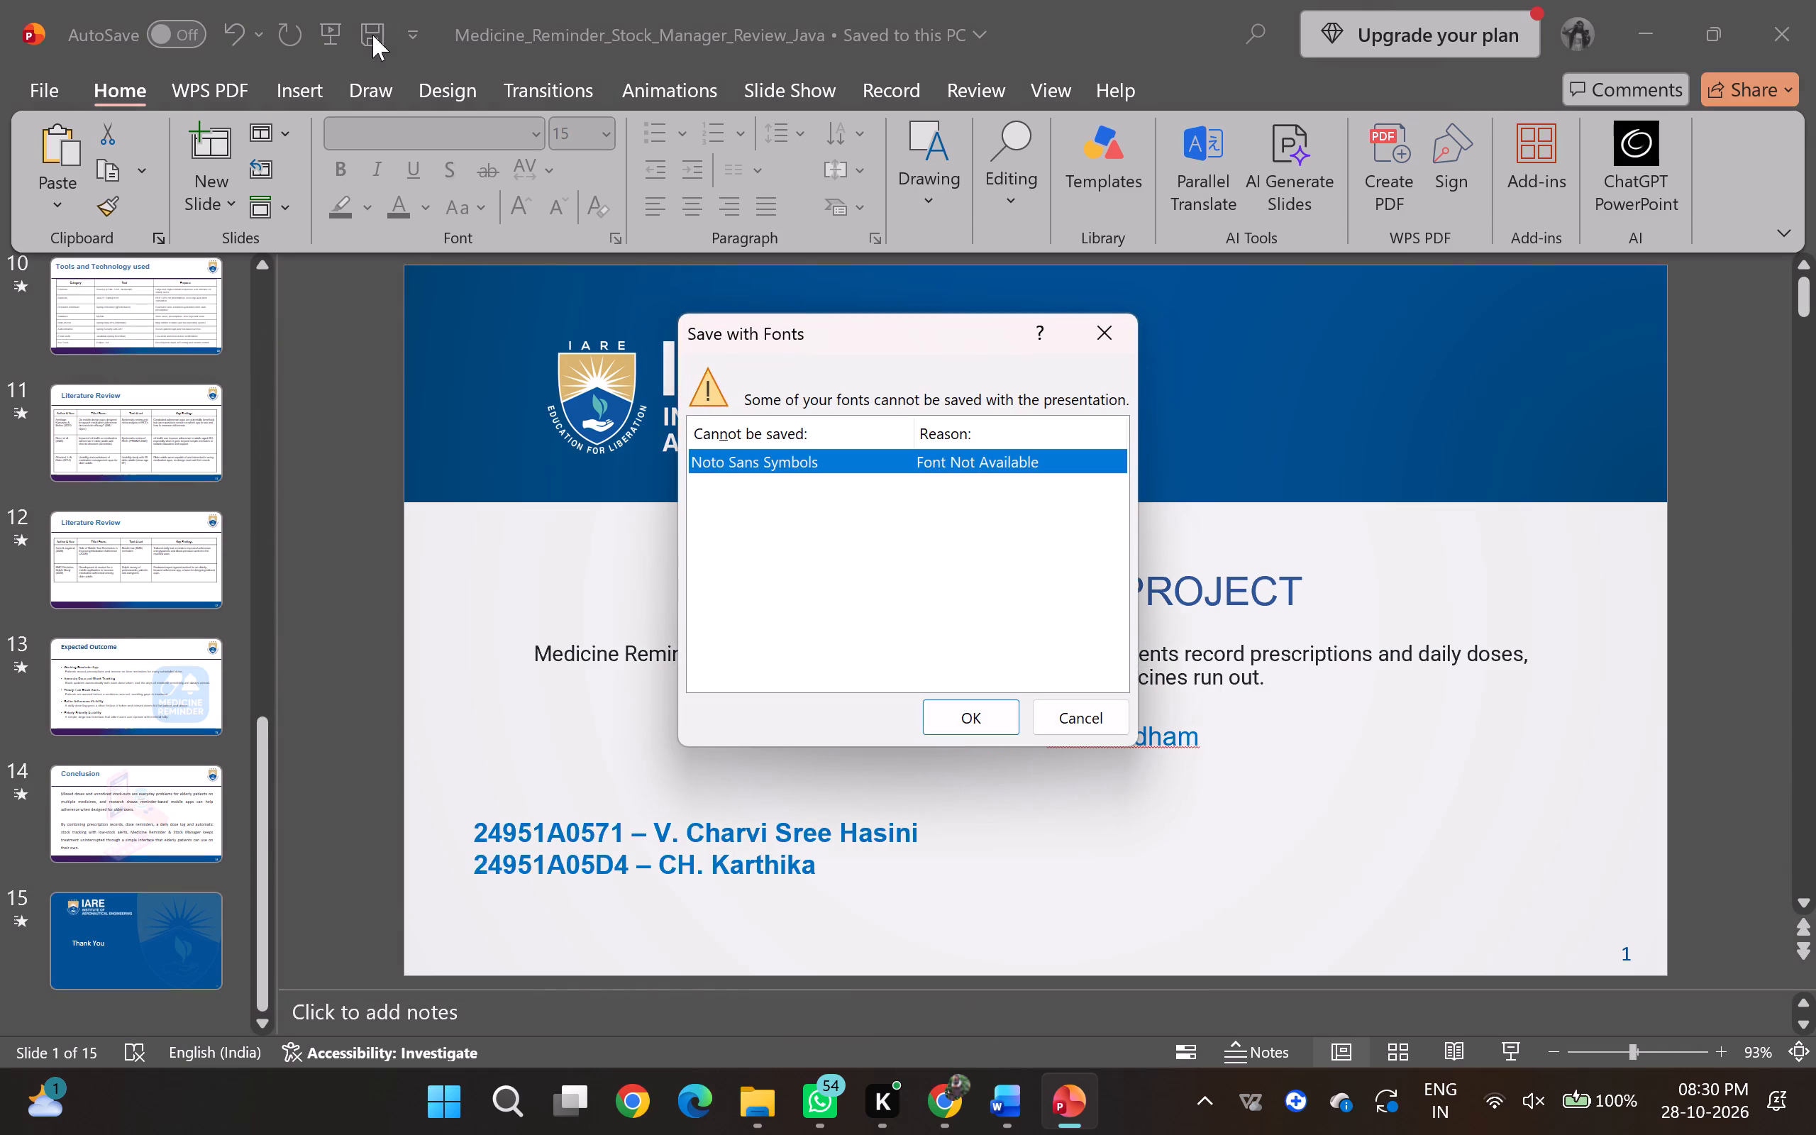
click(960, 728)
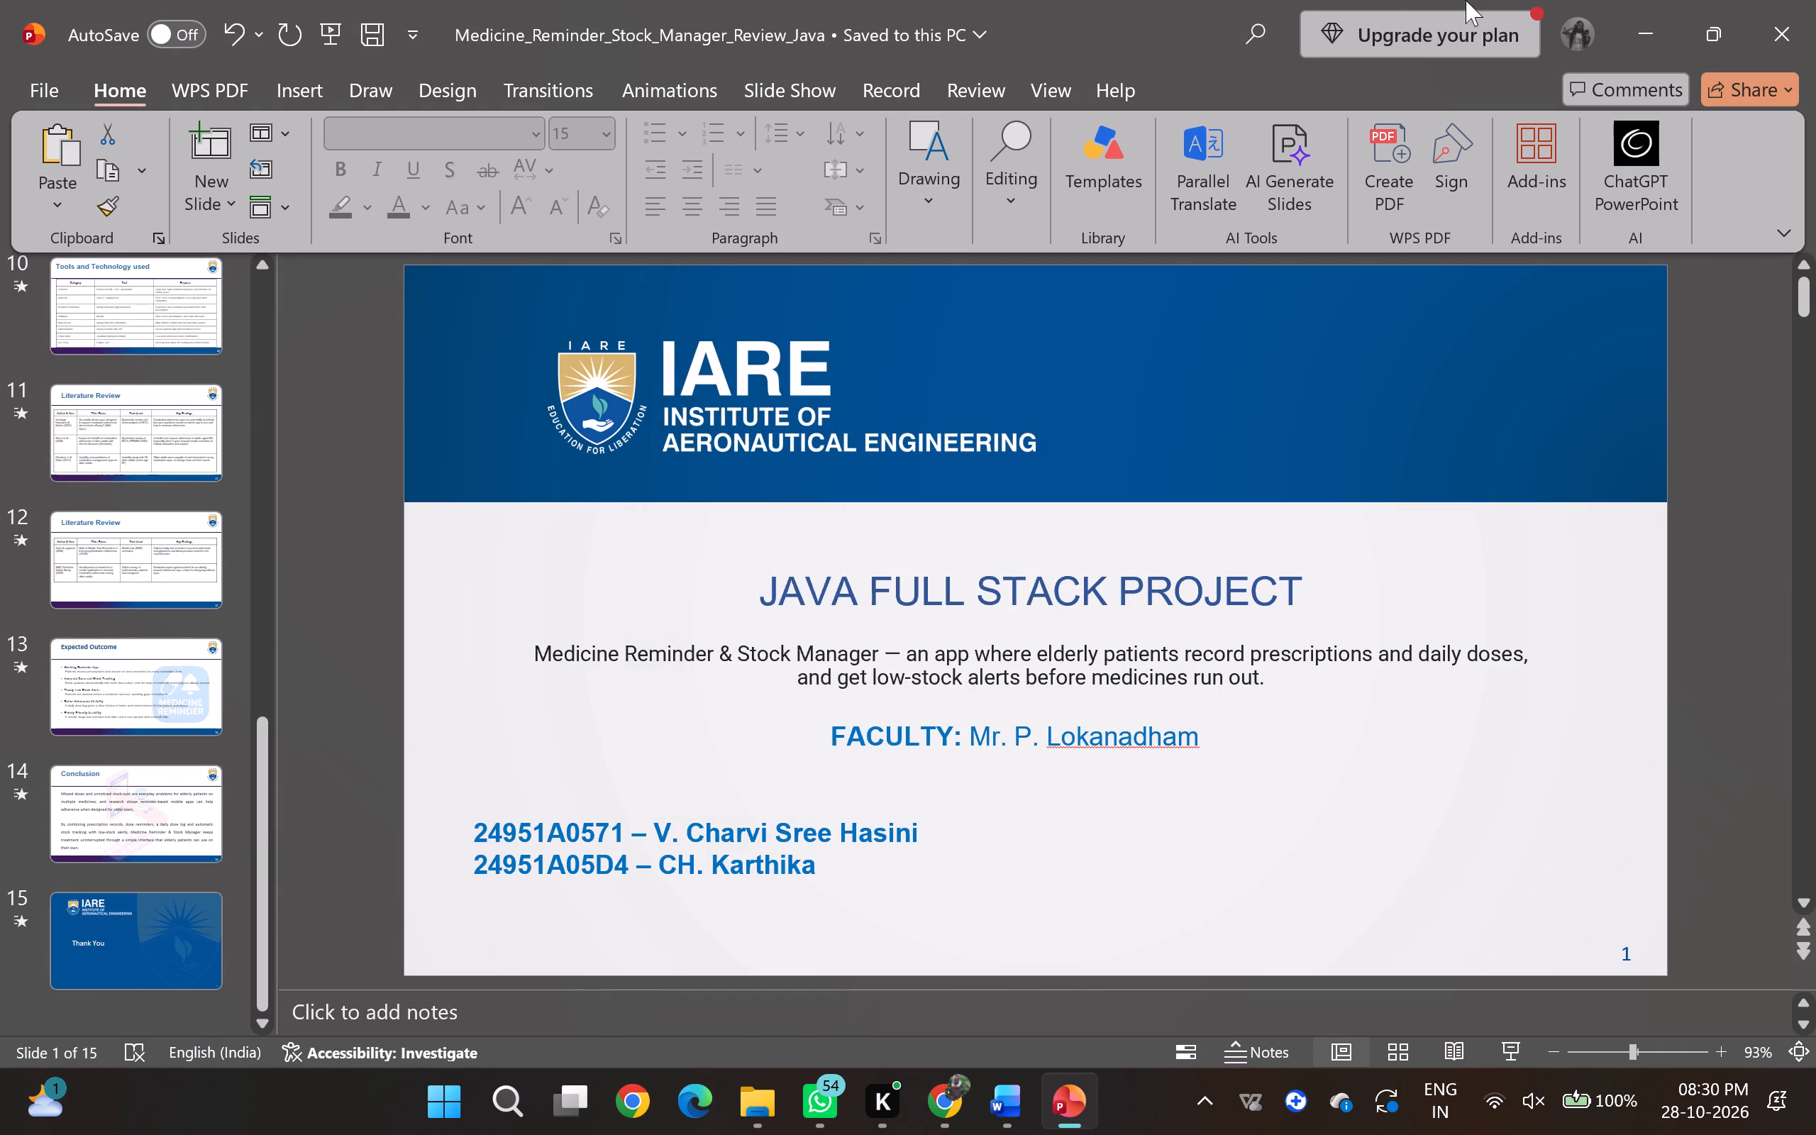
click(1815, 10)
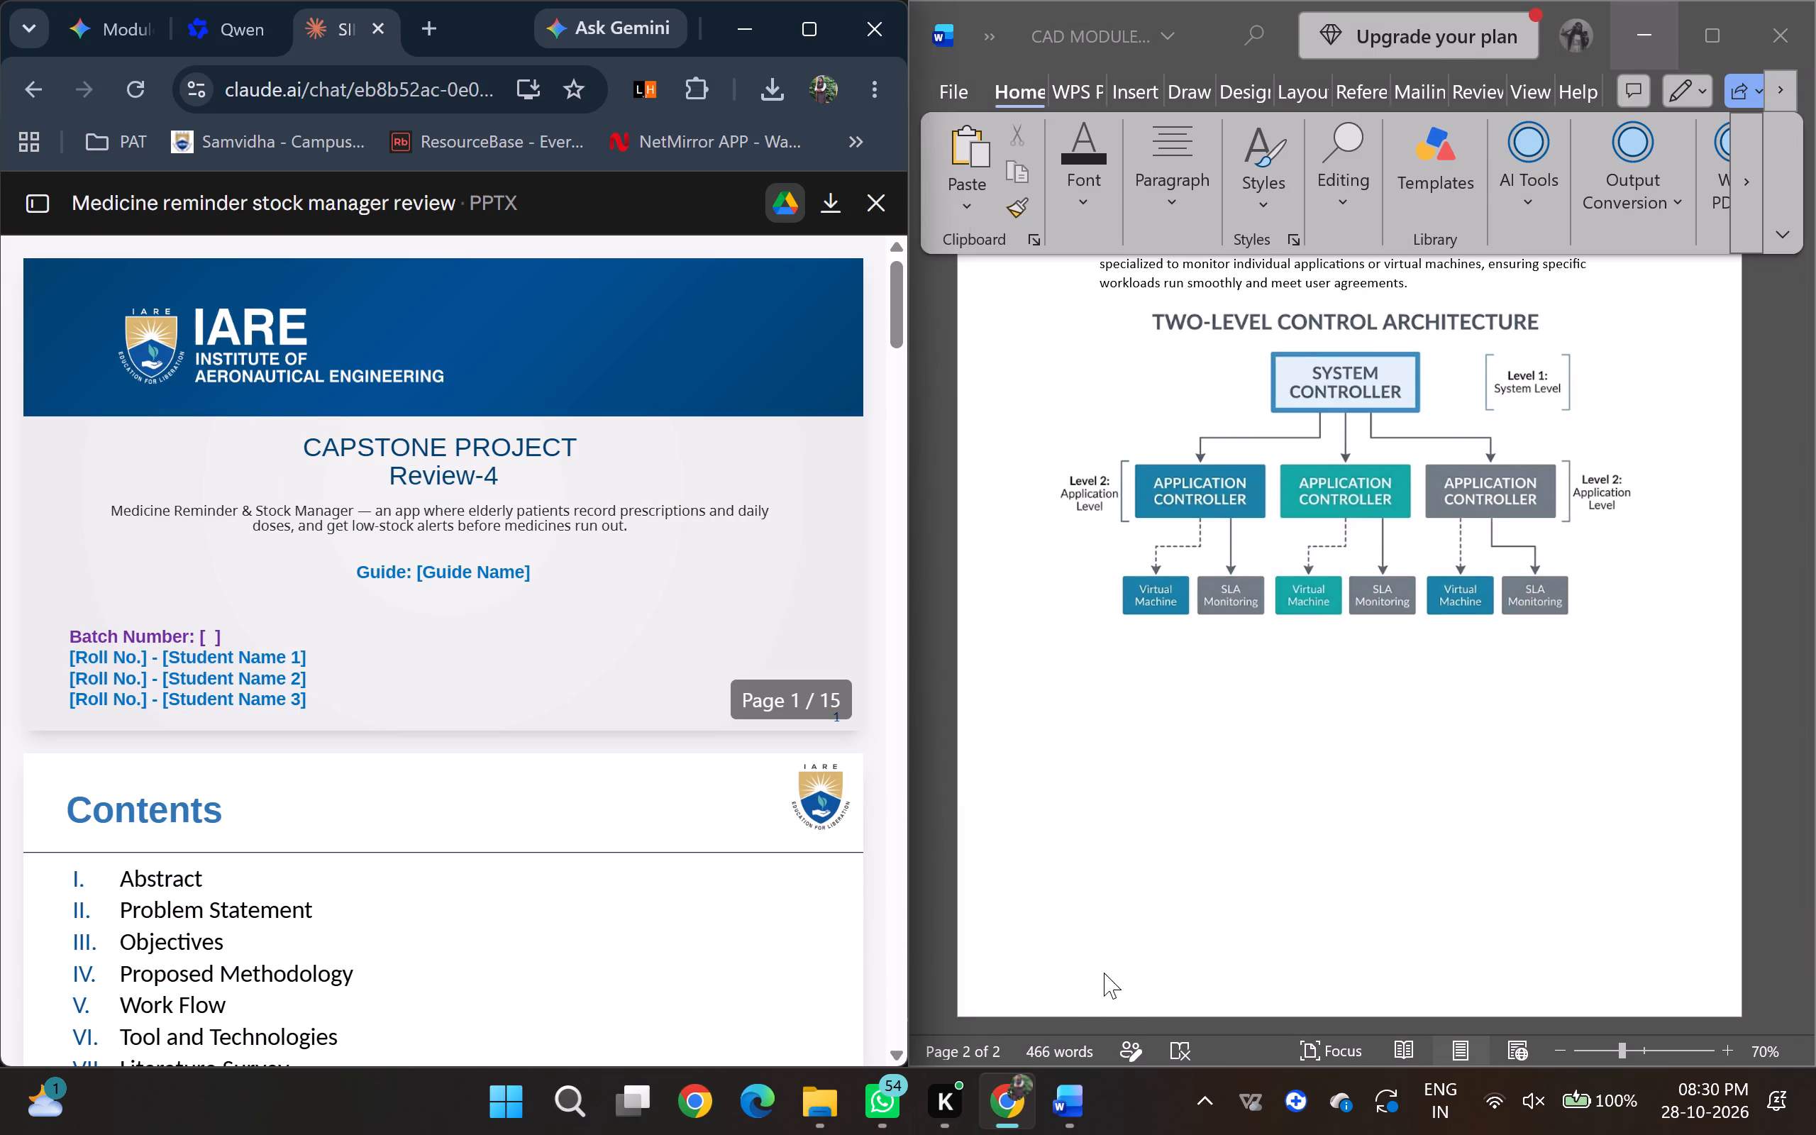
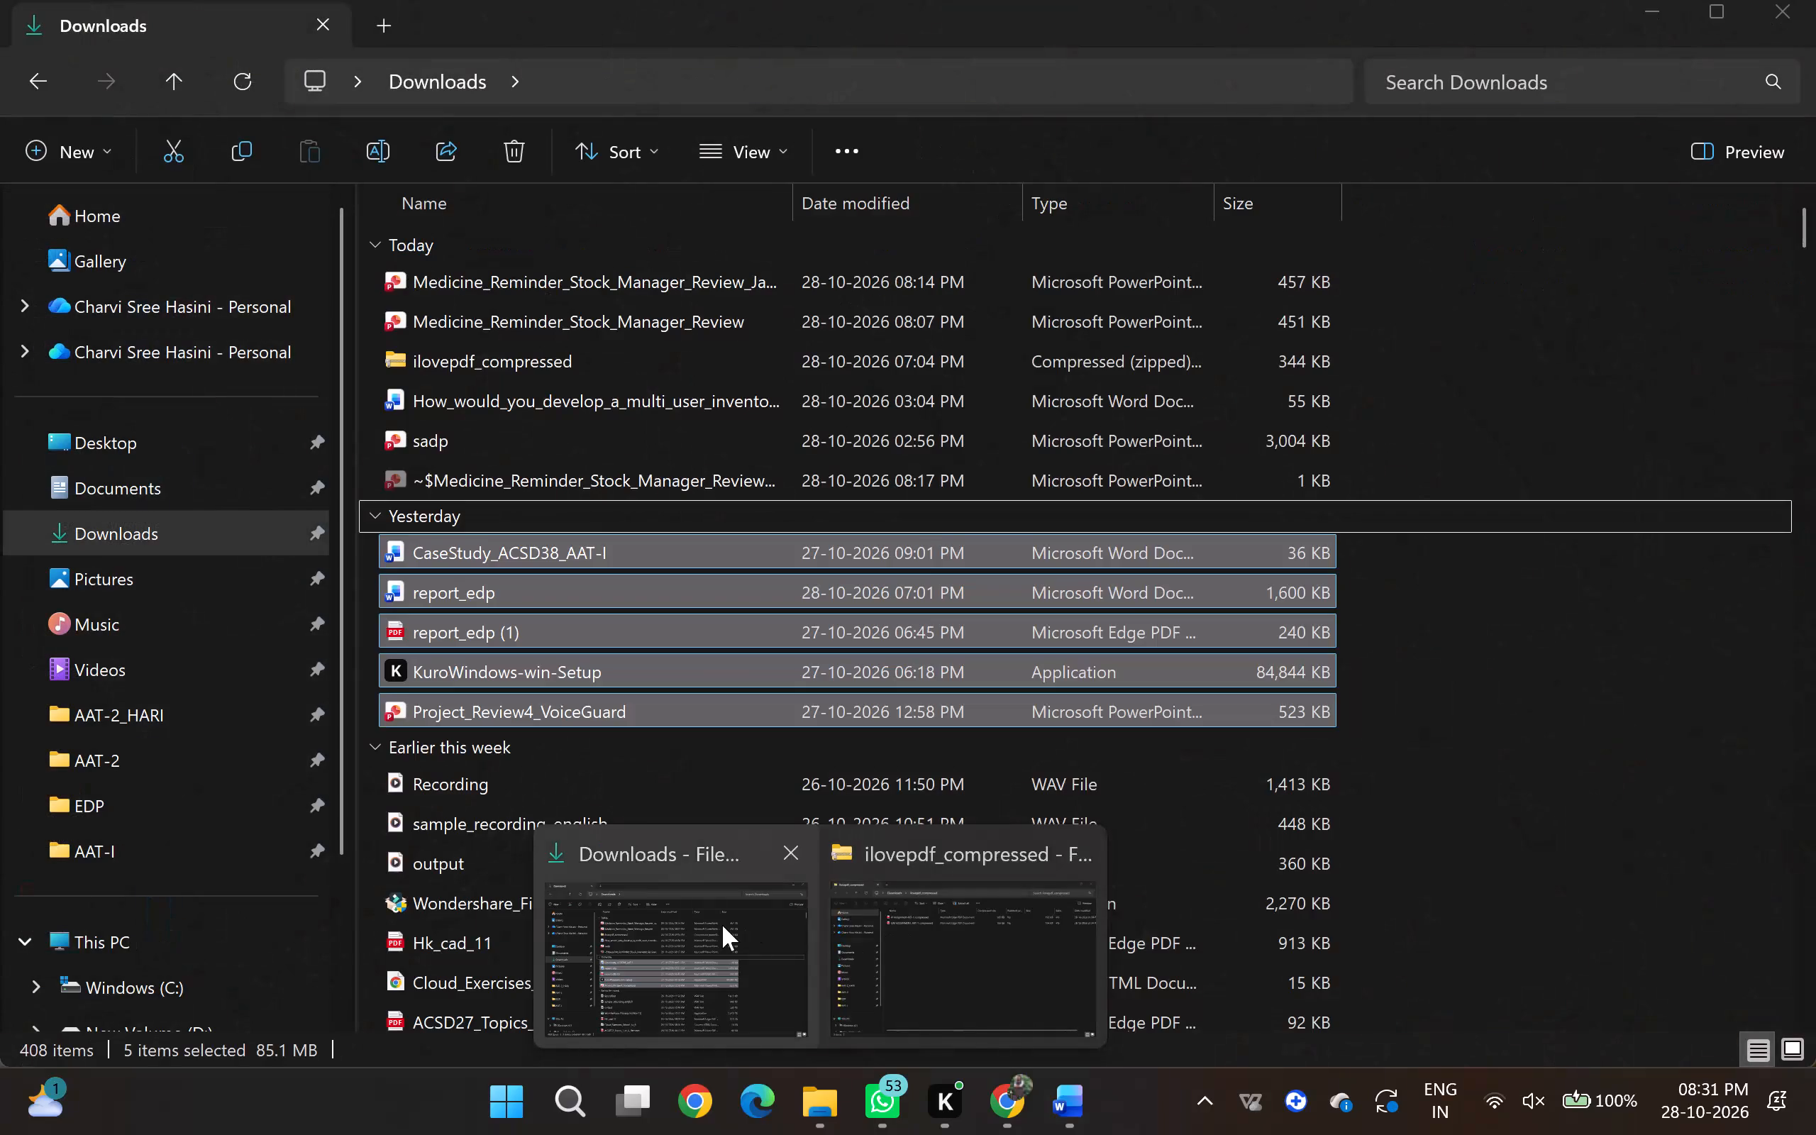
Reopen the Medicine_Reminder_Stock_Manager_Review_Java presentation from the Downloads folder.
click(722, 925)
scroll(707, 748, up, 4)
double_click(570, 282)
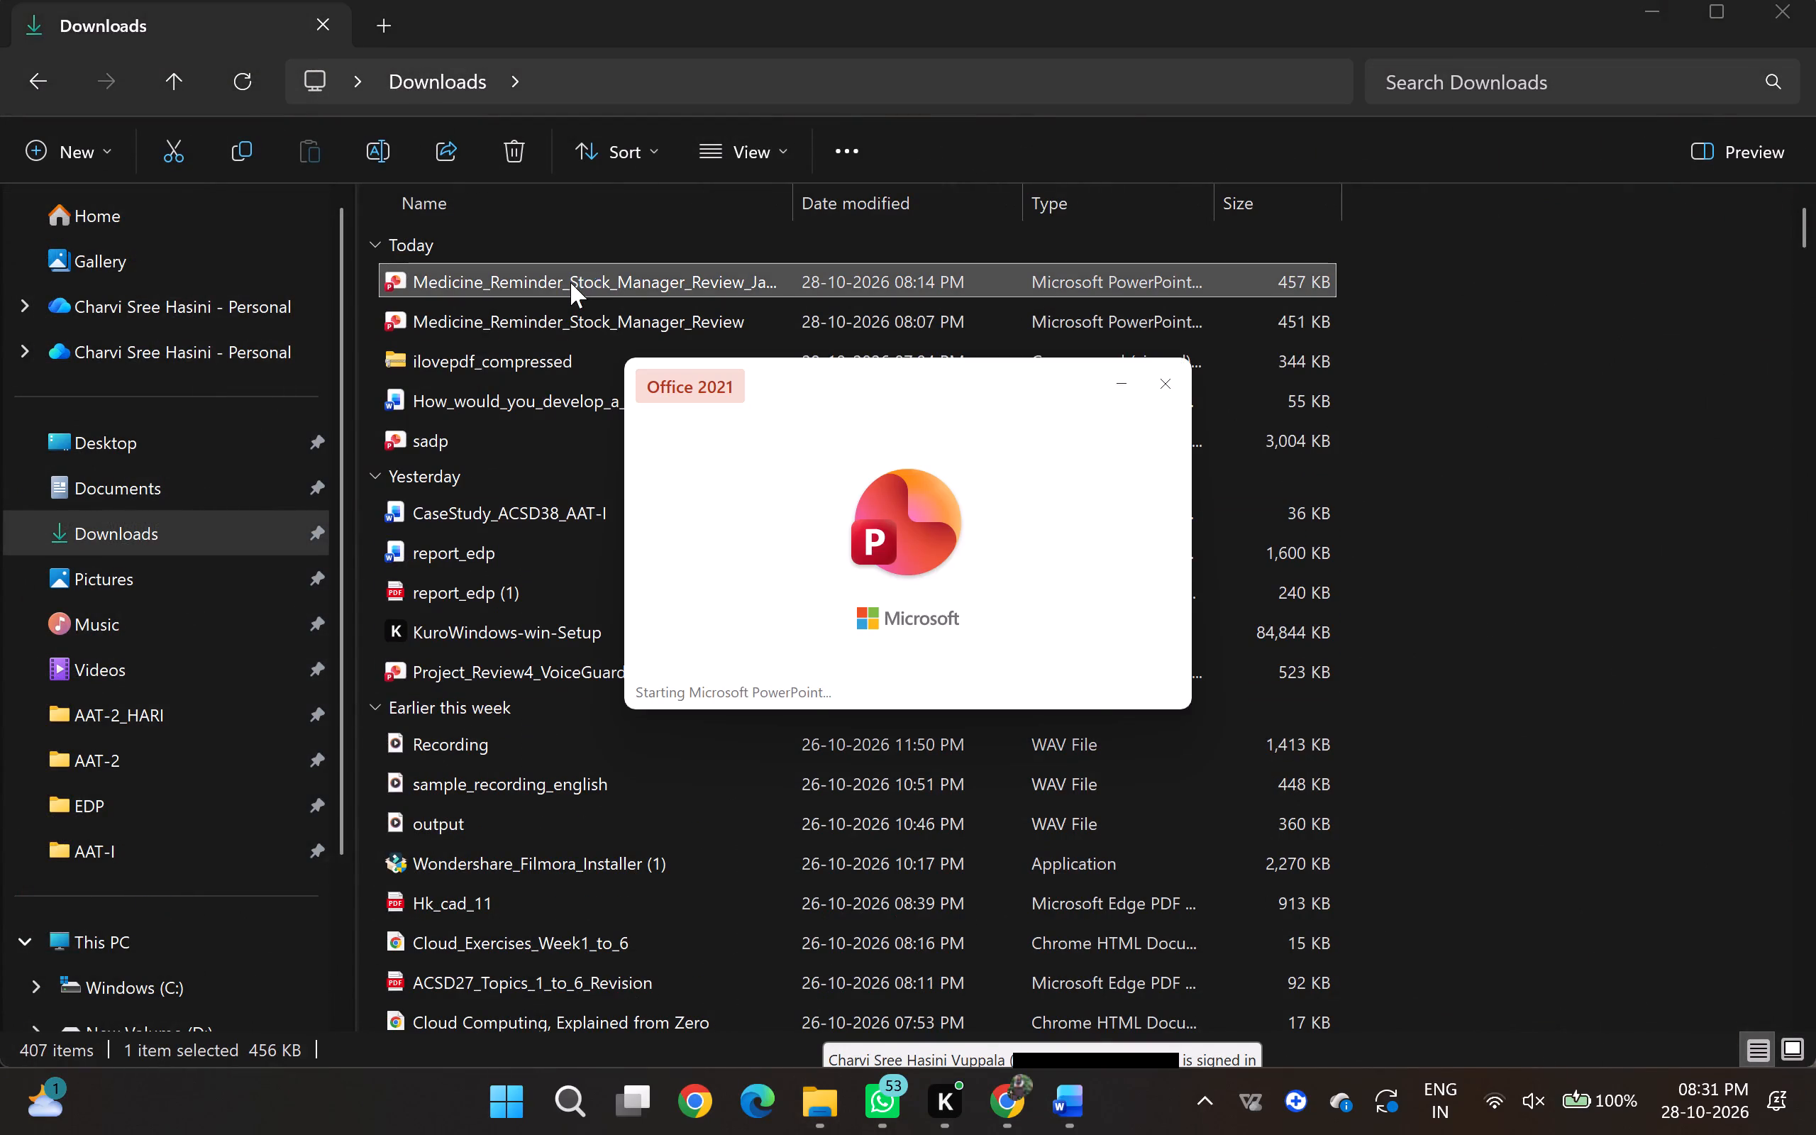
click(1703, 559)
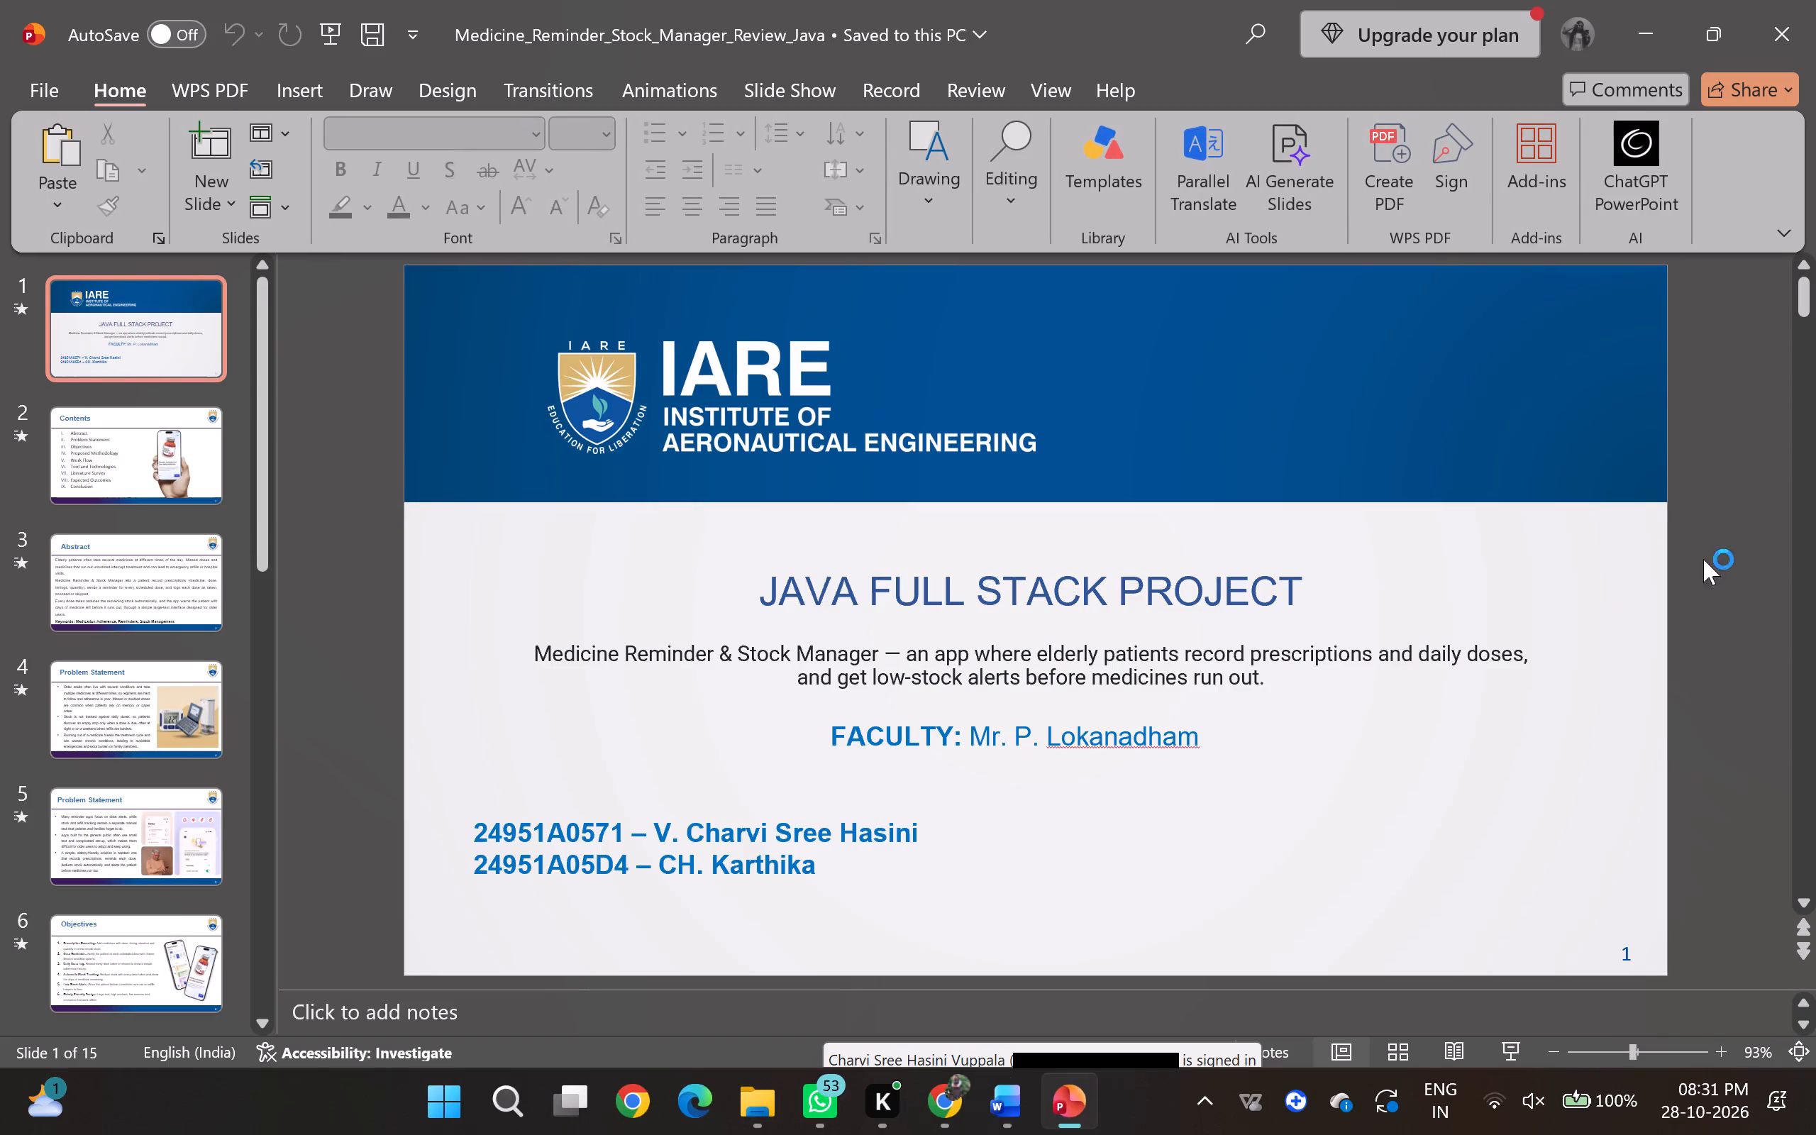
Review the text and images on the slides from Contents through Abstract and Problem Statement to Objectives.
scroll(1610, 588, down, 1)
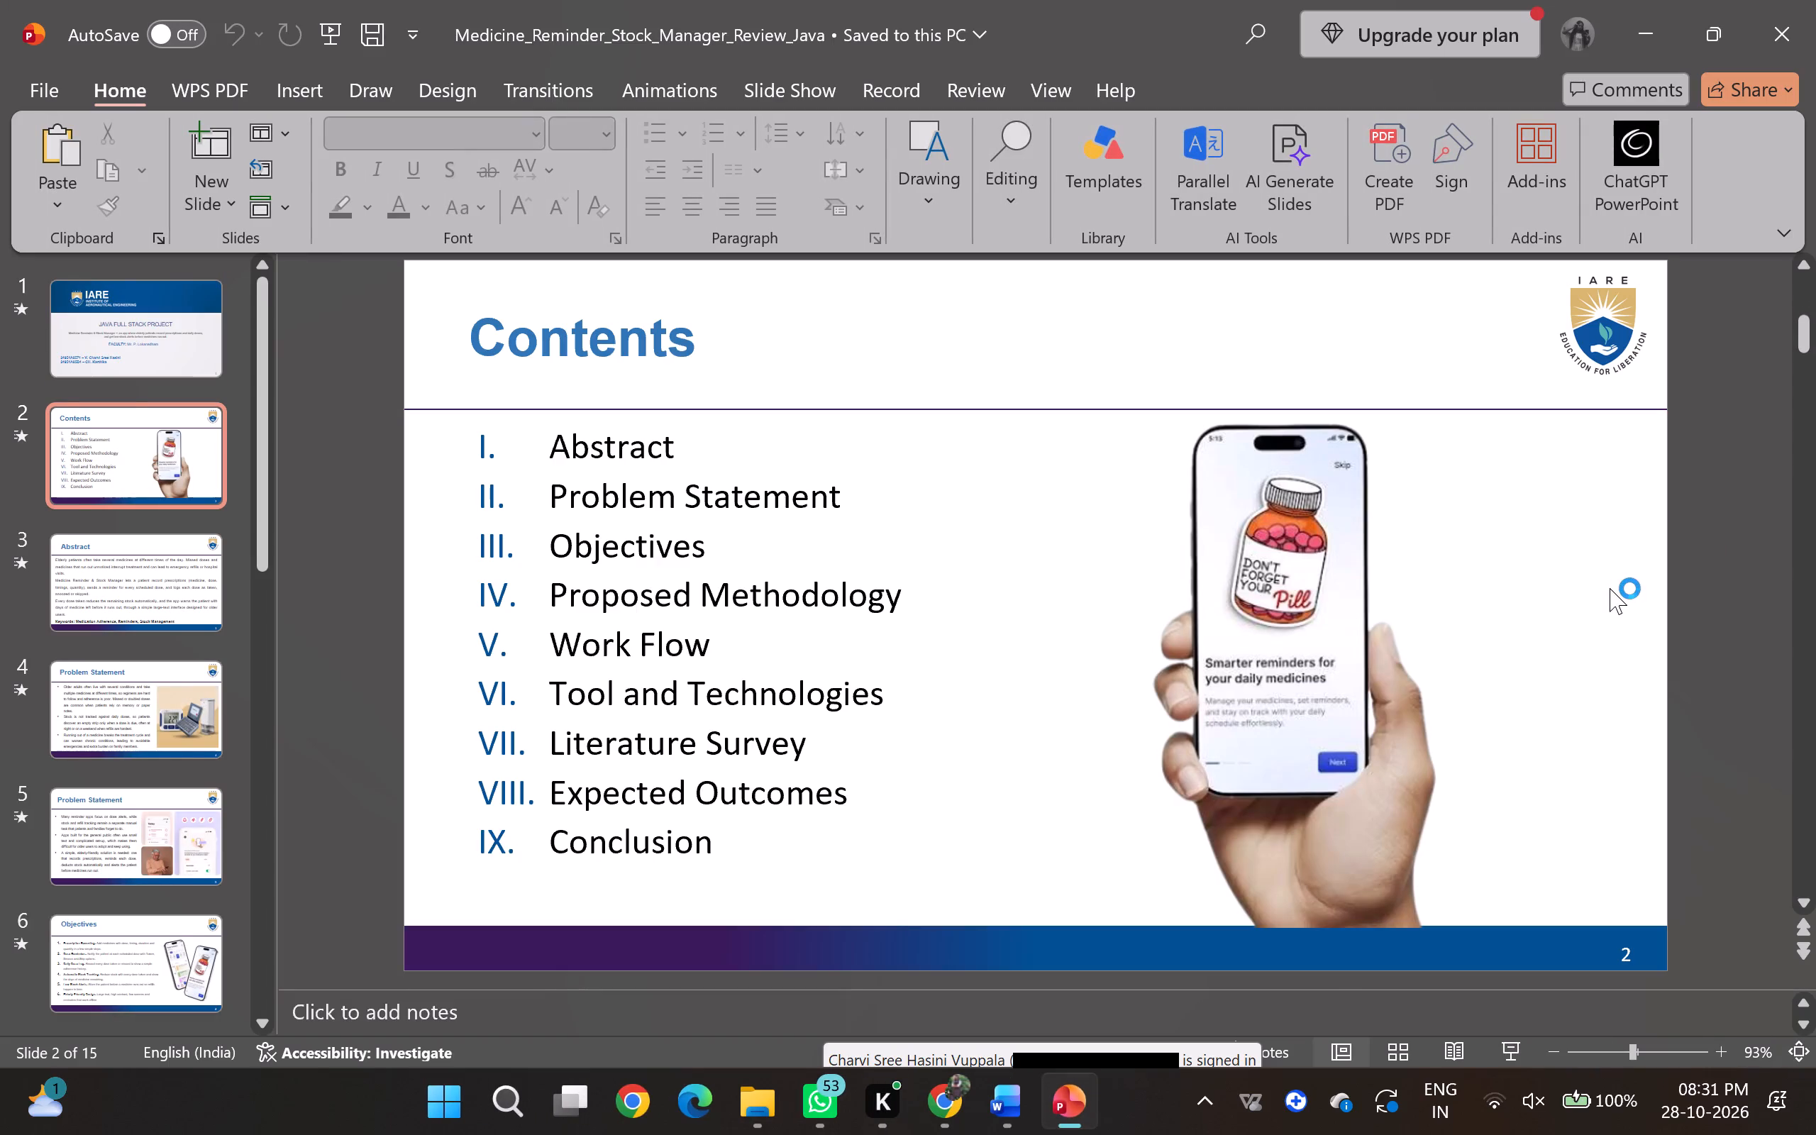
scroll(1610, 588, down, 1)
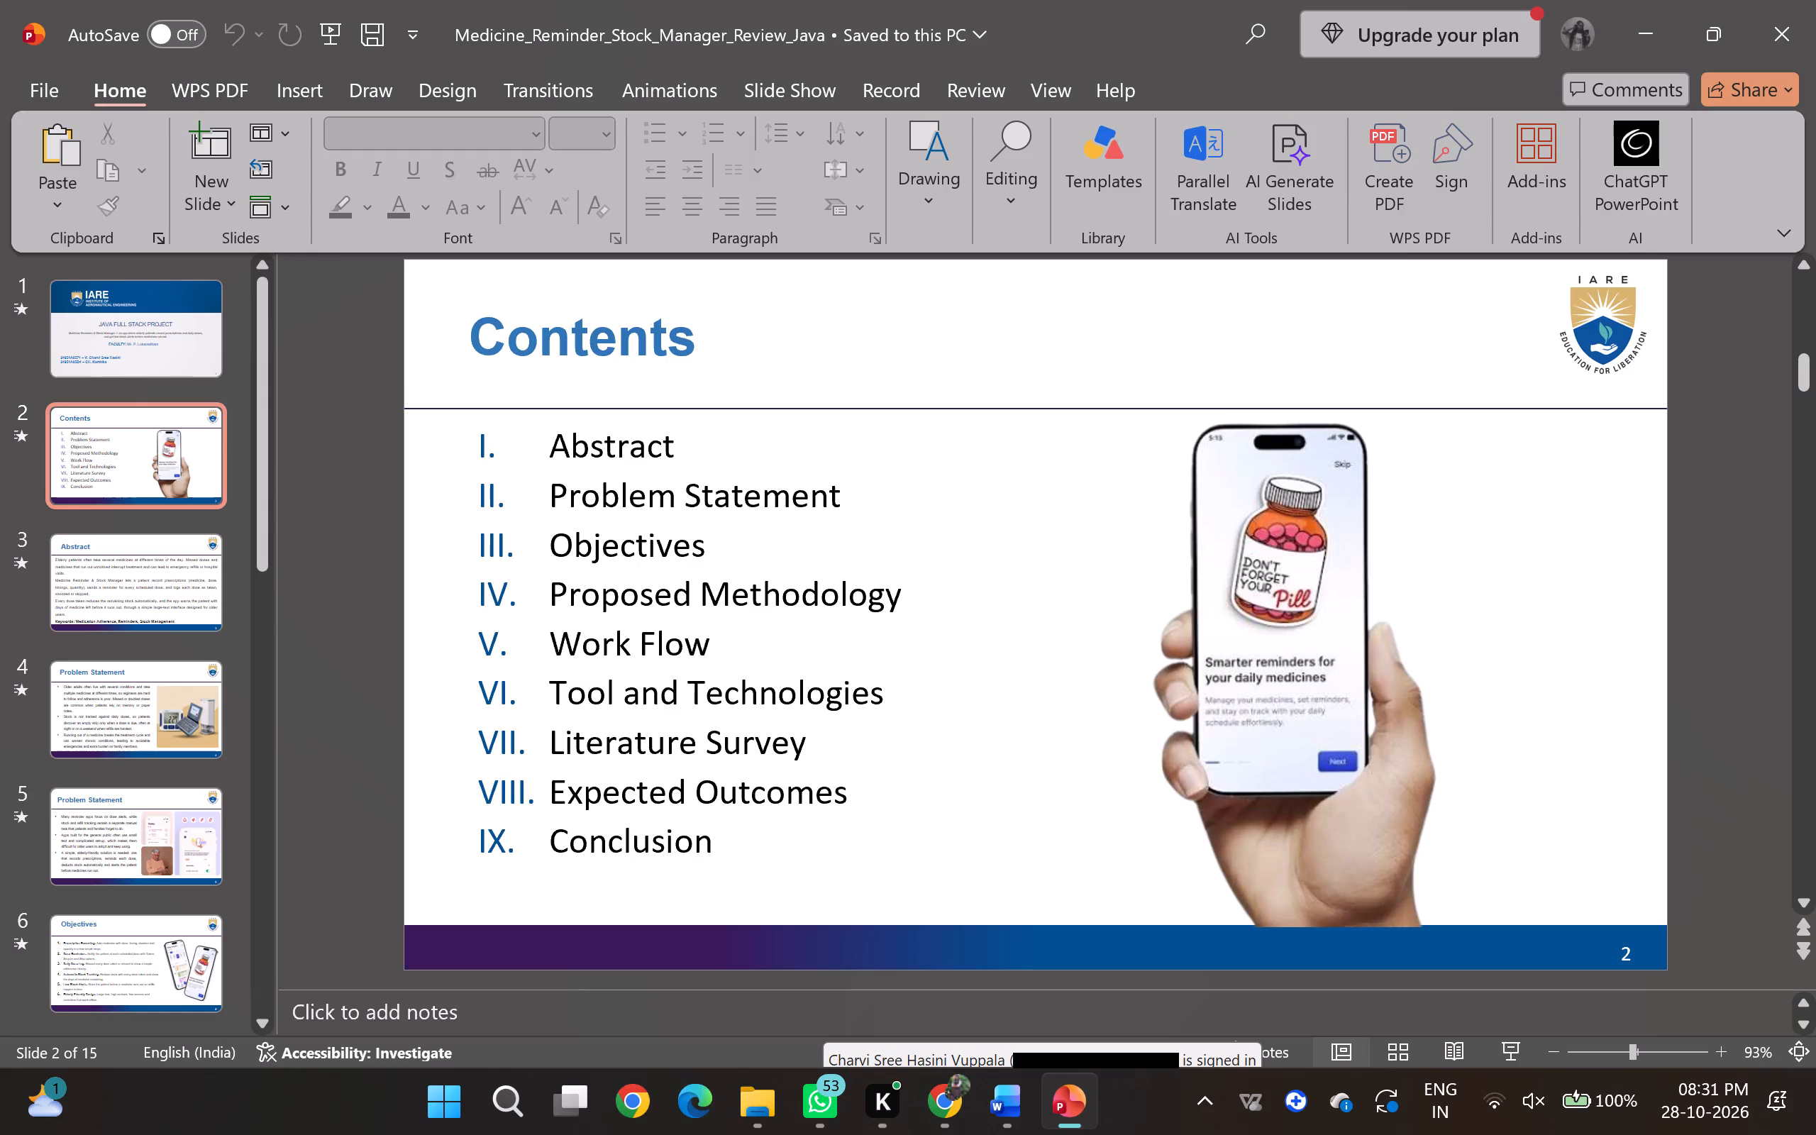
click(179, 555)
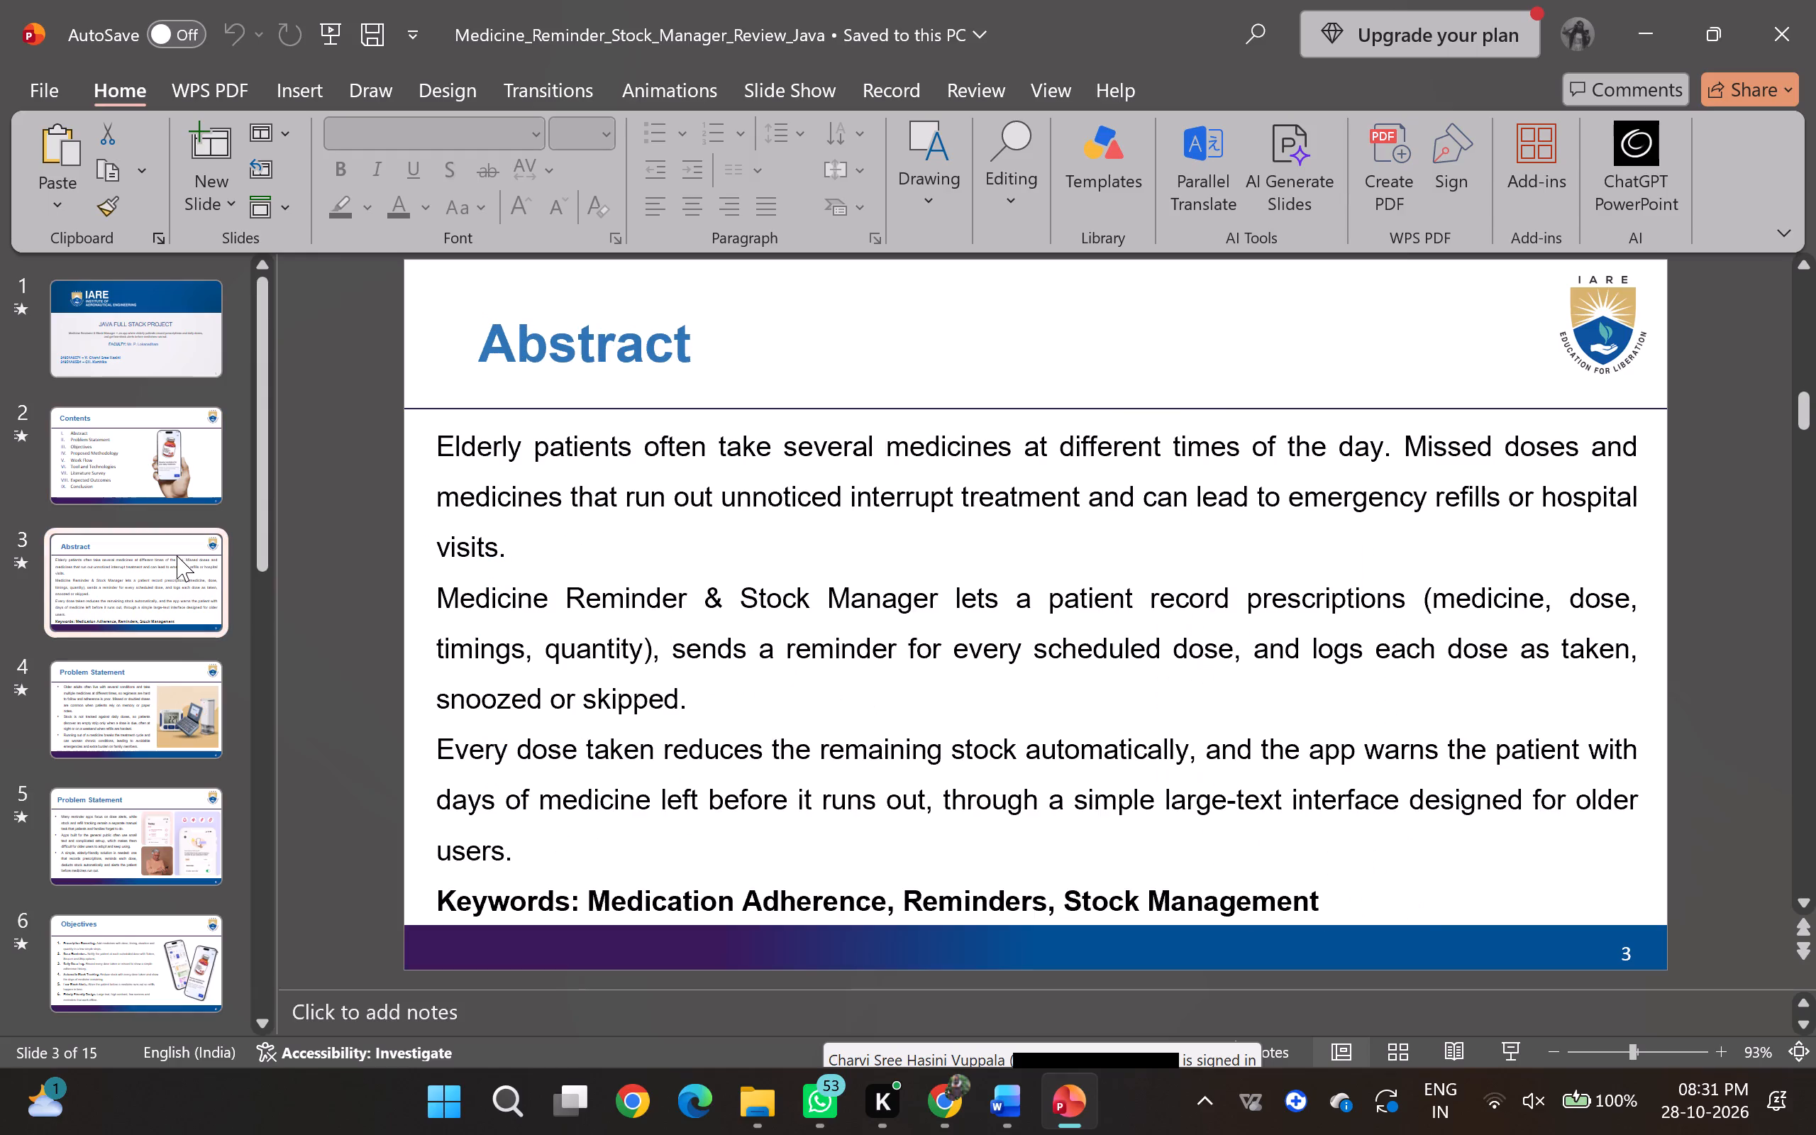
click(195, 470)
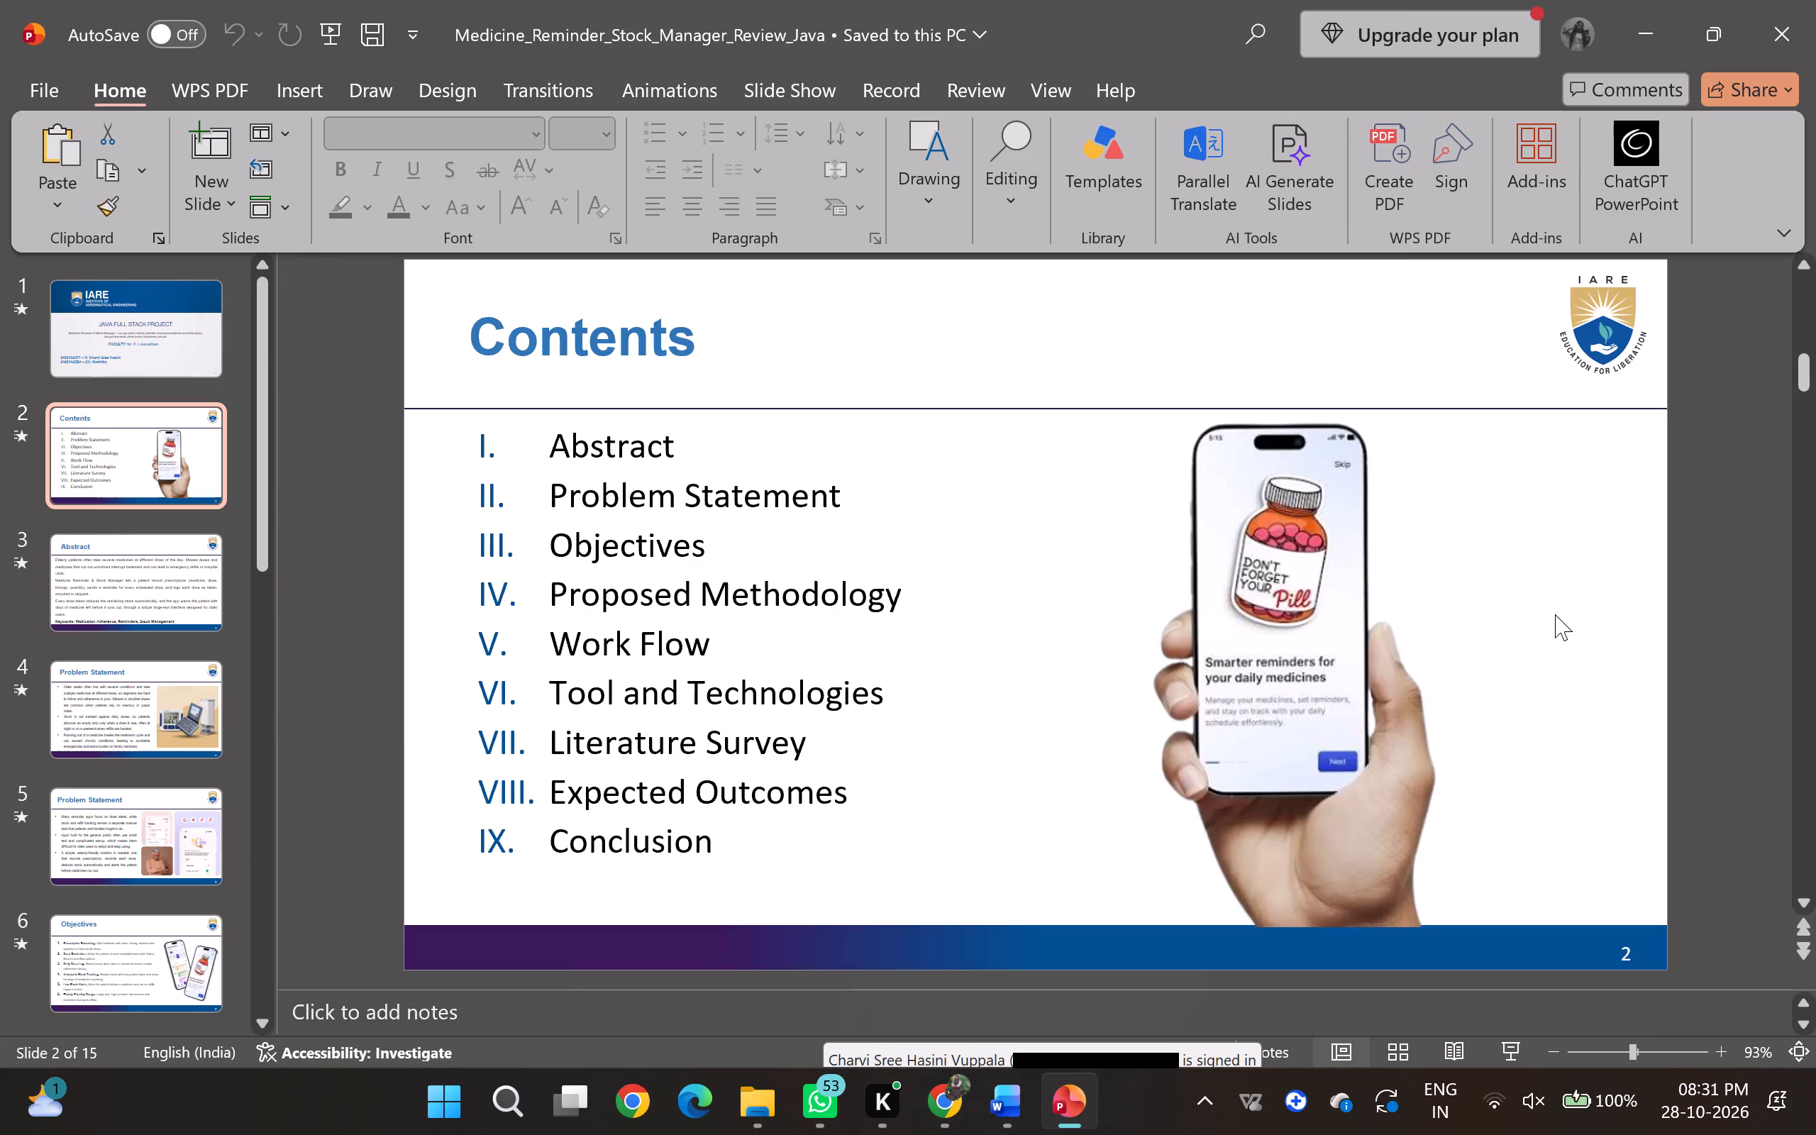
key(Right)
click(1716, 582)
key(Right)
key(Right)
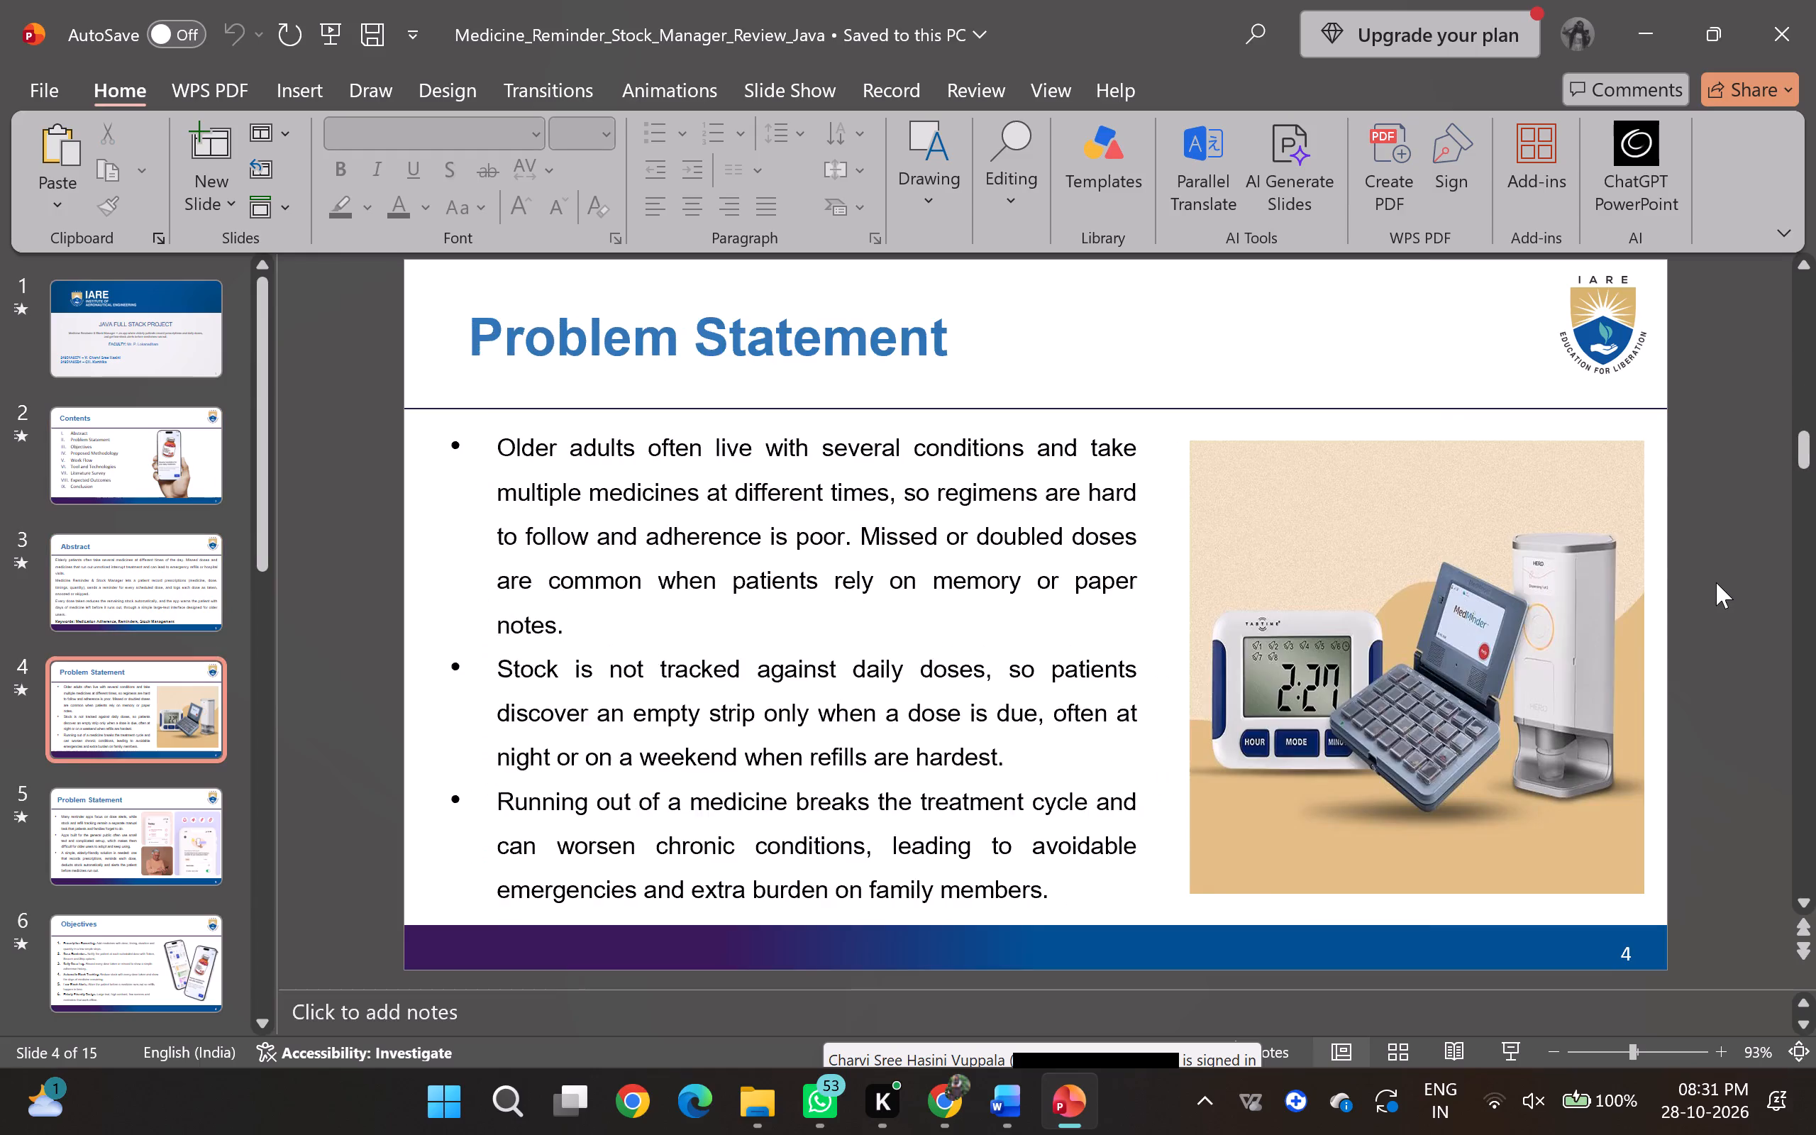
key(Left)
key(Right)
key(Right)
key(Right)
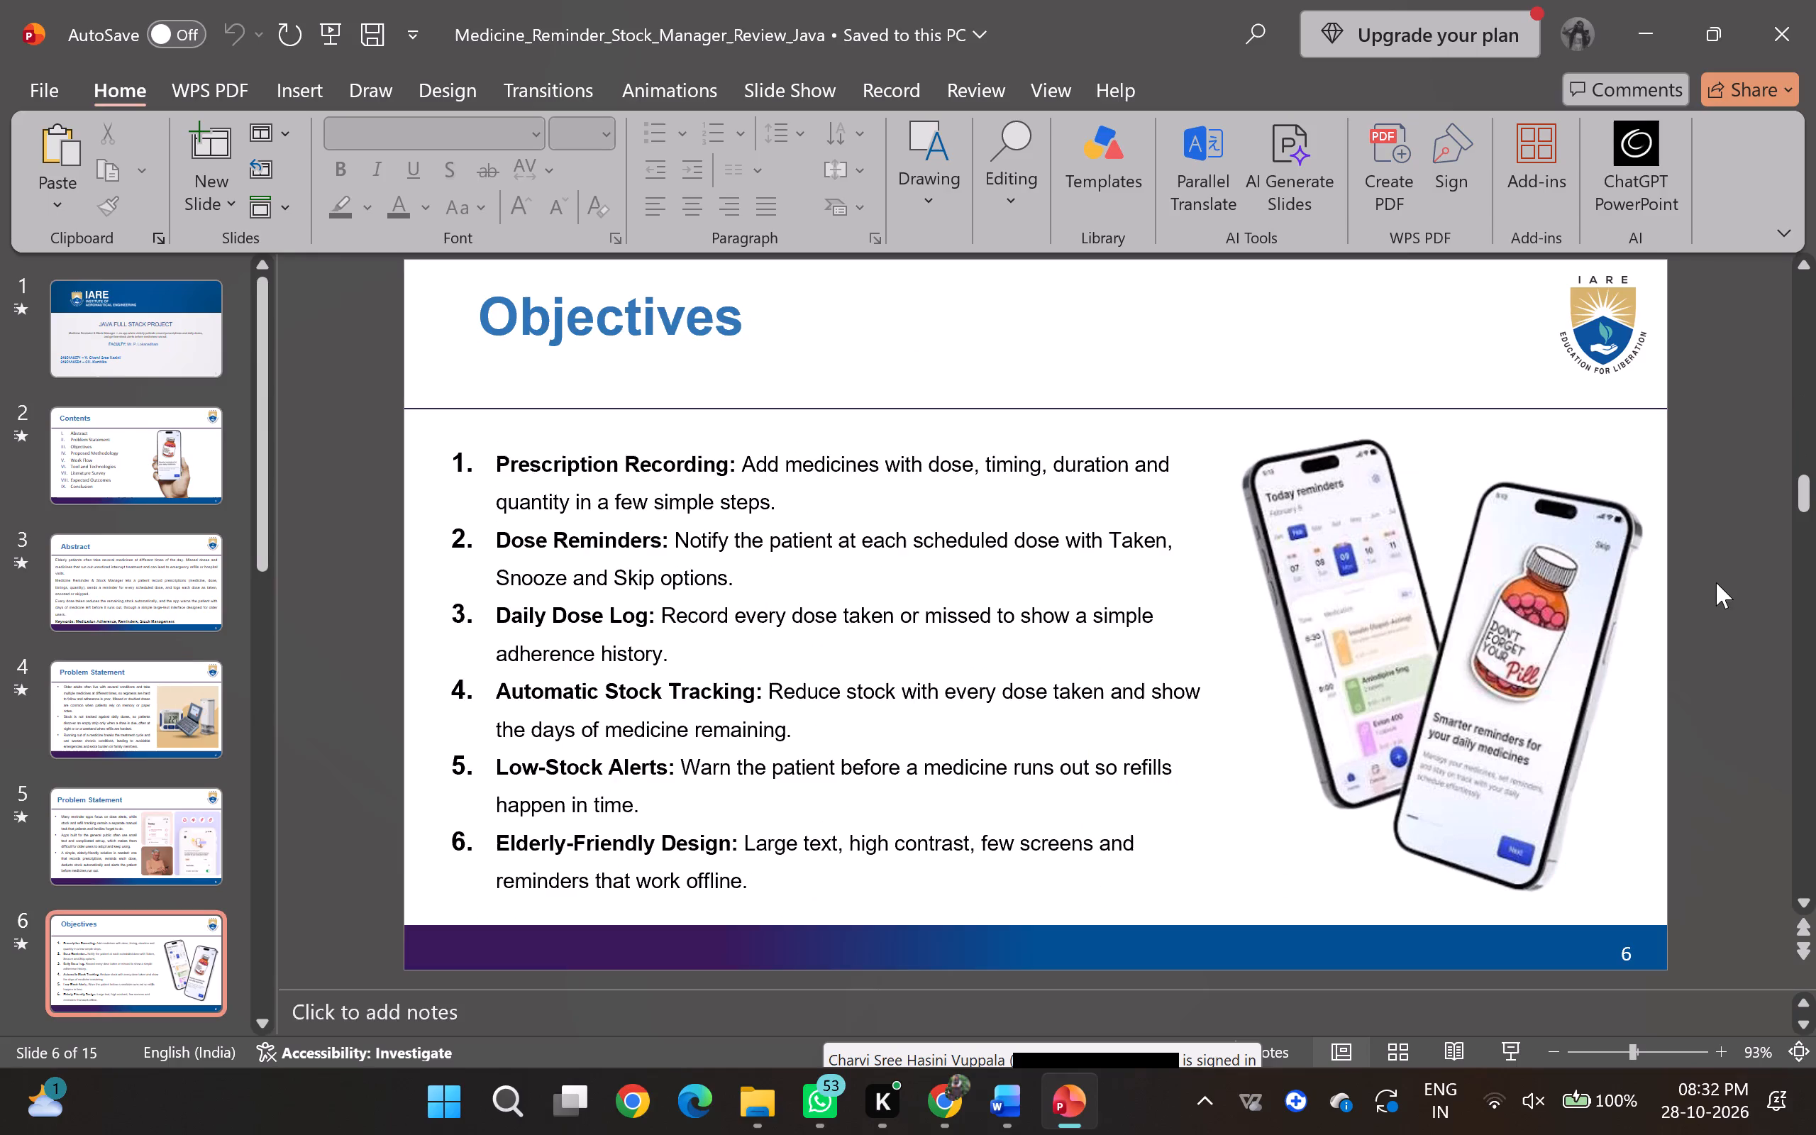
Review the remaining slides from Proposed Methodology through Work Flow, Tools, Literature Review and Expected Outcome to Conclusion.
key(Right)
key(Left)
key(Left)
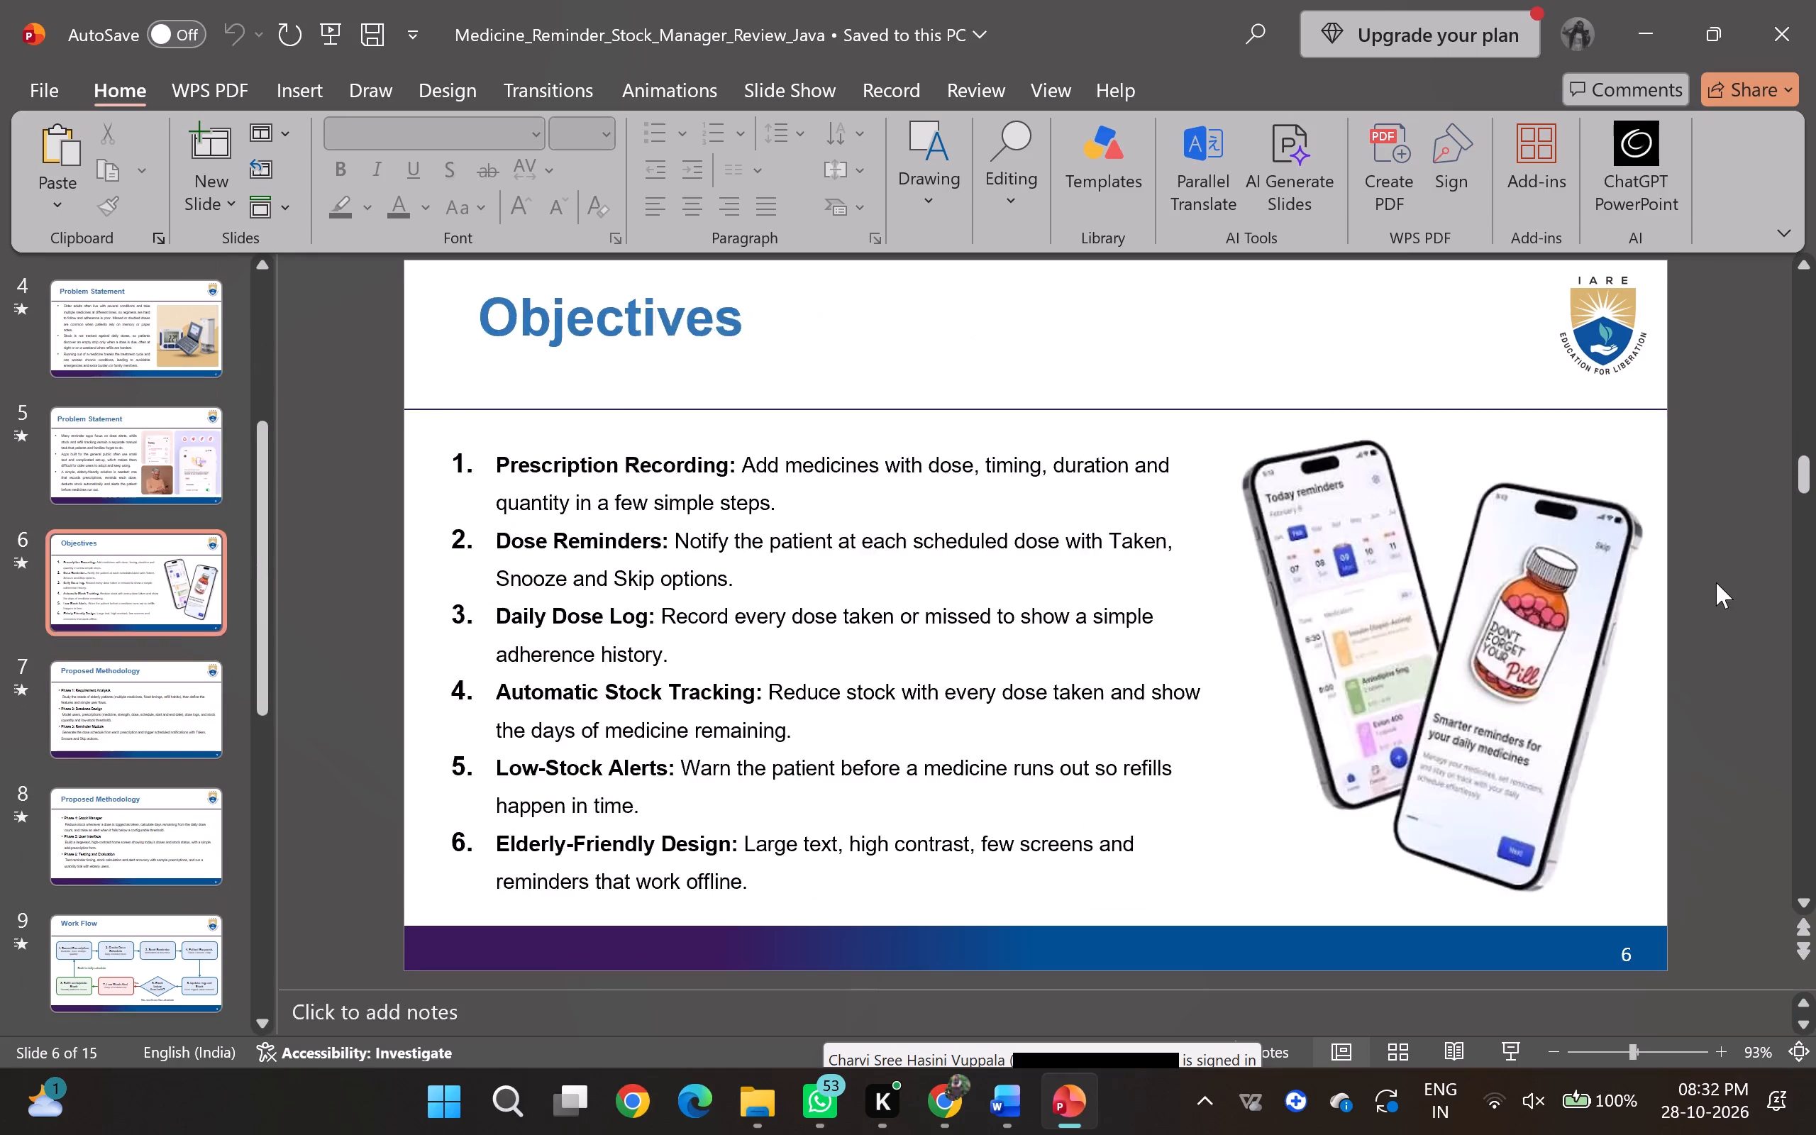
key(Right)
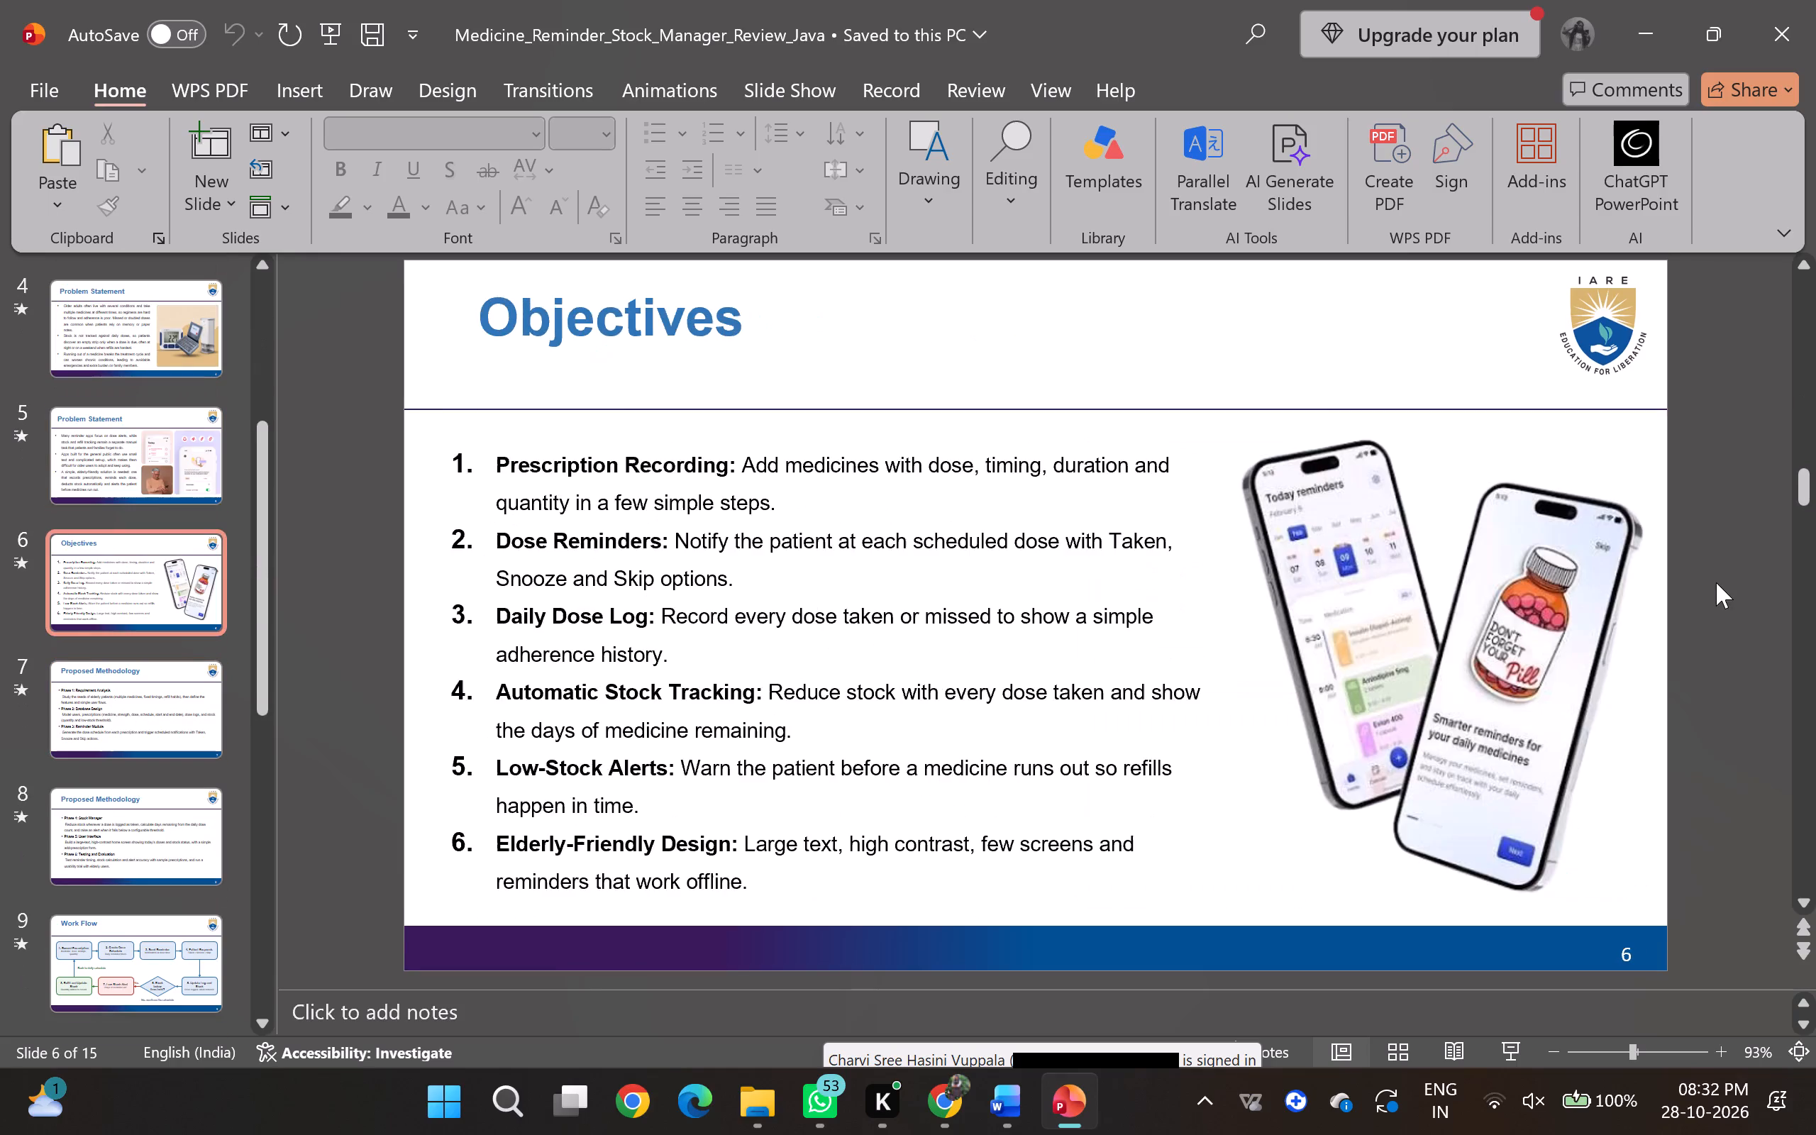
key(Right)
key(Right)
key(Right)
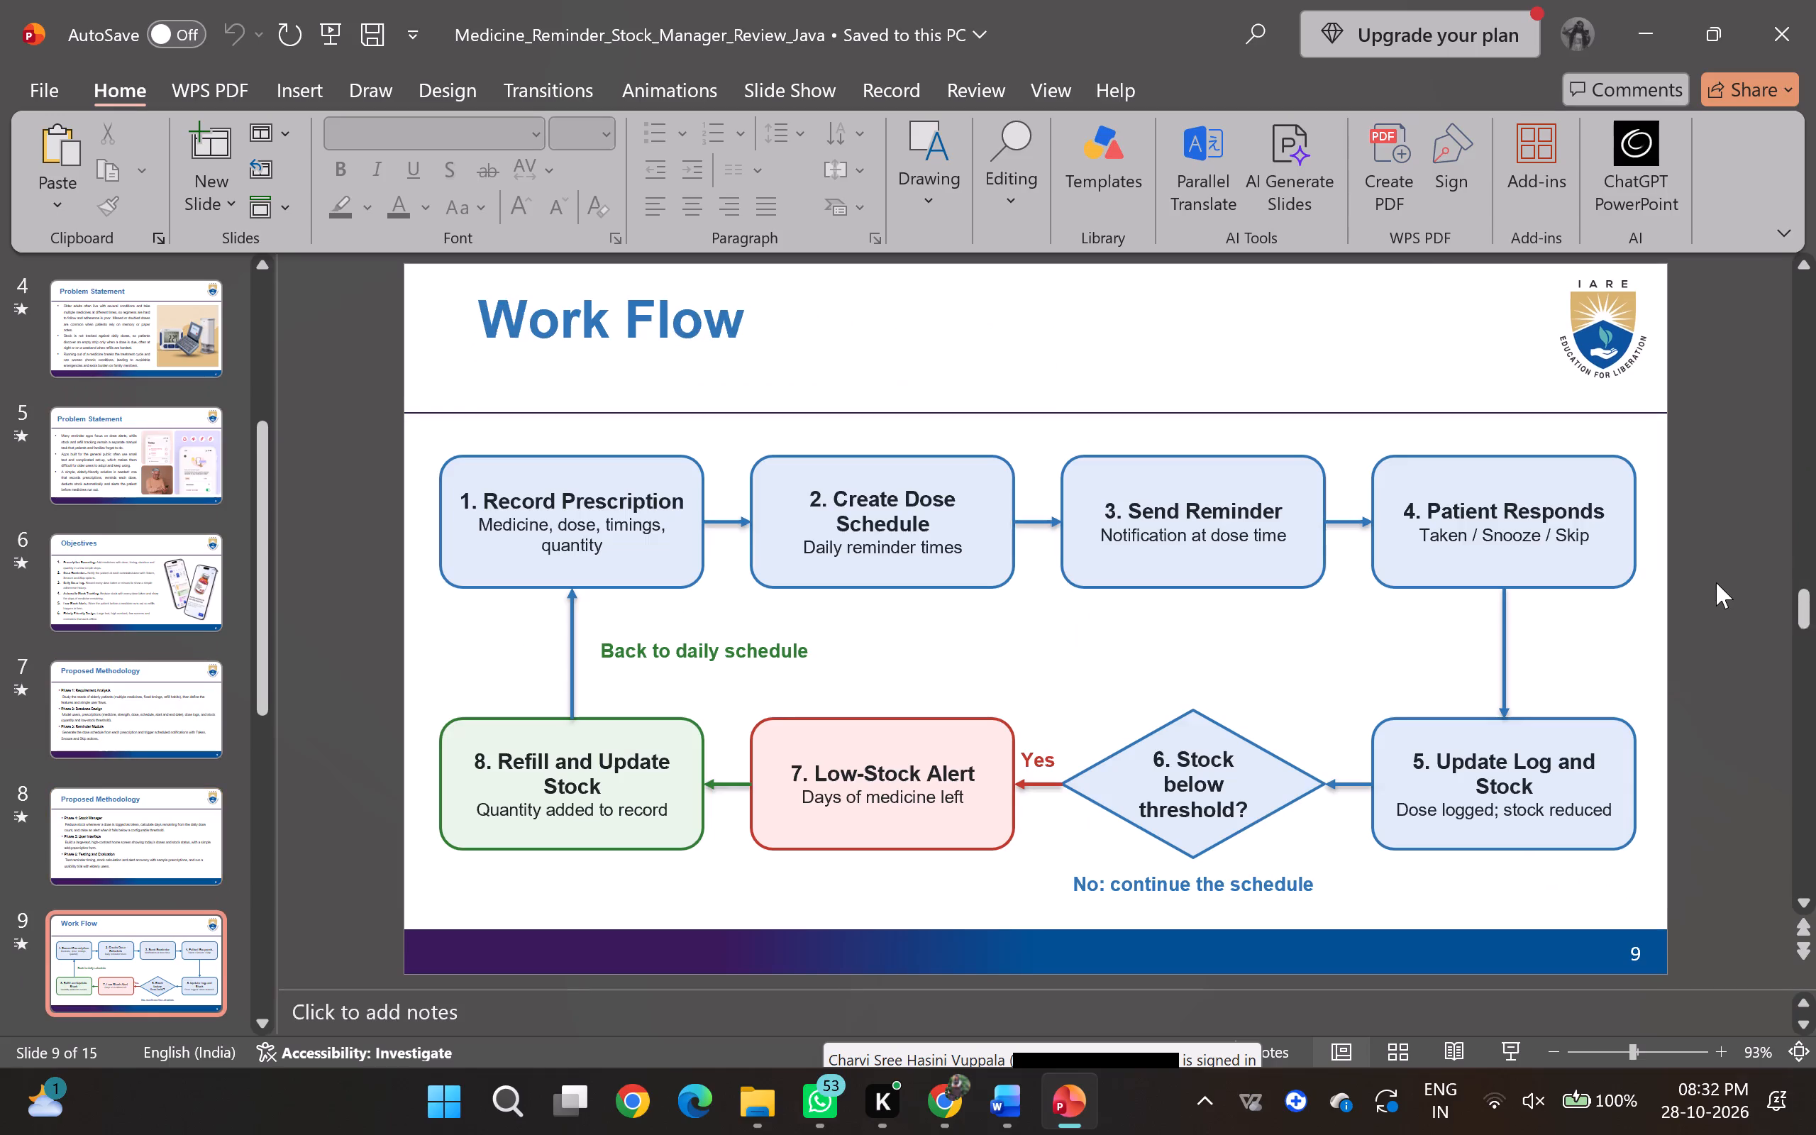
key(Right)
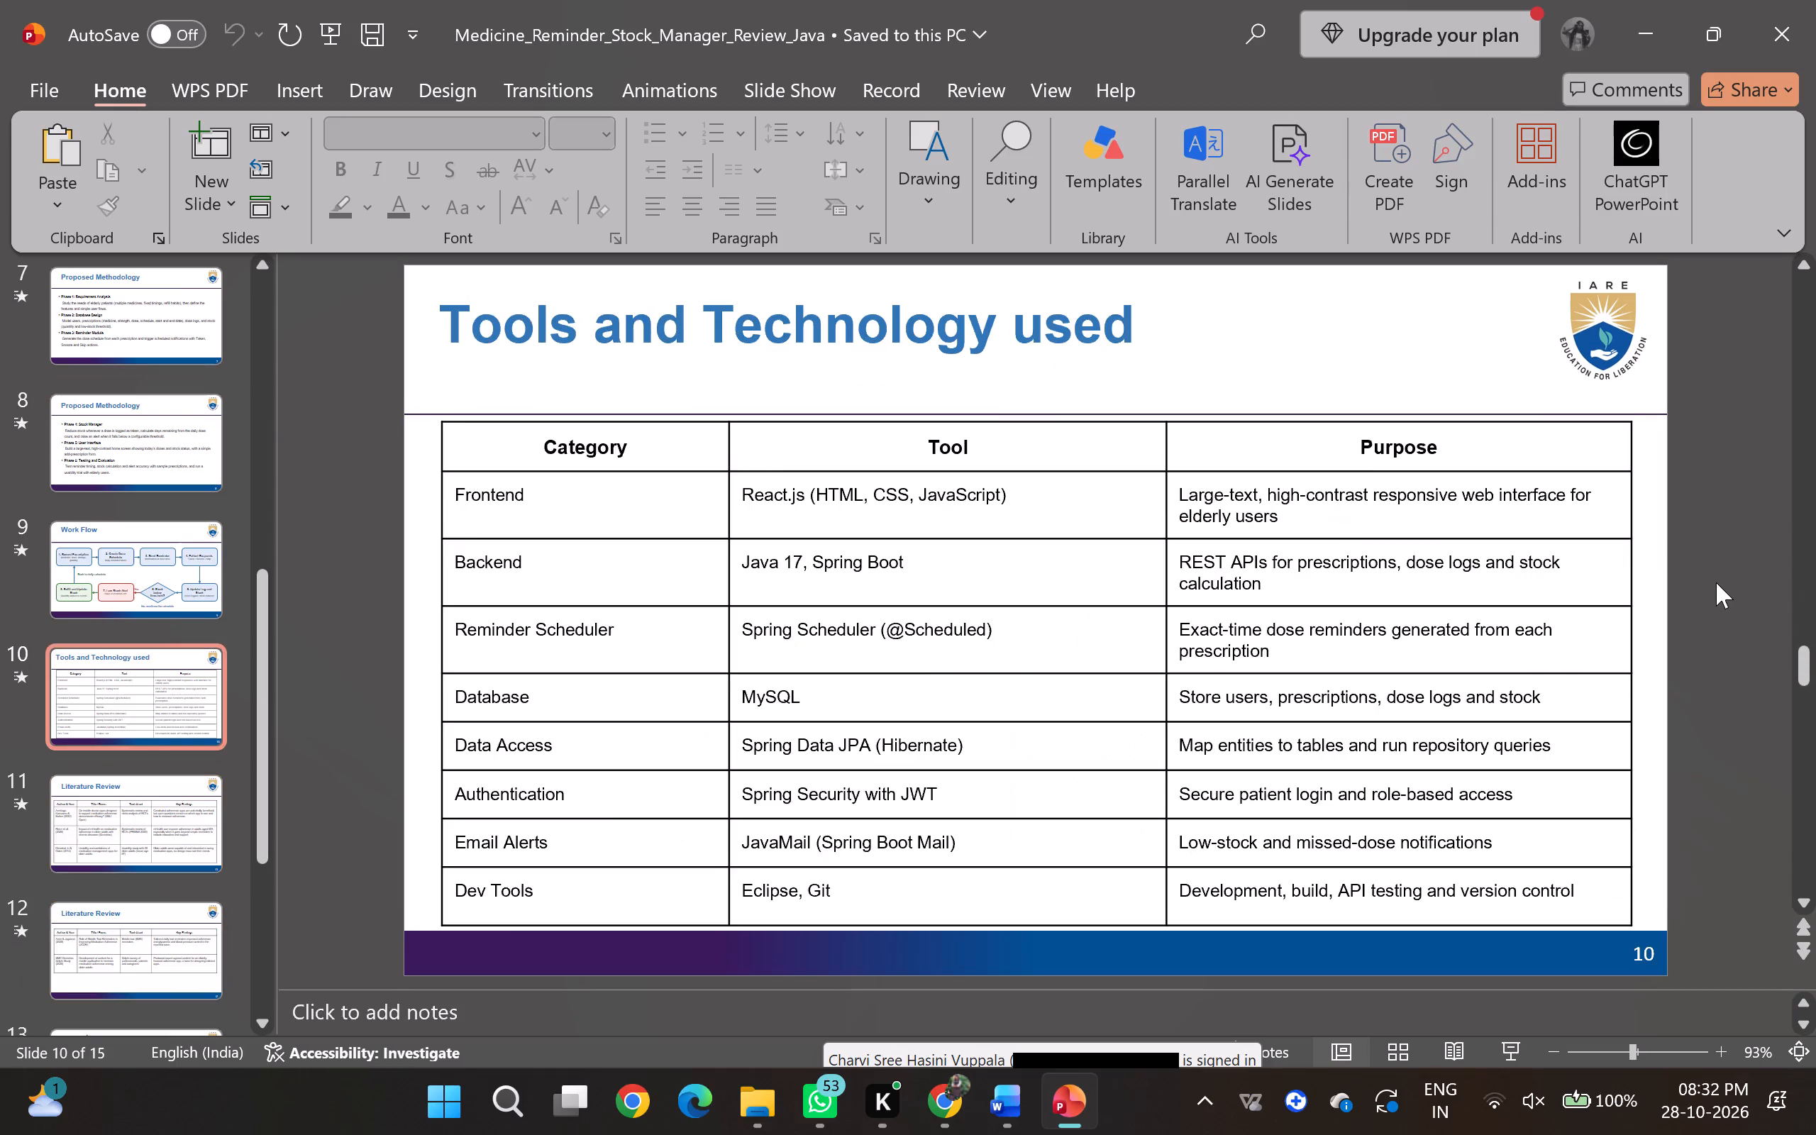
key(Right)
key(Right)
key(Right)
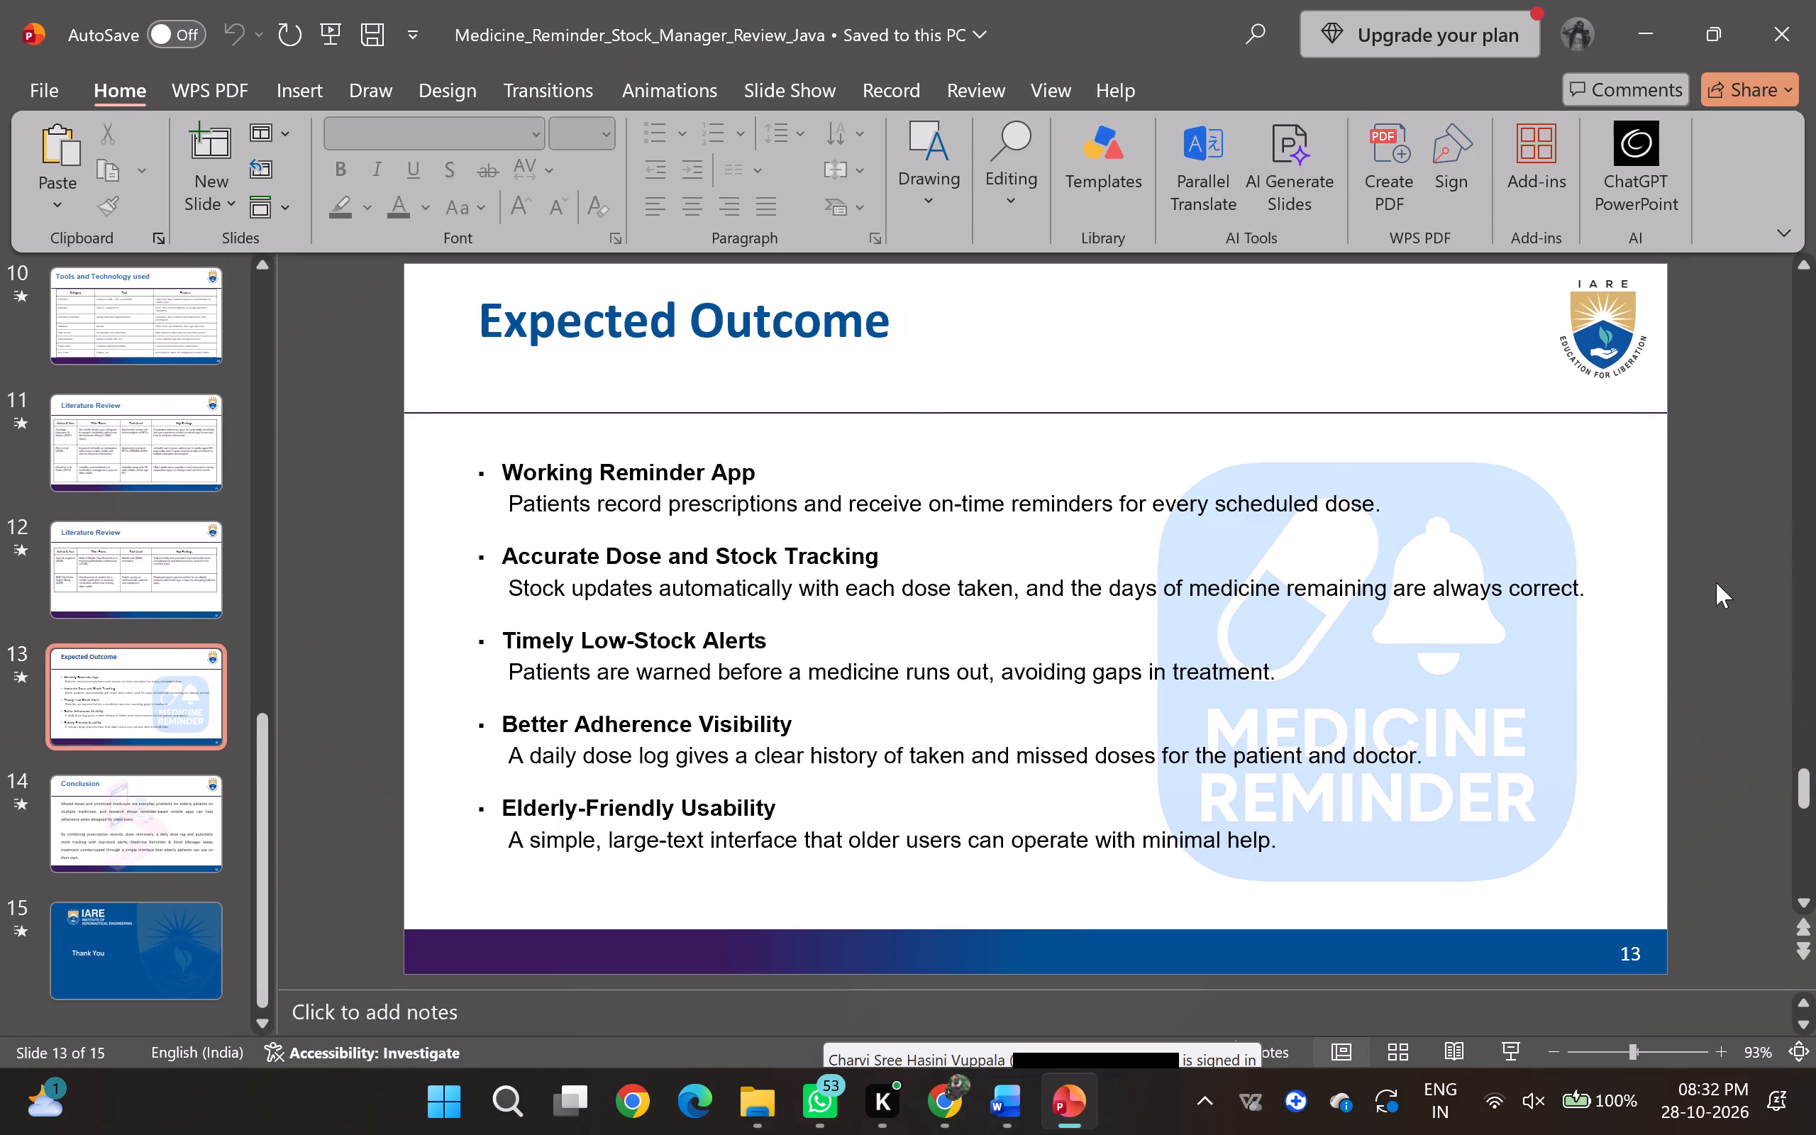
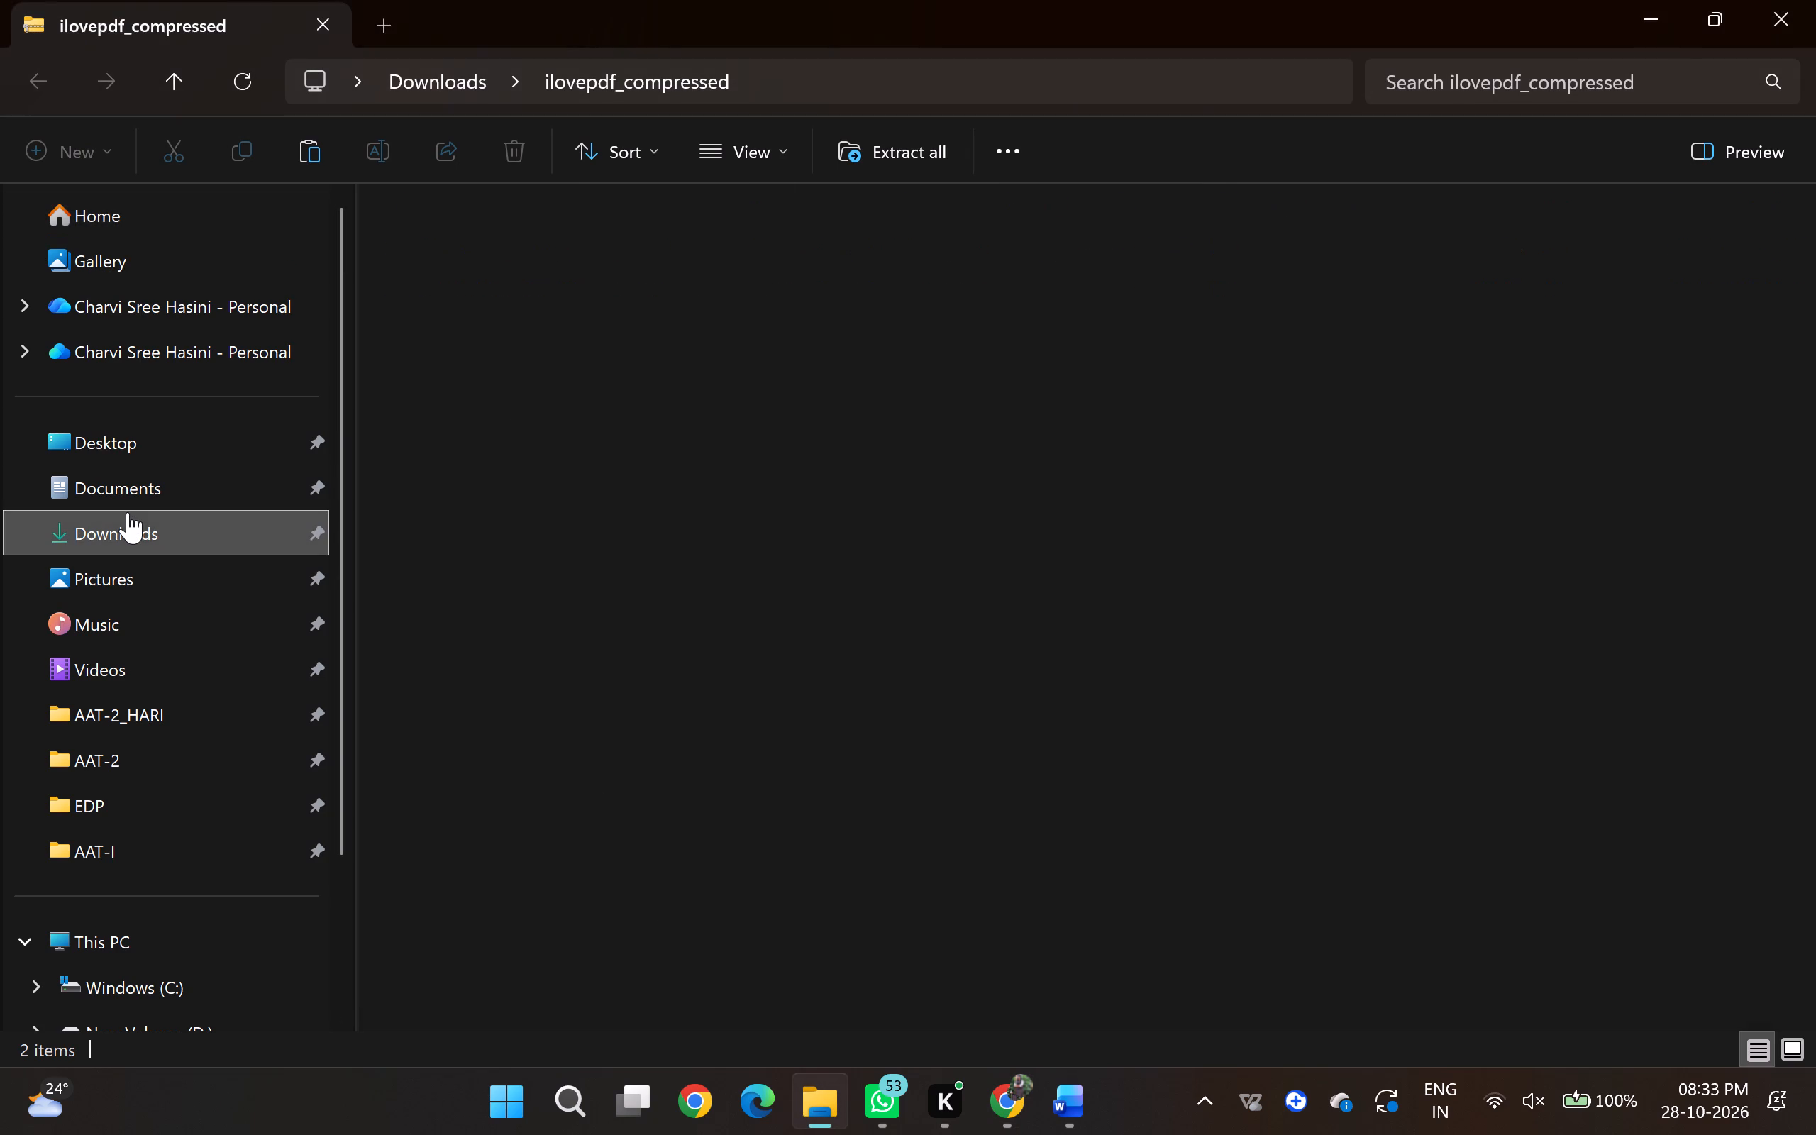
double_click(704, 281)
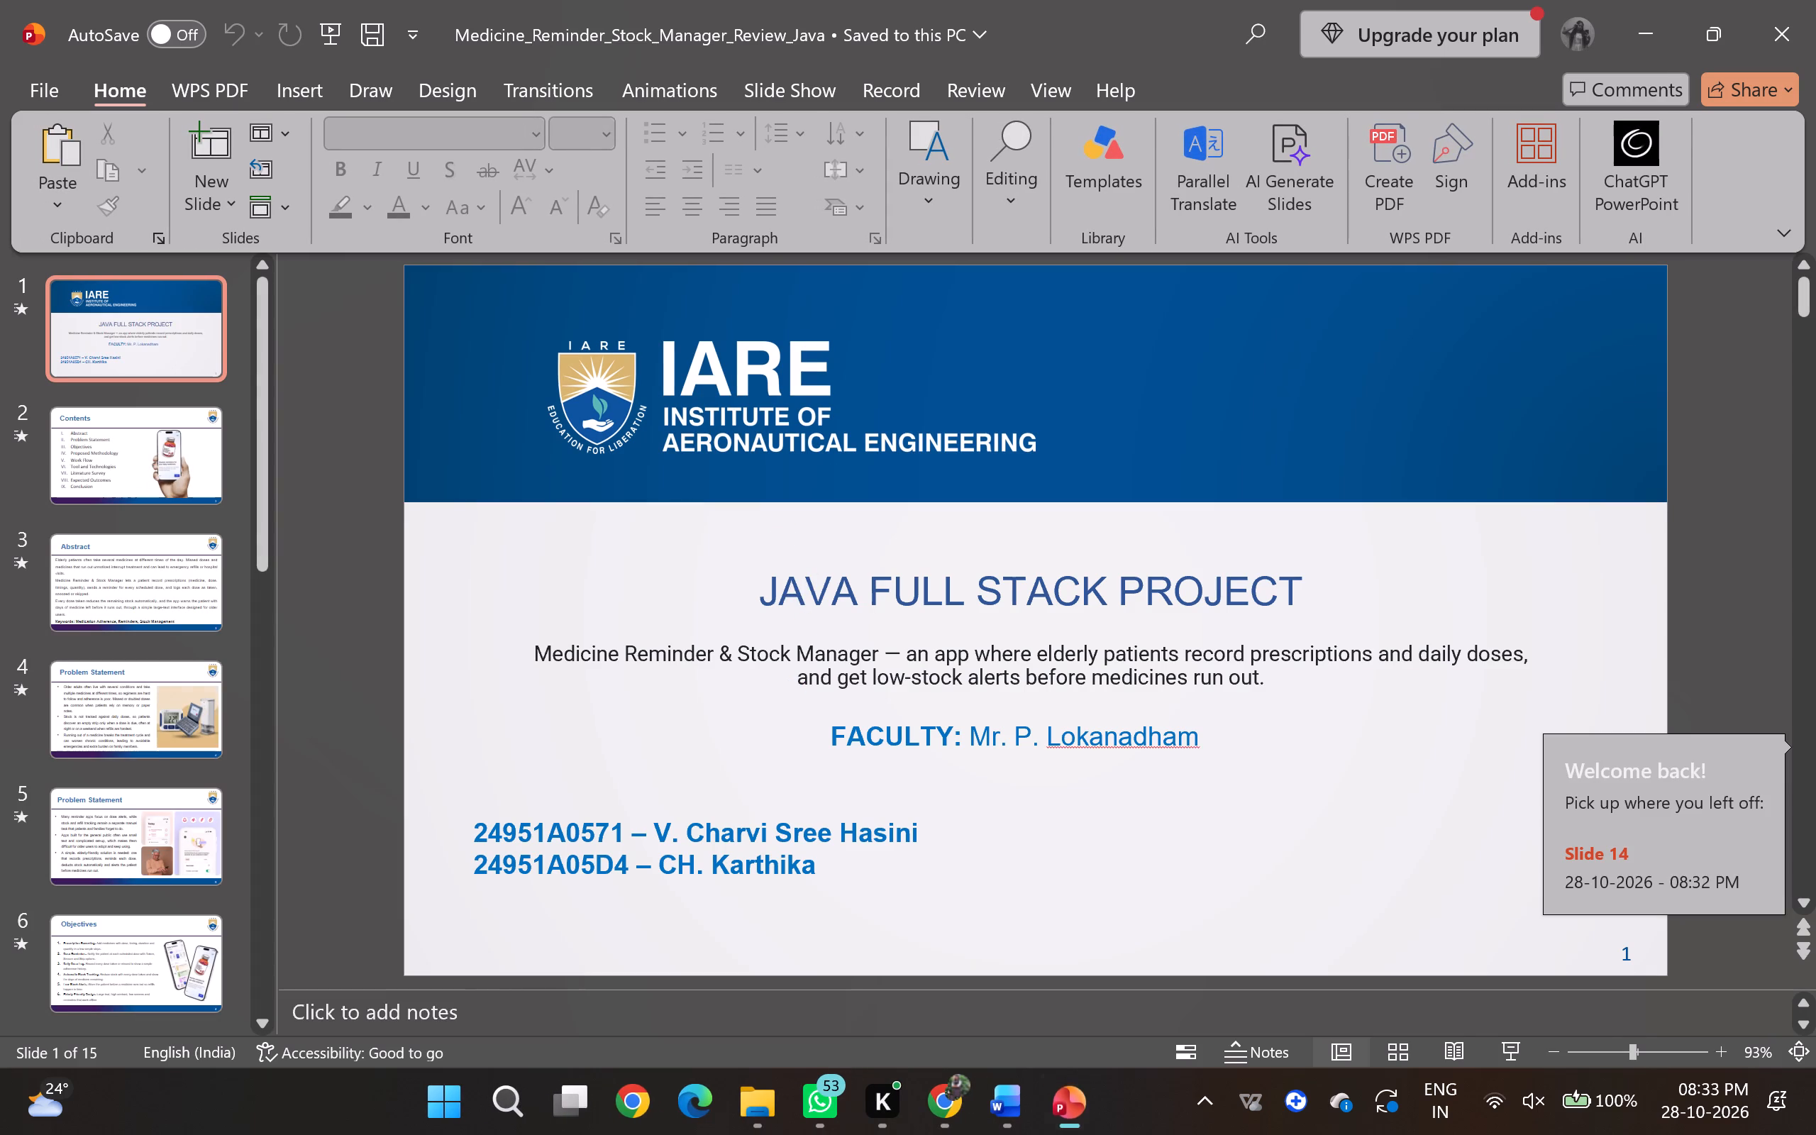
Replace the first student's name on the title slide with the new first team member's name.
drag(914, 834, 796, 834)
click(914, 830)
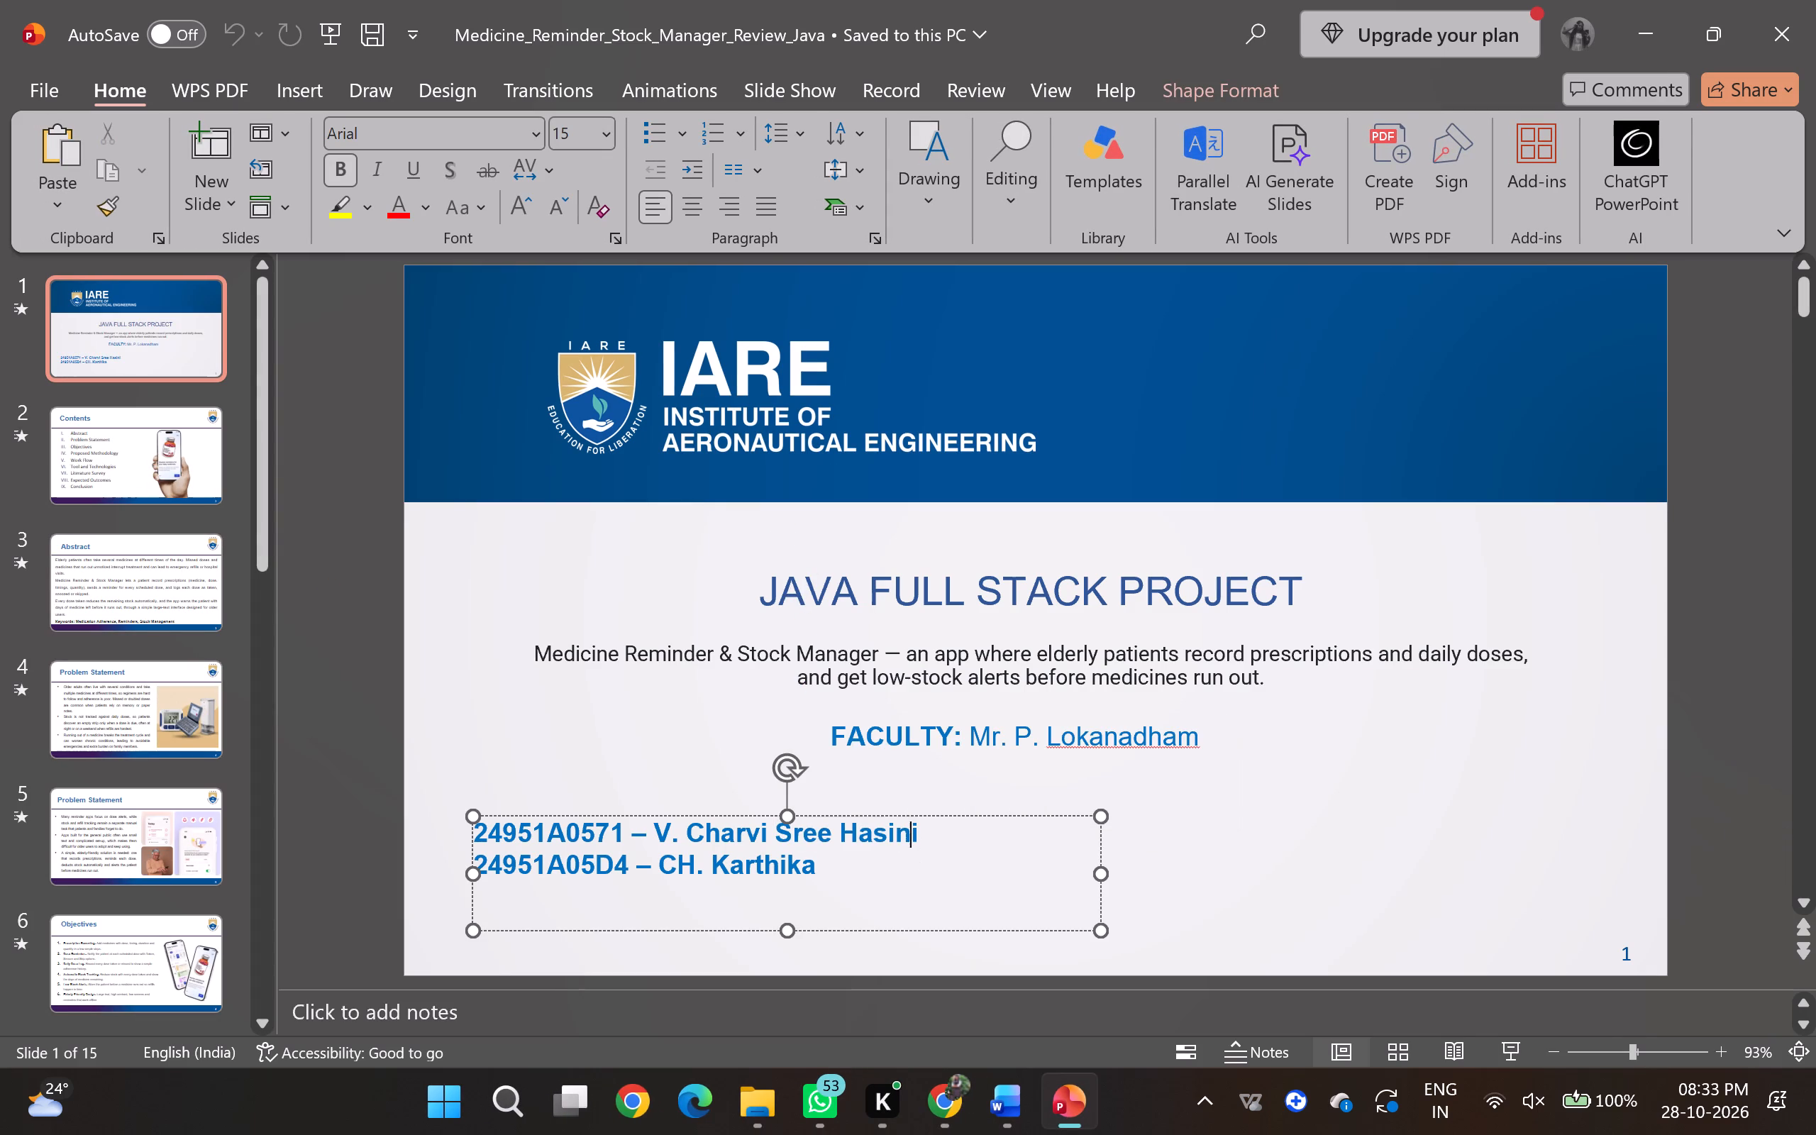
drag(917, 831, 660, 828)
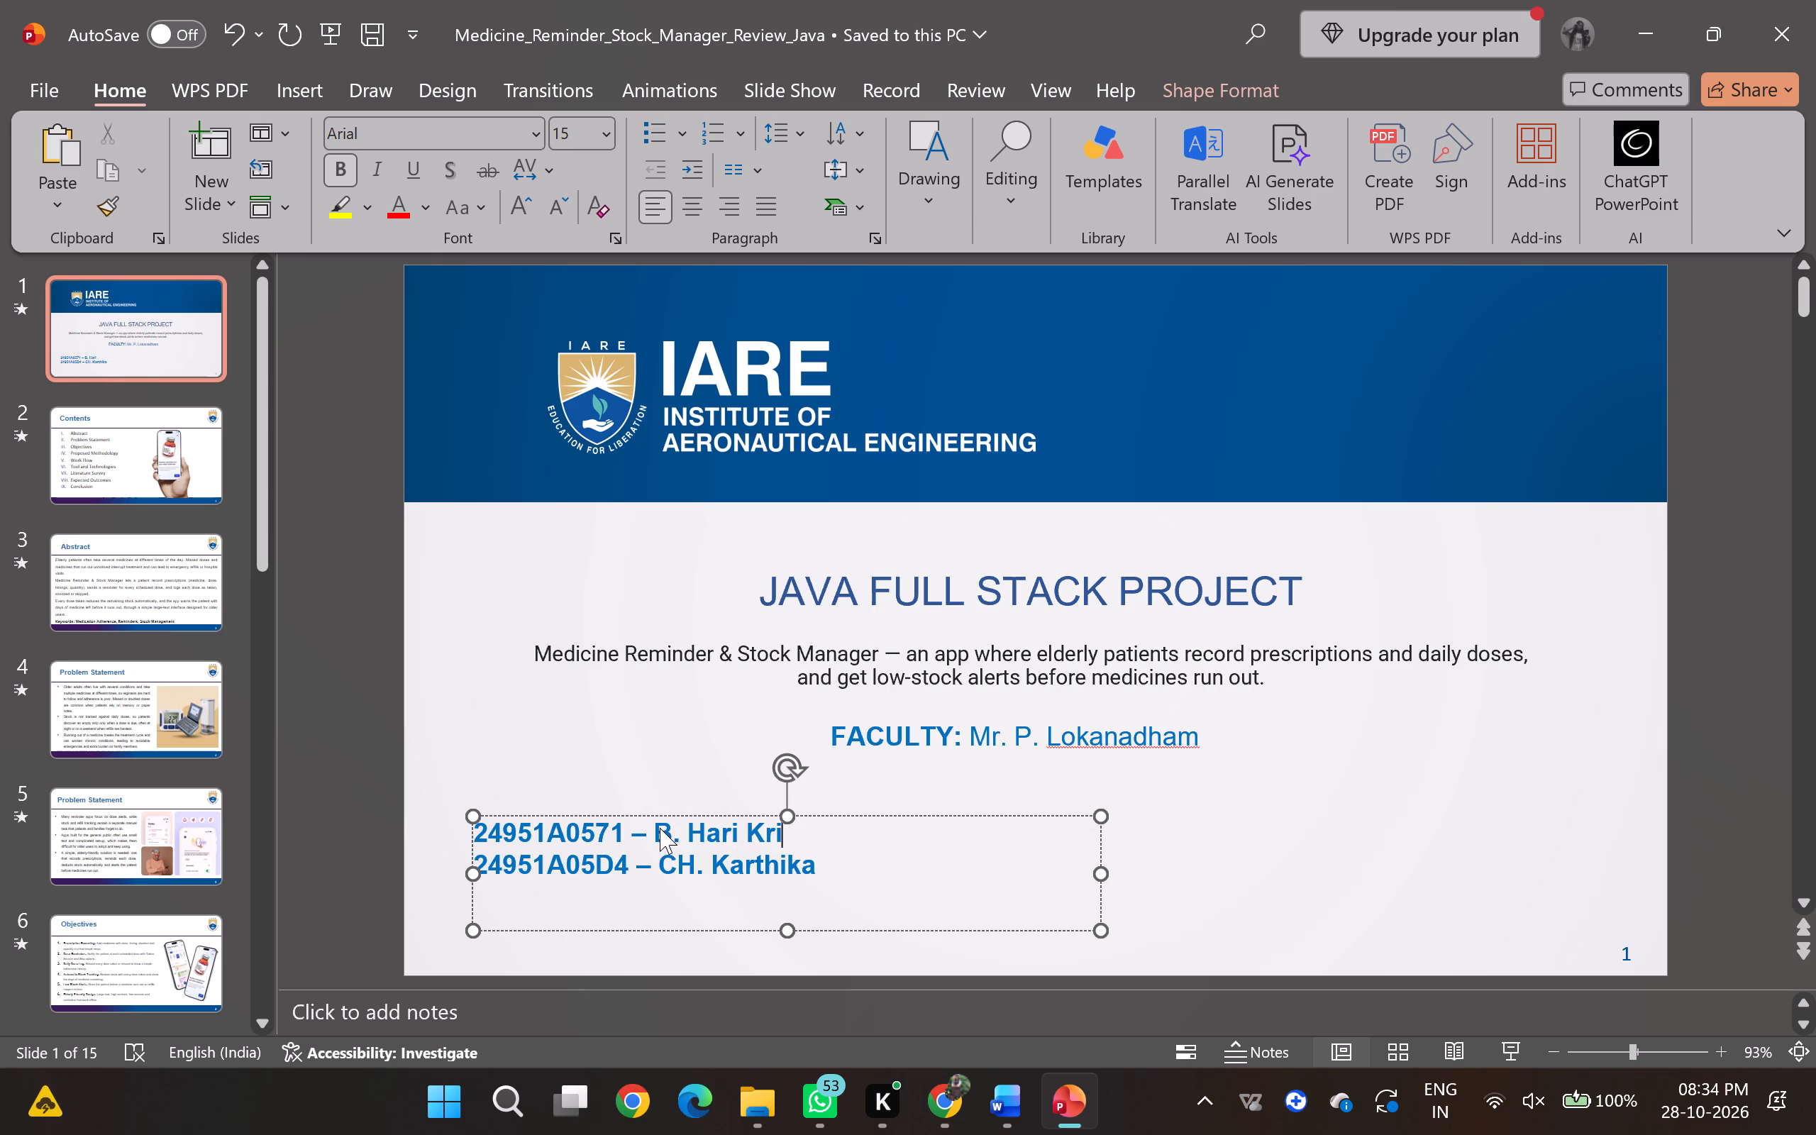
Replace the second student's name on the title slide with the other new team member's name.
key(Down)
key(BackSpace)
key(BackSpace)
key(BackSpace)
key(BackSpace)
key(BackSpace)
key(BackSpace)
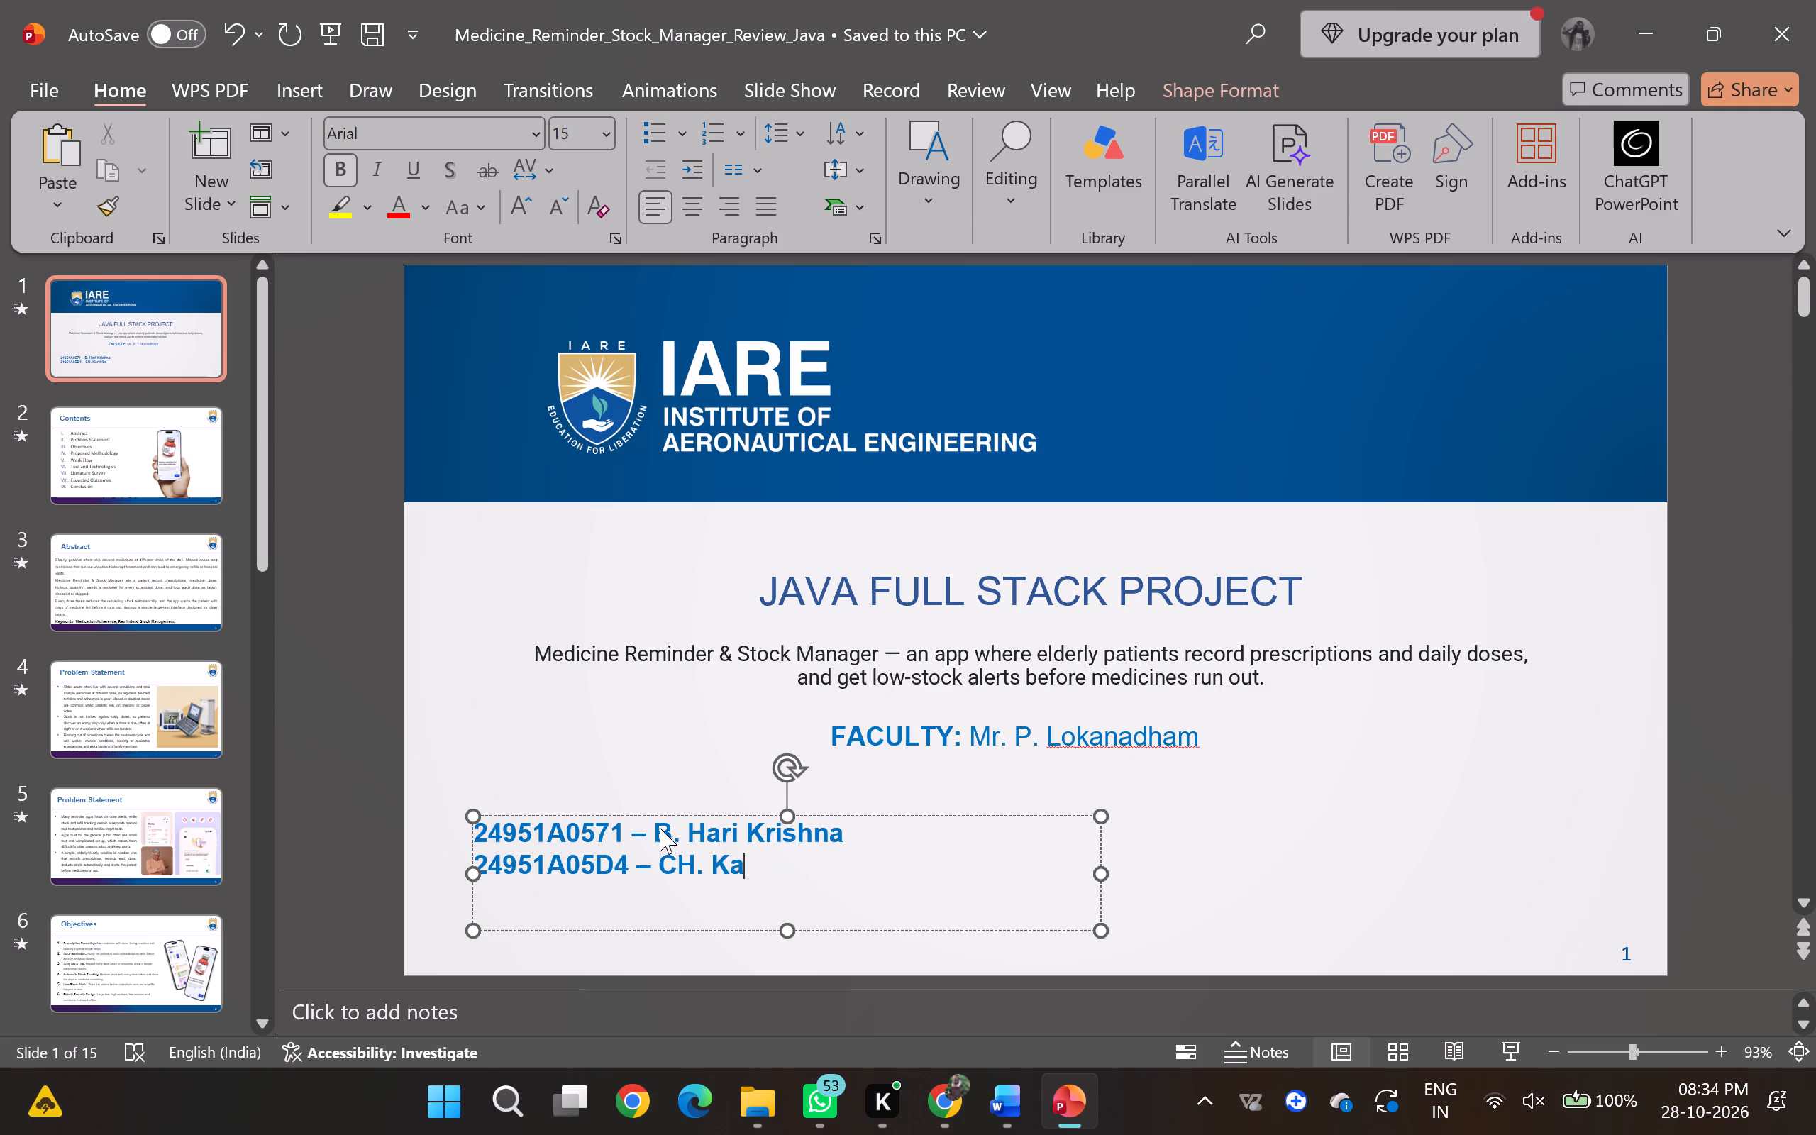
key(BackSpace)
key(BackSpace)
key(BackSpace)
key(BackSpace)
key(BackSpace)
key(BackSpace)
text(CH.)
key(space)
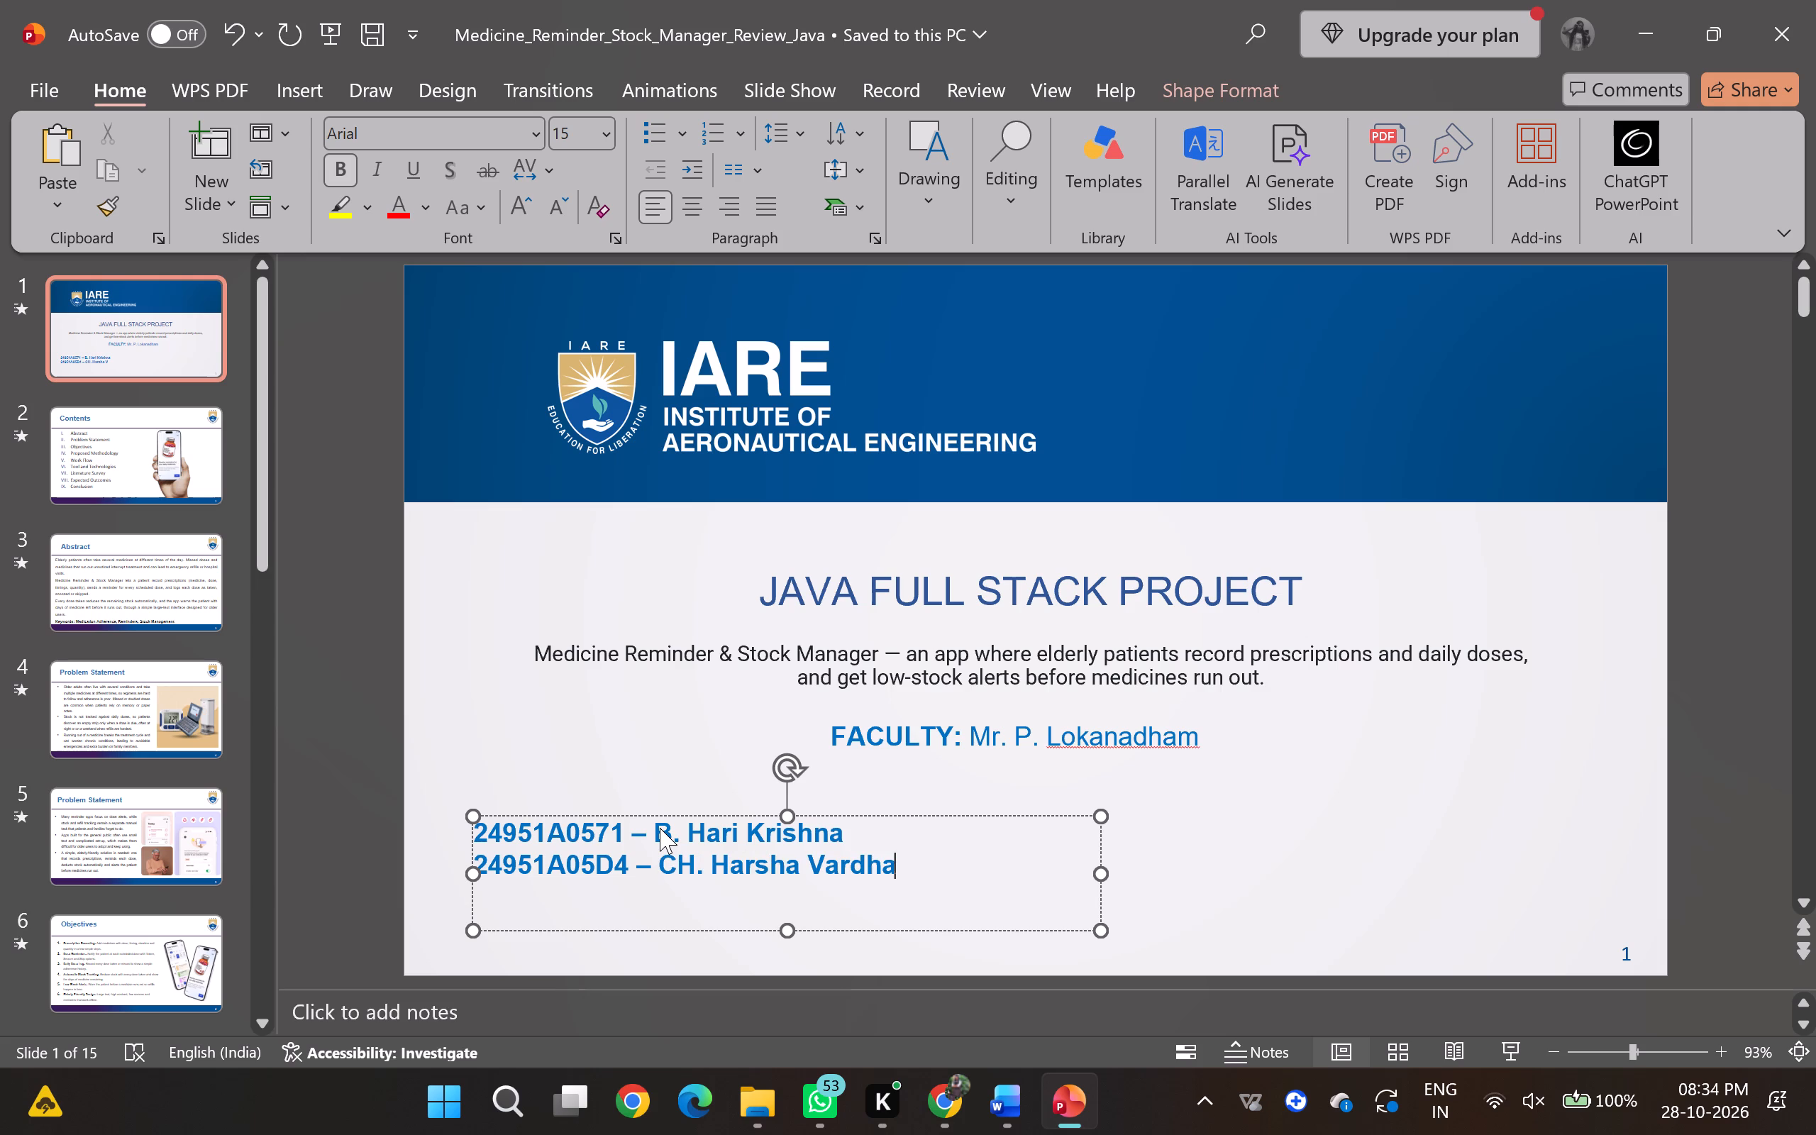
Change the last two characters of the second student's roll number to match the new team member.
key(Left)
key(Left)
key(Left)
key(Left)
key(Left)
key(Left)
key(Left)
key(Left)
key(Left)
key(Left)
key(Left)
key(Left)
key(Left)
key(Left)
key(Left)
key(Left)
key(Left)
key(Left)
key(Left)
key(Left)
key(Left)
key(BackSpace)
key(BackSpace)
key(a)
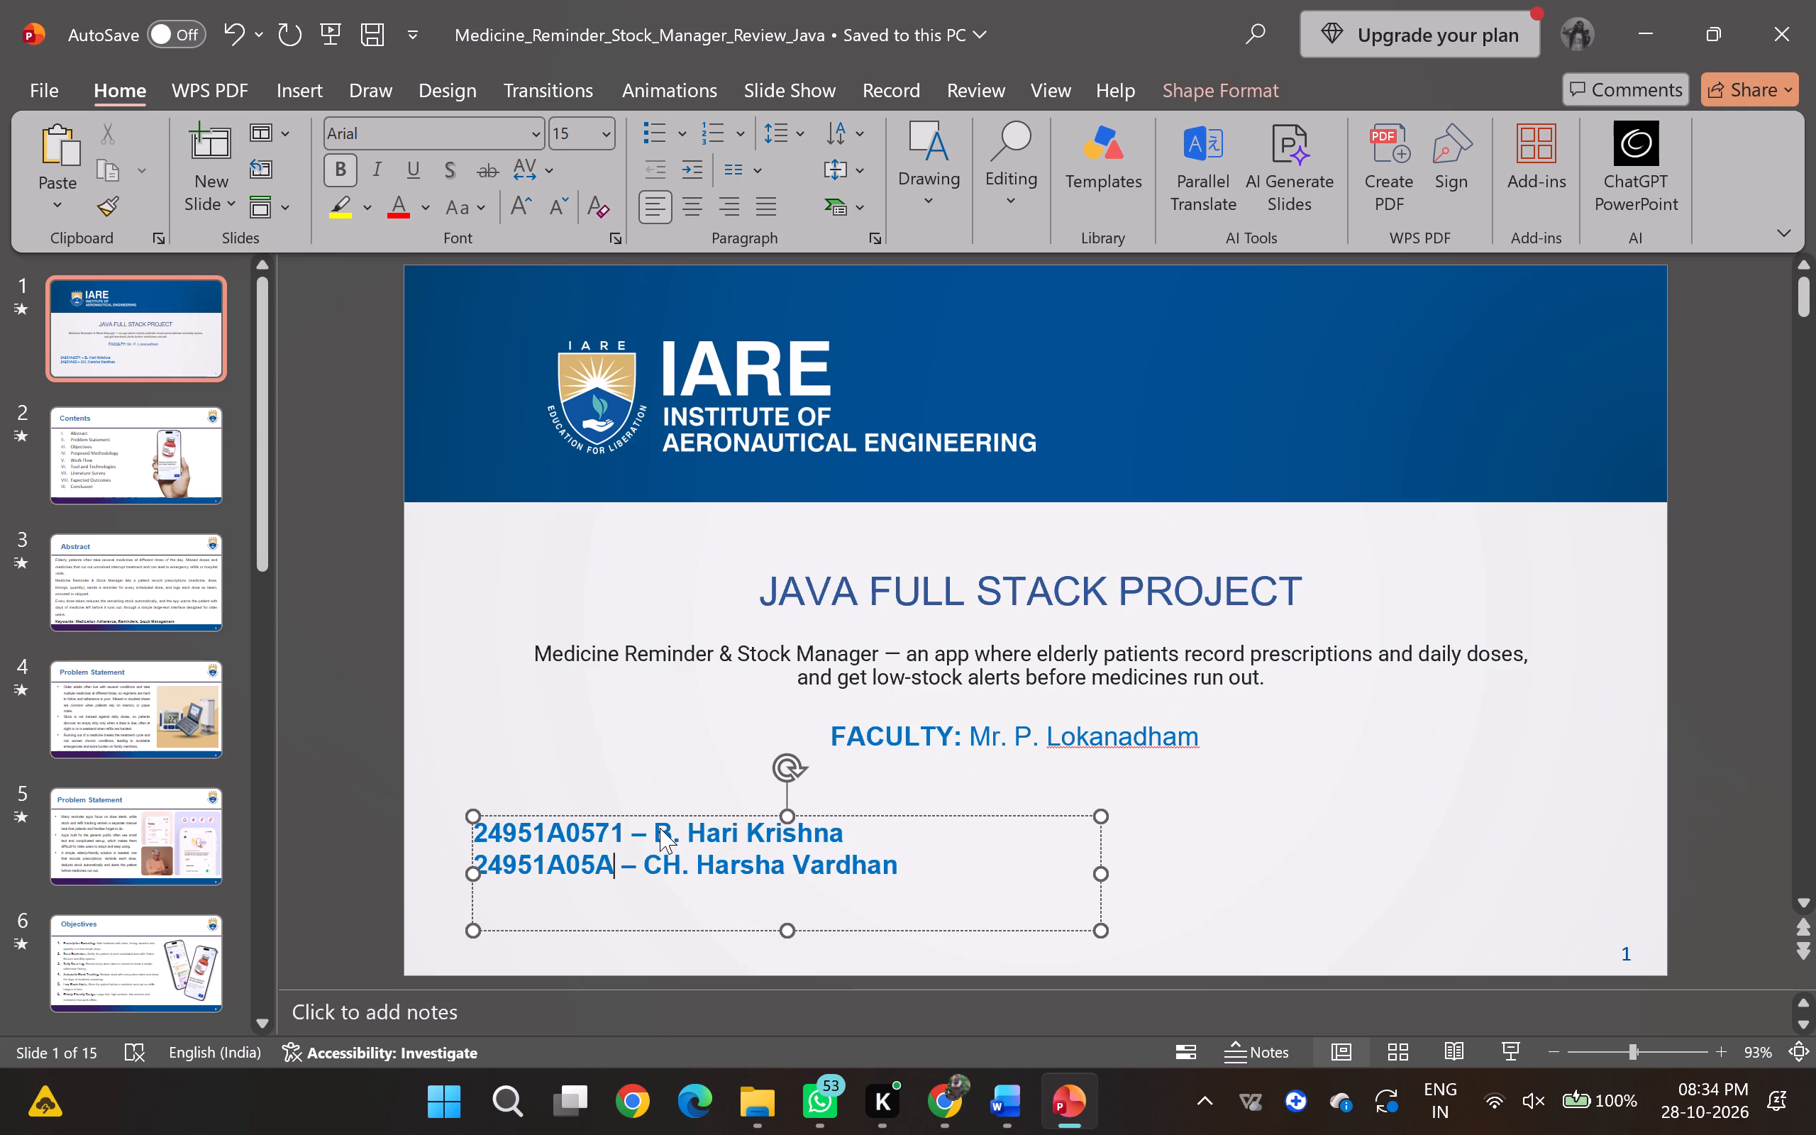
key(8)
Change the last two characters of the first student's roll number to match the new team member and deselect the text box.
key(Up)
key(Left)
key(Left)
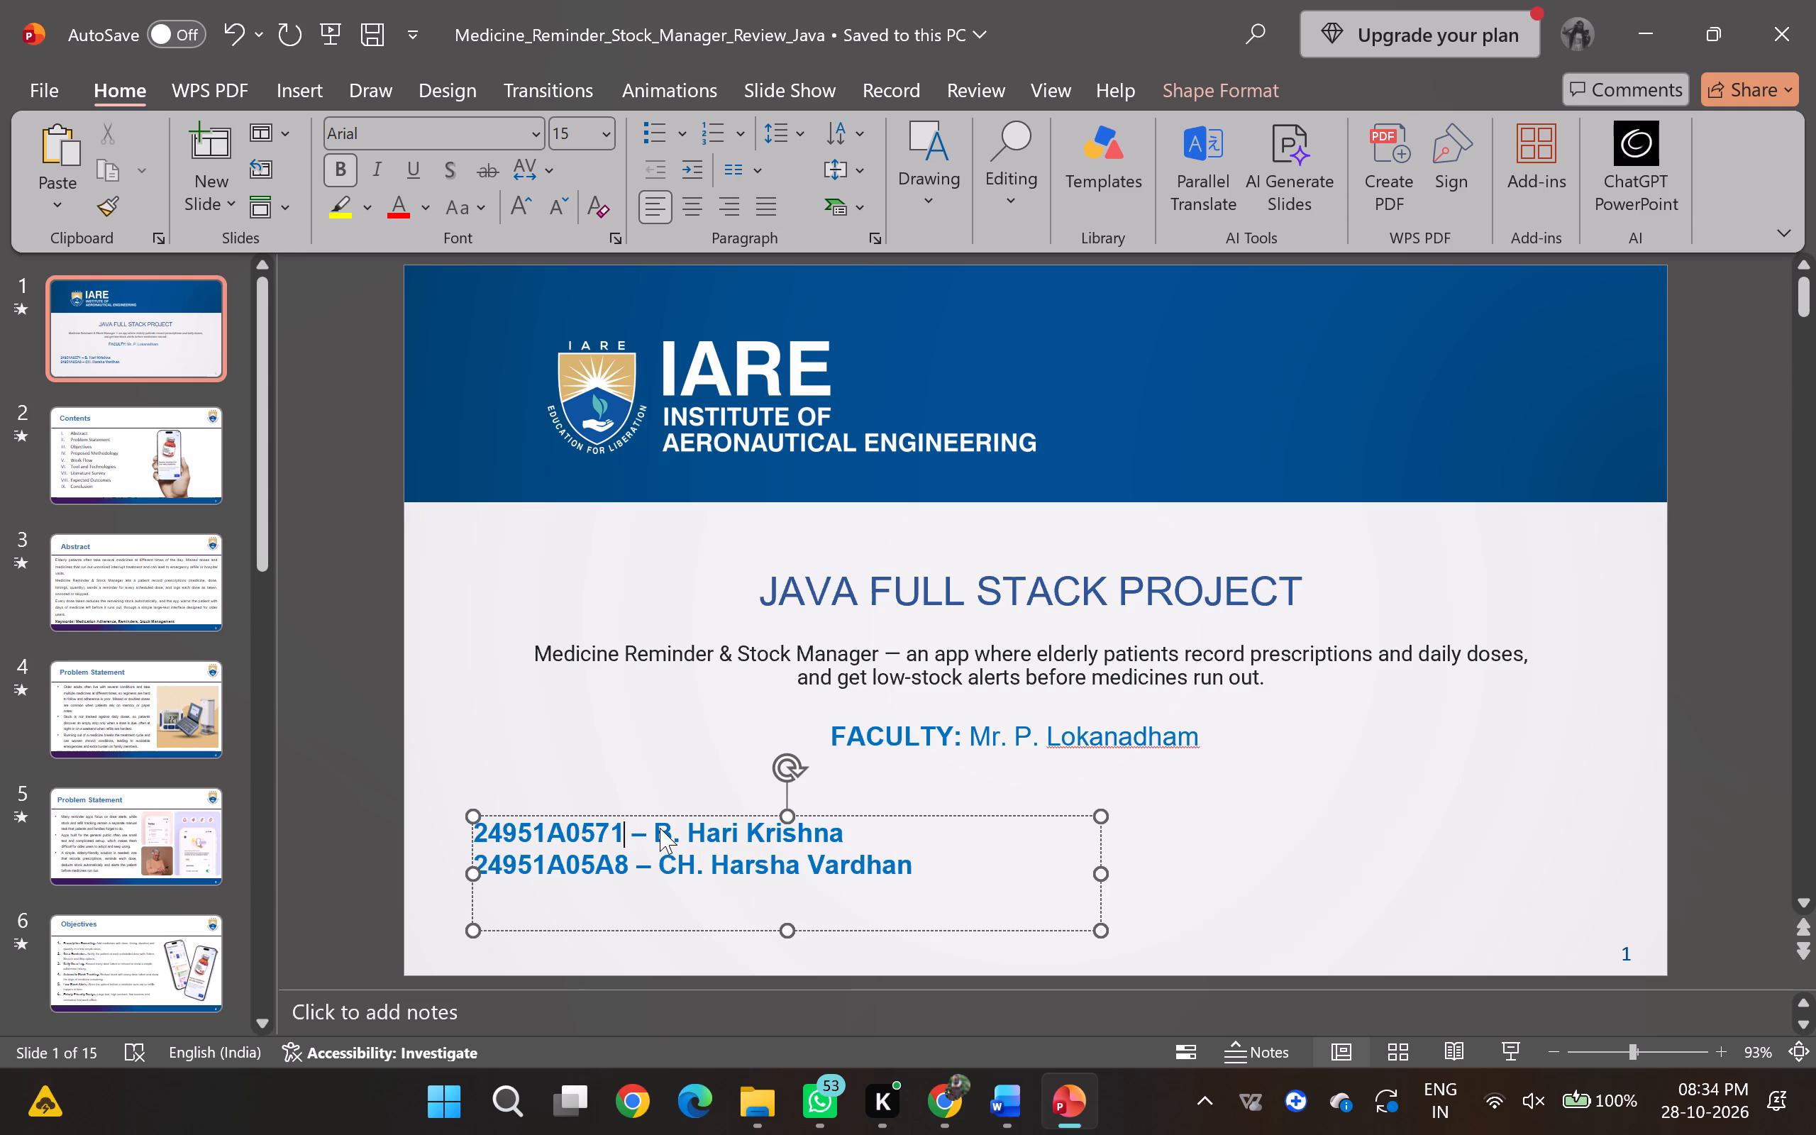
key(Right)
key(BackSpace)
key(BackSpace)
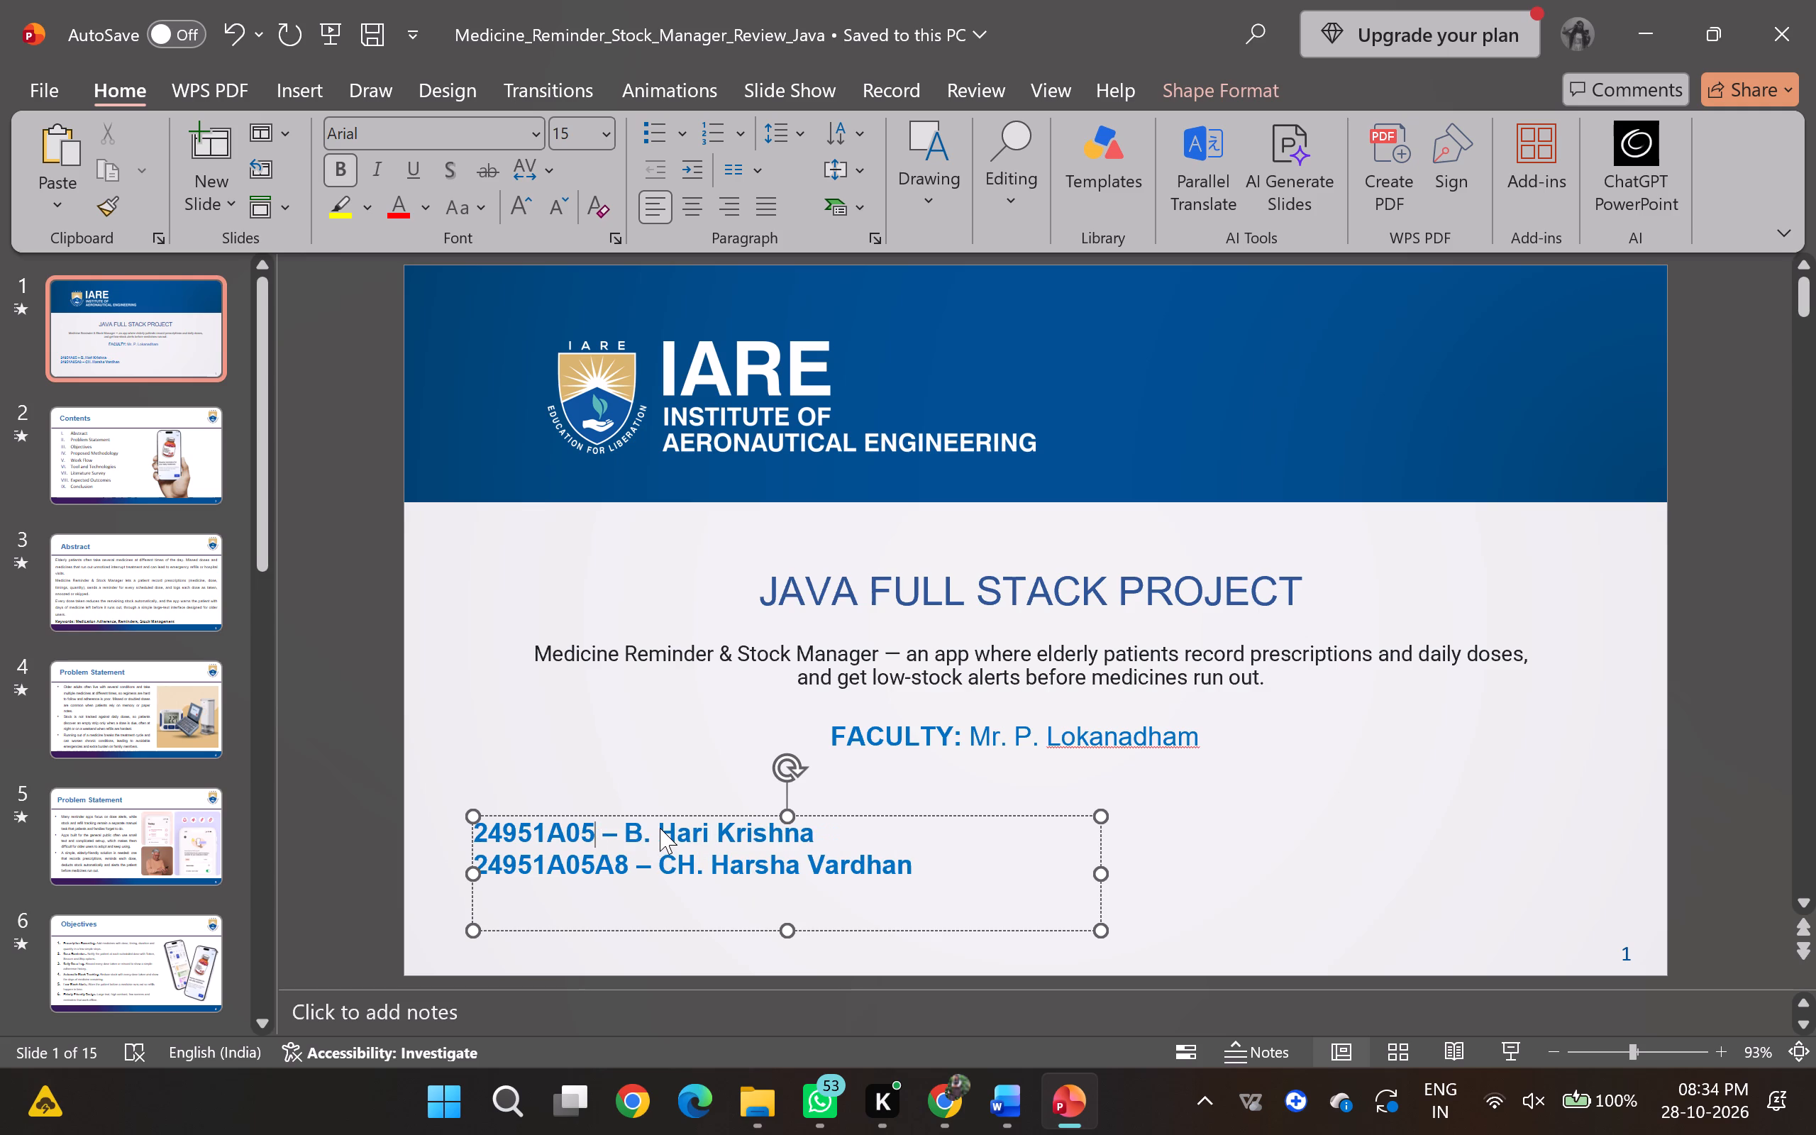
text(A5)
key(BackSpace)
key(4)
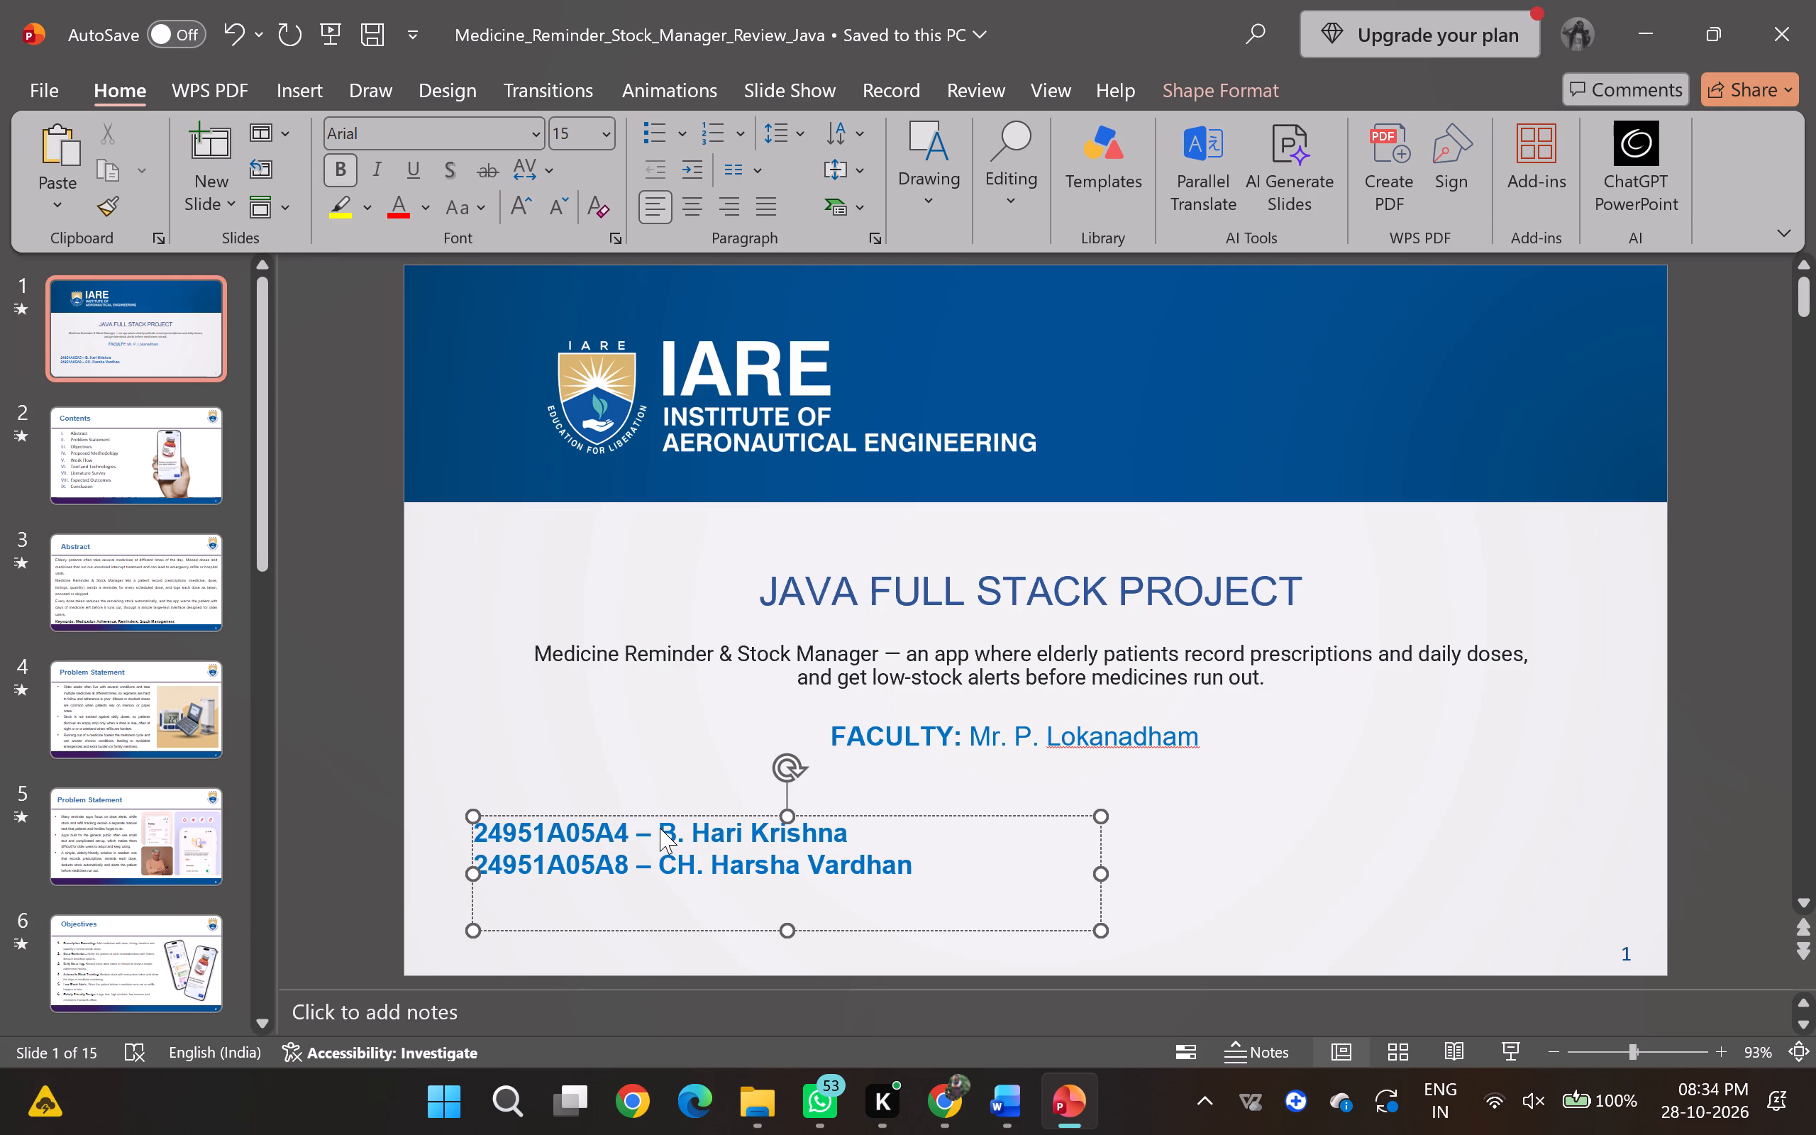
key(BackSpace)
key(5)
click(319, 601)
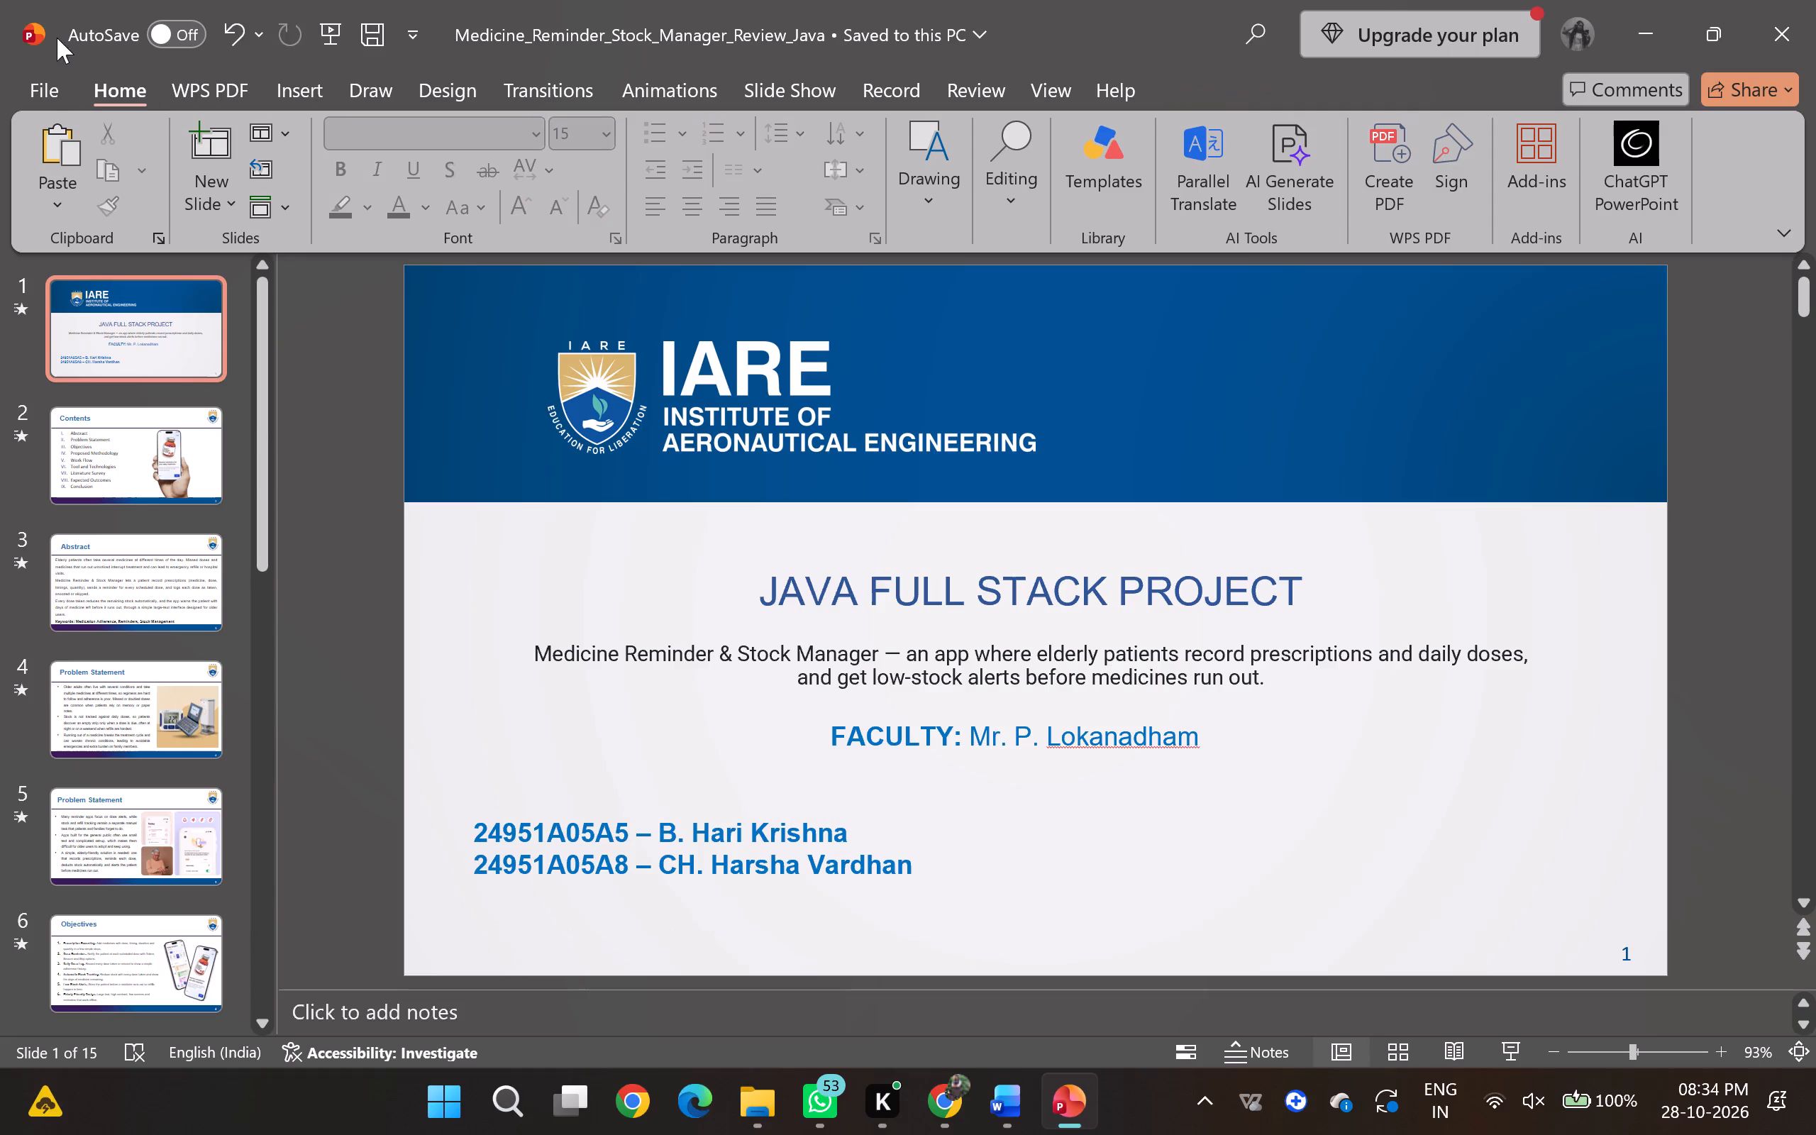
Start saving the edited presentation as a separate copy with Save As.
click(48, 92)
click(128, 656)
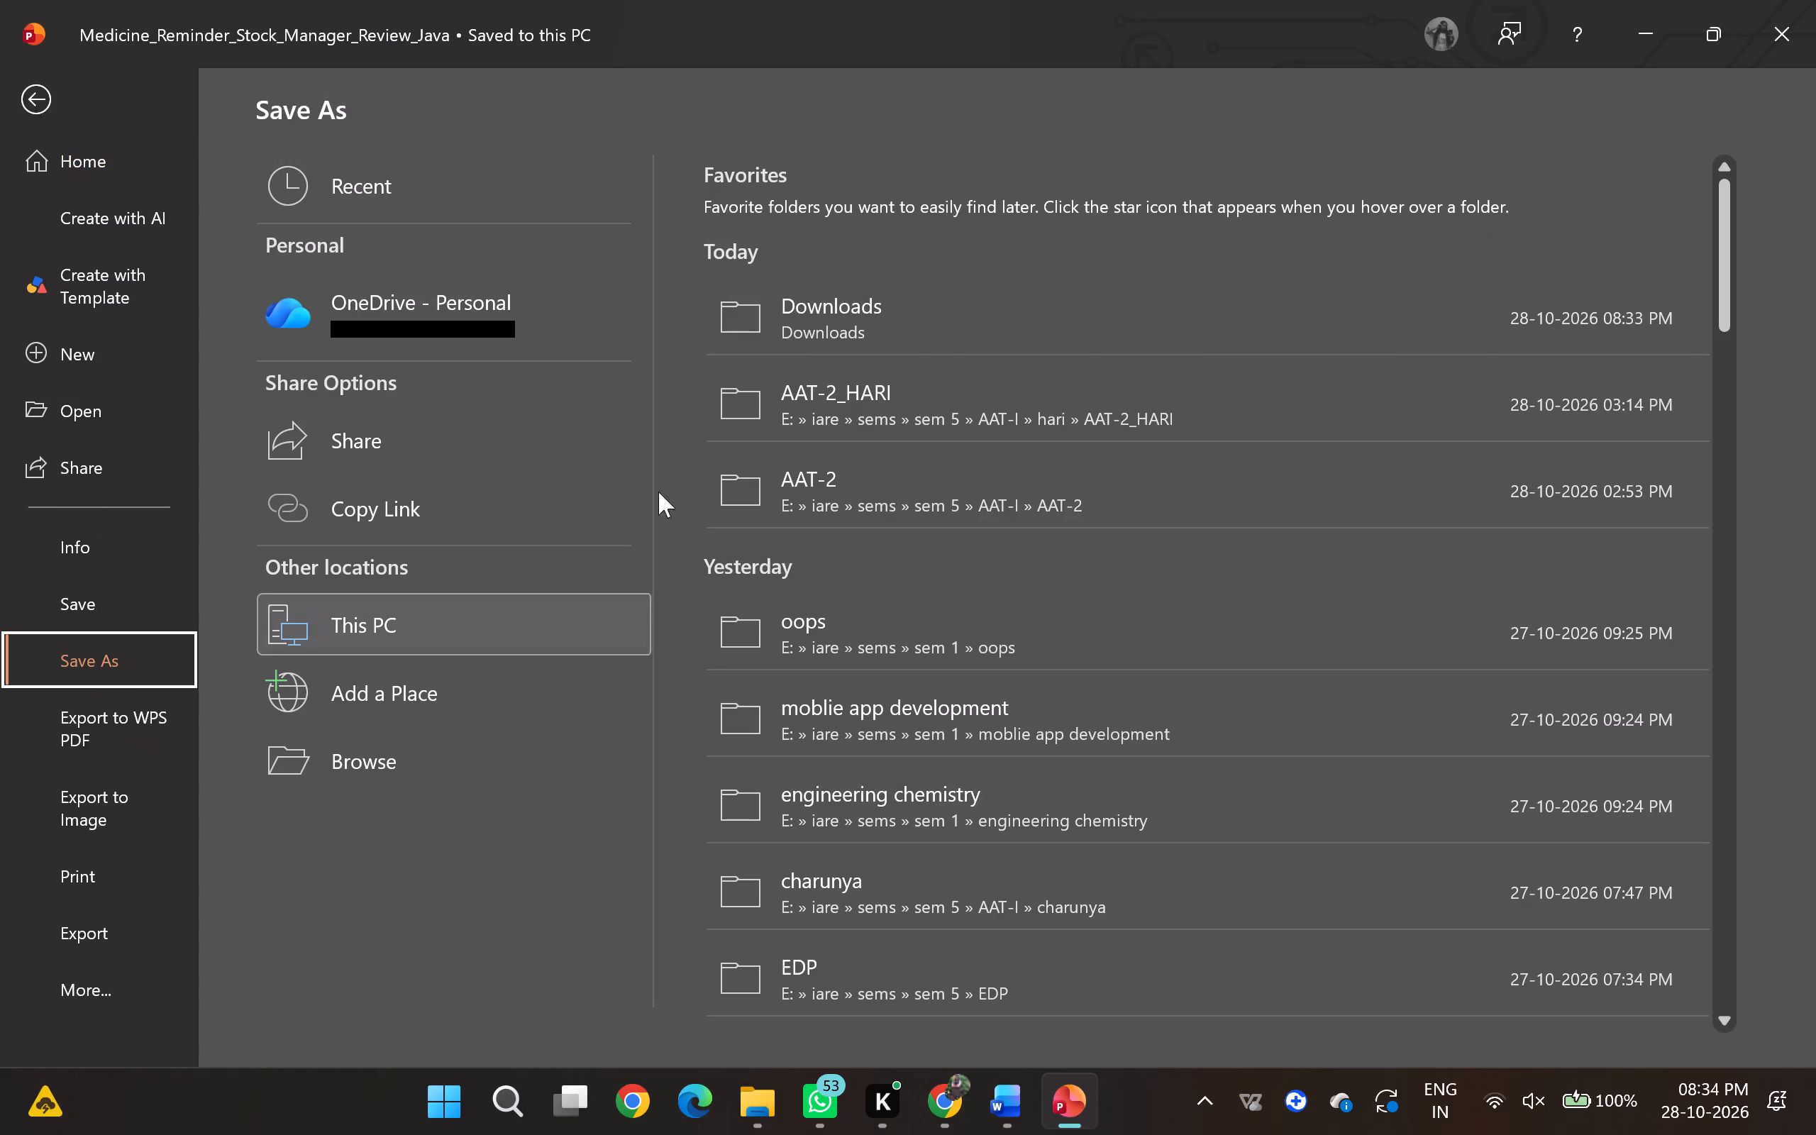
click(1026, 318)
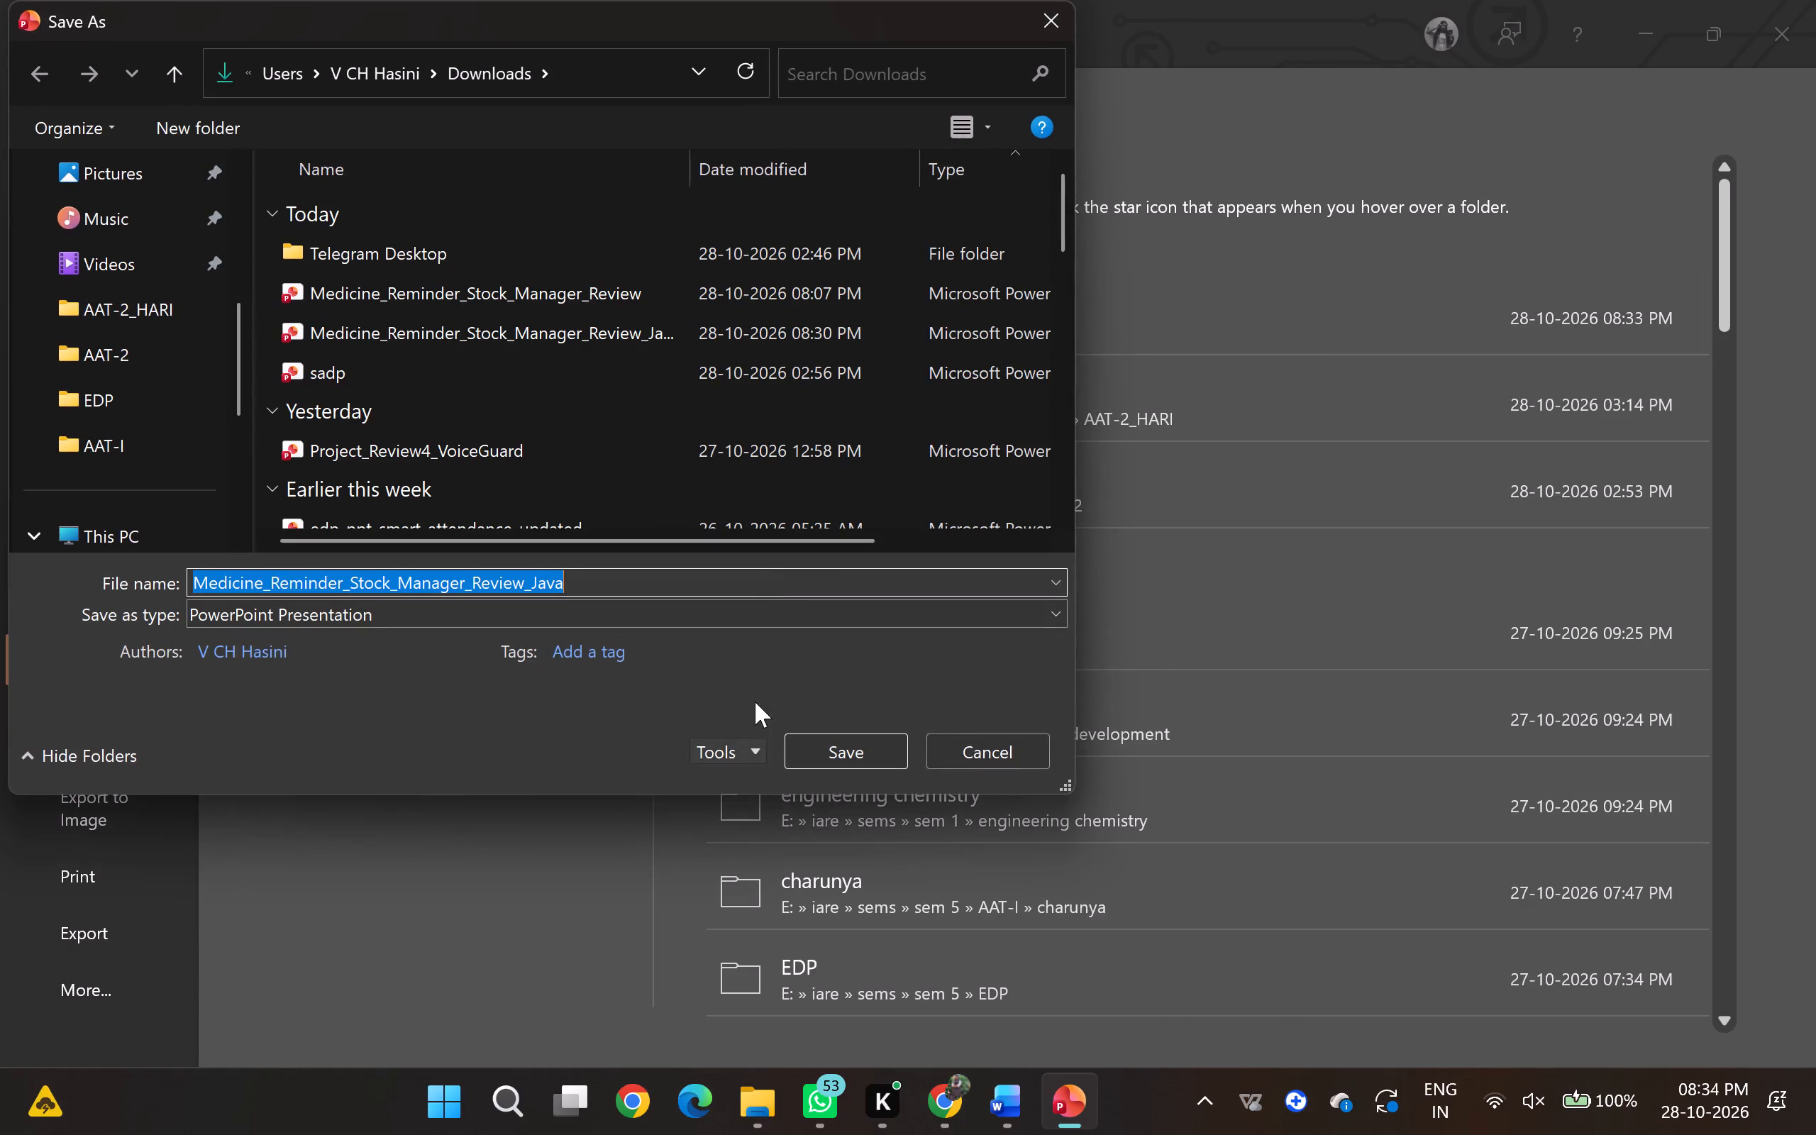
key(BackSpace)
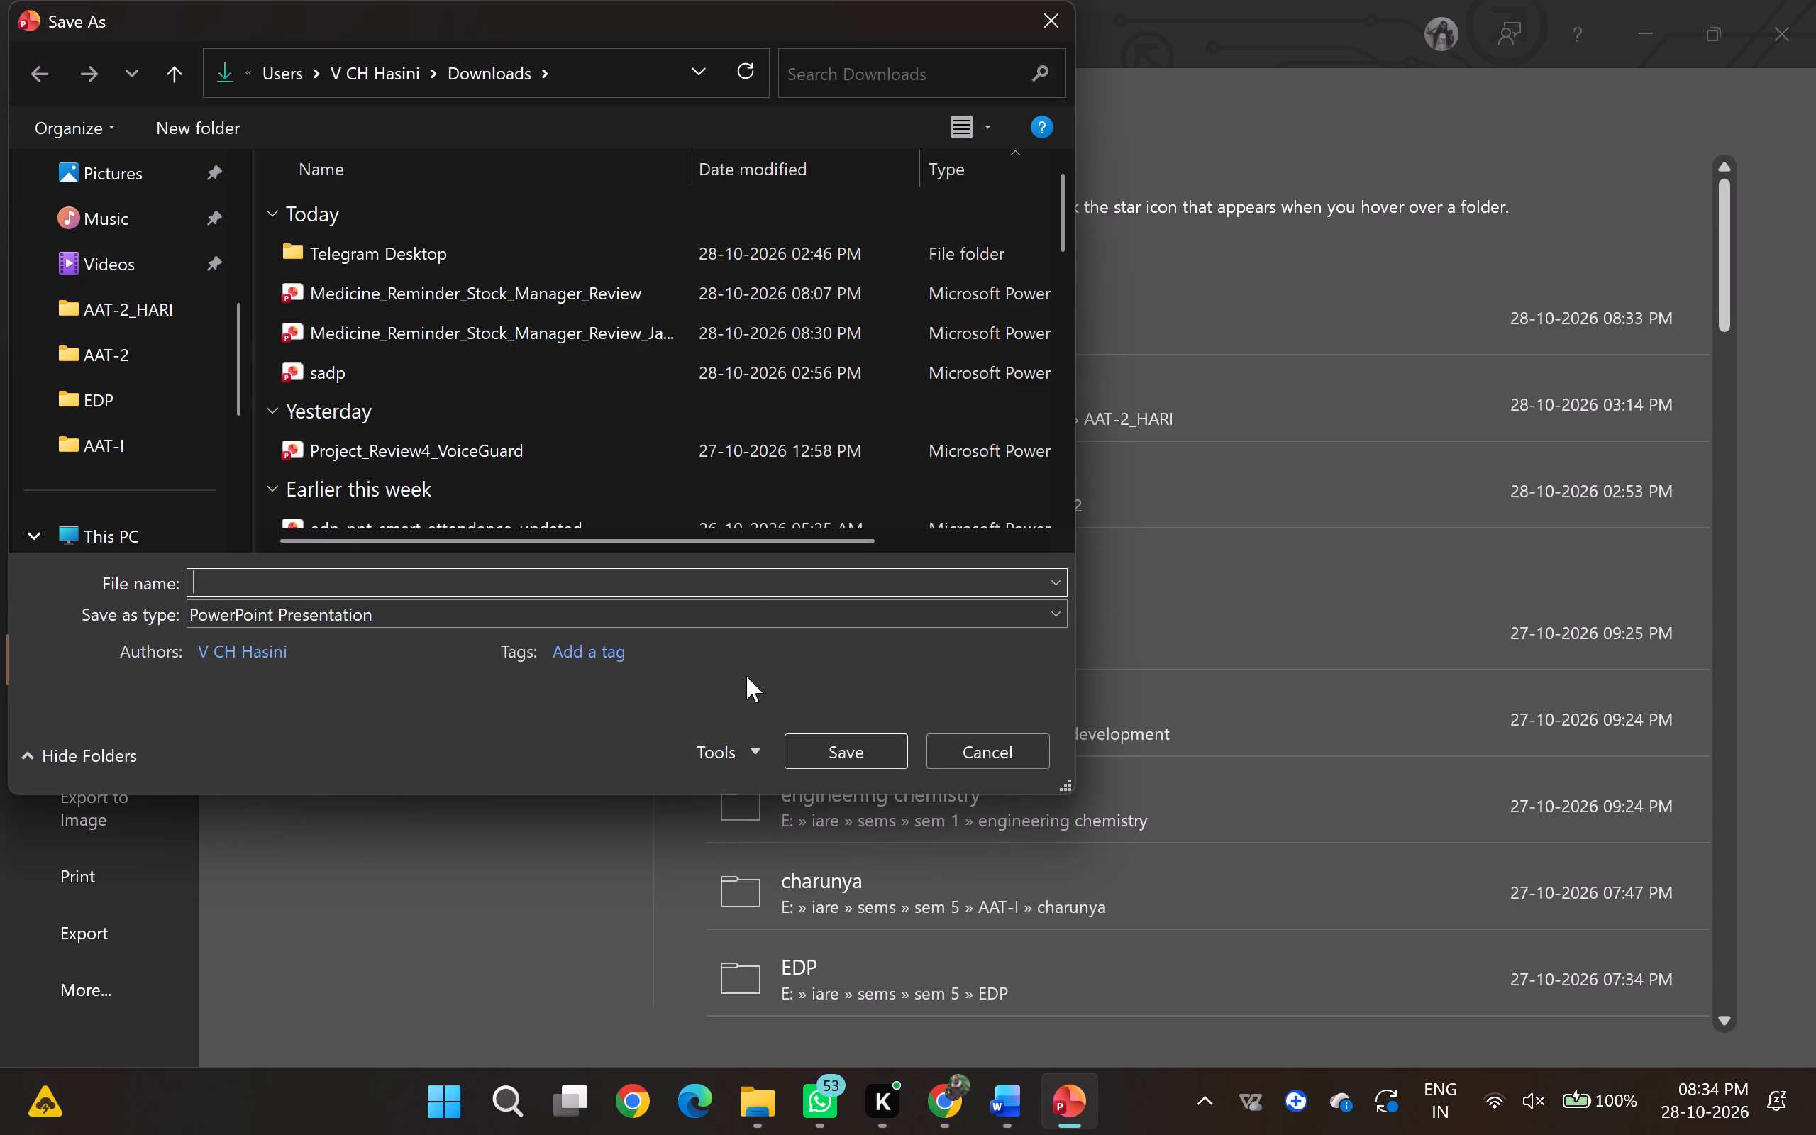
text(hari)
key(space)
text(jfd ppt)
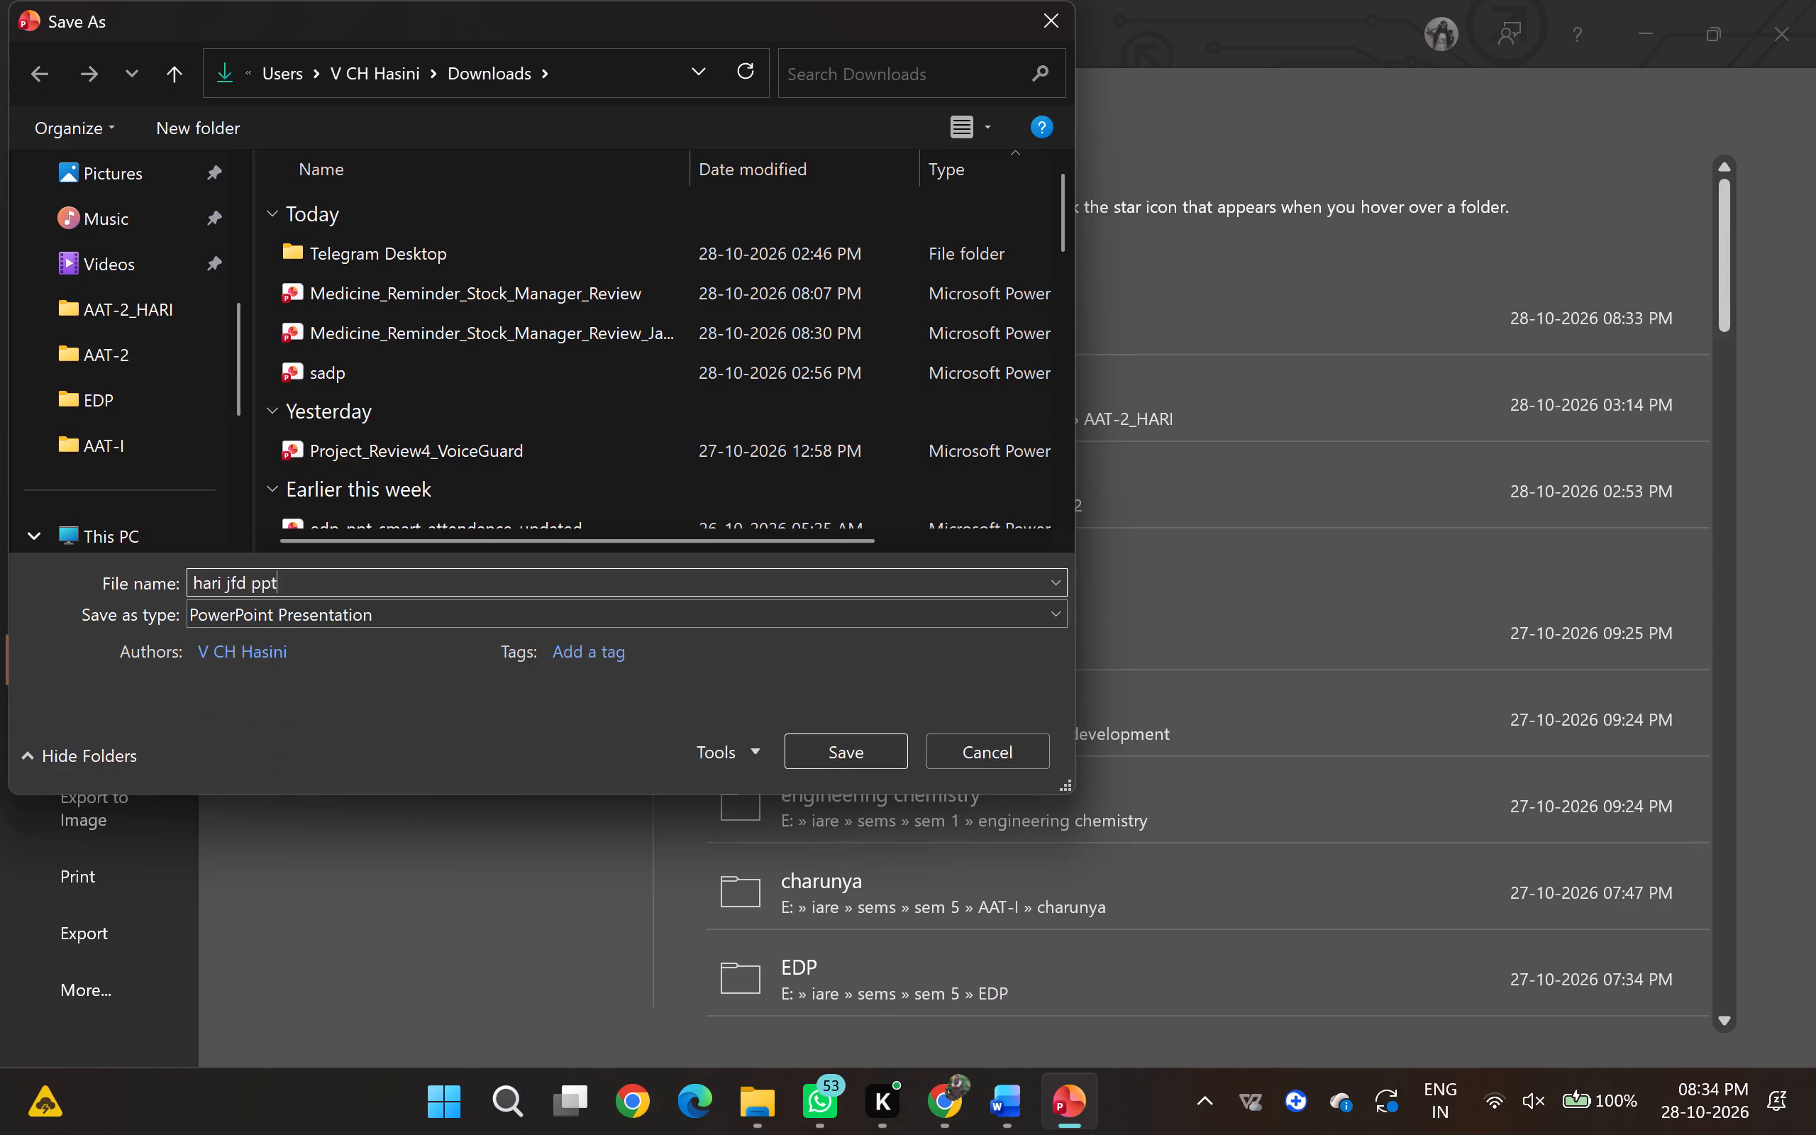